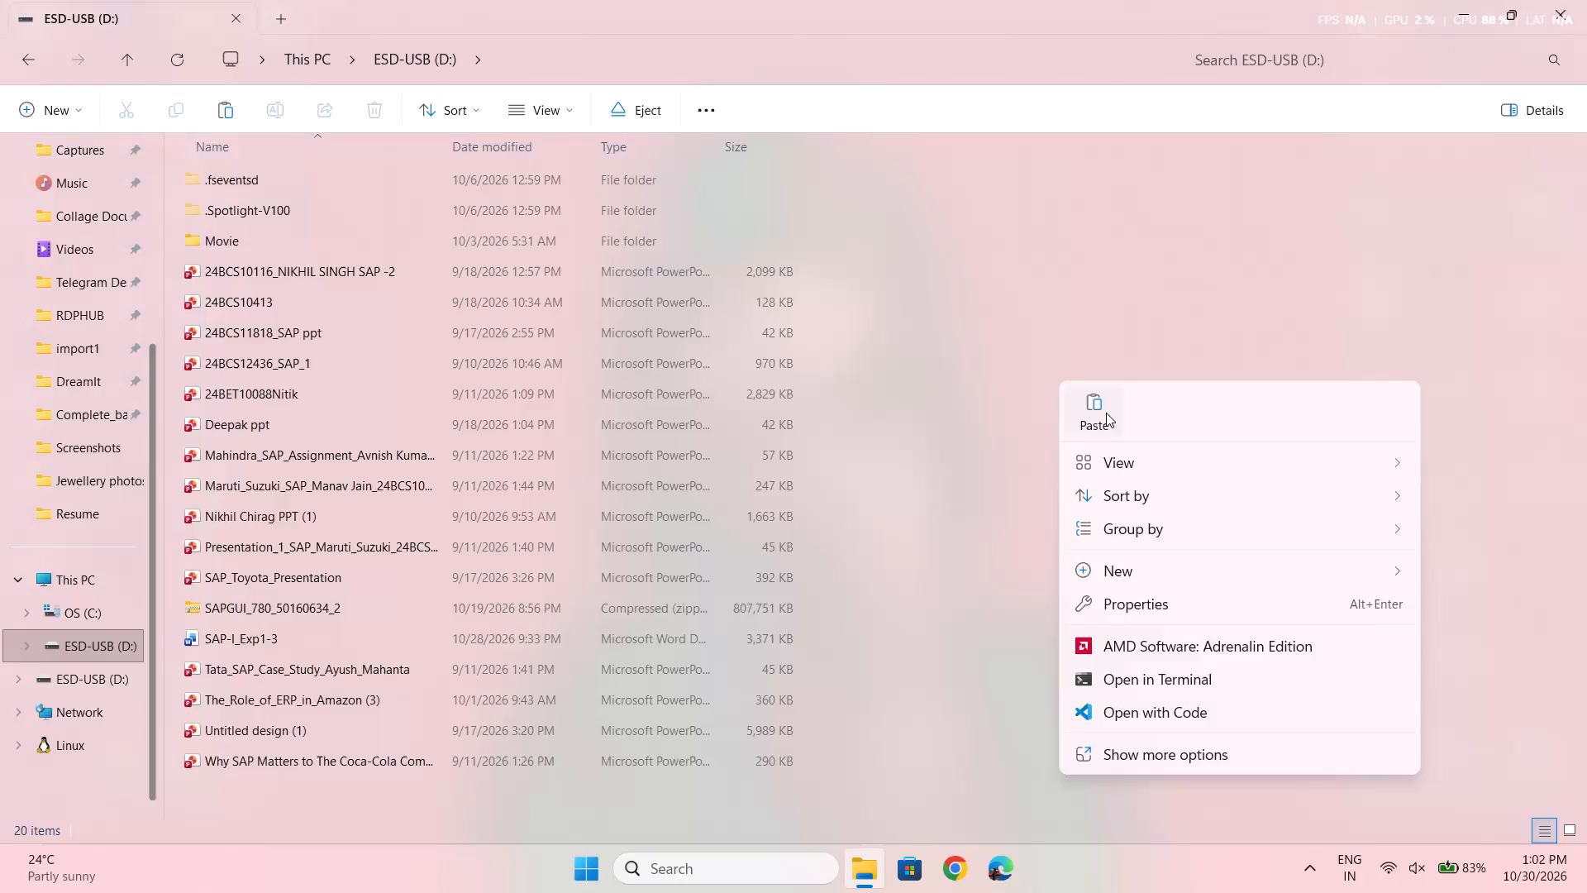
Paste the copied SAP_Implementation_Project_Report Word document into the ESD-USB (D:) drive and check the drive's file list.
{"action": "left_click", "coordinate": [1105, 412]}
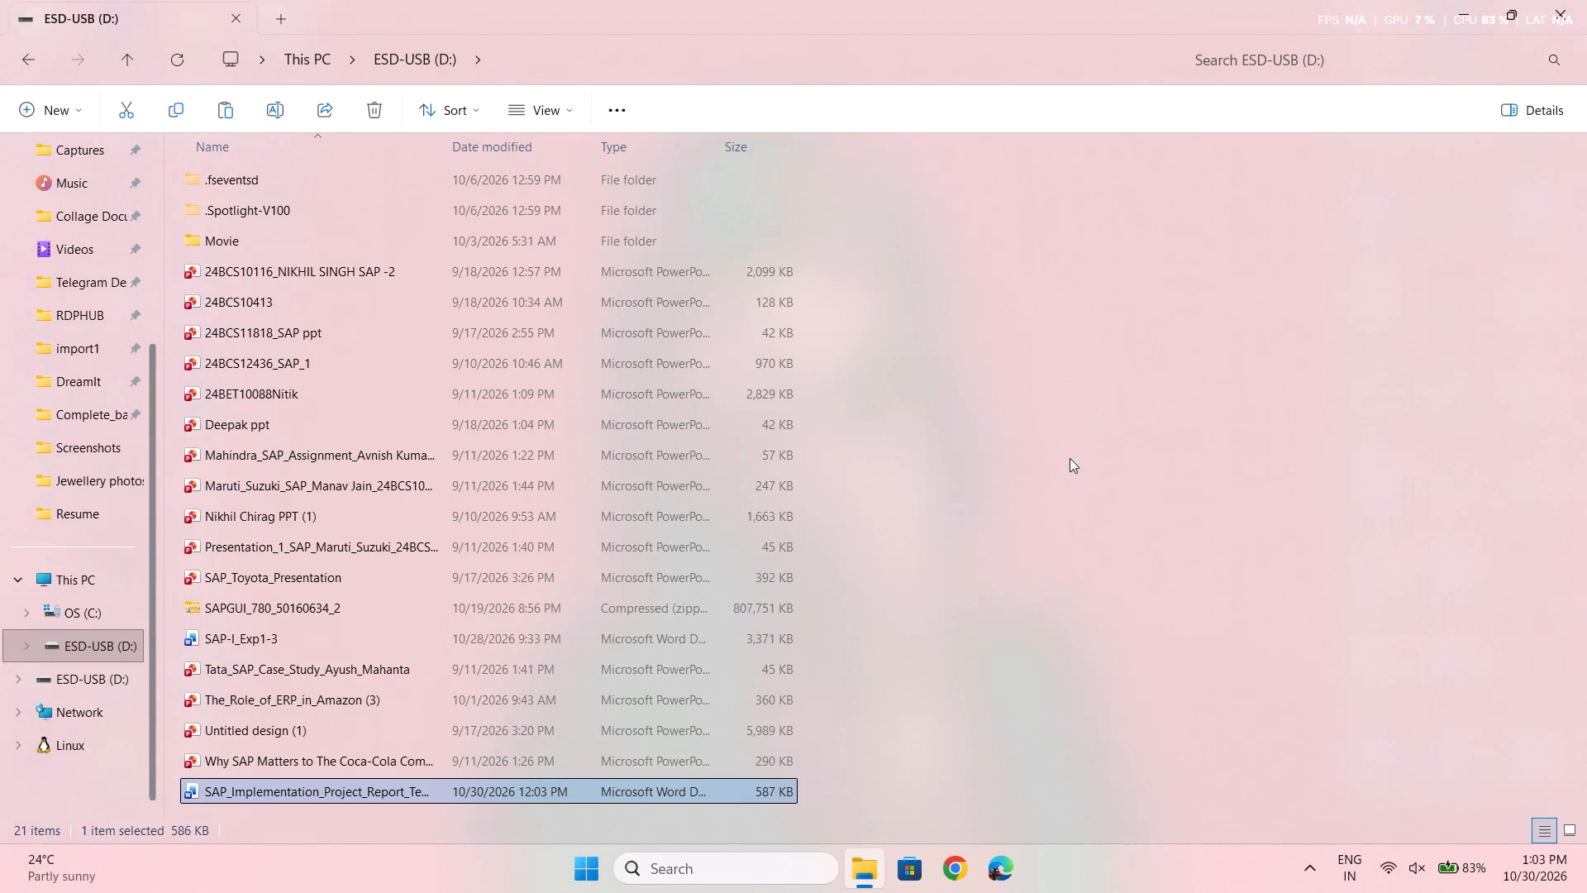
{"action": "scroll", "coordinate": [1070, 483], "scroll_direction": "down", "scroll_amount": 2}
{"action": "left_click", "coordinate": [71, 688]}
{"action": "scroll", "coordinate": [369, 601], "scroll_direction": "down", "scroll_amount": 1}
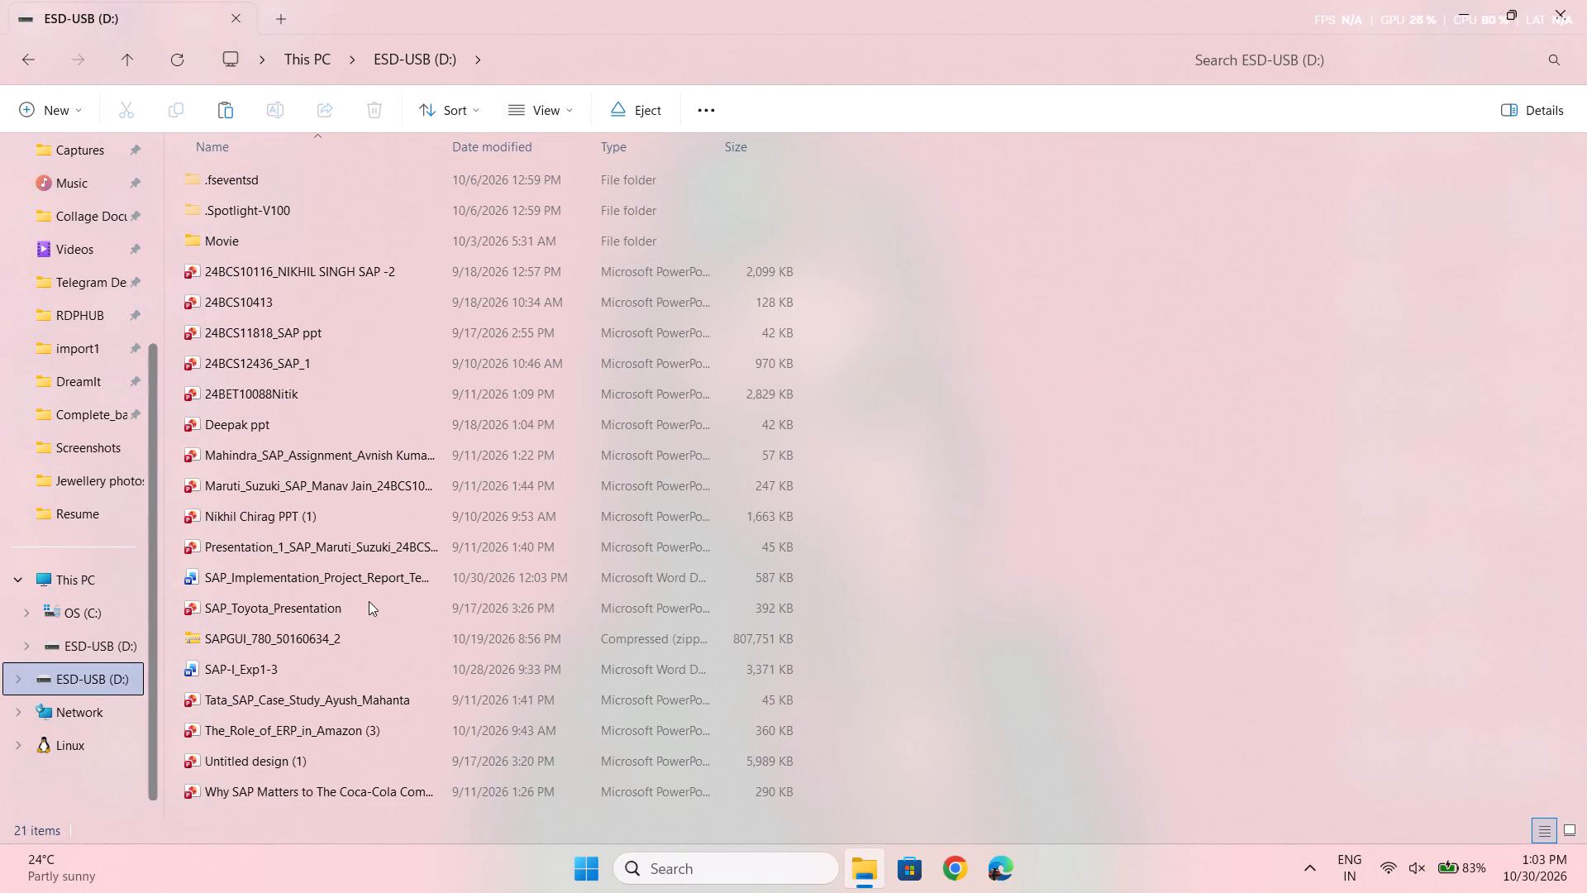
{"action": "scroll", "coordinate": [369, 601], "scroll_direction": "down", "scroll_amount": 4}
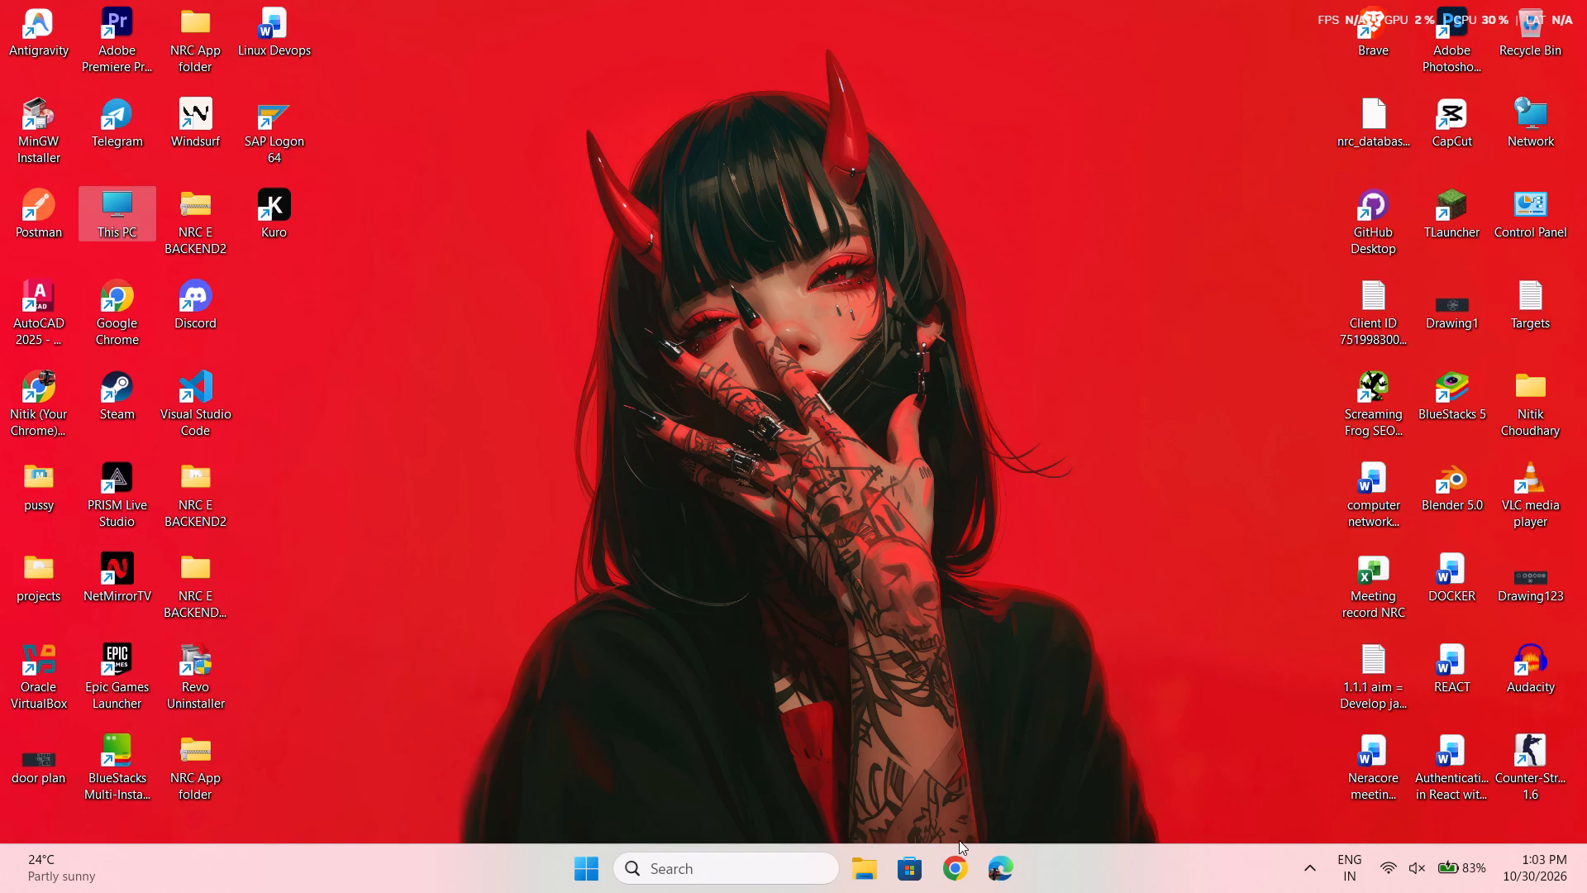
Search for WhatsApp from the desktop and launch it.
{"action": "key", "text": "w"}
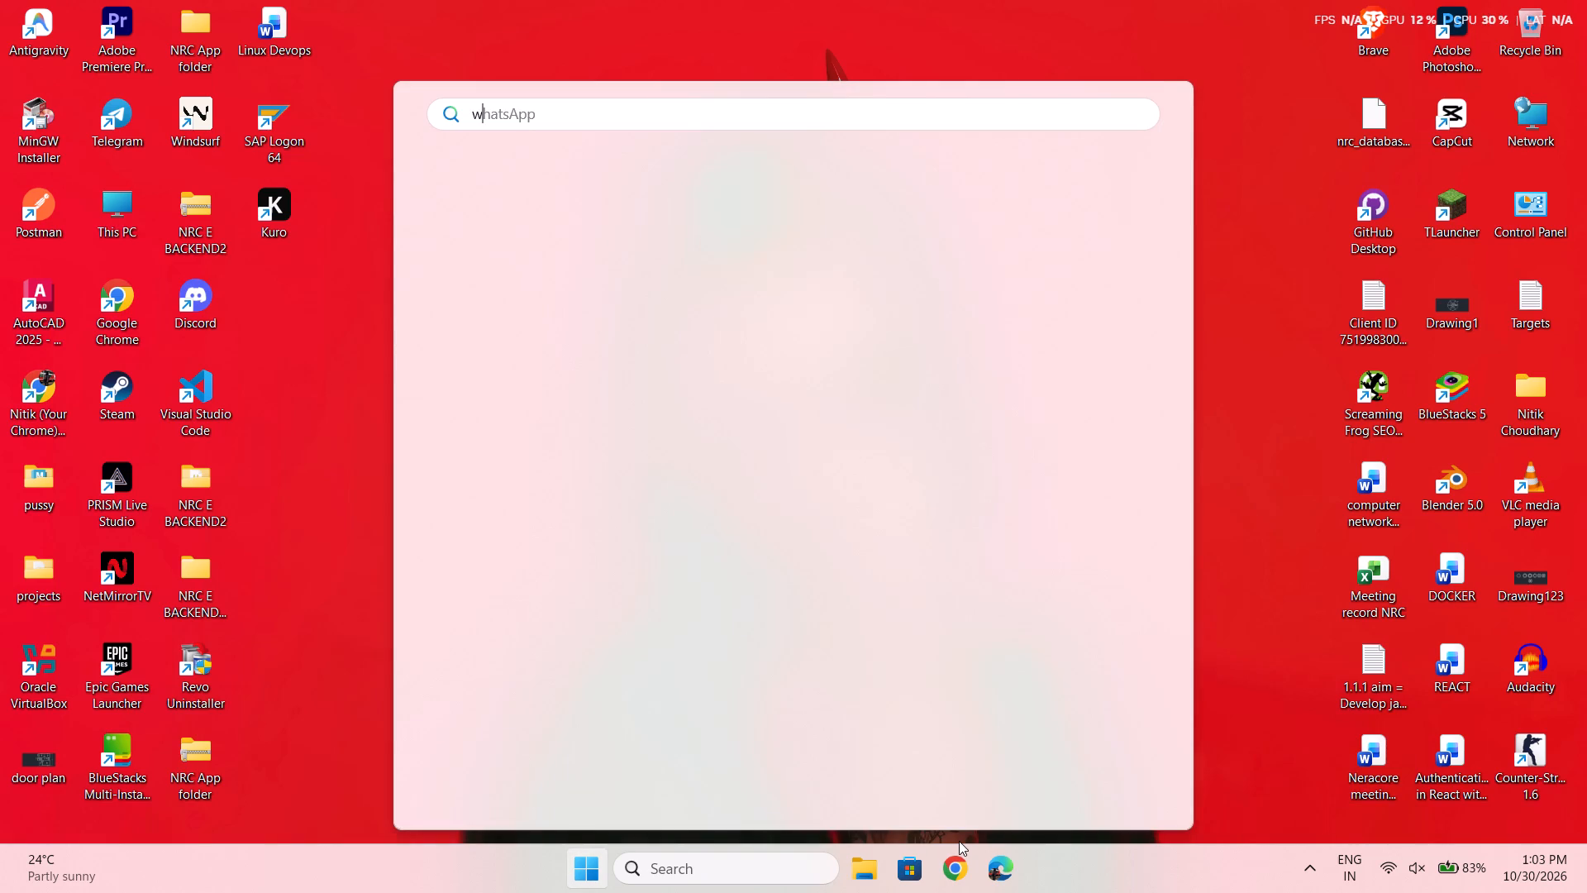
{"action": "key", "text": "Return"}
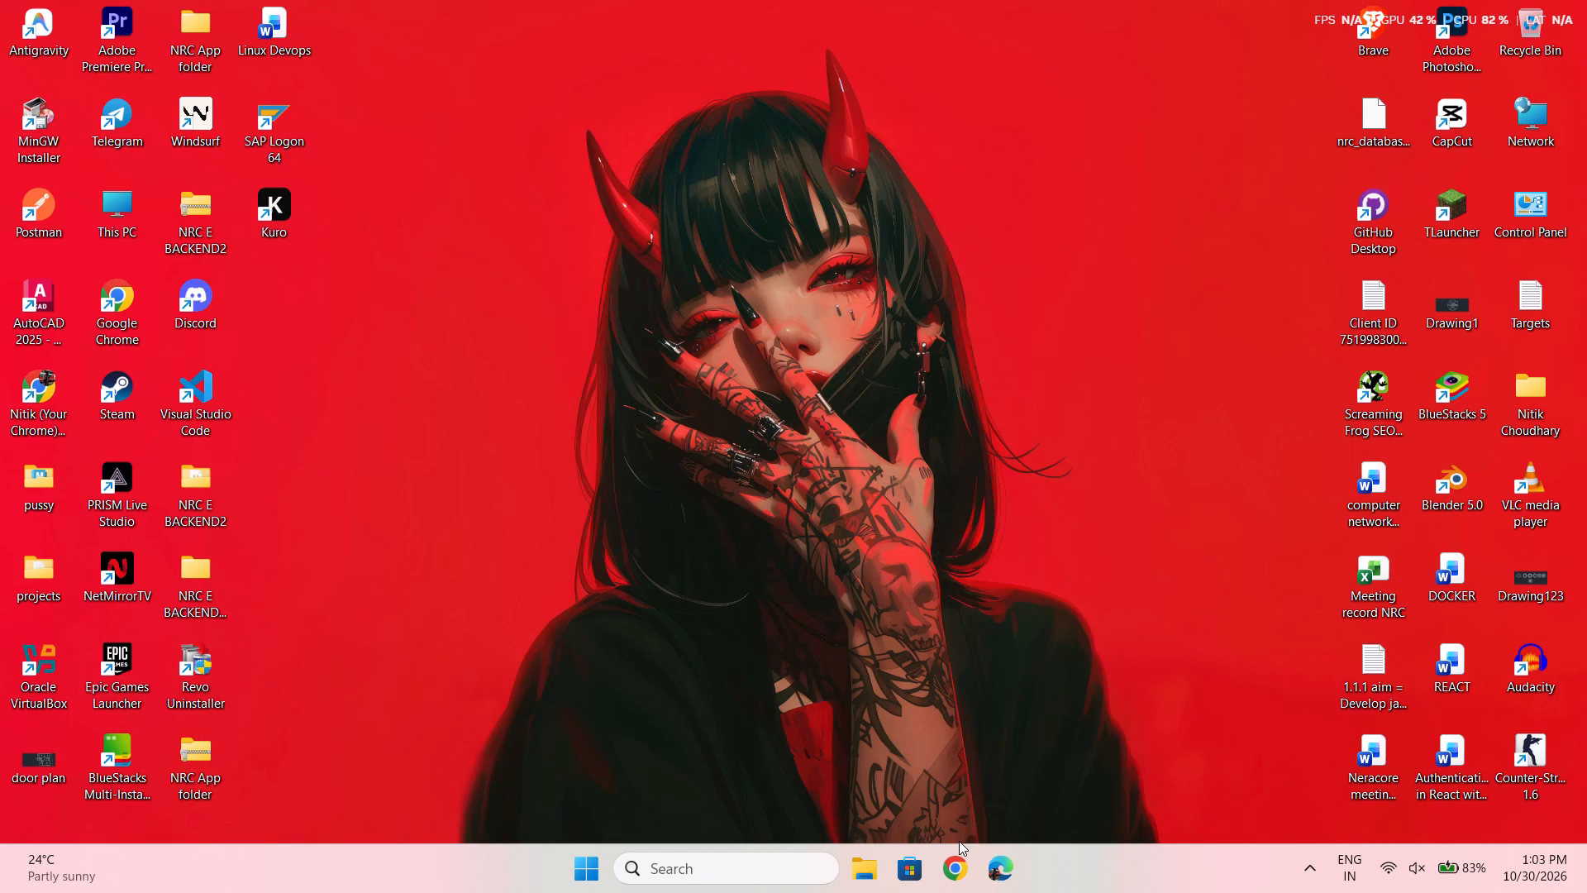
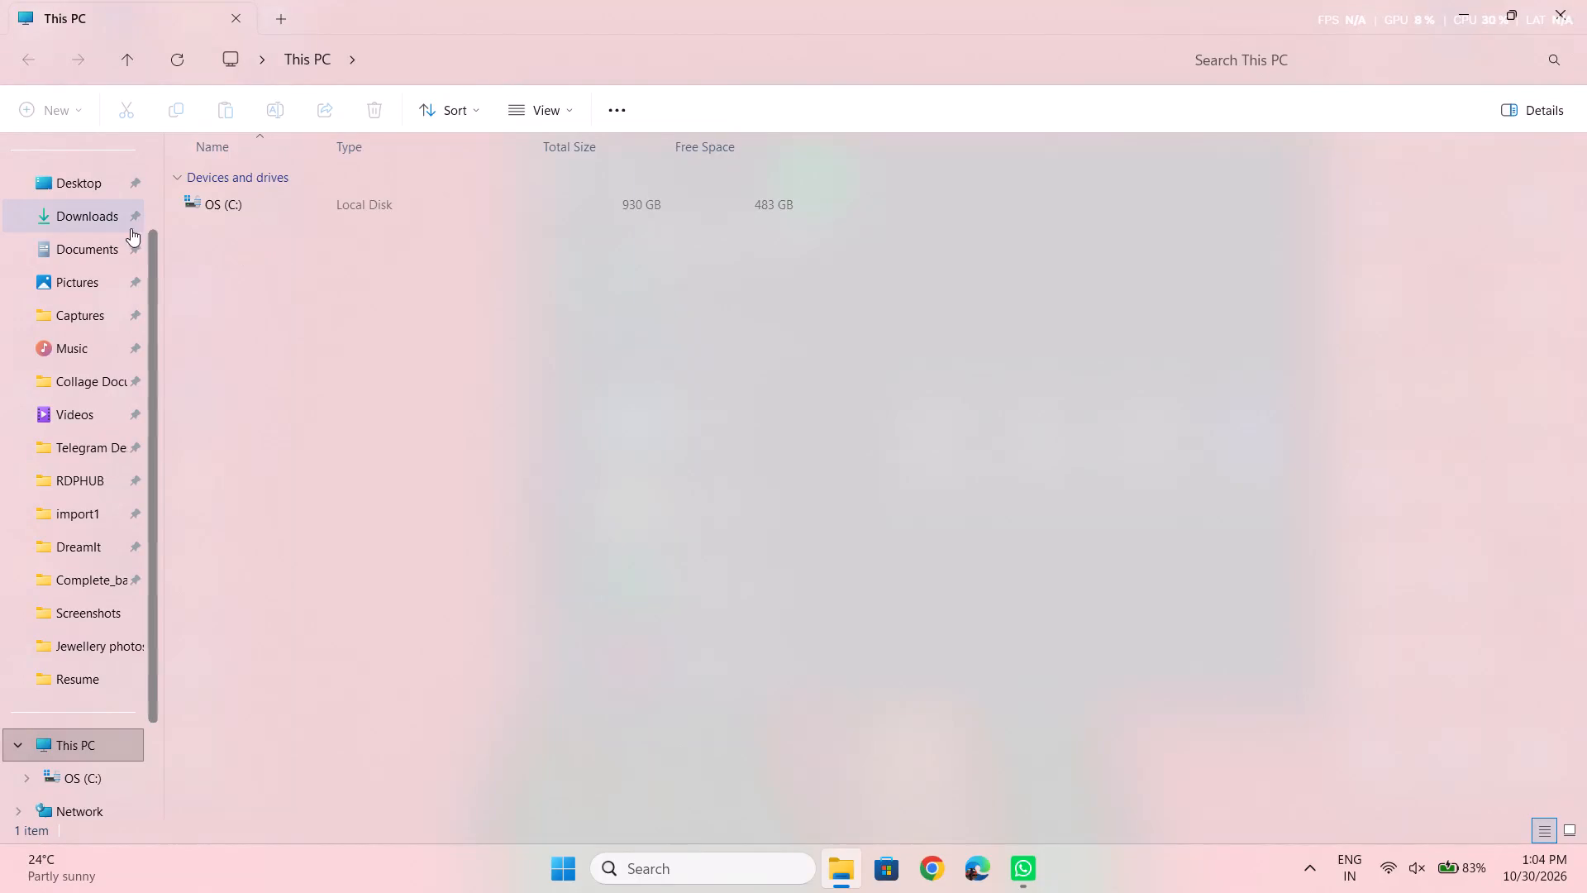
Open the SAP_Implementation_Project_Report Word document from the Downloads folder in File Explorer.
{"action": "left_click", "coordinate": [111, 221]}
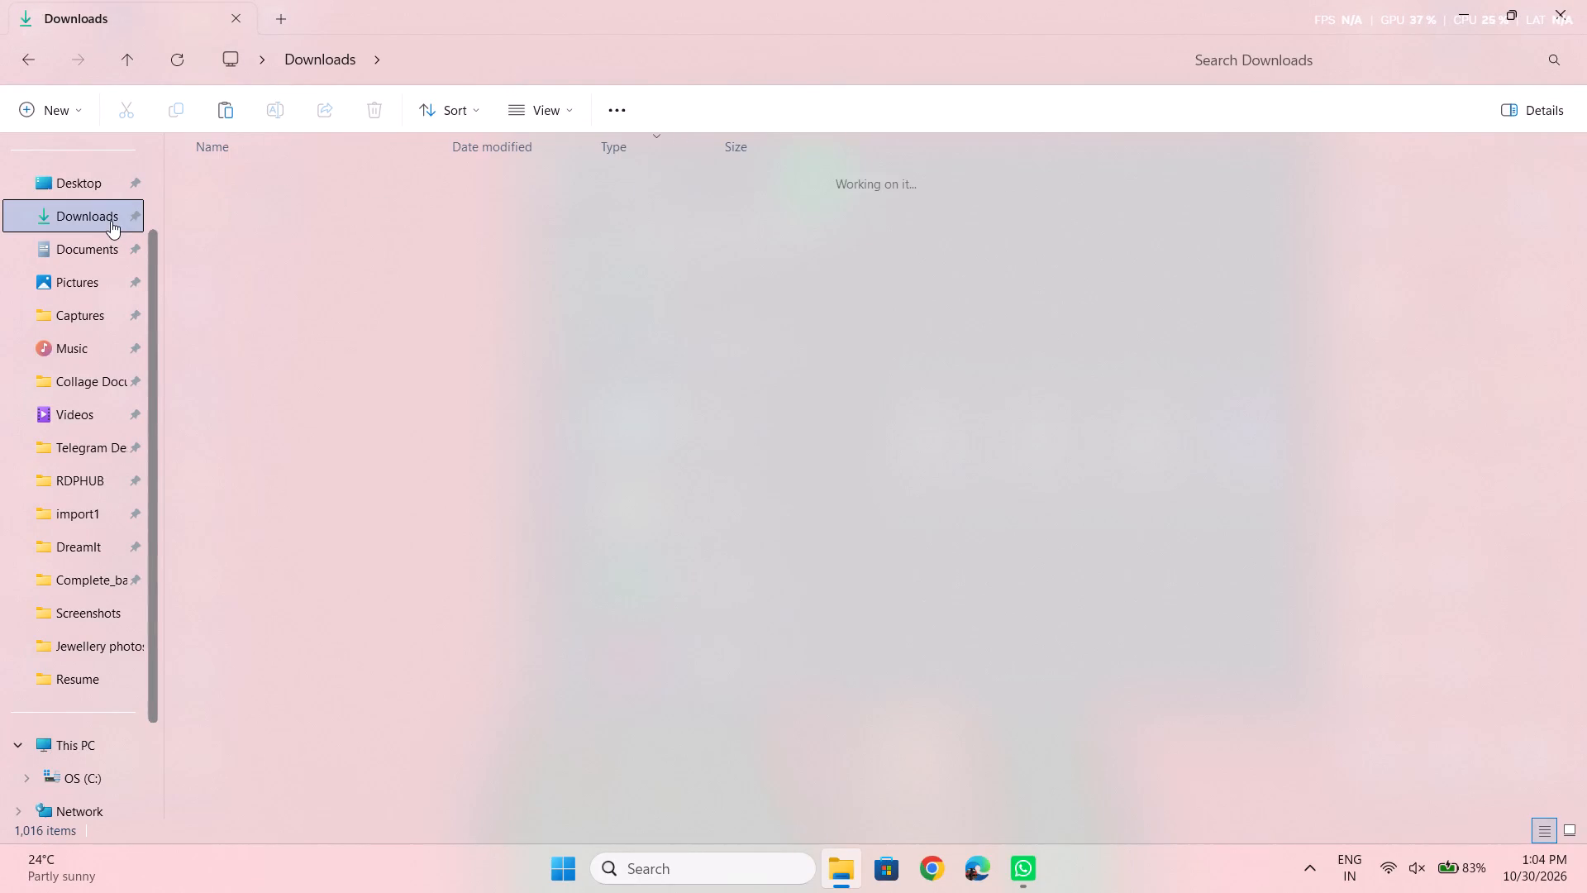
{"action": "double_click", "coordinate": [260, 200]}
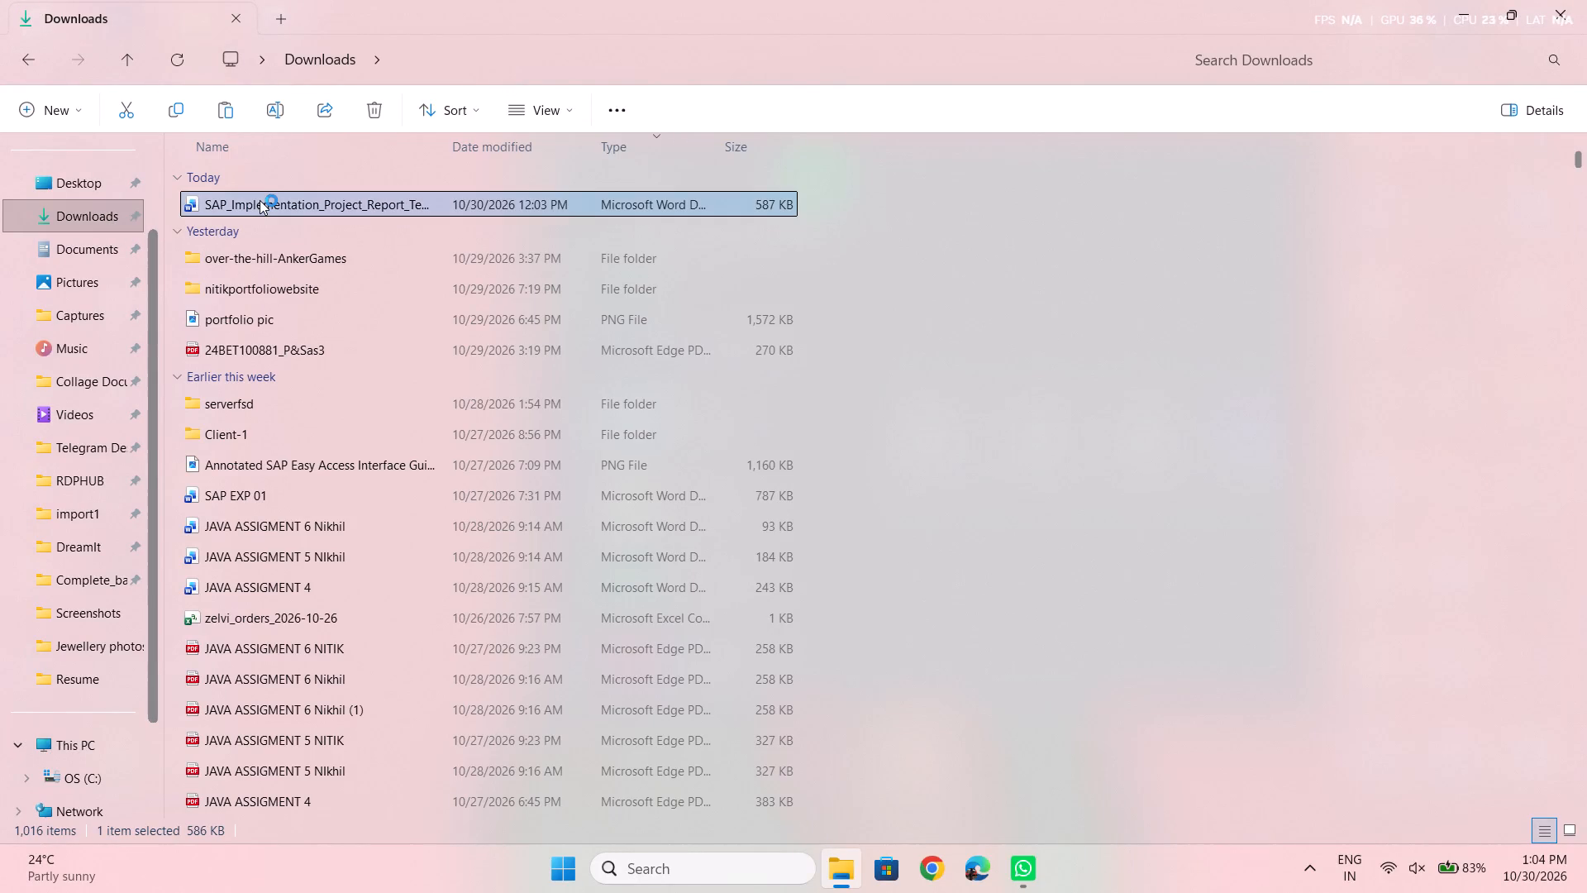
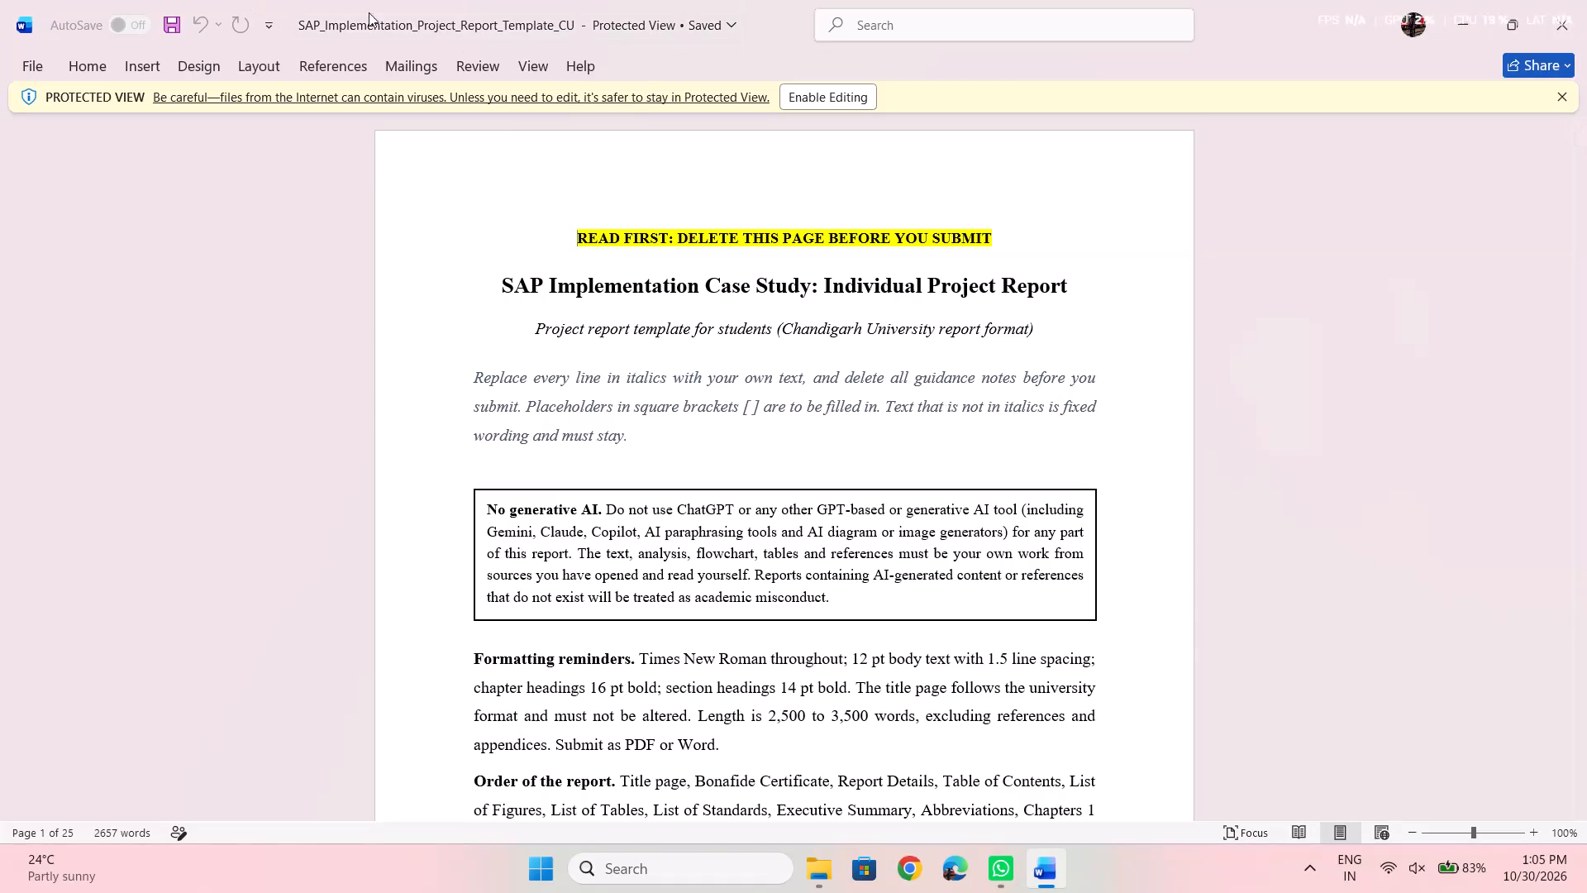
Enable editing of the SAP_Implementation_Project_Report_Template_CU document so it leaves Protected View.
{"action": "left_click", "coordinate": [776, 103]}
{"action": "left_click", "coordinate": [812, 101]}
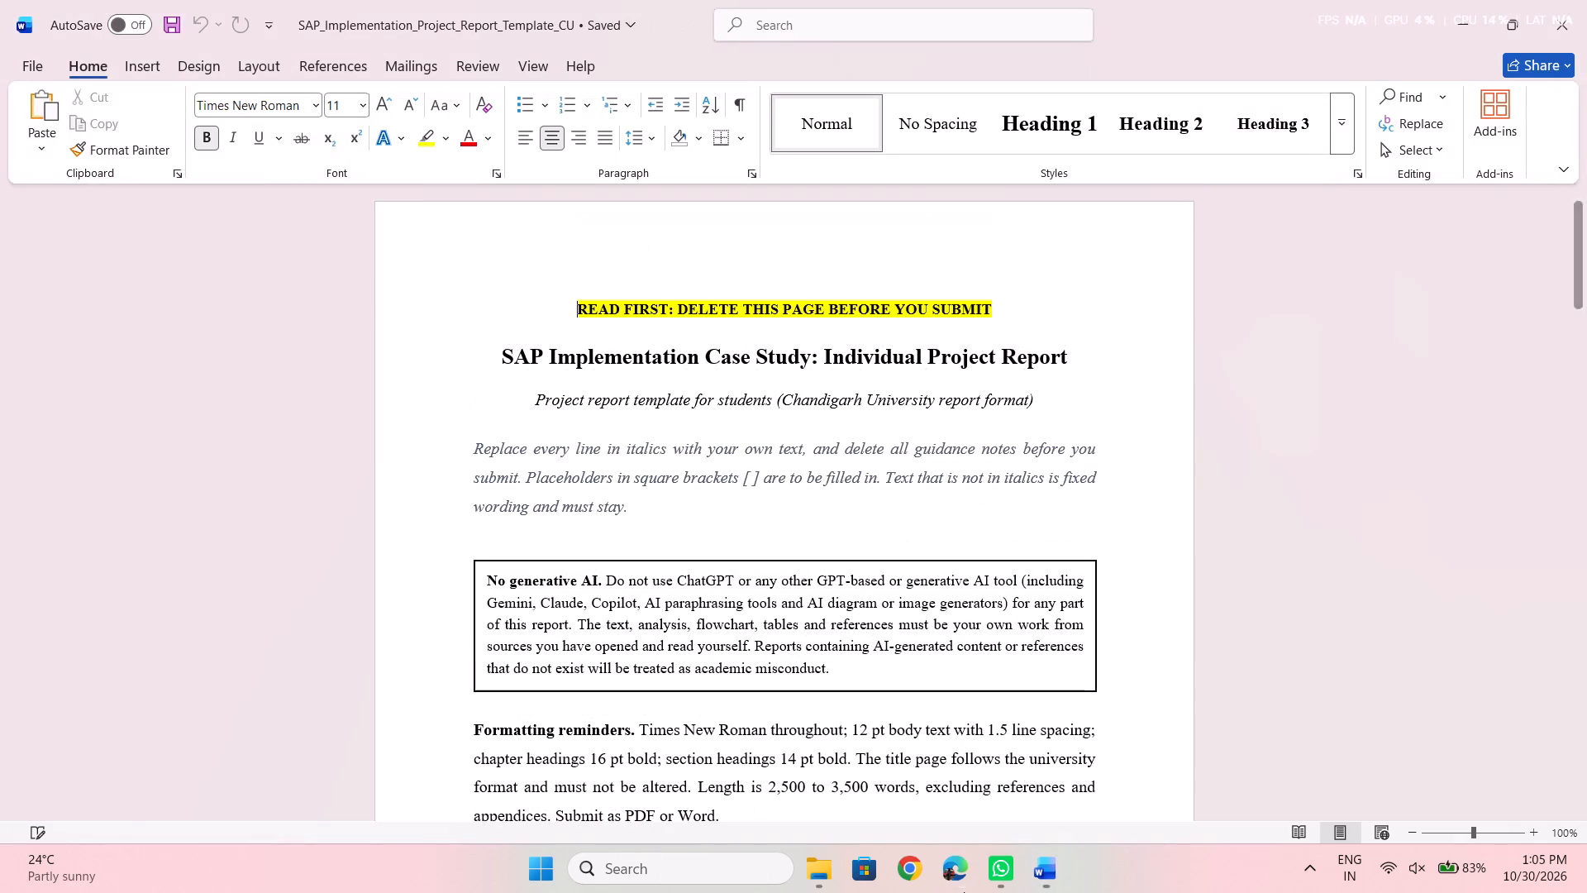
Switch to WhatsApp.
{"action": "left_click", "coordinate": [998, 890]}
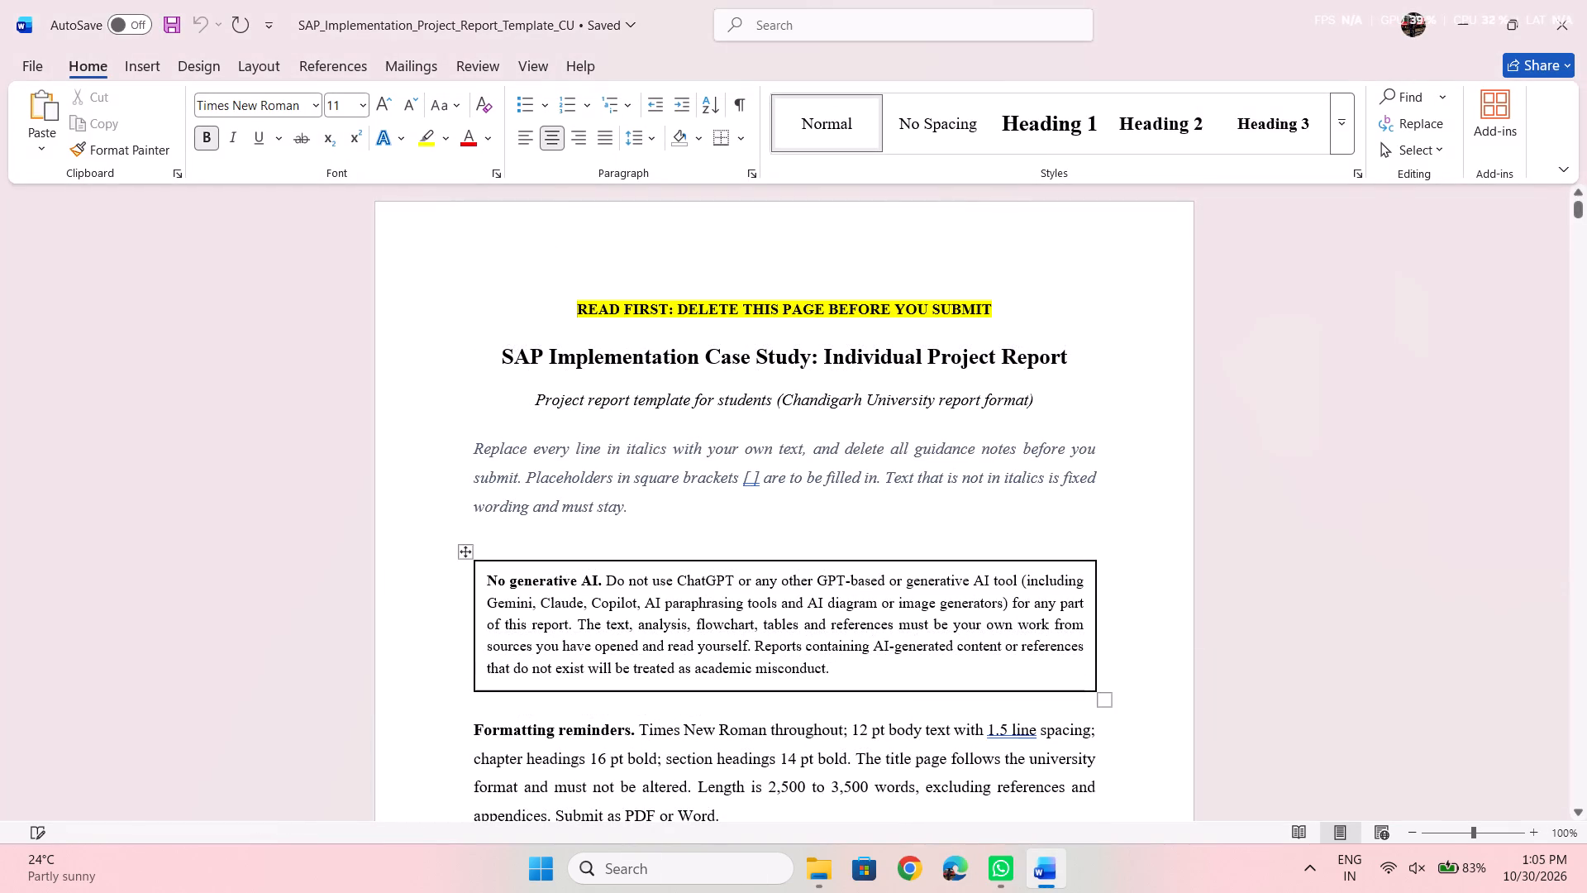
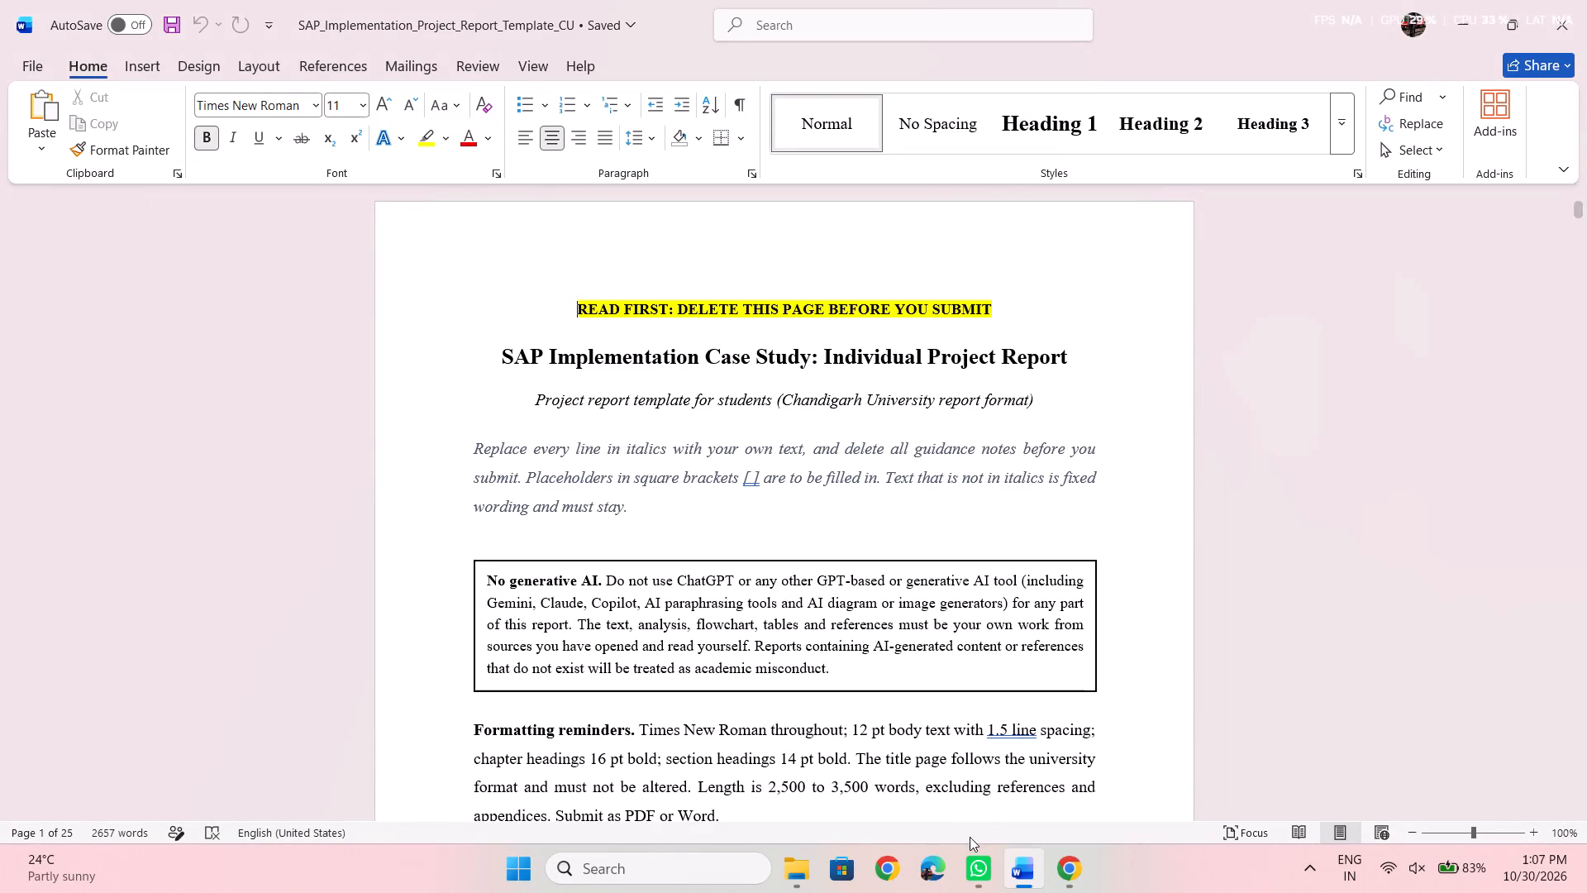
Switch to Google Chrome, open it with the "Your Chrome" profile, and search Google for wikipedia.
{"action": "left_click", "coordinate": [1067, 874]}
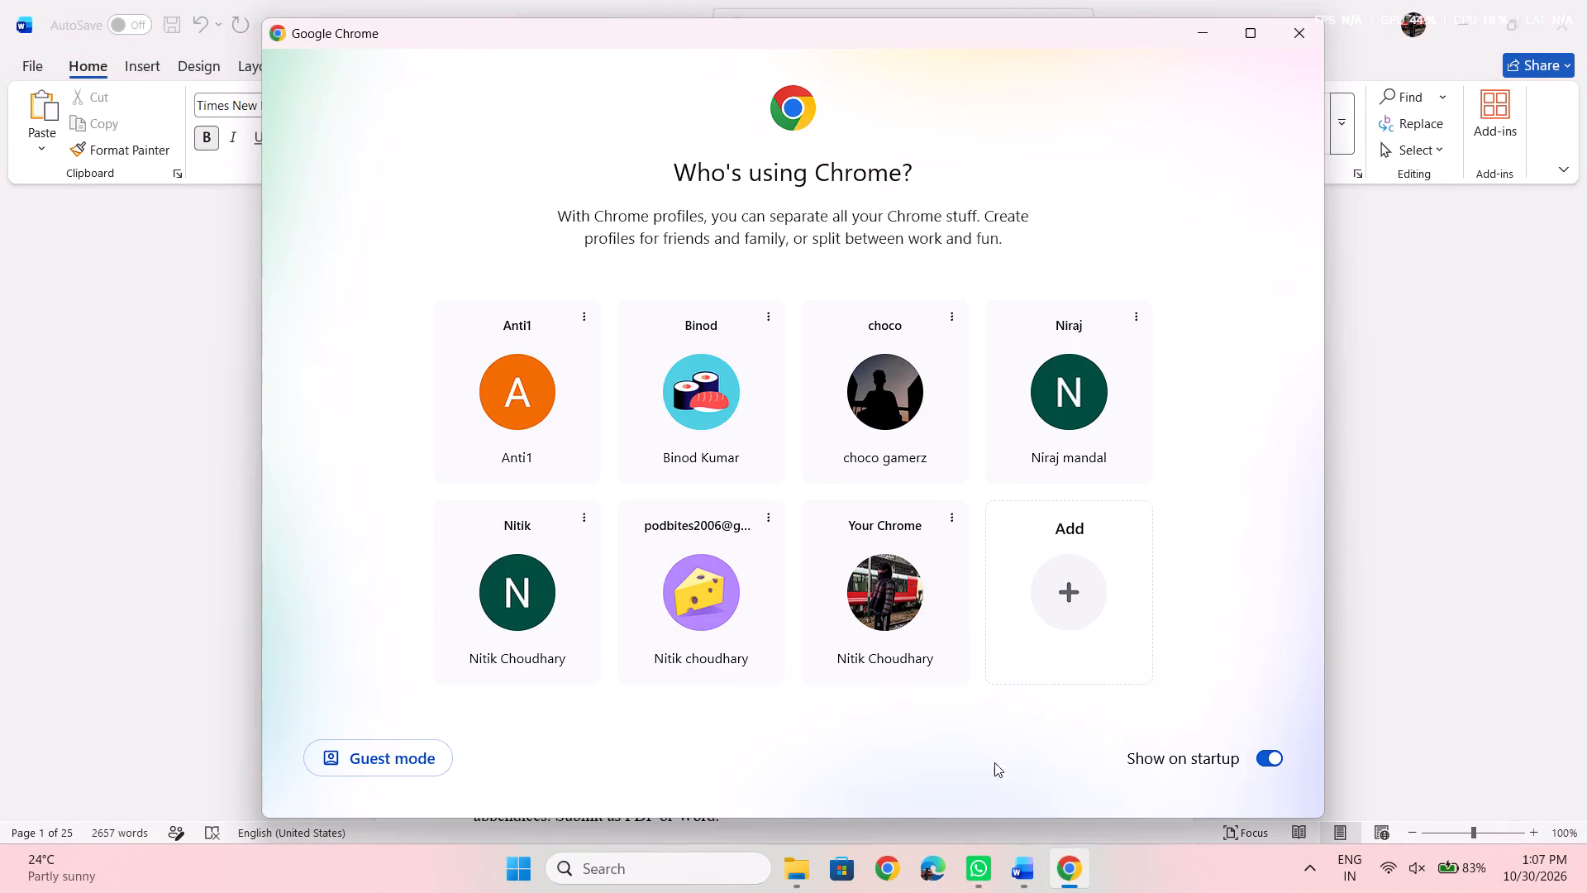
{"action": "left_click", "coordinate": [922, 670]}
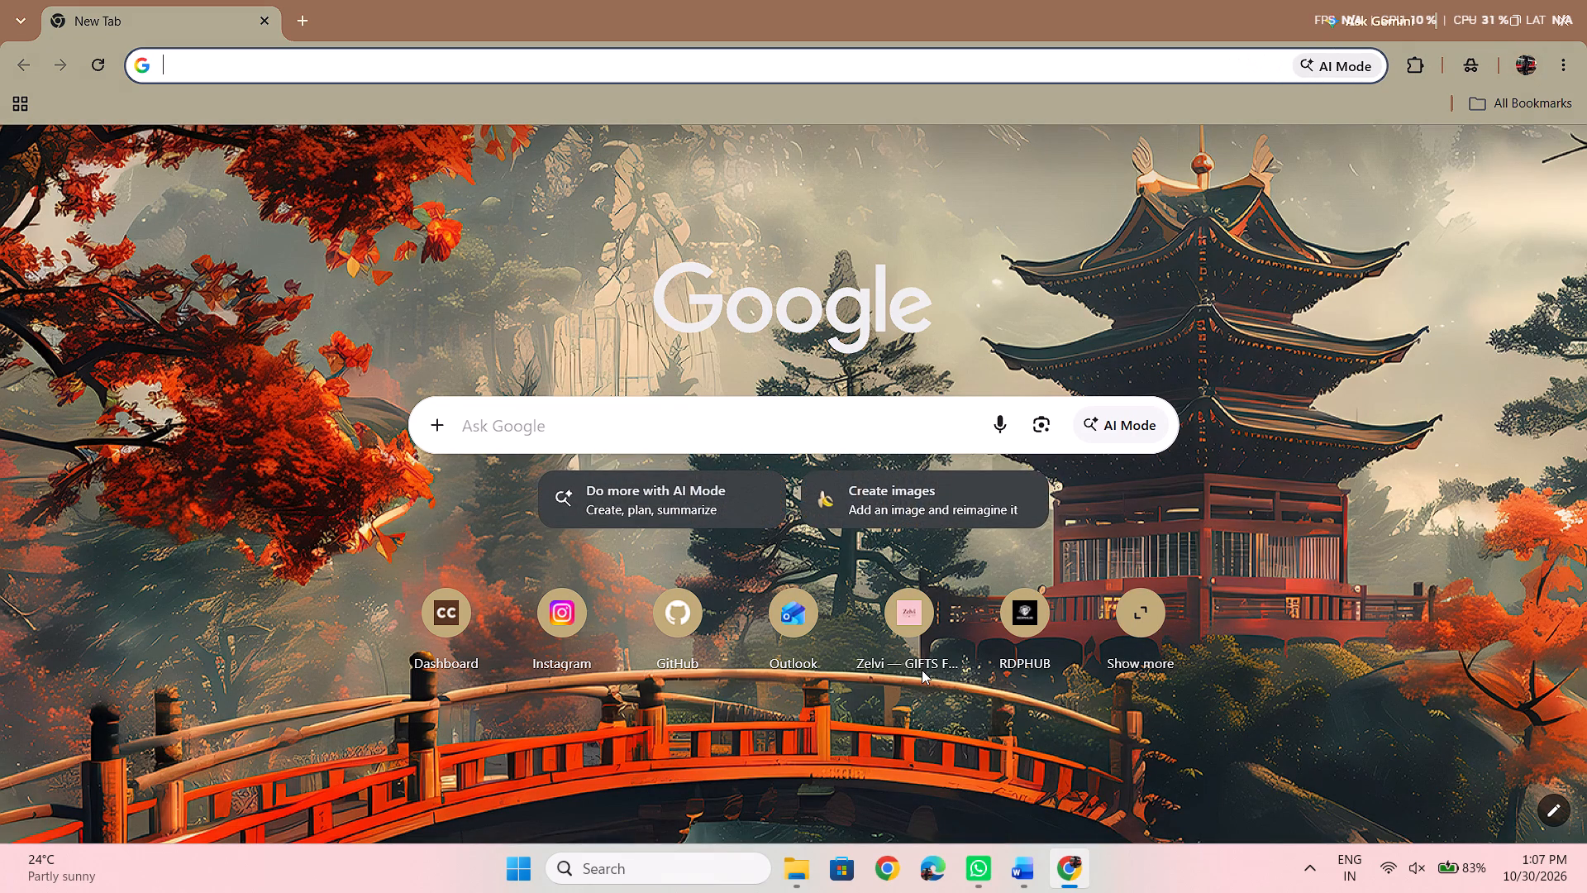
{"action": "left_click", "coordinate": [864, 440]}
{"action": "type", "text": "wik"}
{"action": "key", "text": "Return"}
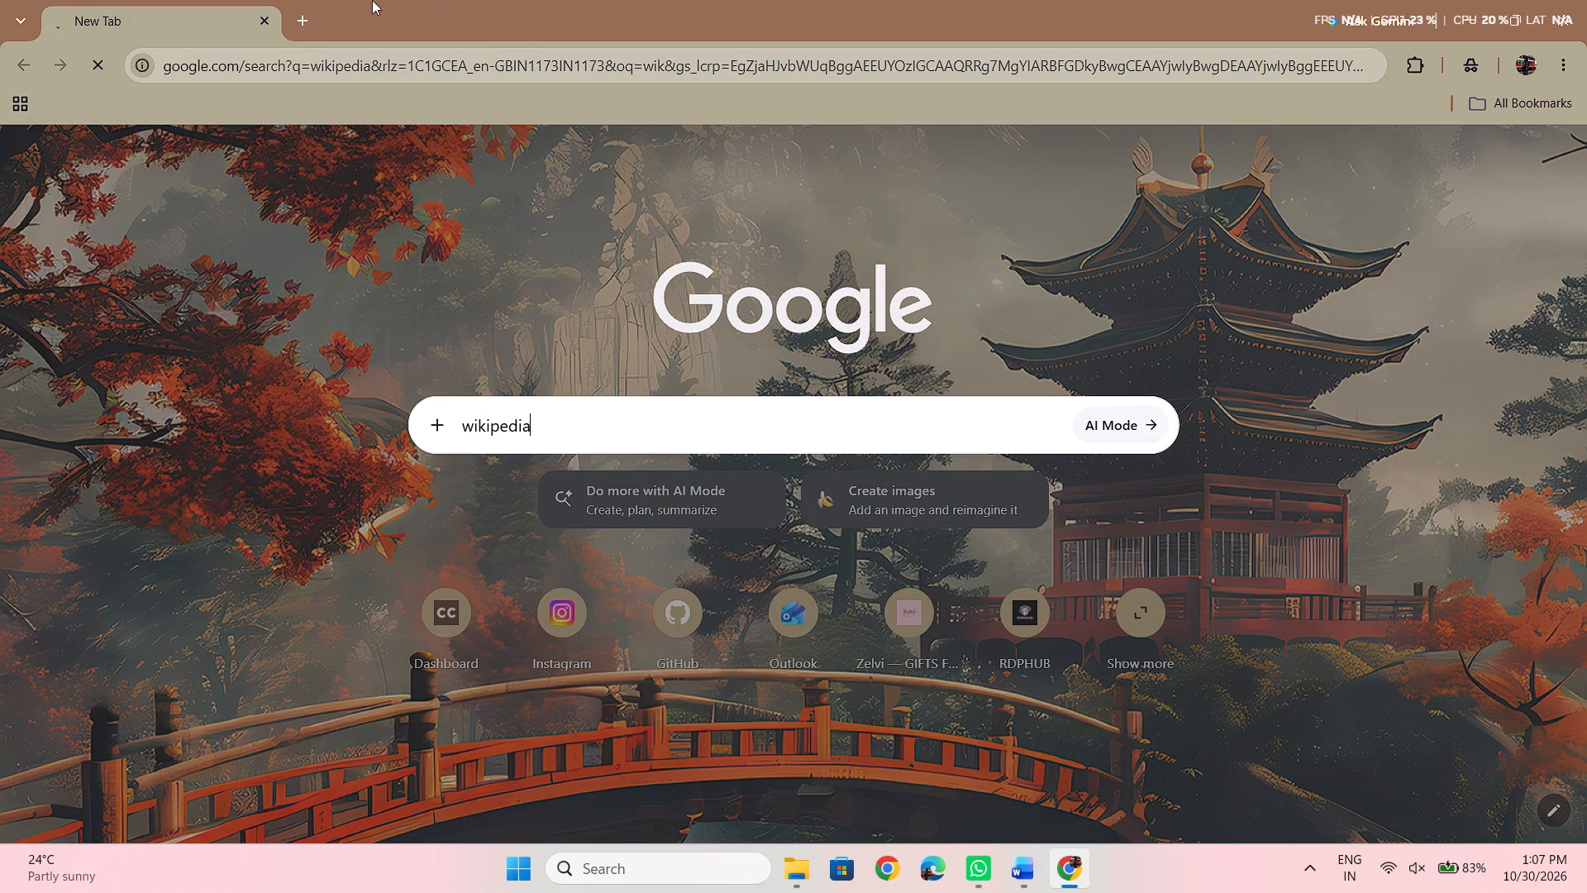
Search Google for osint in a new browser tab and return to the wikipedia search tab.
{"action": "left_click", "coordinate": [312, 7]}
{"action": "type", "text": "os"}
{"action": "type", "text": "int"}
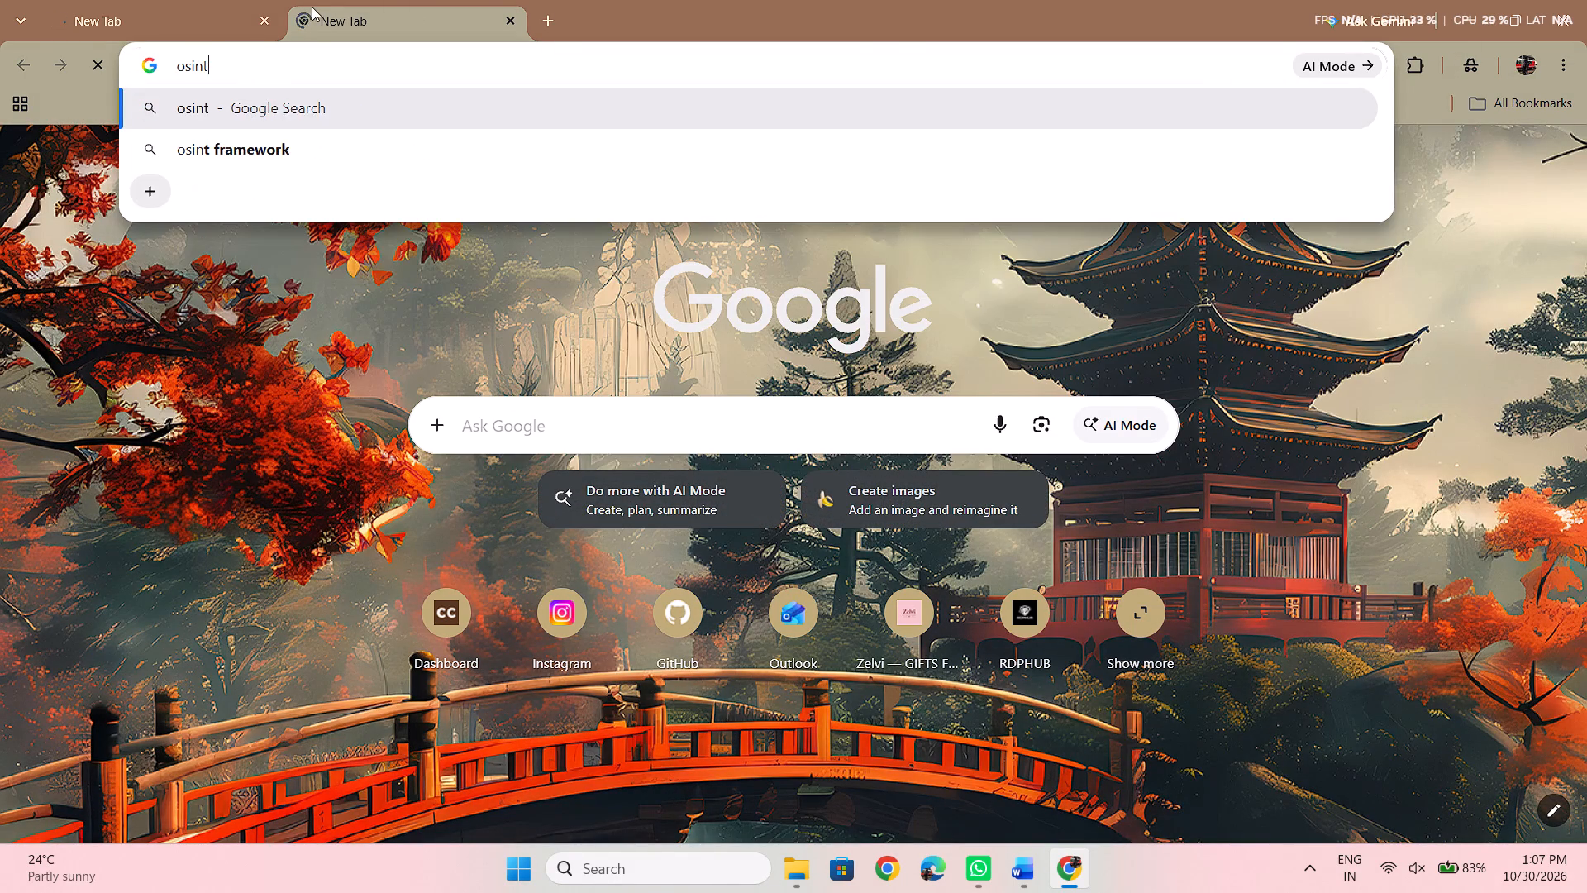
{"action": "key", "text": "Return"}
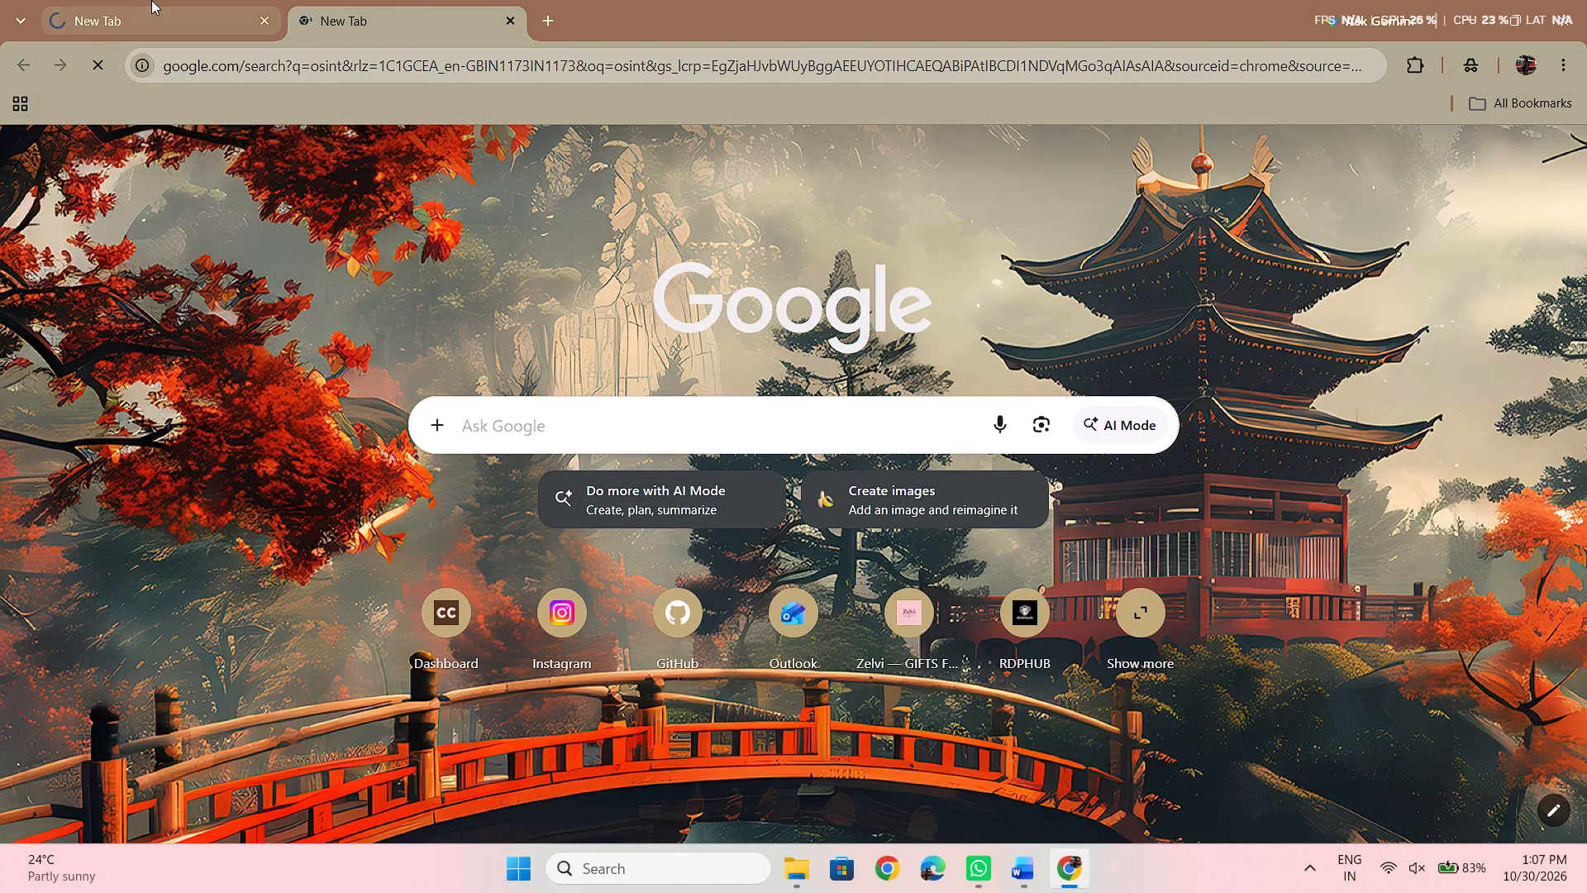
{"action": "left_click", "coordinate": [153, 0]}
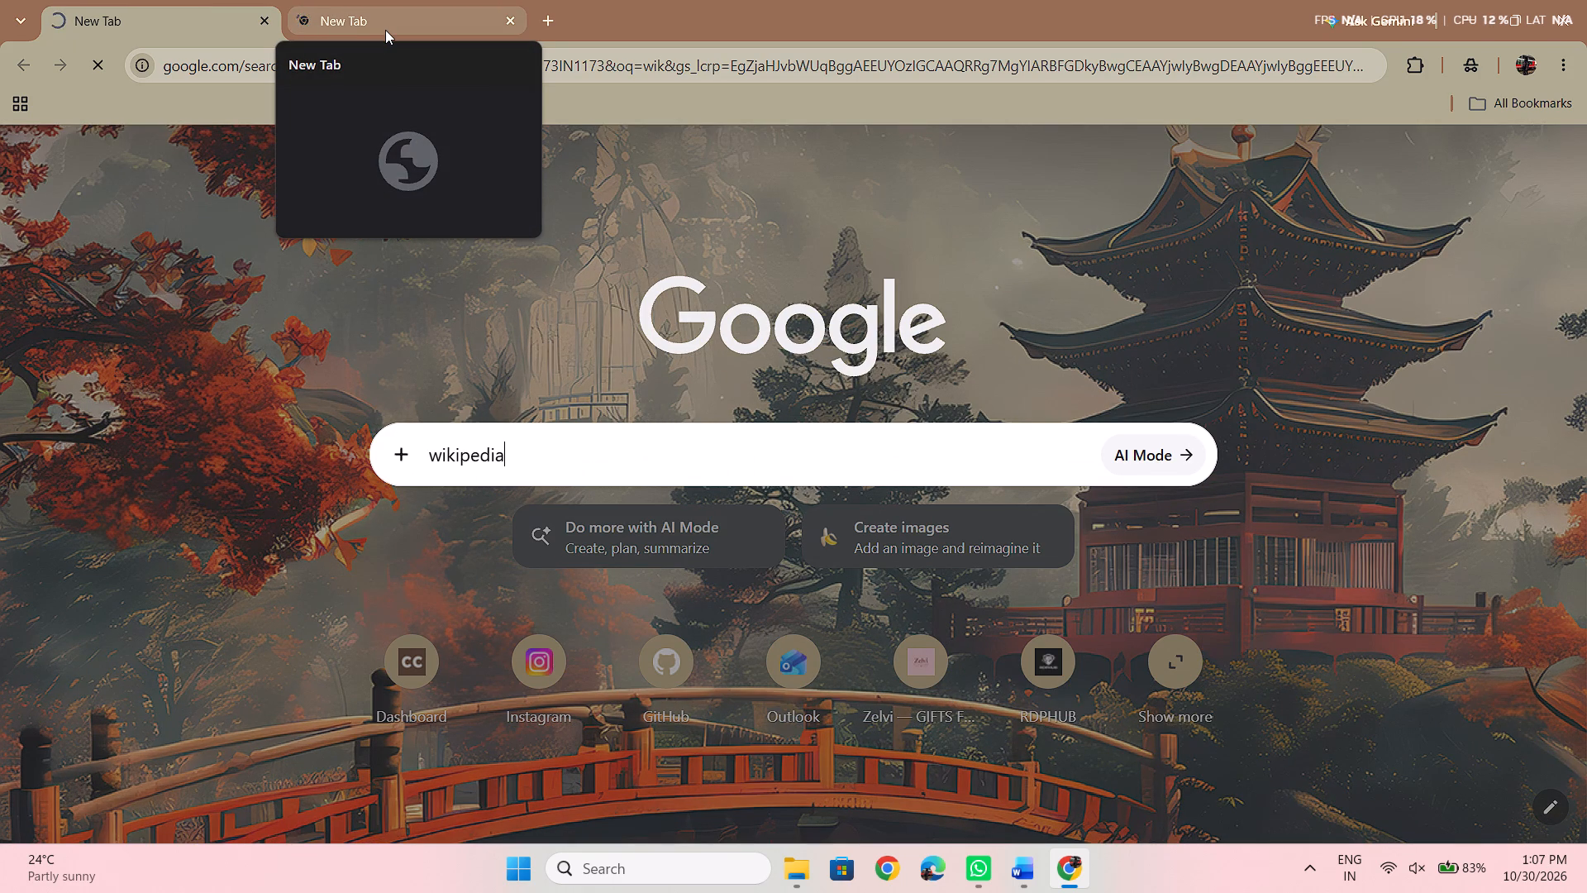
Switch to the Word report and replace the [COMPANY NAME] placeholder in the title page heading with the copied name NSW Land Registry Services.
{"action": "left_click", "coordinate": [1017, 867]}
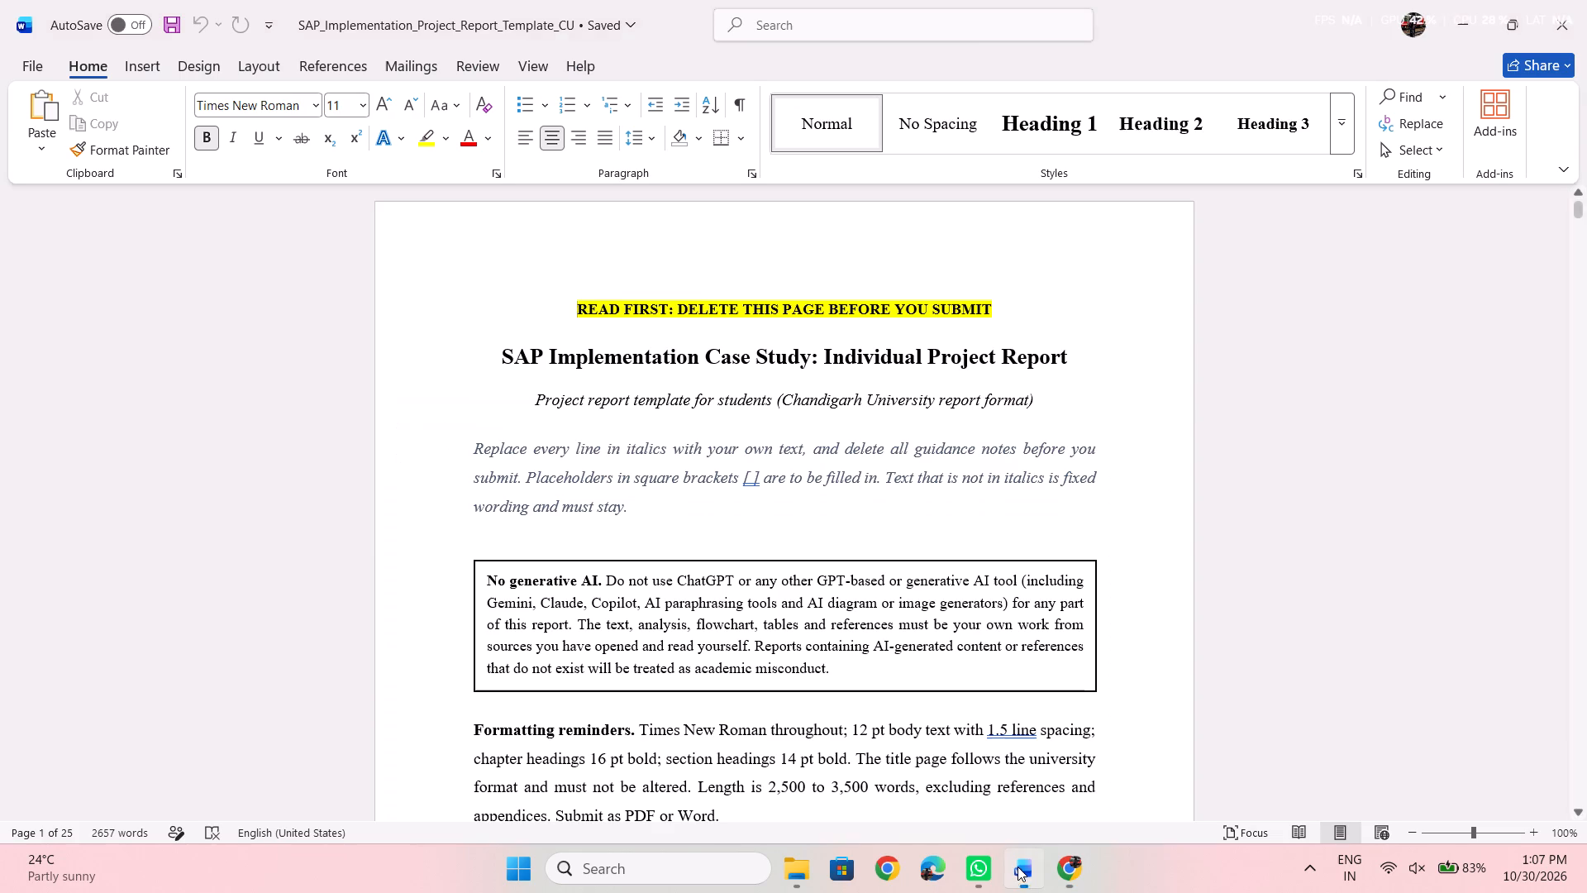
{"action": "scroll", "coordinate": [908, 682], "scroll_direction": "down", "scroll_amount": 4}
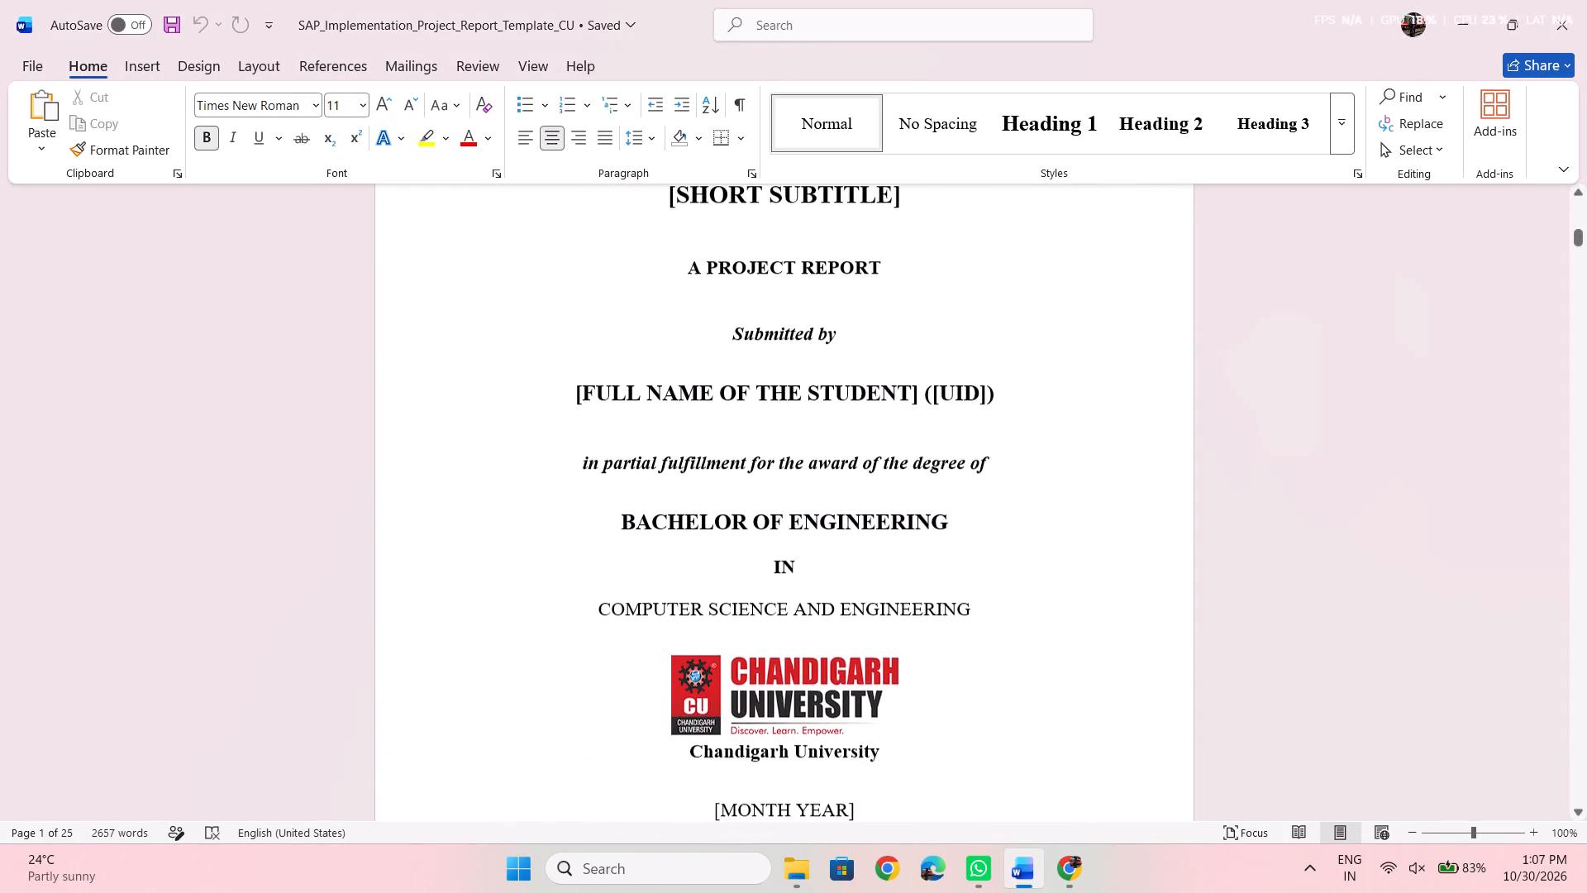
{"action": "scroll", "coordinate": [908, 682], "scroll_direction": "up", "scroll_amount": 1}
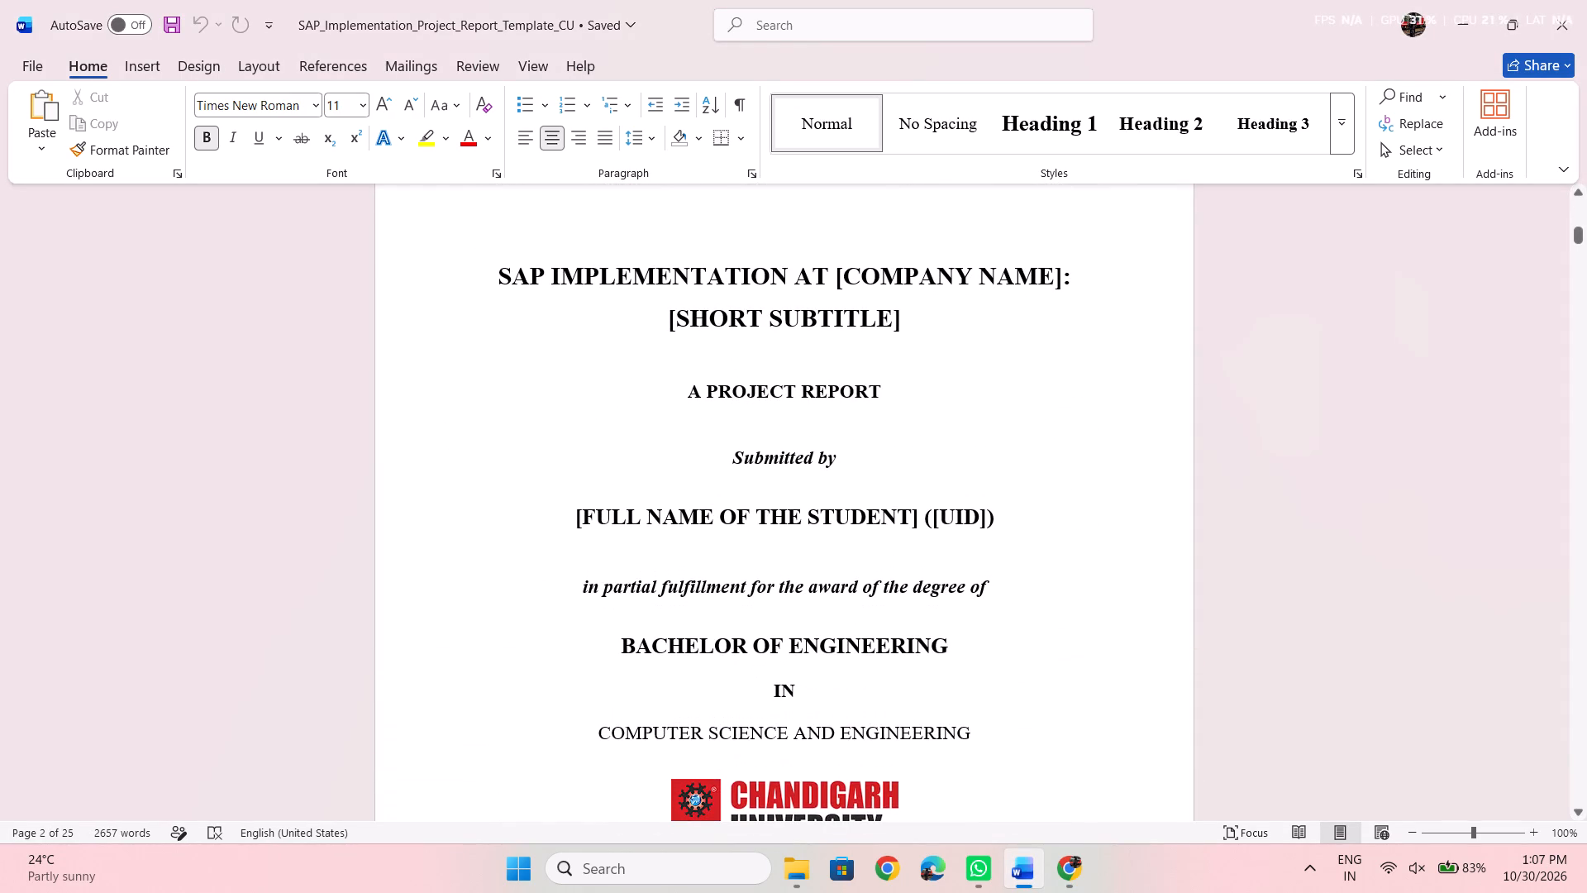
{"action": "left_click_drag", "start_coordinate": [1055, 281], "coordinate": [988, 275]}
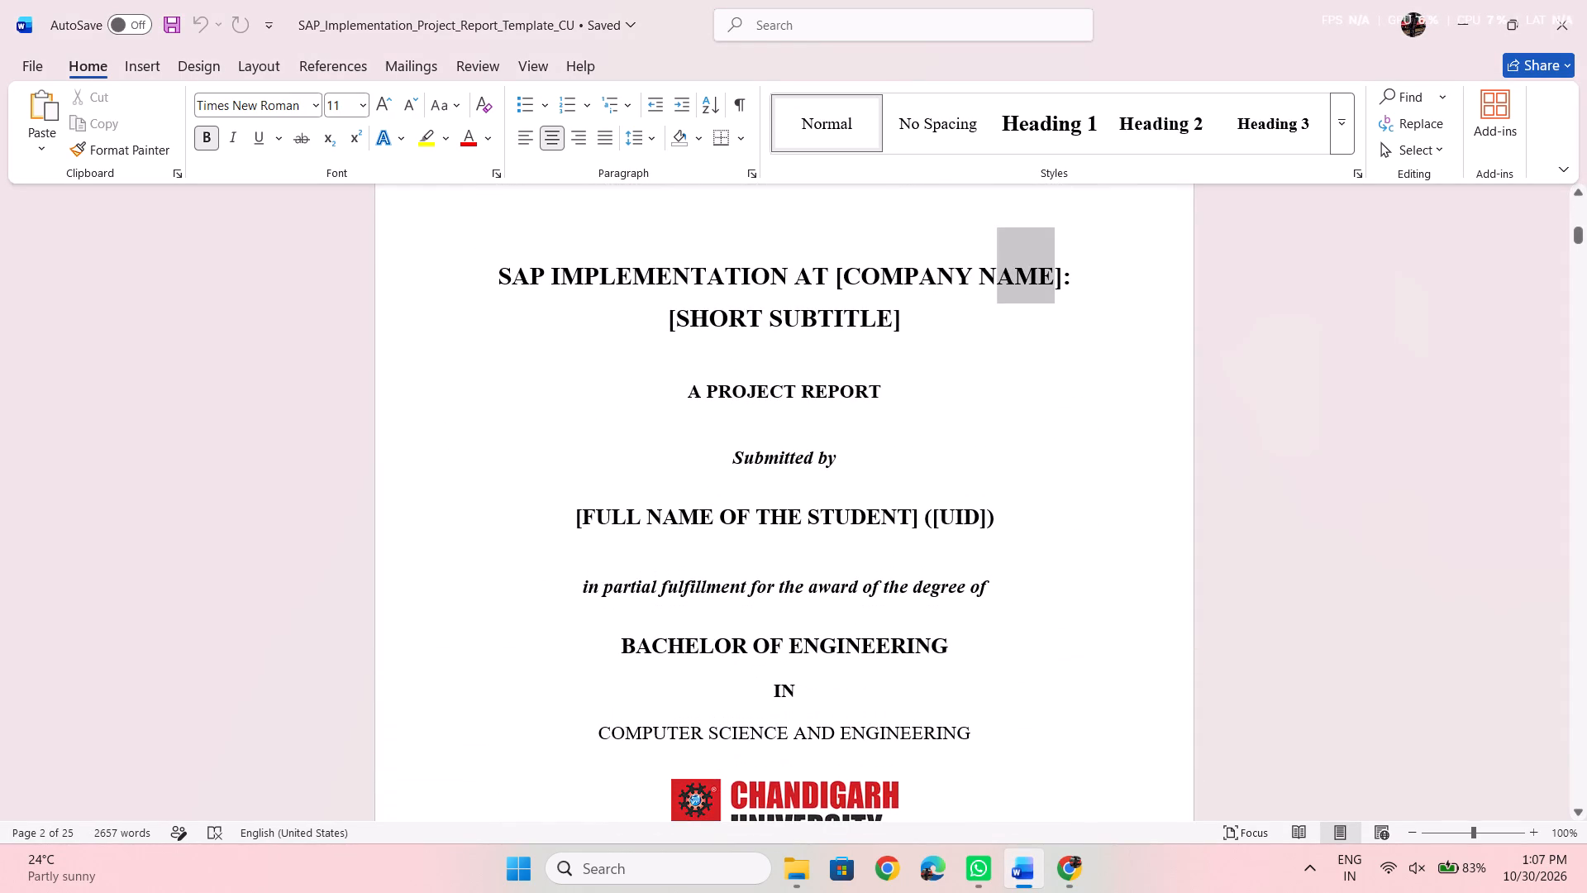
{"action": "left_click_drag", "start_coordinate": [988, 275], "coordinate": [906, 275]}
{"action": "key", "text": "Right"}
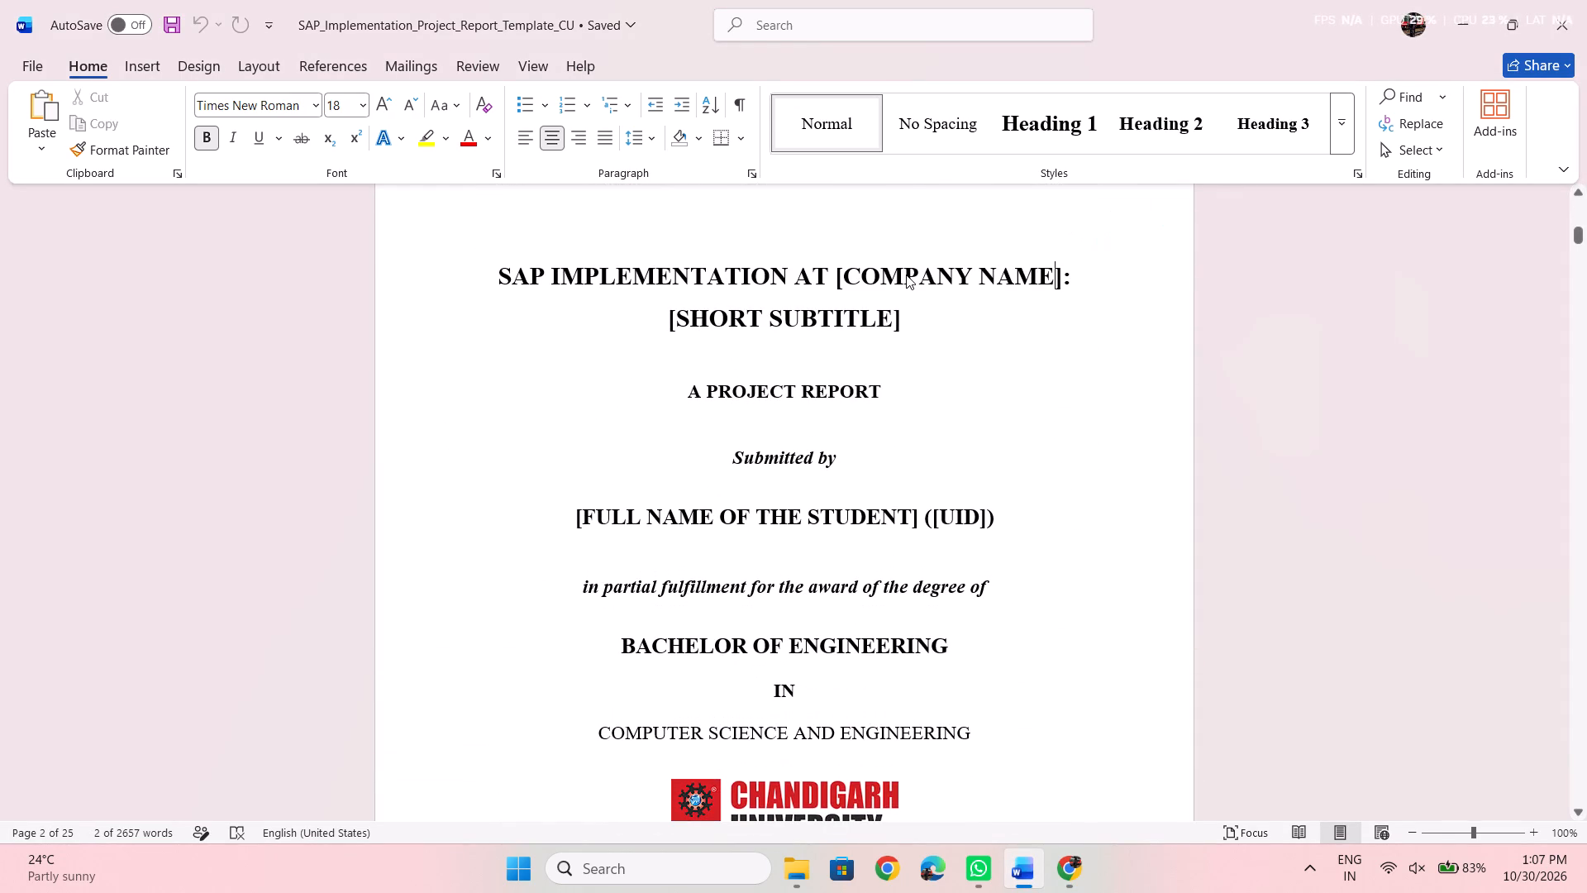
{"action": "key", "text": "Right"}
{"action": "key", "text": "BackSpace"}
{"action": "key", "text": "BackSpace"}
{"action": "key", "text": "BackSpace"}
{"action": "key", "text": "BackSpace"}
{"action": "key", "text": "BackSpace"}
{"action": "key", "text": "BackSpace"}
{"action": "key", "text": "BackSpace"}
{"action": "key", "text": "BackSpace"}
{"action": "key", "text": "BackSpace"}
{"action": "key", "text": "BackSpace"}
{"action": "key", "text": "BackSpace"}
{"action": "key", "text": "BackSpace"}
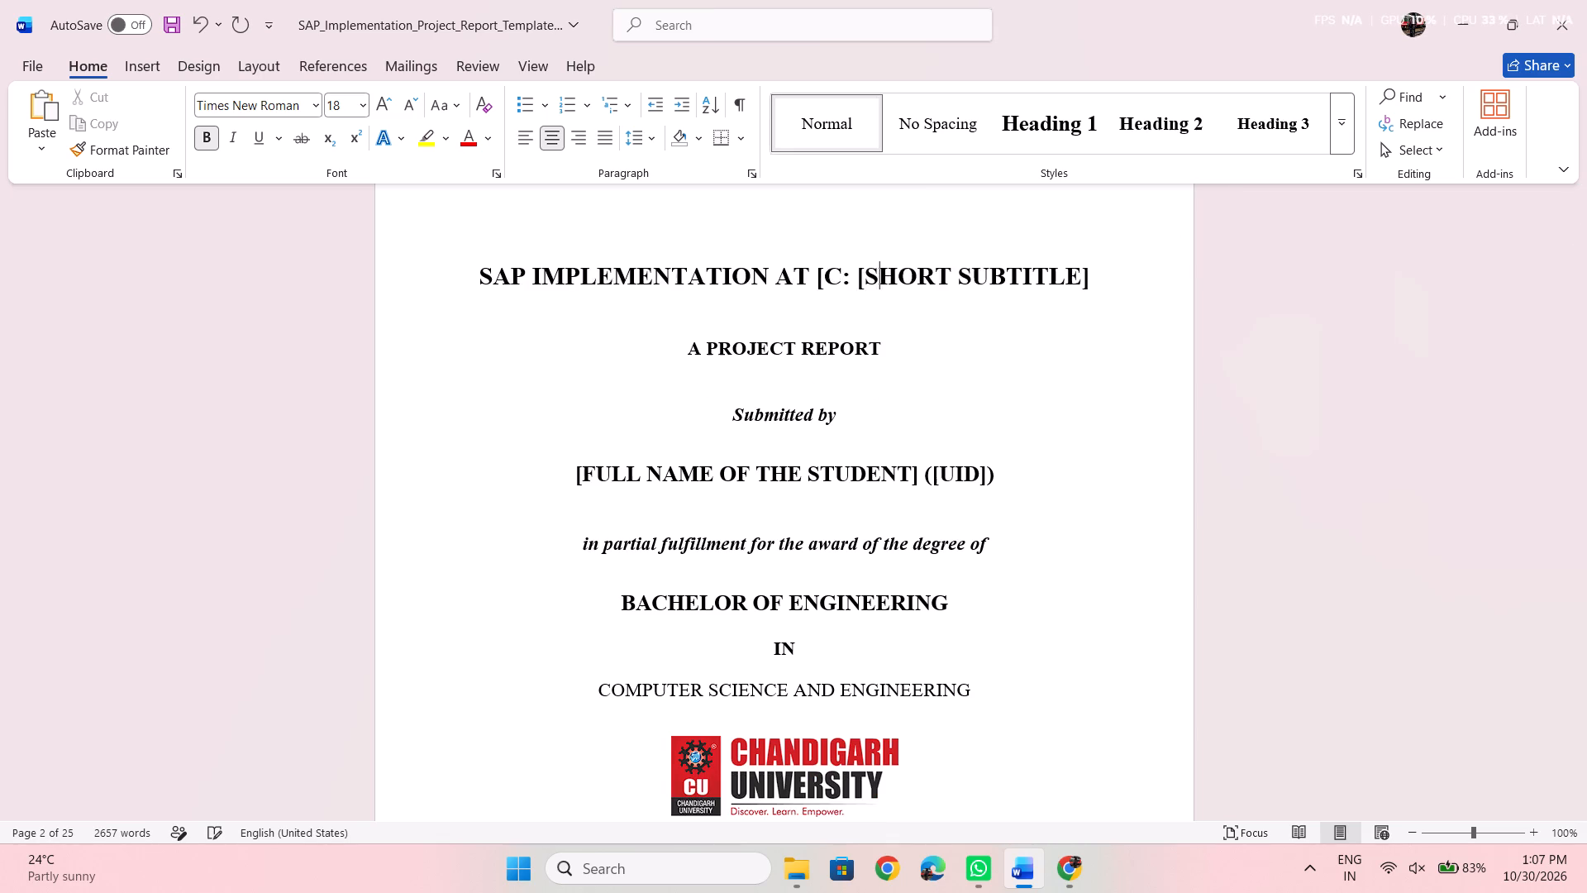
{"action": "key", "text": "BackSpace"}
{"action": "key", "text": "BackSpace"}
{"action": "key", "text": "ctrl+v"}
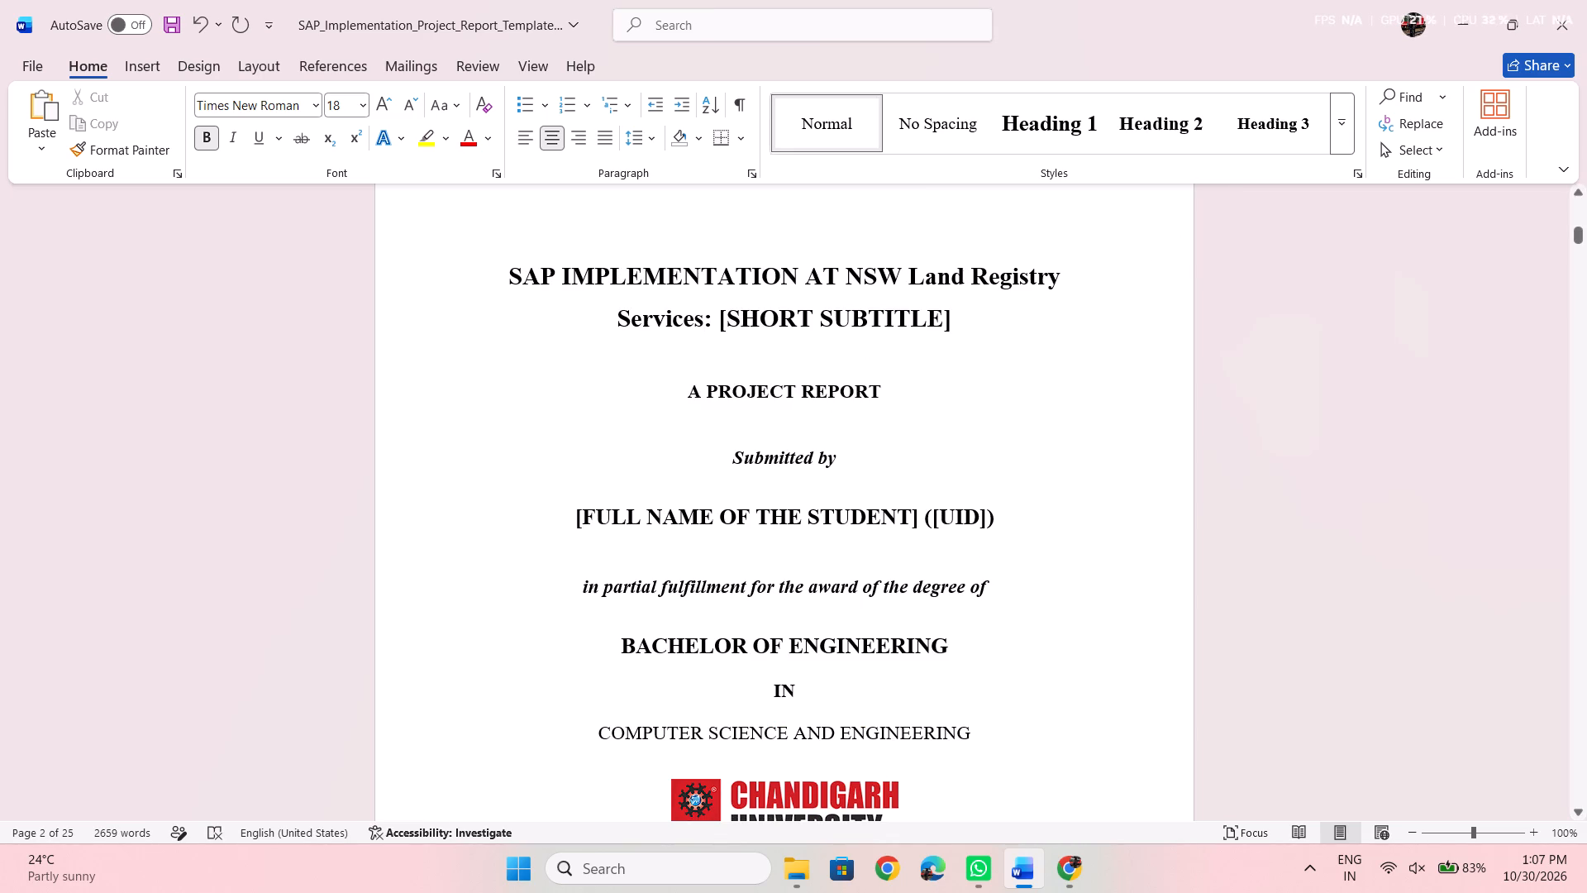
Delete the [SHORT SUBTITLE] placeholder and the colon before it from the title page heading.
{"action": "left_click", "coordinate": [951, 310]}
{"action": "left_click_drag", "start_coordinate": [951, 310], "coordinate": [775, 323]}
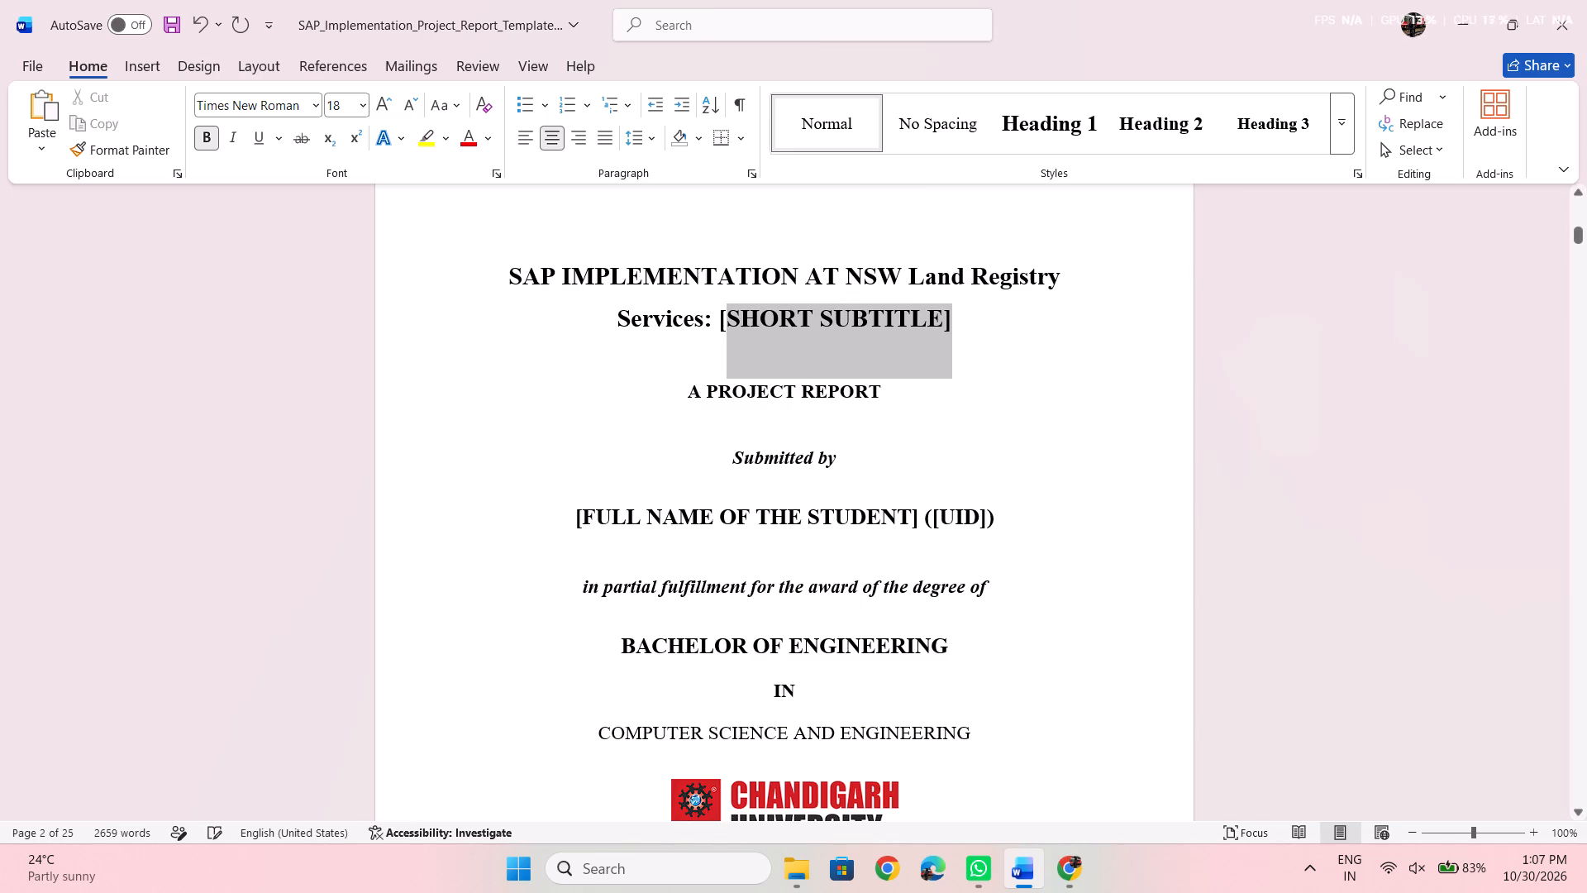
{"action": "left_click_drag", "start_coordinate": [775, 323], "coordinate": [720, 318]}
{"action": "key", "text": "BackSpace"}
{"action": "key", "text": "BackSpace"}
{"action": "key", "text": "BackSpace"}
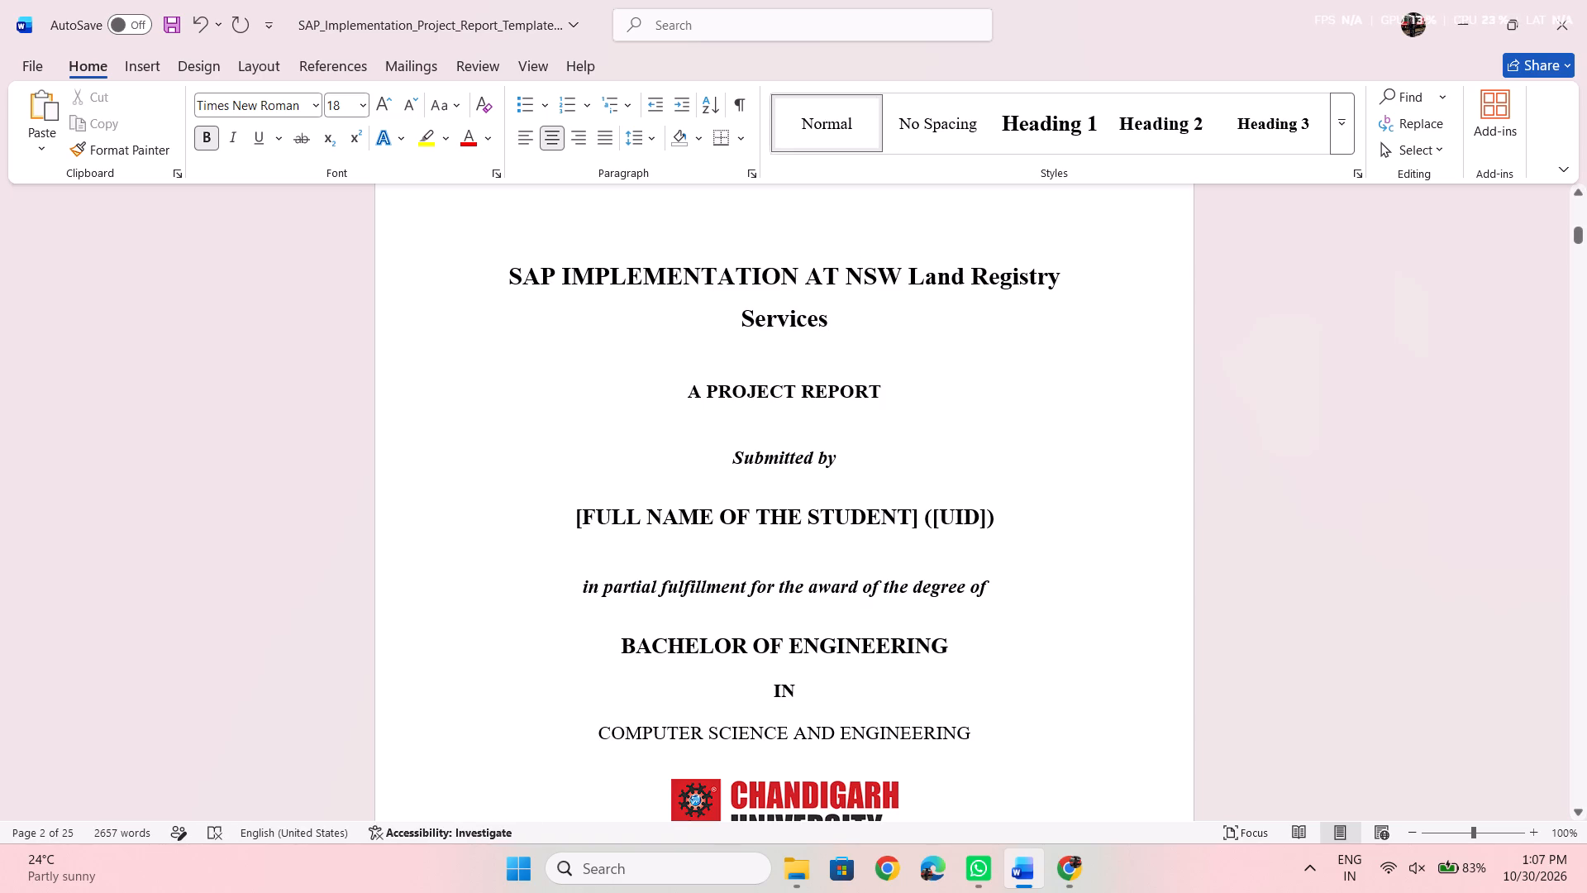
Break the title heading before NSW so that NSW Land Registry Services starts a new line.
{"action": "left_click", "coordinate": [852, 273]}
{"action": "key", "text": "Return"}
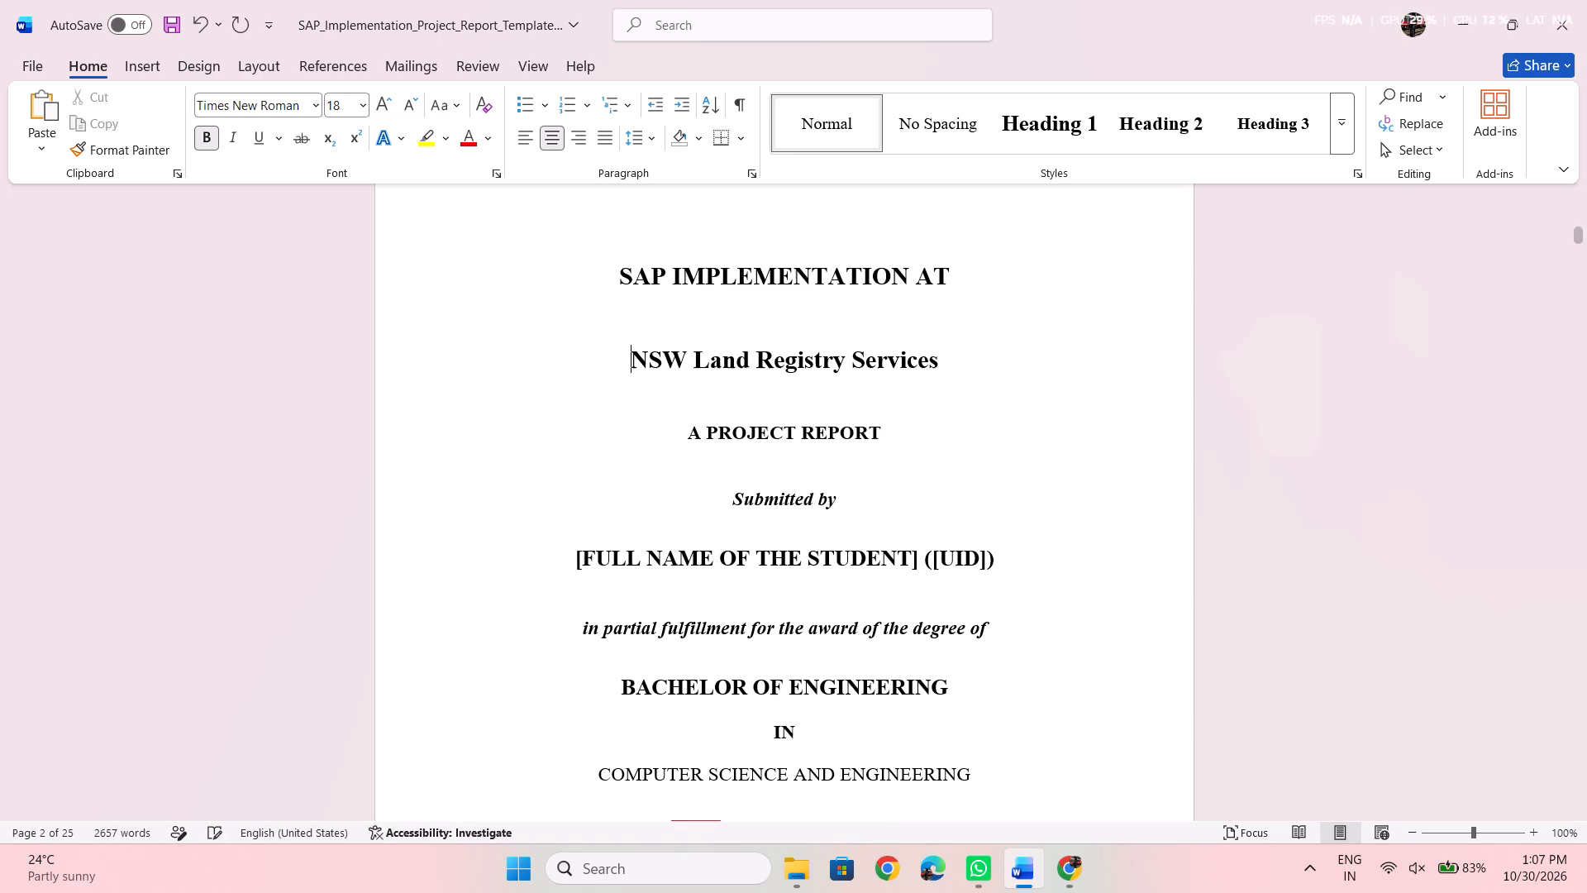
Replace the [FULL NAME OF THE STUDENT] placeholder on the title page with the student's name in capitals.
{"action": "scroll", "coordinate": [954, 256], "scroll_direction": "down", "scroll_amount": 1}
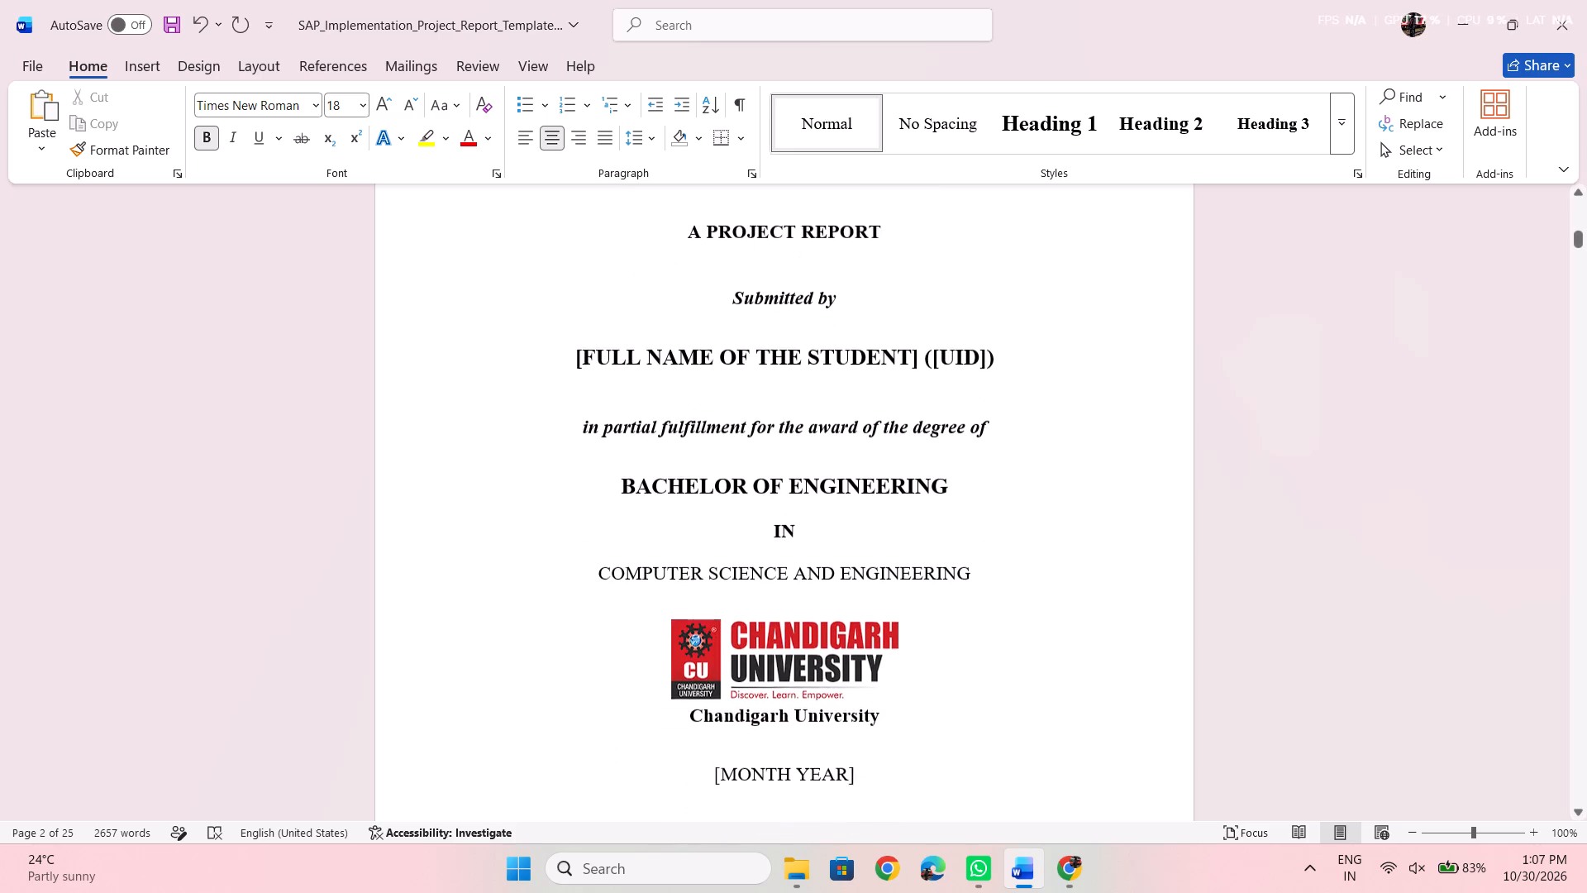
{"action": "scroll", "coordinate": [954, 256], "scroll_direction": "down", "scroll_amount": 1}
{"action": "left_click_drag", "start_coordinate": [917, 350], "coordinate": [747, 353]}
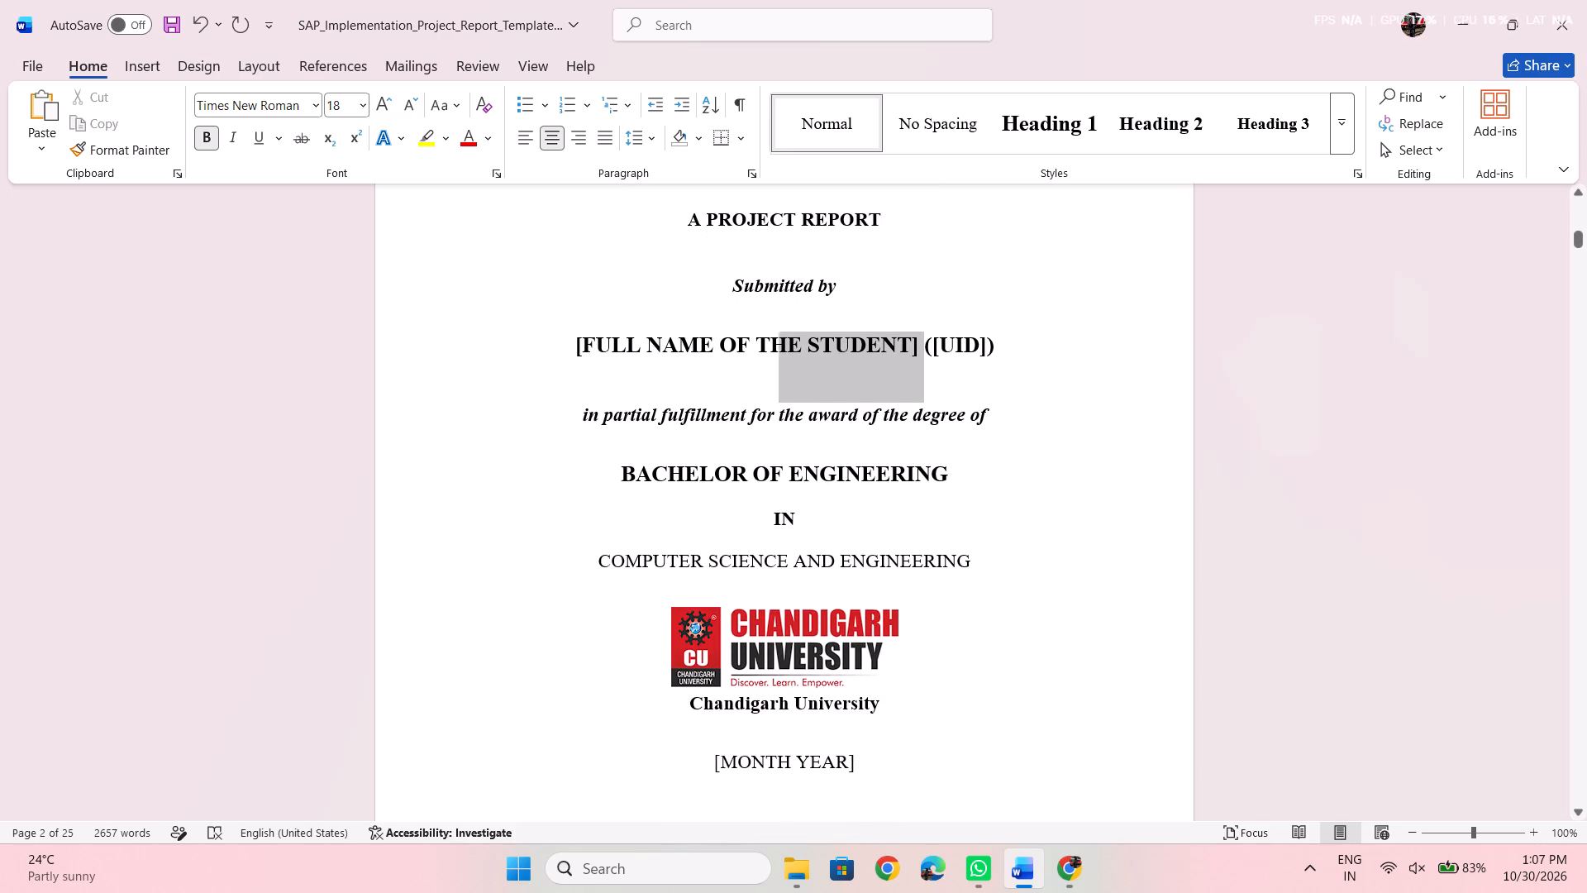
{"action": "left_click_drag", "start_coordinate": [747, 353], "coordinate": [572, 355]}
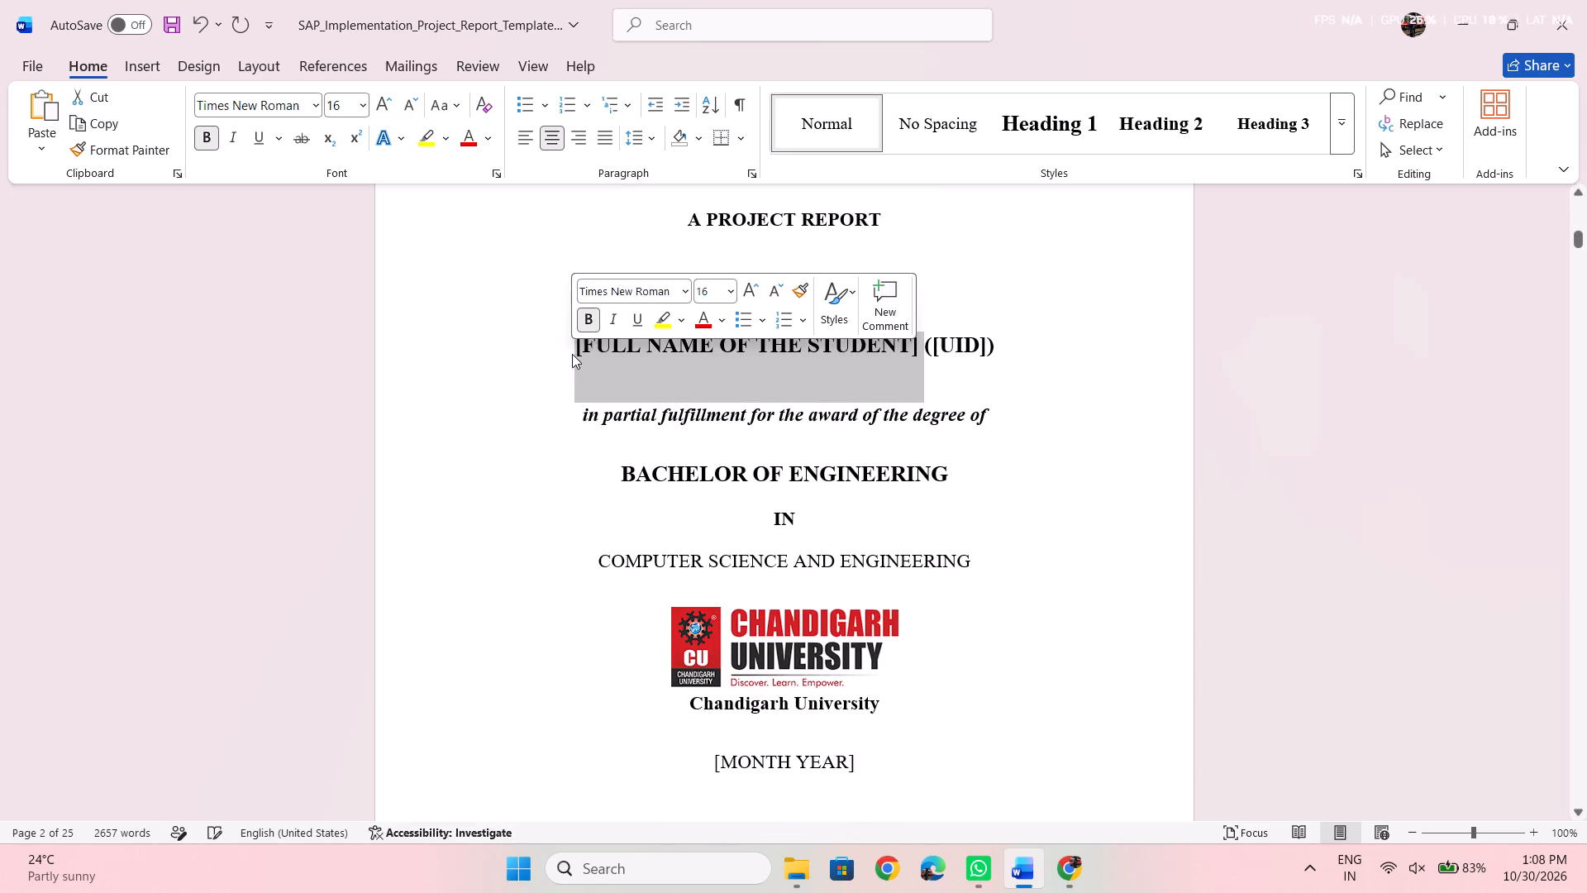
{"action": "key", "text": "BackSpace"}
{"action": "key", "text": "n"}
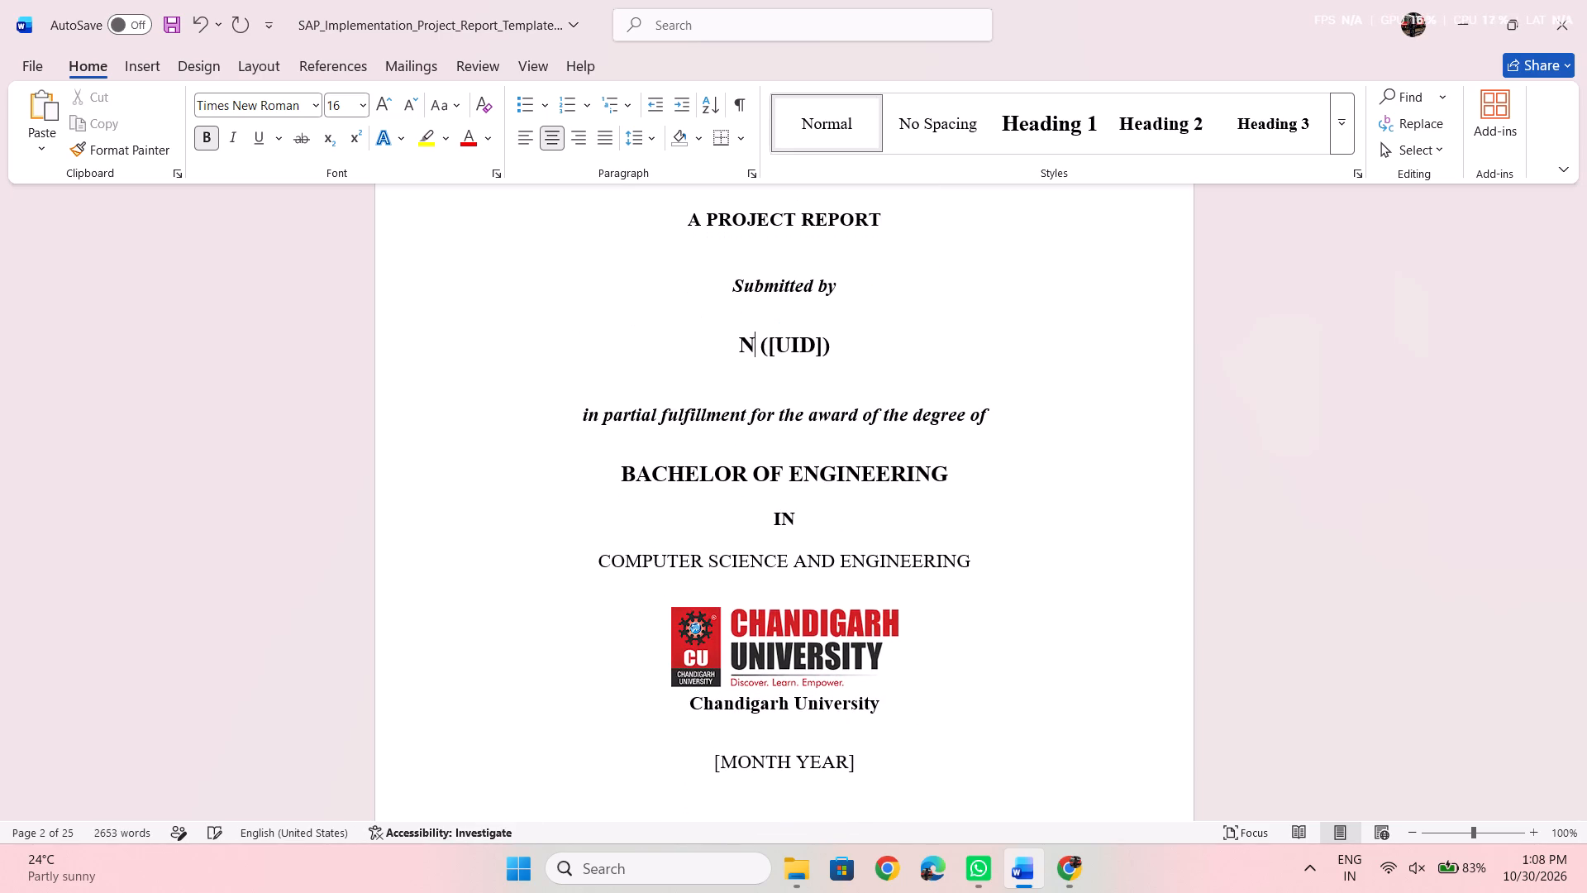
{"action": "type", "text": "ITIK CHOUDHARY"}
Replace the [UID] placeholder inside the parentheses after the student's name with the student's UID.
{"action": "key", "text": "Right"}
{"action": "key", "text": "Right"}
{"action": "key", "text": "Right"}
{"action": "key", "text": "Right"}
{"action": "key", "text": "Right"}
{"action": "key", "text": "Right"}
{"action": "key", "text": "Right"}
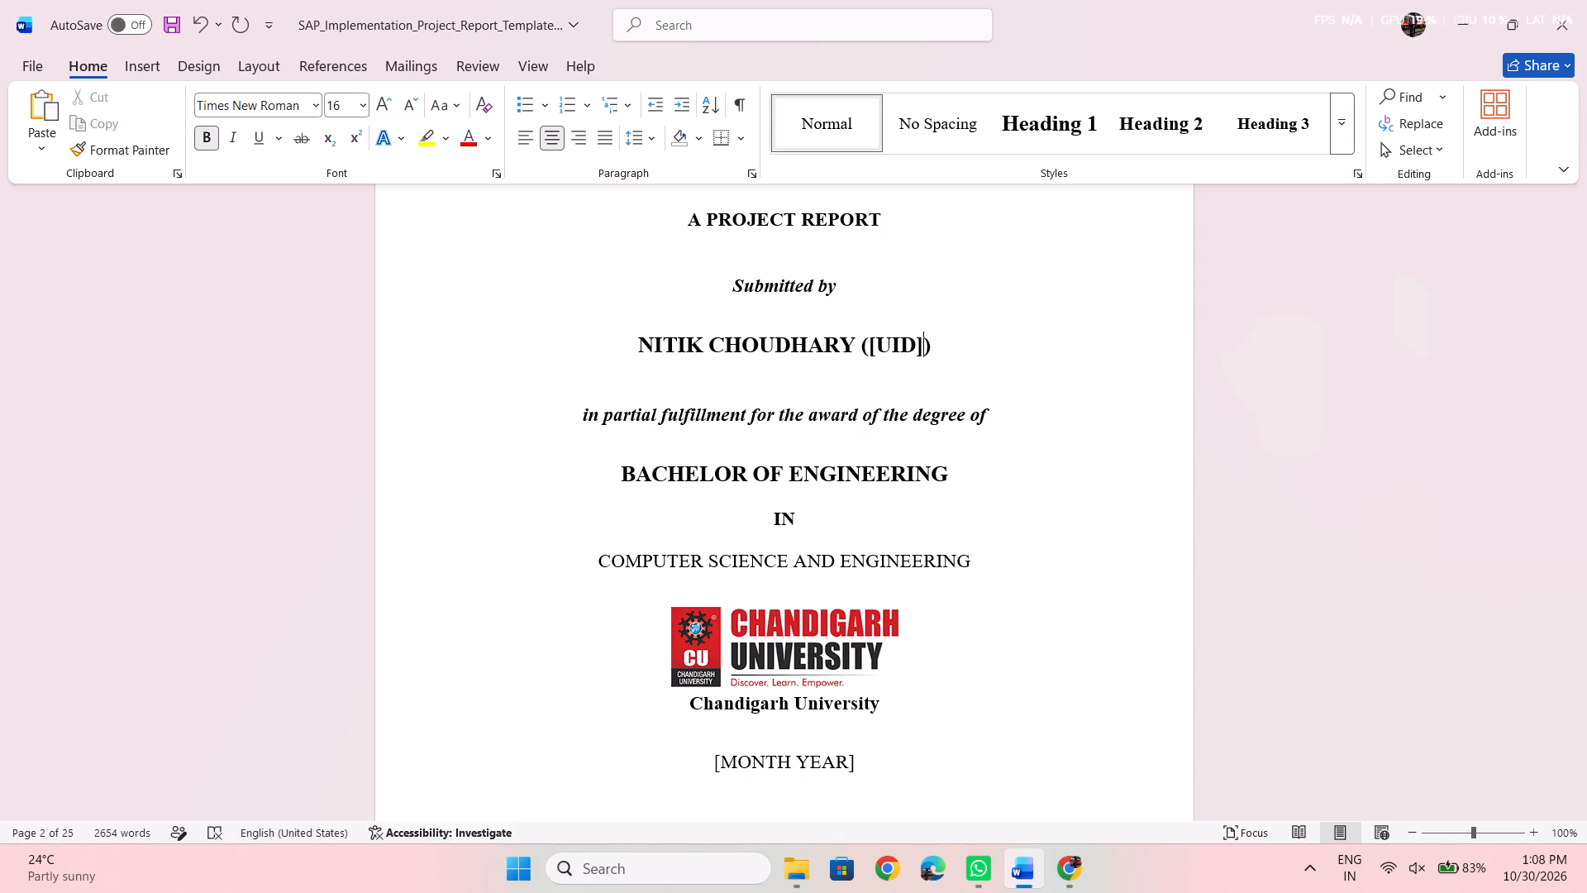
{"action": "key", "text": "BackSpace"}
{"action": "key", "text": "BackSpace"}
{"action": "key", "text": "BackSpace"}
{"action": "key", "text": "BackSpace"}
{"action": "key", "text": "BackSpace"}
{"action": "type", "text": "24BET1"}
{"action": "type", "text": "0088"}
Replace the [MONTH YEAR] placeholder at the bottom of the title page with the date 30 October 2026.
{"action": "scroll", "coordinate": [615, 480], "scroll_direction": "down", "scroll_amount": 1}
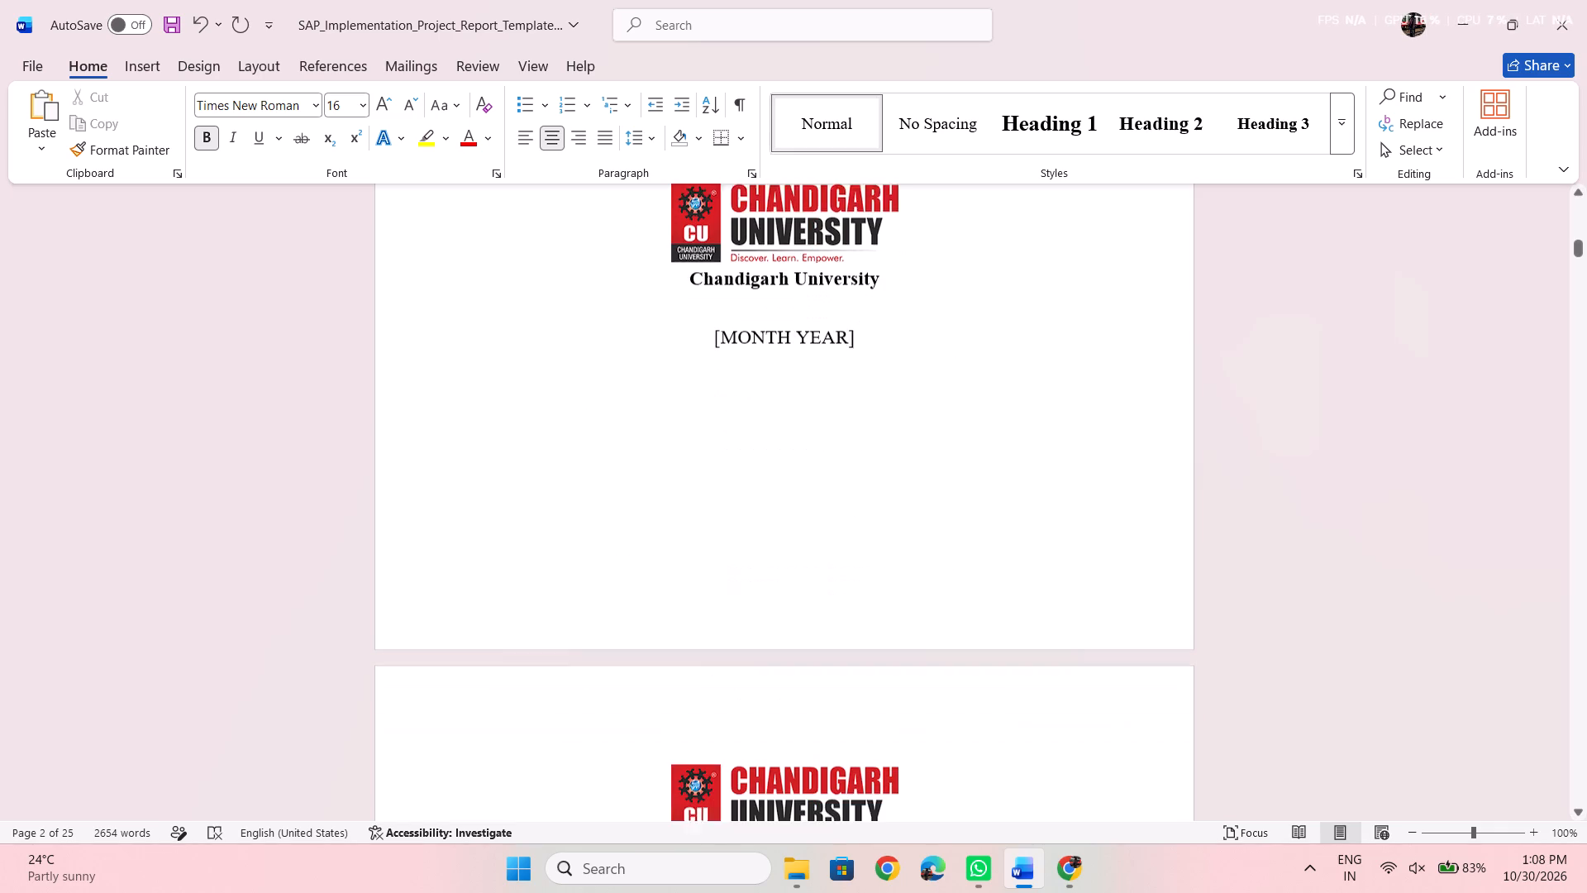
{"action": "left_click", "coordinate": [855, 323]}
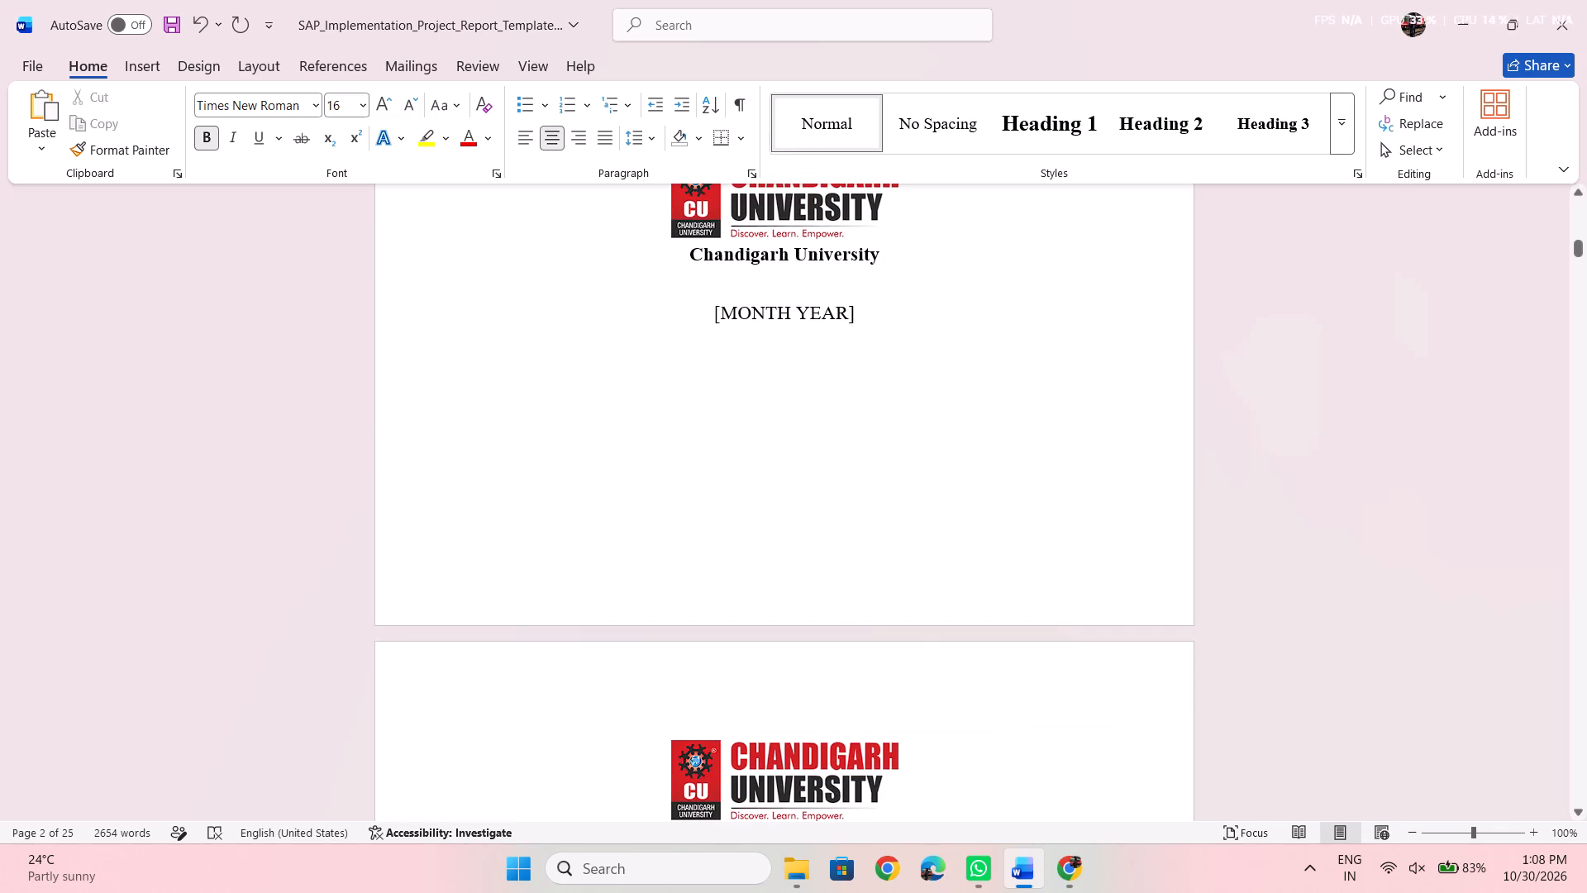
{"action": "key", "text": "BackSpace"}
{"action": "key", "text": "BackSpace"}
{"action": "key", "text": "BackSpace"}
{"action": "key", "text": "BackSpace"}
{"action": "key", "text": "BackSpace"}
{"action": "key", "text": "BackSpace"}
{"action": "key", "text": "BackSpace"}
{"action": "key", "text": "BackSpace"}
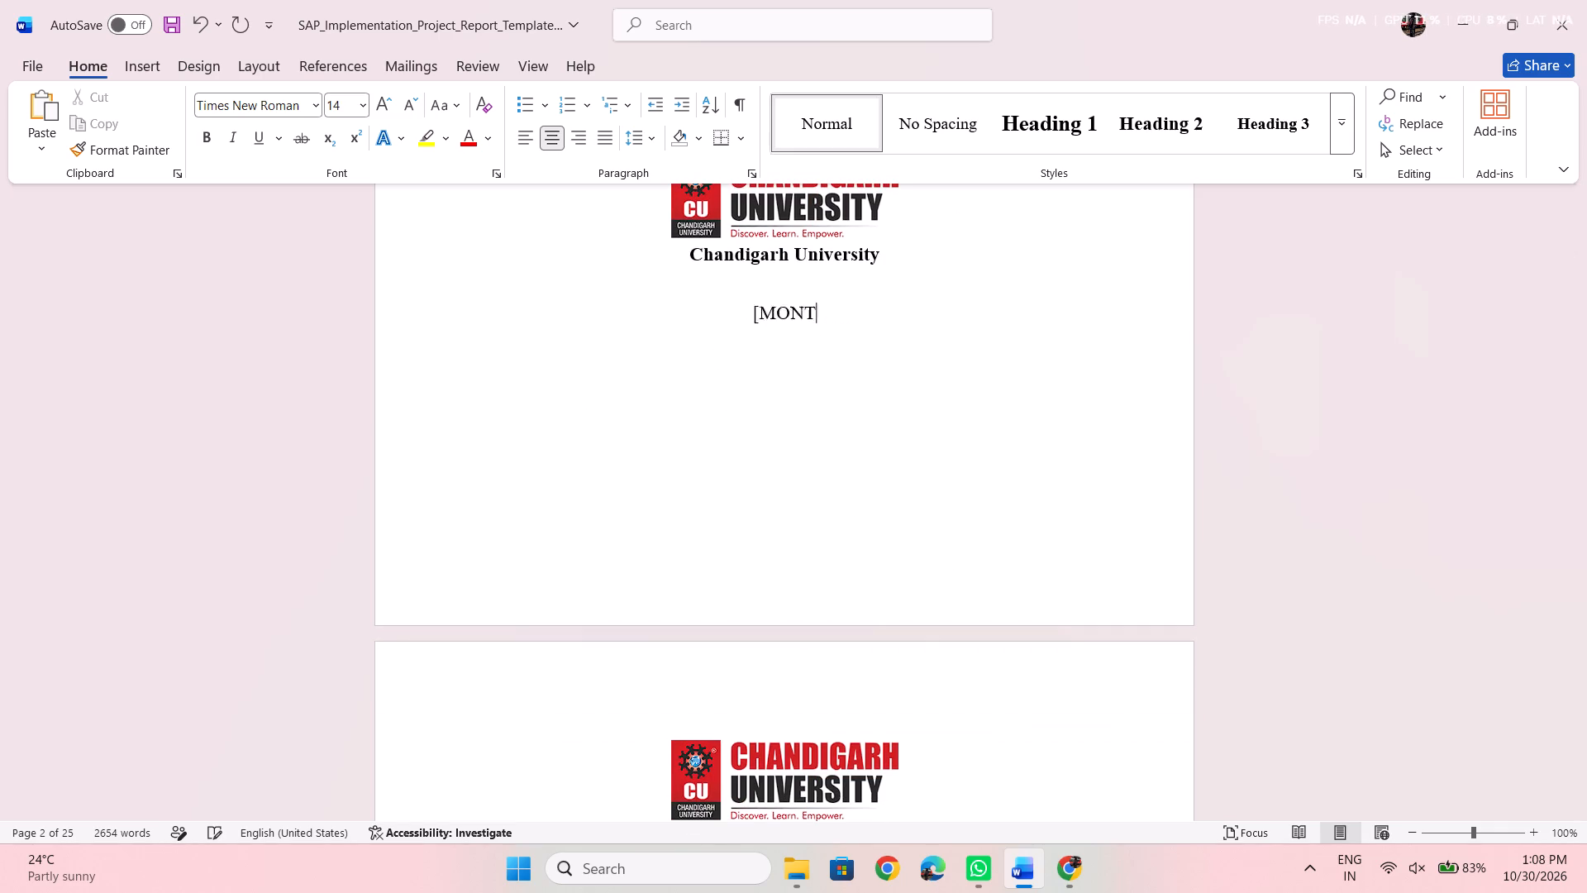
{"action": "key", "text": "BackSpace"}
{"action": "key", "text": "BackSpace"}
{"action": "key", "text": "BackSpace"}
{"action": "key", "text": "BackSpace"}
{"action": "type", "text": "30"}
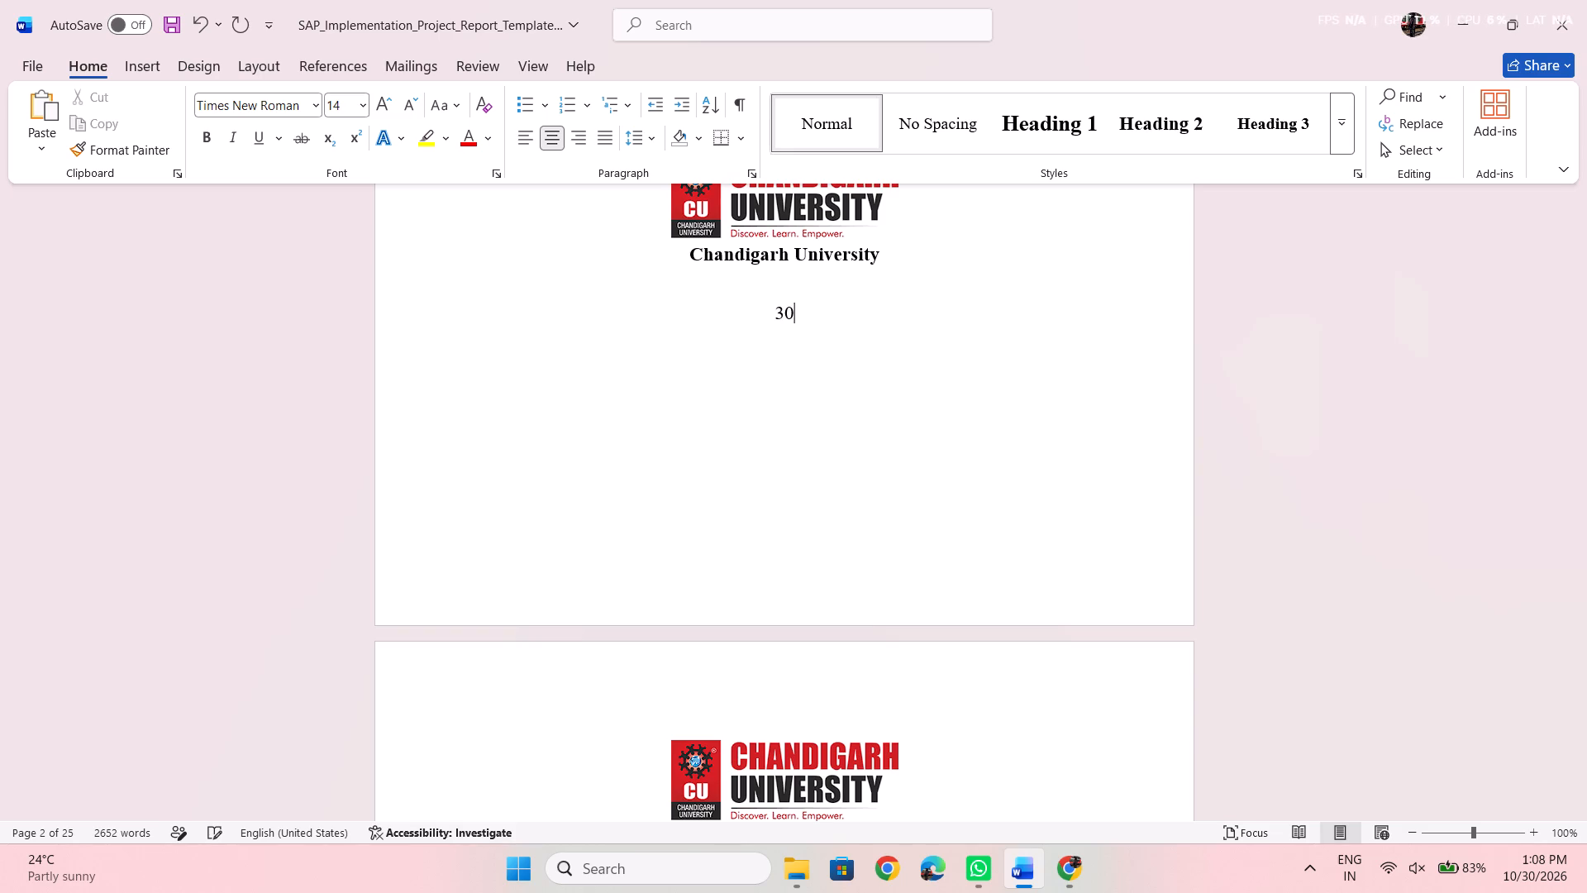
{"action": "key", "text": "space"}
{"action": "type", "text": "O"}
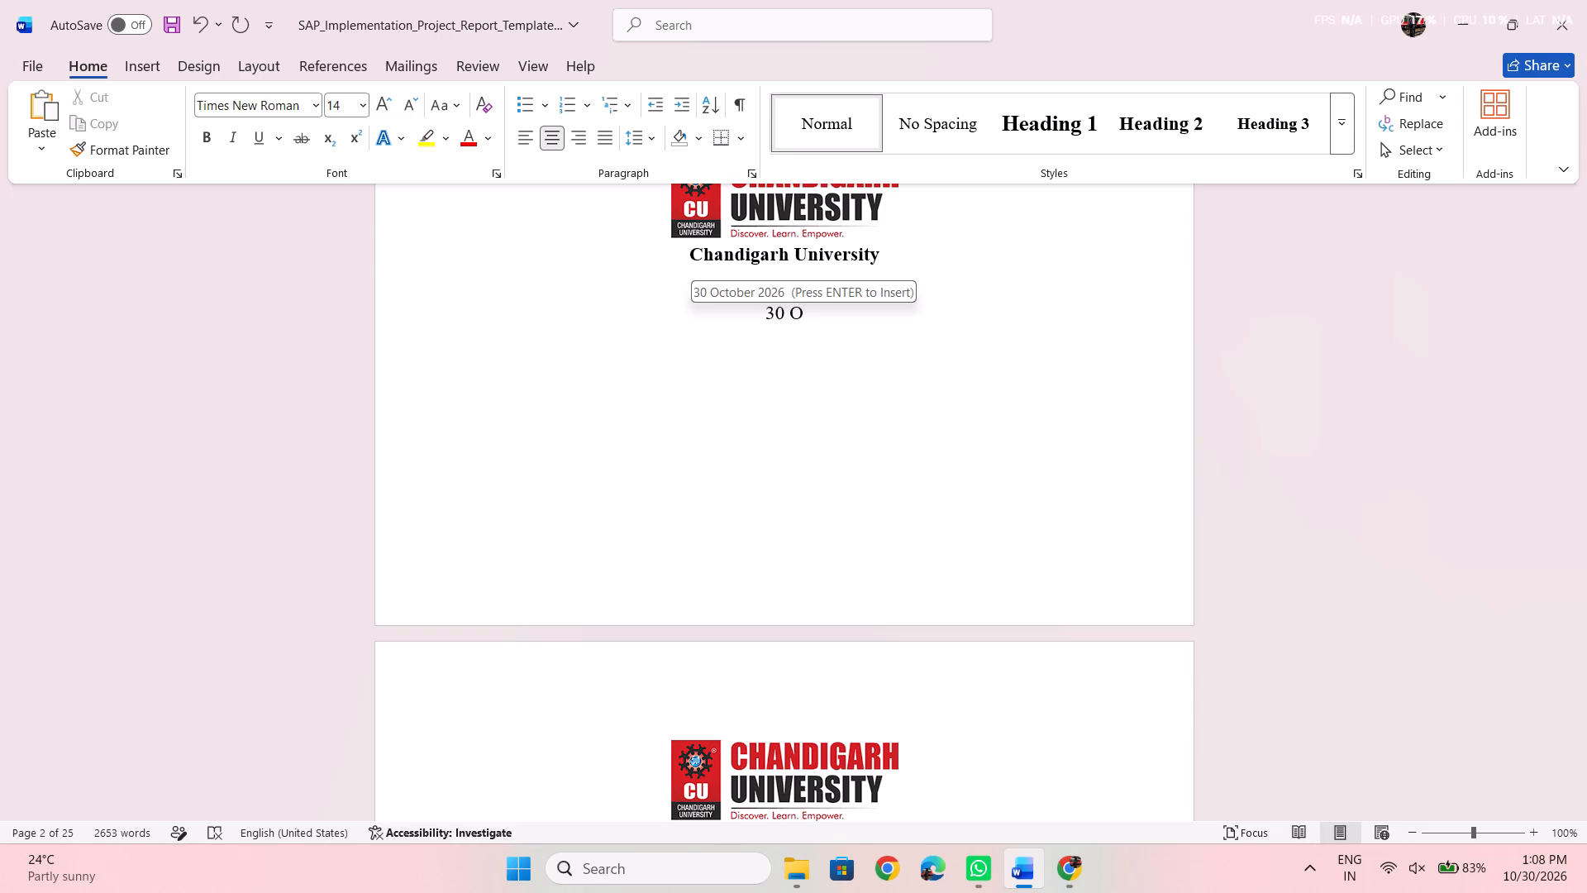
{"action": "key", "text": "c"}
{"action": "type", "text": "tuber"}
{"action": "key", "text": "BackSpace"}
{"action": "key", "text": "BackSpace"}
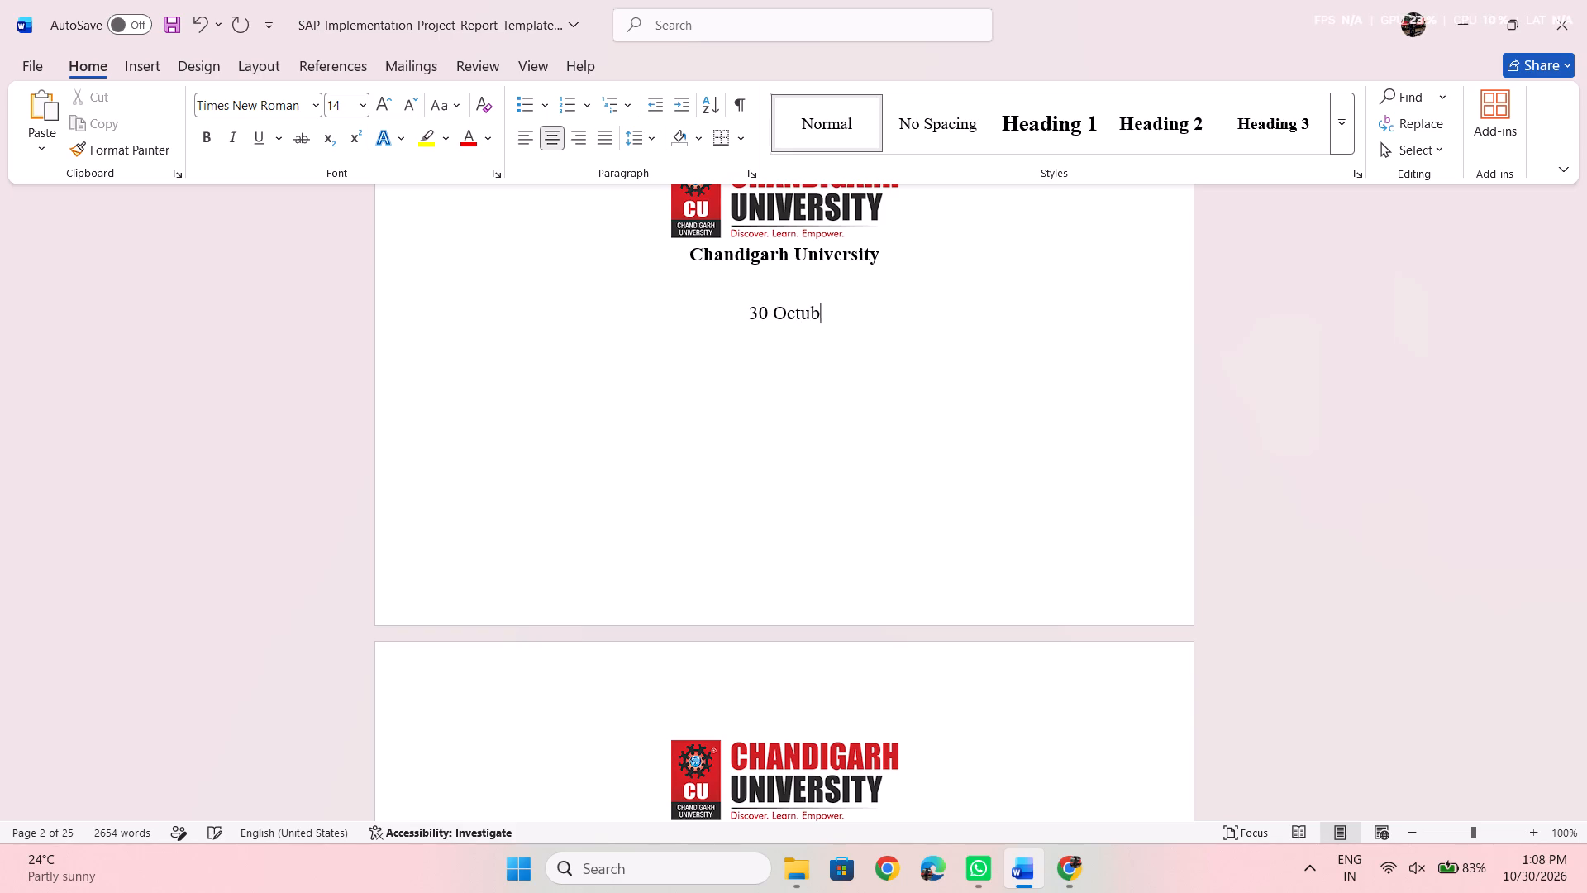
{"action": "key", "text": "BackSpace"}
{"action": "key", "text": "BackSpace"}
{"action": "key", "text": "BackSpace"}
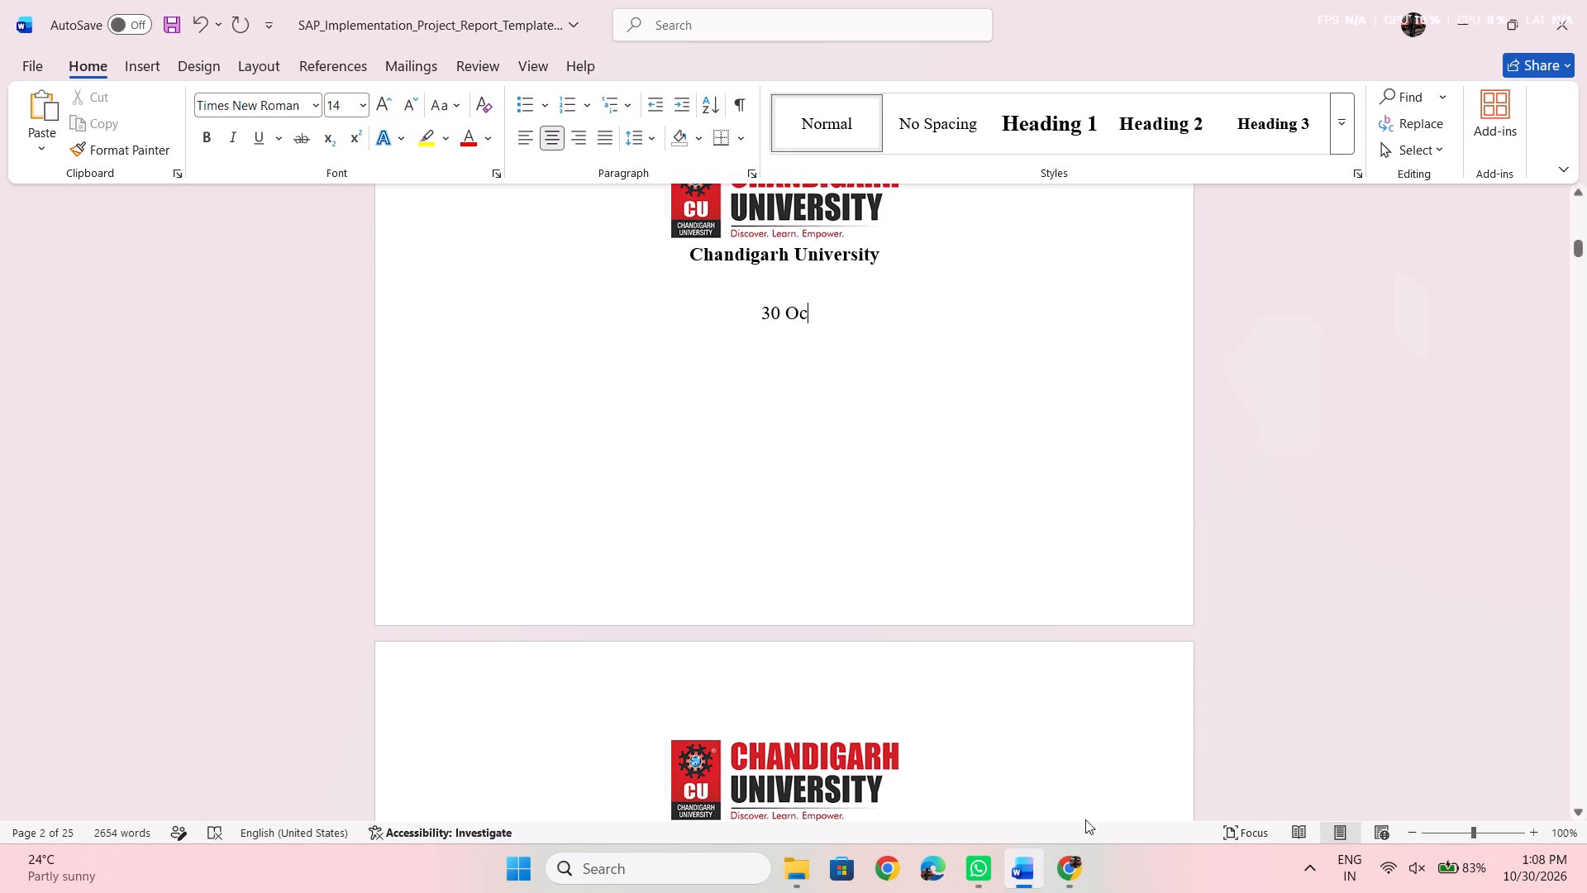
{"action": "left_click", "coordinate": [1509, 855]}
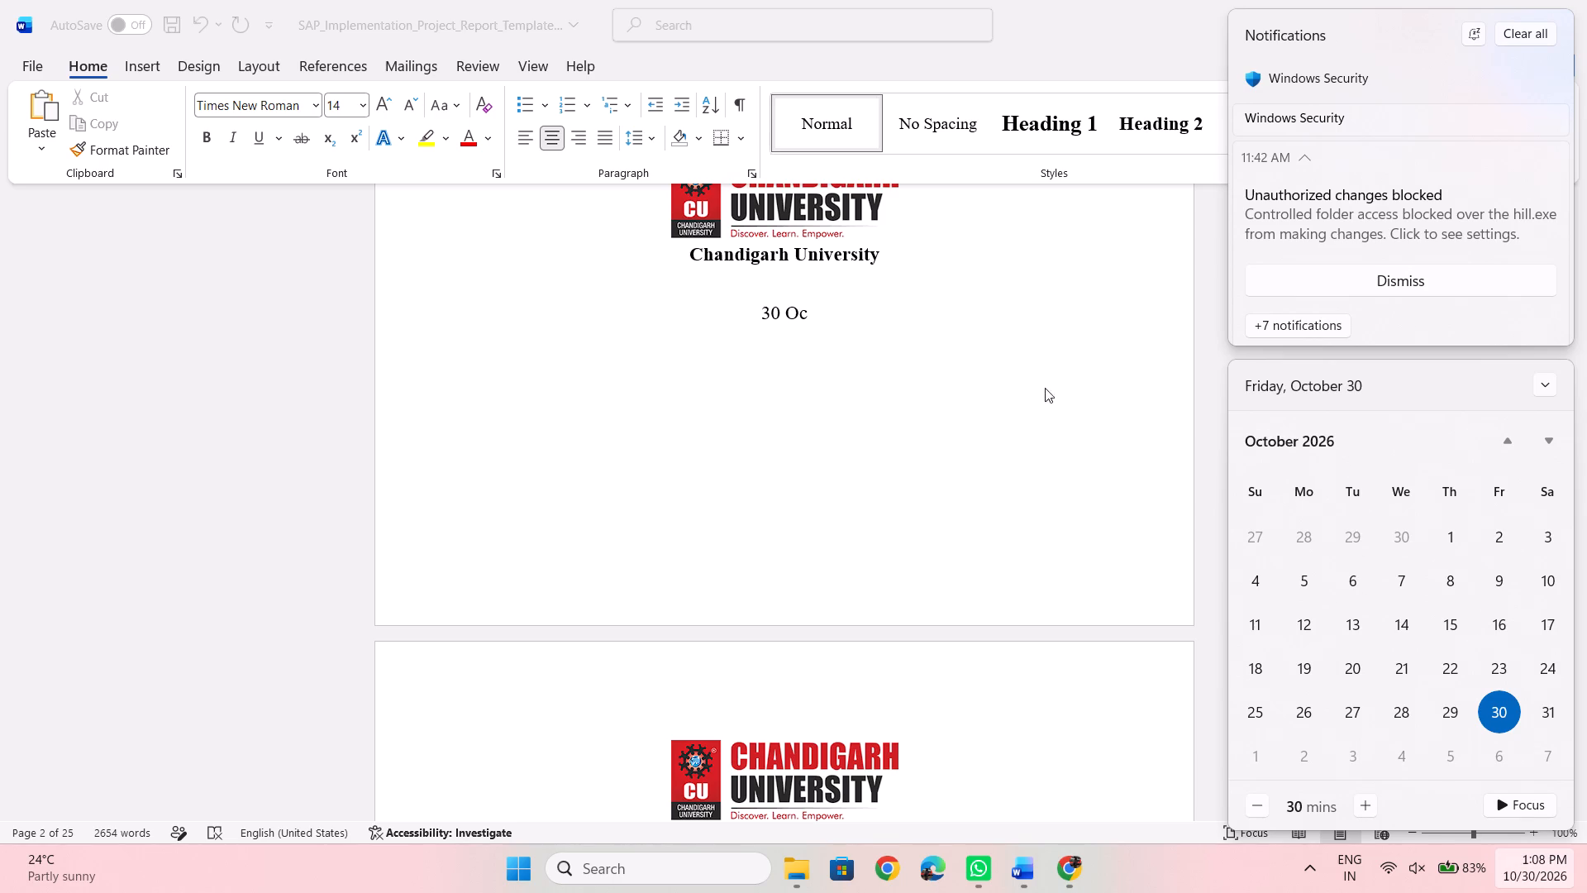
{"action": "left_click", "coordinate": [912, 316]}
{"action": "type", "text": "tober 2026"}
Replace "AT [COMPANY NAME]: [SHORT SUBTITLE]" in the Bonafide Certificate text with the copied name NSW Land Registry Services.
{"action": "scroll", "coordinate": [972, 449], "scroll_direction": "down", "scroll_amount": 3}
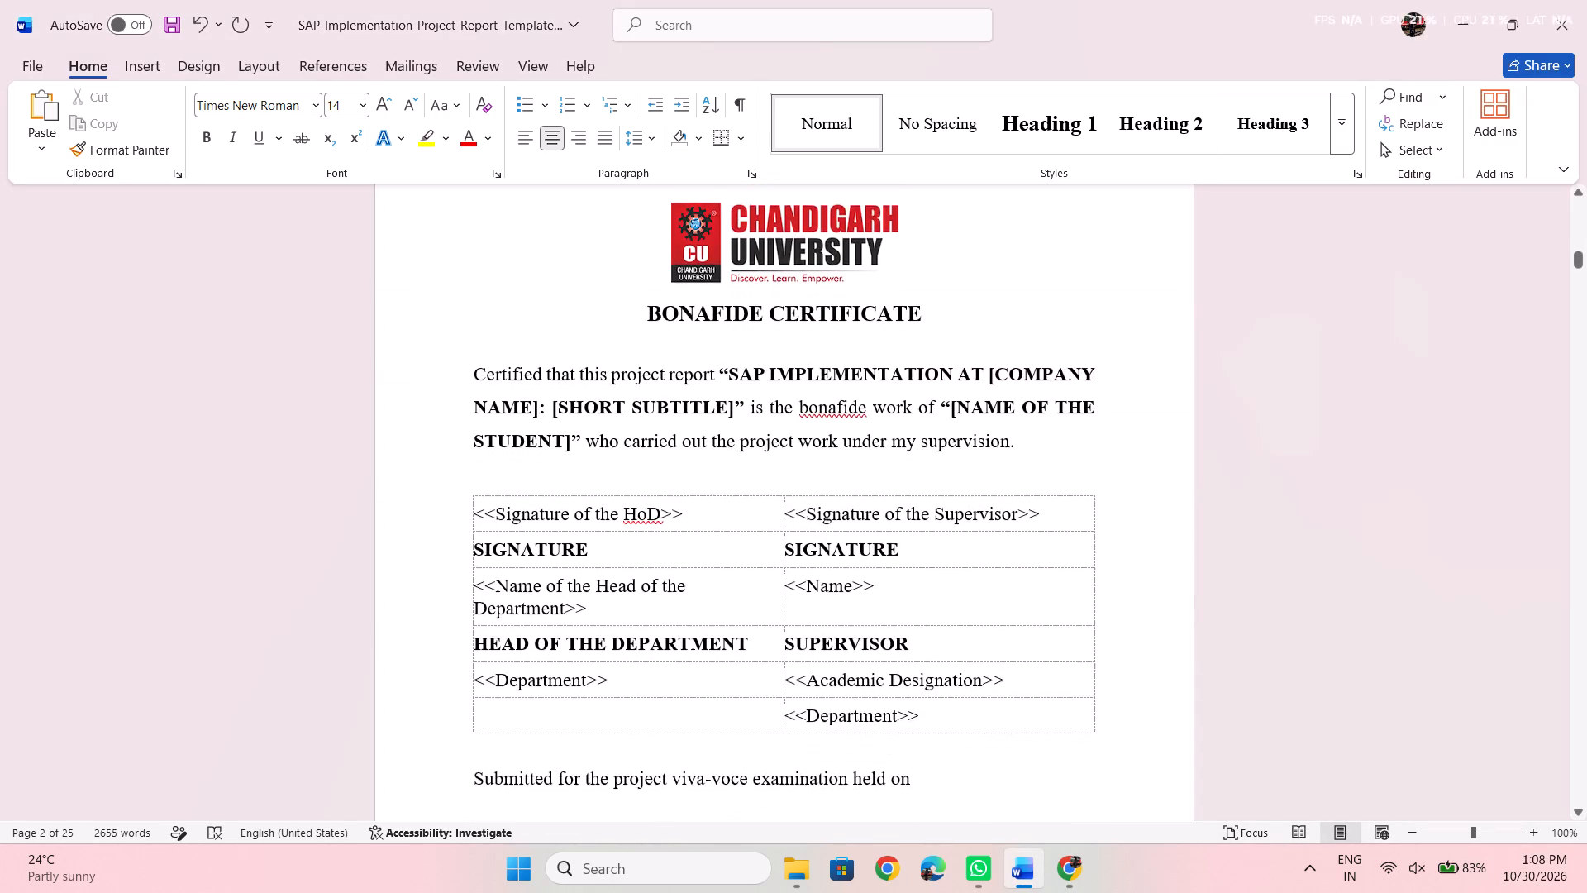
{"action": "scroll", "coordinate": [972, 449], "scroll_direction": "down", "scroll_amount": 2}
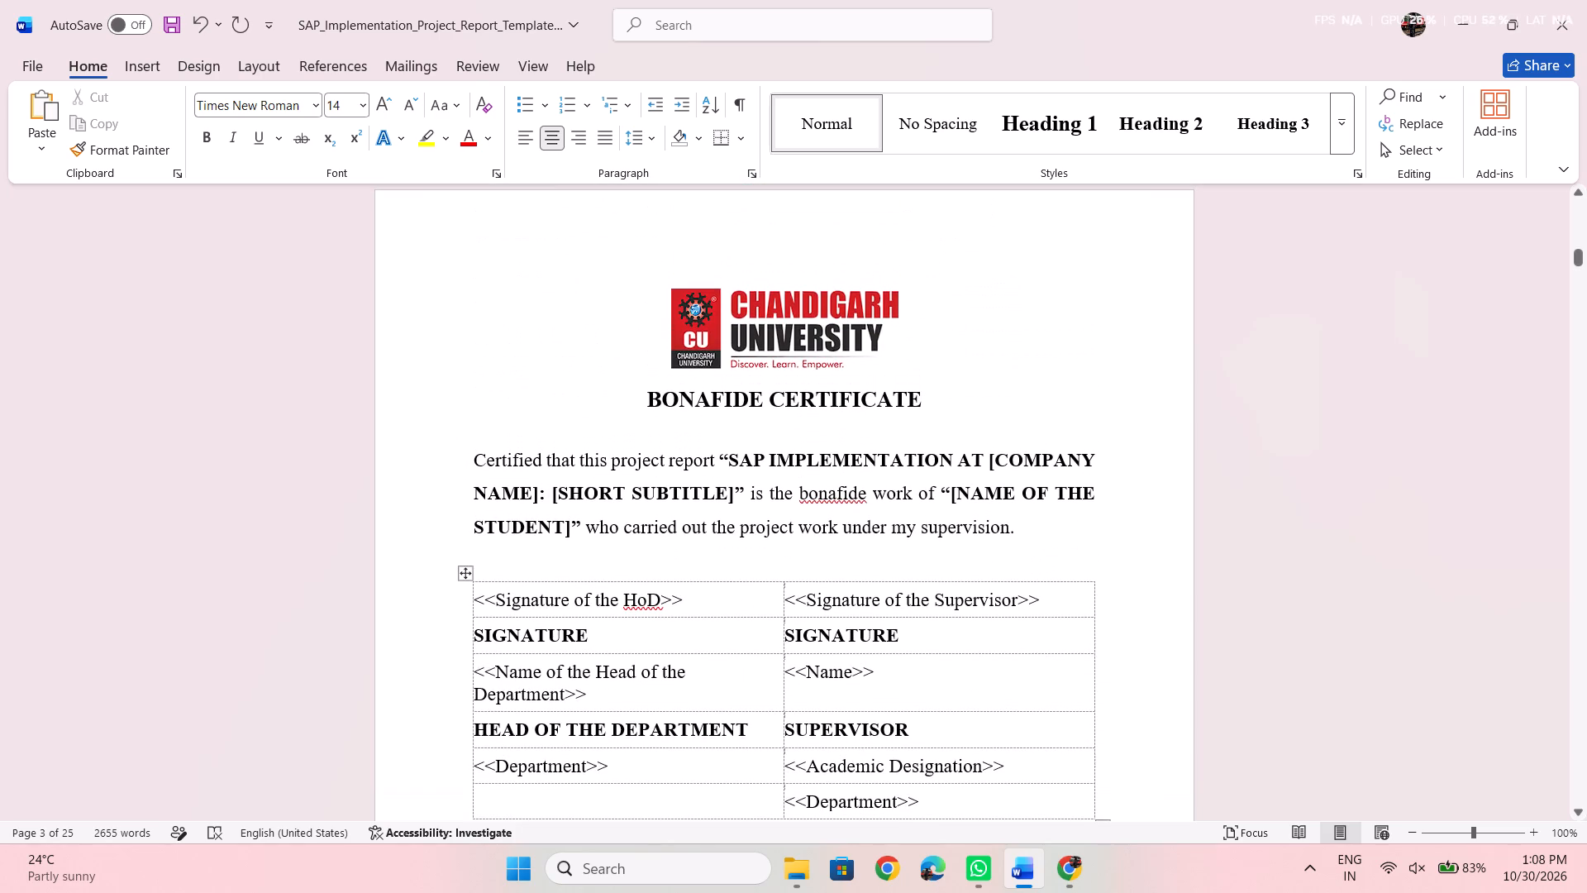
{"action": "left_click_drag", "start_coordinate": [985, 460], "coordinate": [1079, 467]}
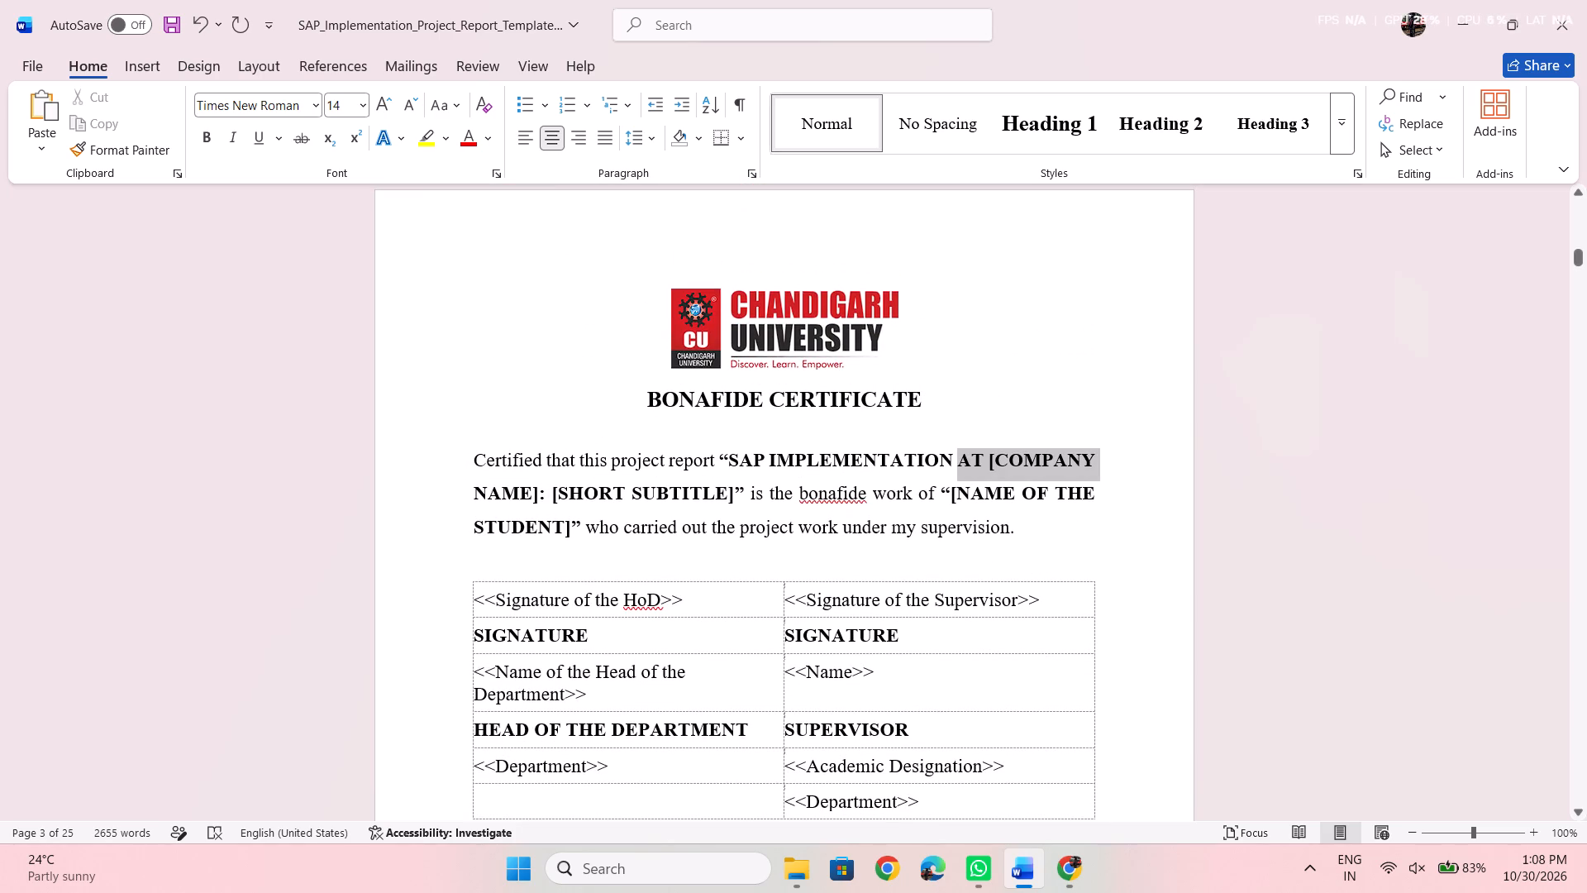
{"action": "left_click_drag", "start_coordinate": [1079, 467], "coordinate": [732, 493]}
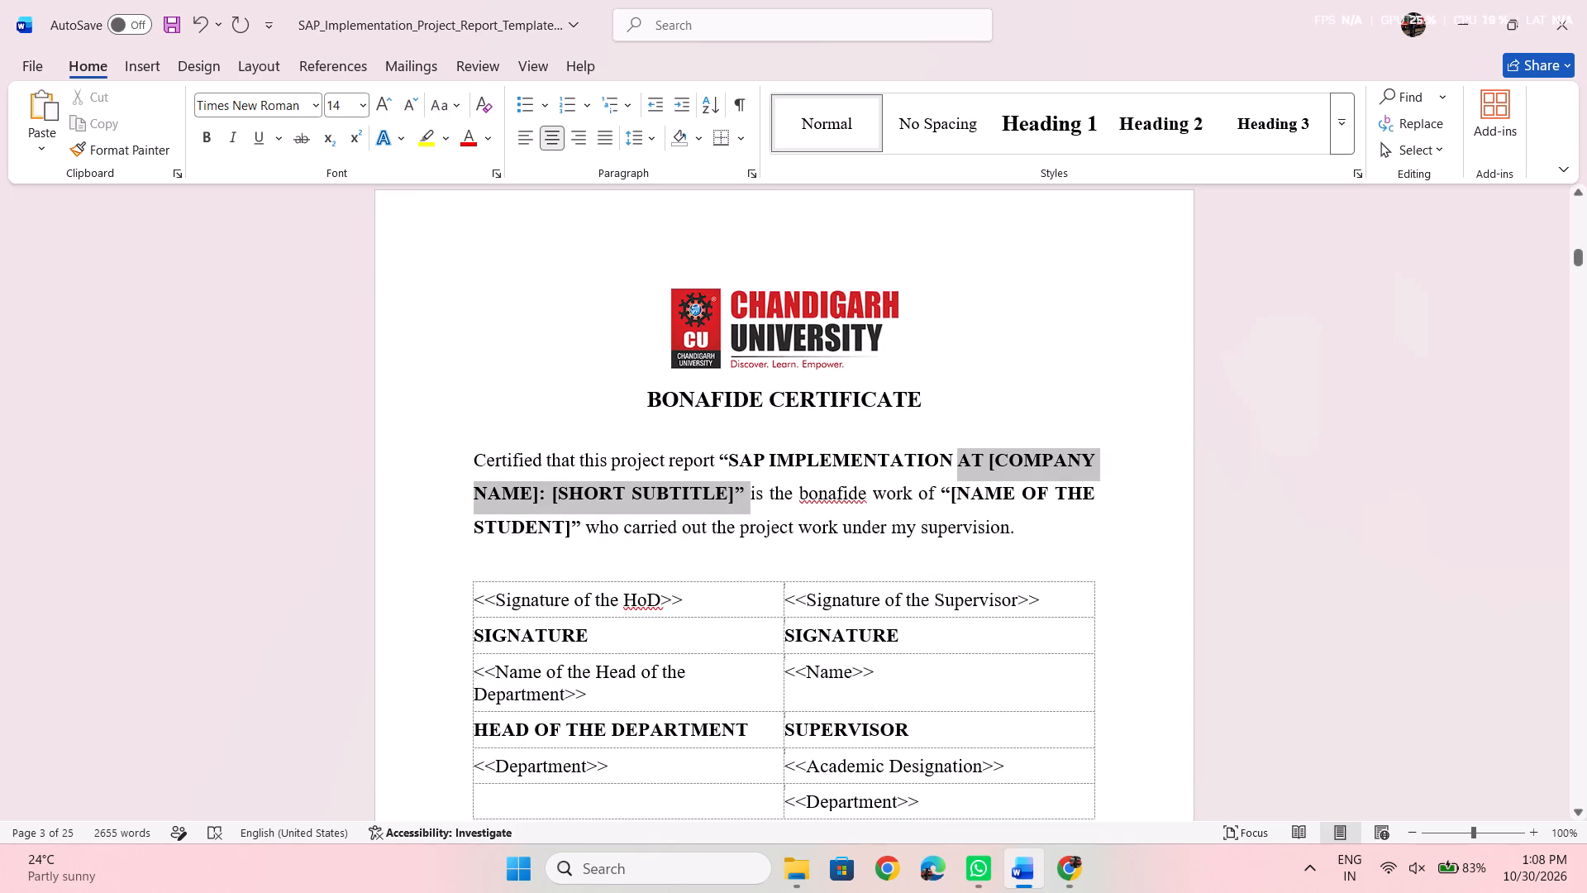
{"action": "left_click_drag", "start_coordinate": [732, 493], "coordinate": [728, 491]}
{"action": "left_click_drag", "start_coordinate": [728, 491], "coordinate": [729, 493]}
{"action": "key", "text": "ctrl+v"}
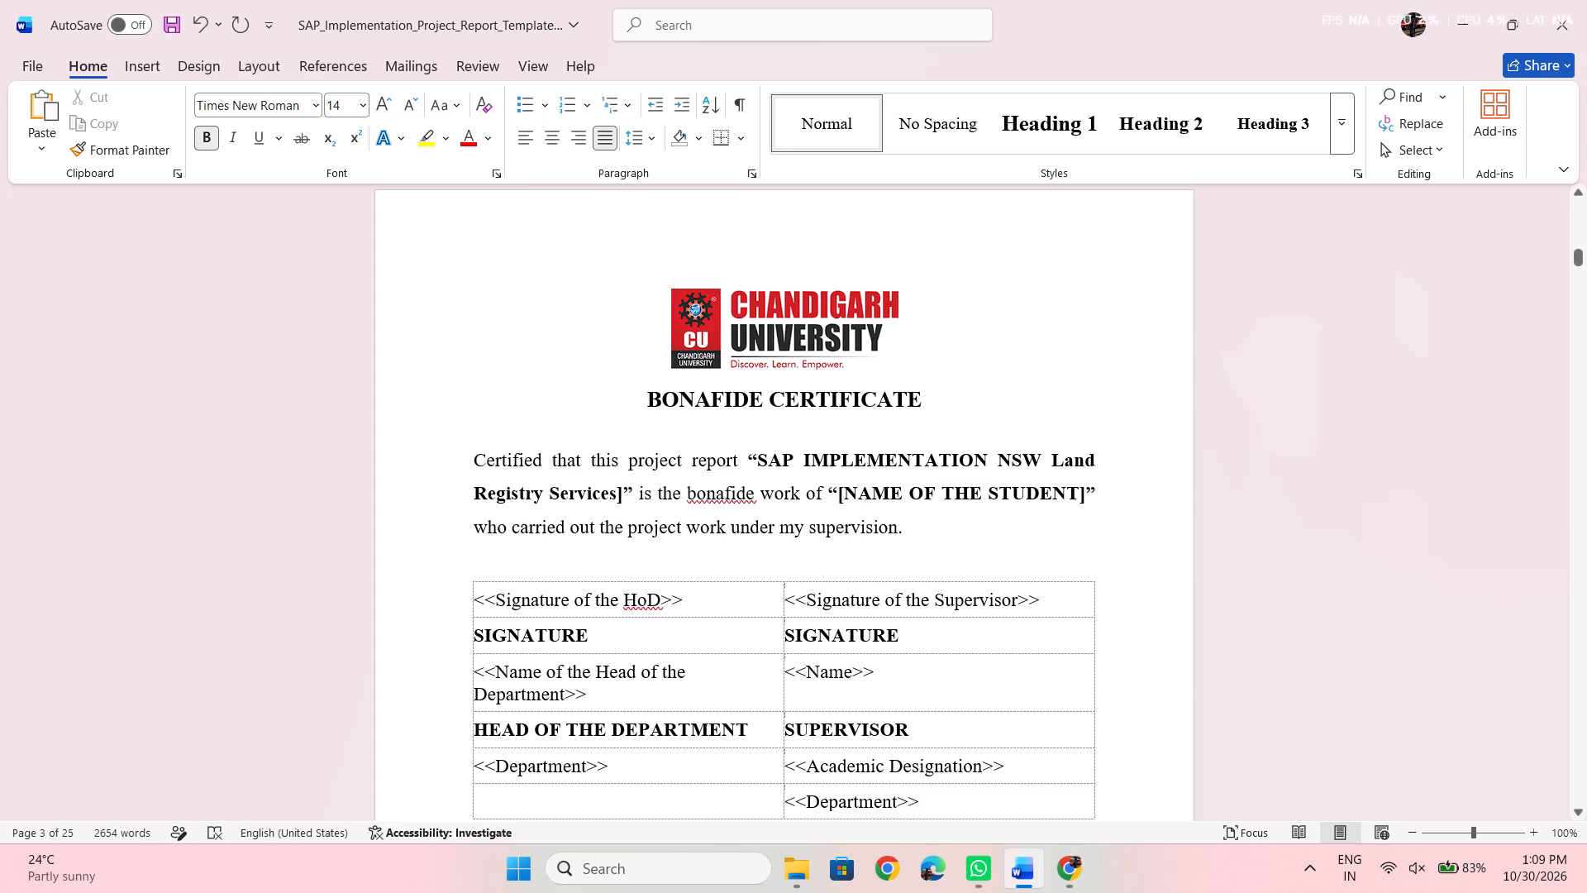
{"action": "key", "text": "Right"}
{"action": "key", "text": "BackSpace"}
Replace the [NAME OF THE STUDENT] placeholder, brackets included, in the Bonafide Certificate text with the student's name in title case.
{"action": "key", "text": "Right"}
{"action": "key", "text": "Right"}
{"action": "key", "text": "Right"}
{"action": "key", "text": "Right"}
{"action": "key", "text": "Right"}
{"action": "key", "text": "Right"}
{"action": "key", "text": "Right"}
{"action": "key", "text": "Right"}
{"action": "key", "text": "Right"}
{"action": "key", "text": "Right"}
{"action": "key", "text": "Right"}
{"action": "key", "text": "Right"}
{"action": "key", "text": "Right"}
{"action": "key", "text": "Right"}
{"action": "key", "text": "Right"}
{"action": "key", "text": "Right"}
{"action": "key", "text": "Right"}
{"action": "key", "text": "Right"}
{"action": "key", "text": "Right"}
{"action": "key", "text": "Right"}
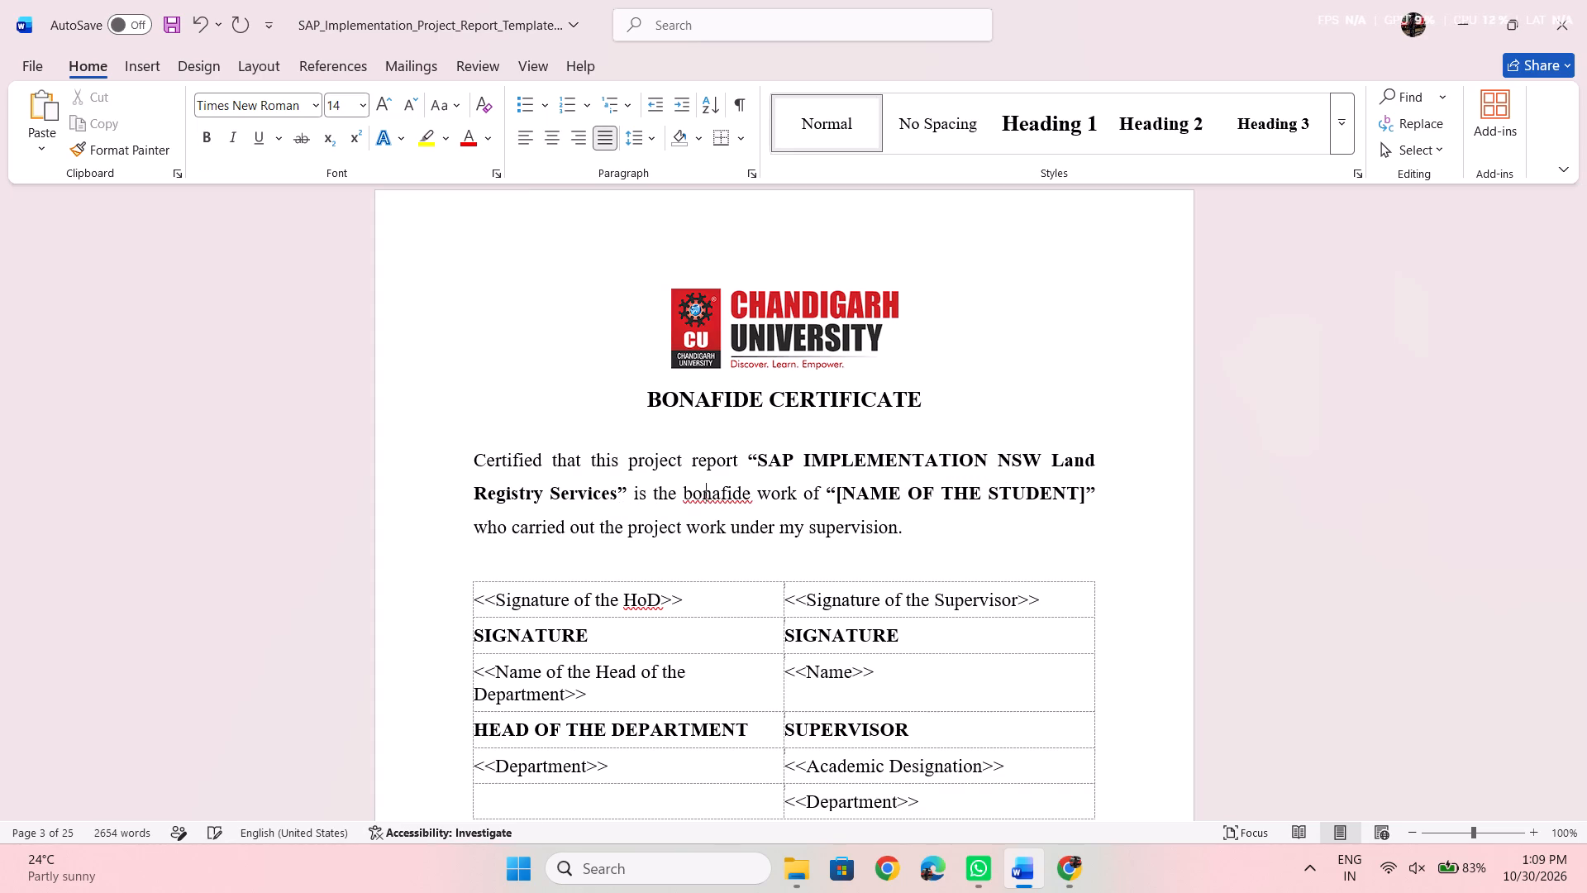
{"action": "key", "text": "Left"}
{"action": "key", "text": "Left"}
{"action": "key", "text": "BackSpace"}
{"action": "key", "text": "BackSpace"}
{"action": "key", "text": "BackSpace"}
{"action": "key", "text": "BackSpace"}
{"action": "key", "text": "BackSpace"}
{"action": "key", "text": "BackSpace"}
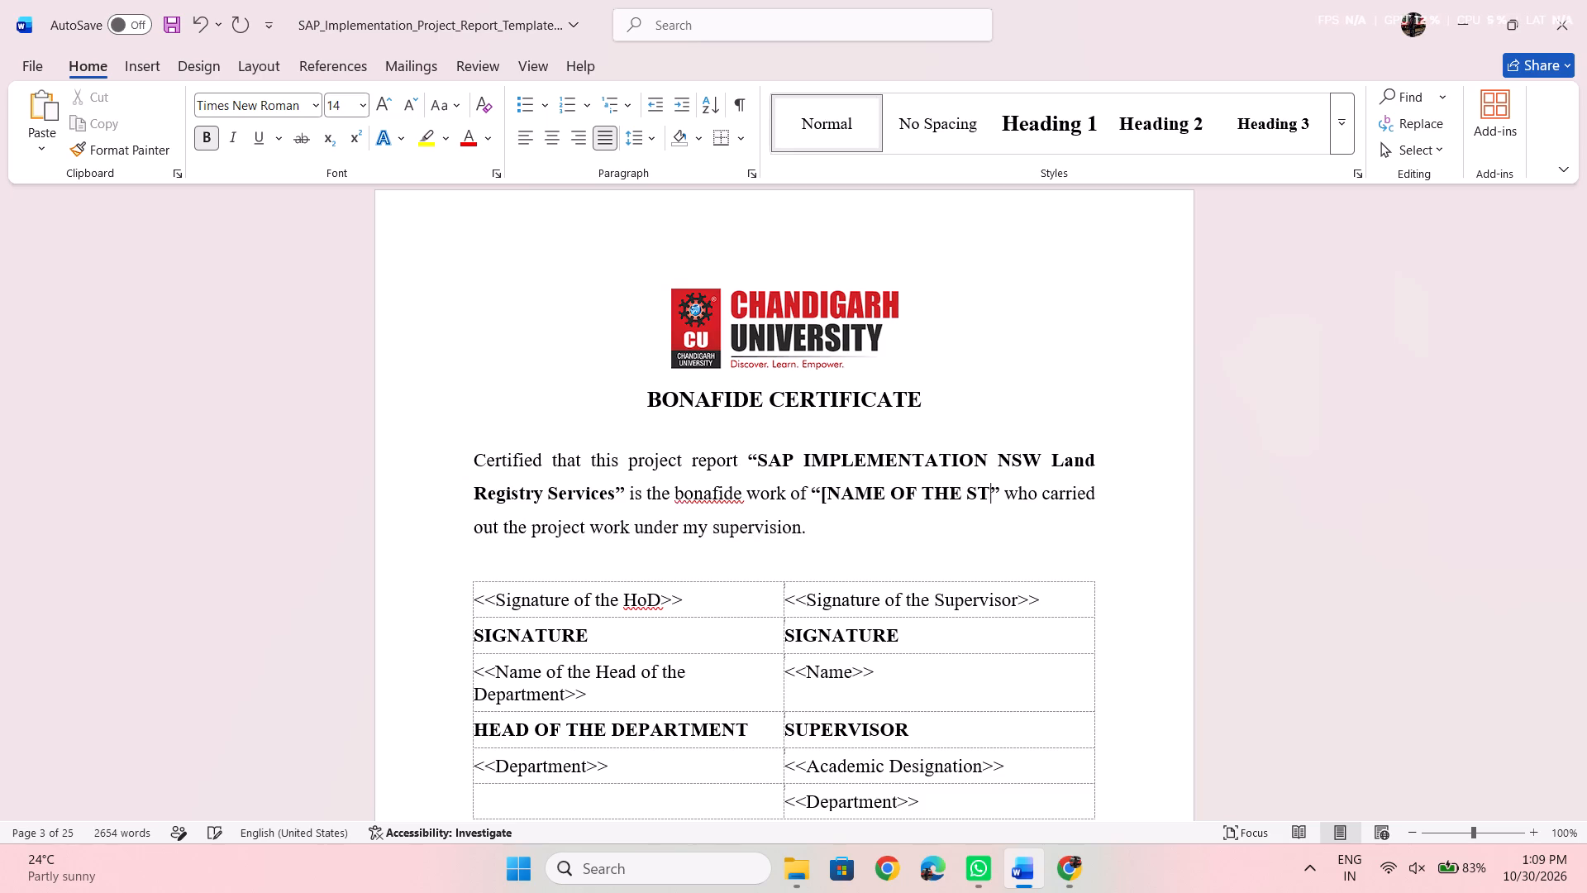
{"action": "key", "text": "BackSpace"}
{"action": "key", "text": "BackSpace"}
{"action": "key", "text": "BackSpace"}
{"action": "key", "text": "BackSpace"}
{"action": "key", "text": "BackSpace"}
{"action": "key", "text": "BackSpace"}
{"action": "key", "text": "BackSpace"}
{"action": "key", "text": "BackSpace"}
{"action": "key", "text": "BackSpace"}
{"action": "key", "text": "BackSpace"}
{"action": "key", "text": "BackSpace"}
{"action": "key", "text": "BackSpace"}
{"action": "key", "text": "BackSpace"}
{"action": "key", "text": "BackSpace"}
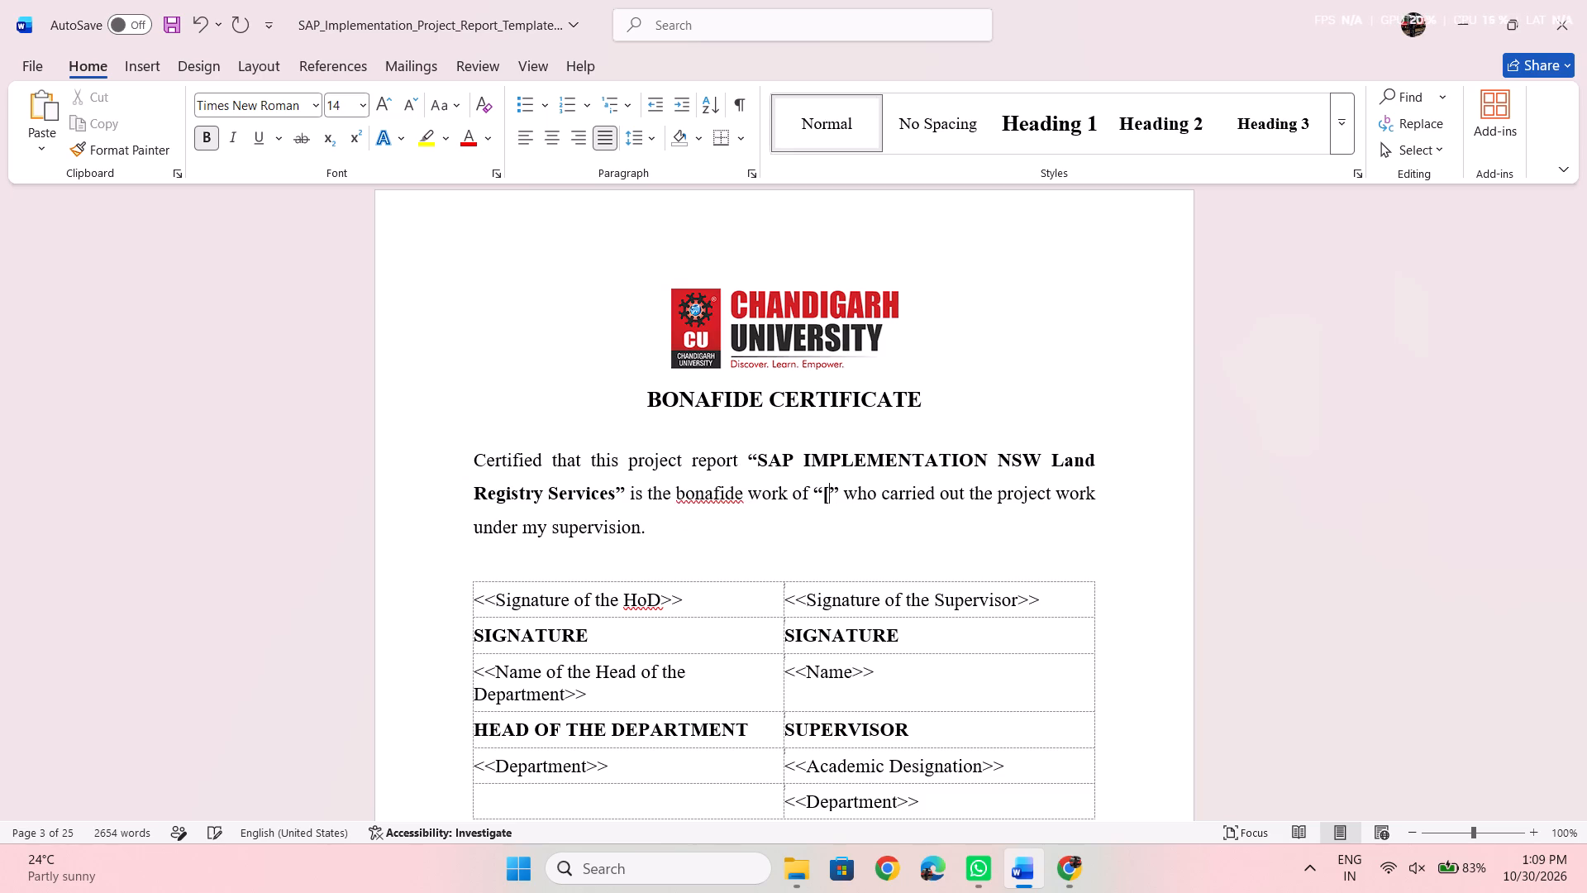
{"action": "key", "text": "BackSpace"}
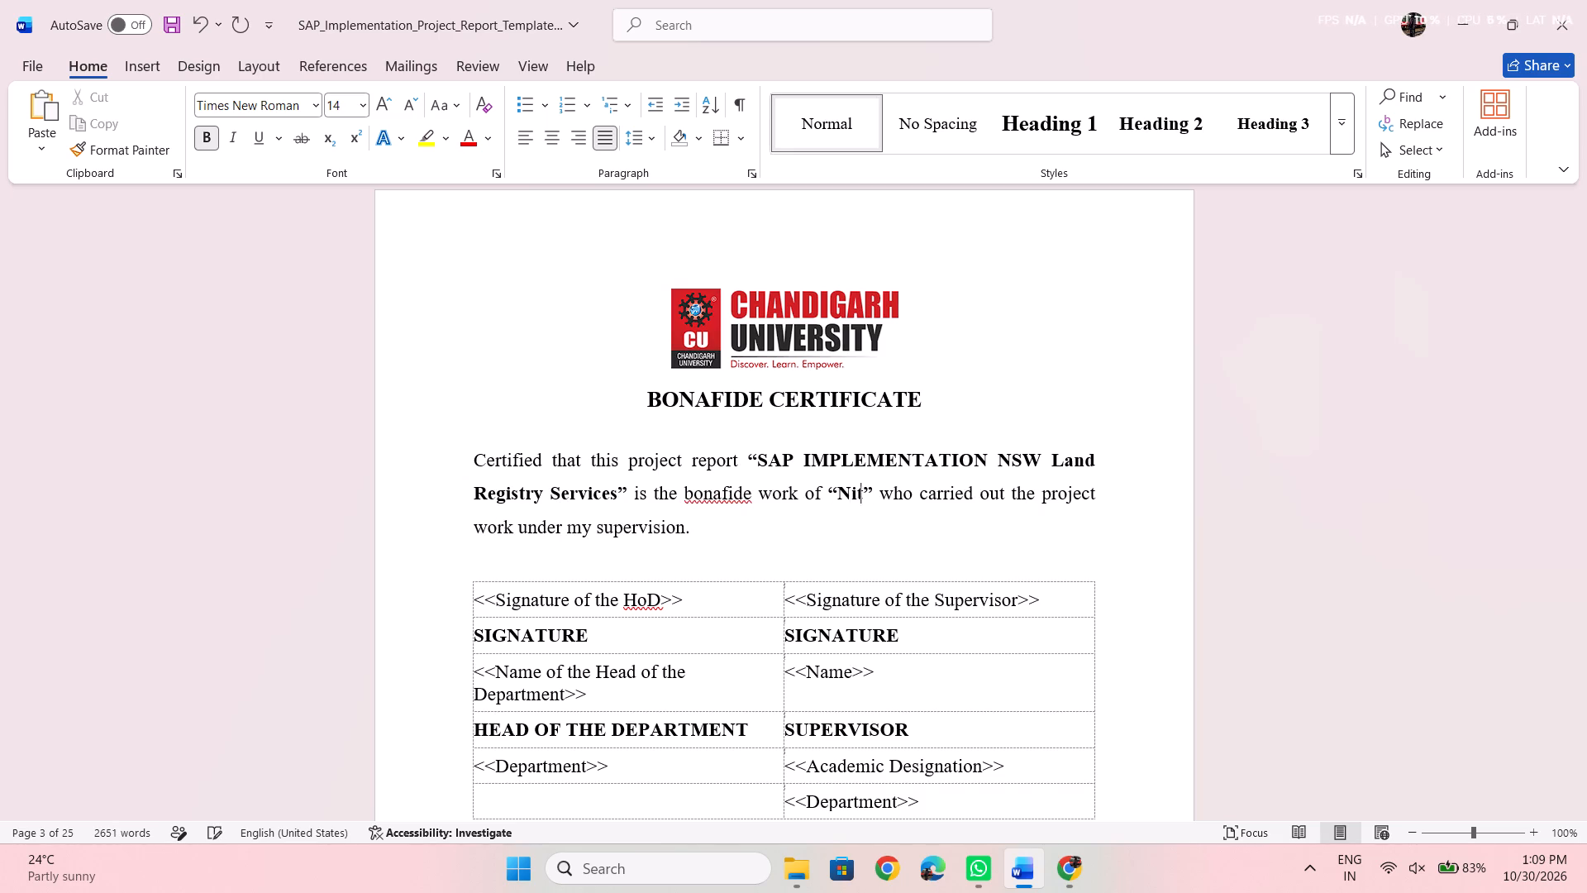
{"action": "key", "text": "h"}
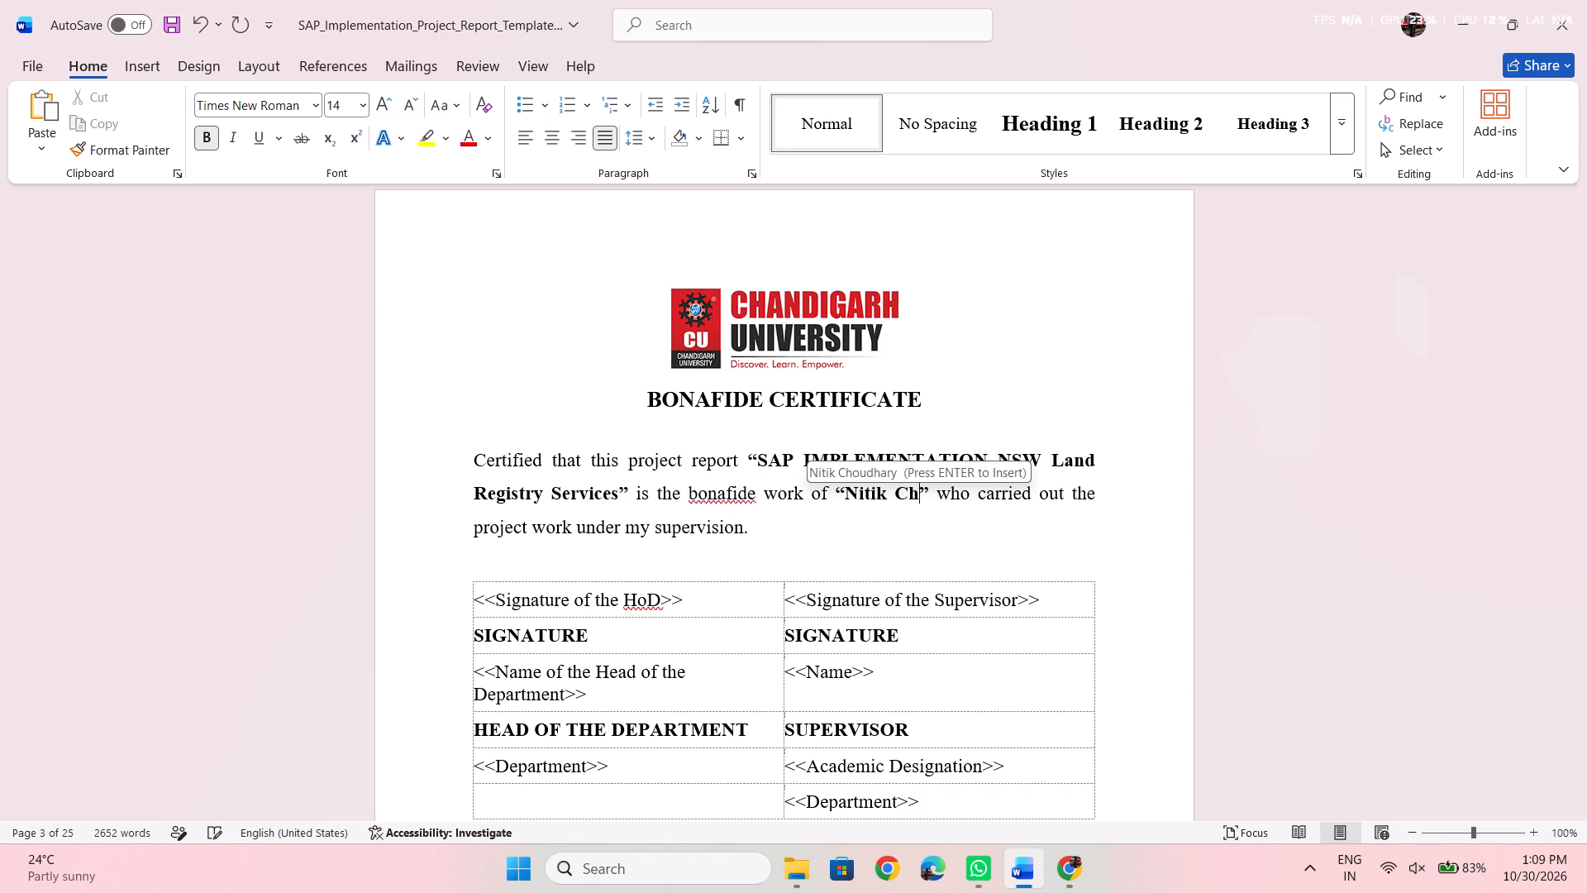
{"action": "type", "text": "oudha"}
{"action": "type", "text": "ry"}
Review the pages after the Bonafide Certificate, from Report Details through the Table of Contents to the List of Figures, for remaining placeholders.
{"action": "scroll", "coordinate": [744, 650], "scroll_direction": "down", "scroll_amount": 2}
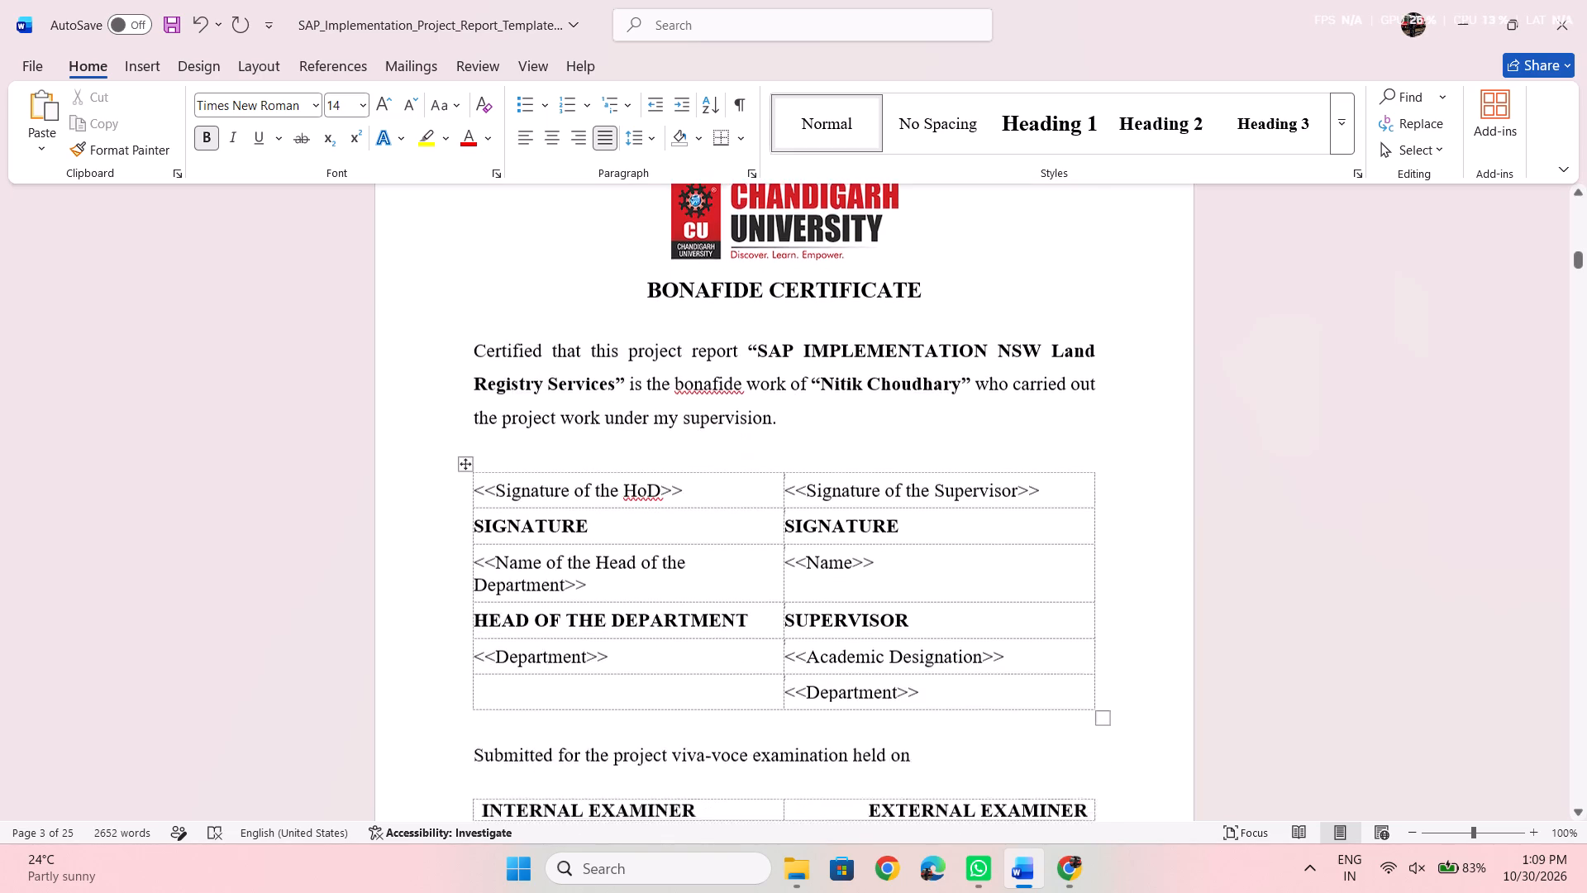
{"action": "scroll", "coordinate": [744, 650], "scroll_direction": "down", "scroll_amount": 4}
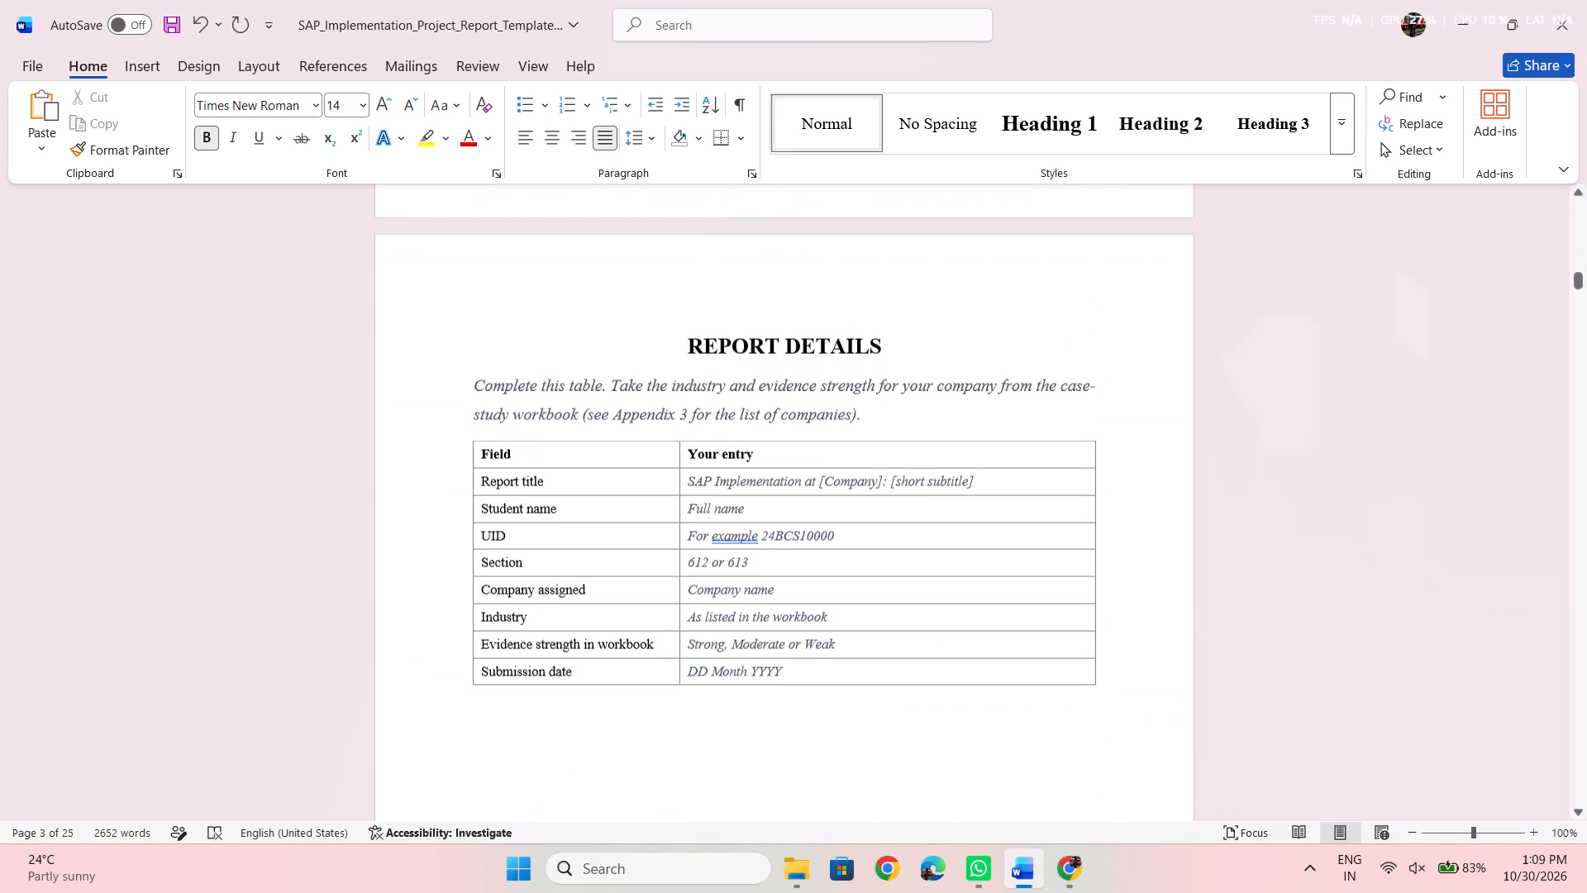
{"action": "scroll", "coordinate": [744, 650], "scroll_direction": "down", "scroll_amount": 1}
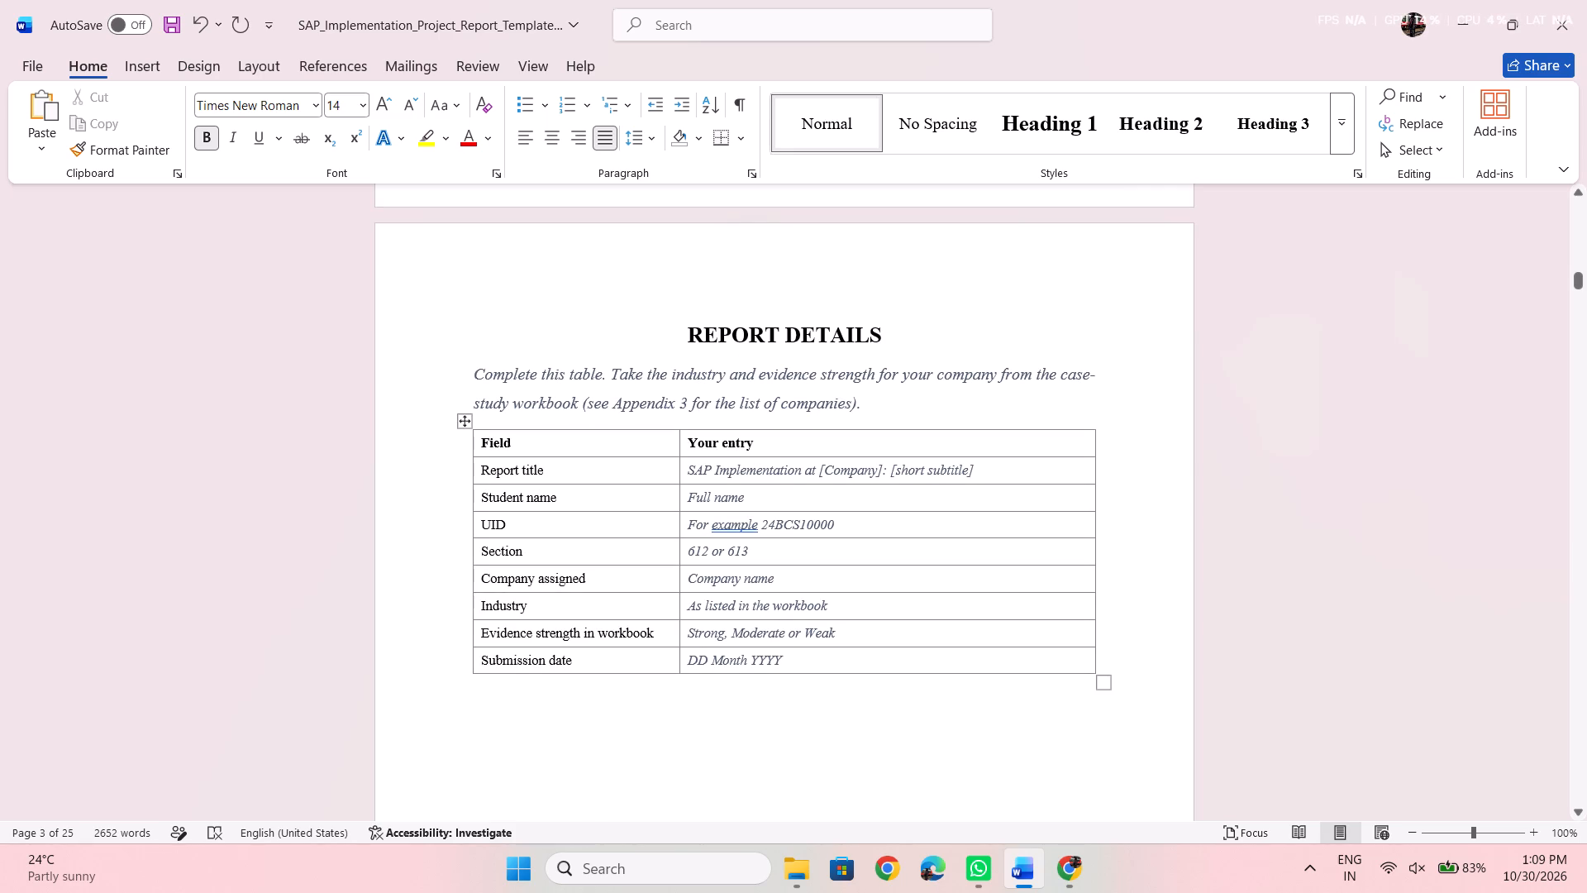
{"action": "scroll", "coordinate": [760, 499], "scroll_direction": "down", "scroll_amount": 2}
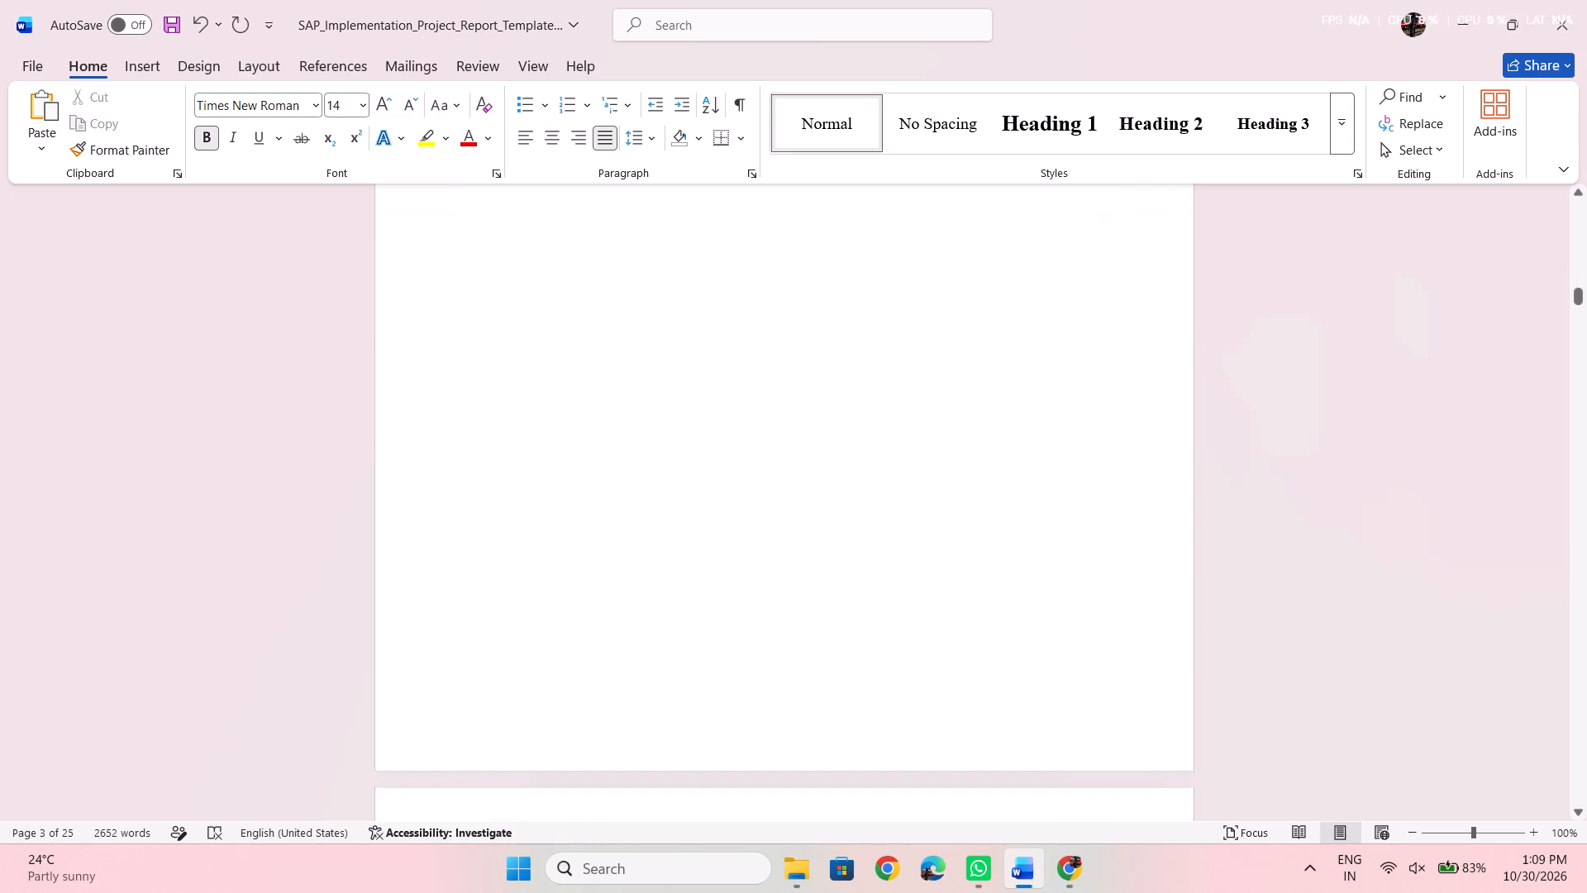
{"action": "scroll", "coordinate": [760, 499], "scroll_direction": "down", "scroll_amount": 2}
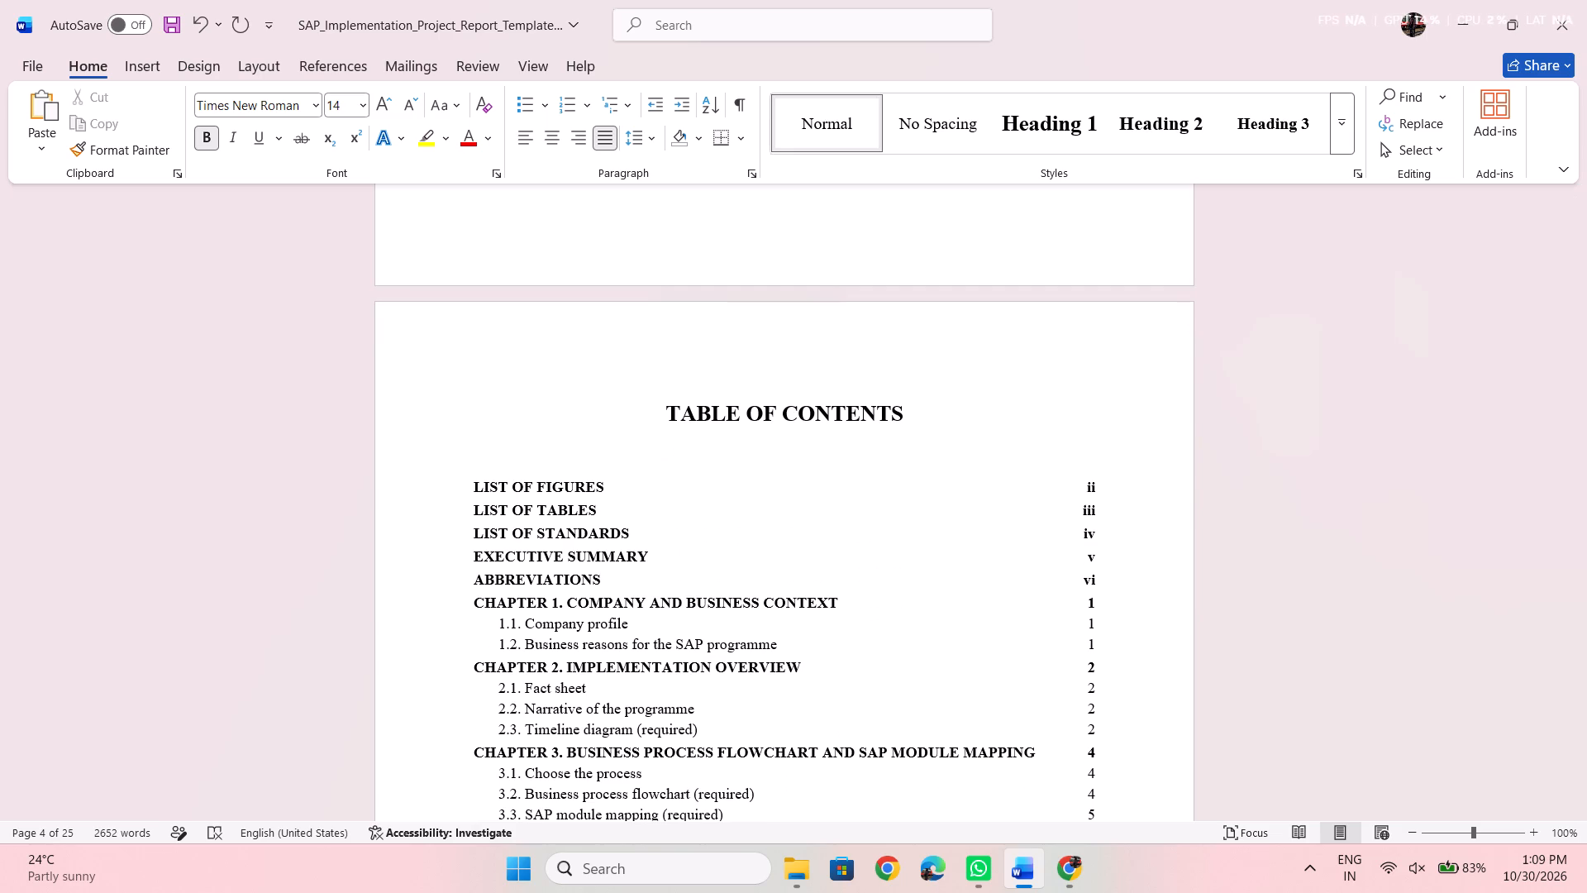
{"action": "scroll", "coordinate": [760, 499], "scroll_direction": "down", "scroll_amount": 5}
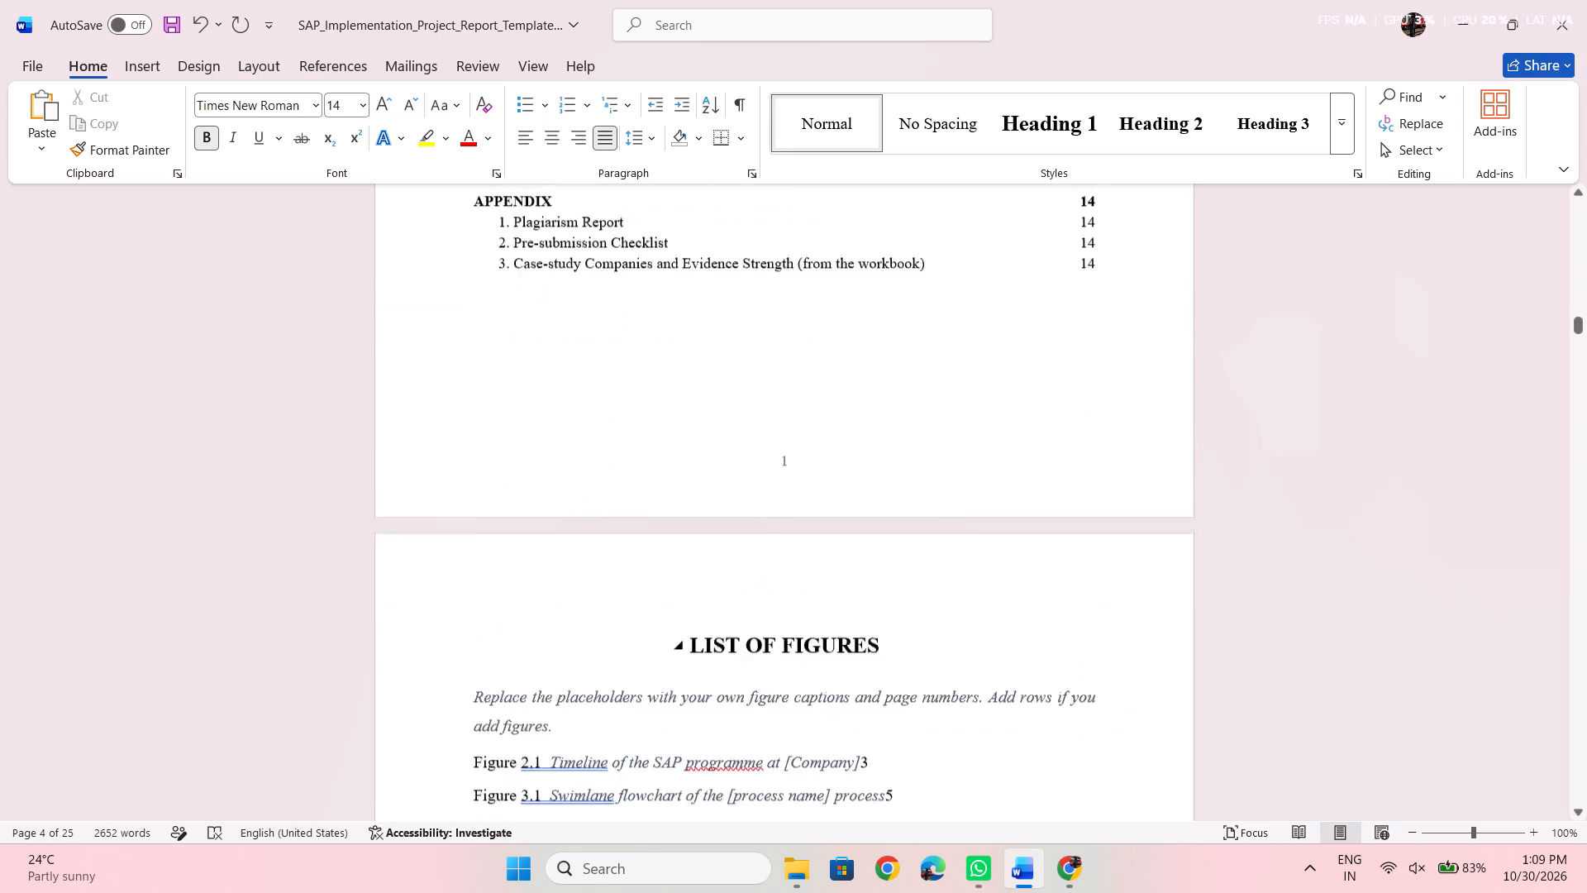
{"action": "scroll", "coordinate": [760, 499], "scroll_direction": "down", "scroll_amount": 1}
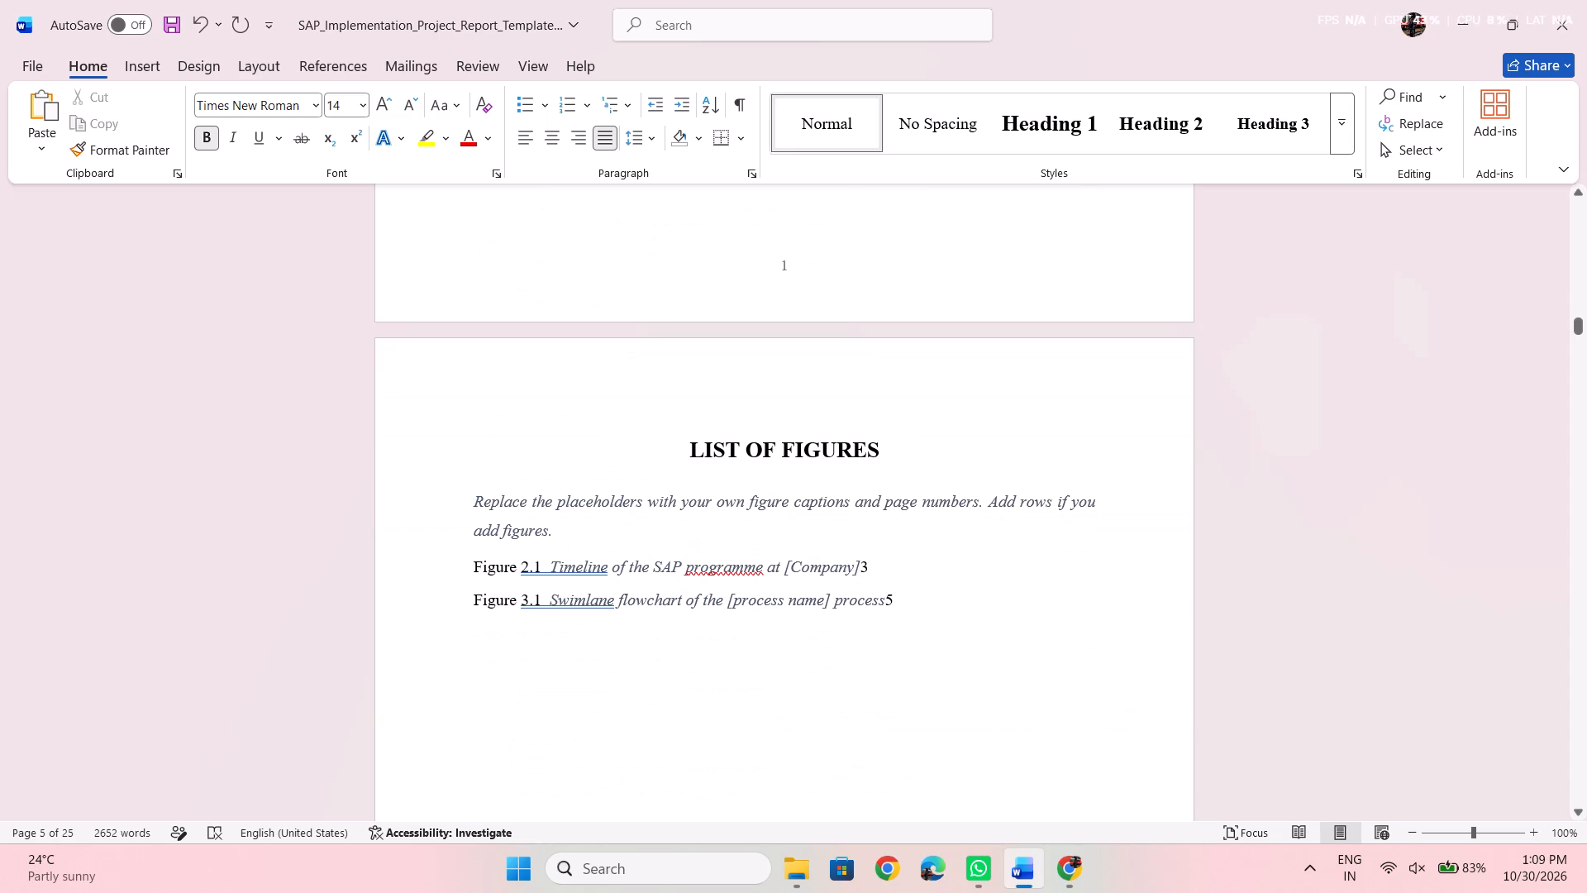
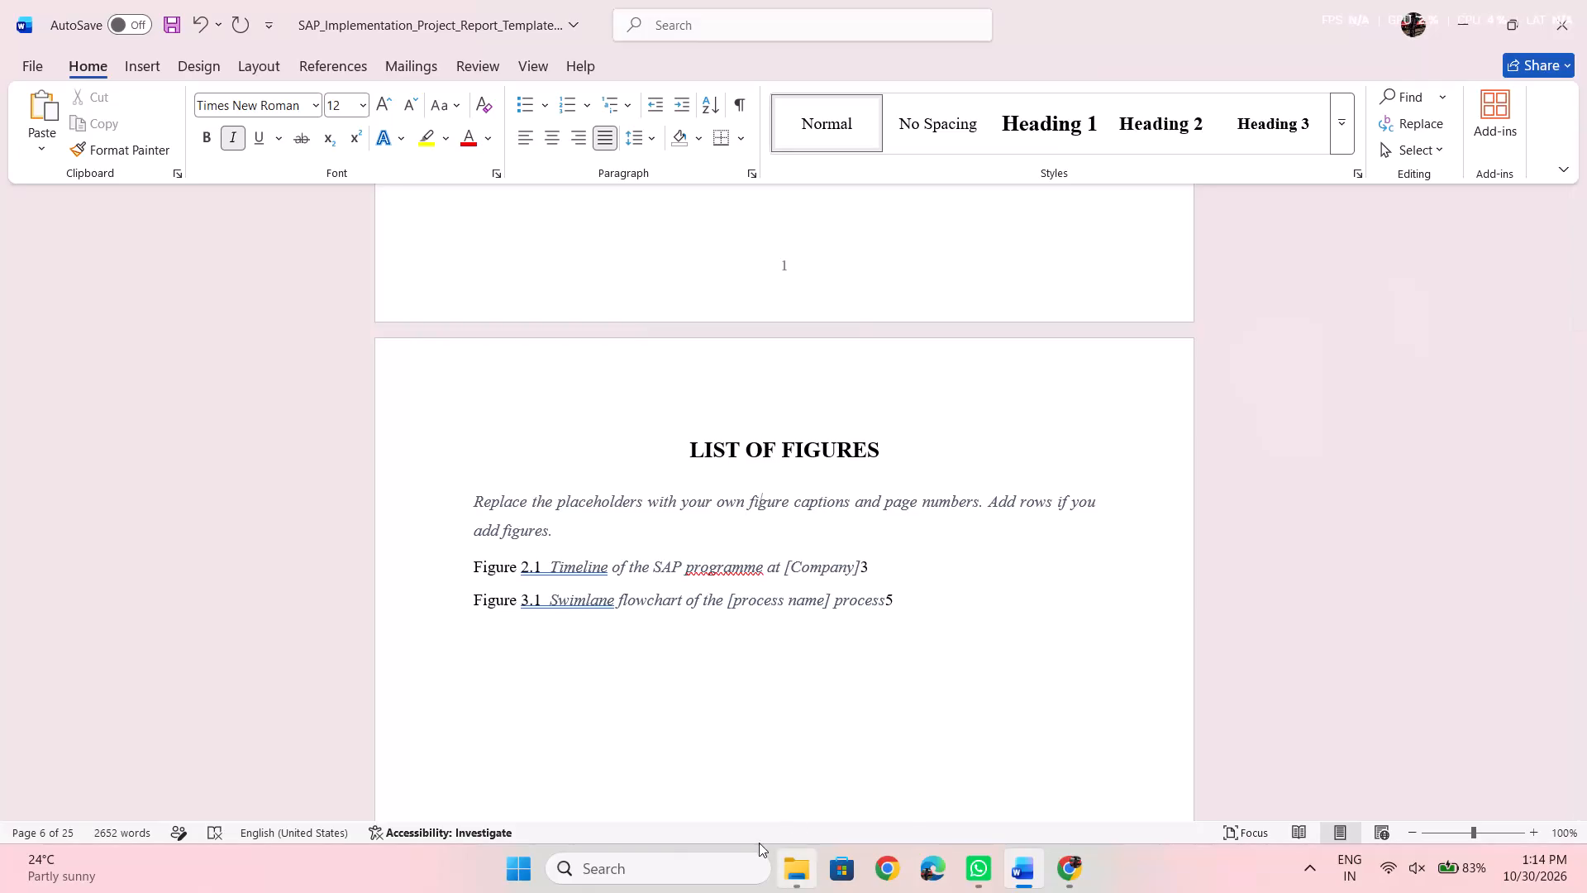
Switch to Chrome and open the Wikipedia site and the OSINT Framework site from their two search result tabs.
{"action": "left_click", "coordinate": [1066, 872]}
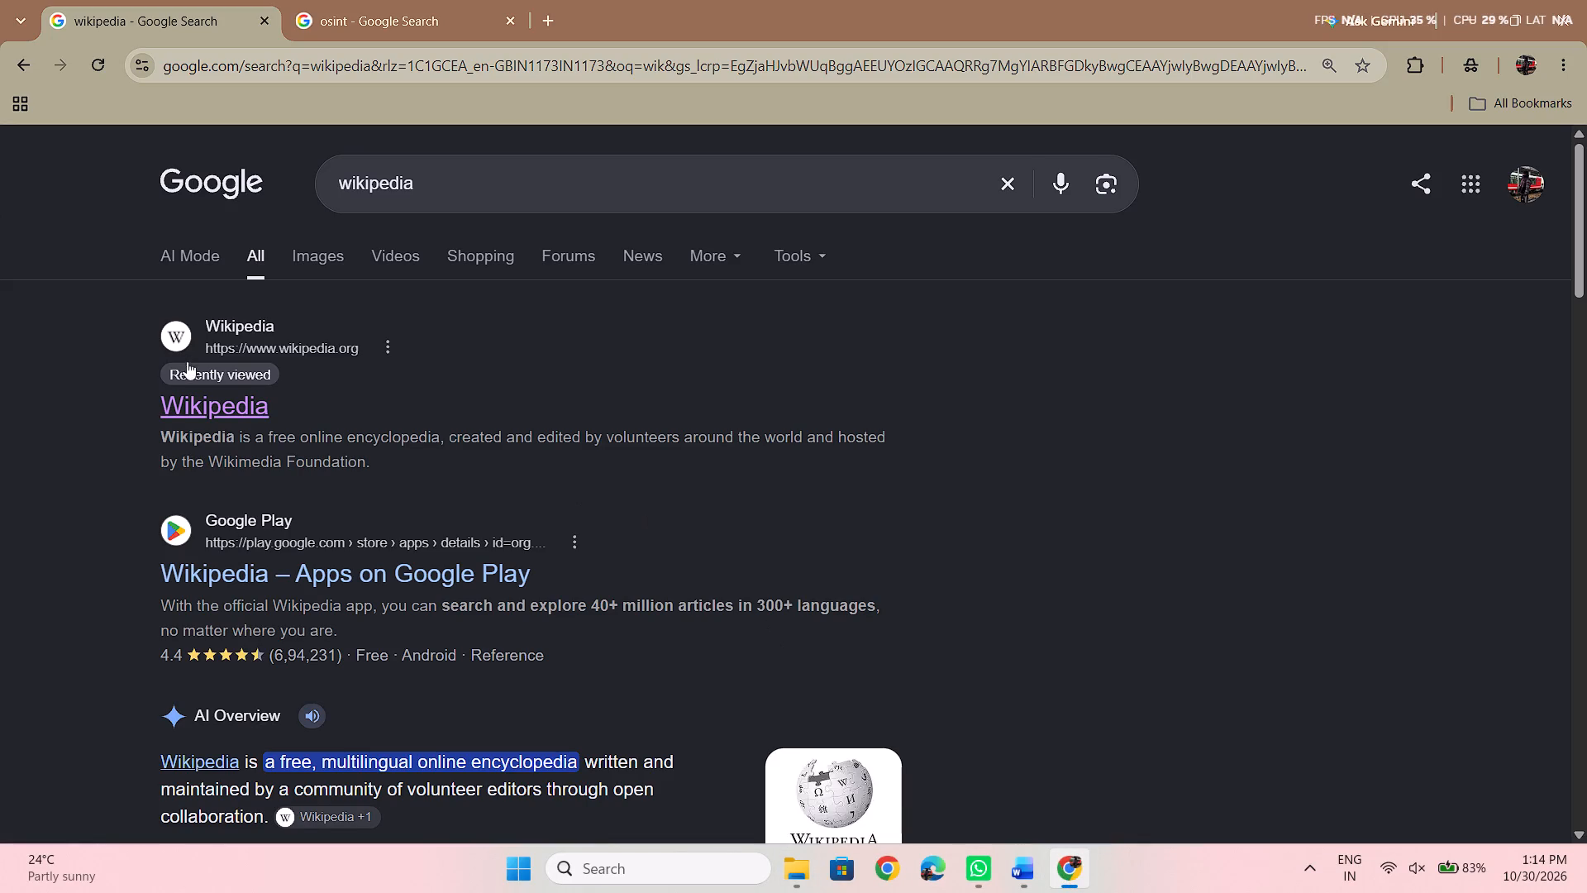
{"action": "left_click", "coordinate": [201, 393]}
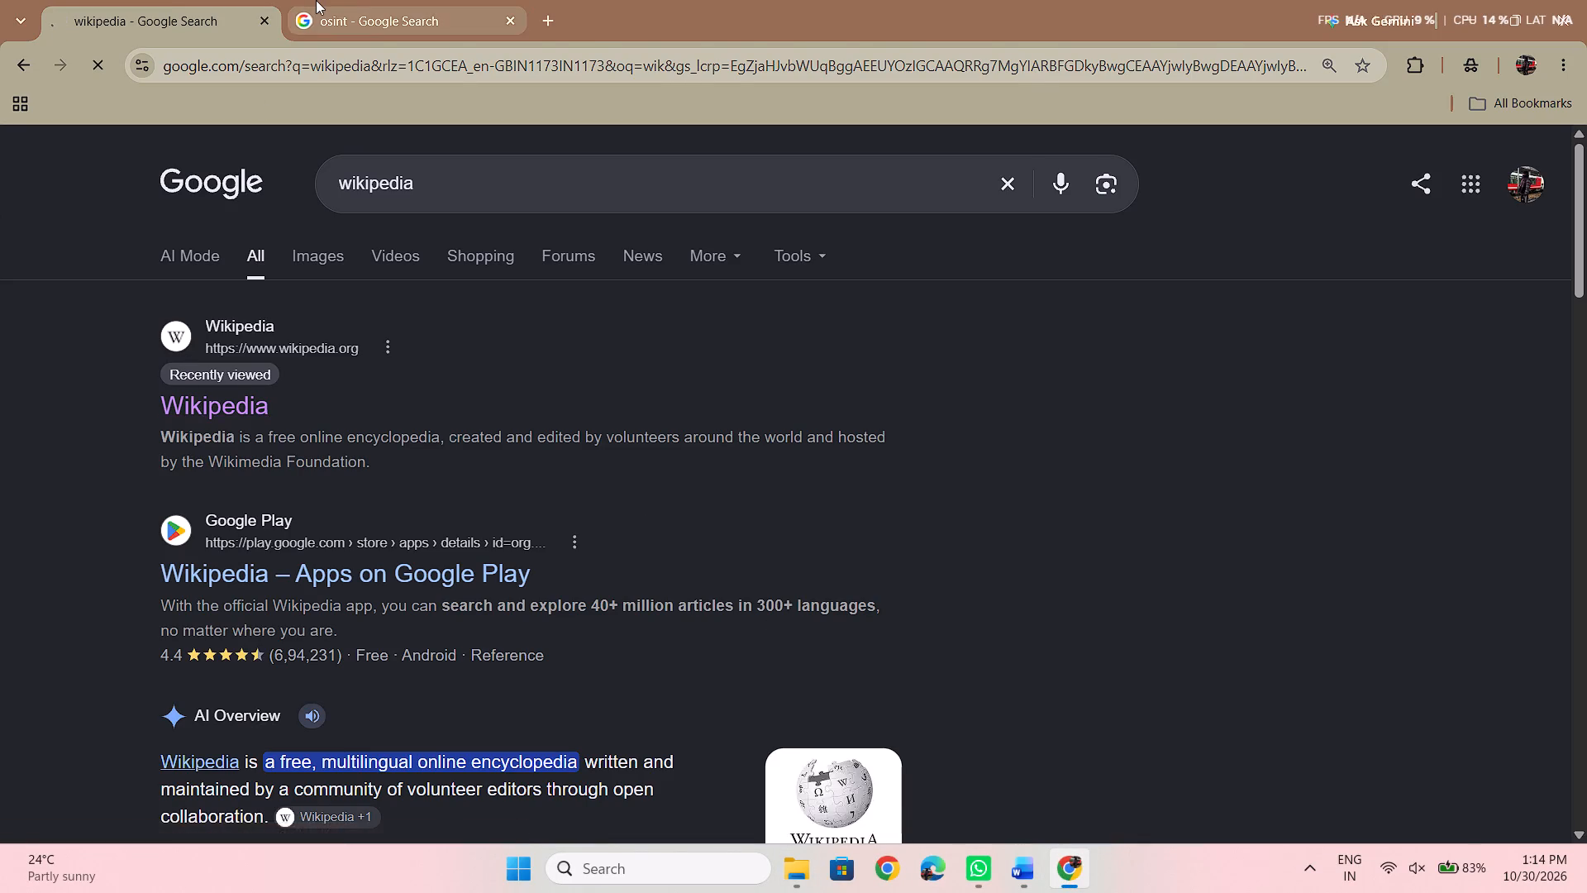
{"action": "left_click", "coordinate": [316, 0]}
{"action": "left_click", "coordinate": [326, 343]}
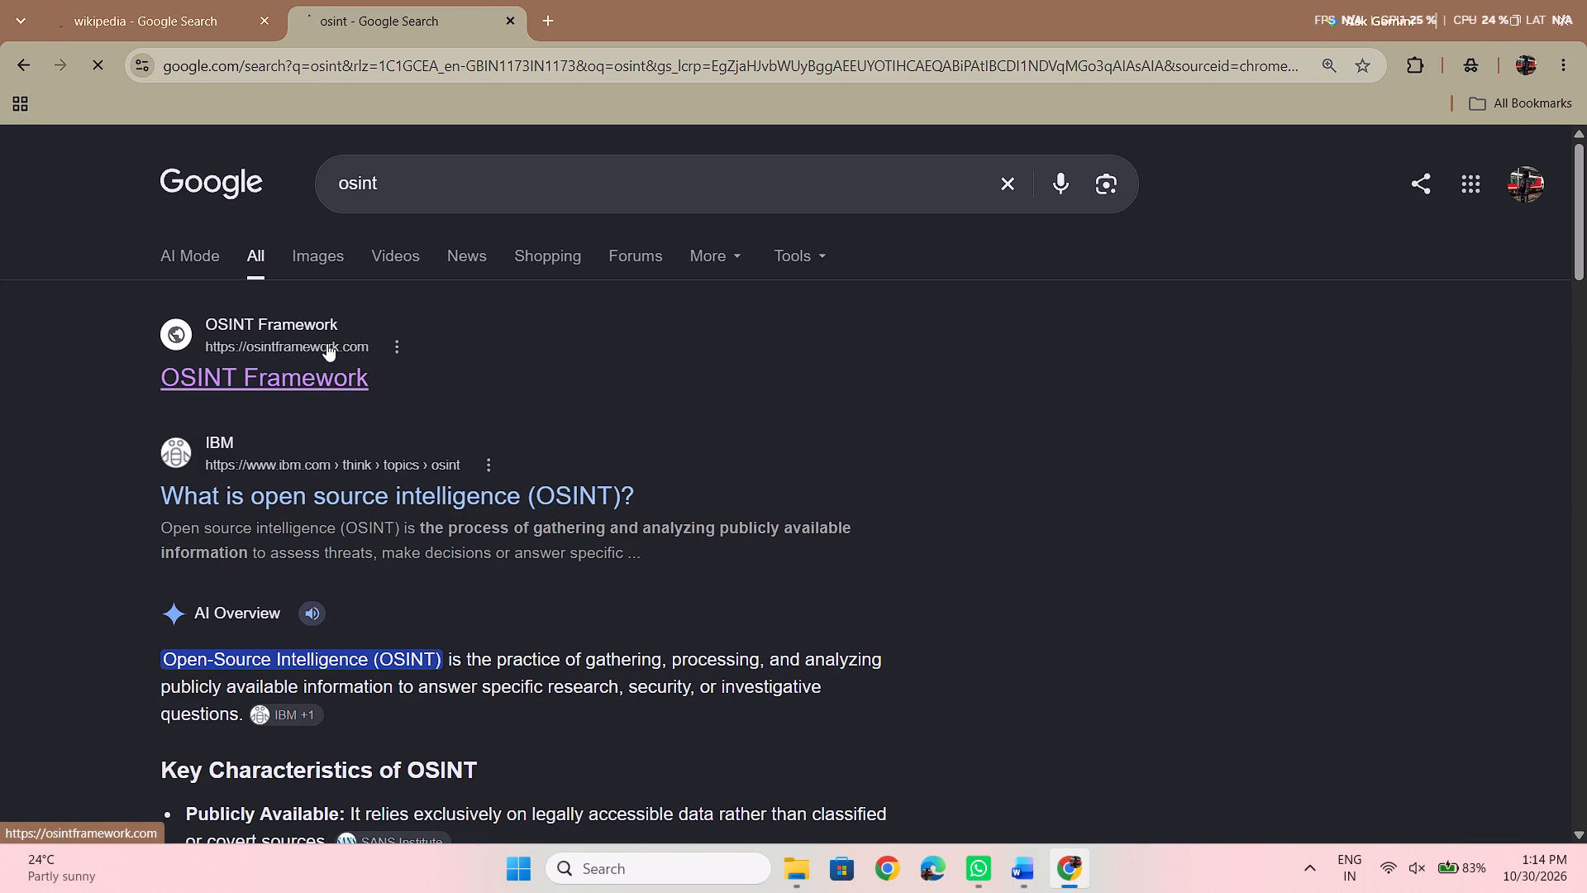
Search Wikipedia for the copied company name NSW Land Registry Services.
{"action": "left_click", "coordinate": [129, 0]}
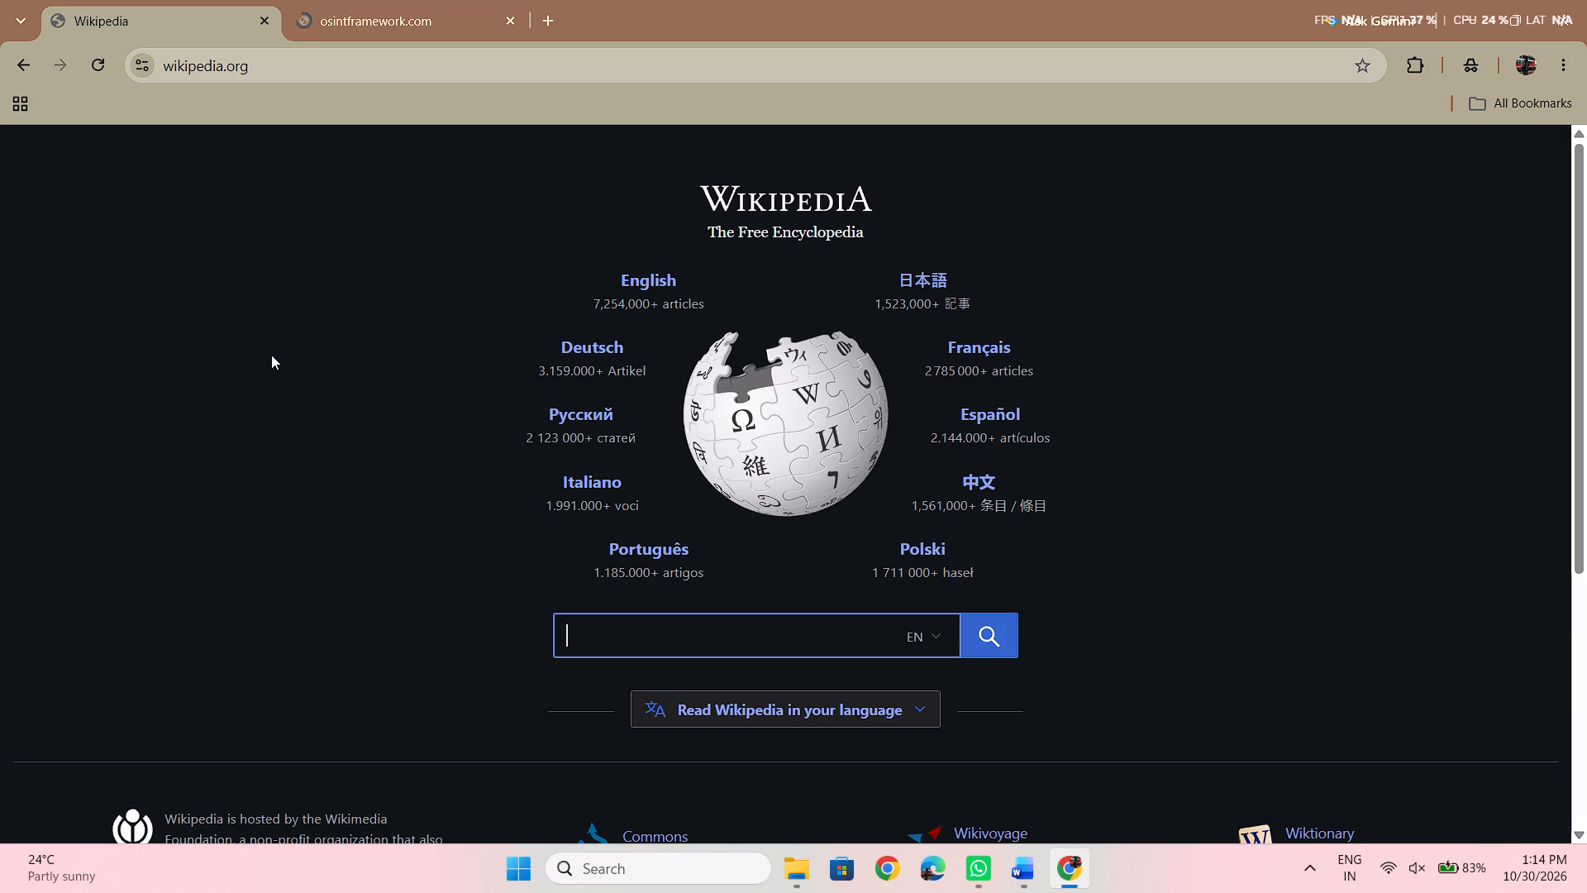
{"action": "key", "text": "ctrl+v"}
{"action": "key", "text": "Return"}
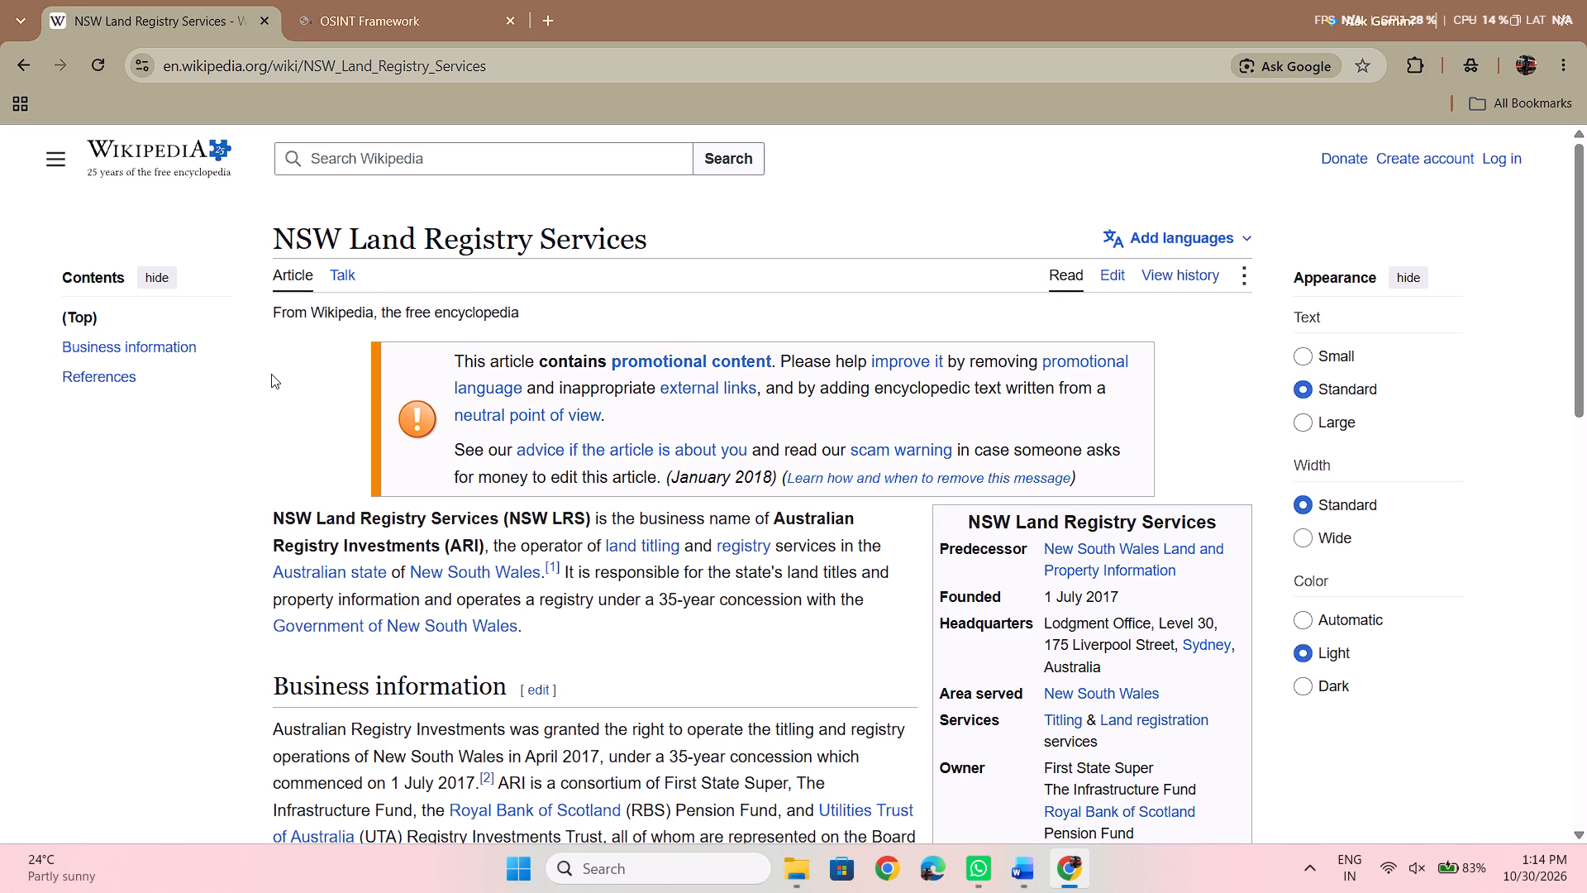
Search the OSINT Framework tools for "SAP NSW Land Registry Services".
{"action": "left_click", "coordinate": [387, 0]}
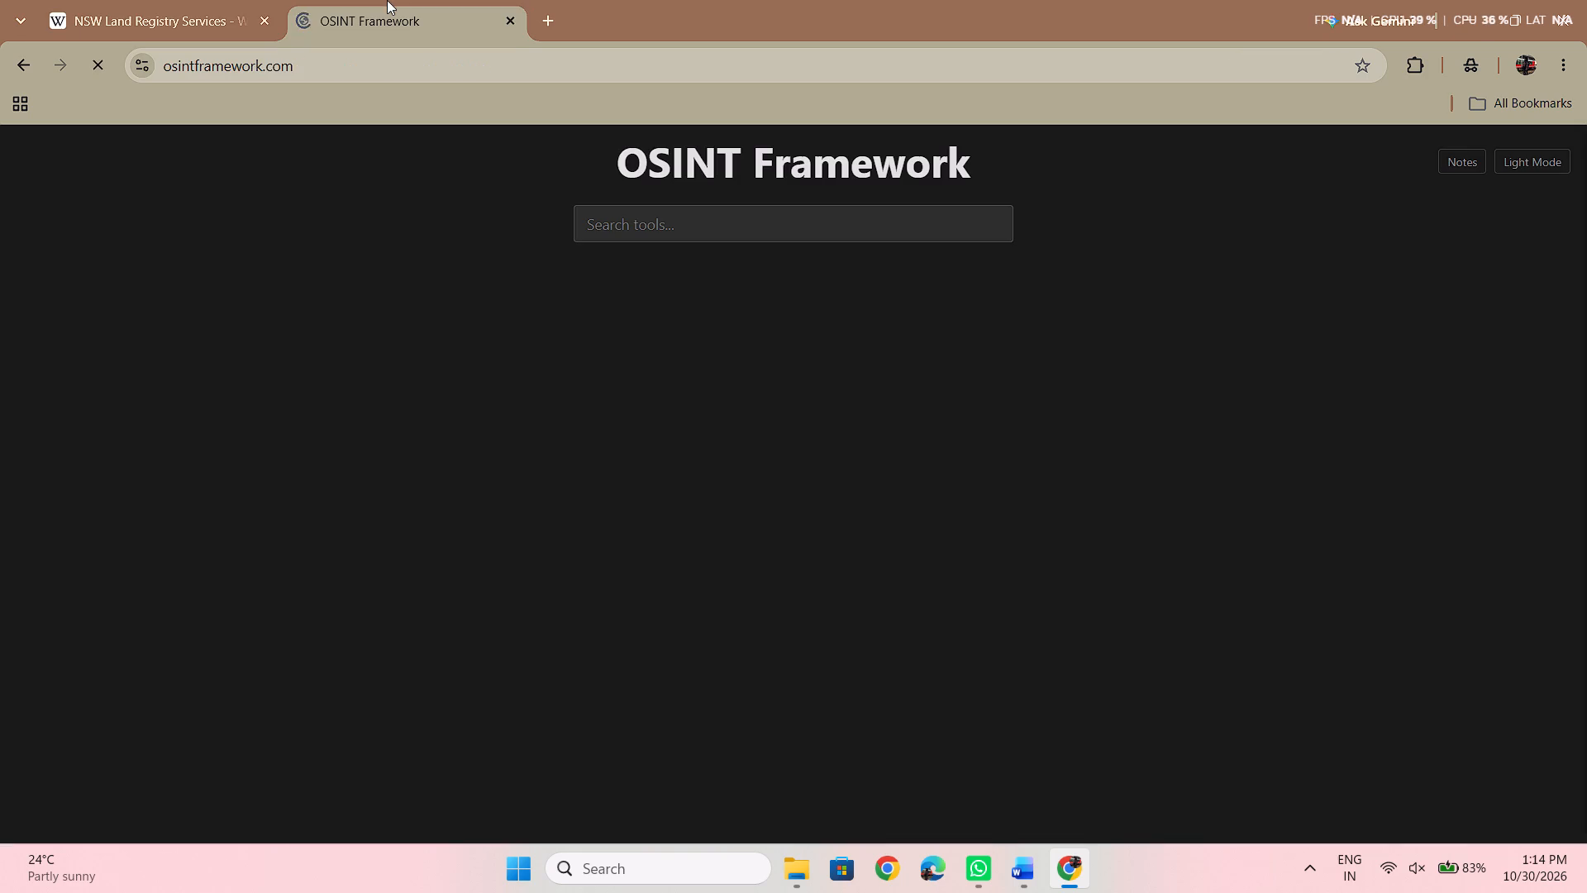
{"action": "left_click", "coordinate": [654, 236]}
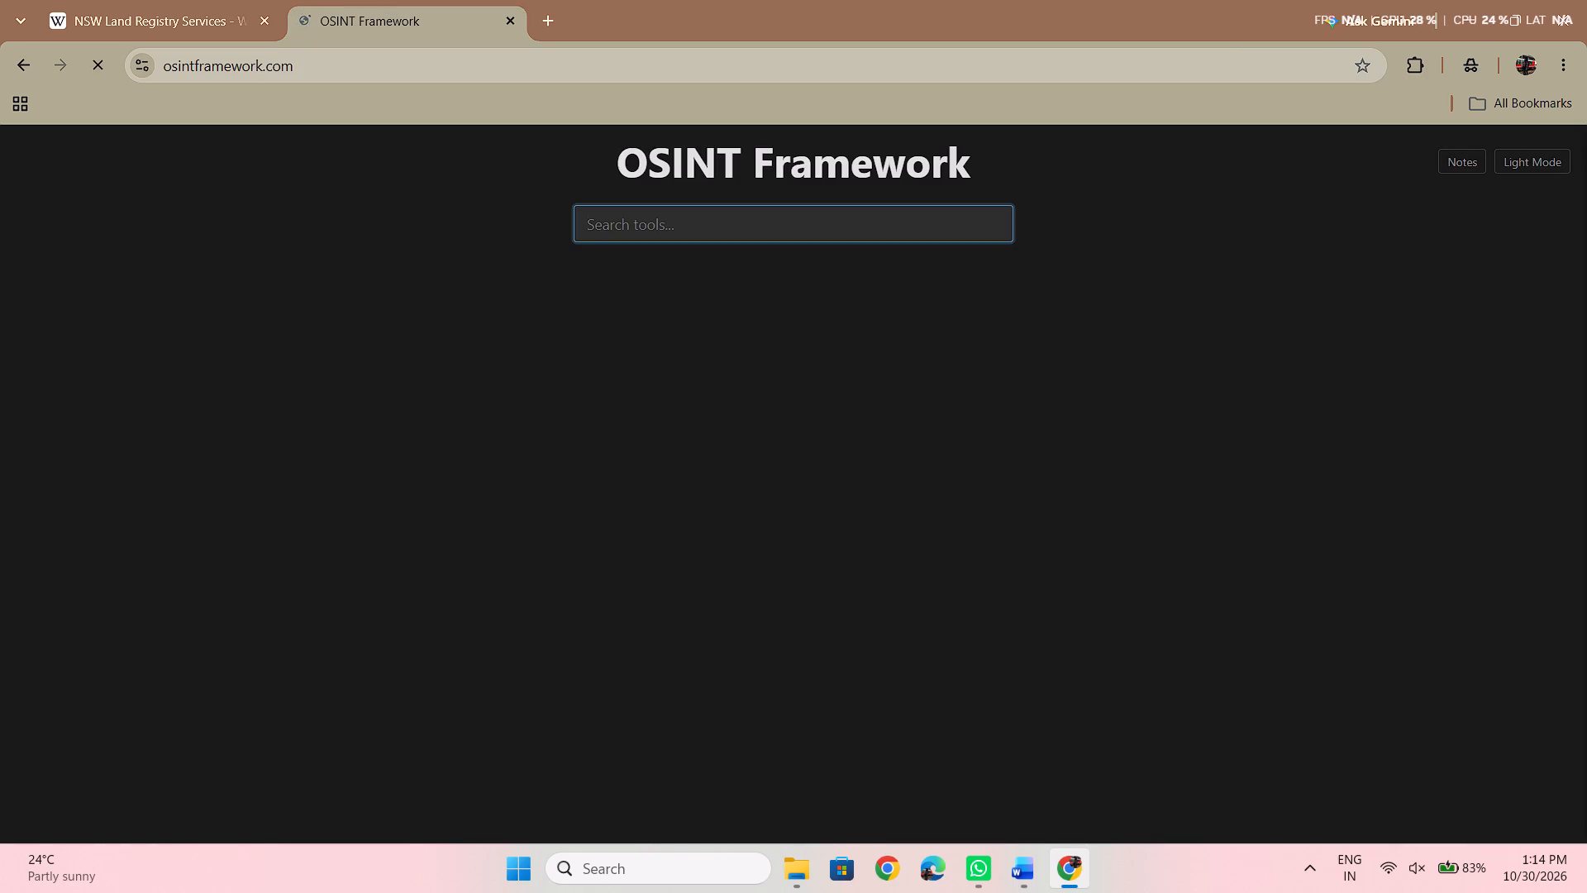
{"action": "key", "text": "ctrl+v"}
{"action": "key", "text": "space"}
{"action": "type", "text": "SAP"}
{"action": "key", "text": "space"}
{"action": "key", "text": "ctrl+v"}
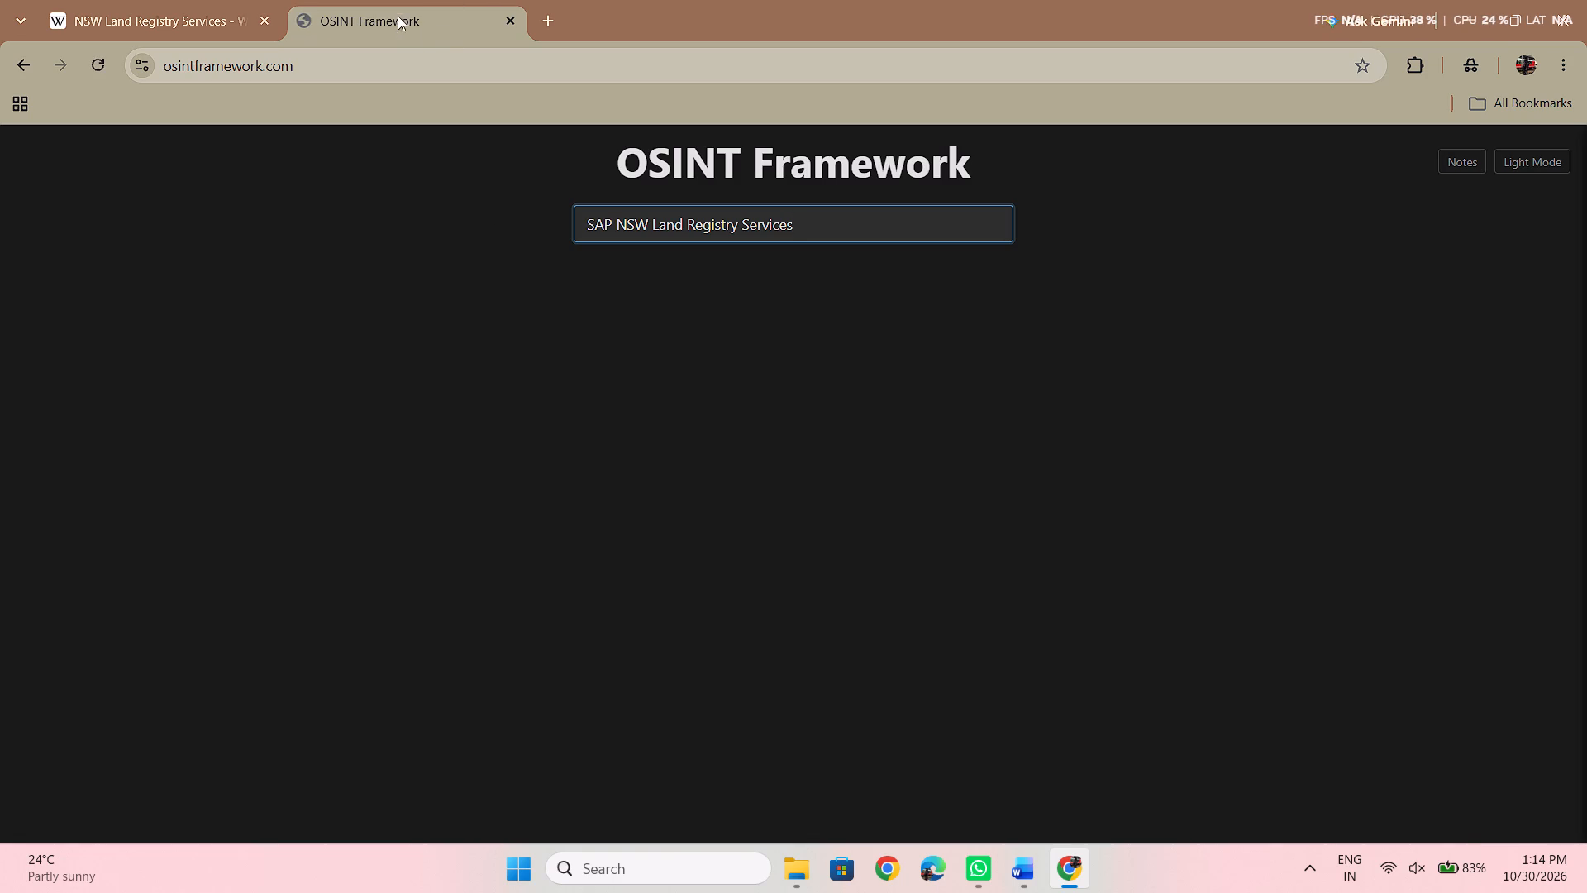
{"action": "key", "text": "Return"}
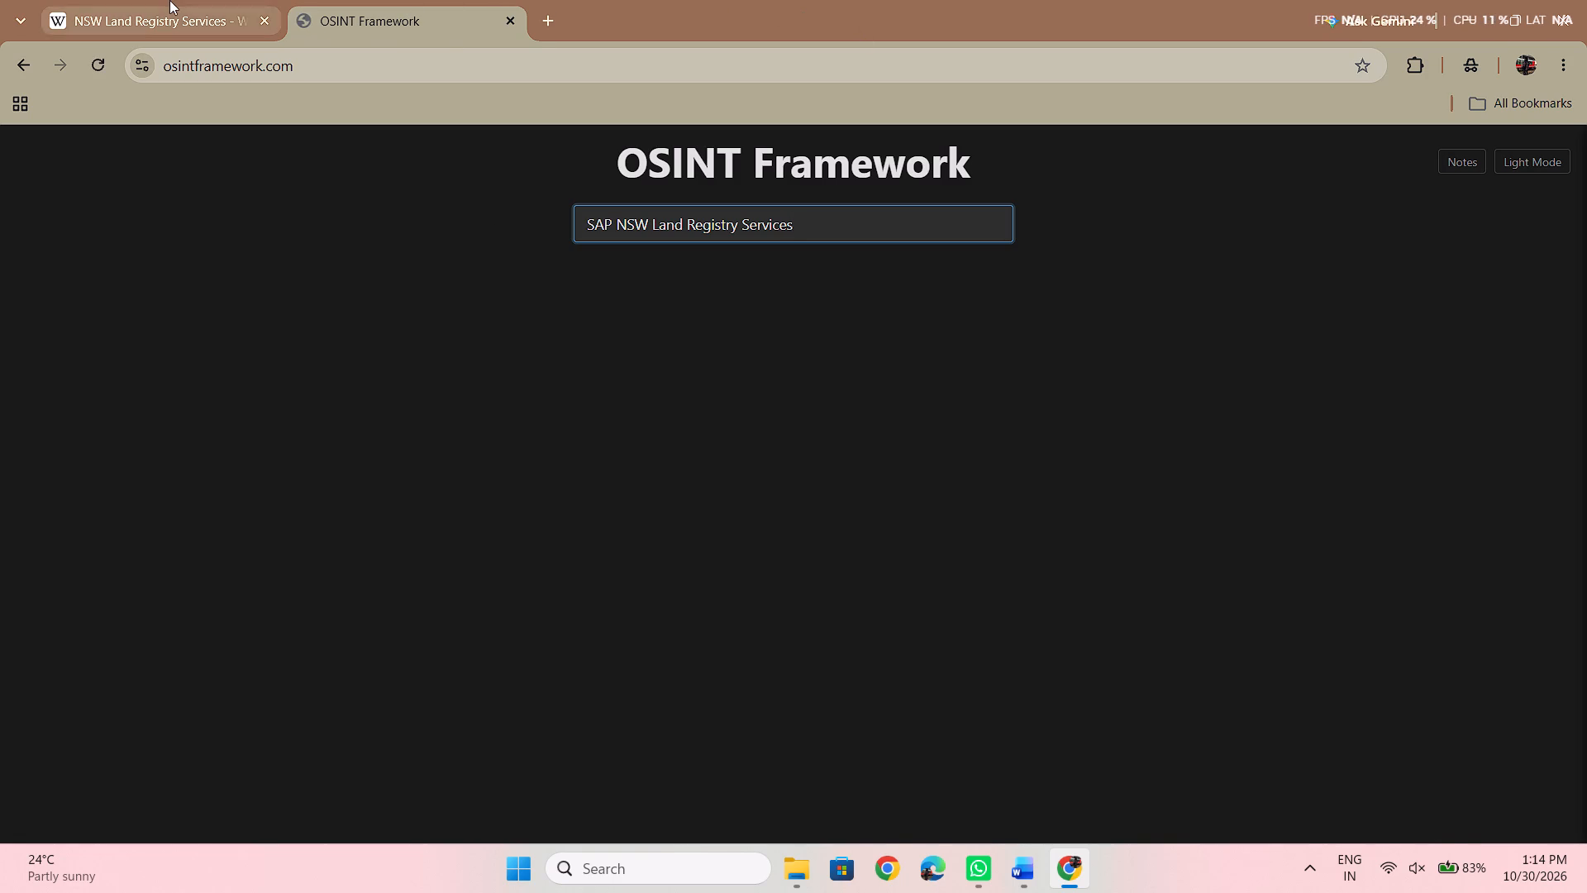
Read the Wikipedia article on NSW Land Registry Services, including its Business information section.
{"action": "left_click", "coordinate": [169, 0]}
{"action": "scroll", "coordinate": [524, 540], "scroll_direction": "down", "scroll_amount": 1}
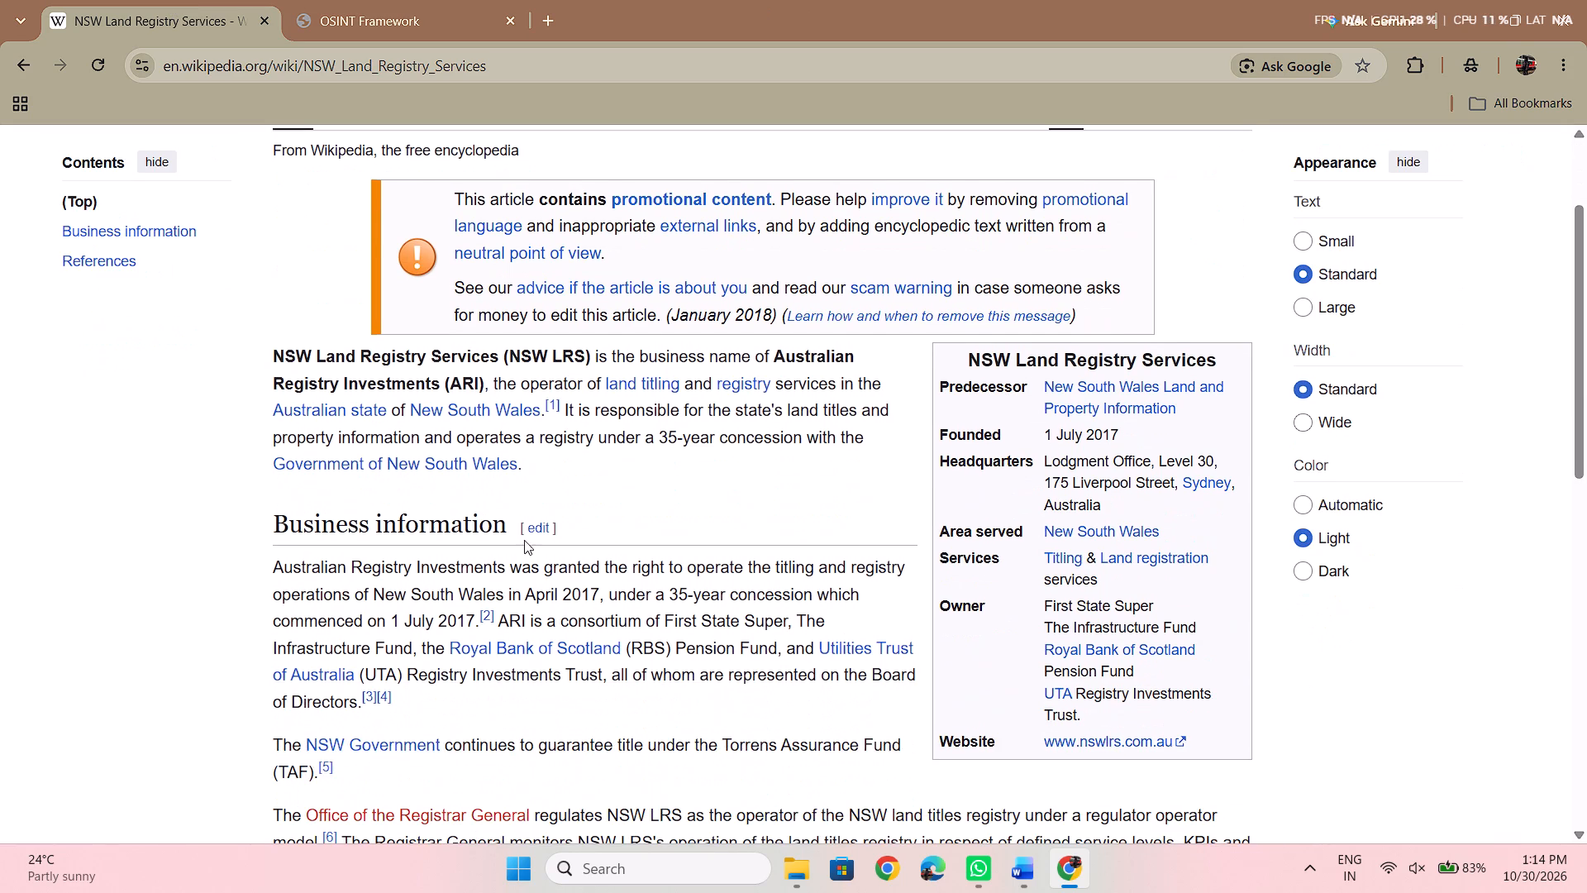
{"action": "scroll", "coordinate": [469, 604], "scroll_direction": "down", "scroll_amount": 1}
{"action": "scroll", "coordinate": [469, 604], "scroll_direction": "up", "scroll_amount": 5}
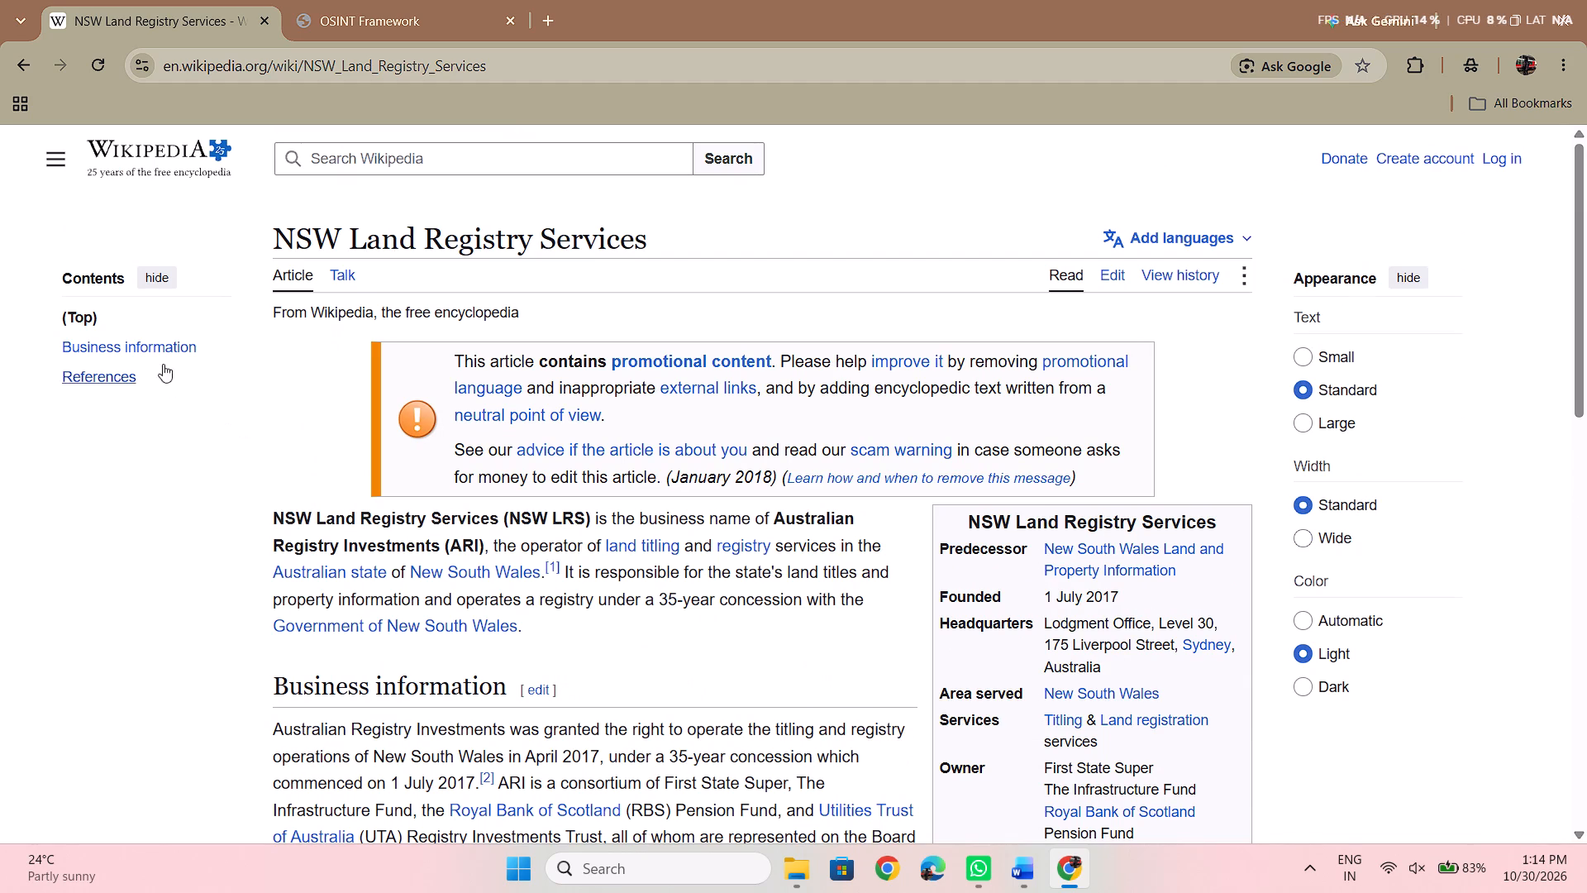
{"action": "left_click", "coordinate": [151, 341]}
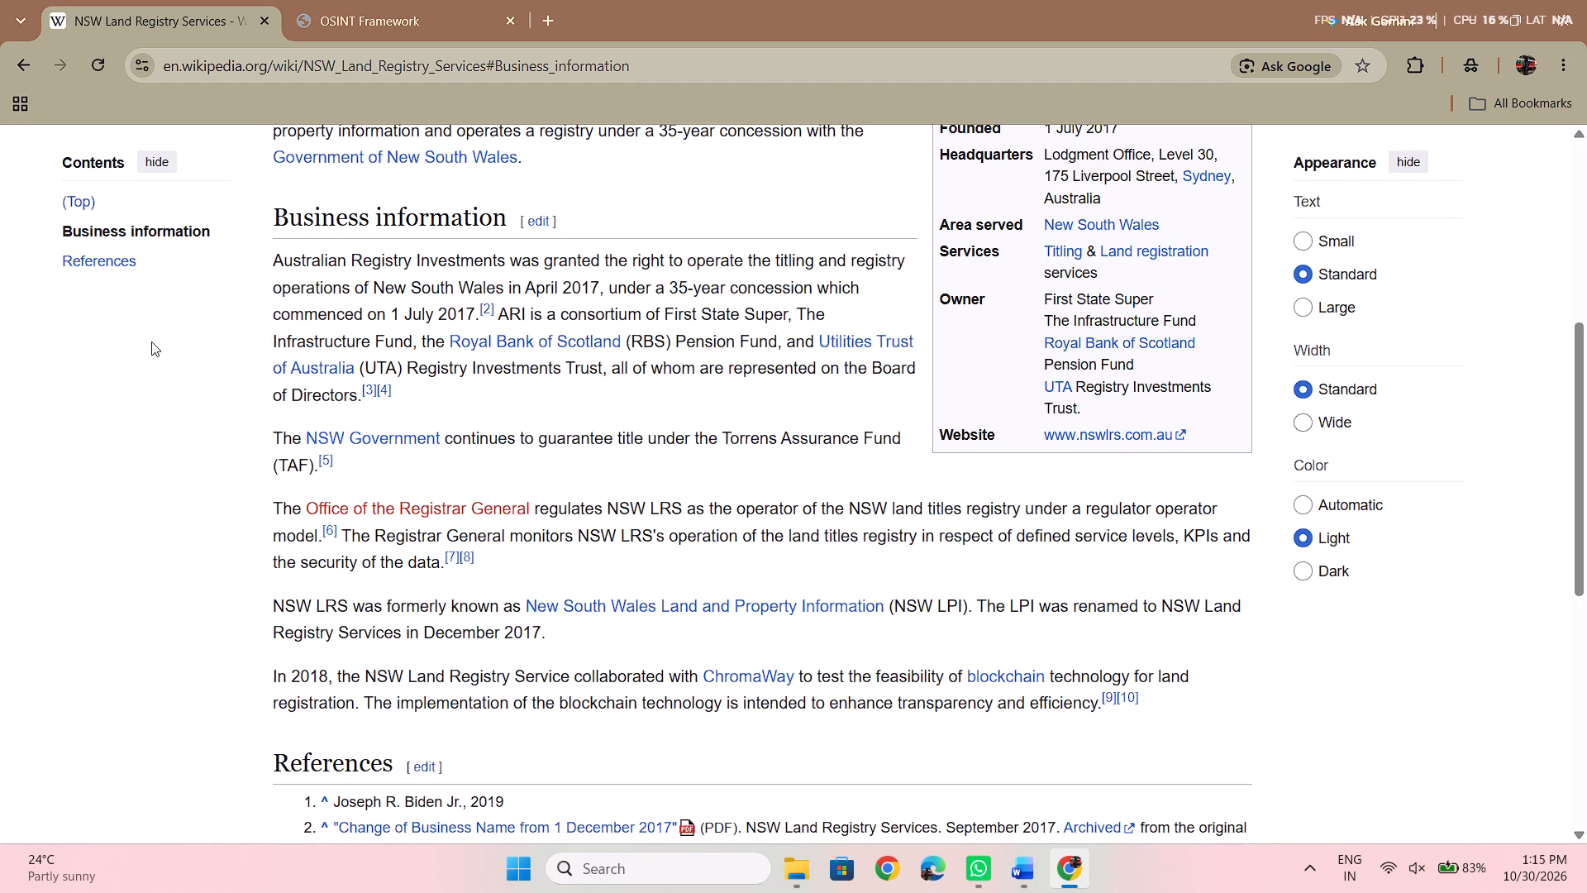
Search Wikipedia for "SAP NSW Land Registry Services" and open the NSW Land Registry Services article from the results.
{"action": "scroll", "coordinate": [811, 379], "scroll_direction": "up", "scroll_amount": 5}
{"action": "left_click", "coordinate": [421, 170]}
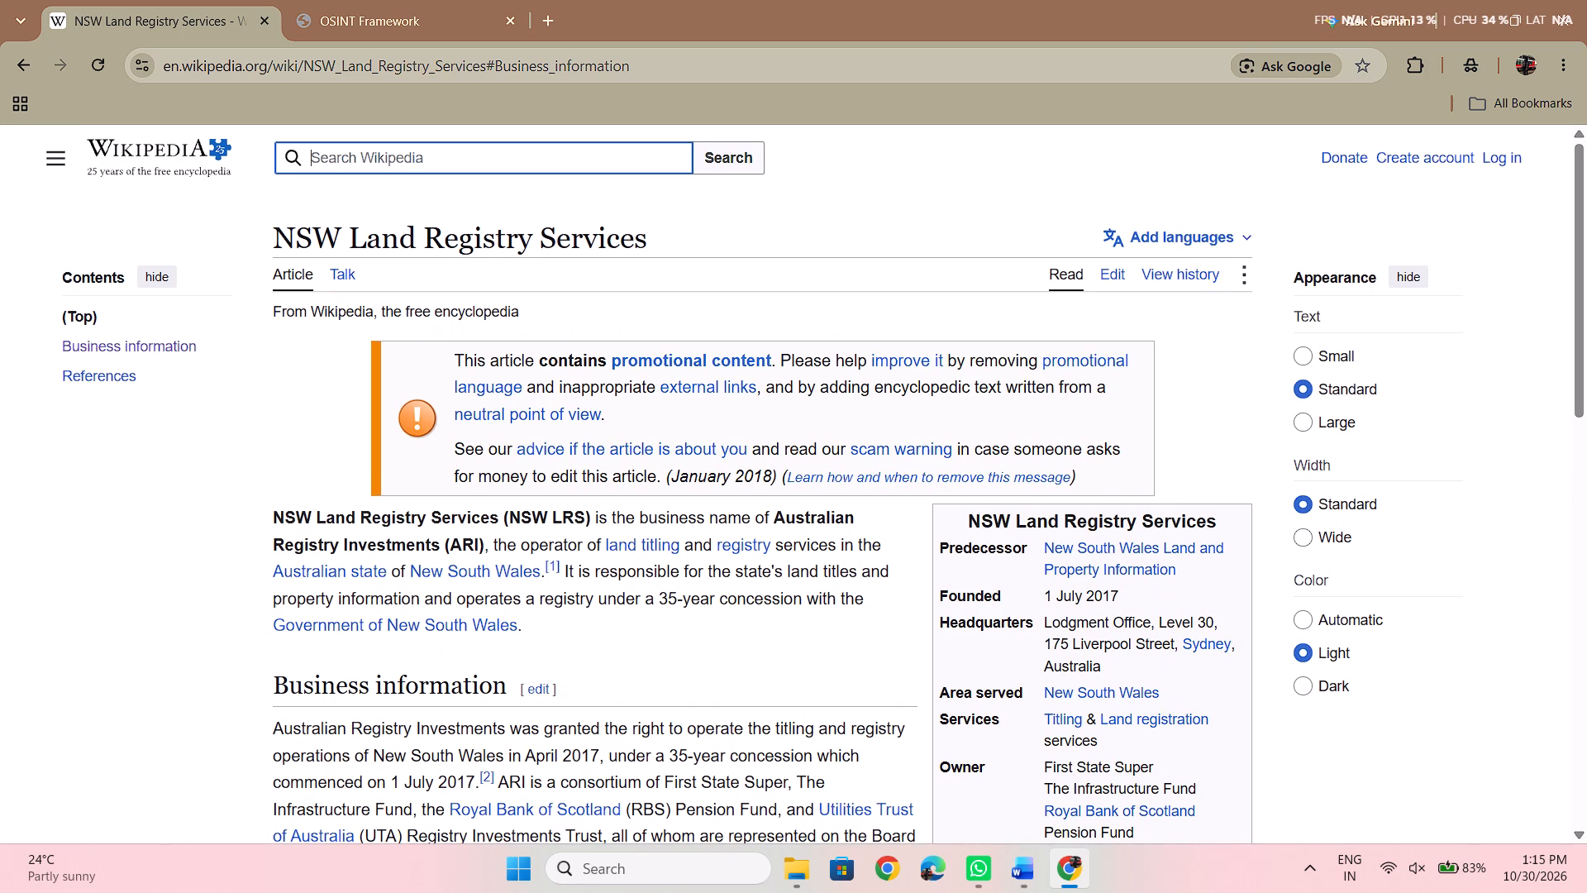
{"action": "key", "text": "ctrl+v"}
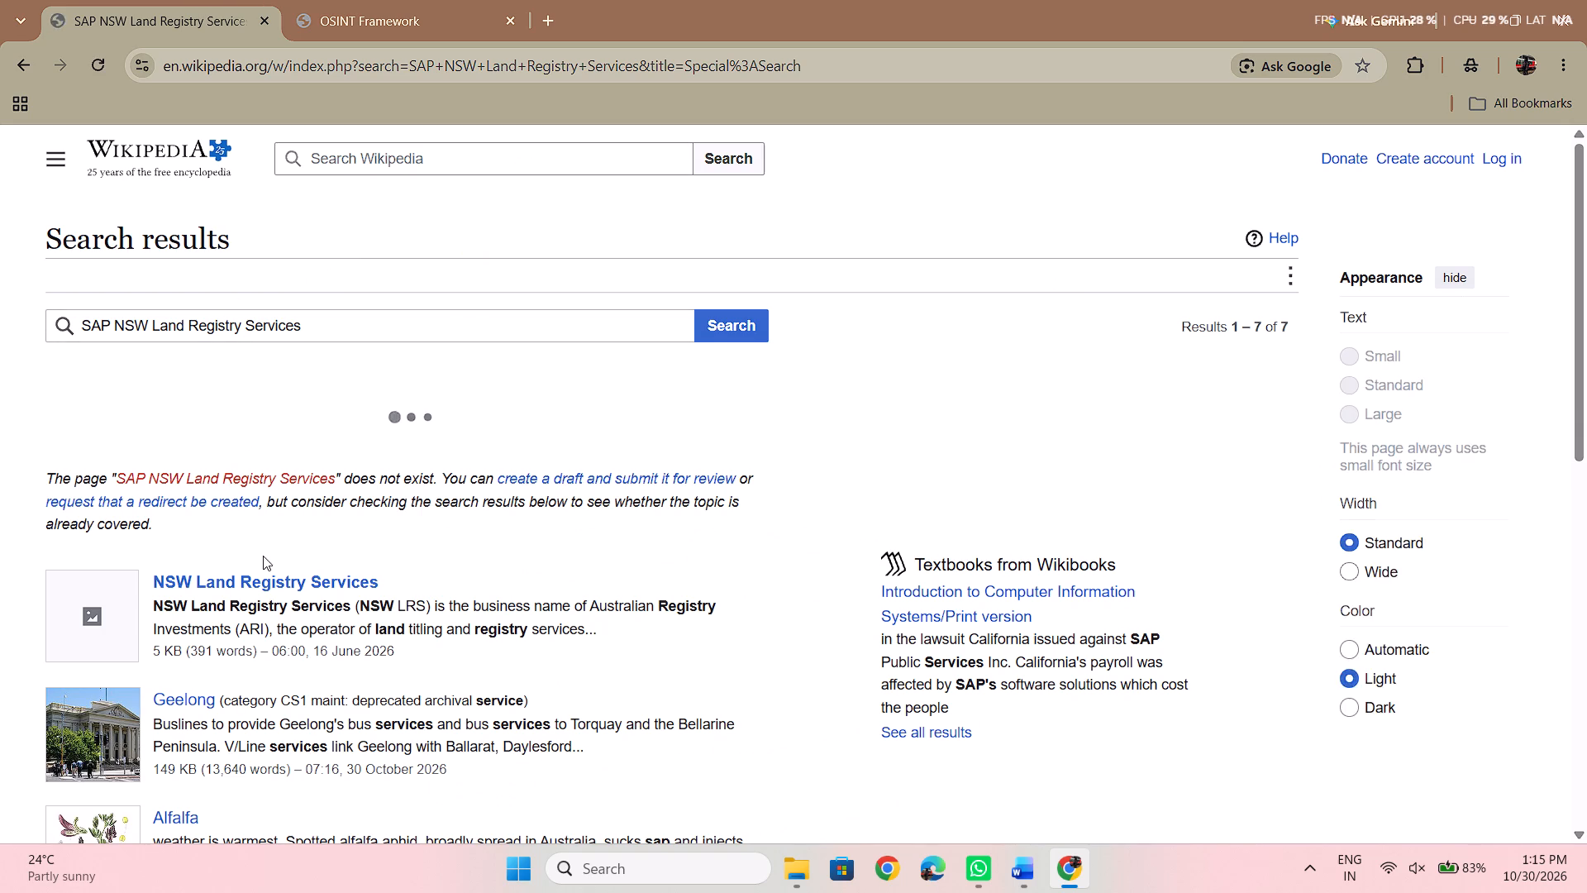
{"action": "left_click", "coordinate": [281, 580]}
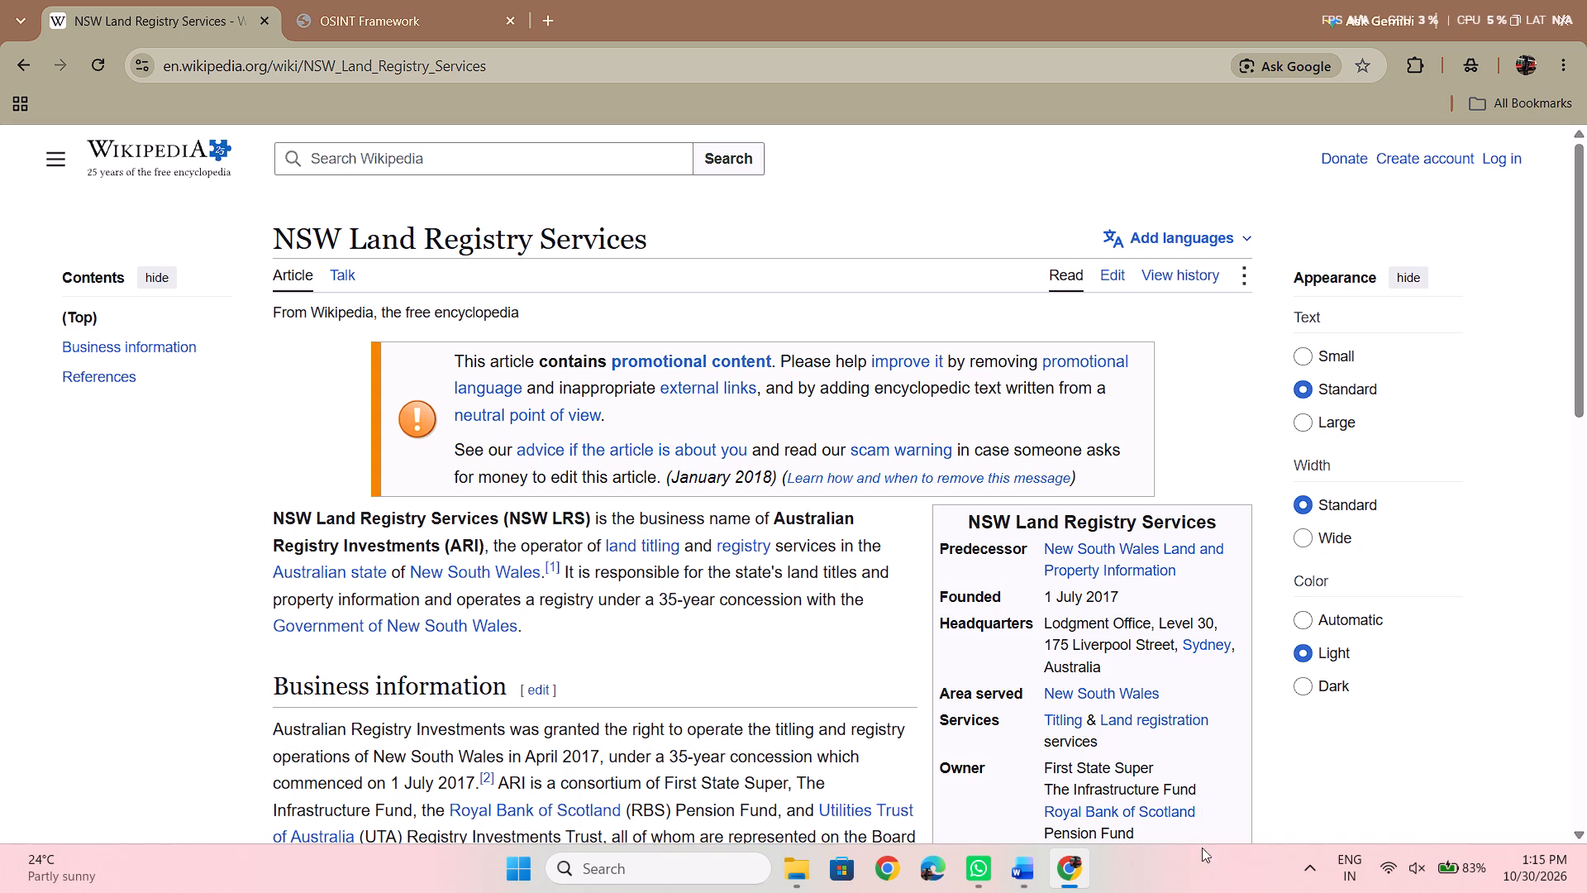
Search Google in a new tab for NSW Land Registry Services and open the company's official home page.
{"action": "left_click", "coordinate": [554, 12]}
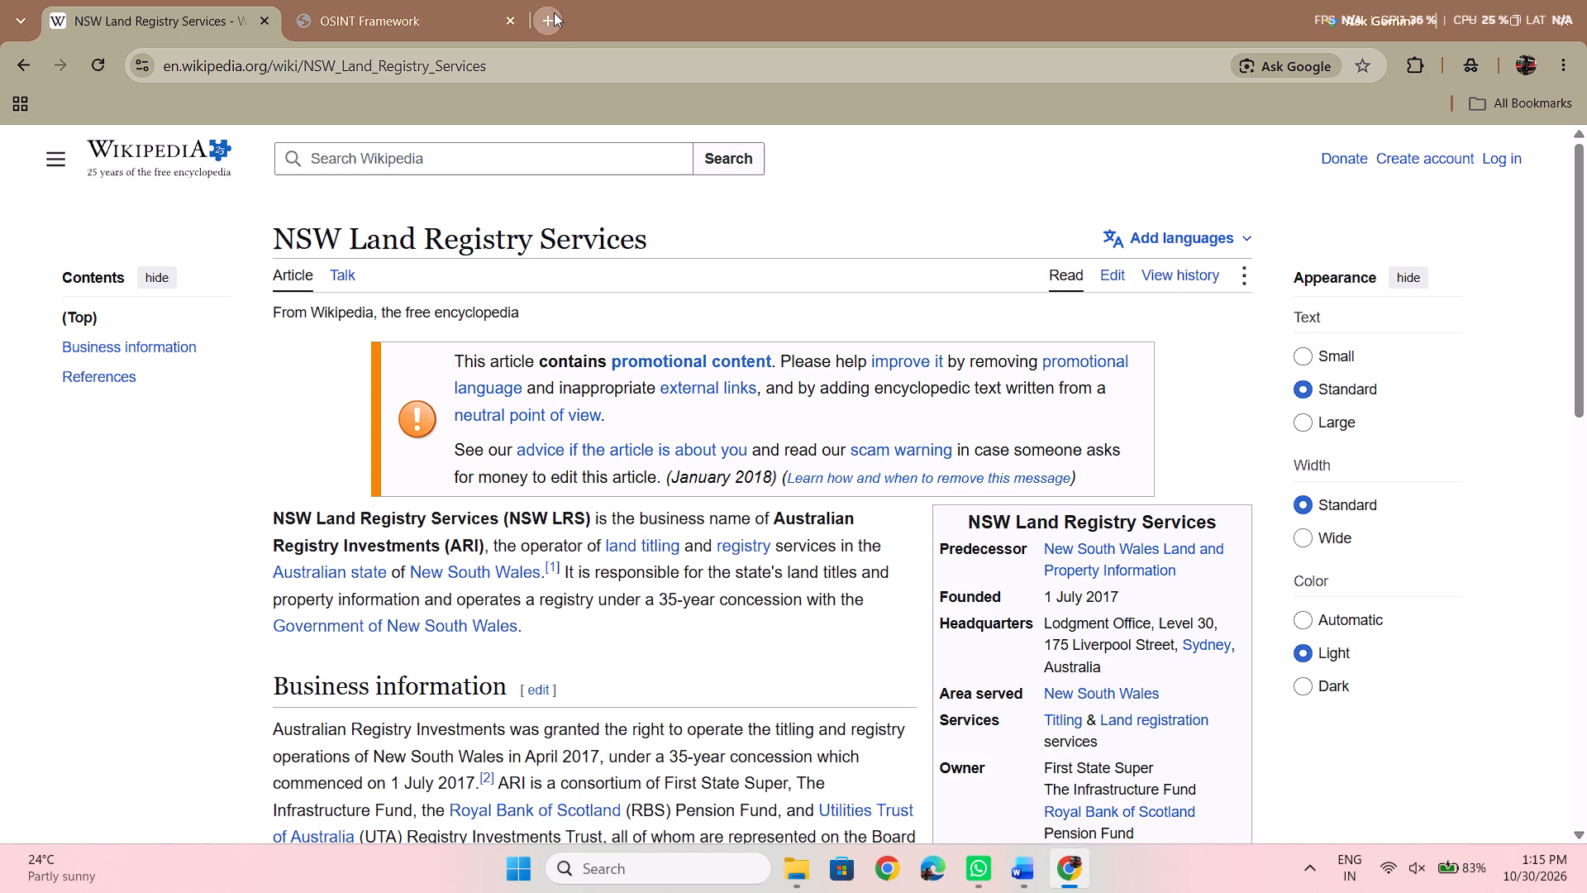
{"action": "key", "text": "ctrl+v"}
{"action": "key", "text": "Return"}
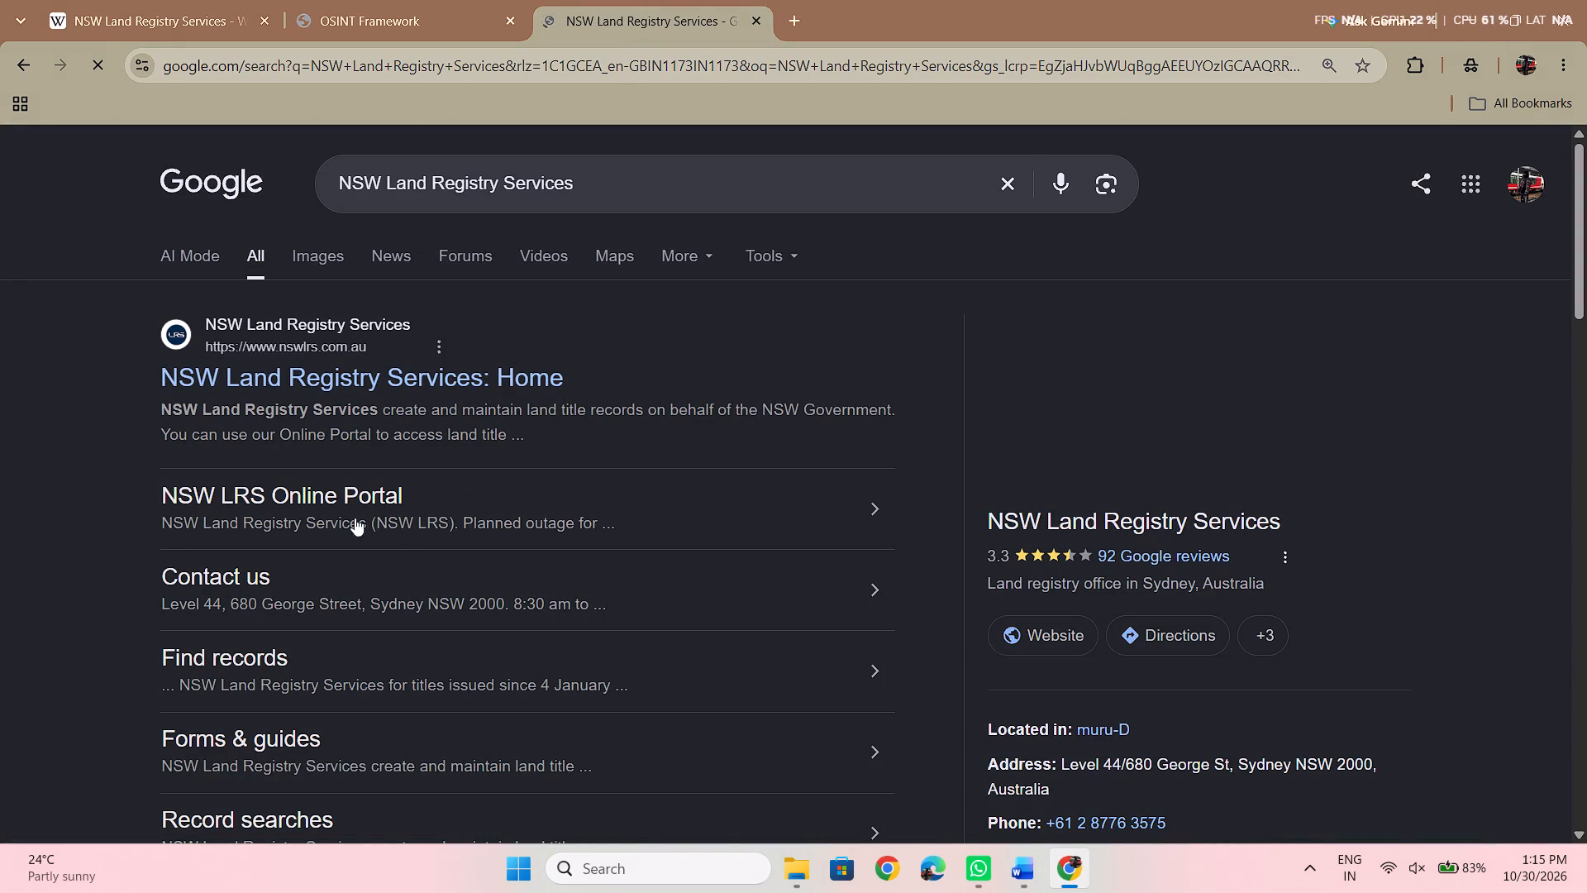
{"action": "left_click", "coordinate": [293, 365]}
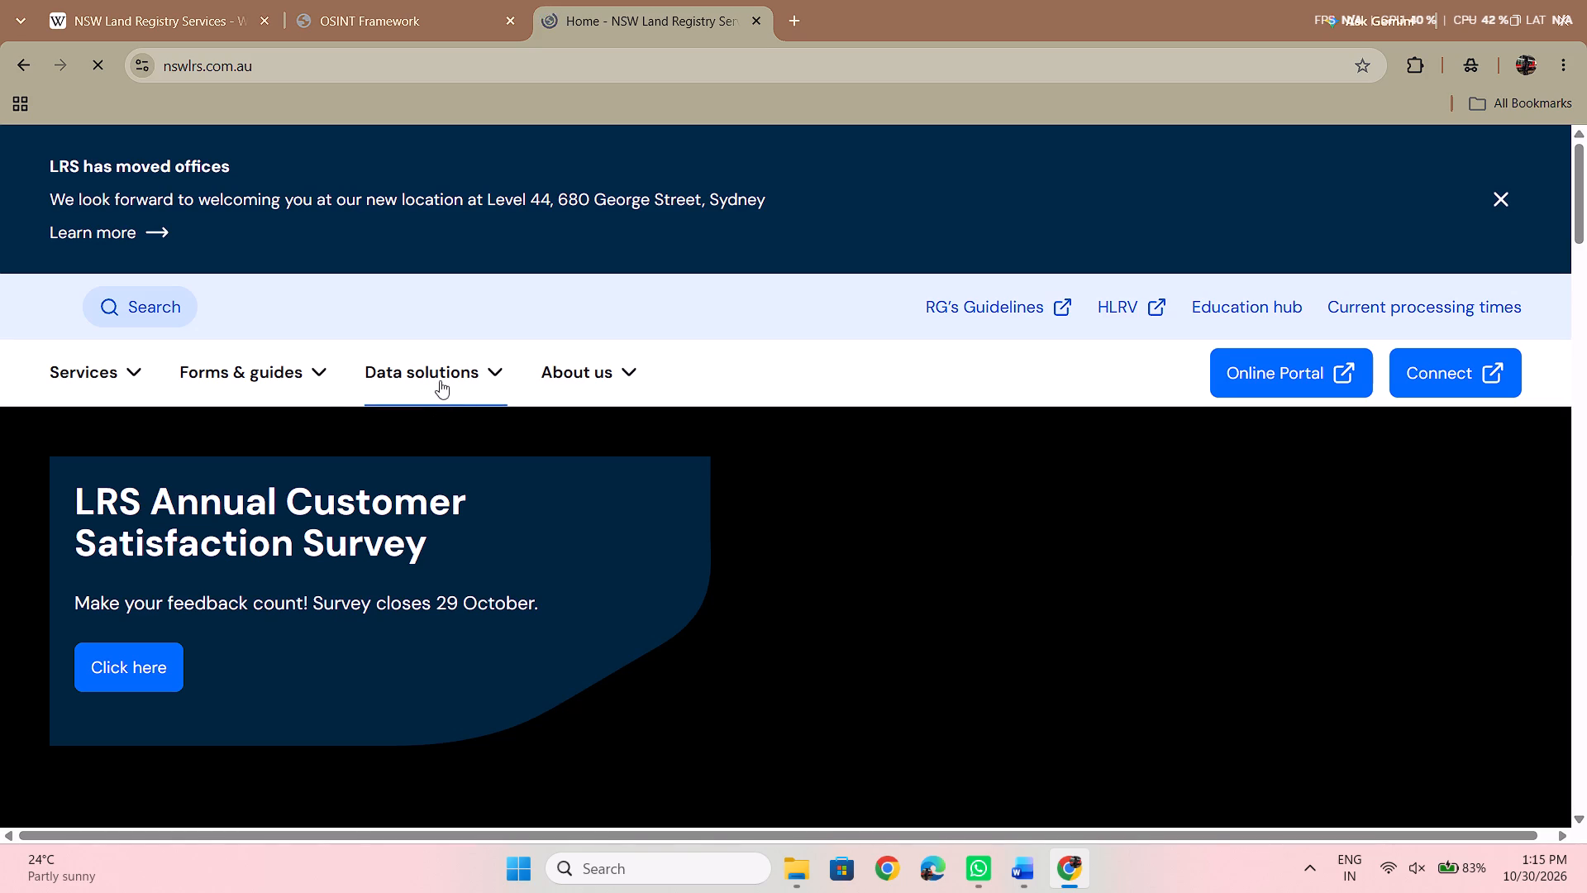
Look through the NSW Land Registry Services home page down to its footer for company background, services and announcements.
{"action": "scroll", "coordinate": [424, 532], "scroll_direction": "down", "scroll_amount": 6}
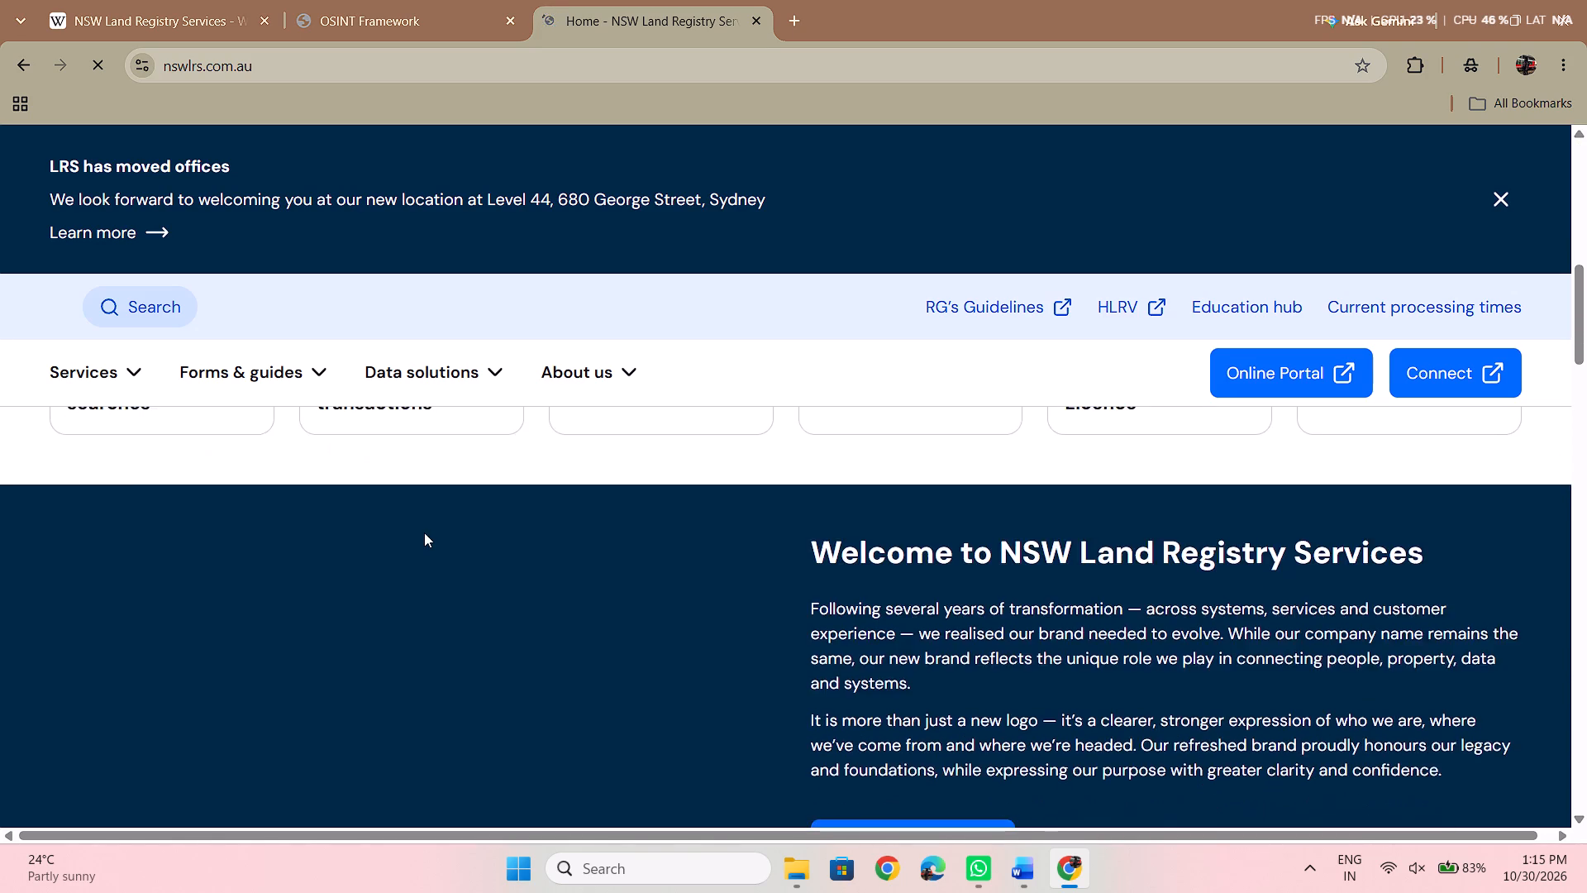
{"action": "scroll", "coordinate": [424, 532], "scroll_direction": "up", "scroll_amount": 1}
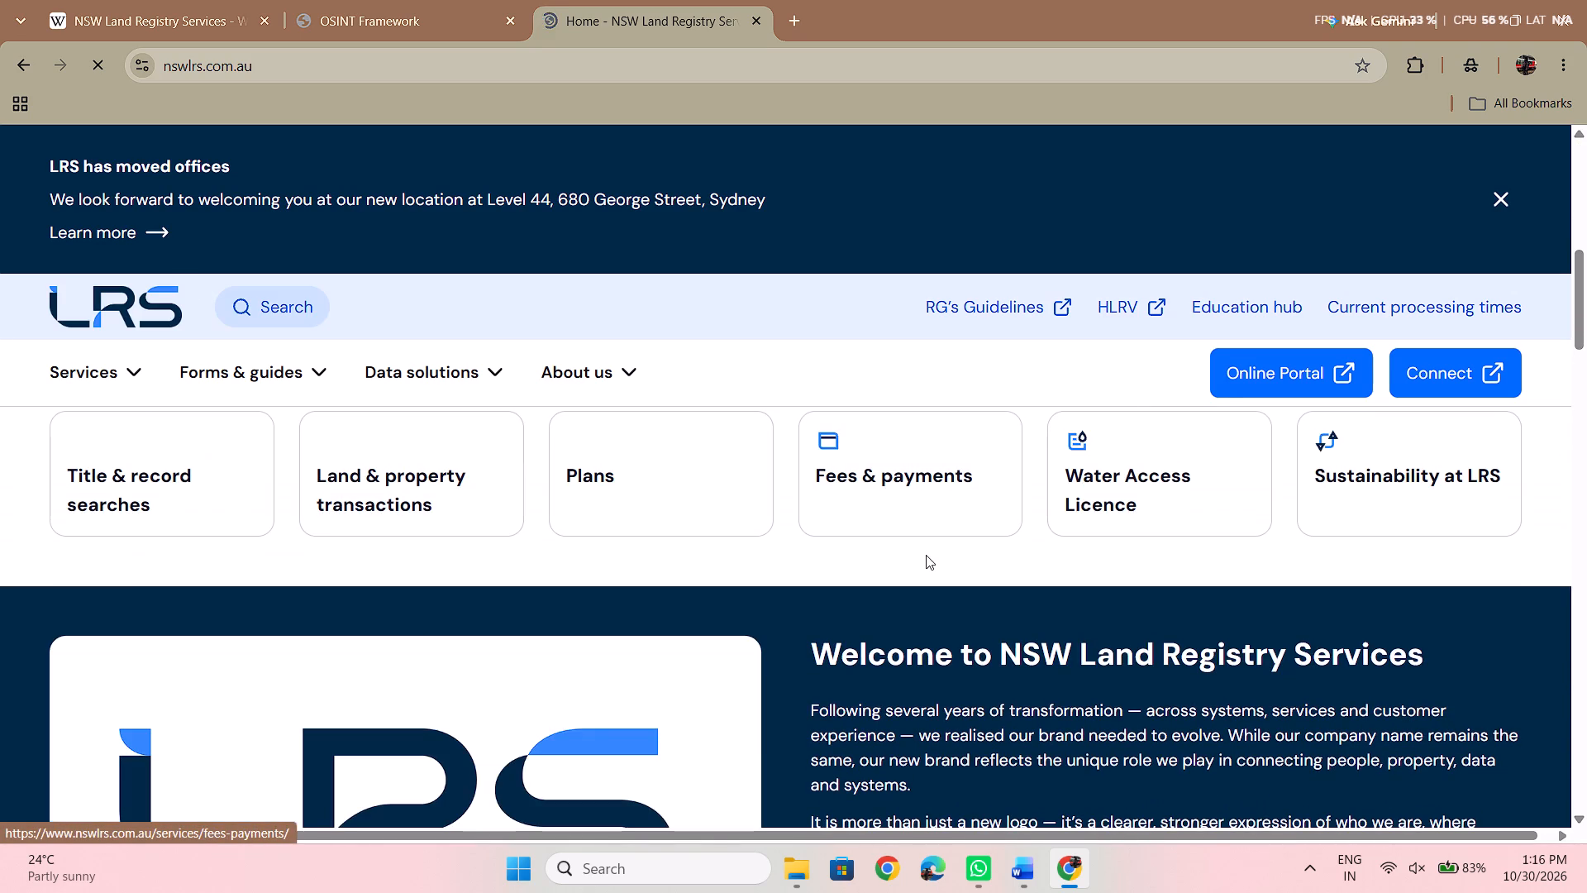
{"action": "scroll", "coordinate": [926, 555], "scroll_direction": "down", "scroll_amount": 3}
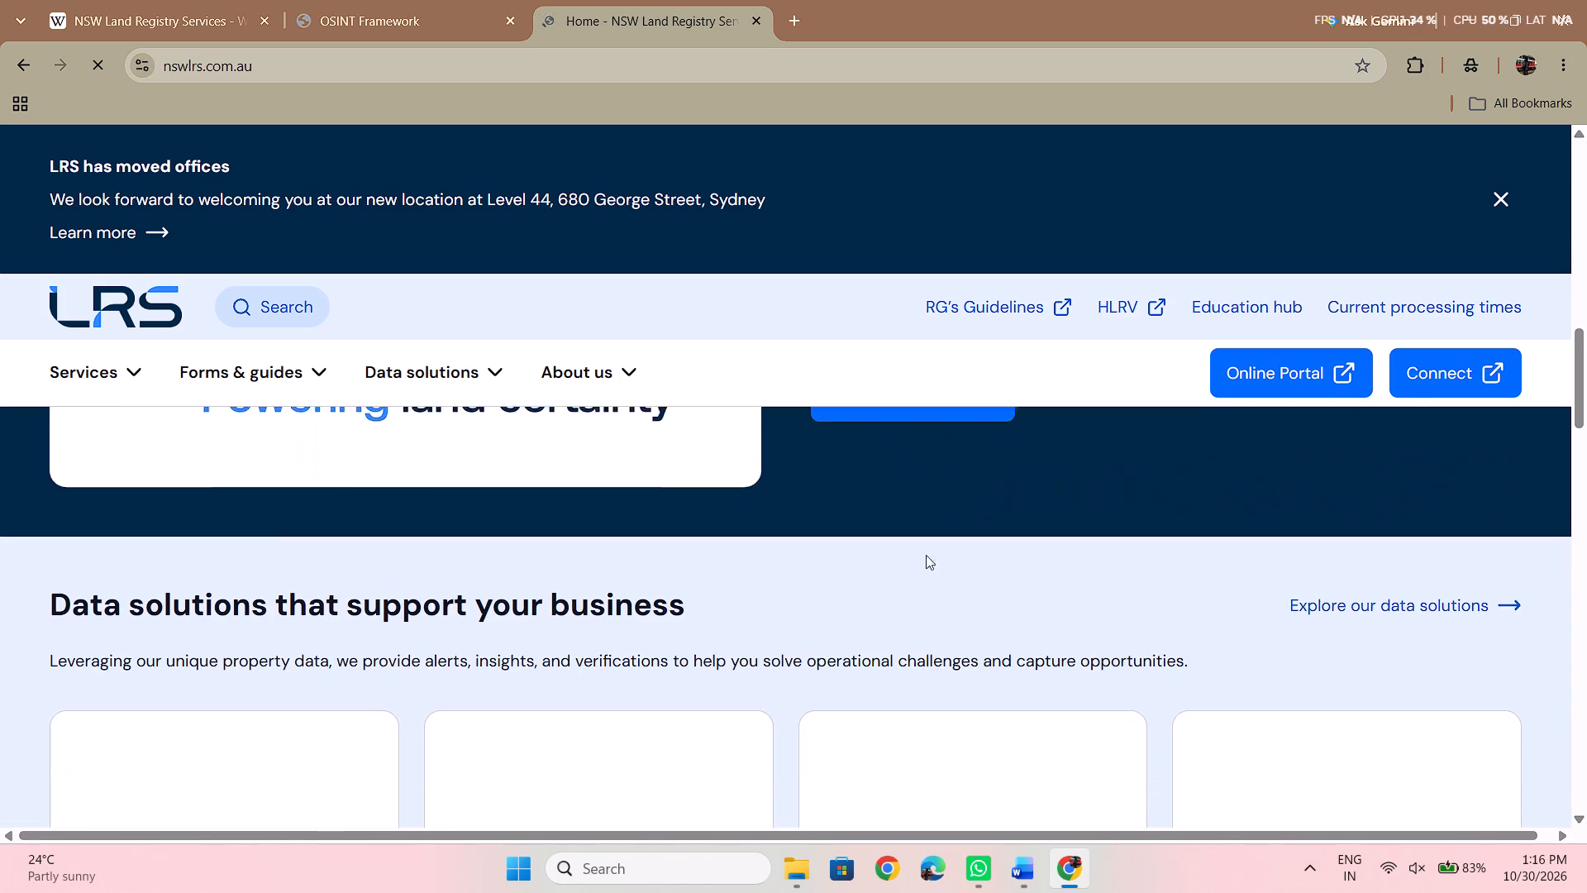
{"action": "scroll", "coordinate": [926, 555], "scroll_direction": "down", "scroll_amount": 2}
{"action": "scroll", "coordinate": [573, 587], "scroll_direction": "down", "scroll_amount": 3}
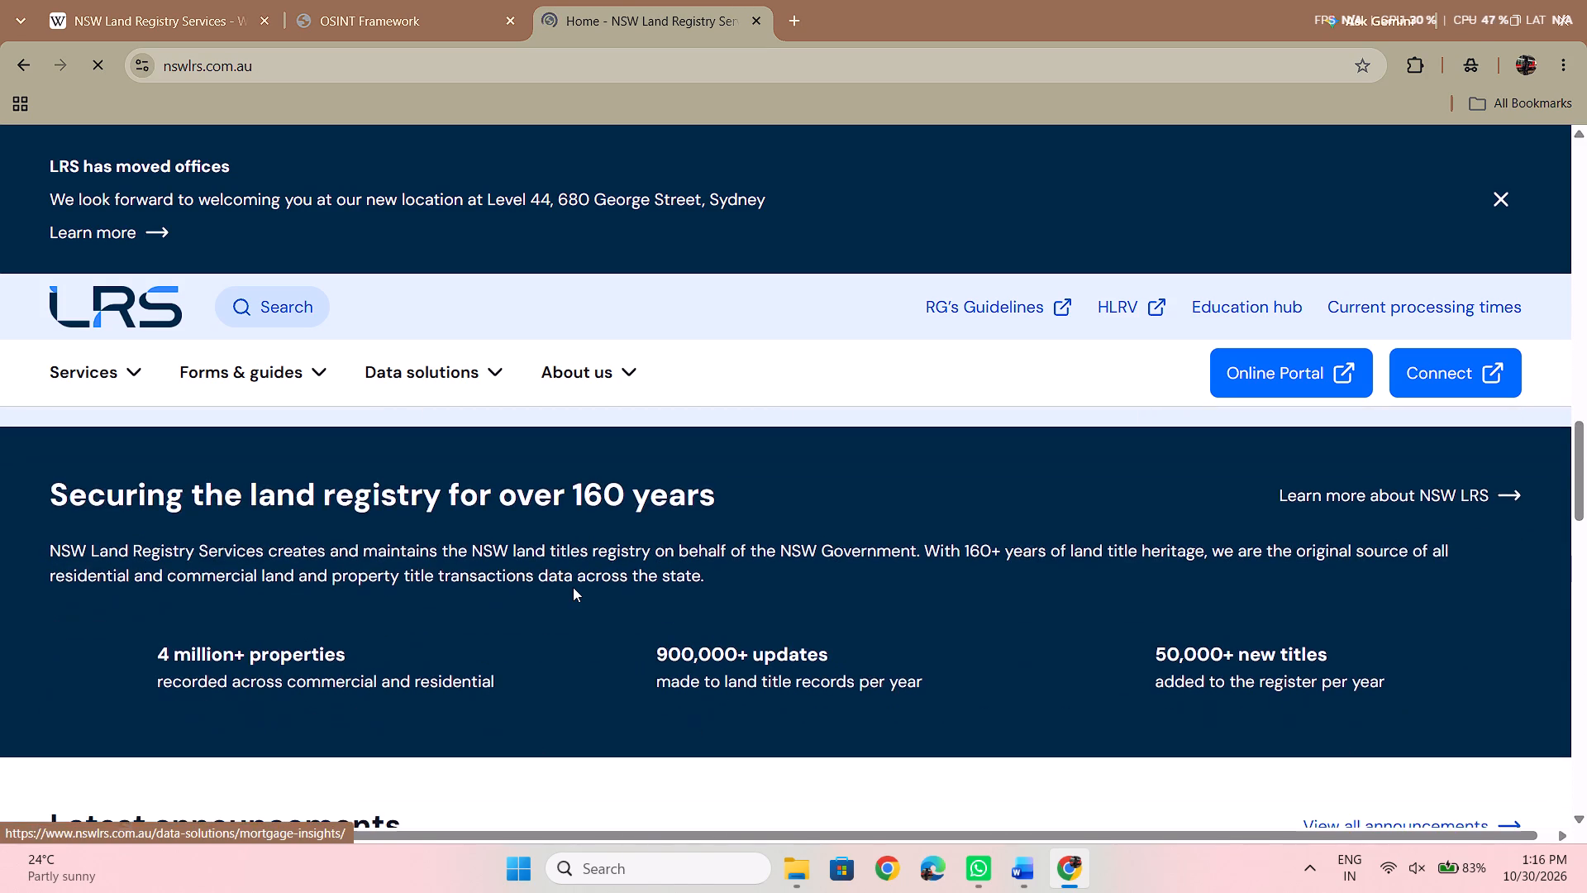
{"action": "scroll", "coordinate": [573, 587], "scroll_direction": "down", "scroll_amount": 3}
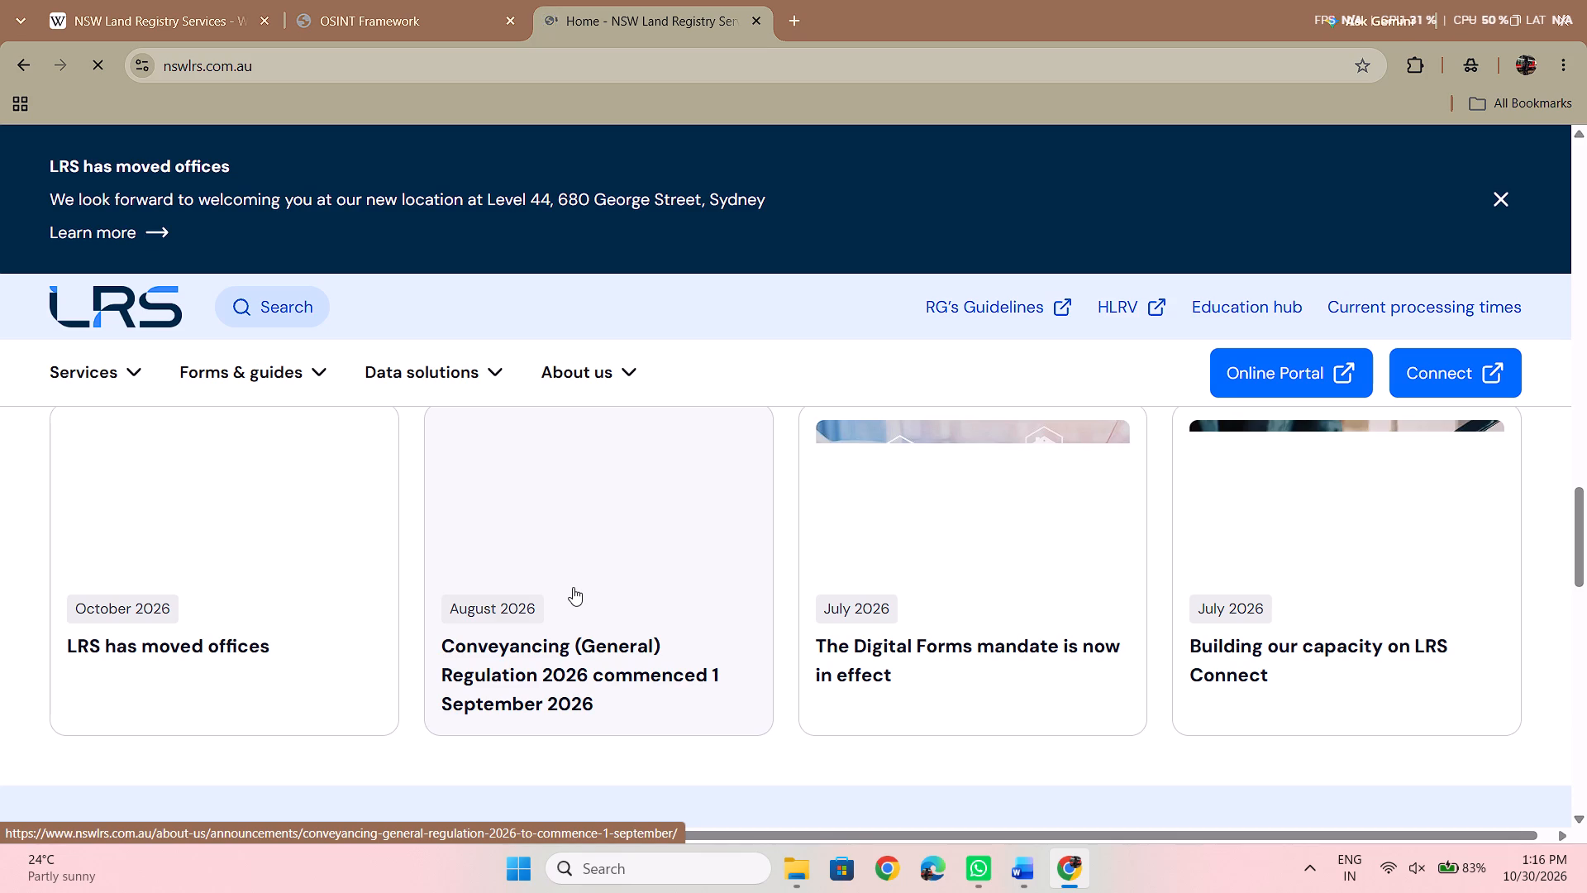
{"action": "scroll", "coordinate": [573, 587], "scroll_direction": "down", "scroll_amount": 3}
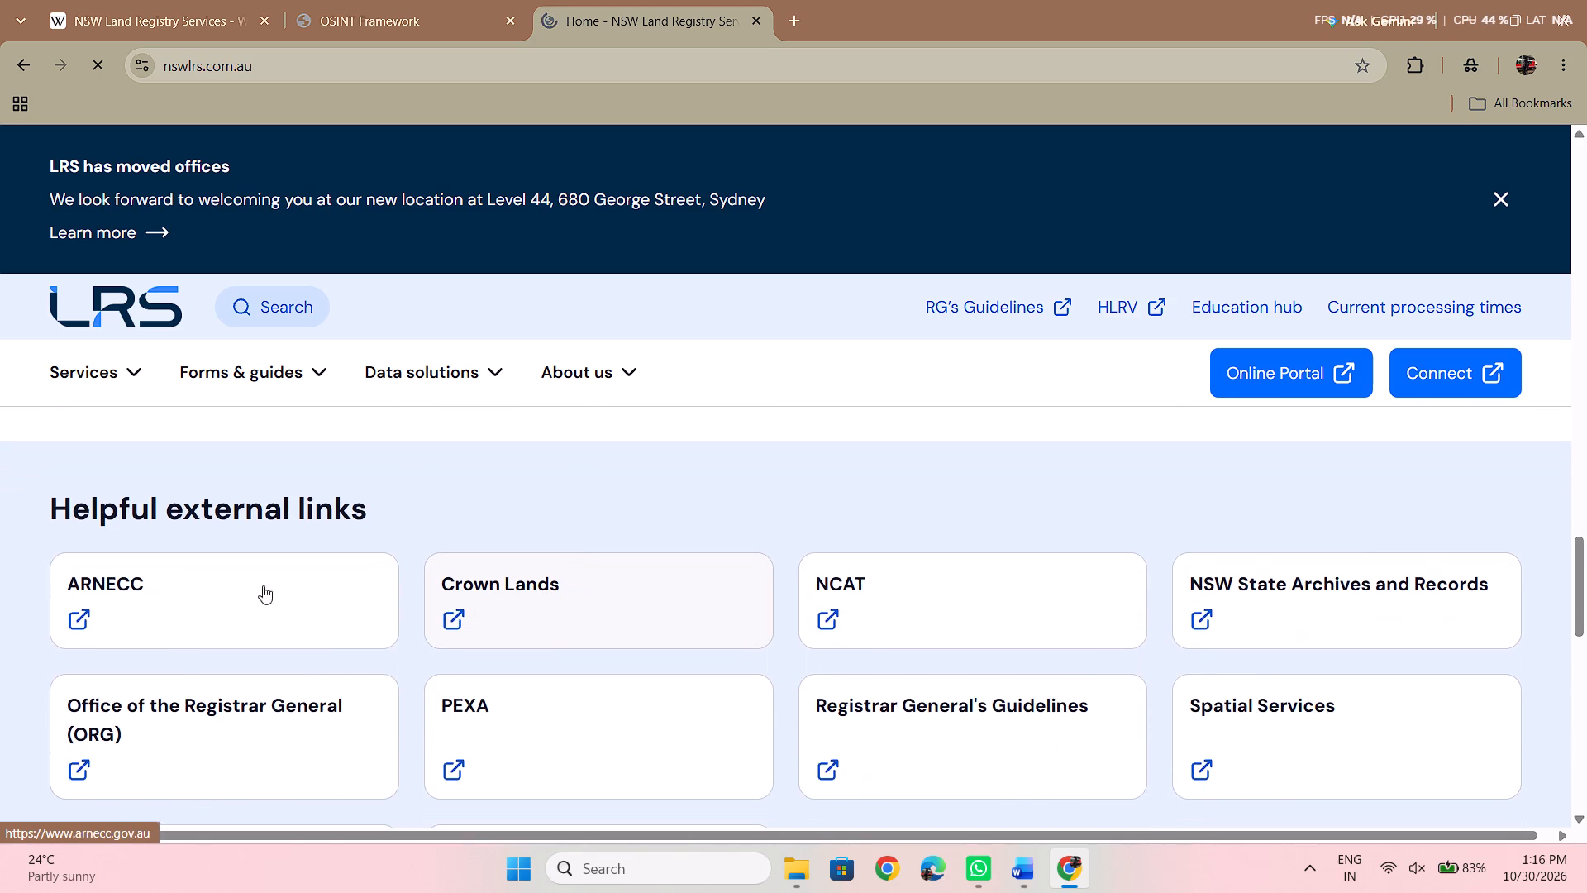
{"action": "scroll", "coordinate": [254, 600], "scroll_direction": "down", "scroll_amount": 7}
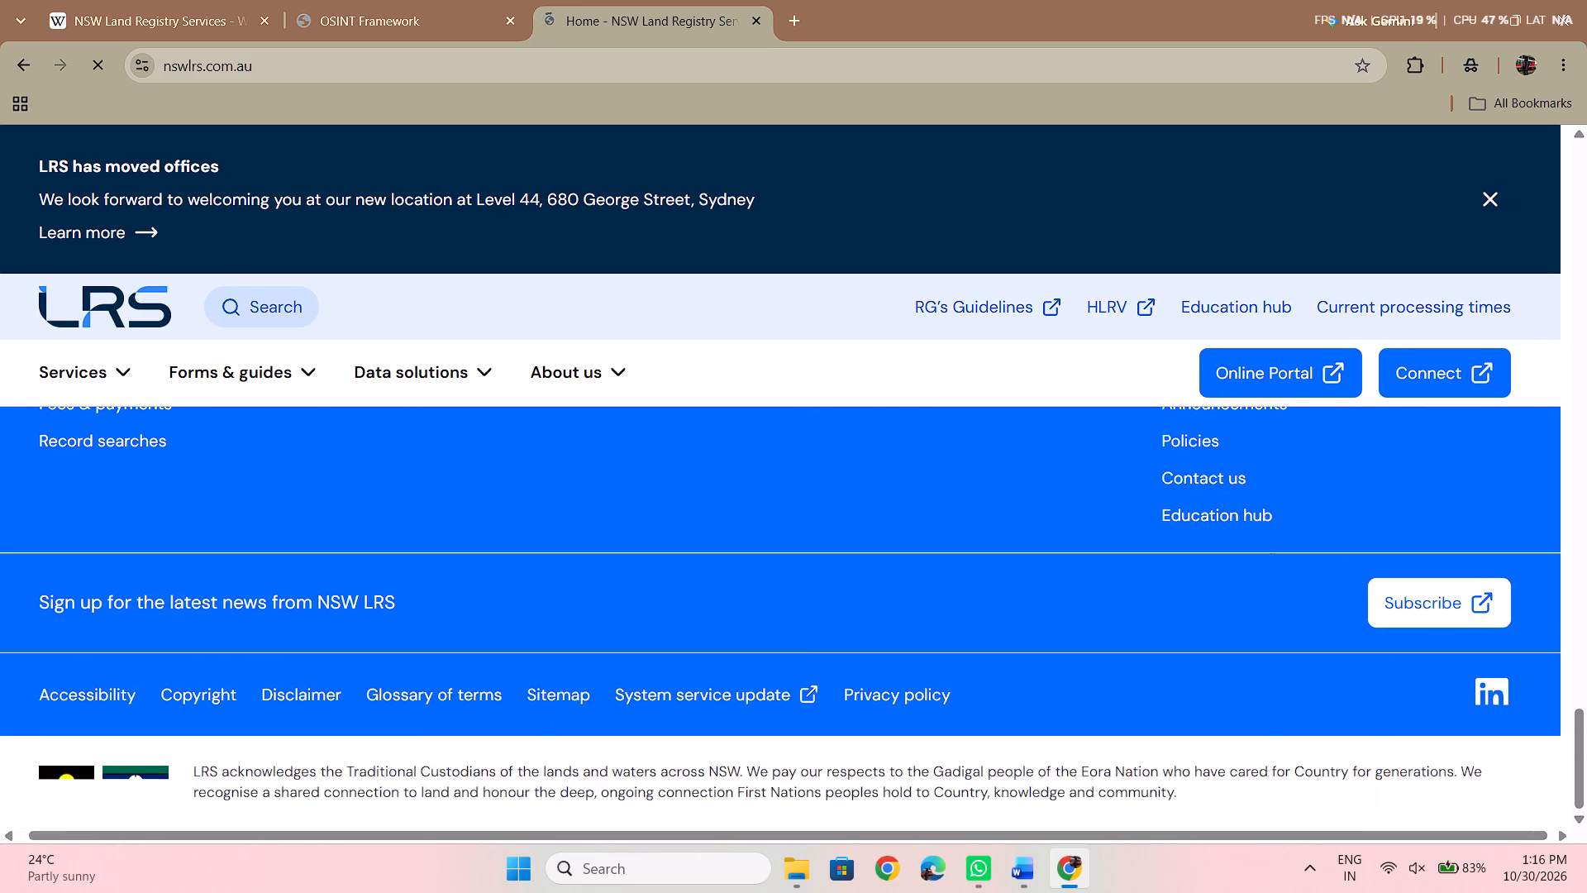
{"action": "scroll", "coordinate": [254, 600], "scroll_direction": "up", "scroll_amount": 16}
{"action": "scroll", "coordinate": [254, 600], "scroll_direction": "up", "scroll_amount": 8}
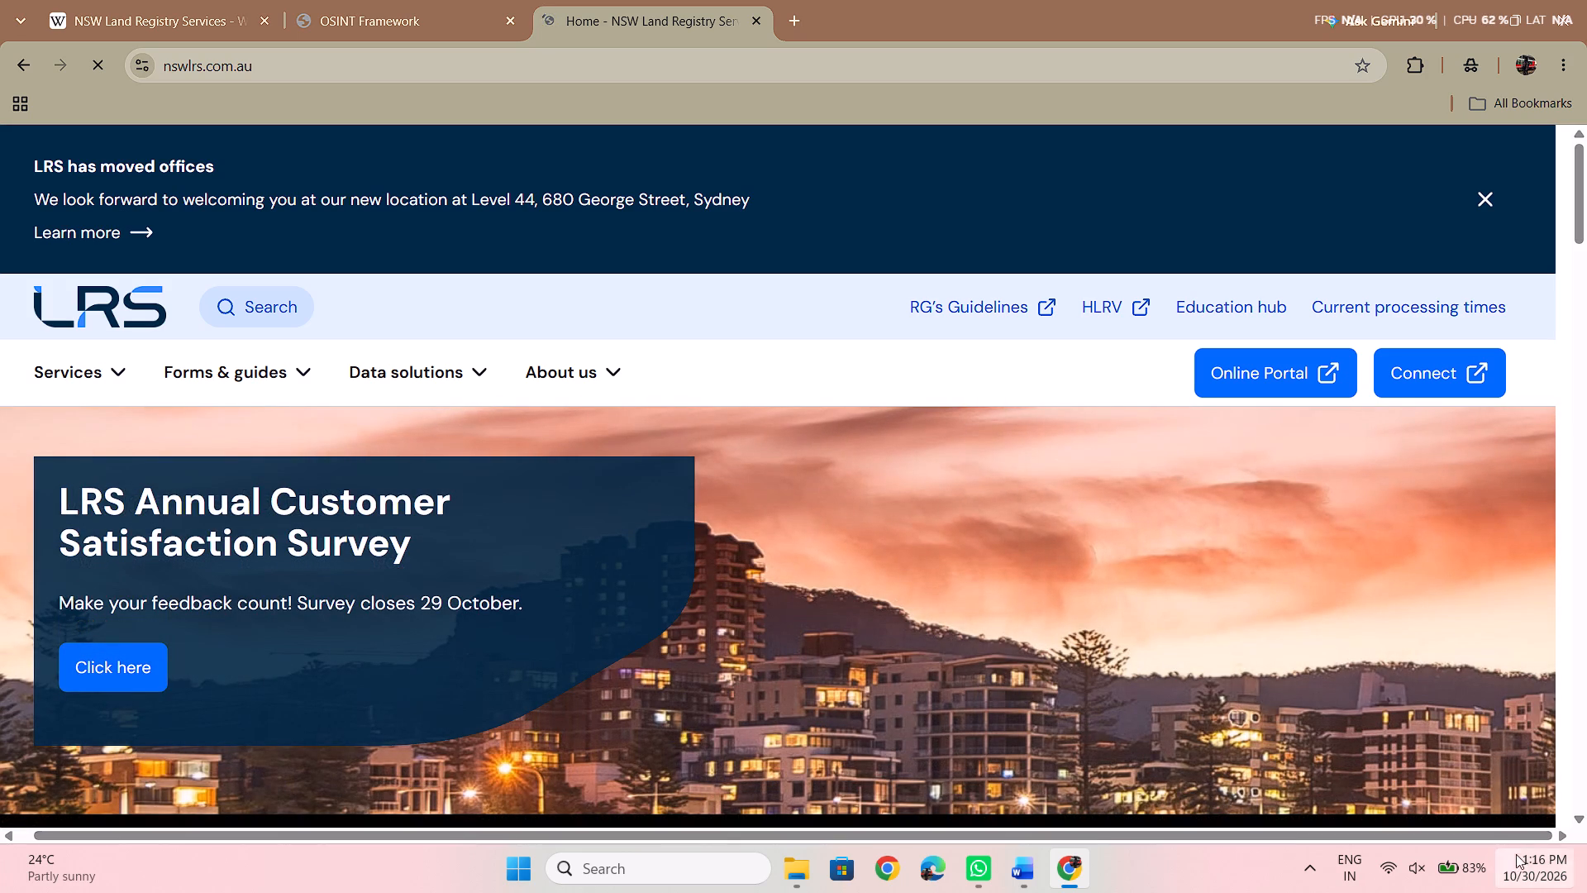
View November 2026 in the Windows calendar and close it.
{"action": "left_click", "coordinate": [1518, 855]}
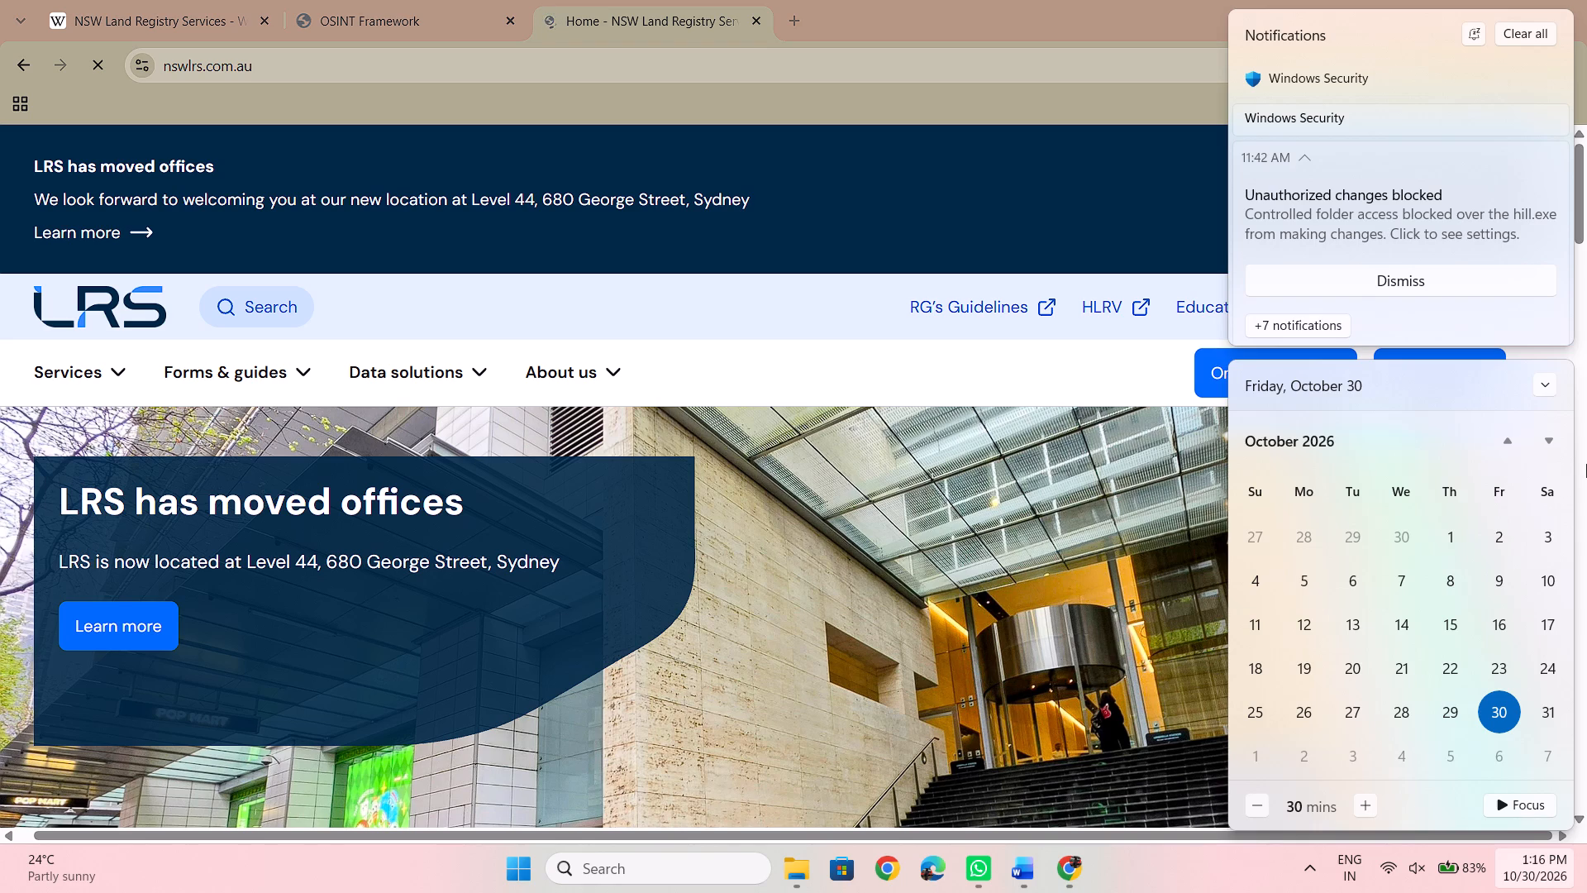
{"action": "scroll", "coordinate": [1495, 529], "scroll_direction": "left", "scroll_amount": 4}
{"action": "left_click", "coordinate": [1546, 444]}
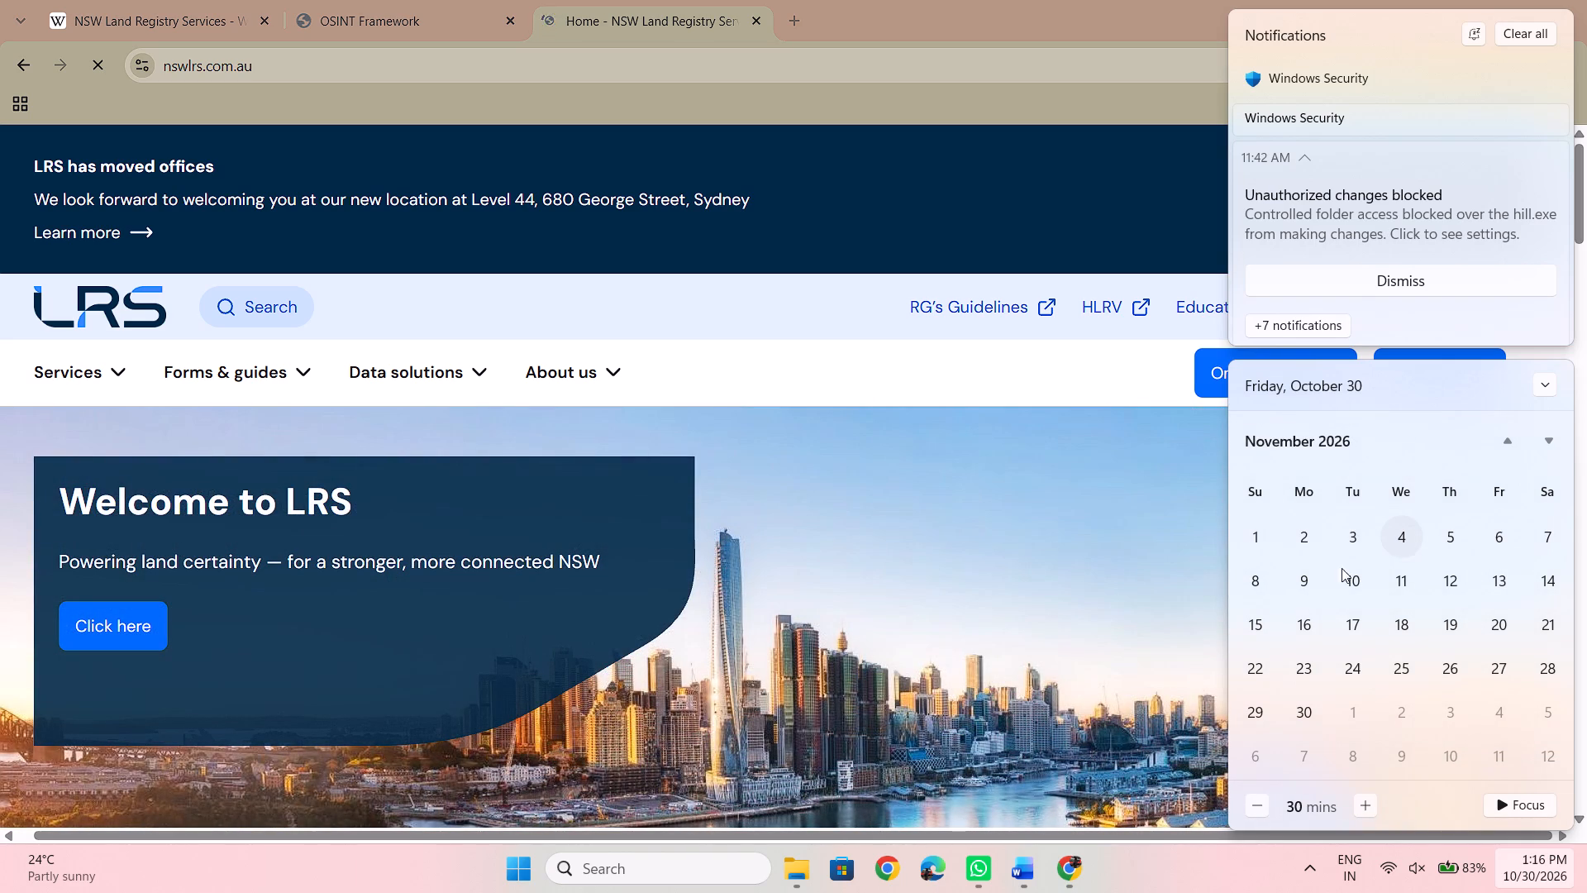
{"action": "left_click", "coordinate": [1100, 370]}
Look over the home page again, from popular topics and the welcome text to the data solutions and registry history sections.
{"action": "scroll", "coordinate": [1100, 370], "scroll_direction": "down", "scroll_amount": 2}
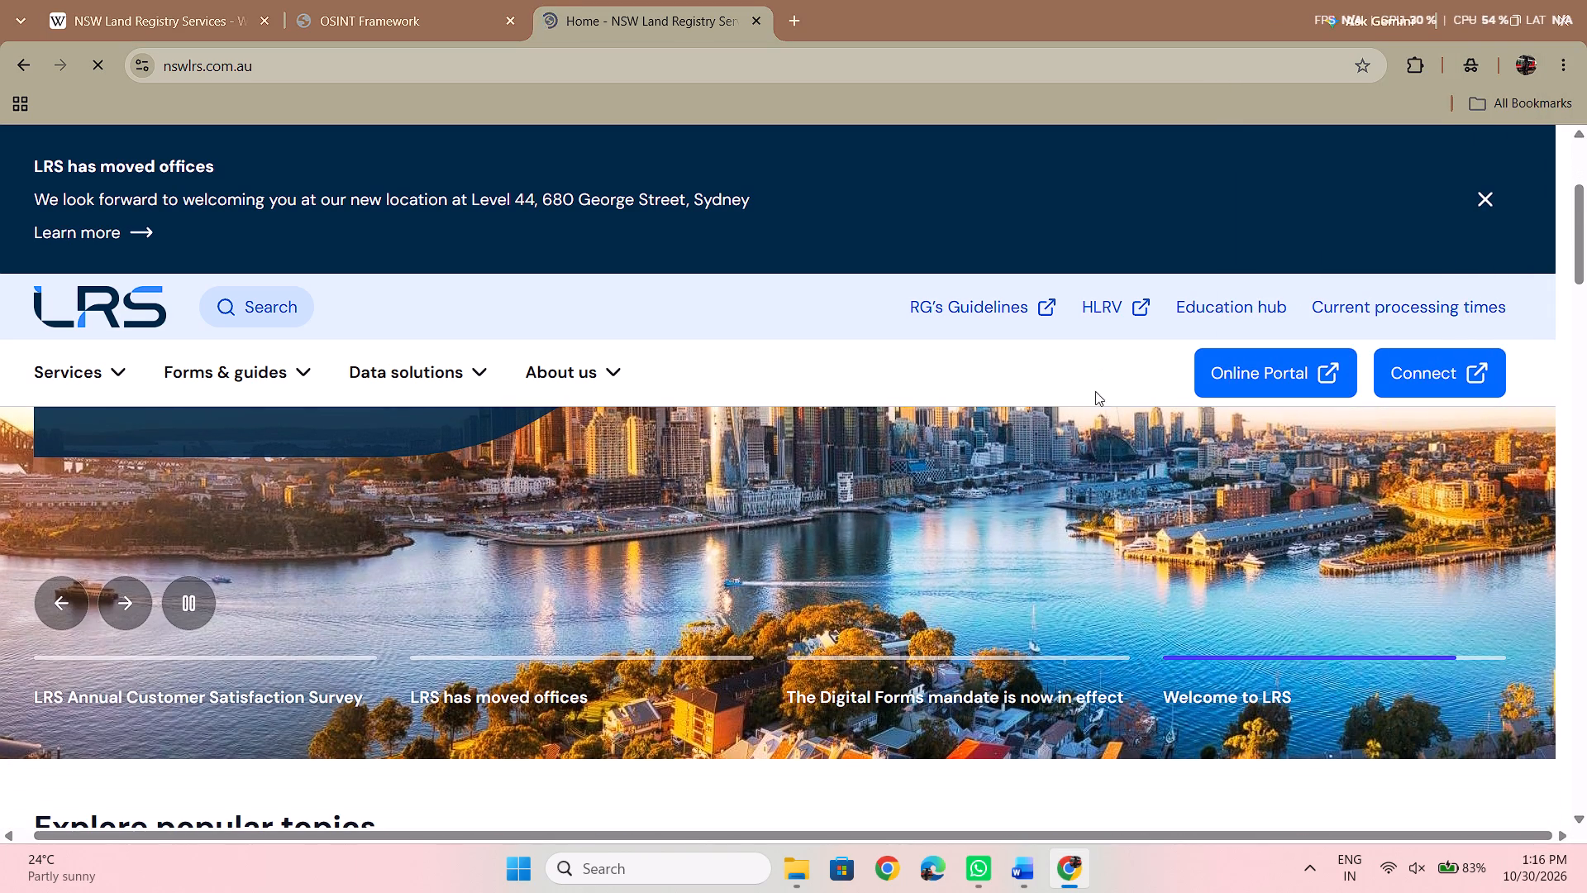
{"action": "scroll", "coordinate": [1056, 513], "scroll_direction": "down", "scroll_amount": 3}
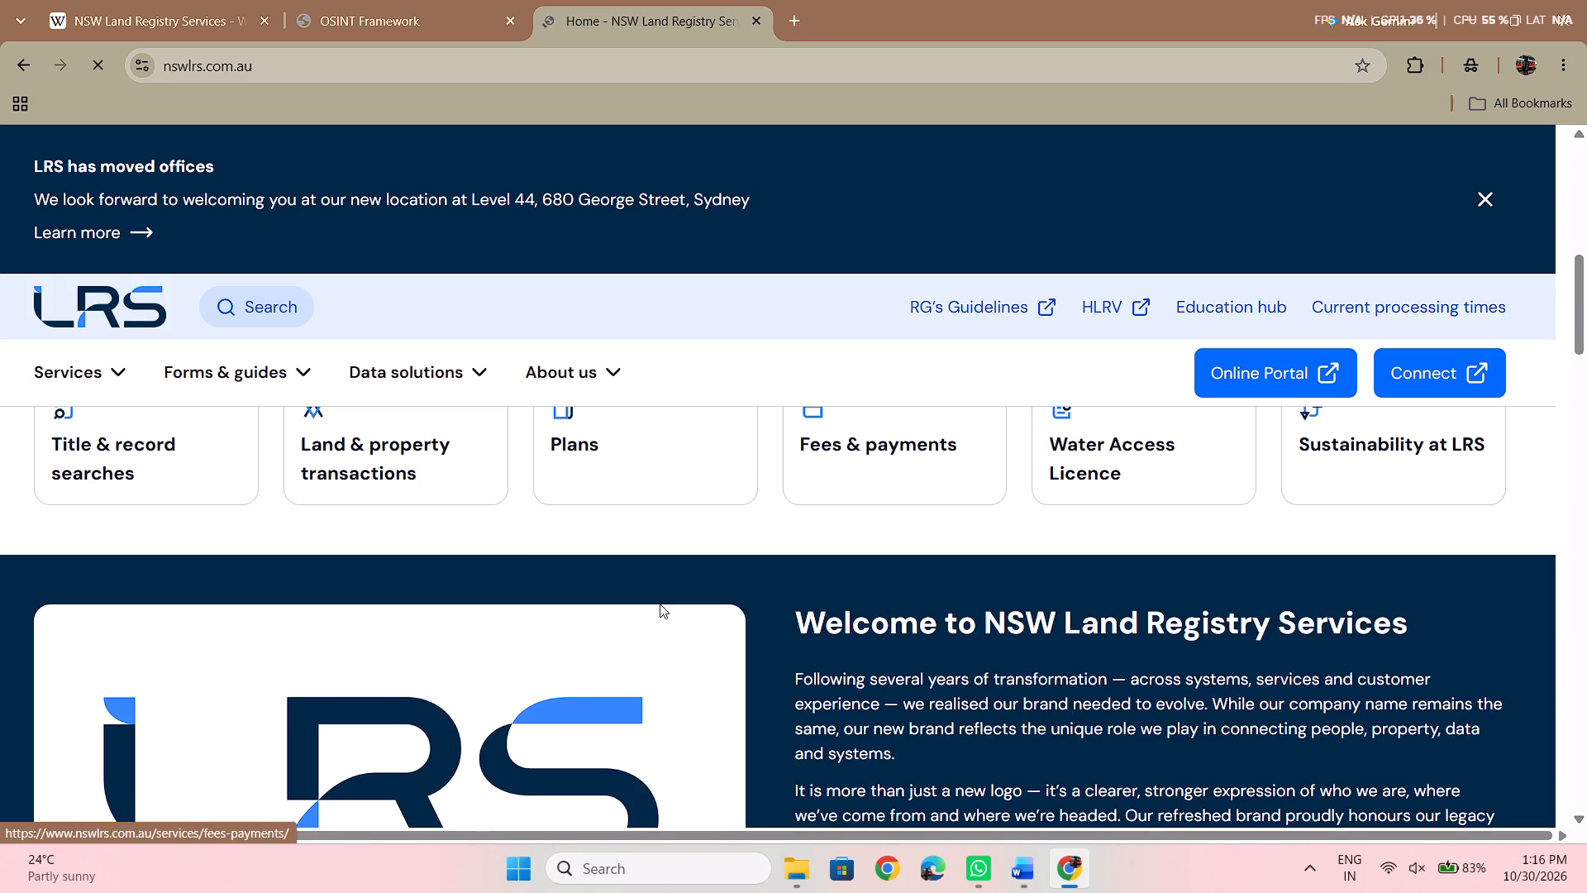
{"action": "scroll", "coordinate": [660, 604], "scroll_direction": "down", "scroll_amount": 3}
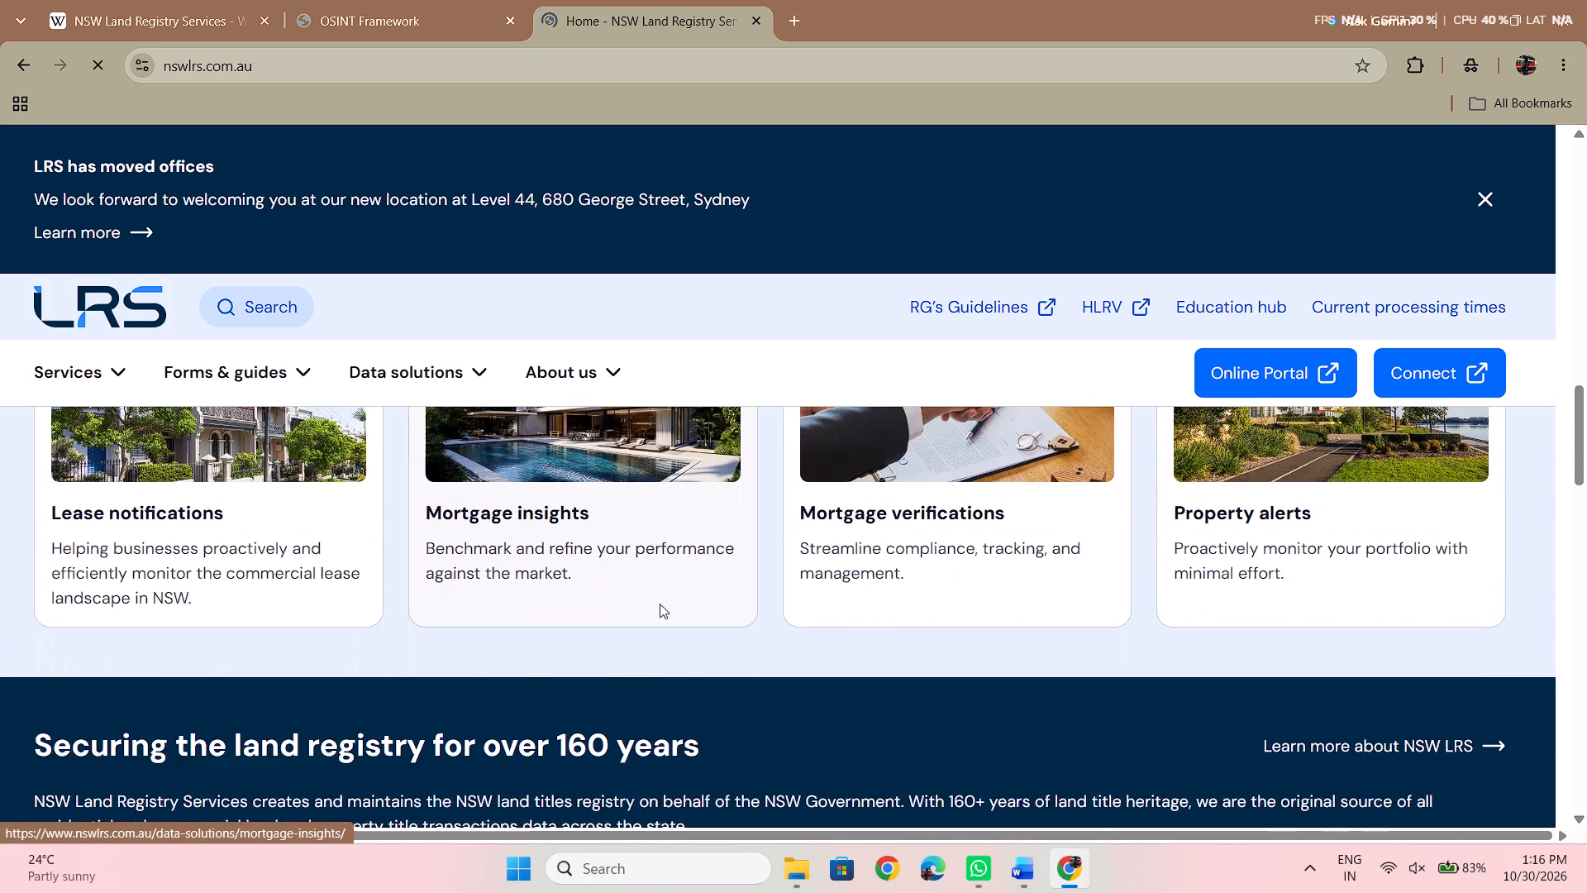
{"action": "scroll", "coordinate": [660, 604], "scroll_direction": "down", "scroll_amount": 3}
{"action": "scroll", "coordinate": [660, 604], "scroll_direction": "up", "scroll_amount": 13}
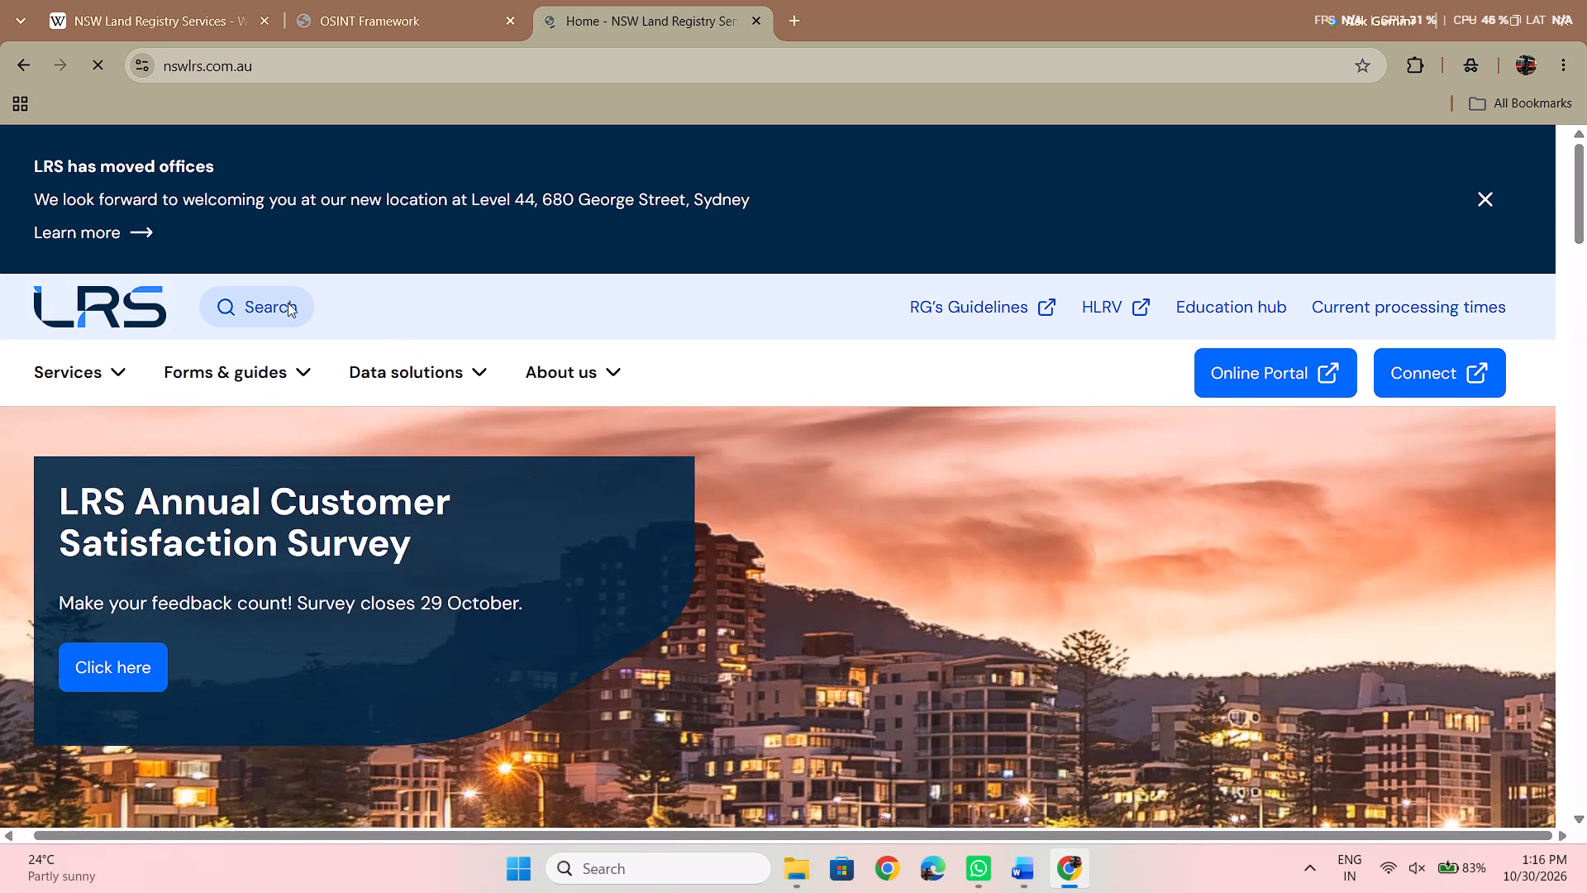
Return to the Google results and search again with SAP REPORT added in front of NSW Land Registry Services.
{"action": "left_click", "coordinate": [7, 69]}
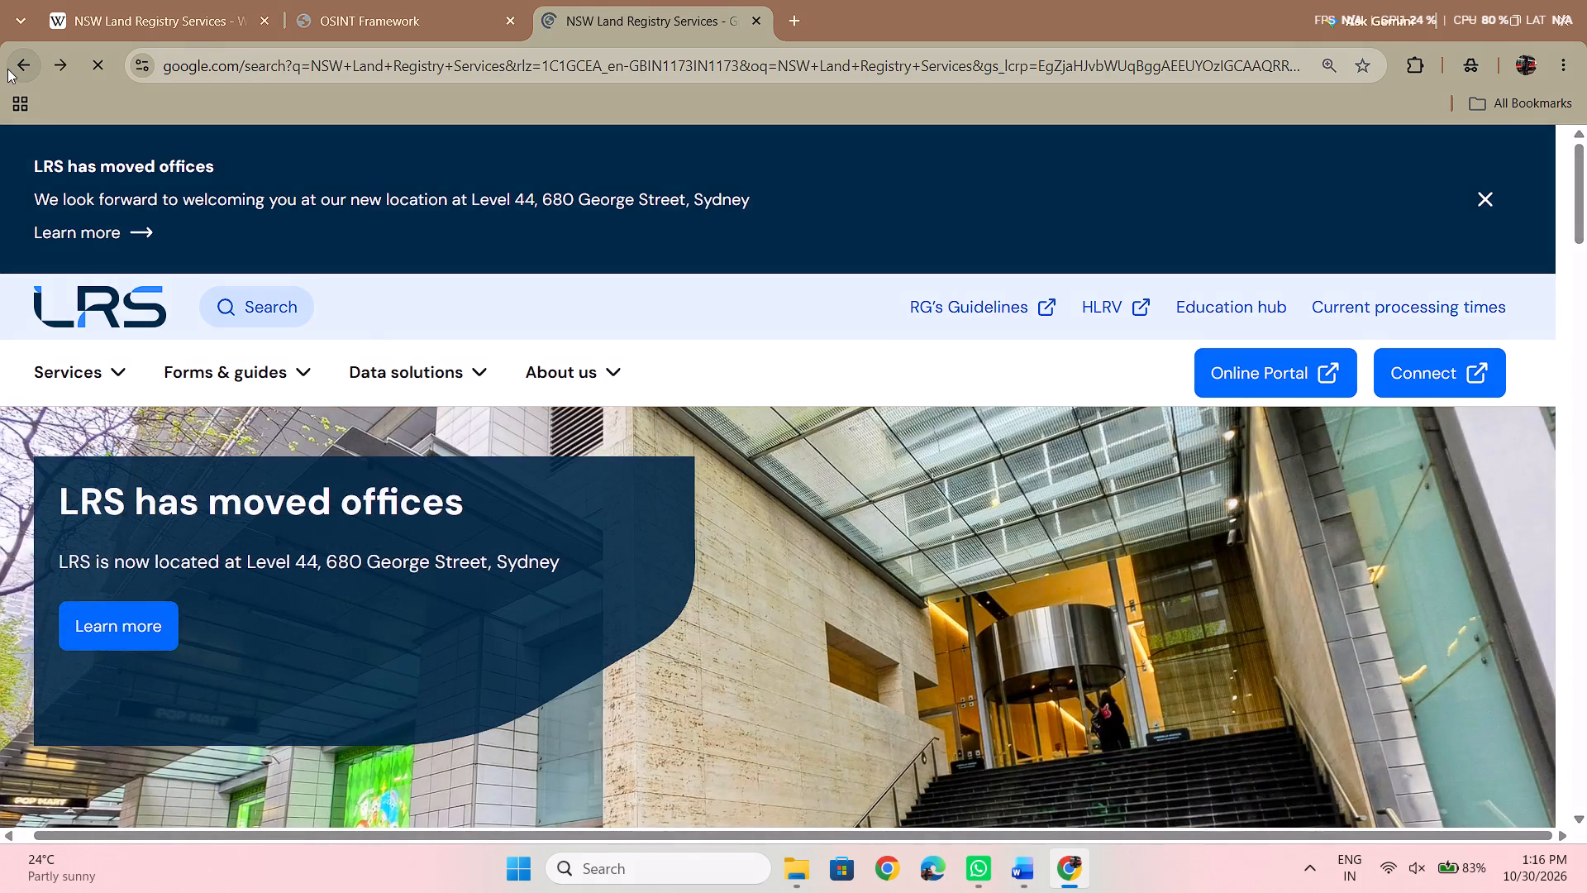
{"action": "left_click", "coordinate": [324, 180]}
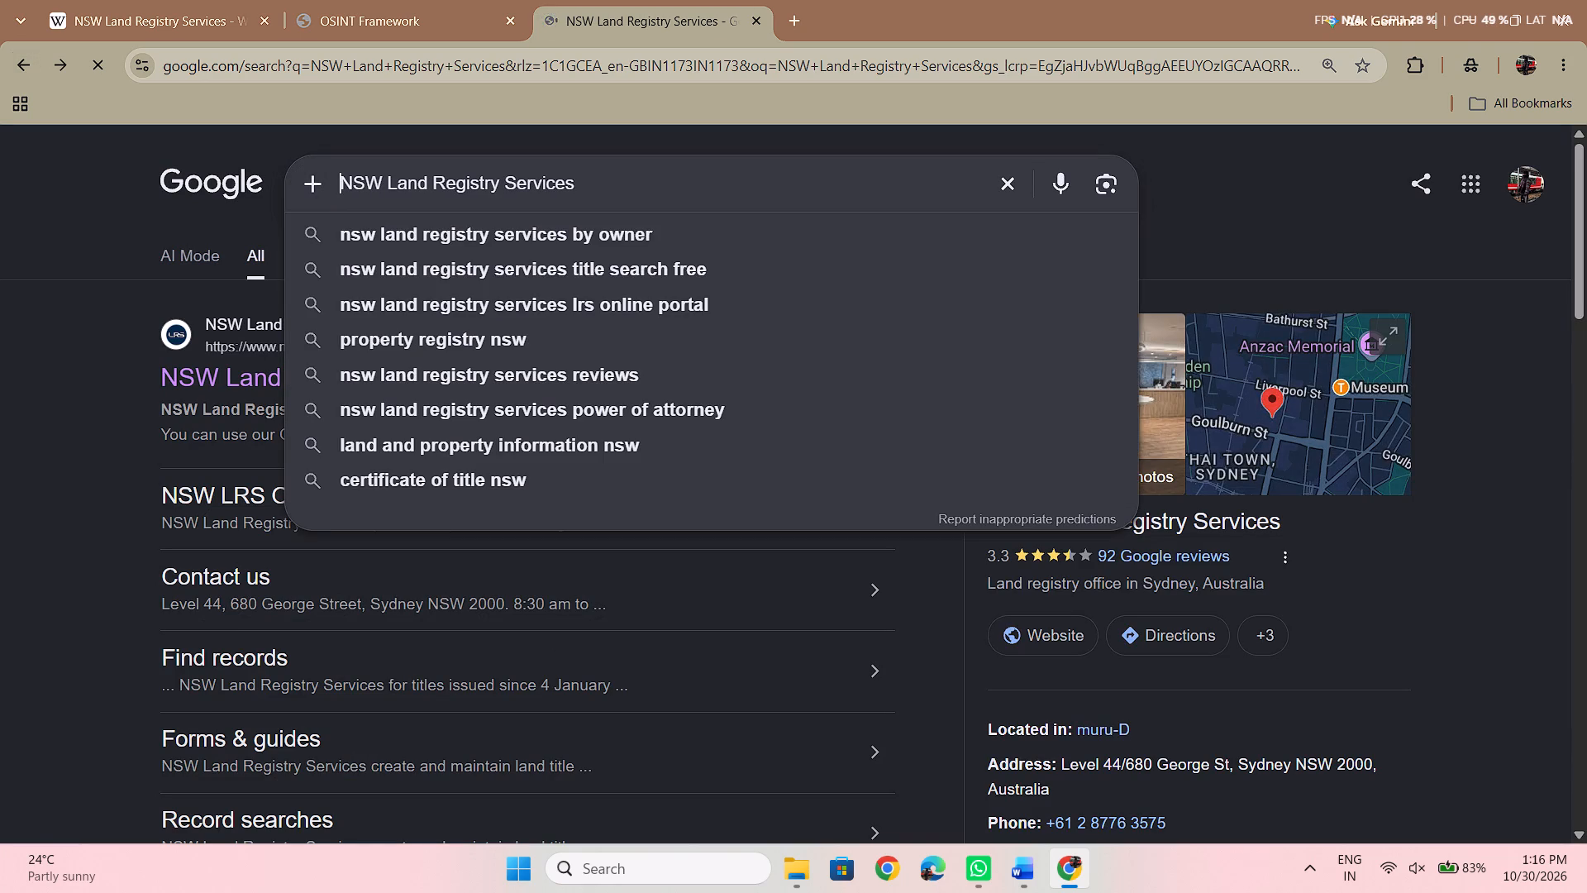
{"action": "left_click", "coordinate": [342, 185]}
{"action": "type", "text": "SA"}
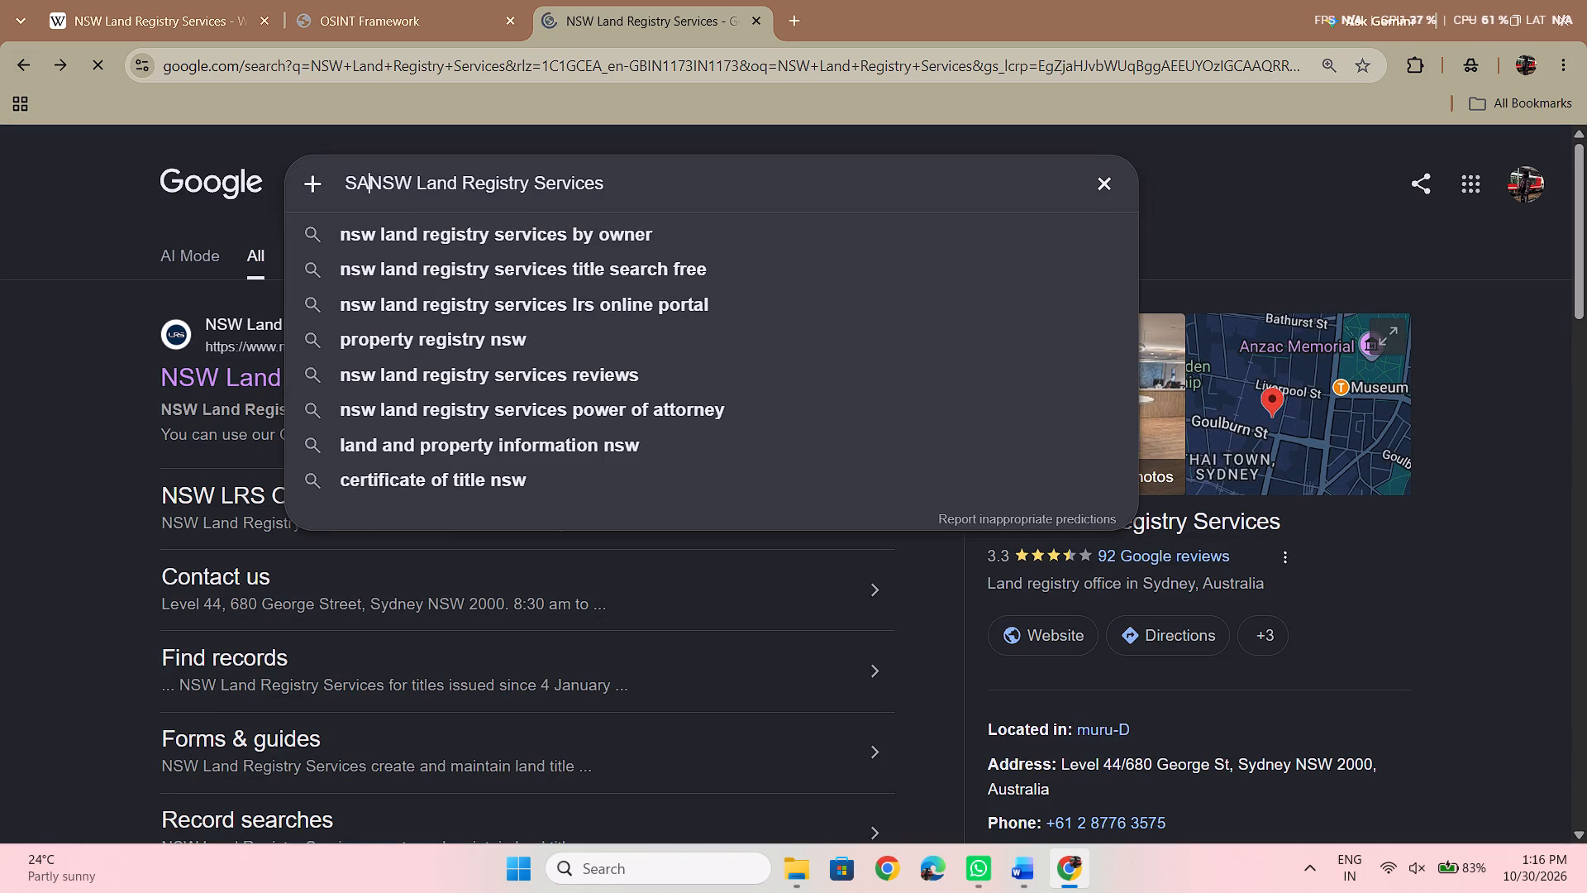
{"action": "type", "text": "P REPORT"}
{"action": "key", "text": "Return"}
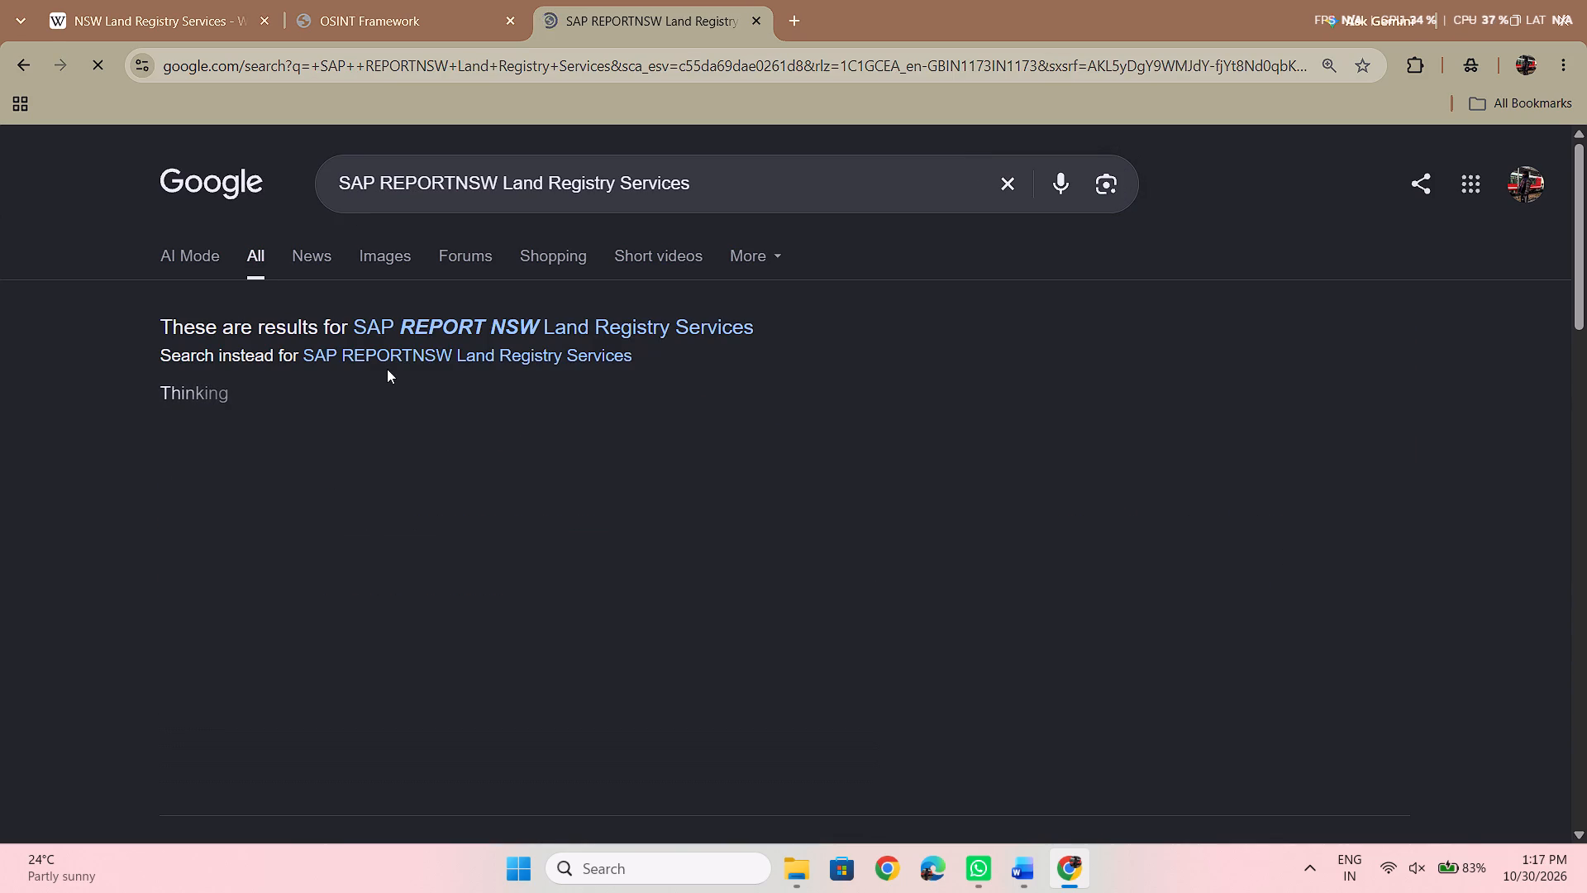
Look through the results for SAP project coverage and open the iTnews article "NSW Land Registry pushes SAP into the cloud".
{"action": "scroll", "coordinate": [387, 369], "scroll_direction": "down", "scroll_amount": 4}
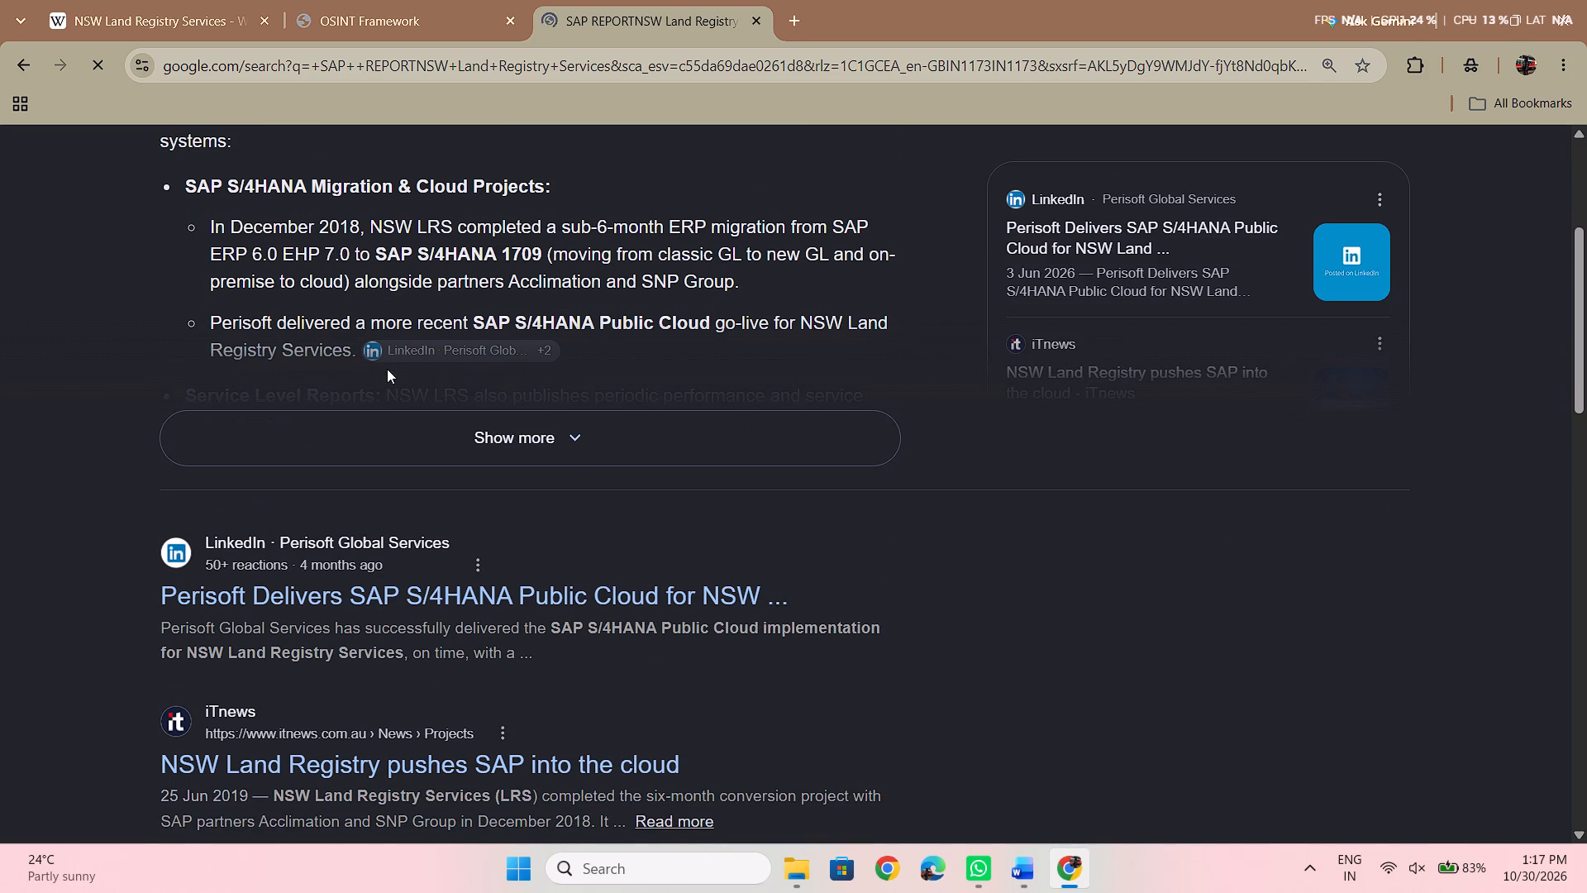
{"action": "scroll", "coordinate": [387, 369], "scroll_direction": "down", "scroll_amount": 1}
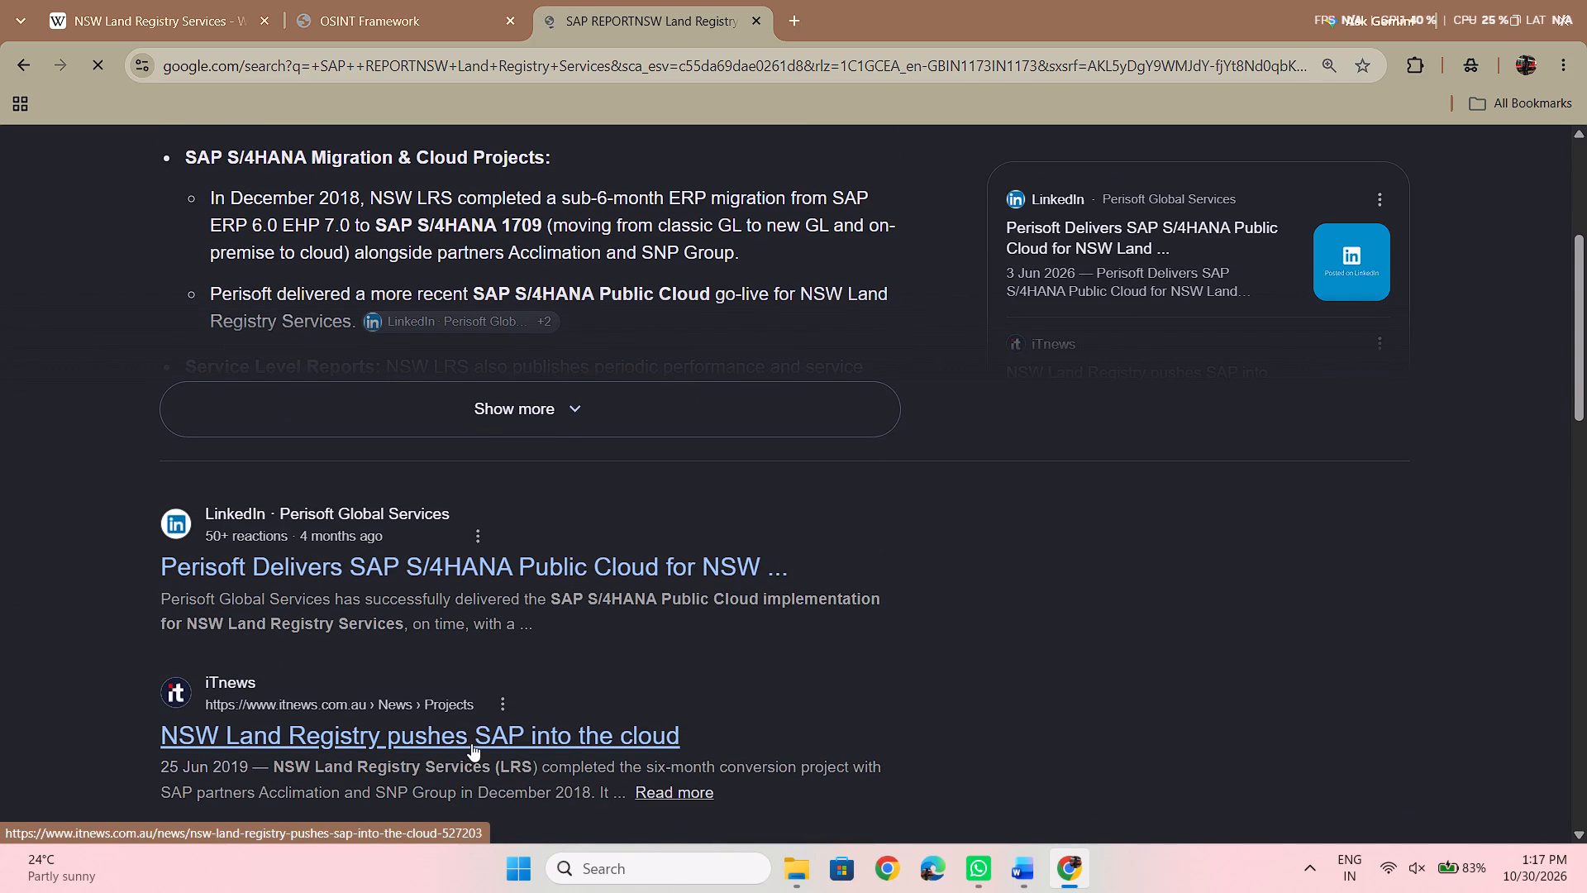
{"action": "left_click", "coordinate": [471, 743]}
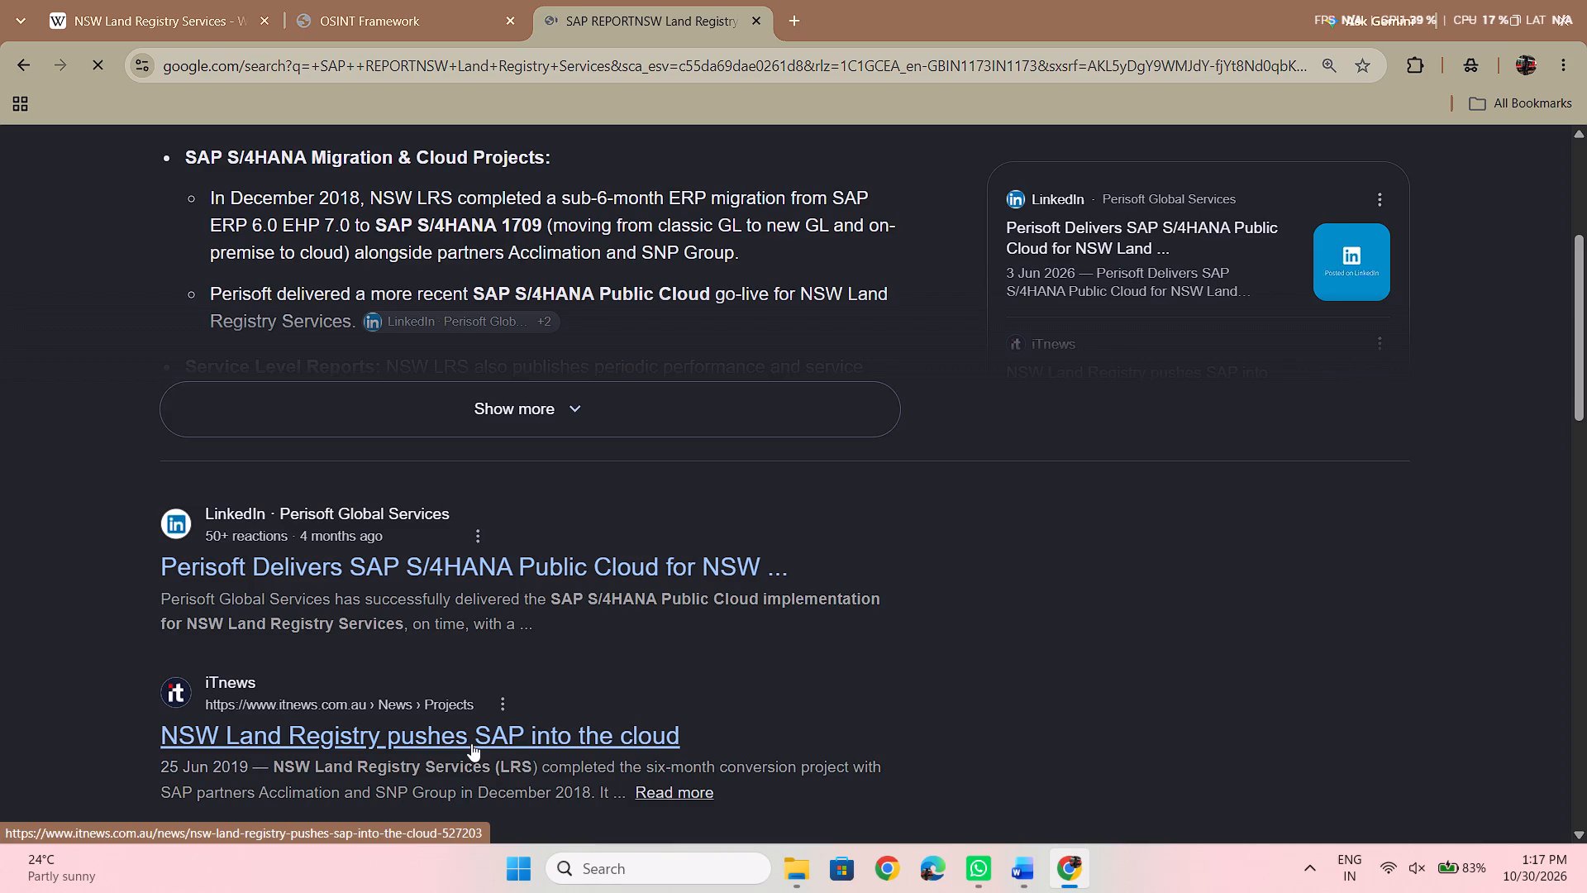
Check the OSINT Framework page and return to the Wikipedia article on NSW Land Registry Services.
{"action": "left_click", "coordinate": [430, 0]}
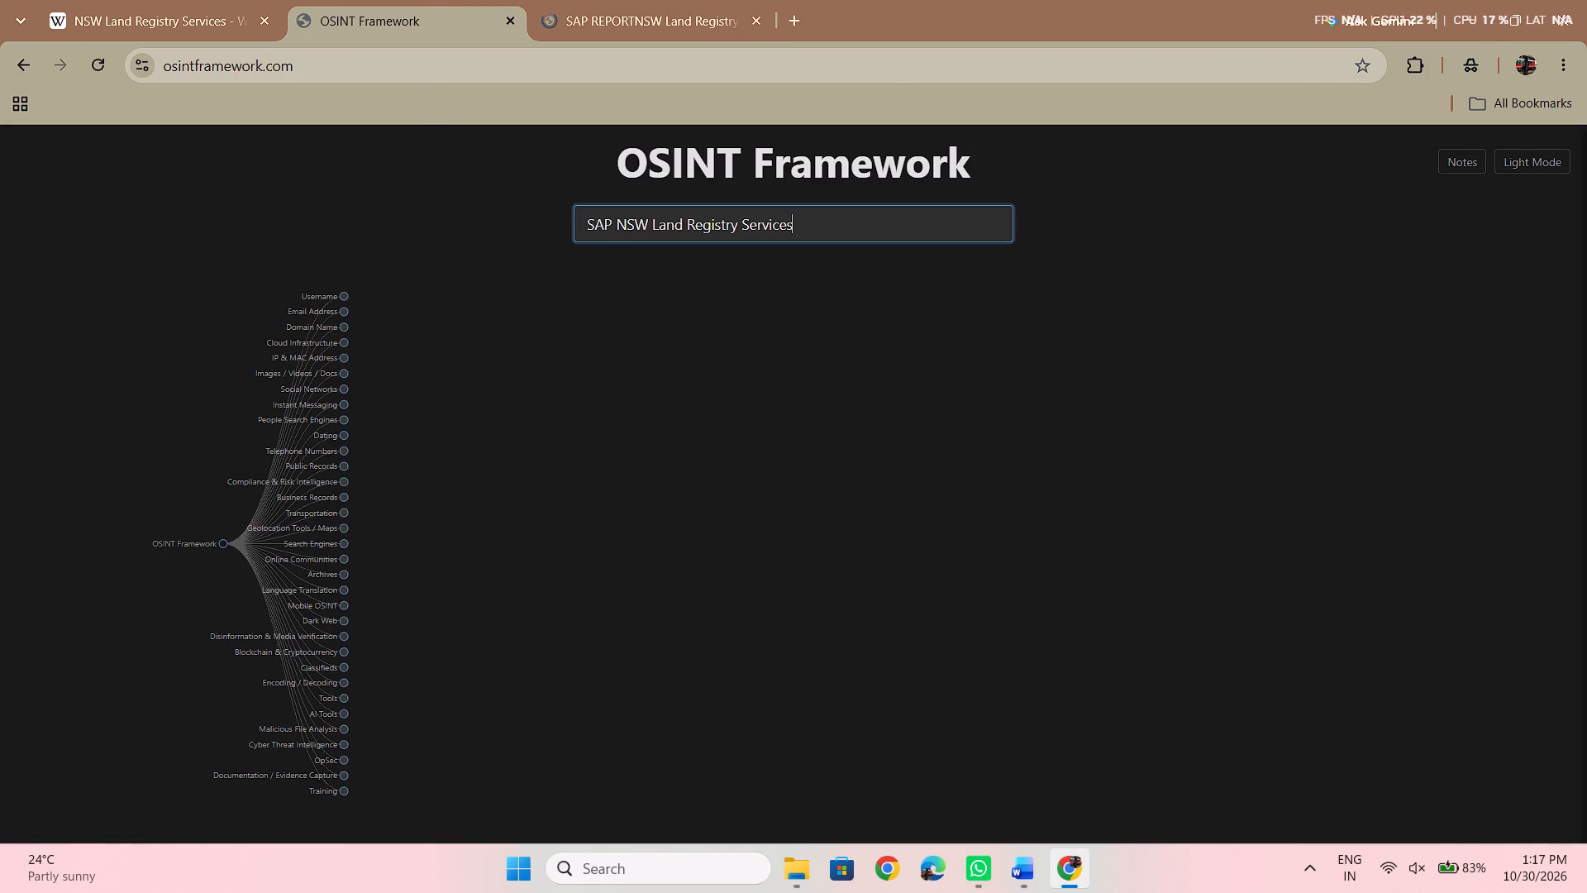
{"action": "left_click", "coordinate": [101, 0]}
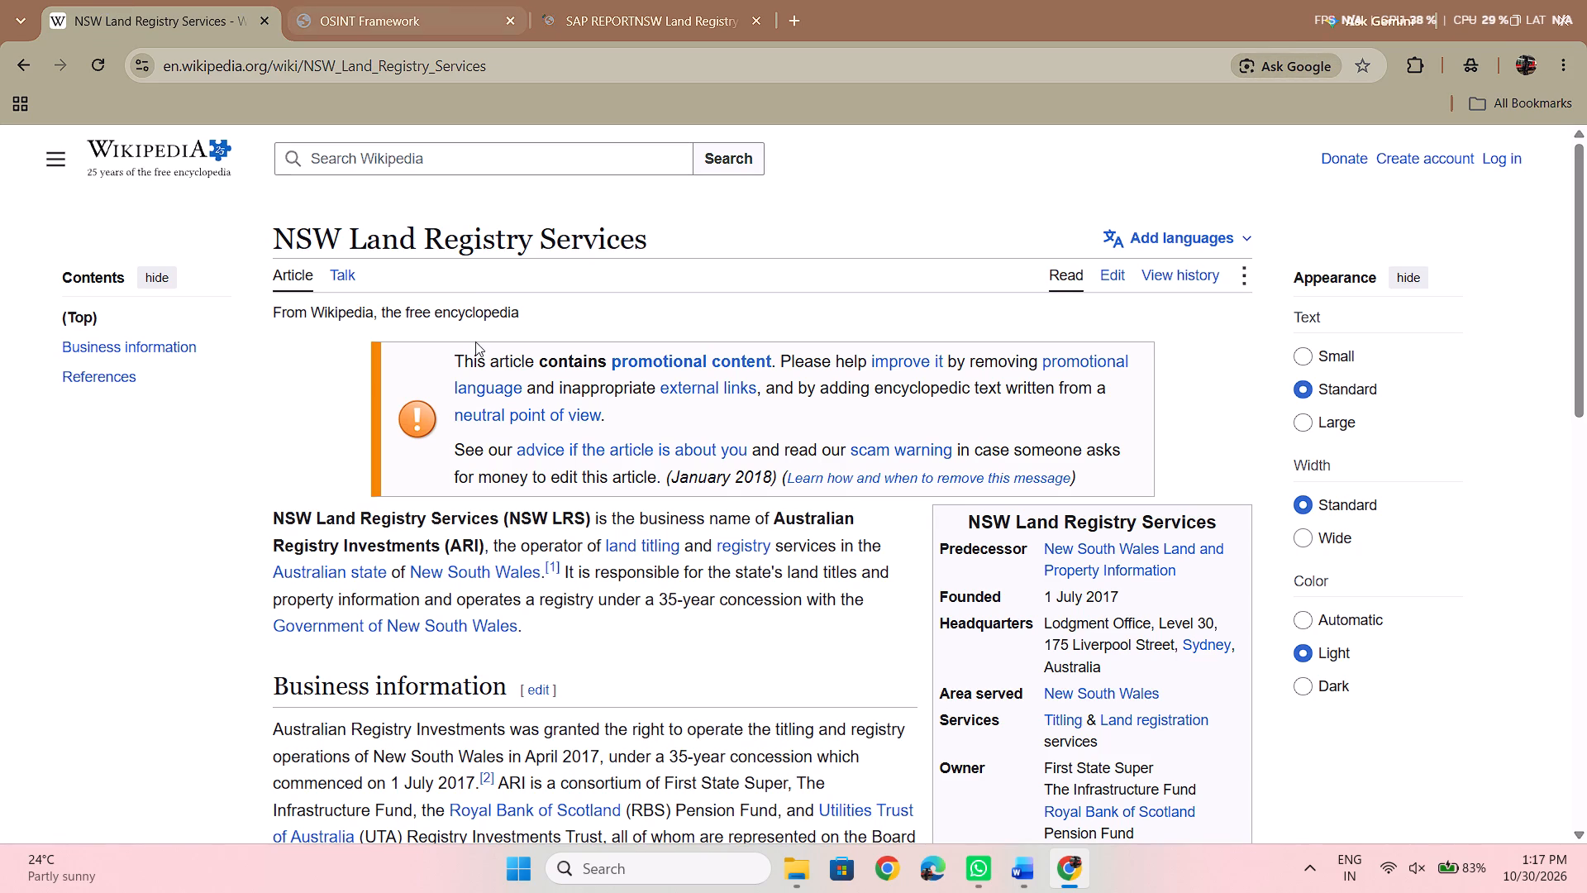
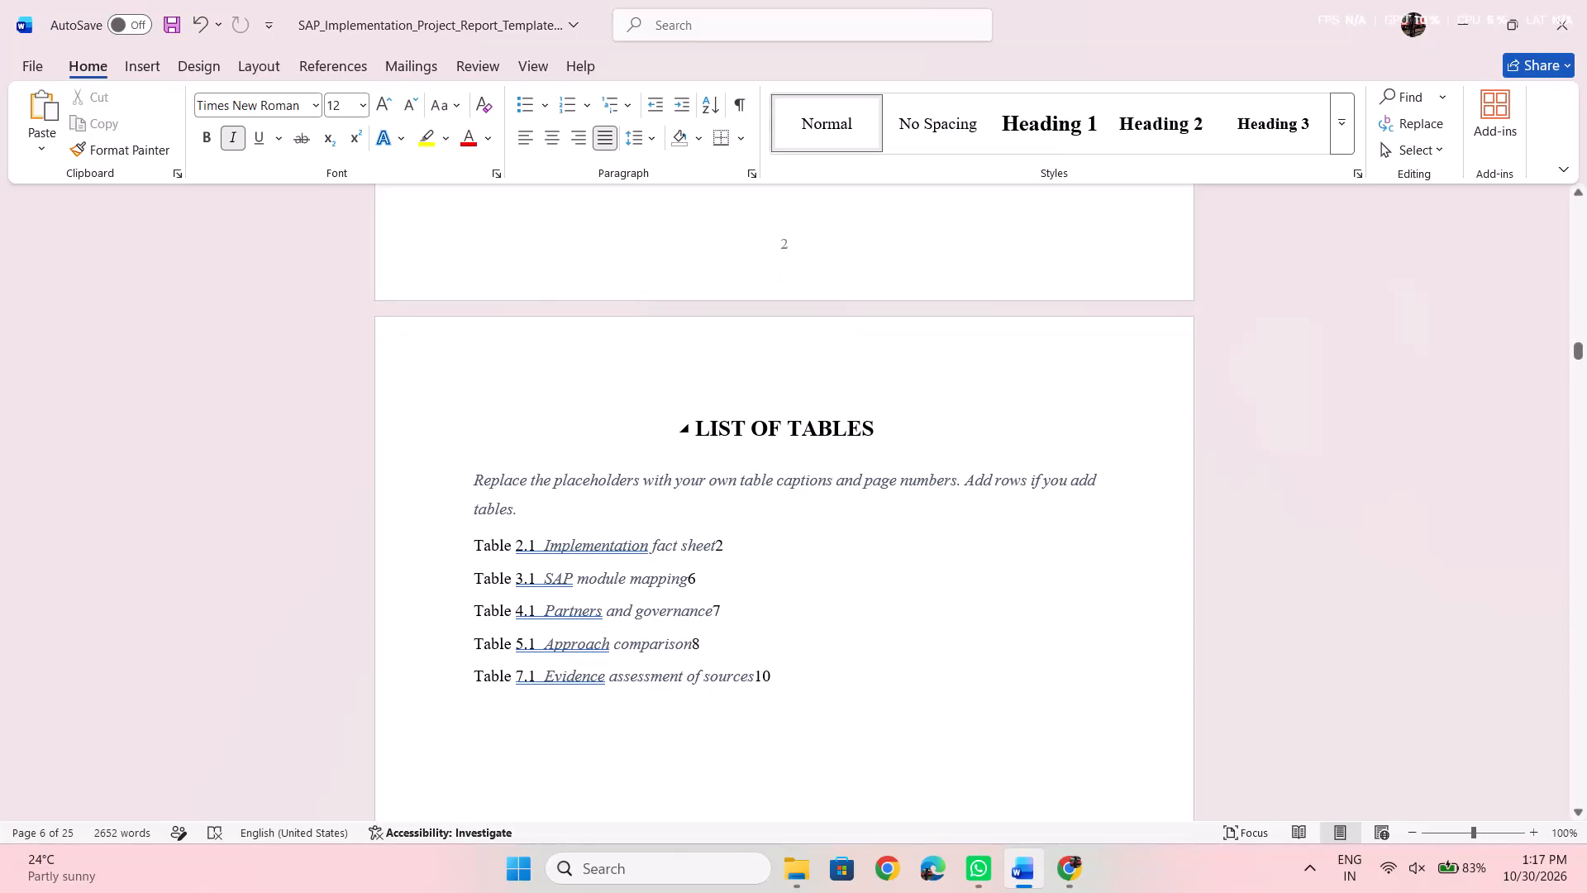
Review the report template in Word from the List of Tables through the standards, executive summary and abbreviations pages to Chapter 1.
{"action": "scroll", "coordinate": [837, 434], "scroll_direction": "down", "scroll_amount": 5}
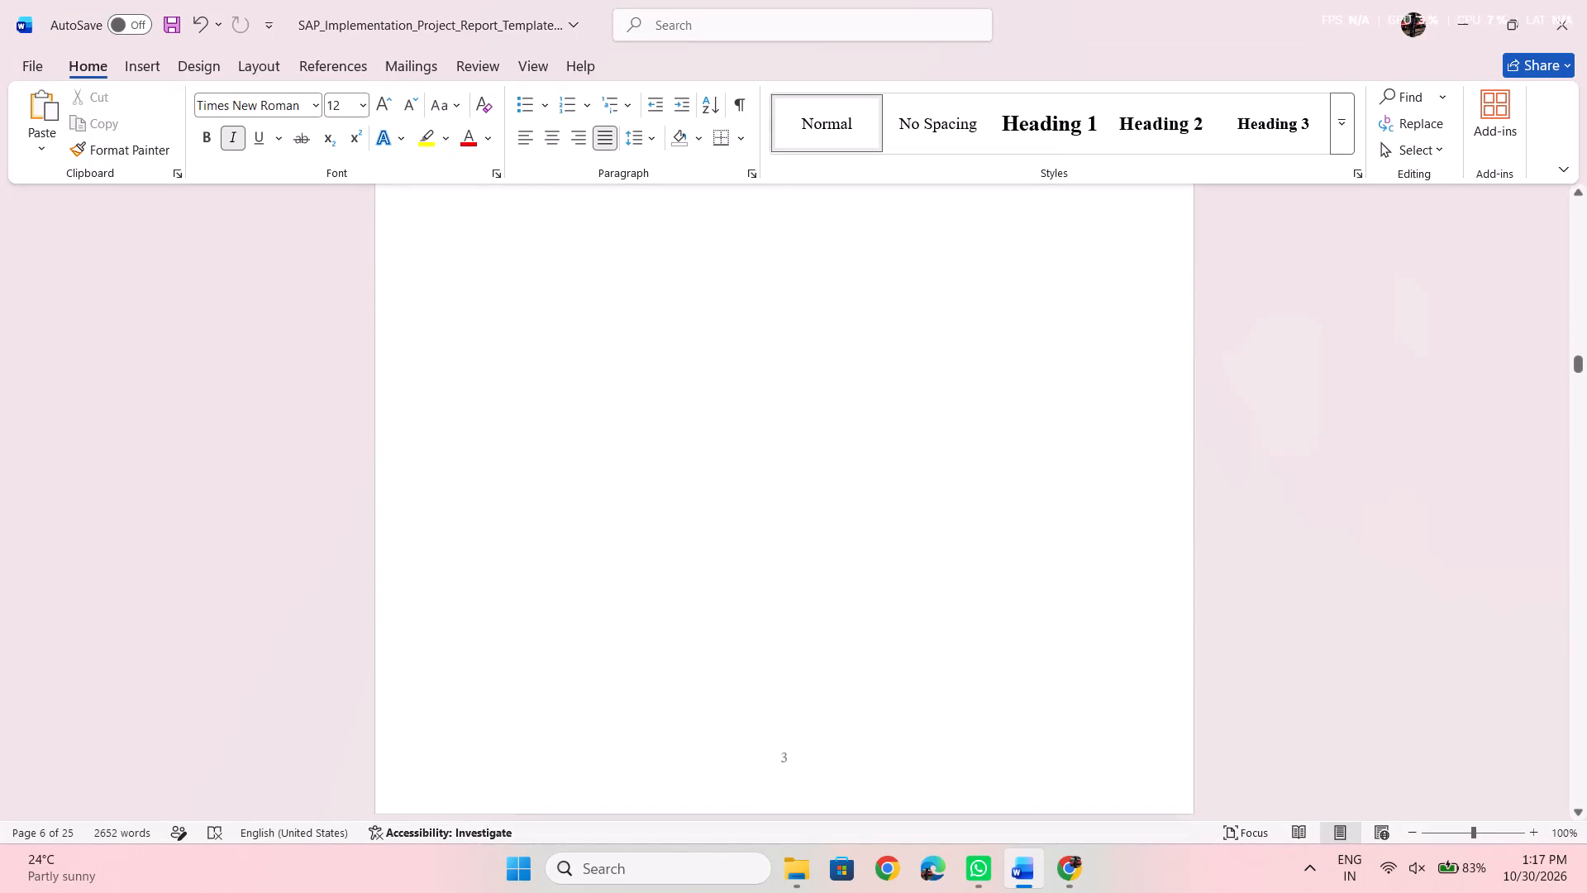
{"action": "scroll", "coordinate": [837, 434], "scroll_direction": "down", "scroll_amount": 5}
{"action": "scroll", "coordinate": [837, 434], "scroll_direction": "up", "scroll_amount": 1}
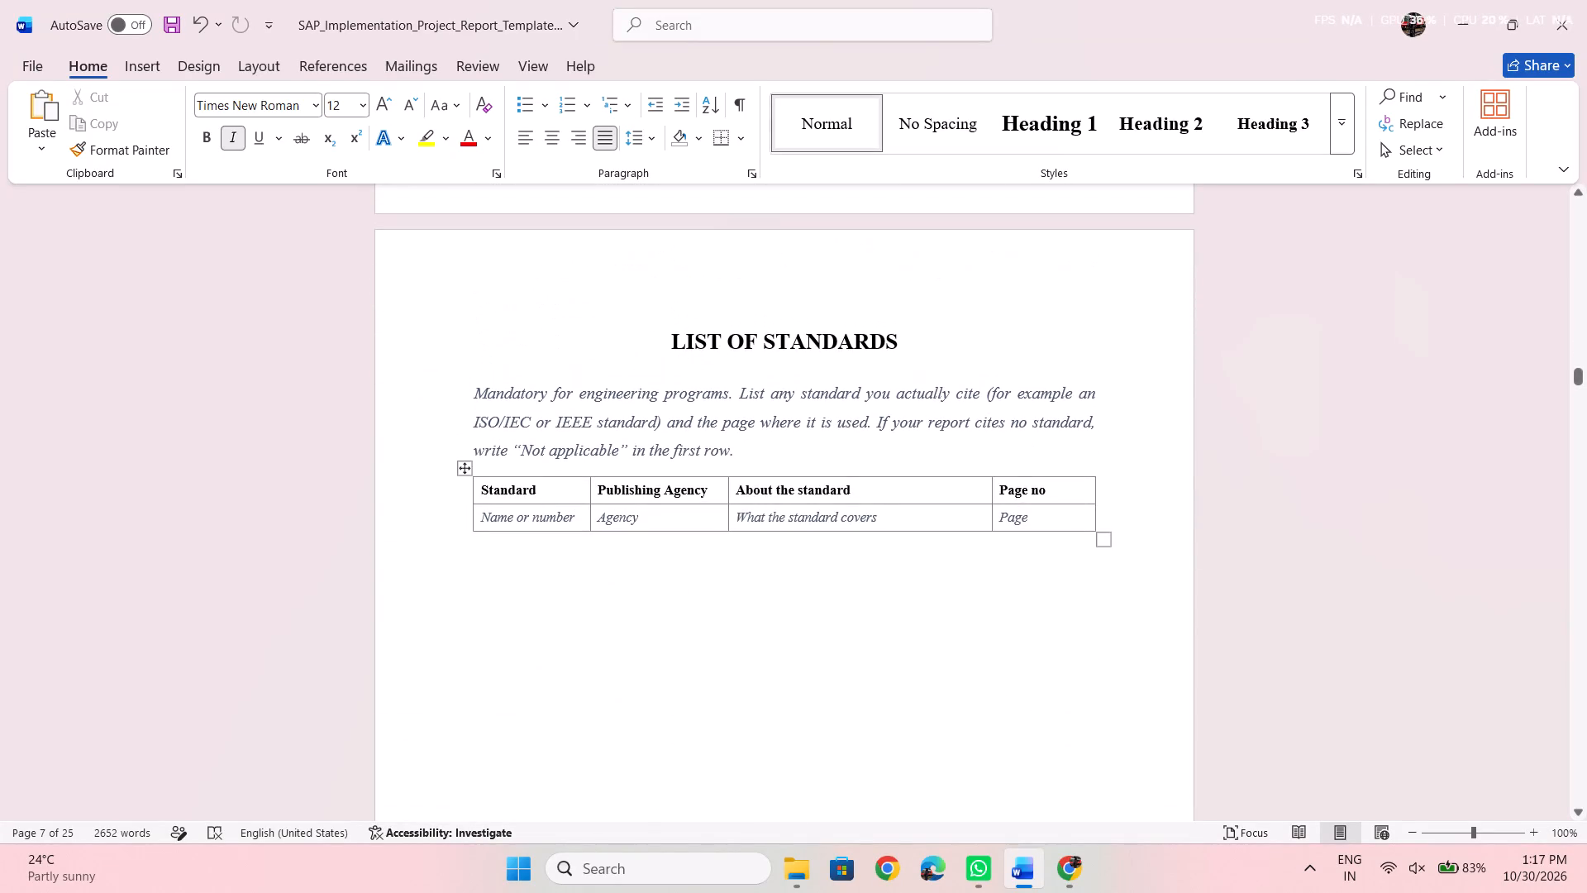
{"action": "scroll", "coordinate": [837, 434], "scroll_direction": "down", "scroll_amount": 5}
{"action": "scroll", "coordinate": [837, 434], "scroll_direction": "up", "scroll_amount": 1}
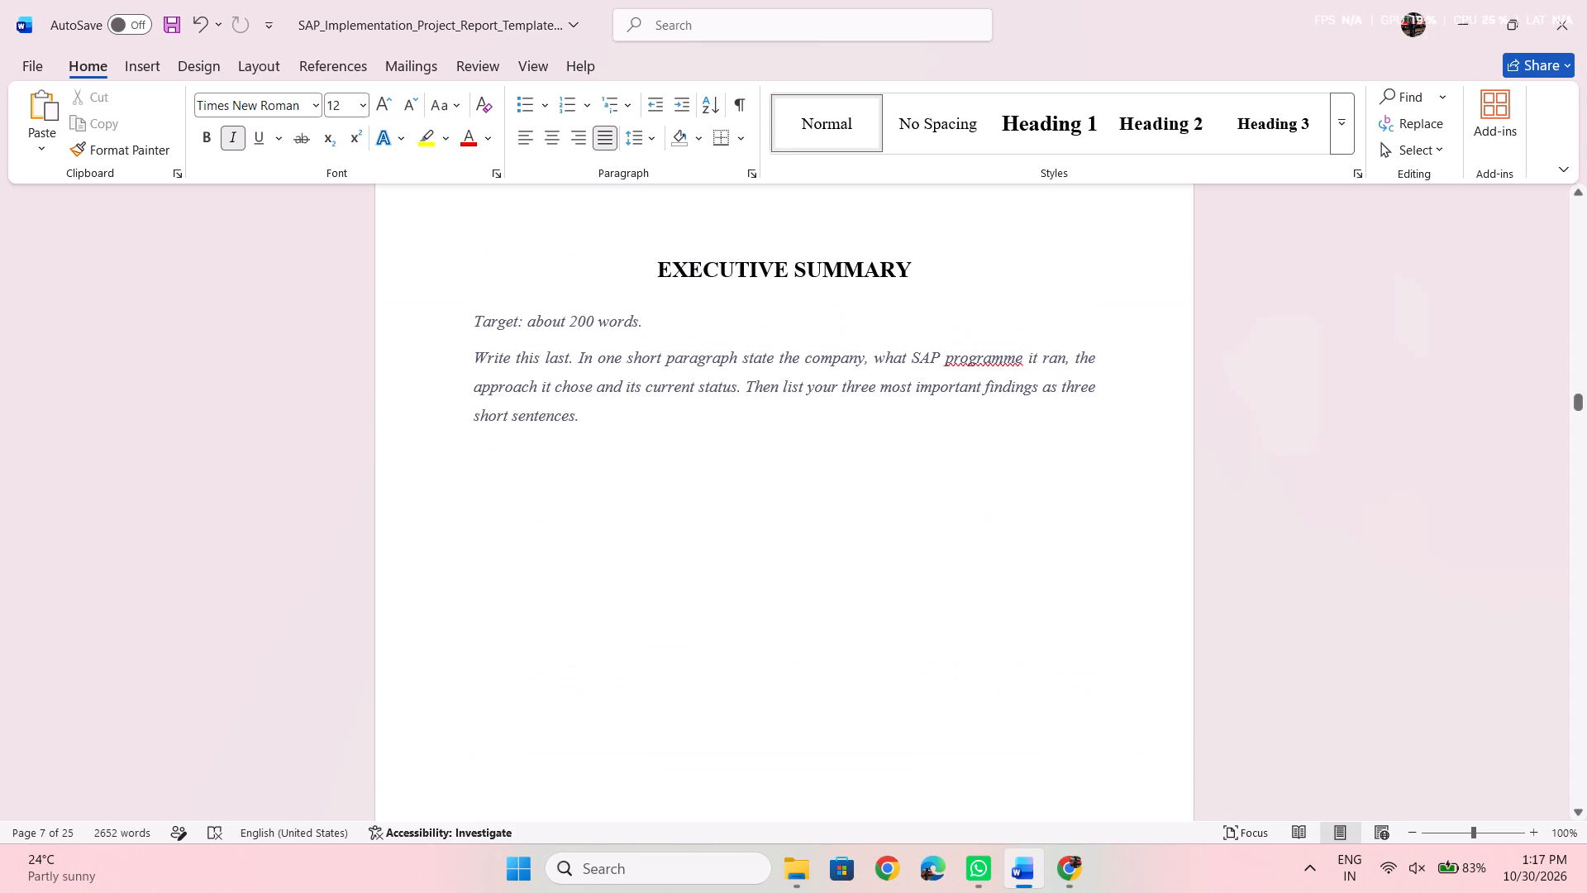
{"action": "scroll", "coordinate": [837, 434], "scroll_direction": "down", "scroll_amount": 4}
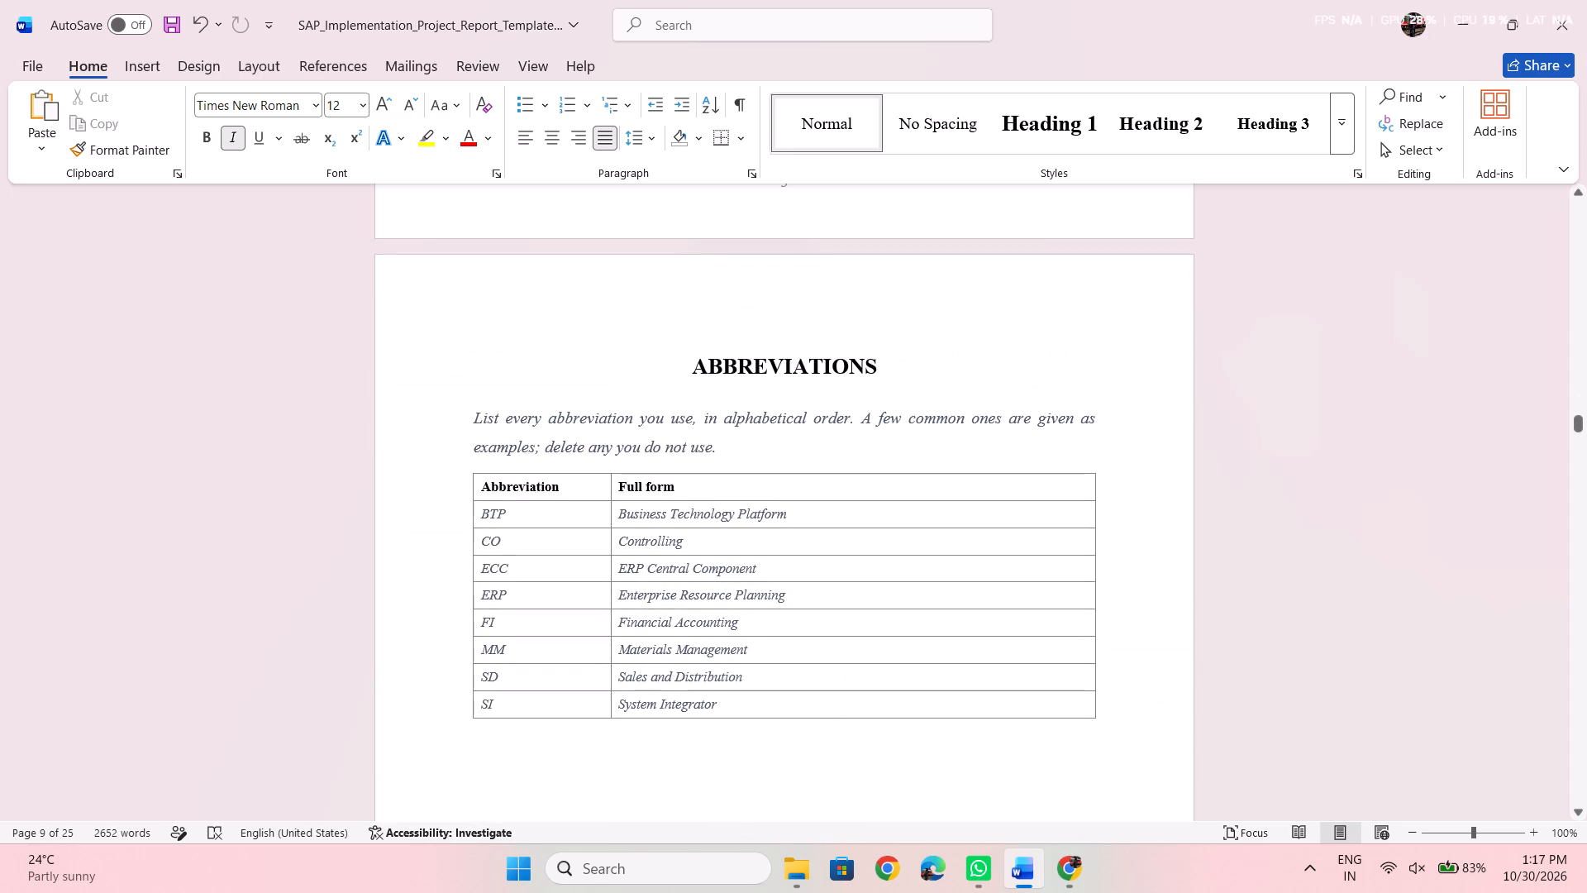
{"action": "scroll", "coordinate": [837, 434], "scroll_direction": "down", "scroll_amount": 3}
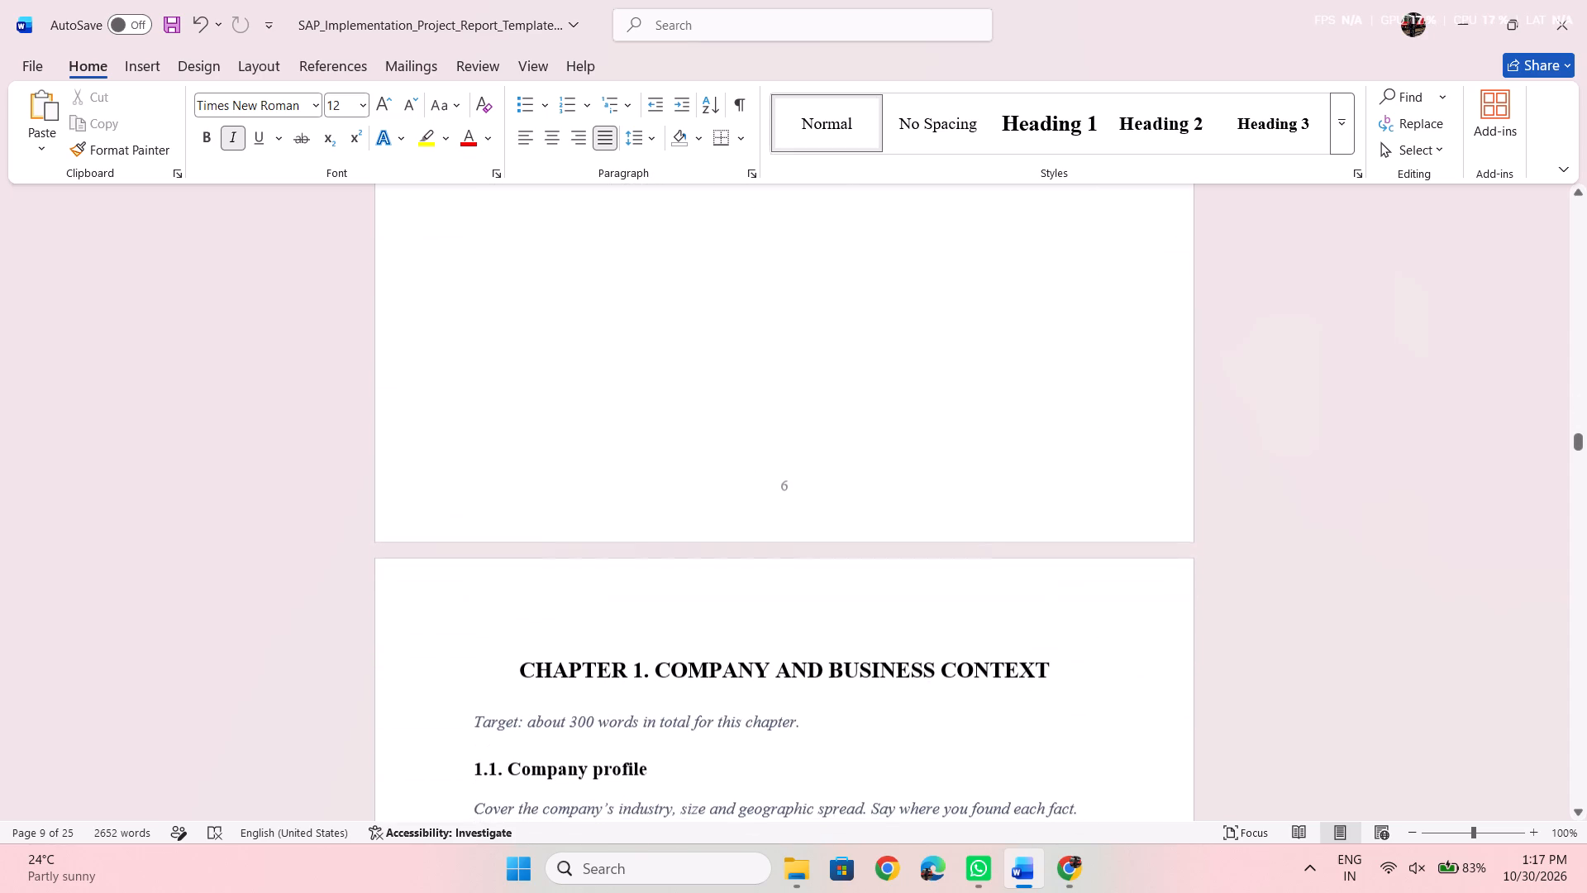
{"action": "scroll", "coordinate": [837, 434], "scroll_direction": "down", "scroll_amount": 1}
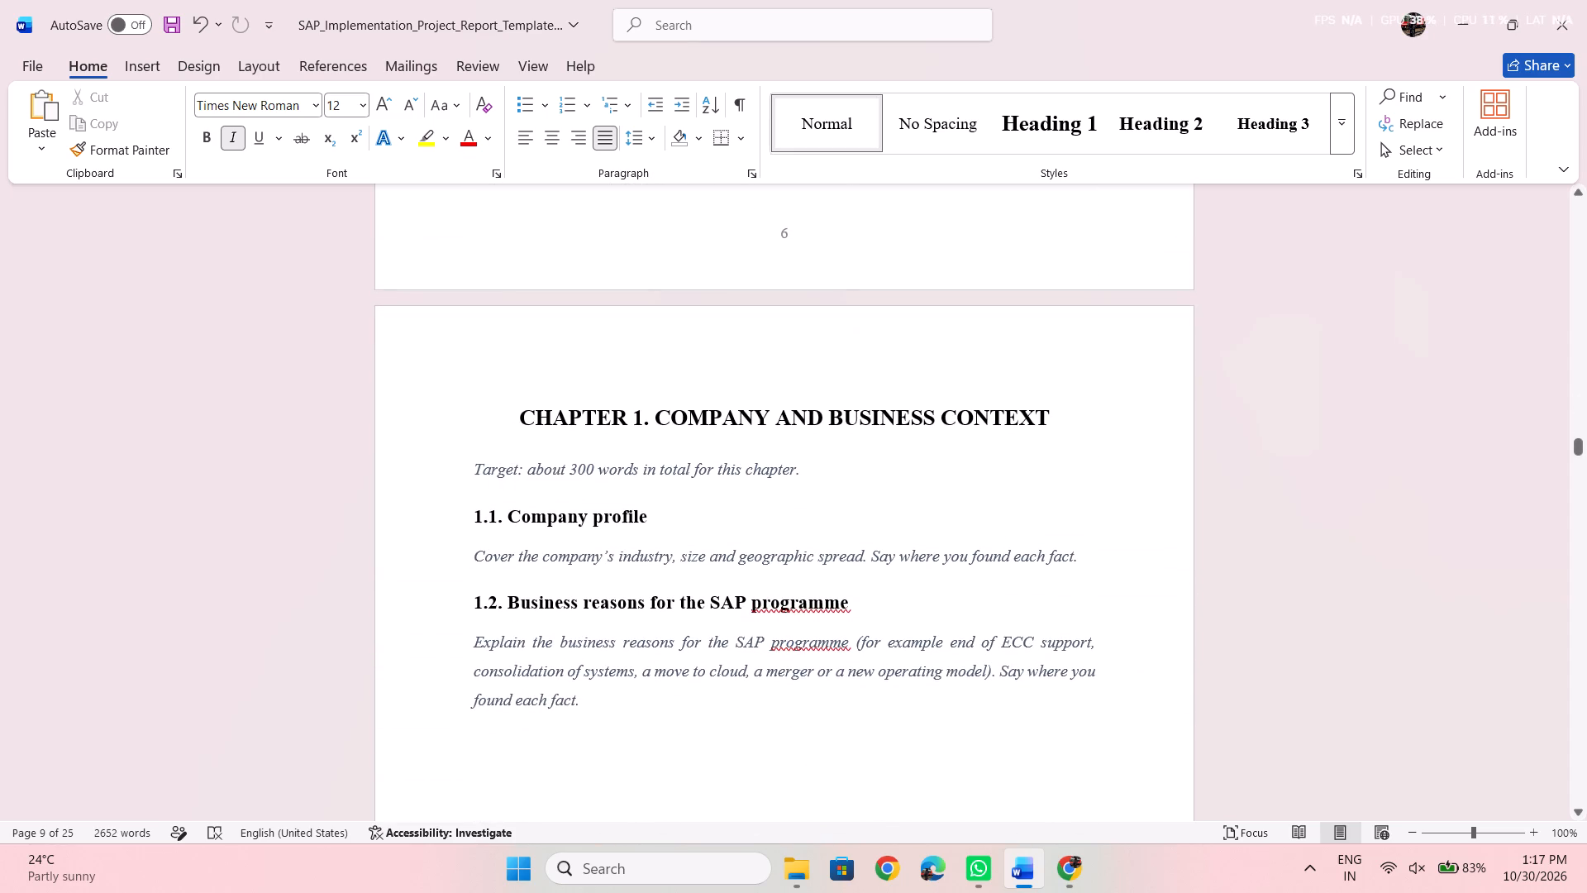
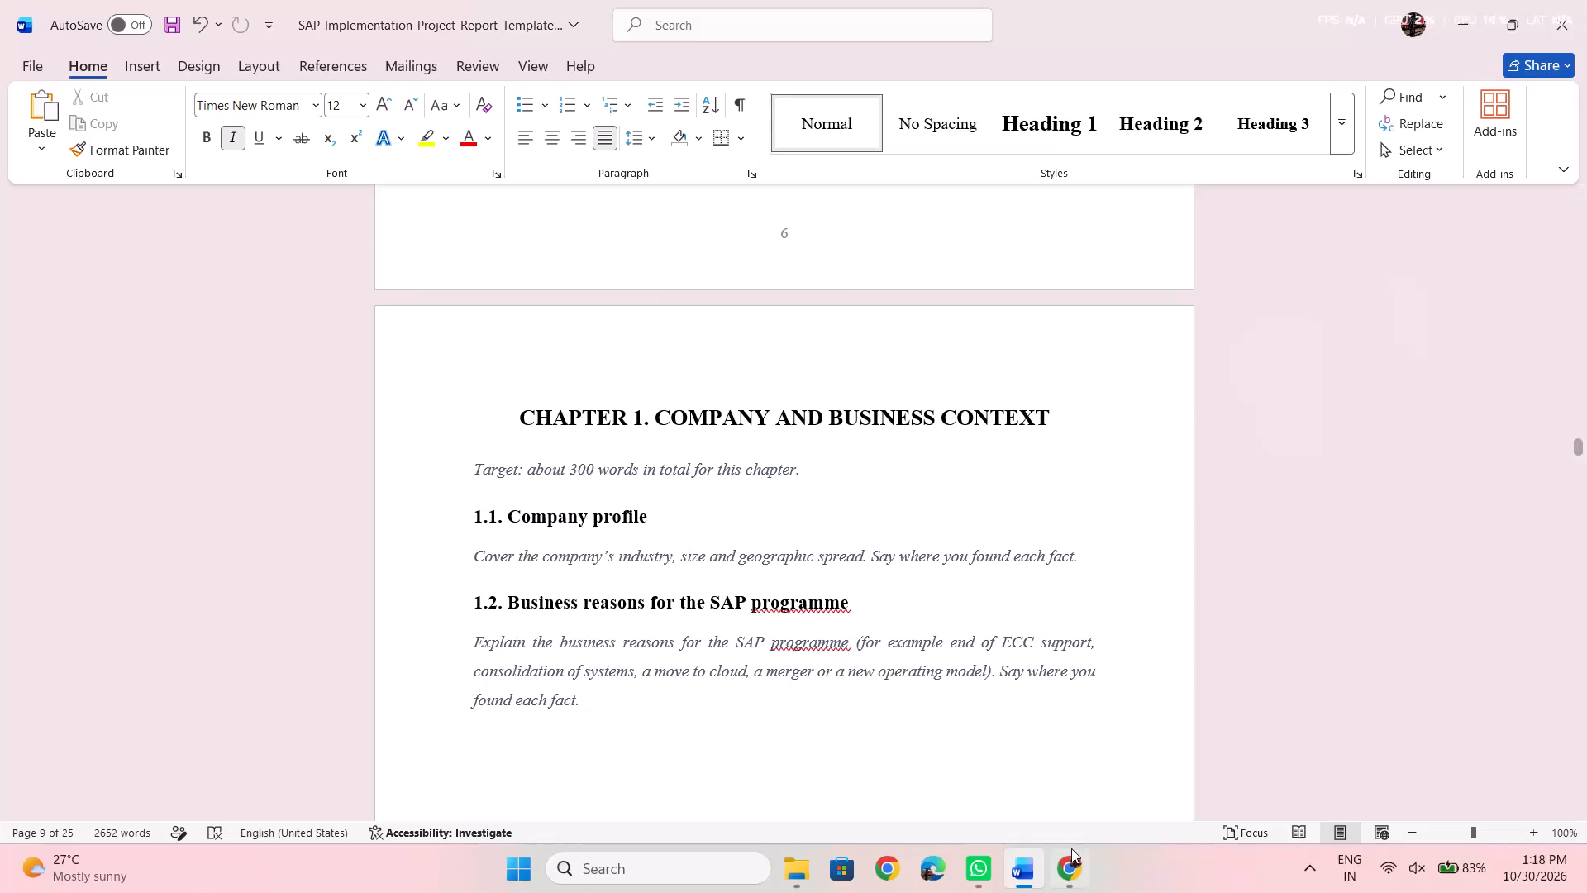
Check the Wikipedia article on NSW Land Registry Services in Chrome against the Chapter 1 company and business context requirements in the Word template.
{"action": "left_click", "coordinate": [1070, 853]}
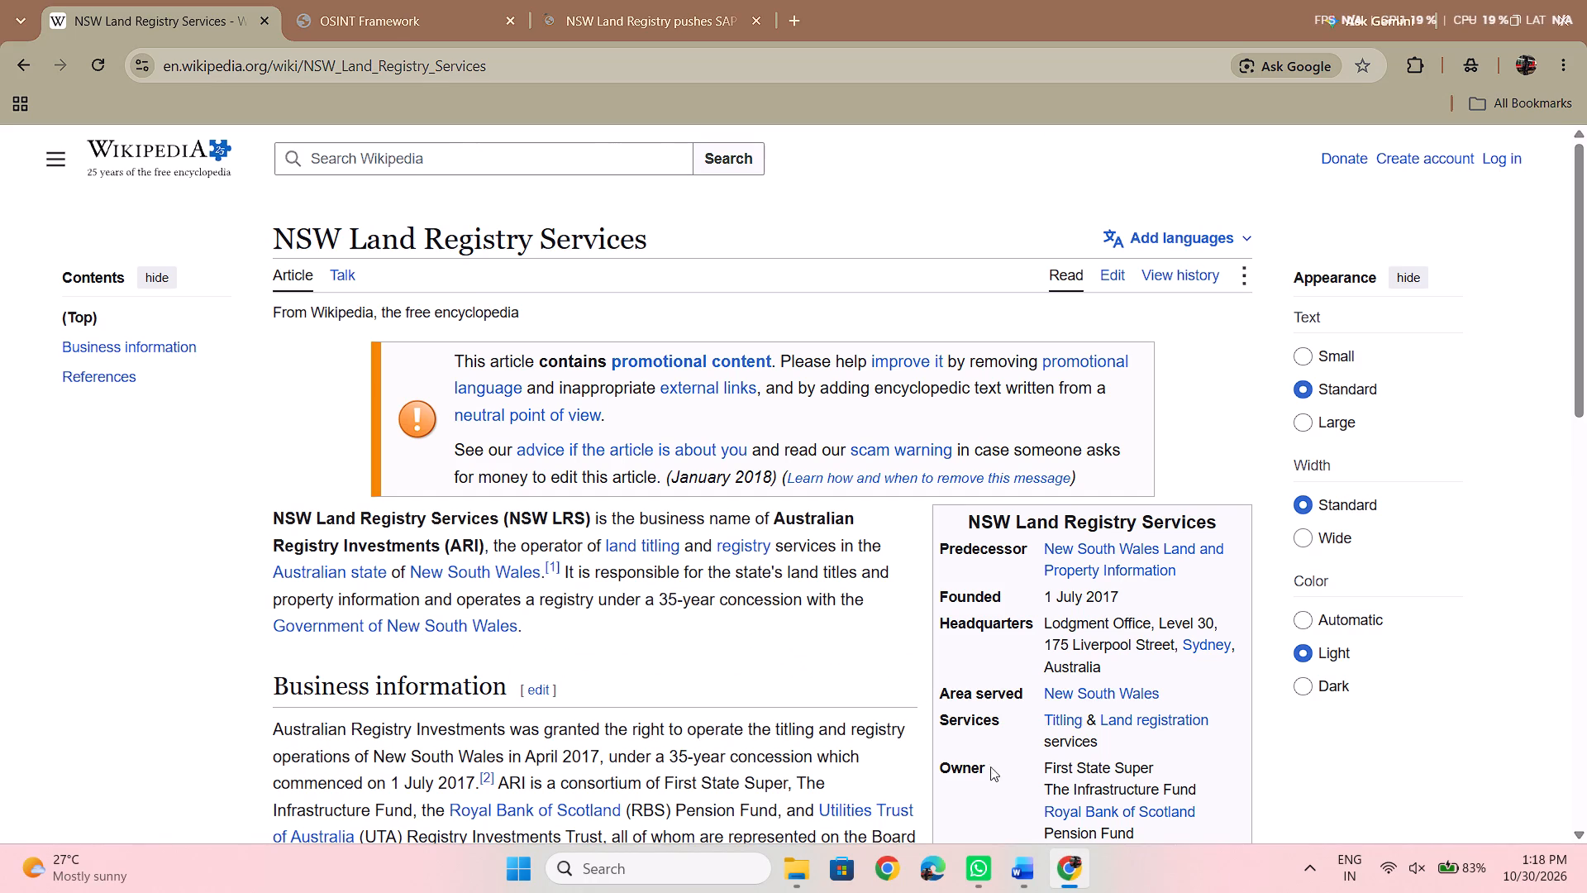
{"action": "left_click", "coordinate": [1023, 855]}
{"action": "scroll", "coordinate": [938, 482], "scroll_direction": "up", "scroll_amount": 2}
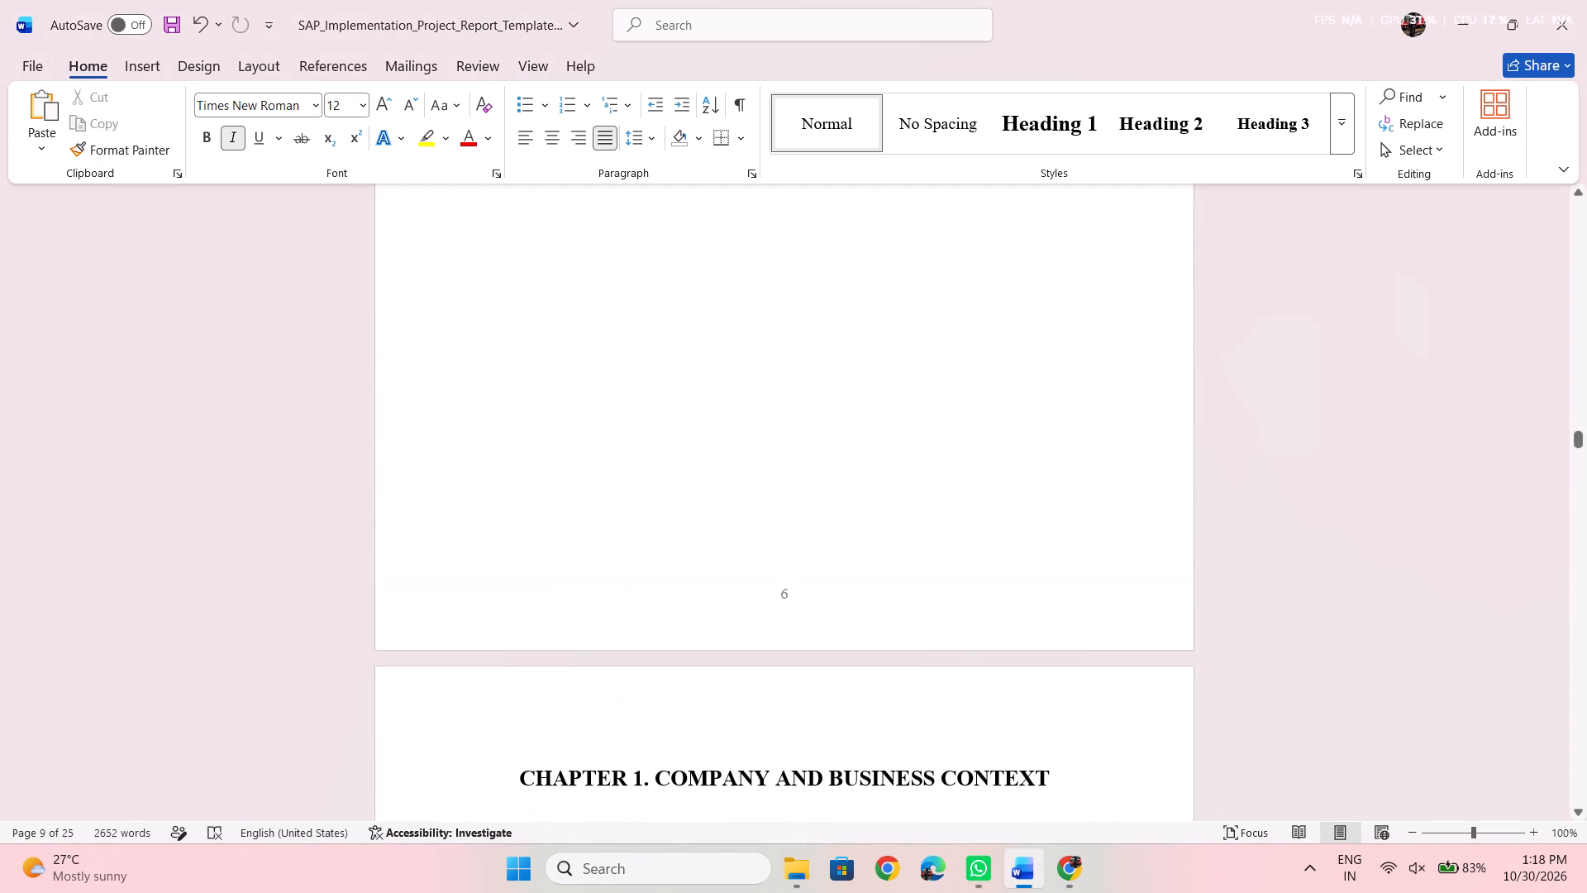
{"action": "scroll", "coordinate": [938, 482], "scroll_direction": "up", "scroll_amount": 1}
{"action": "left_click", "coordinate": [1045, 880]}
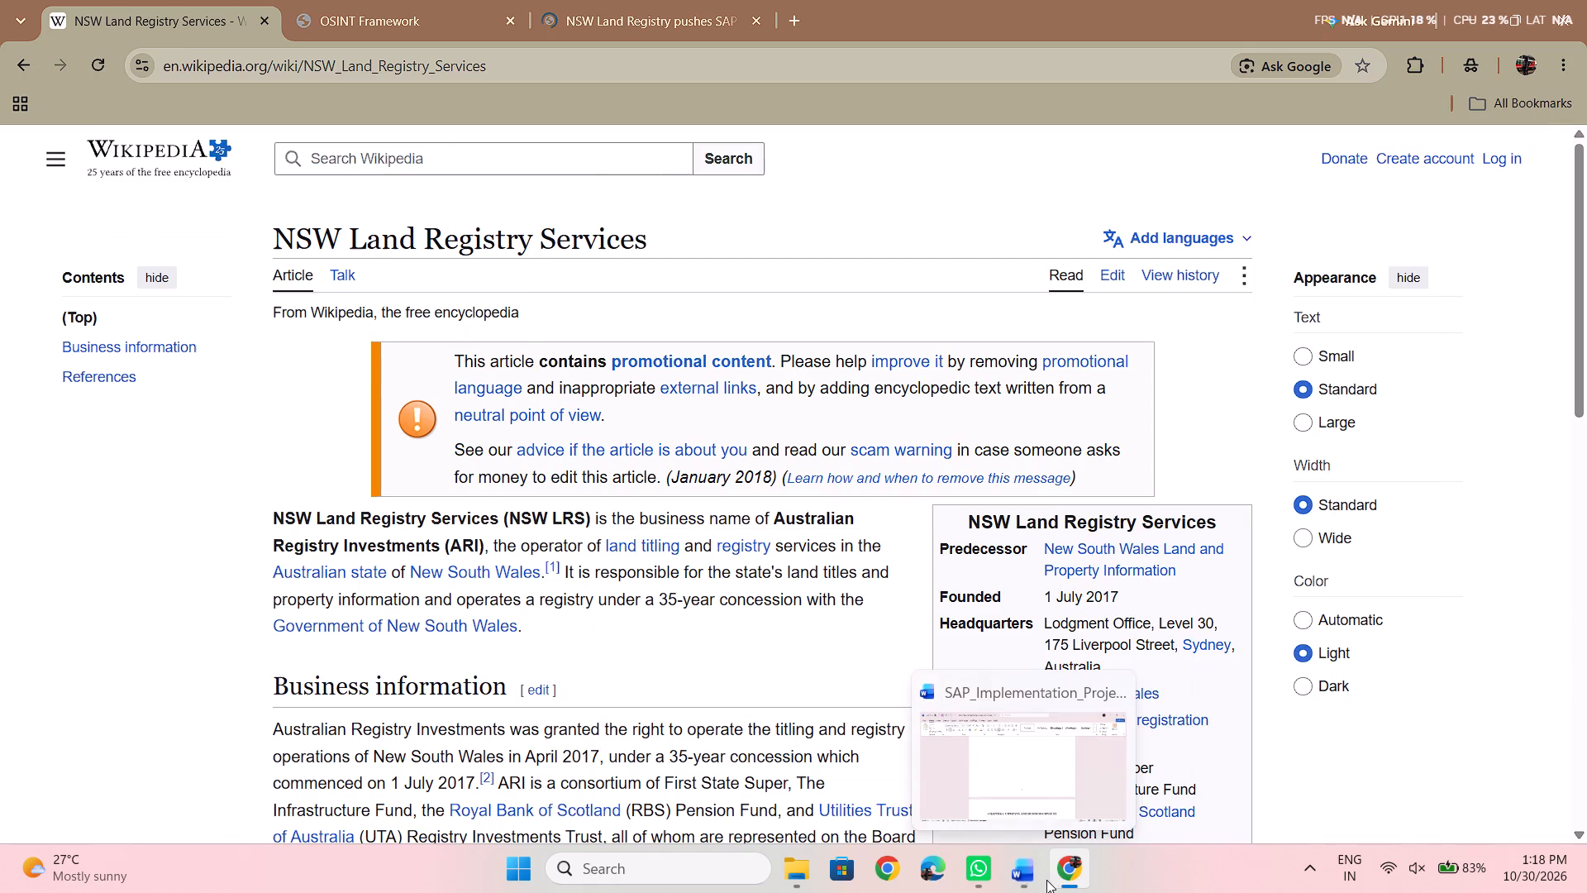
{"action": "left_click", "coordinate": [1052, 880]}
{"action": "left_click", "coordinate": [1052, 880]}
{"action": "left_click", "coordinate": [1020, 878]}
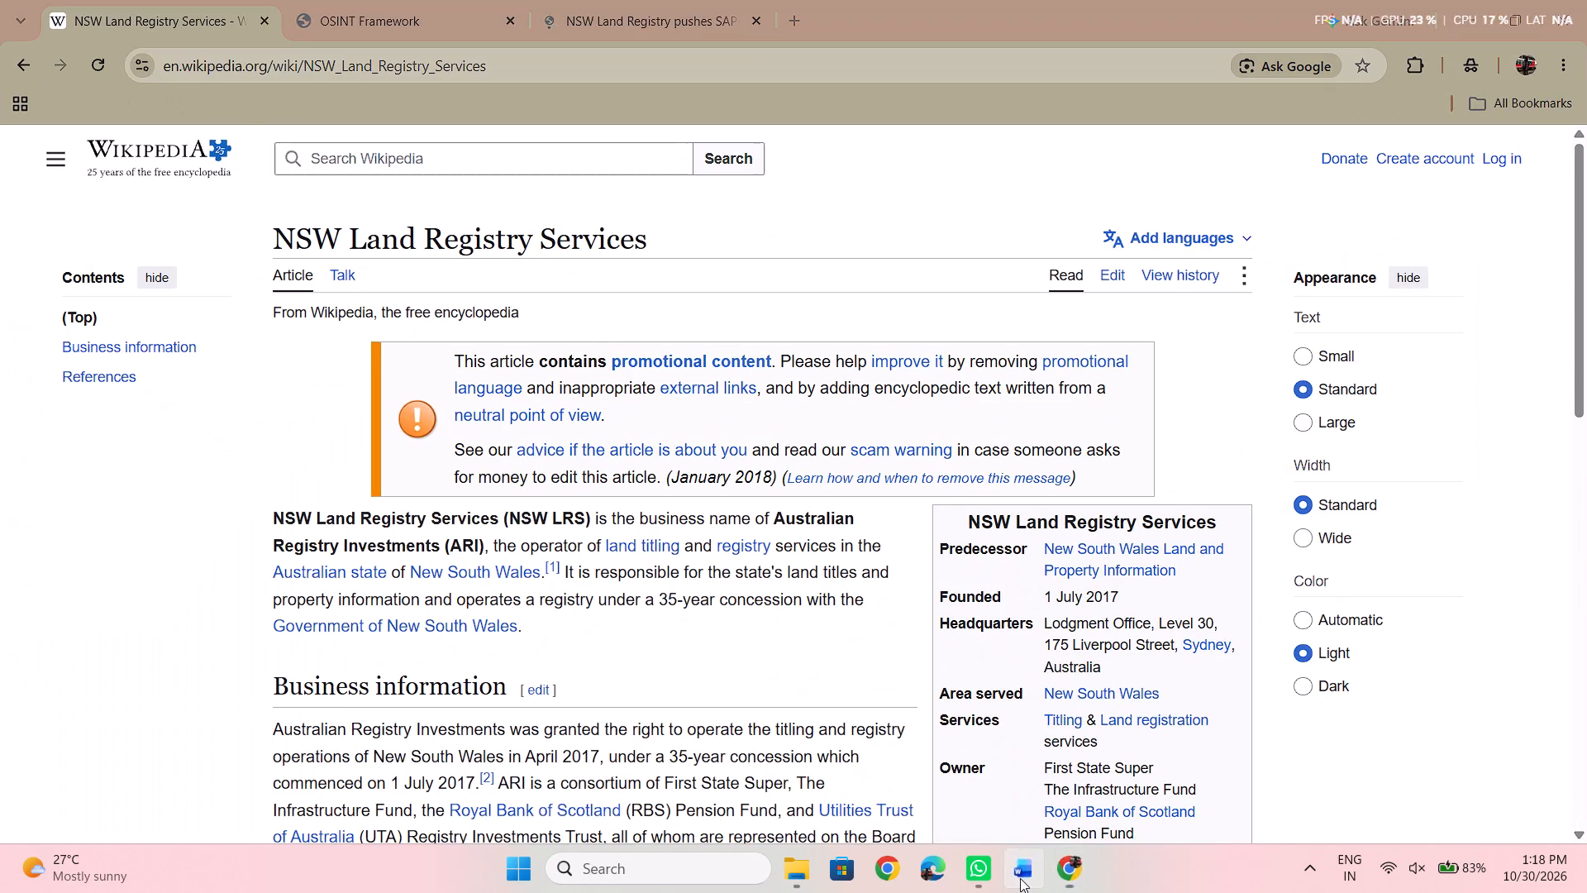
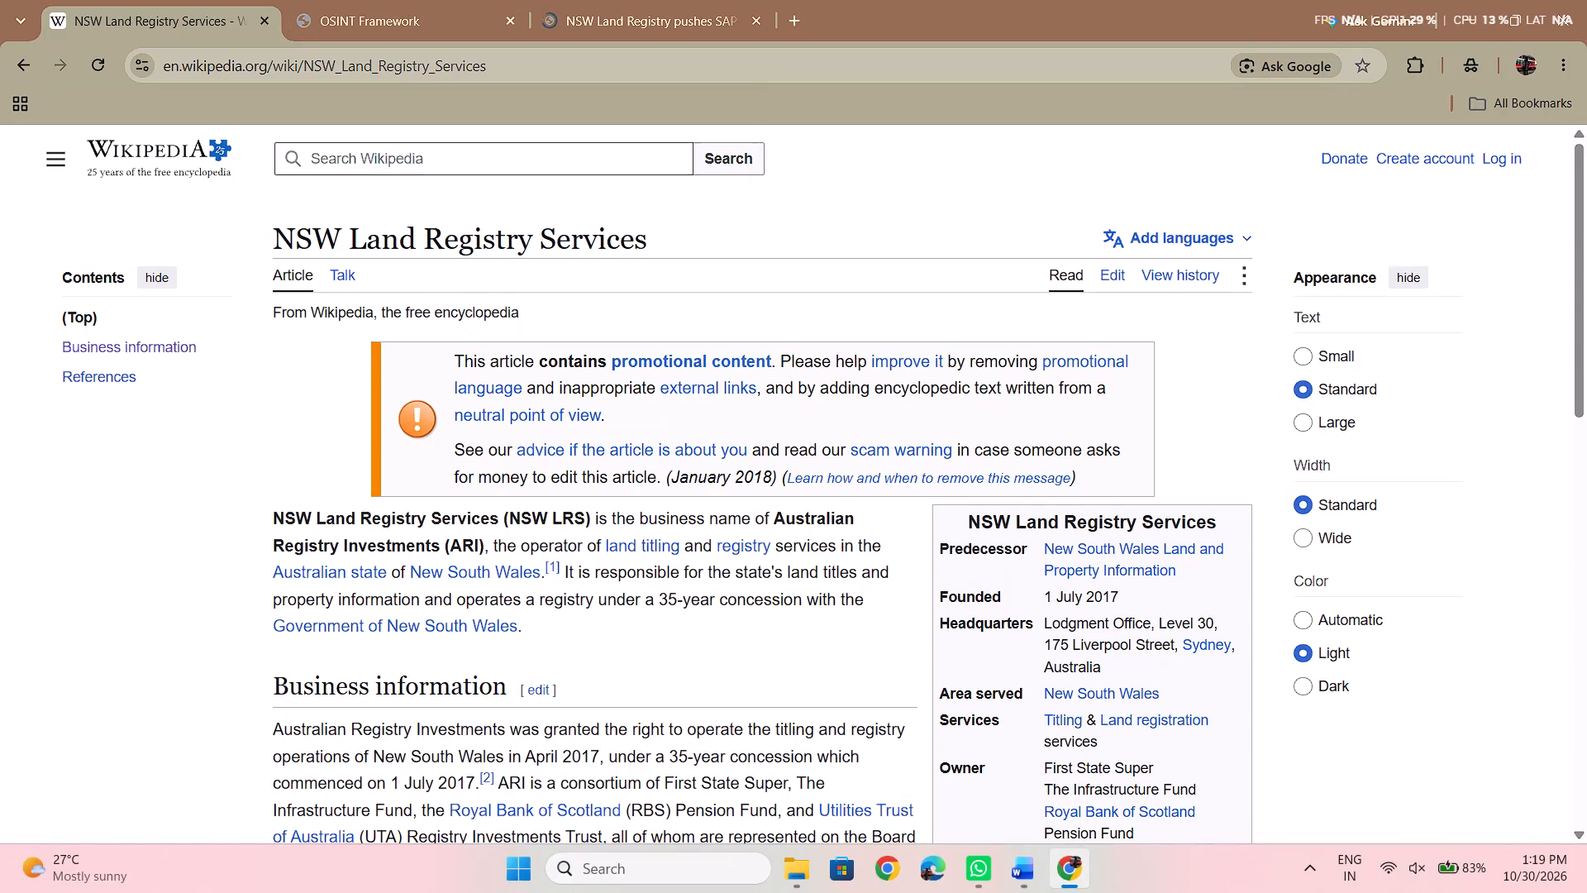
Search Wikipedia for Mercedes-Benz and skim the introduction of its article.
{"action": "left_click", "coordinate": [393, 162]}
{"action": "key", "text": "ctrl+c"}
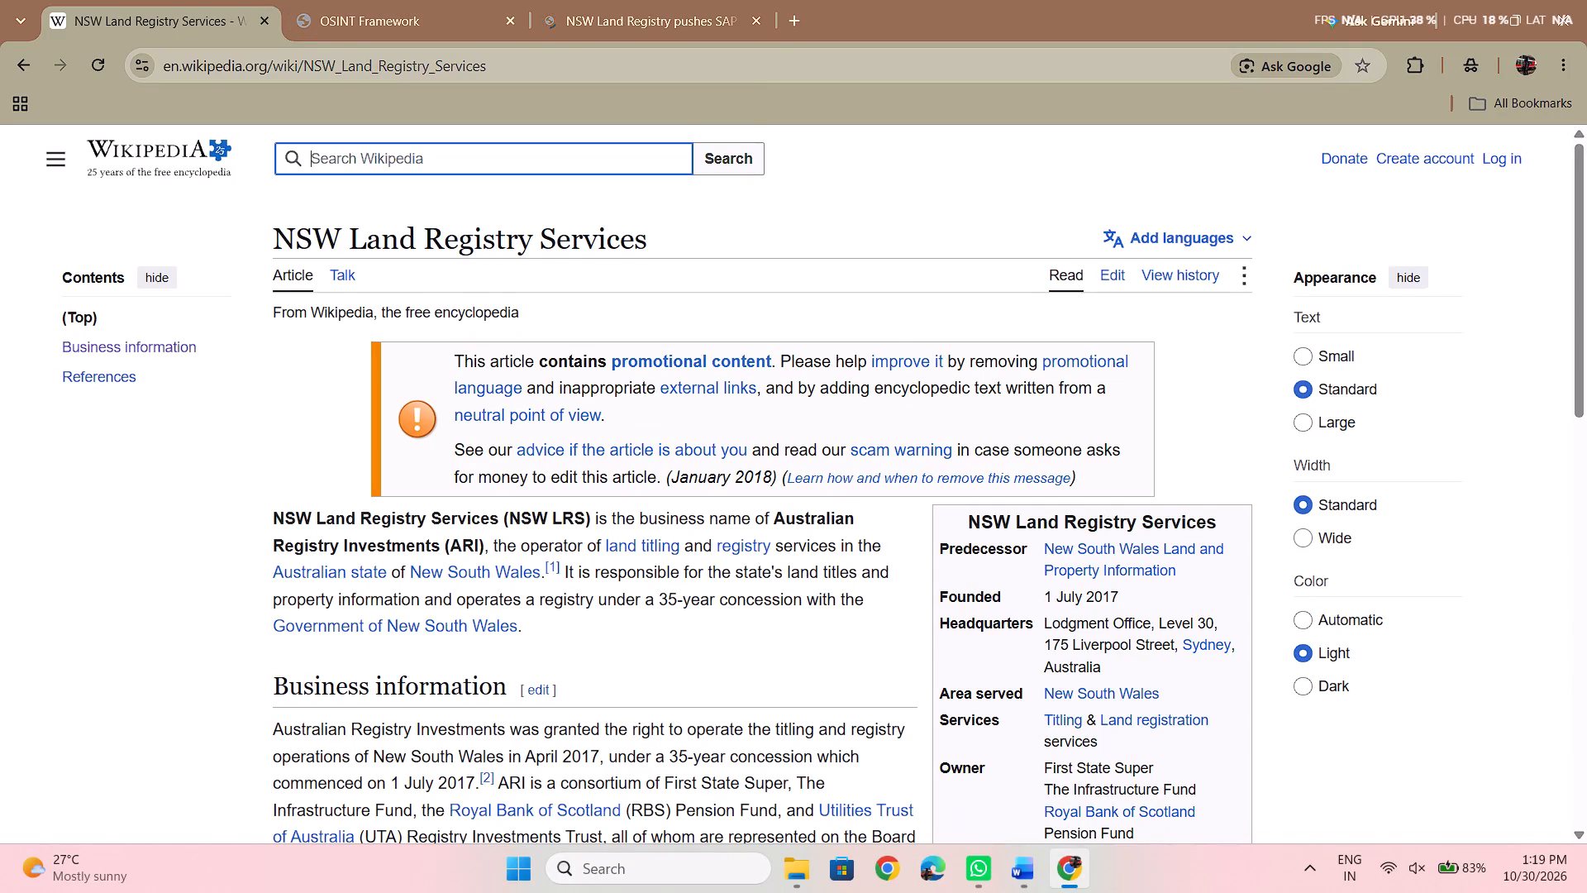
{"action": "key", "text": "ctrl+v"}
{"action": "key", "text": "Return"}
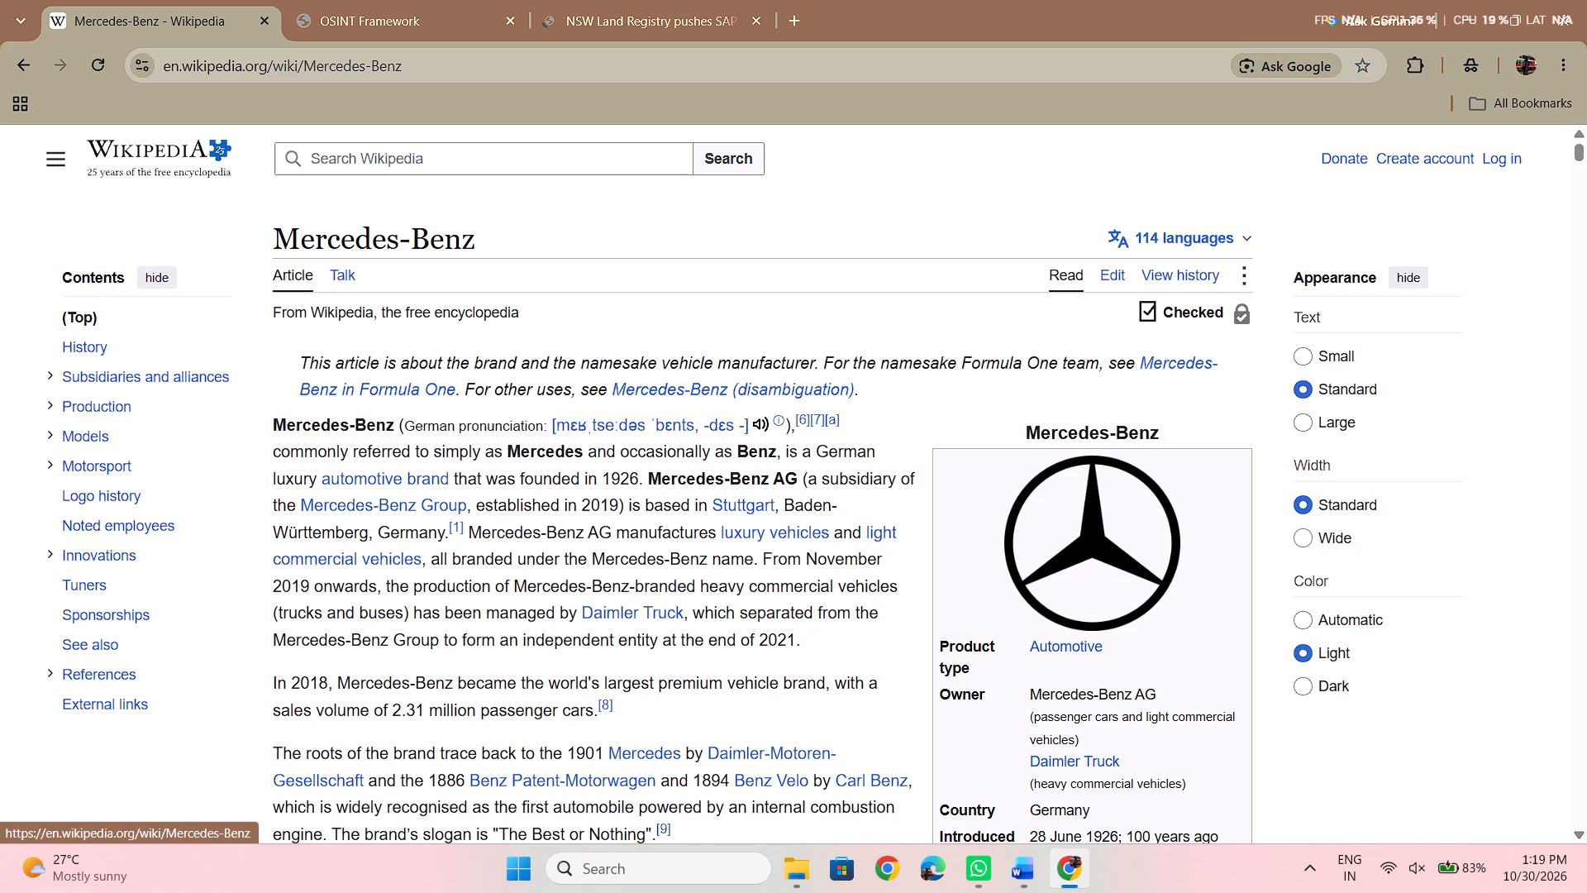
{"action": "scroll", "coordinate": [461, 349], "scroll_direction": "down", "scroll_amount": 1}
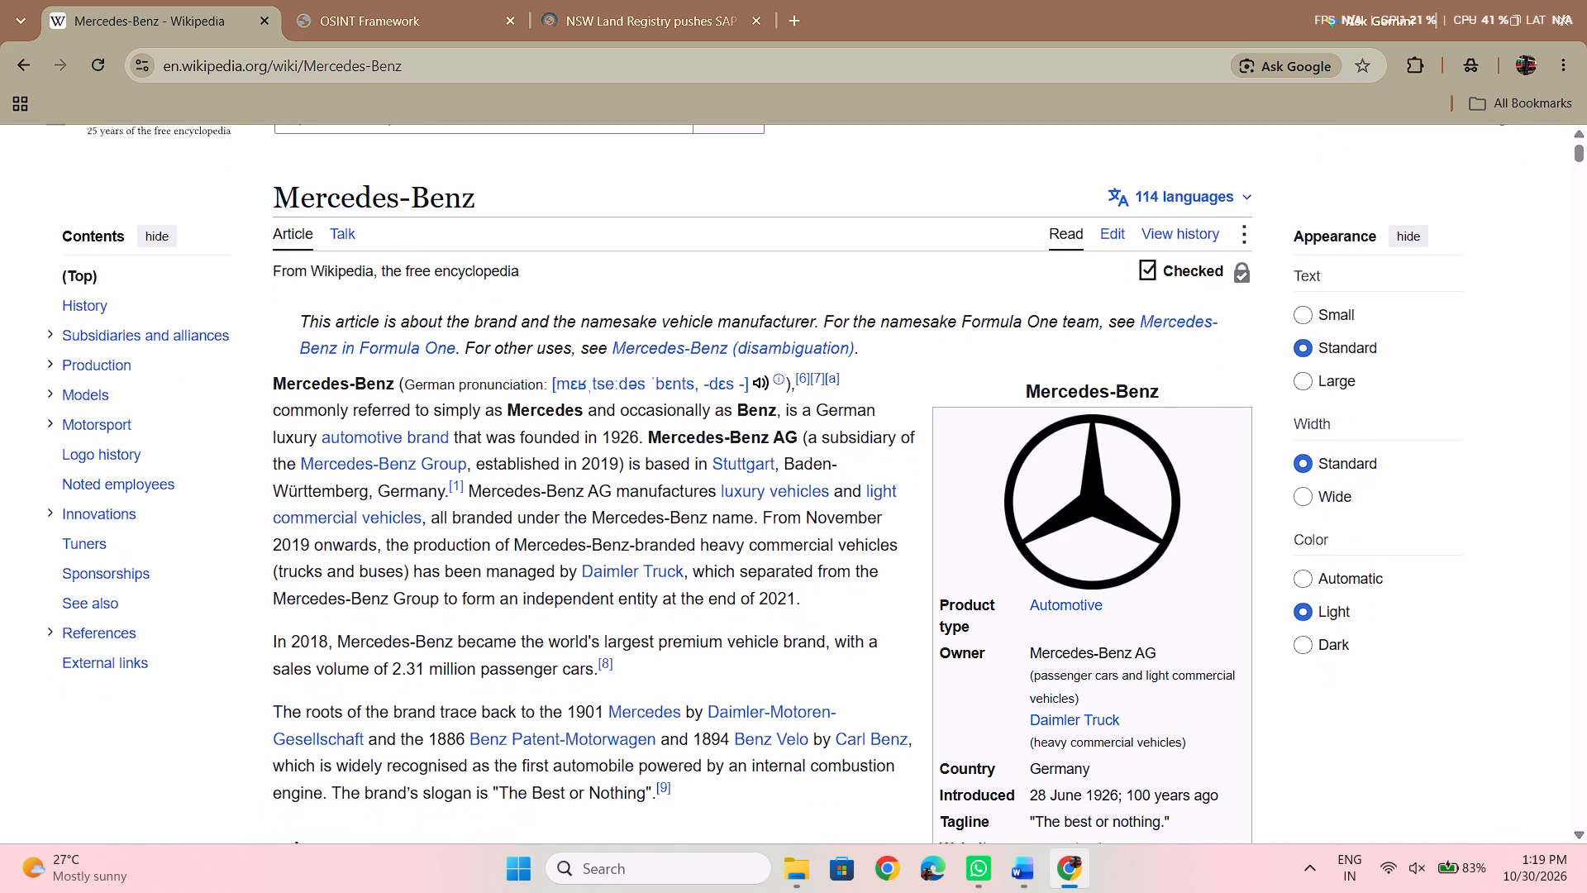
{"action": "scroll", "coordinate": [461, 349], "scroll_direction": "down", "scroll_amount": 2}
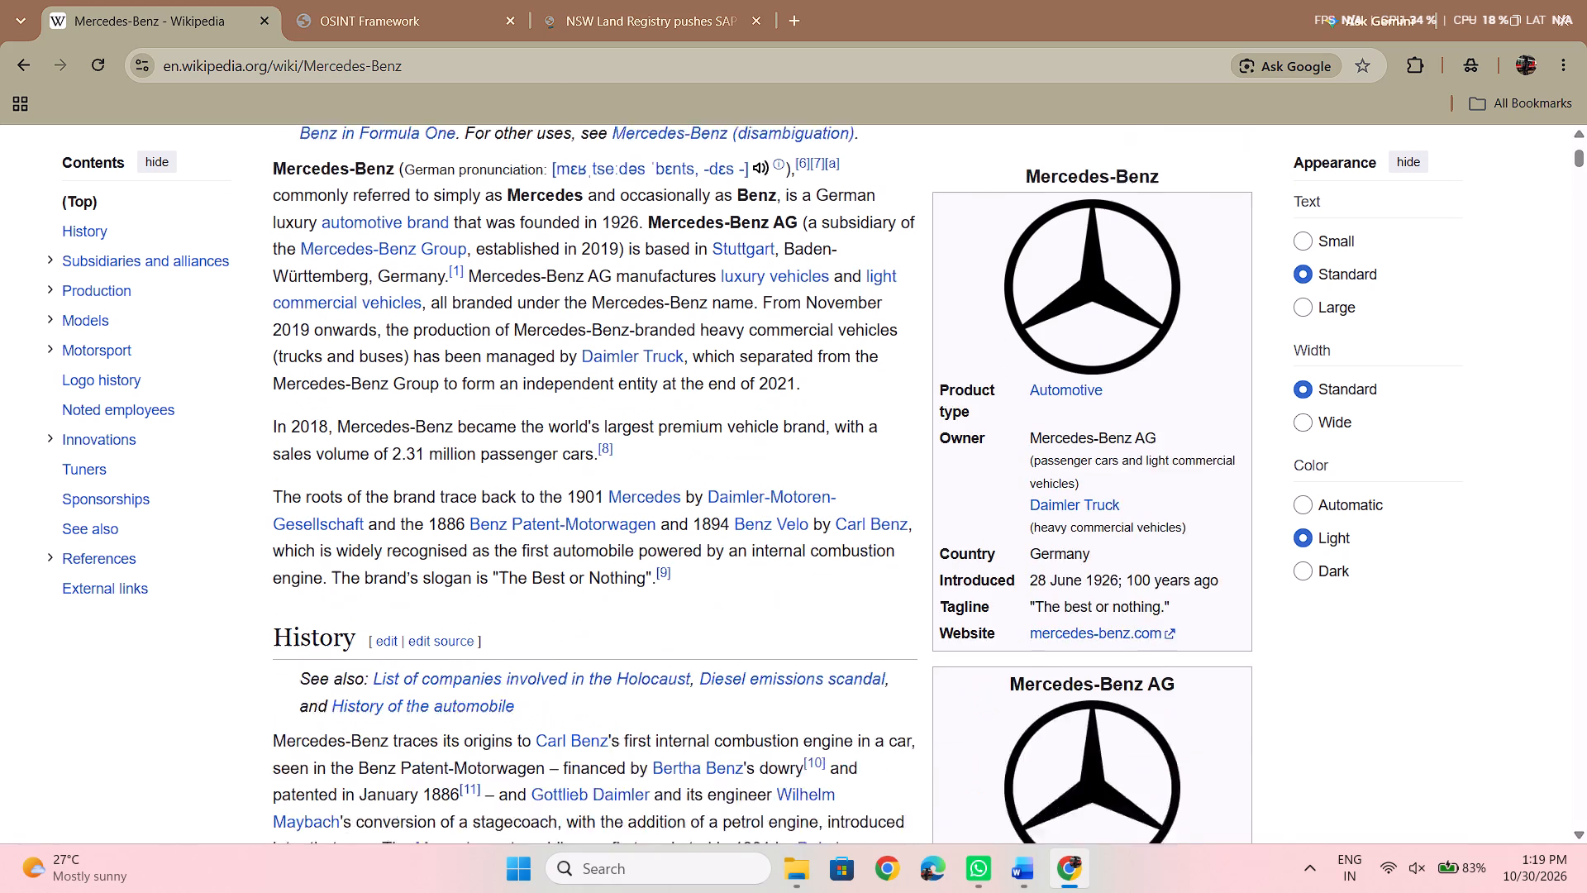
{"action": "scroll", "coordinate": [461, 349], "scroll_direction": "down", "scroll_amount": 1}
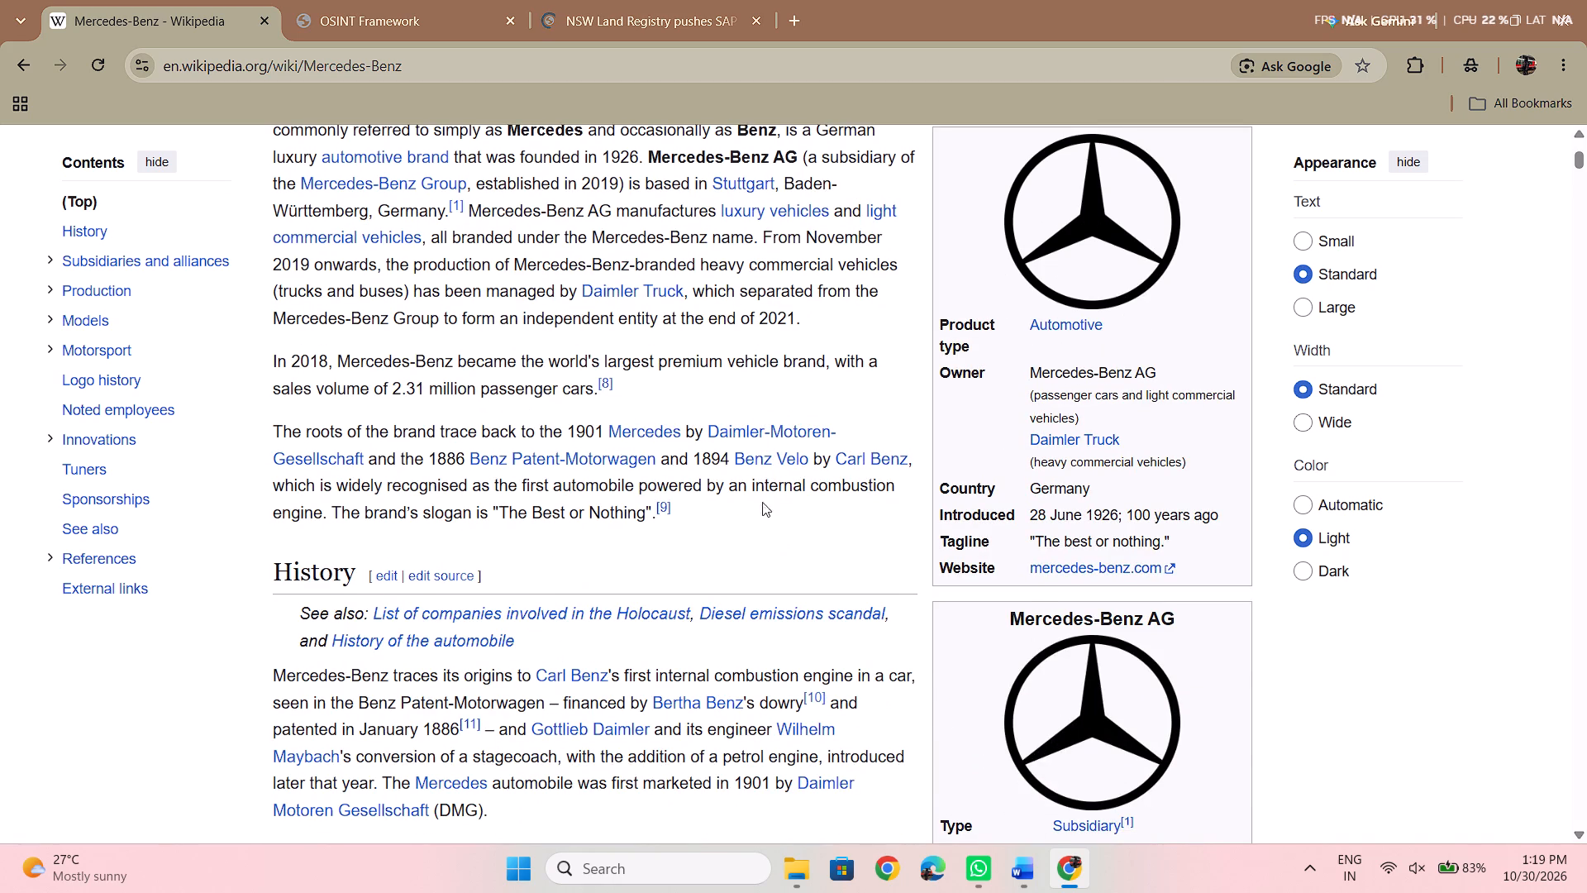
Copy the "Company profile" heading text from Chapter 1 in Word and search Wikipedia for "Company profile Mercedes-Benz".
{"action": "left_click", "coordinate": [1023, 876]}
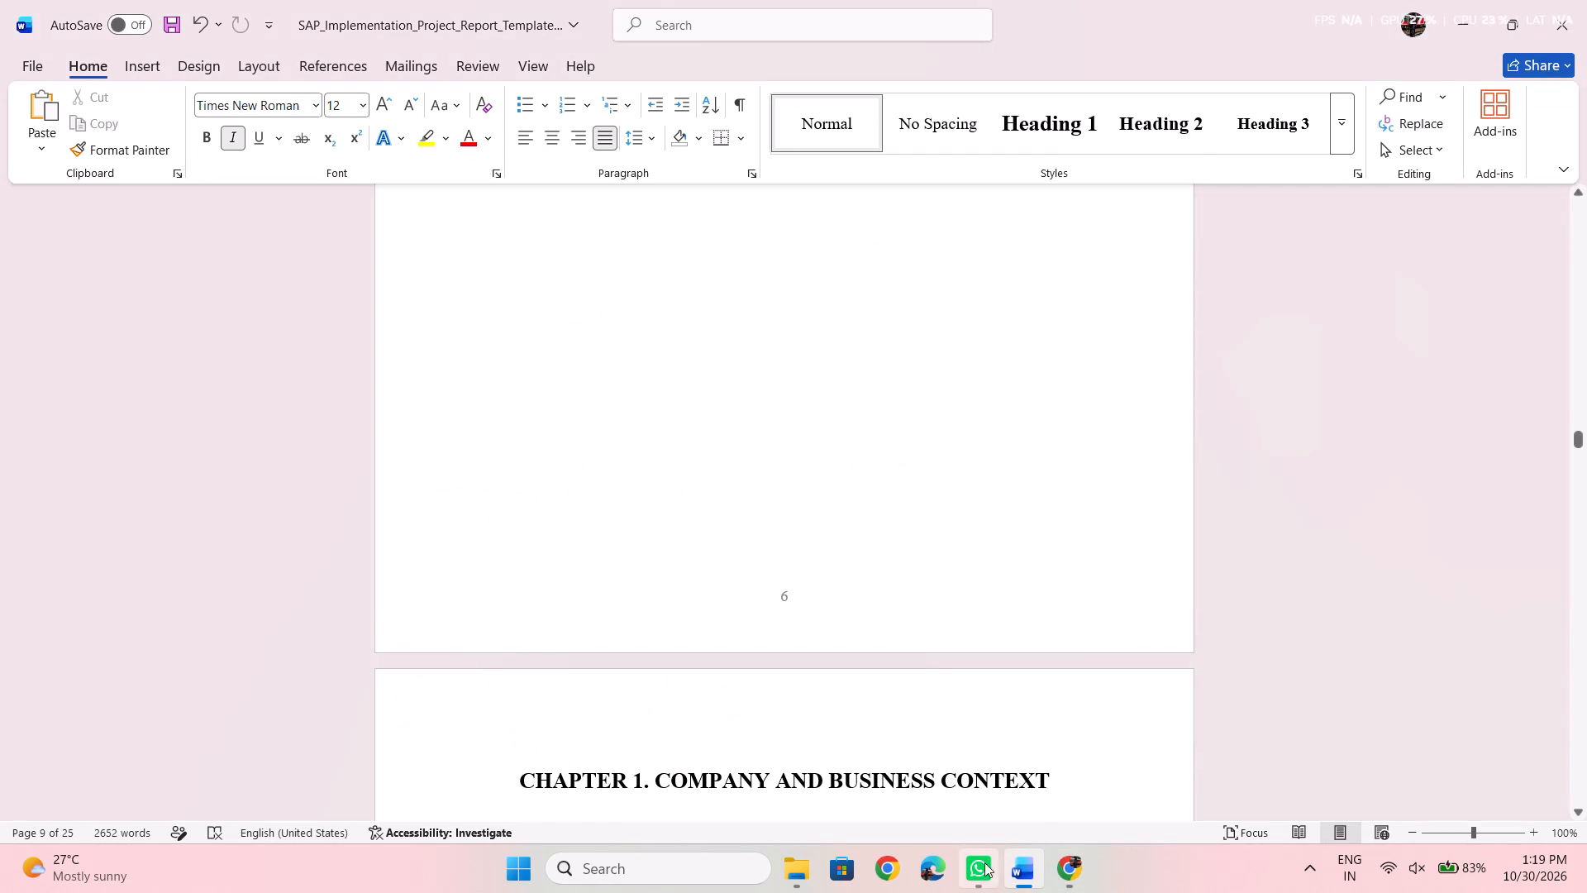
{"action": "scroll", "coordinate": [922, 700], "scroll_direction": "down", "scroll_amount": 1}
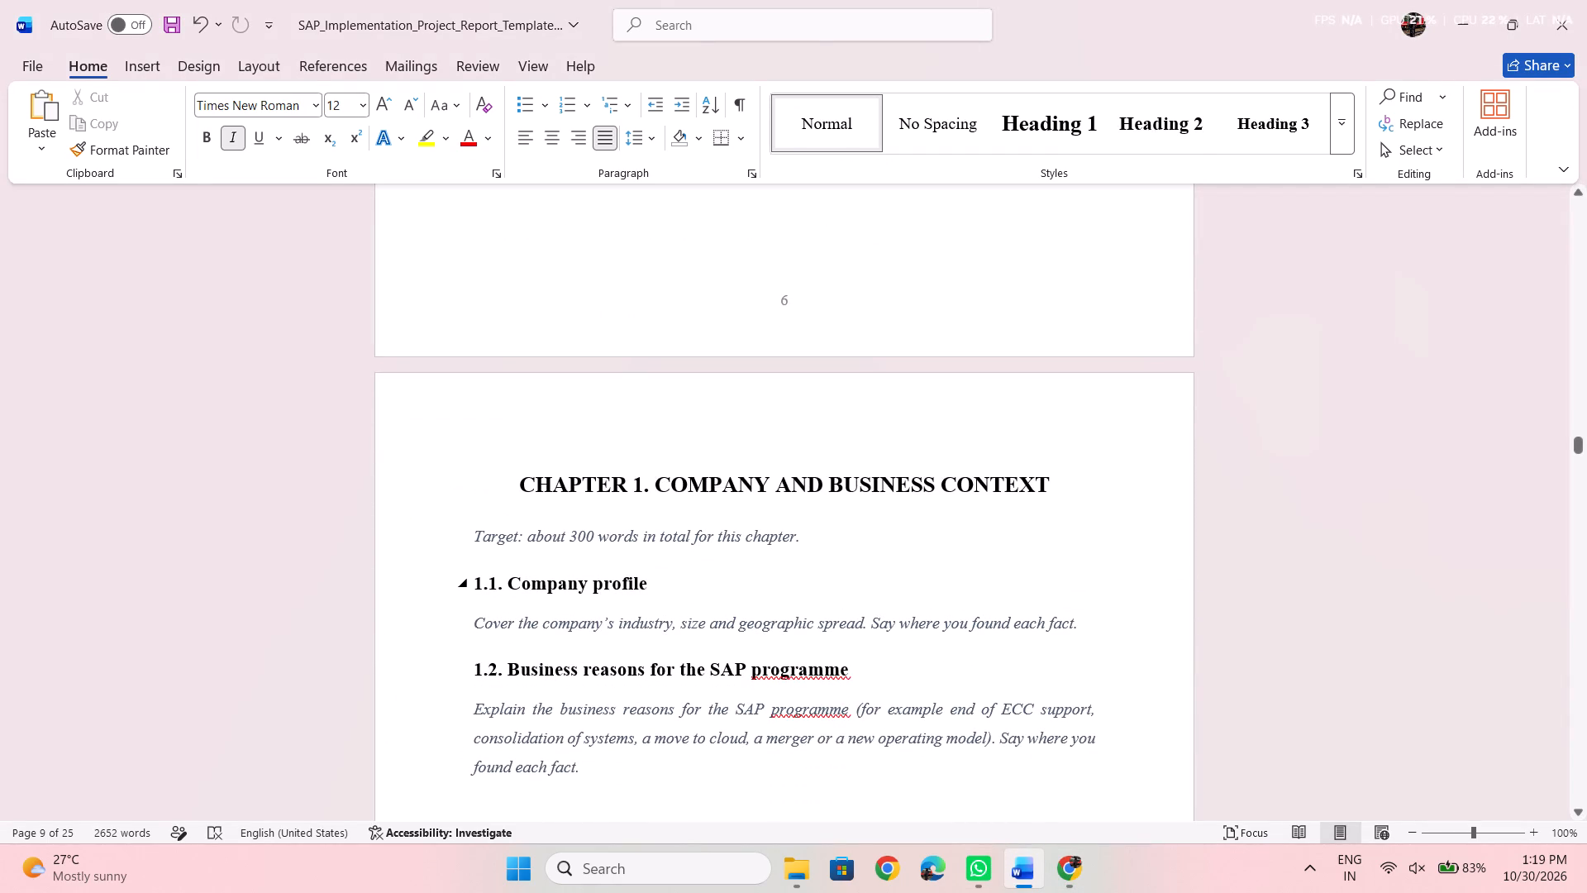
{"action": "left_click_drag", "start_coordinate": [671, 580], "coordinate": [514, 580]}
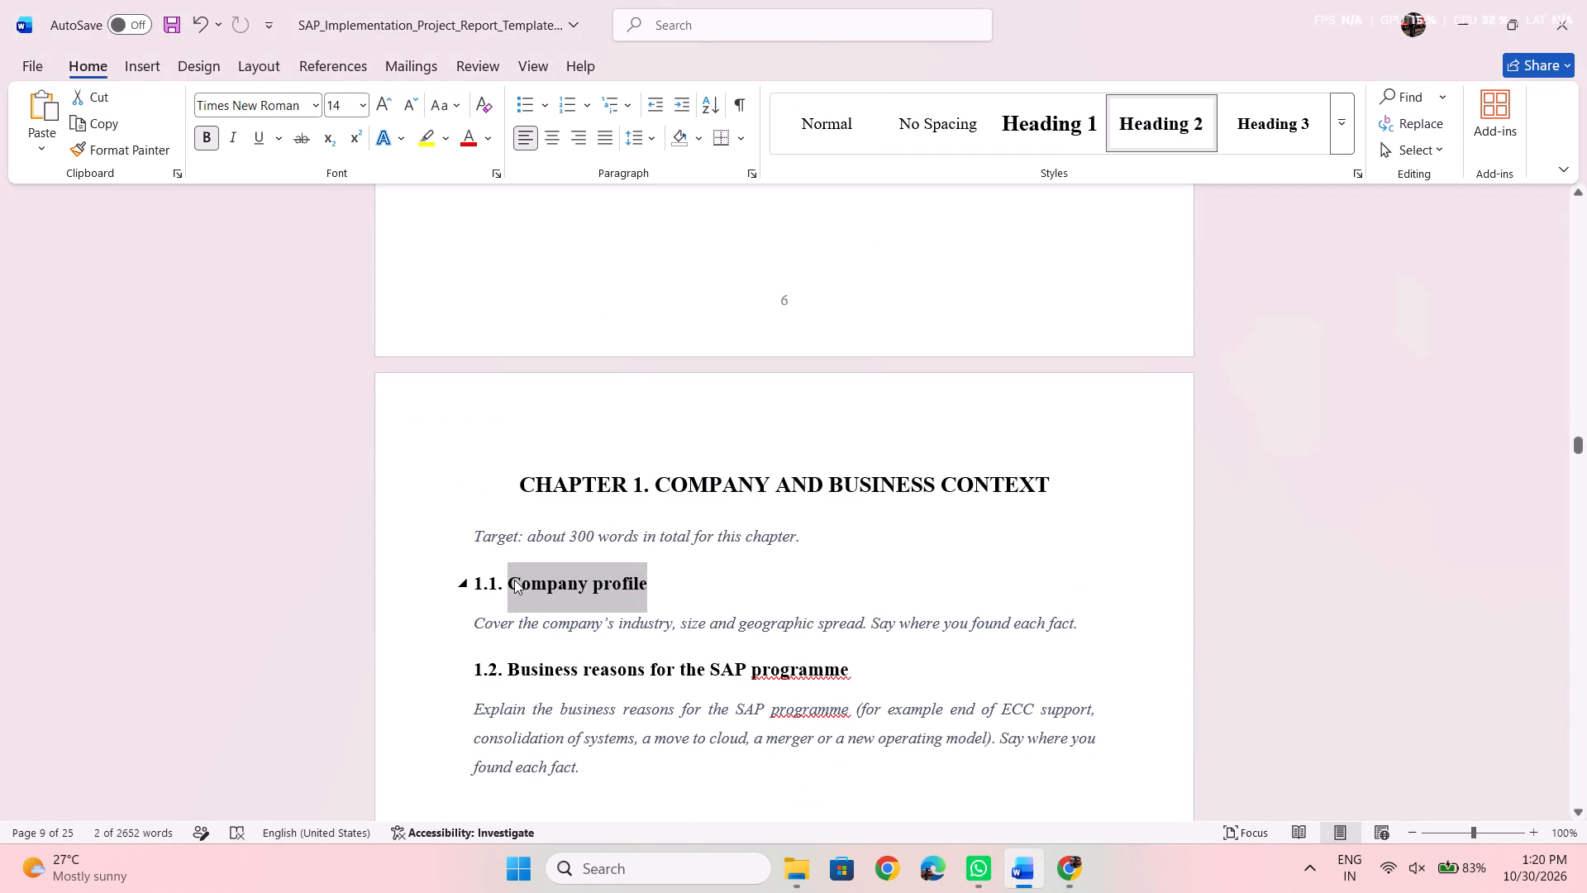
{"action": "key", "text": "ctrl+c"}
{"action": "left_click", "coordinate": [682, 566]}
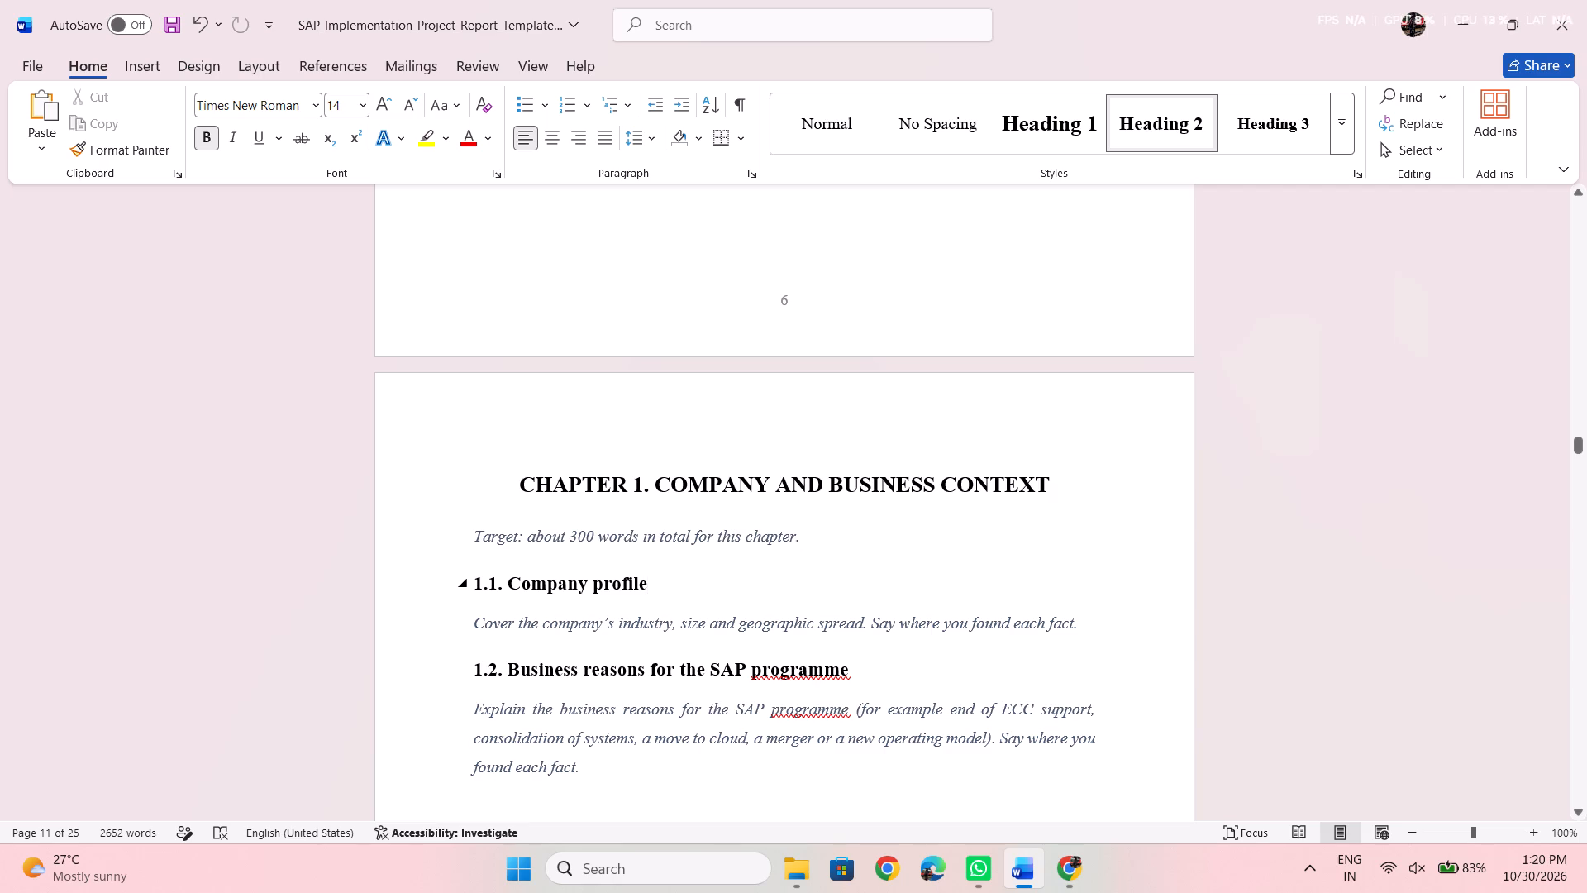
{"action": "left_click", "coordinate": [1070, 865]}
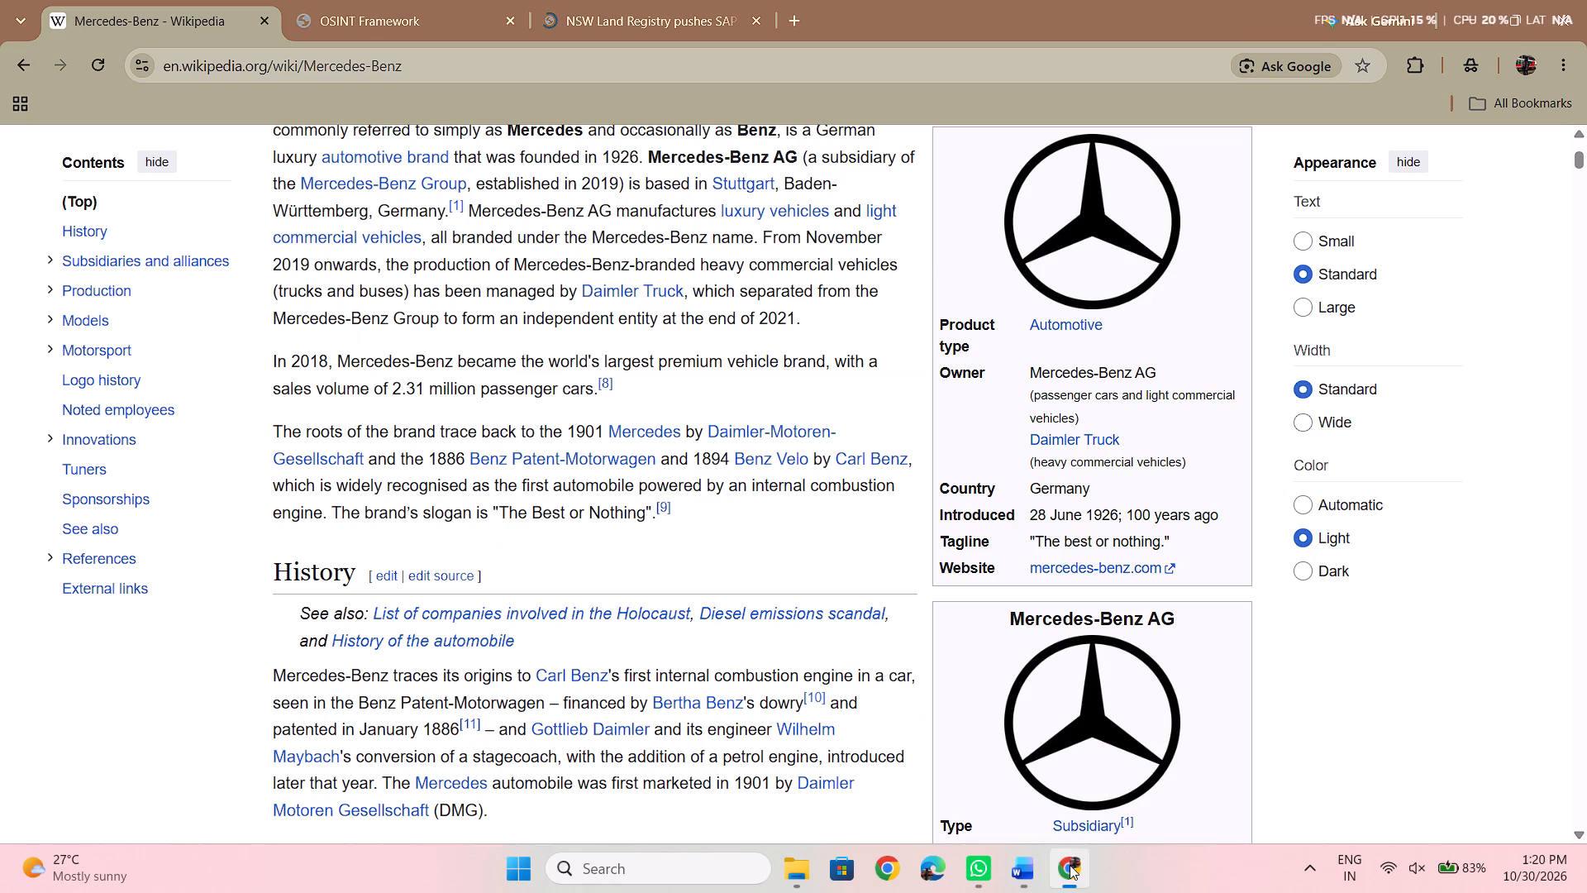
{"action": "scroll", "coordinate": [719, 247], "scroll_direction": "up", "scroll_amount": 7}
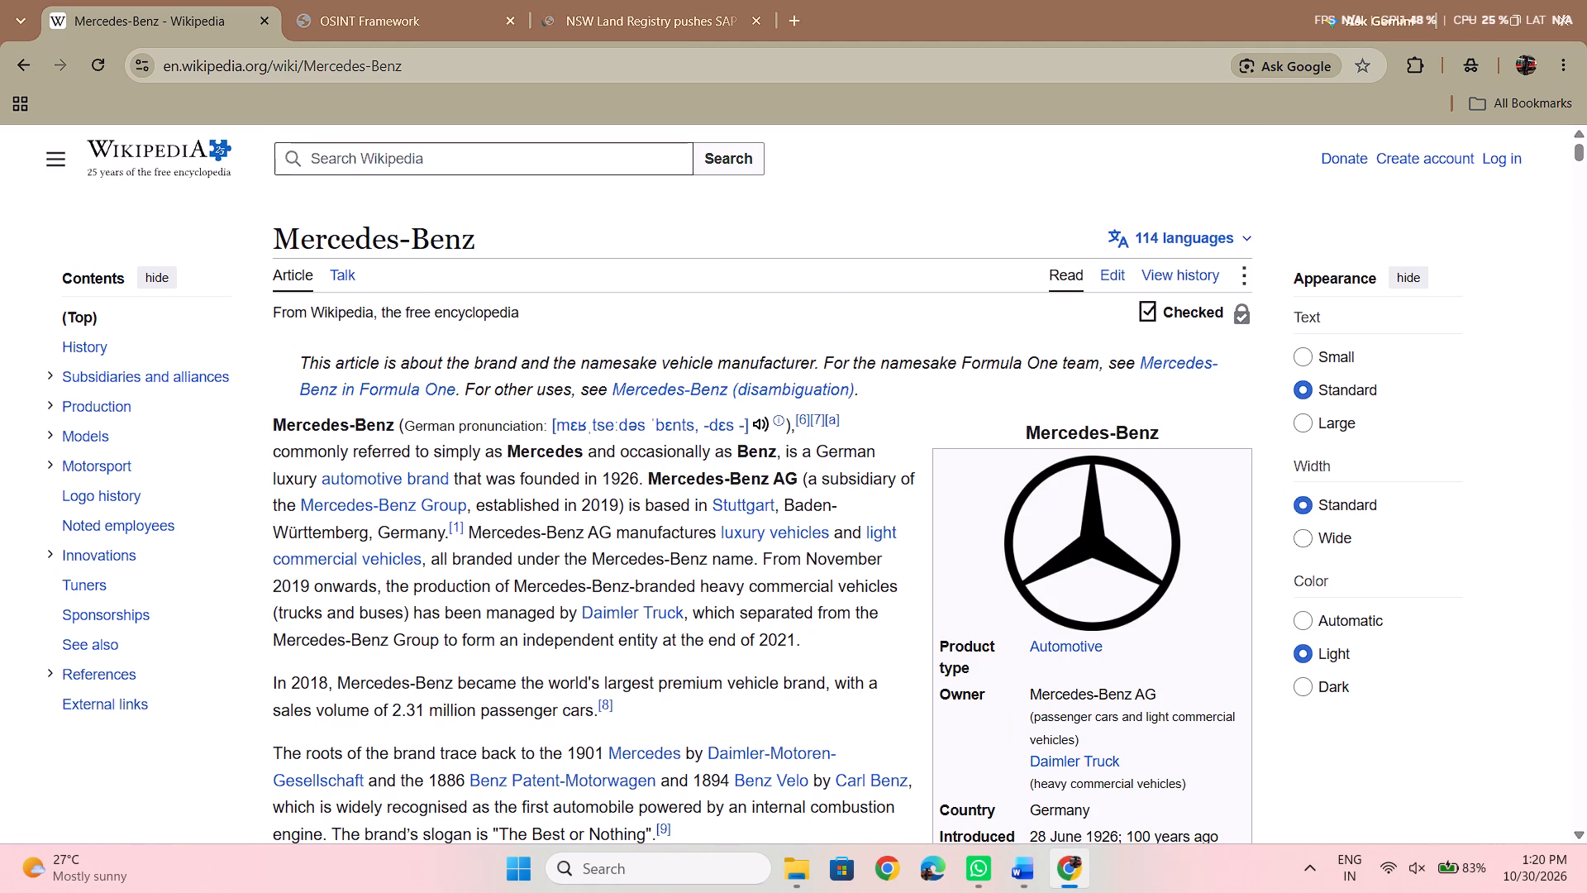
{"action": "left_click", "coordinate": [438, 156]}
{"action": "key", "text": "ctrl+v"}
{"action": "key", "text": "space"}
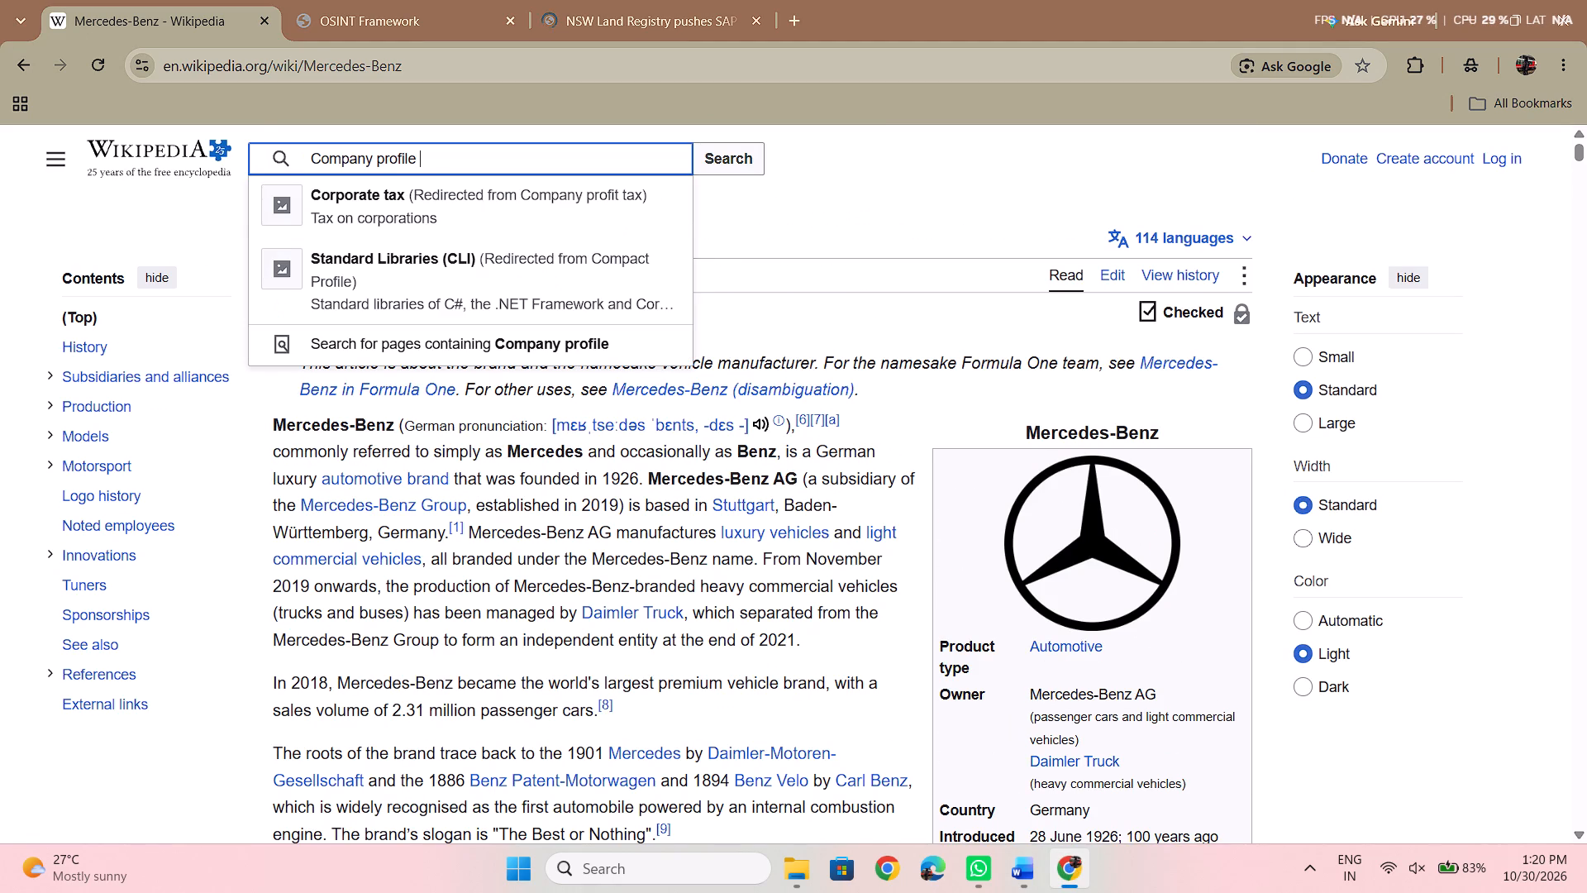
{"action": "key", "text": "super+v"}
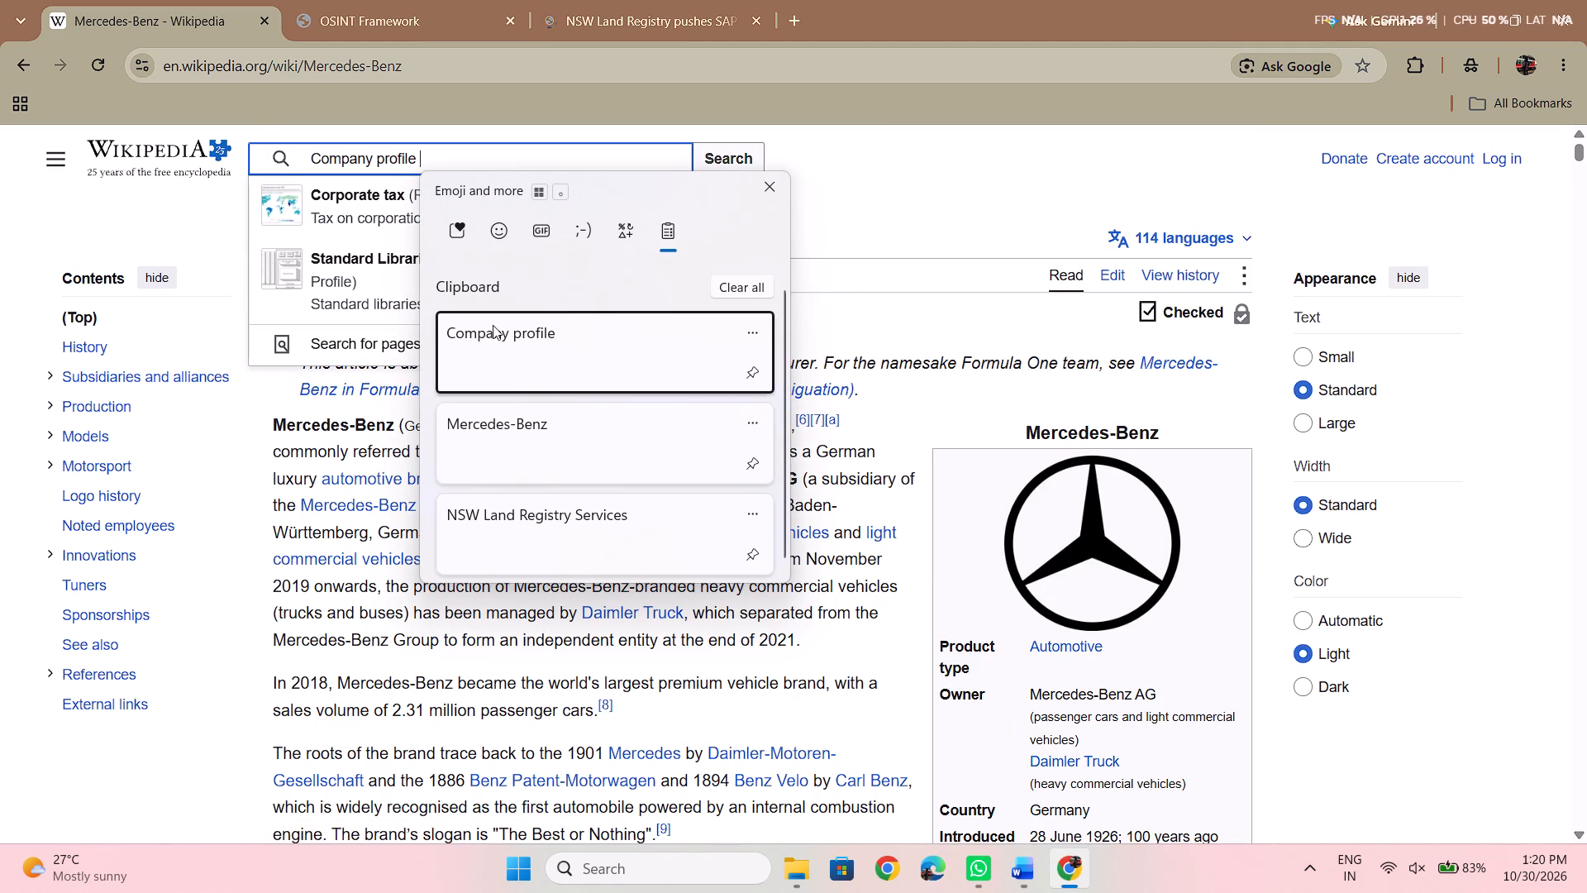
{"action": "left_click", "coordinate": [503, 426]}
{"action": "key", "text": "ctrl+v"}
{"action": "key", "text": "Return"}
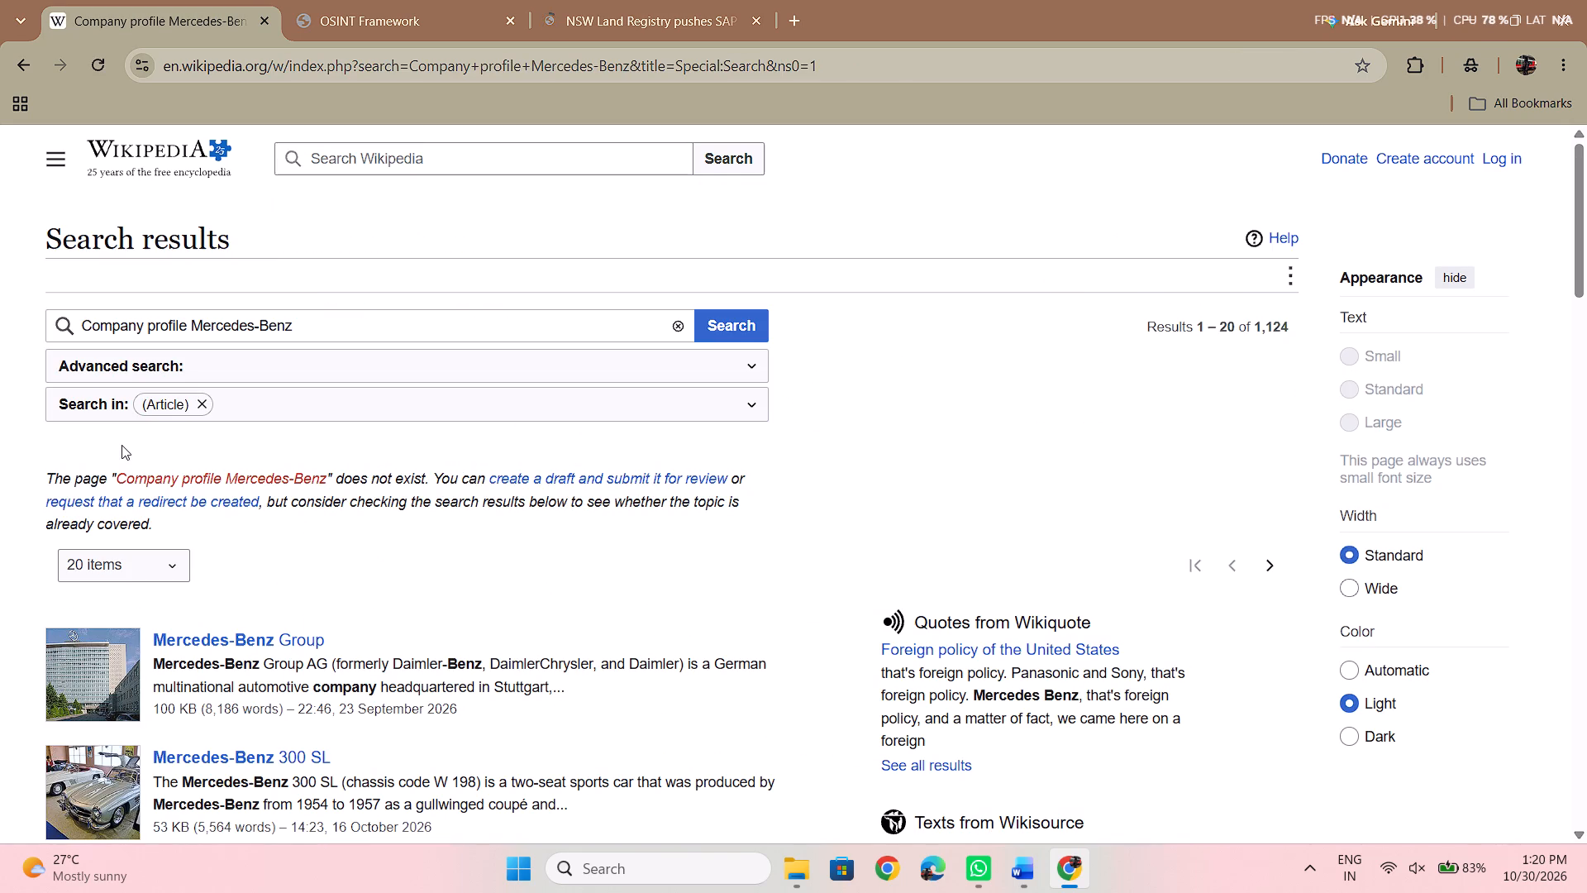
Return to the Mercedes-Benz article and examine its contents outline, expanding Subsidiaries and alliances, Production, Models and Motorsport.
{"action": "left_click", "coordinate": [19, 64]}
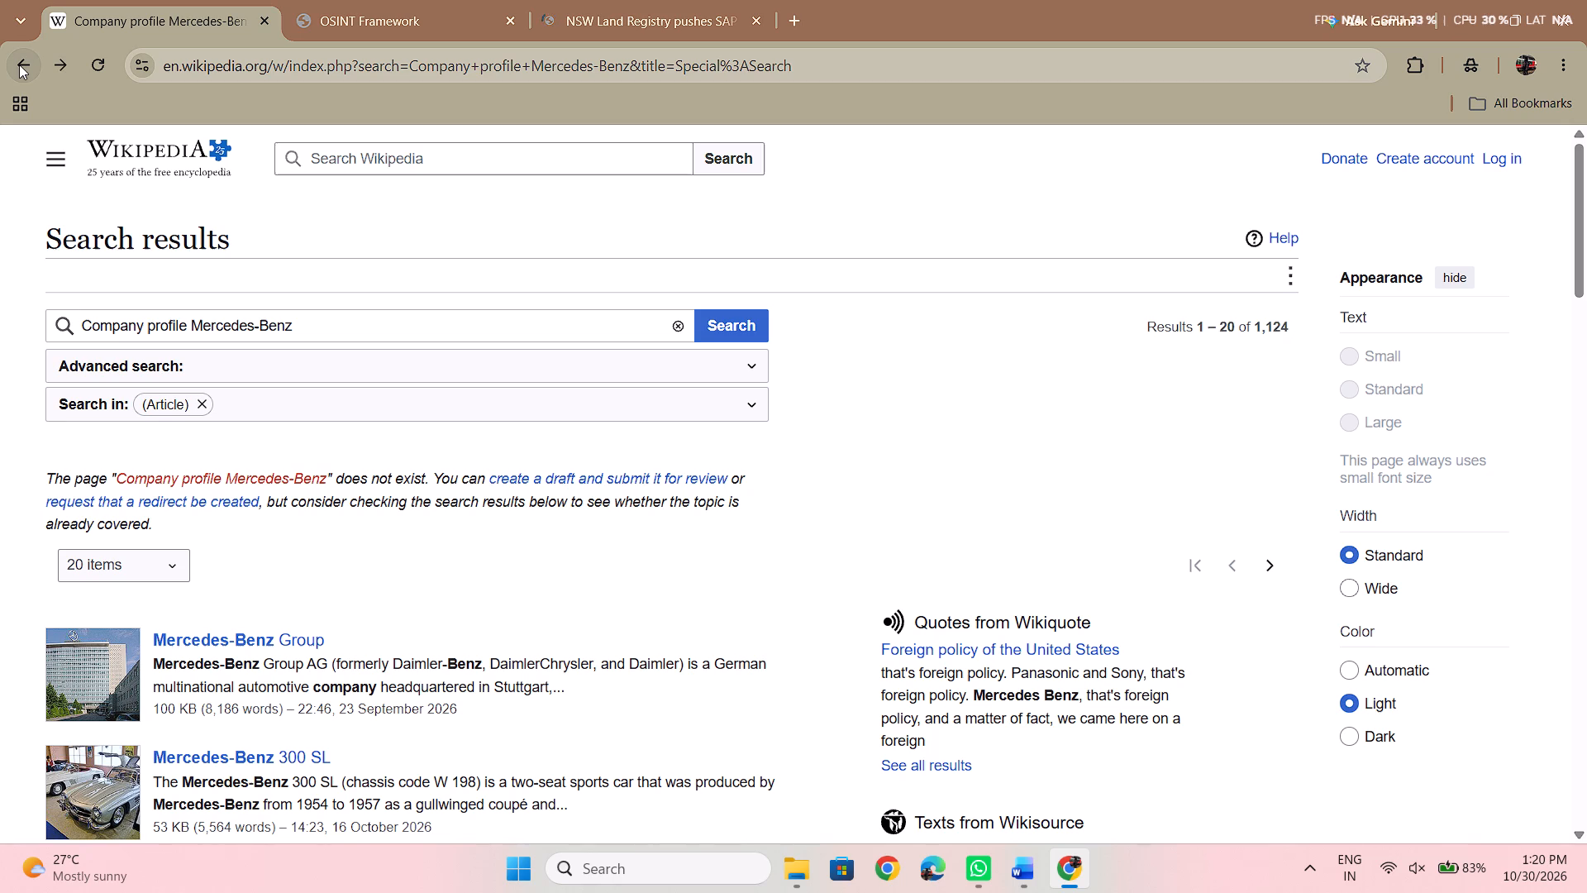
{"action": "left_click", "coordinate": [19, 64]}
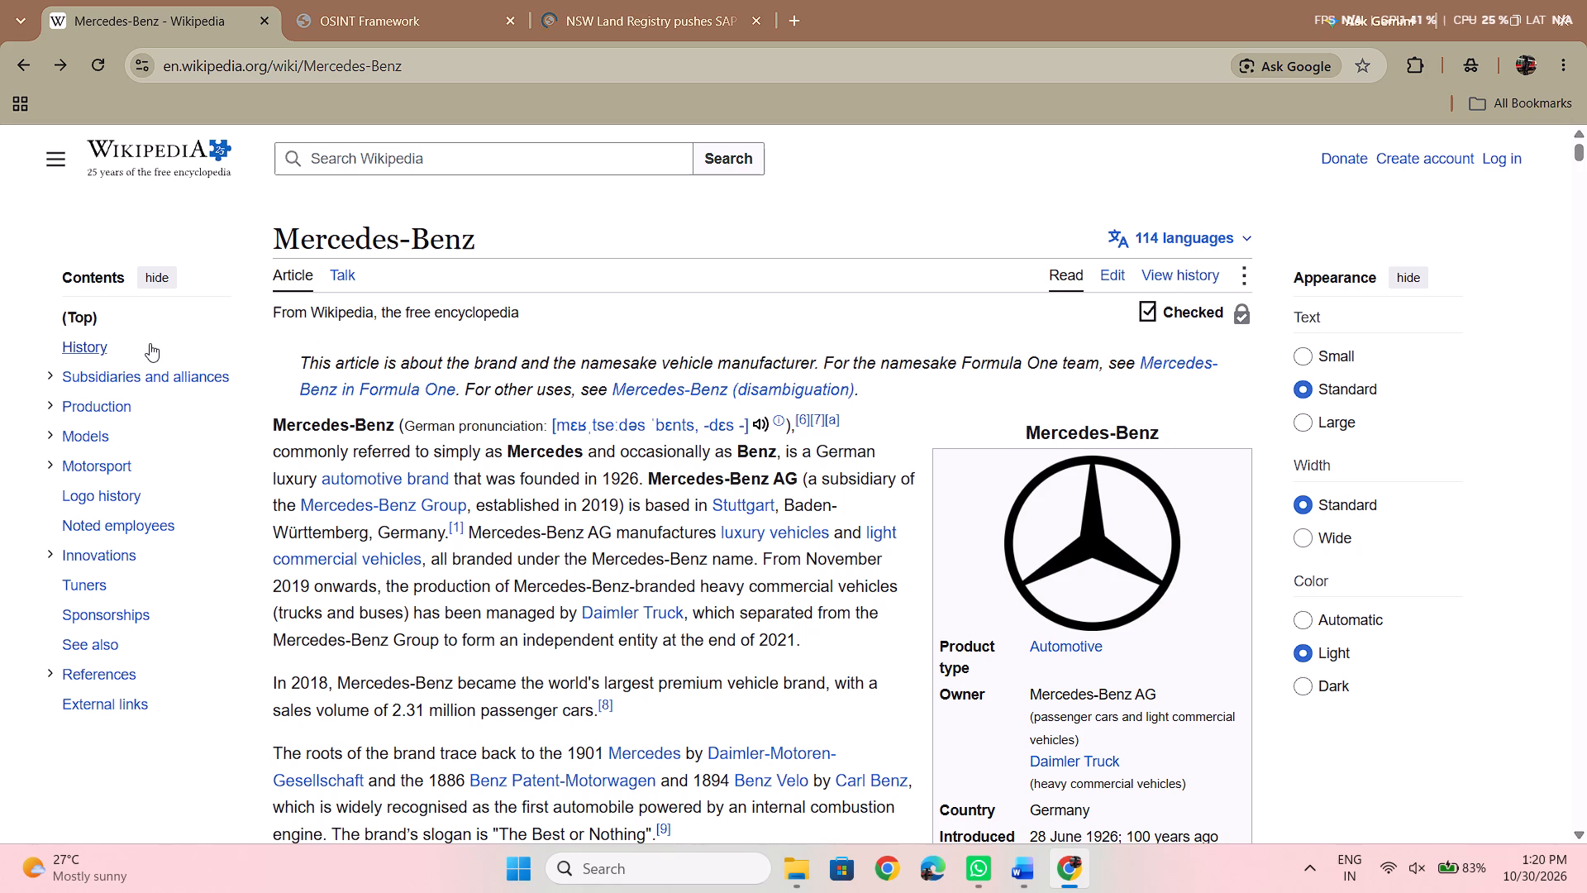
{"action": "left_click", "coordinate": [55, 399]}
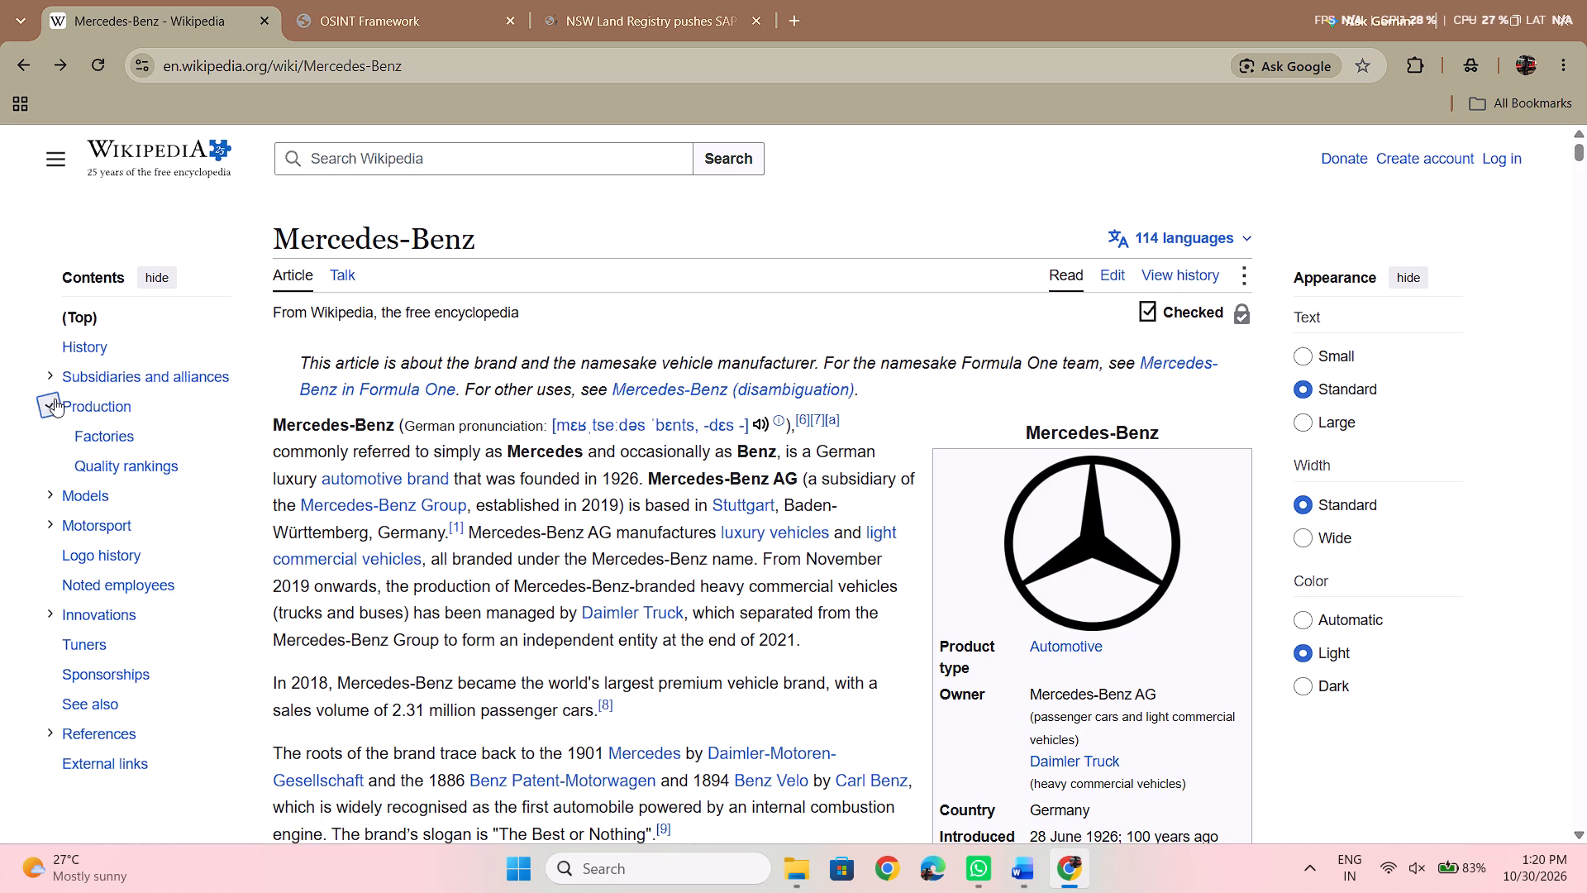
{"action": "left_click", "coordinate": [52, 371]}
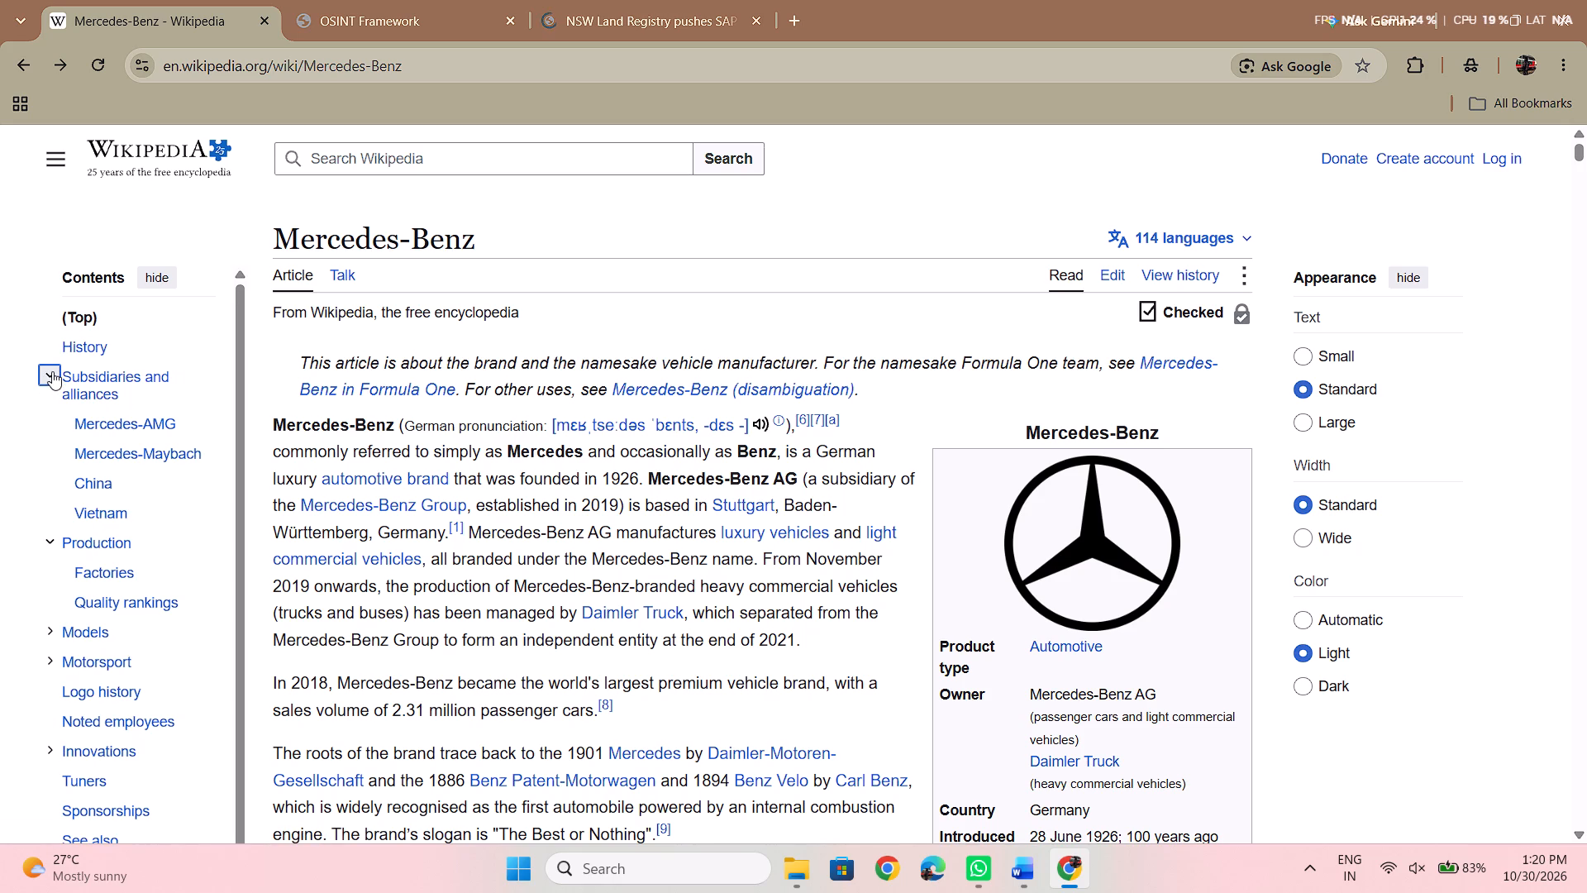
{"action": "scroll", "coordinate": [77, 544], "scroll_direction": "down", "scroll_amount": 1}
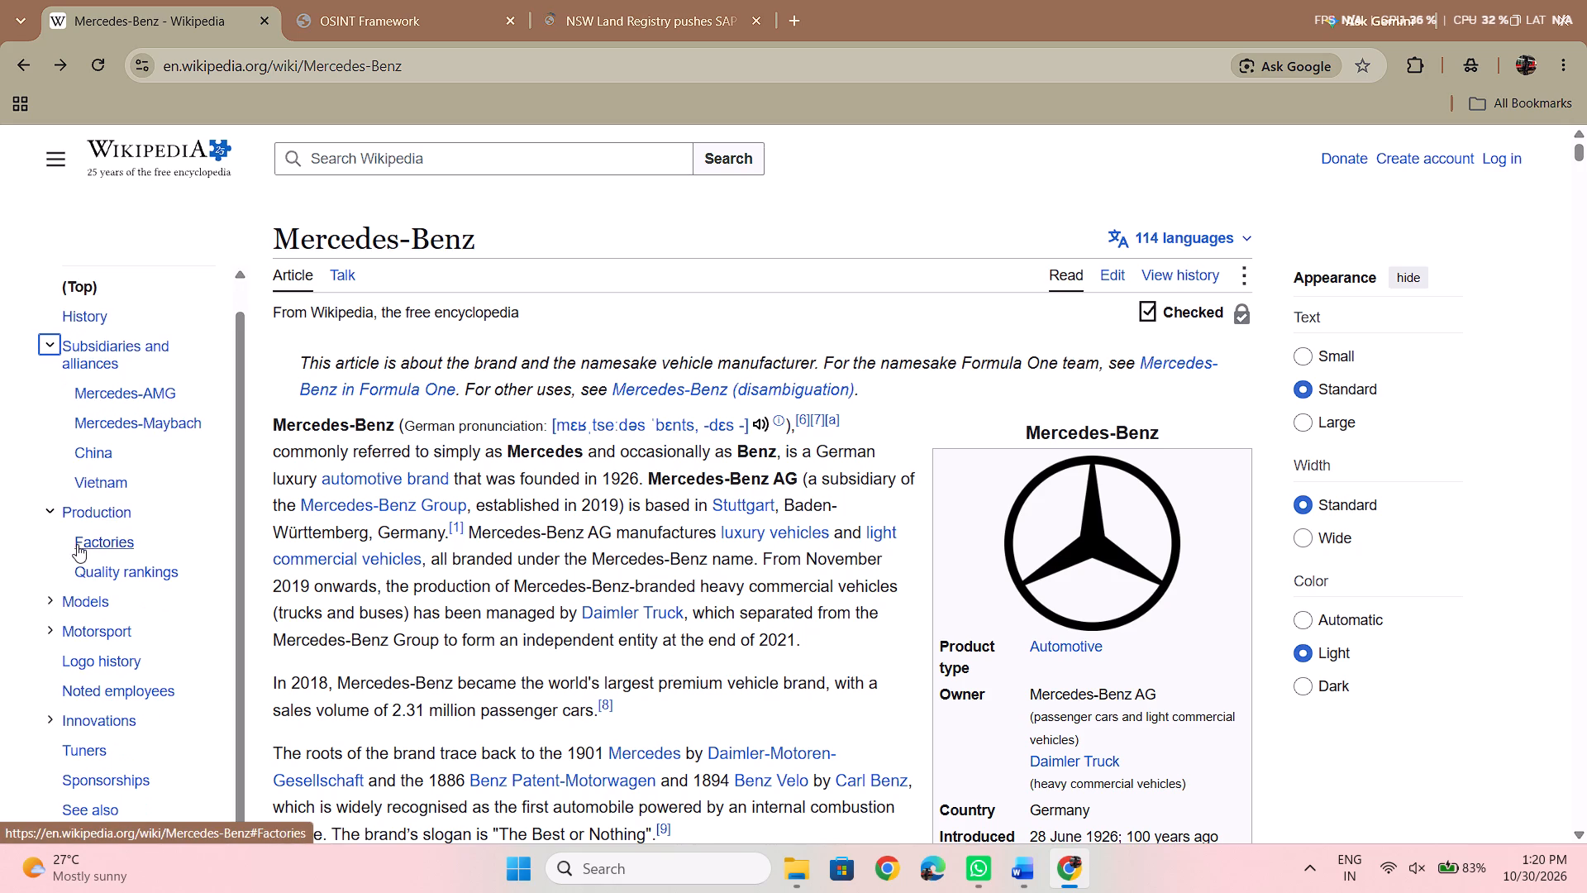
{"action": "left_click", "coordinate": [47, 611]}
{"action": "scroll", "coordinate": [47, 611], "scroll_direction": "down", "scroll_amount": 1}
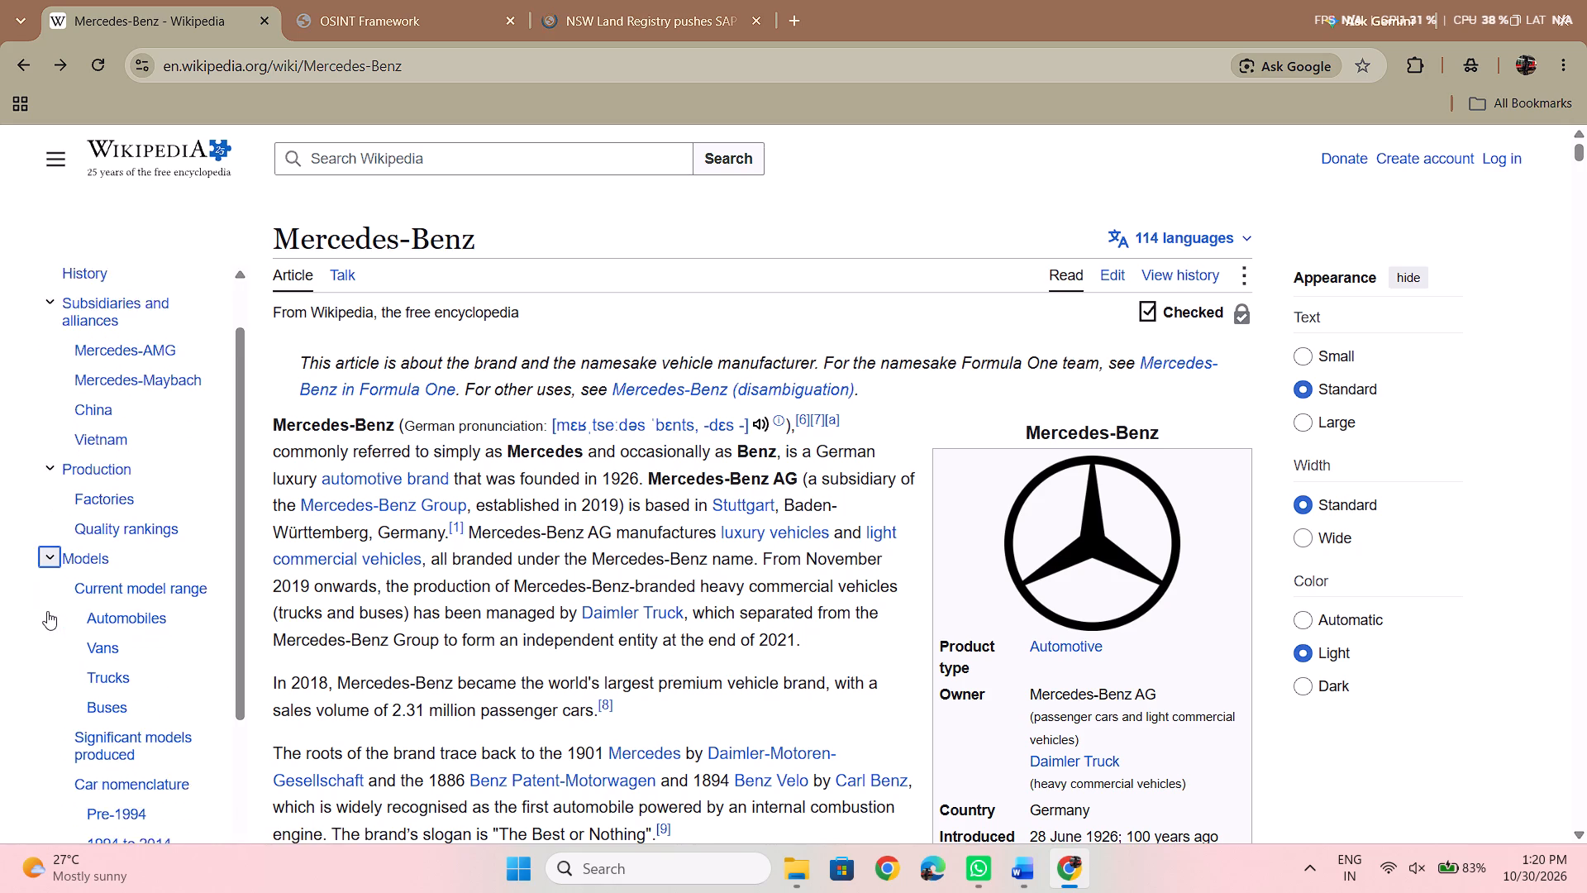
{"action": "scroll", "coordinate": [47, 611], "scroll_direction": "down", "scroll_amount": 2}
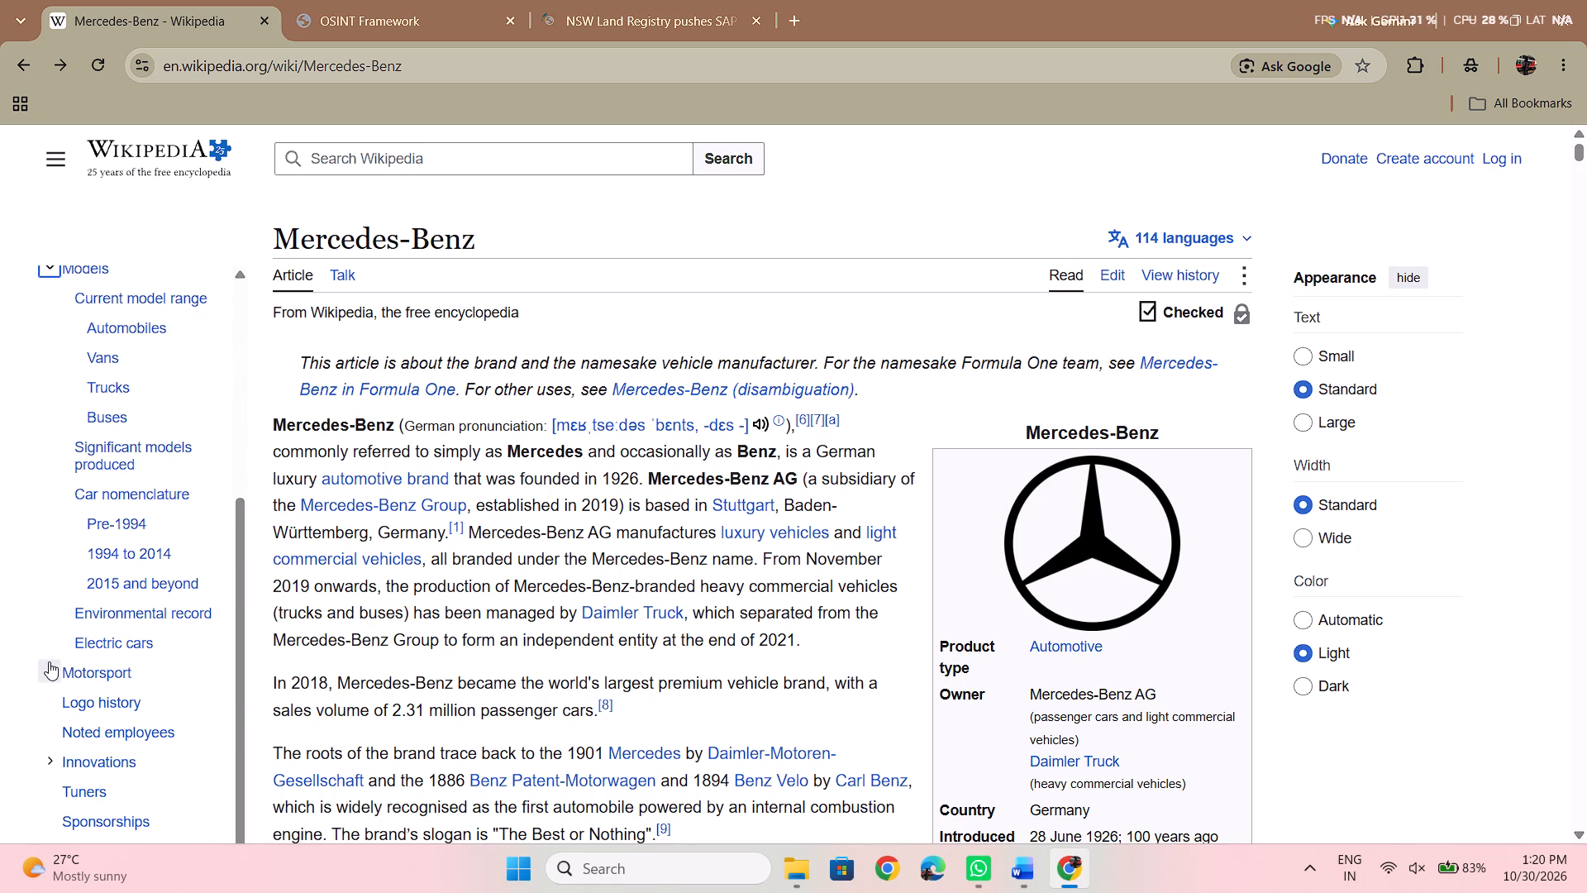
{"action": "left_click", "coordinate": [49, 661]}
{"action": "scroll", "coordinate": [49, 661], "scroll_direction": "down", "scroll_amount": 3}
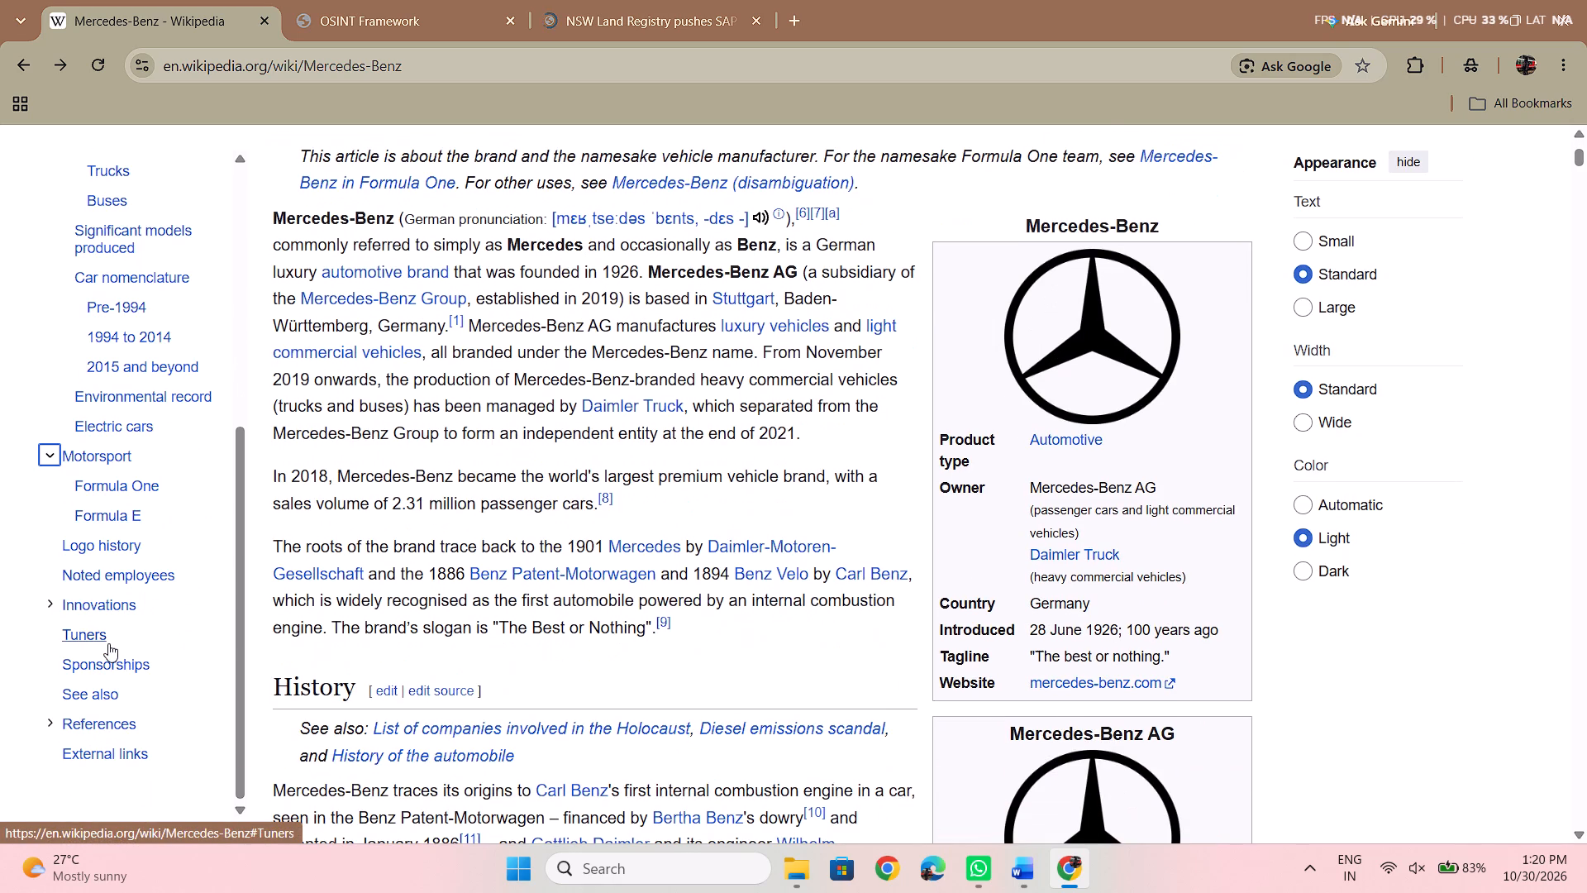
{"action": "scroll", "coordinate": [108, 643], "scroll_direction": "down", "scroll_amount": 1}
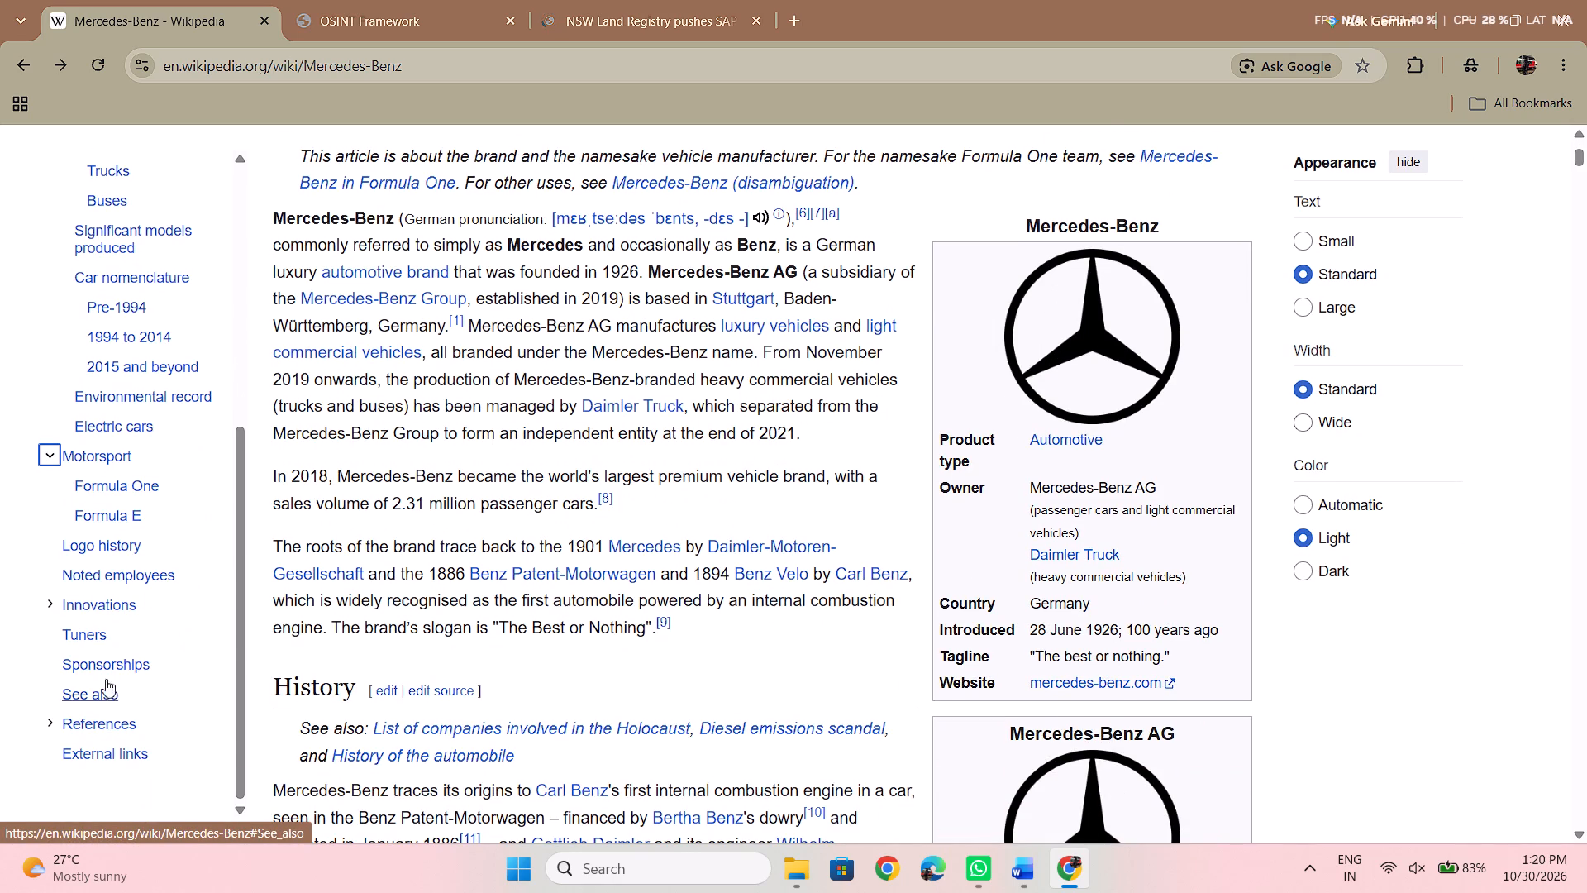
{"action": "scroll", "coordinate": [88, 641], "scroll_direction": "up", "scroll_amount": 5}
{"action": "scroll", "coordinate": [461, 479], "scroll_direction": "up", "scroll_amount": 1}
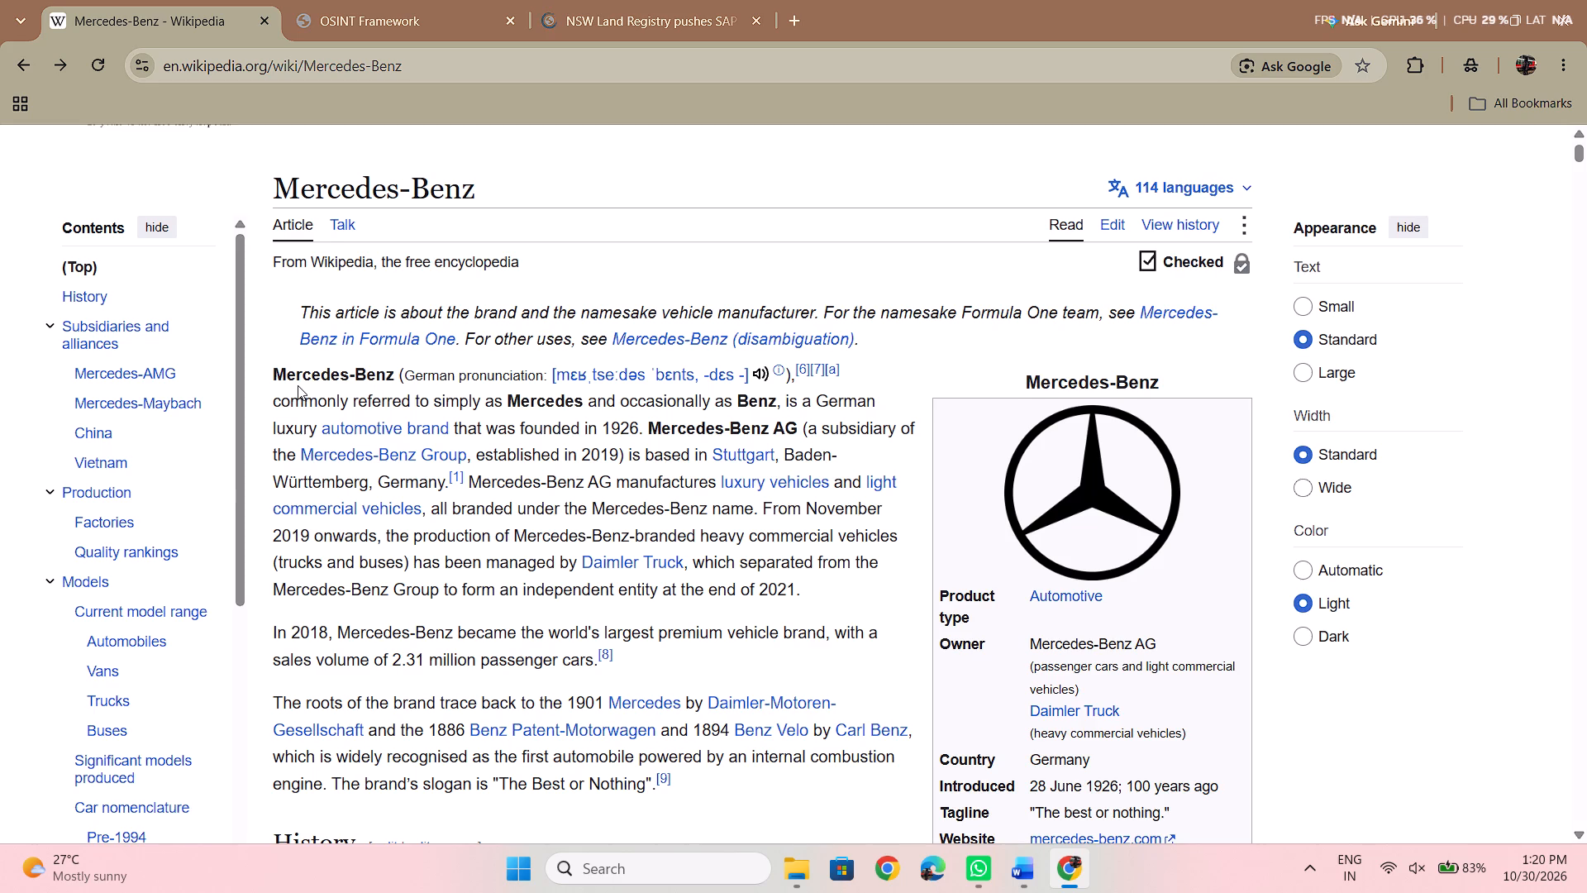
Replace the instruction text under 1.1 Company profile in Word with the three introductory paragraphs copied from the Mercedes-Benz Wikipedia article.
{"action": "scroll", "coordinate": [298, 385], "scroll_direction": "down", "scroll_amount": 1}
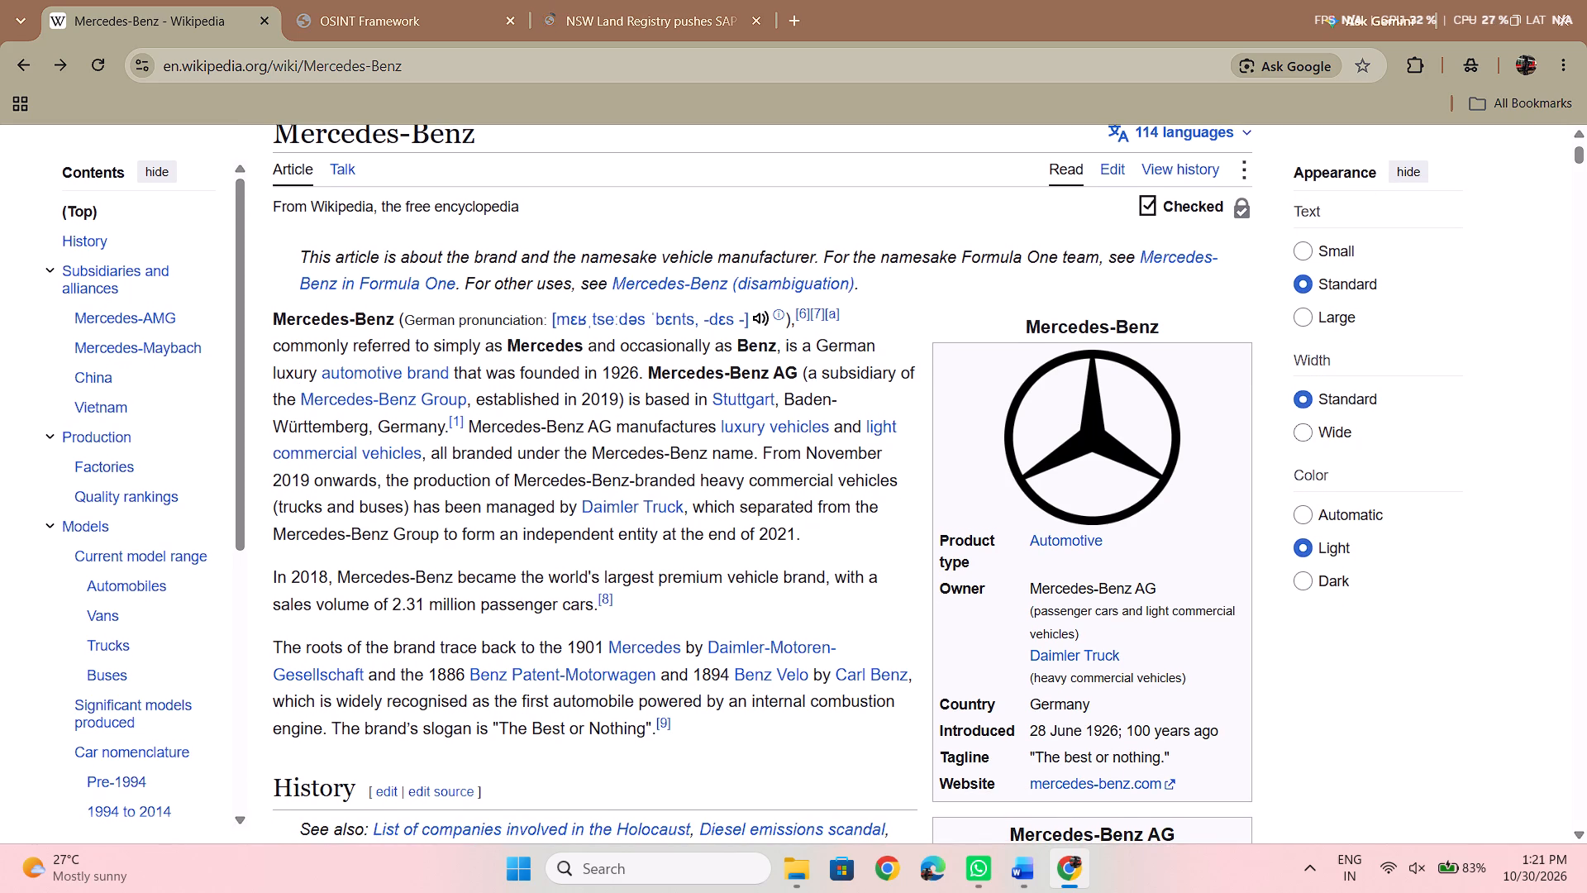
{"action": "left_click_drag", "start_coordinate": [655, 733], "coordinate": [279, 319]}
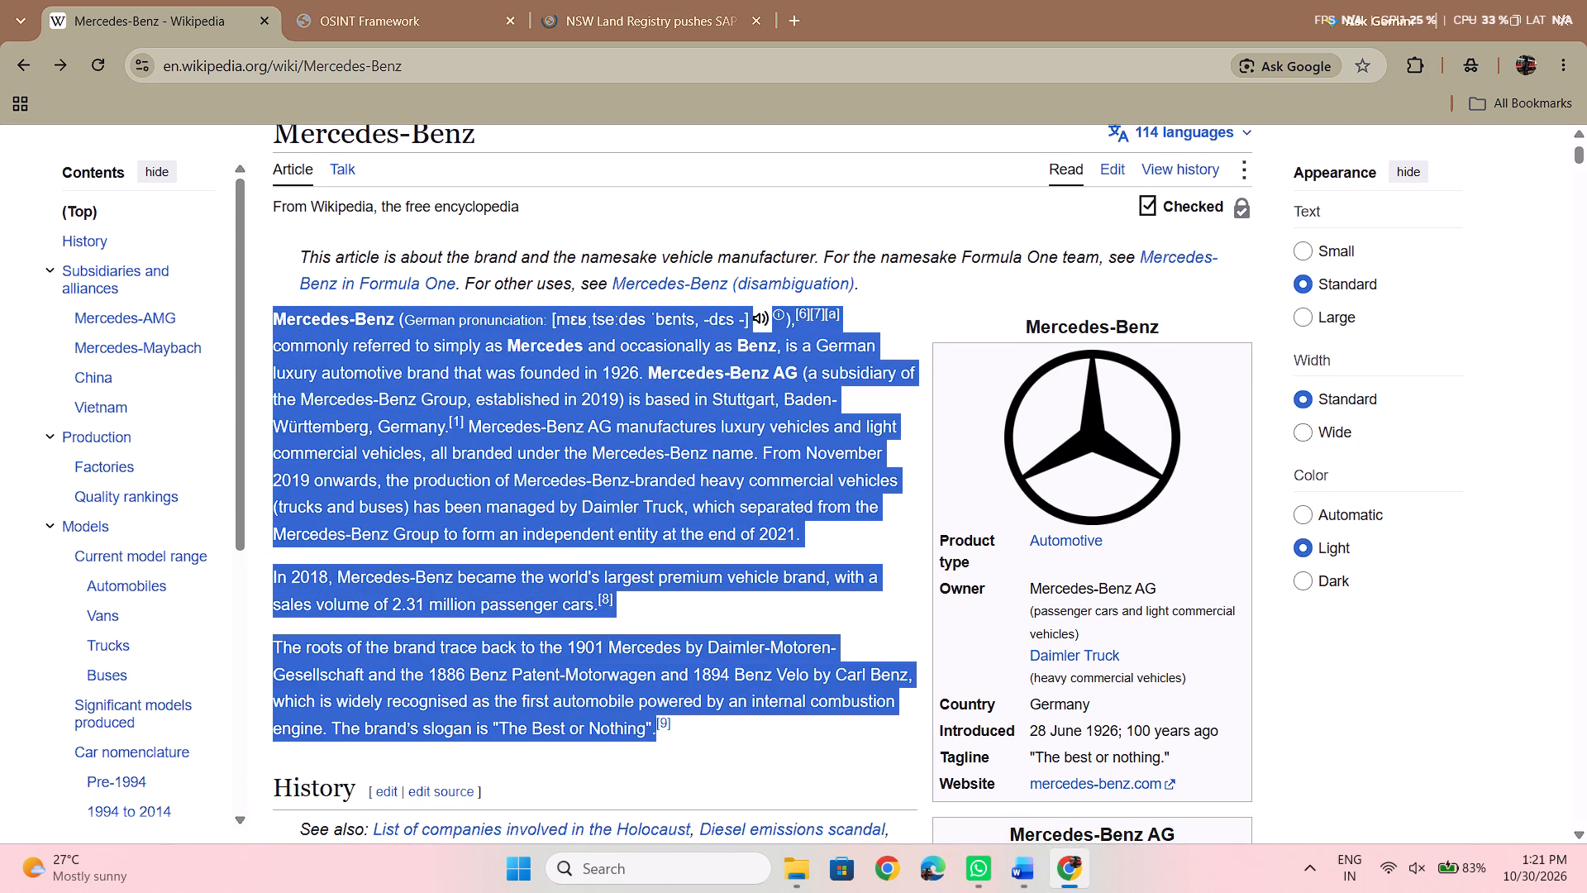
{"action": "left_click_drag", "start_coordinate": [279, 319], "coordinate": [276, 318]}
{"action": "key", "text": "ctrl+c"}
{"action": "left_click", "coordinate": [1027, 855]}
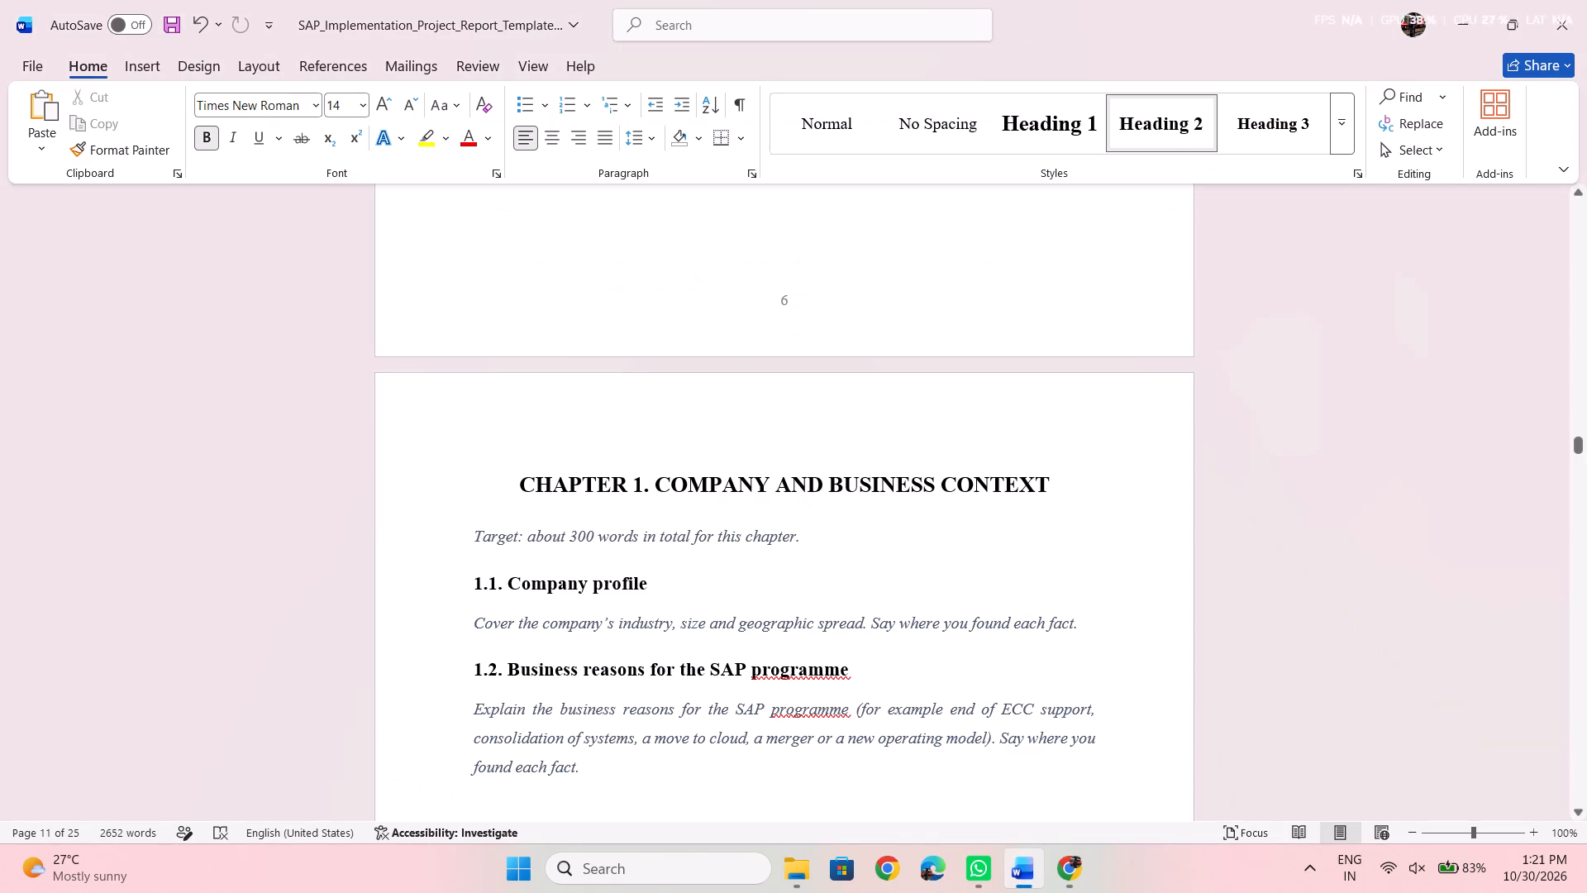
{"action": "left_click", "coordinate": [1088, 629]}
{"action": "left_click_drag", "start_coordinate": [1088, 629], "coordinate": [483, 633]}
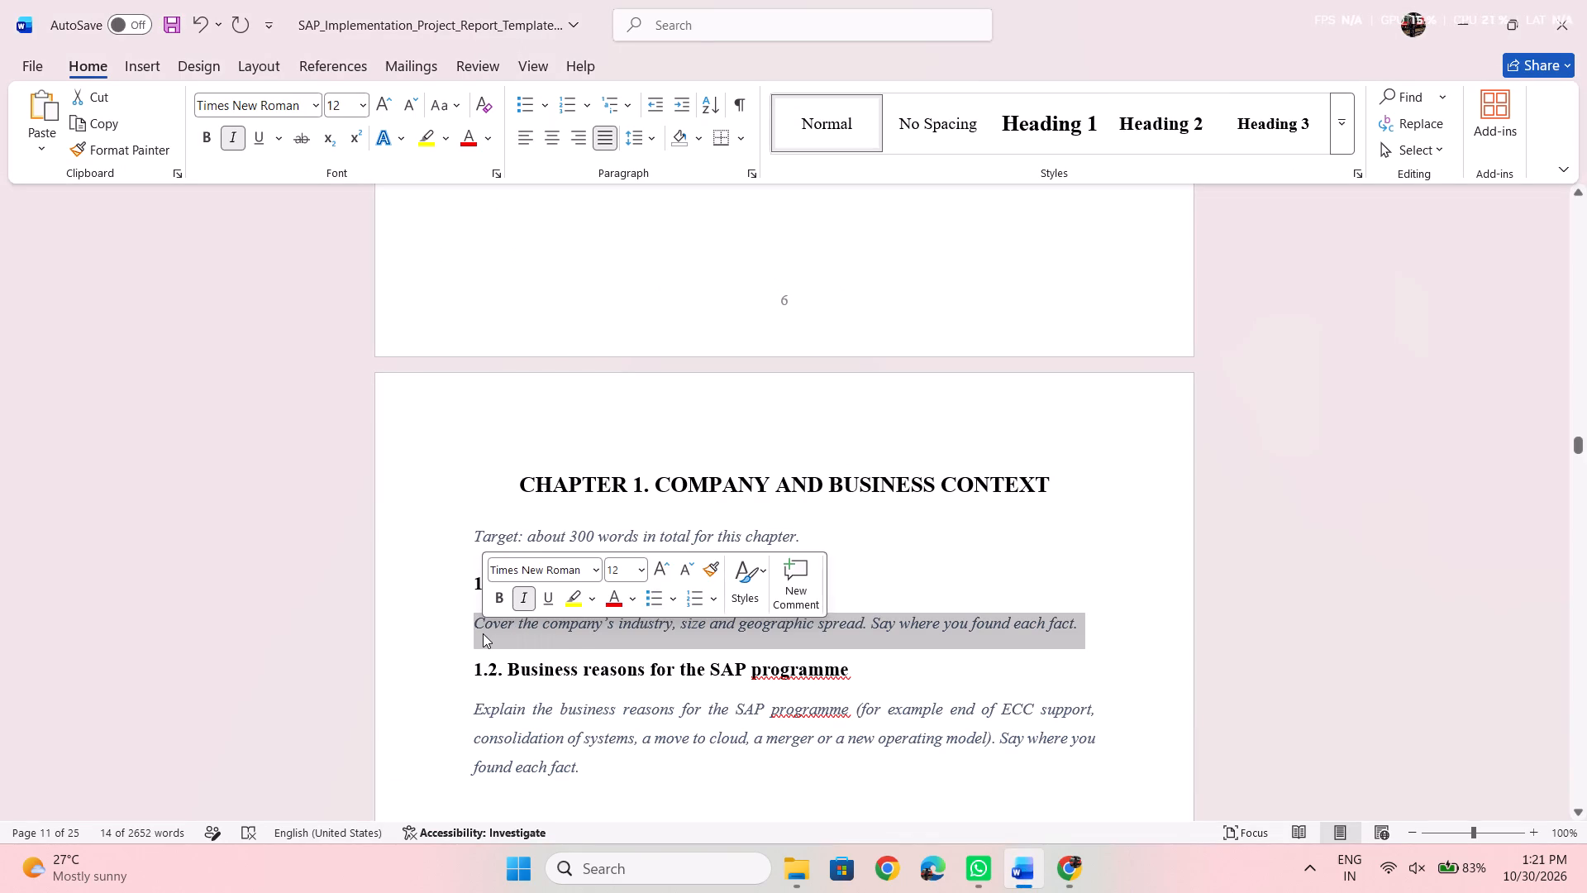
{"action": "key", "text": "BackSpace"}
{"action": "key", "text": "ctrl+v"}
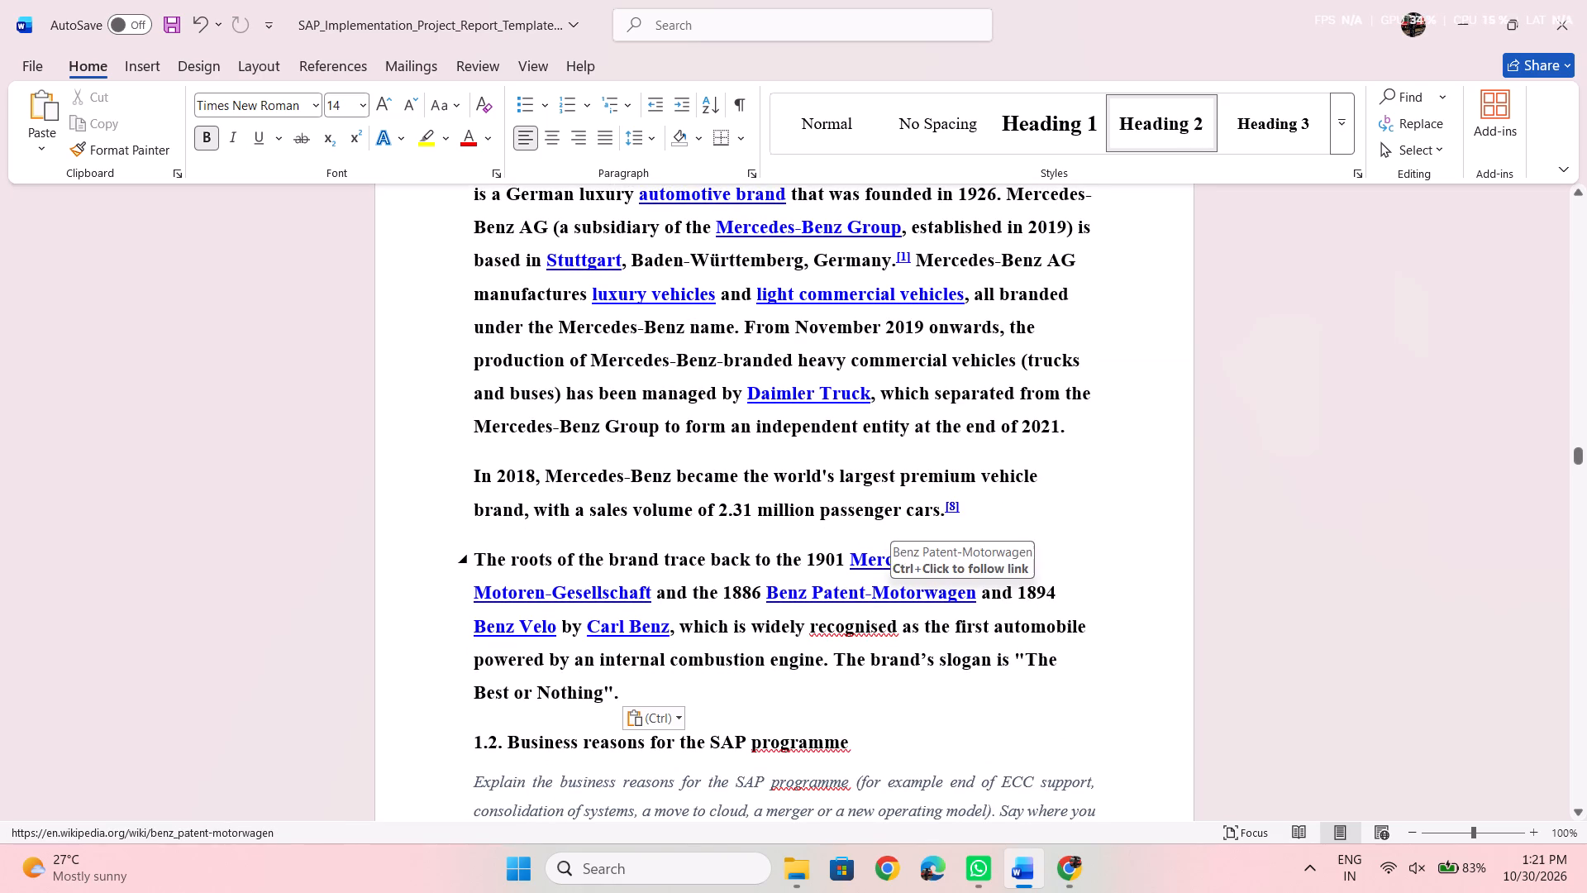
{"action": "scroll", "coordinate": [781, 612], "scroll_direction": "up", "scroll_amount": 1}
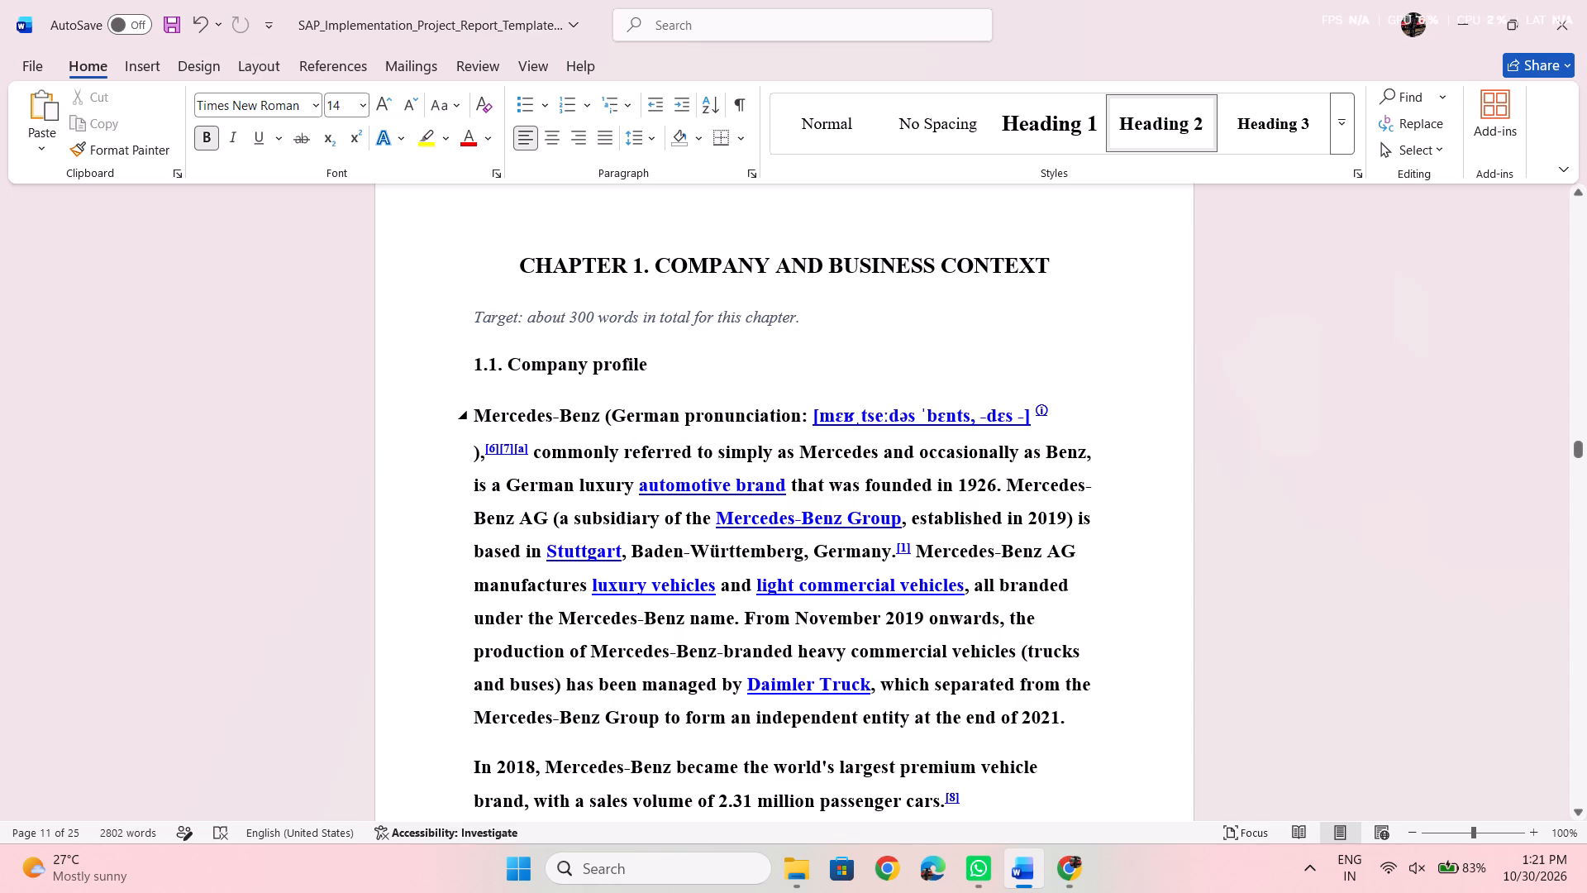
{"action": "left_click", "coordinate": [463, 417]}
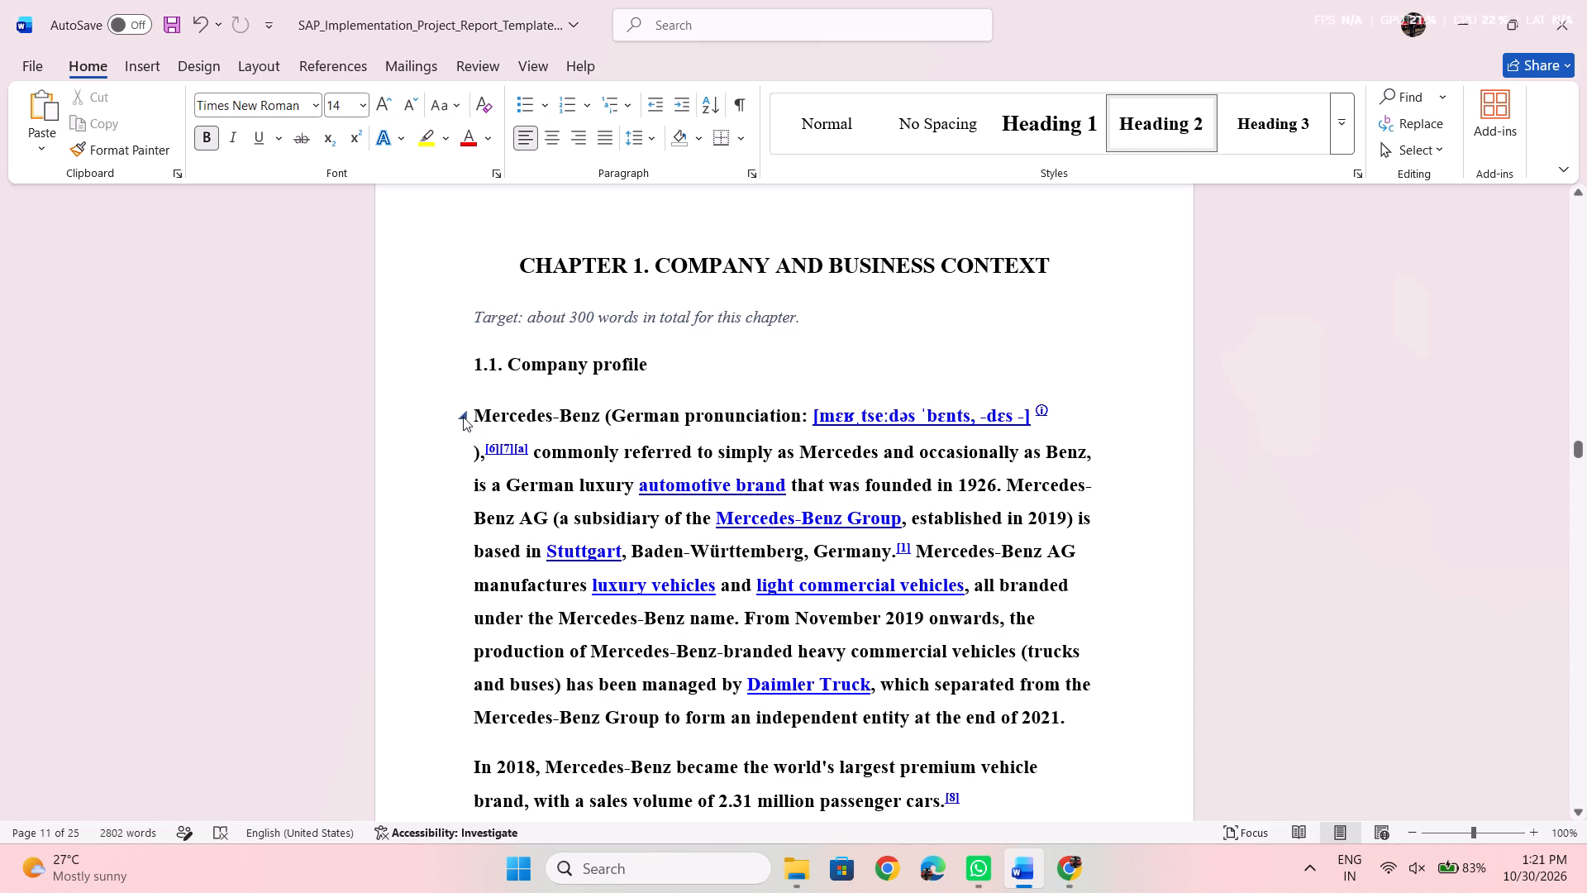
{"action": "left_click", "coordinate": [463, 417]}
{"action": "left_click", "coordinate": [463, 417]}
Copy the three Mercedes-Benz paragraphs under the 1.1 Company profile heading in Word.
{"action": "scroll", "coordinate": [493, 410], "scroll_direction": "down", "scroll_amount": 1}
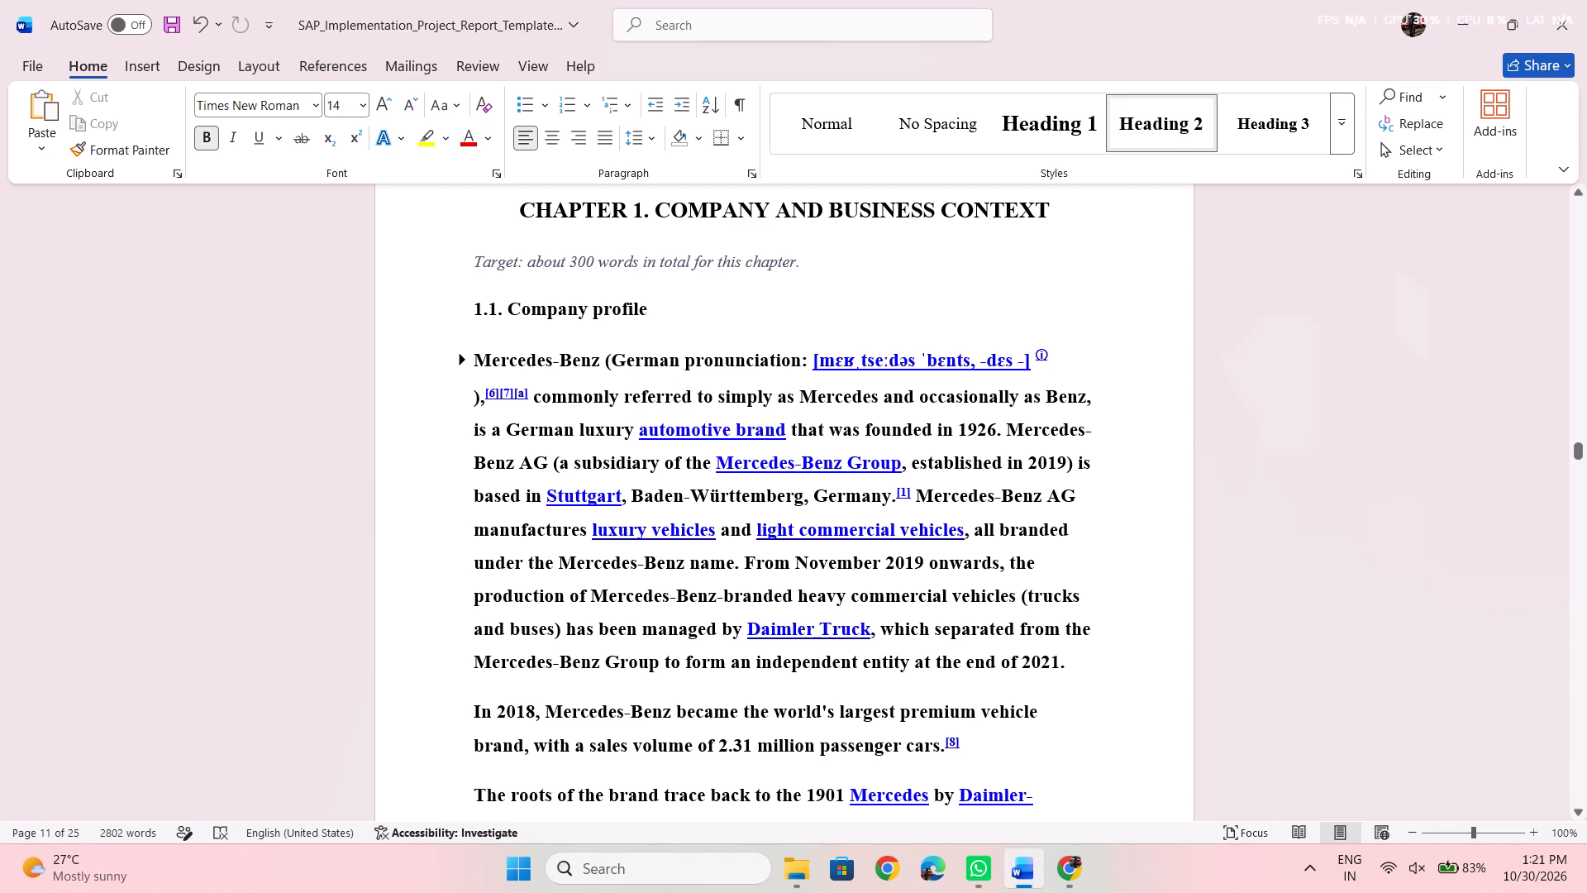
{"action": "left_click_drag", "start_coordinate": [473, 357], "coordinate": [735, 614]}
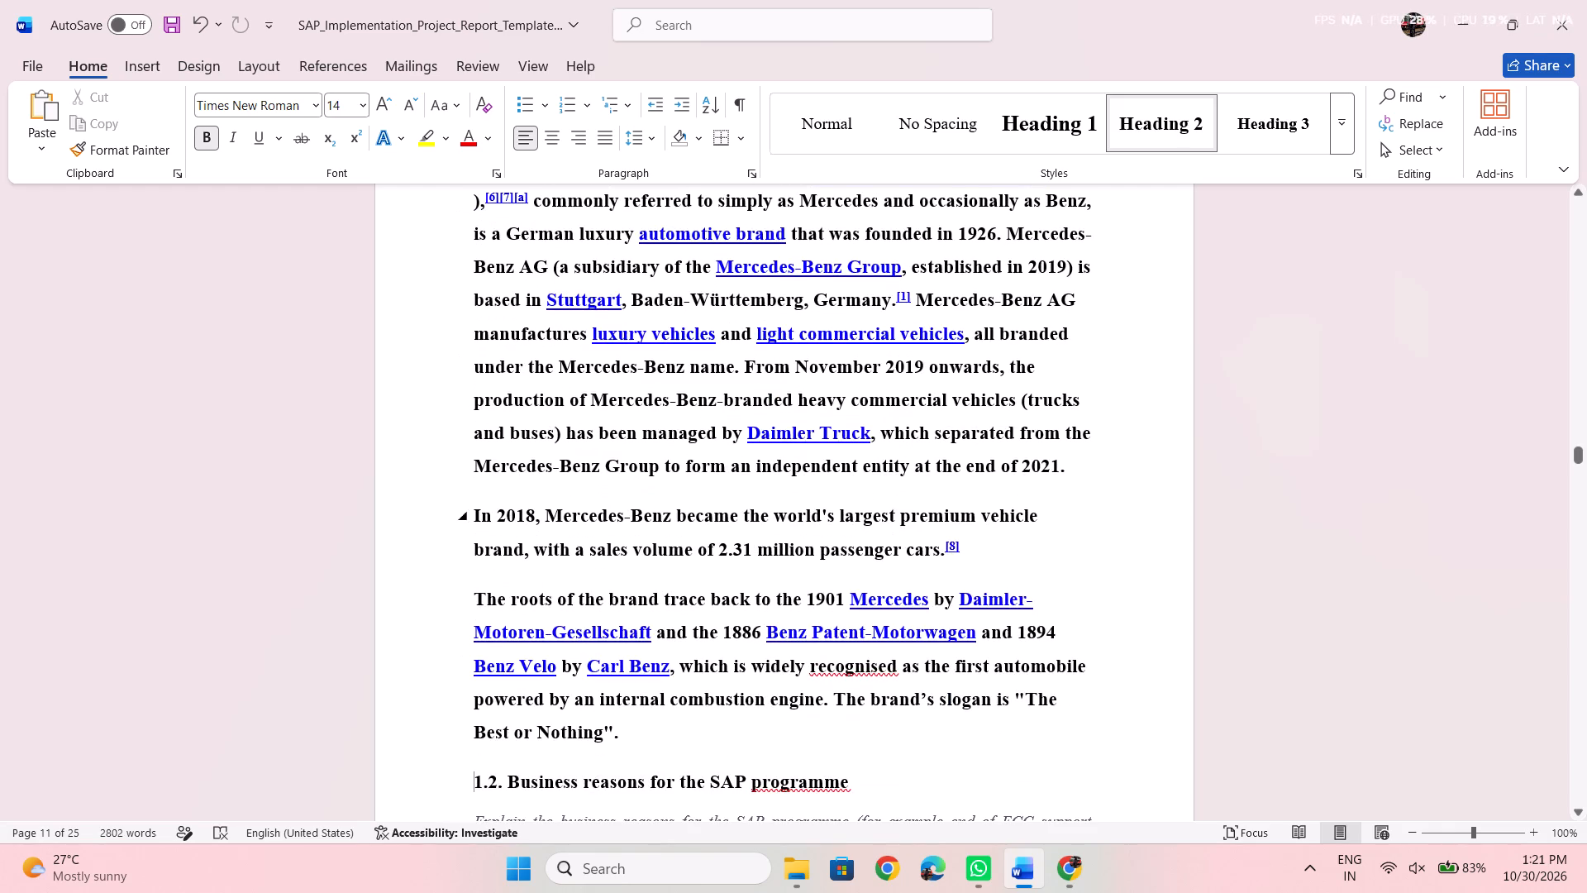
{"action": "scroll", "coordinate": [672, 513], "scroll_direction": "down", "scroll_amount": 1}
{"action": "left_click_drag", "start_coordinate": [617, 607], "coordinate": [534, 530]}
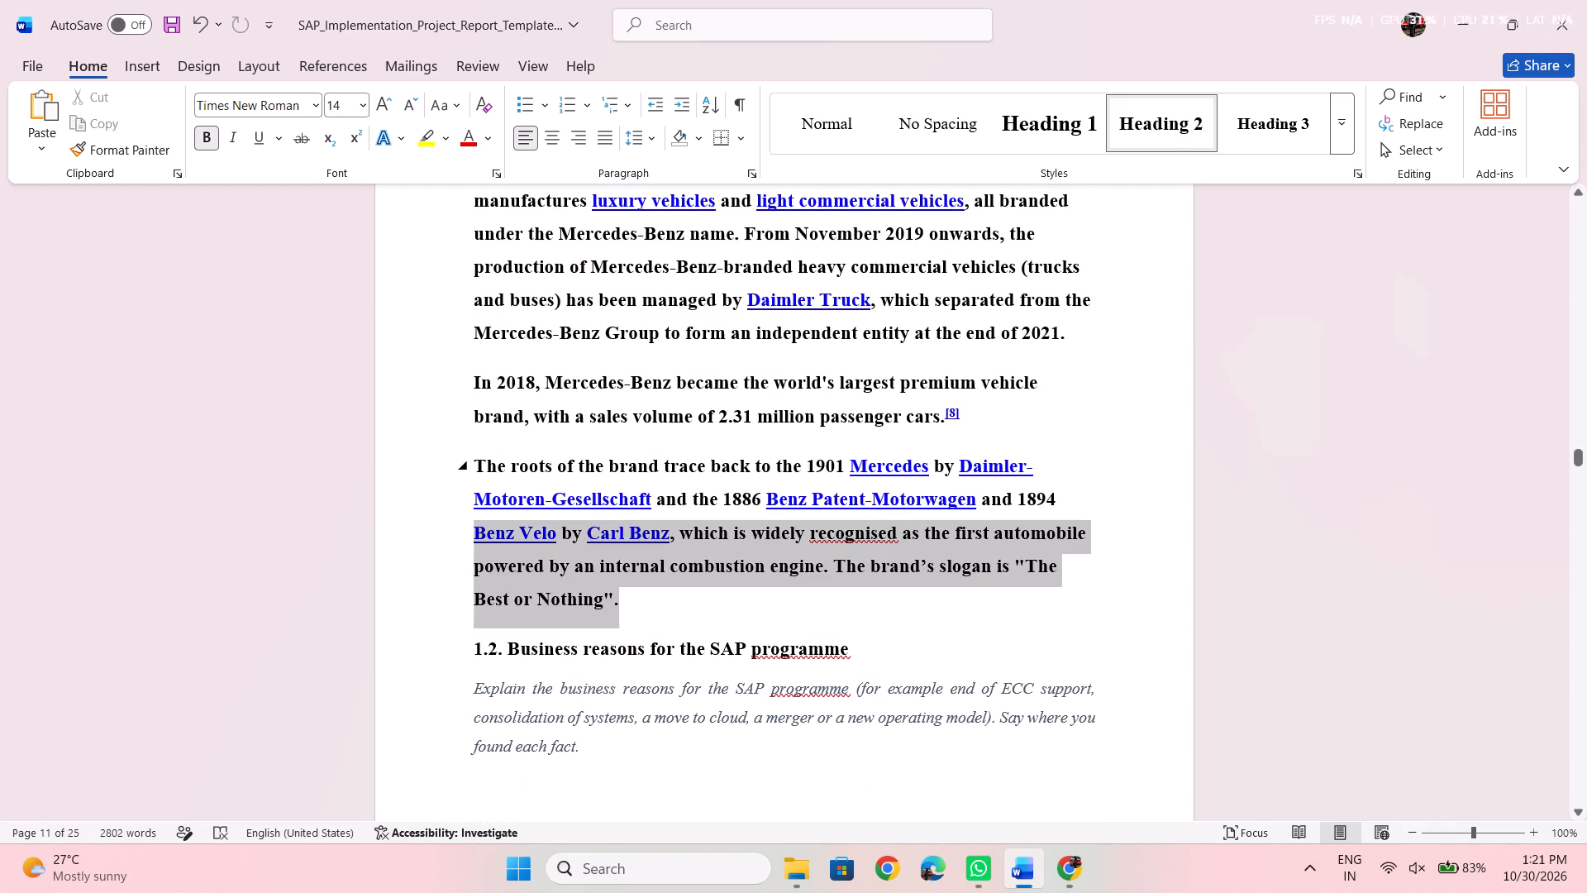
{"action": "left_click_drag", "start_coordinate": [534, 530], "coordinate": [514, 208]}
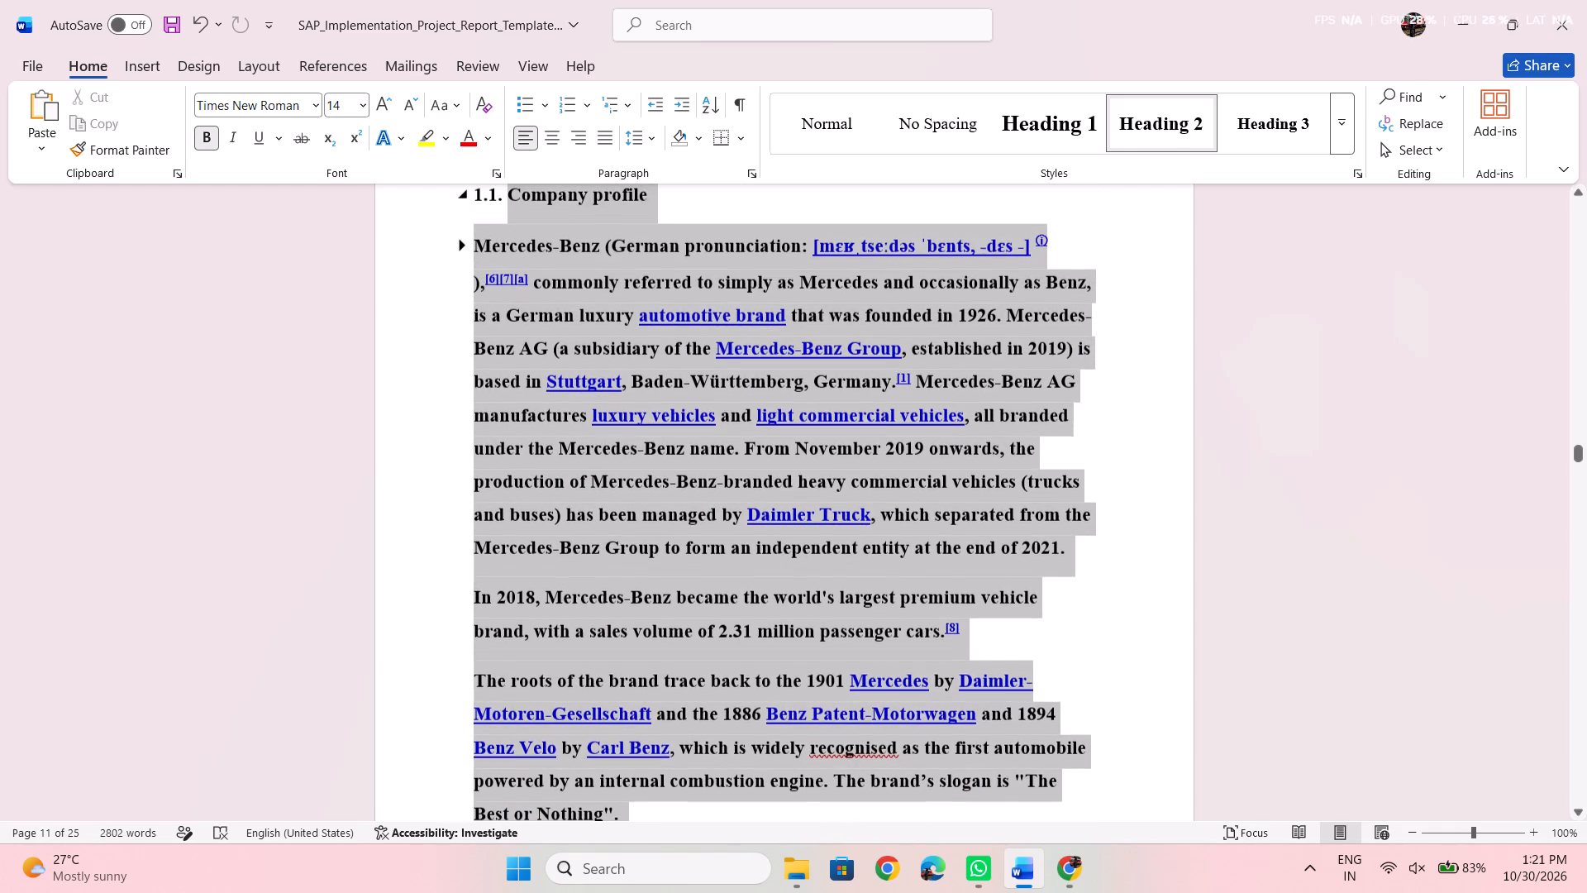
{"action": "left_click_drag", "start_coordinate": [514, 208], "coordinate": [476, 251]}
{"action": "key", "text": "ctrl+c"}
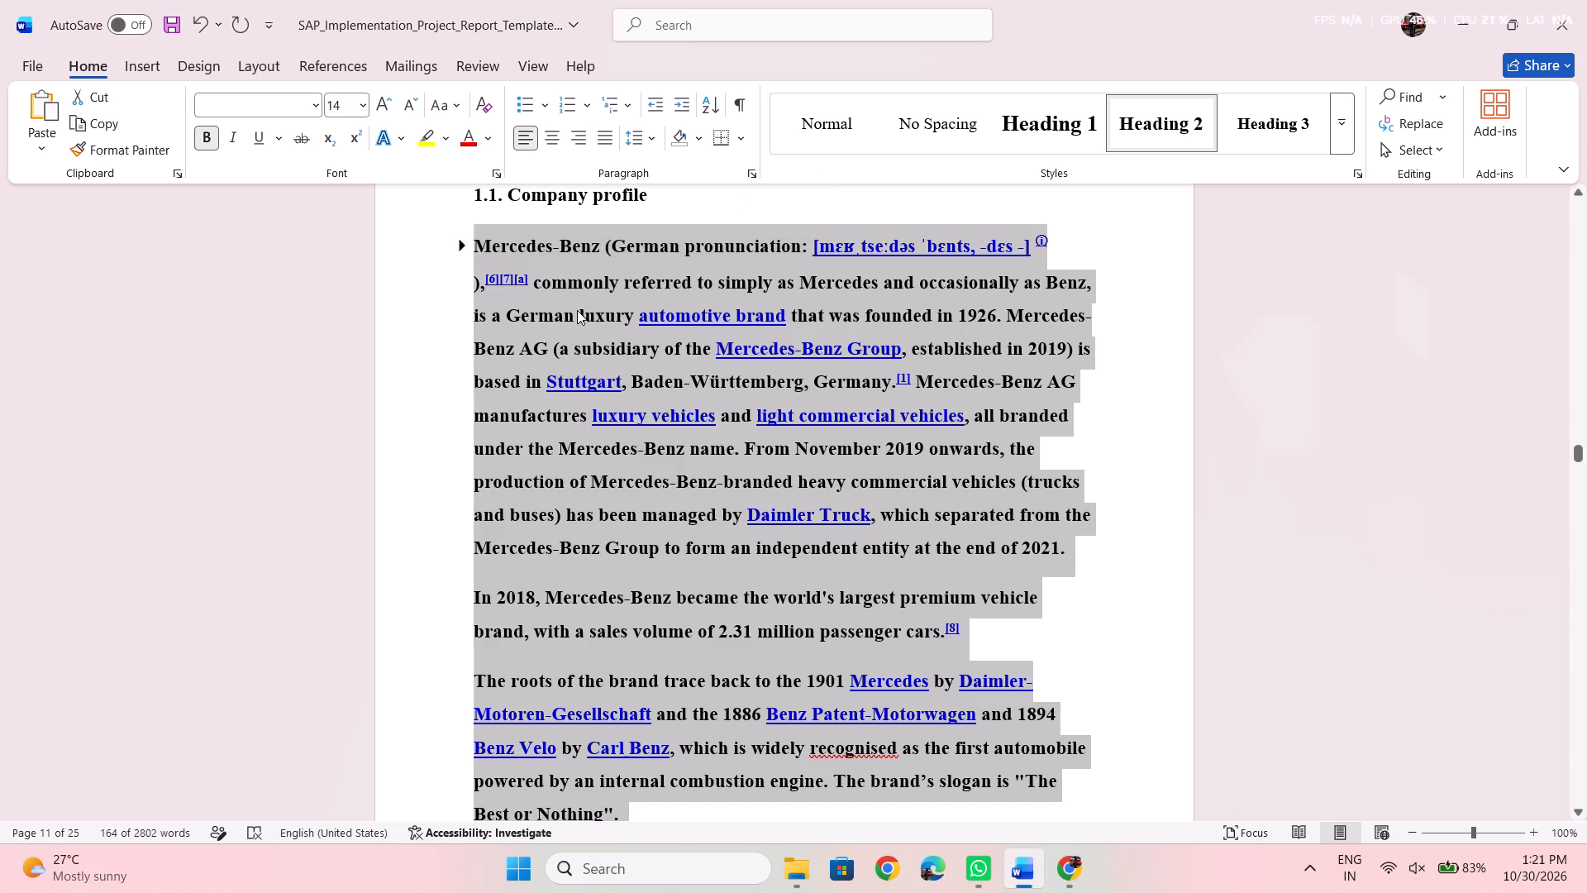
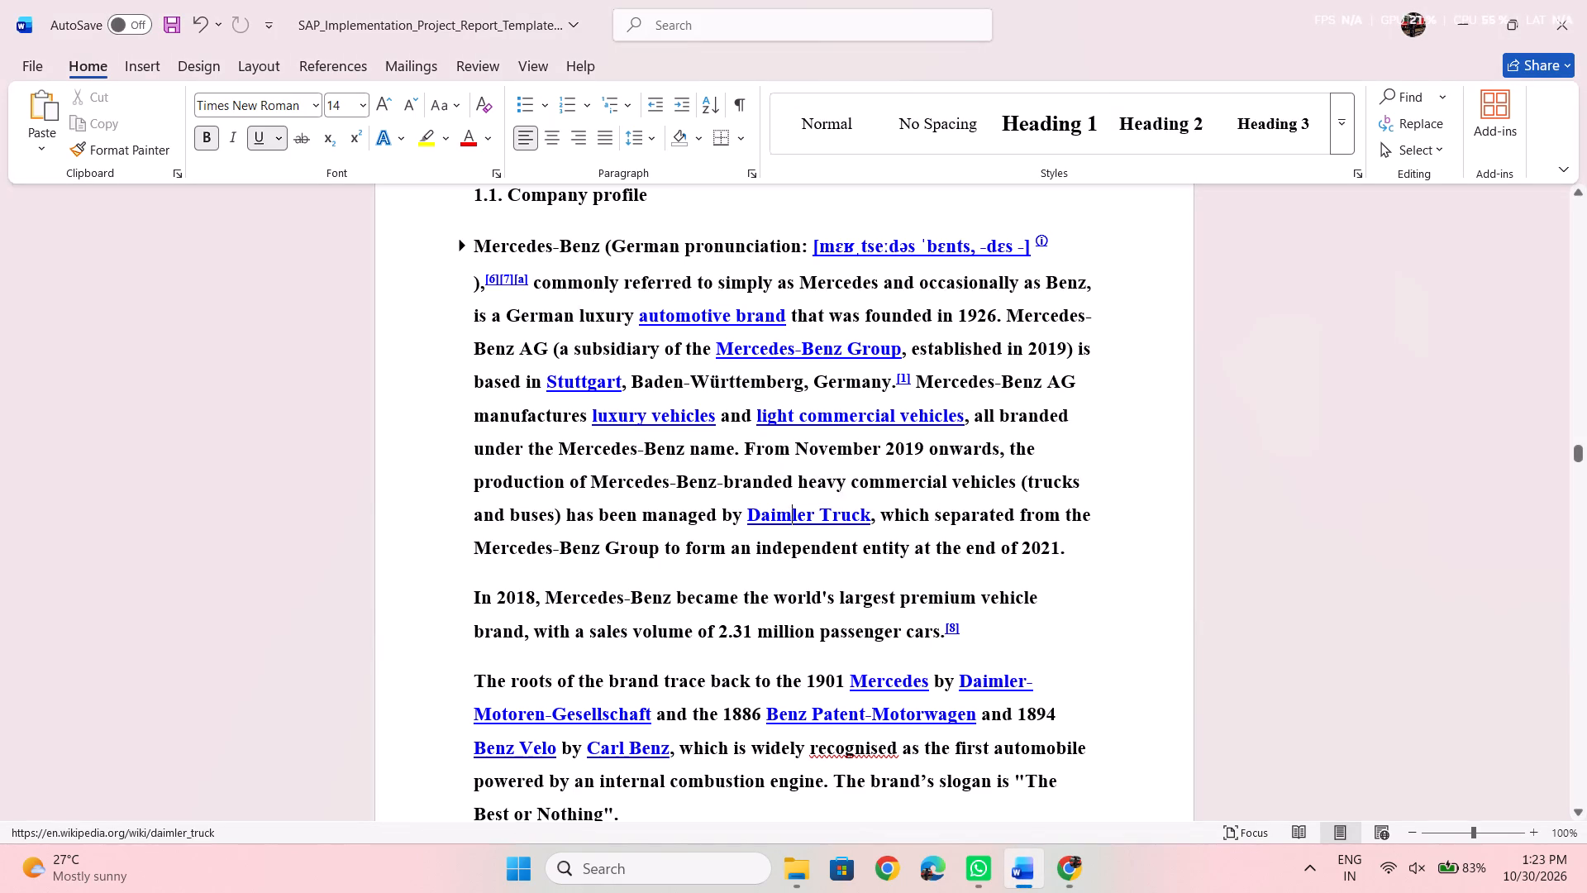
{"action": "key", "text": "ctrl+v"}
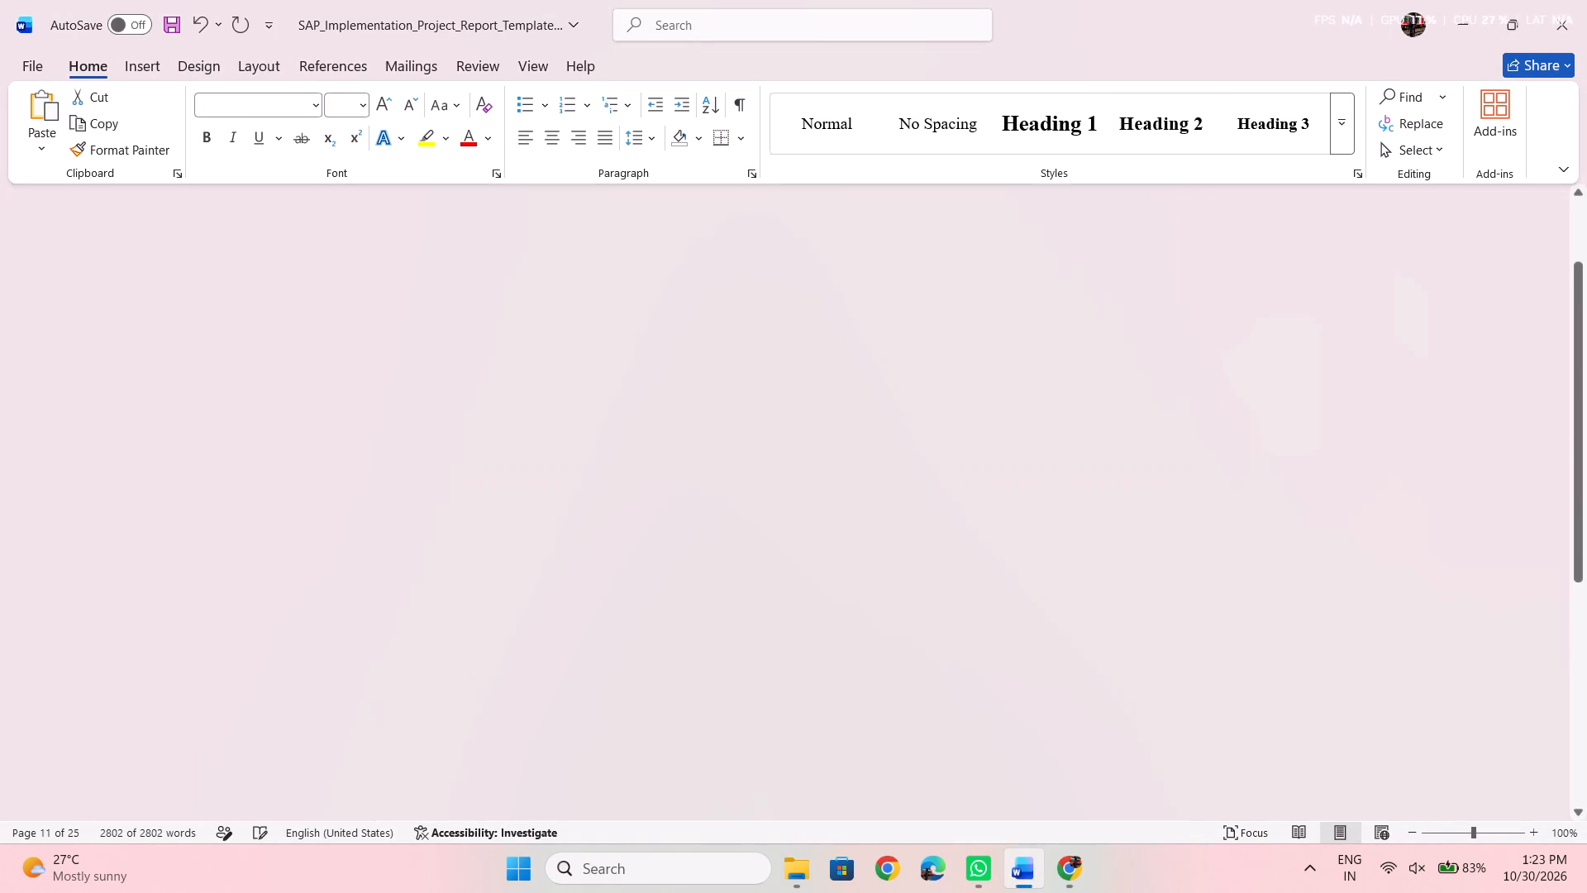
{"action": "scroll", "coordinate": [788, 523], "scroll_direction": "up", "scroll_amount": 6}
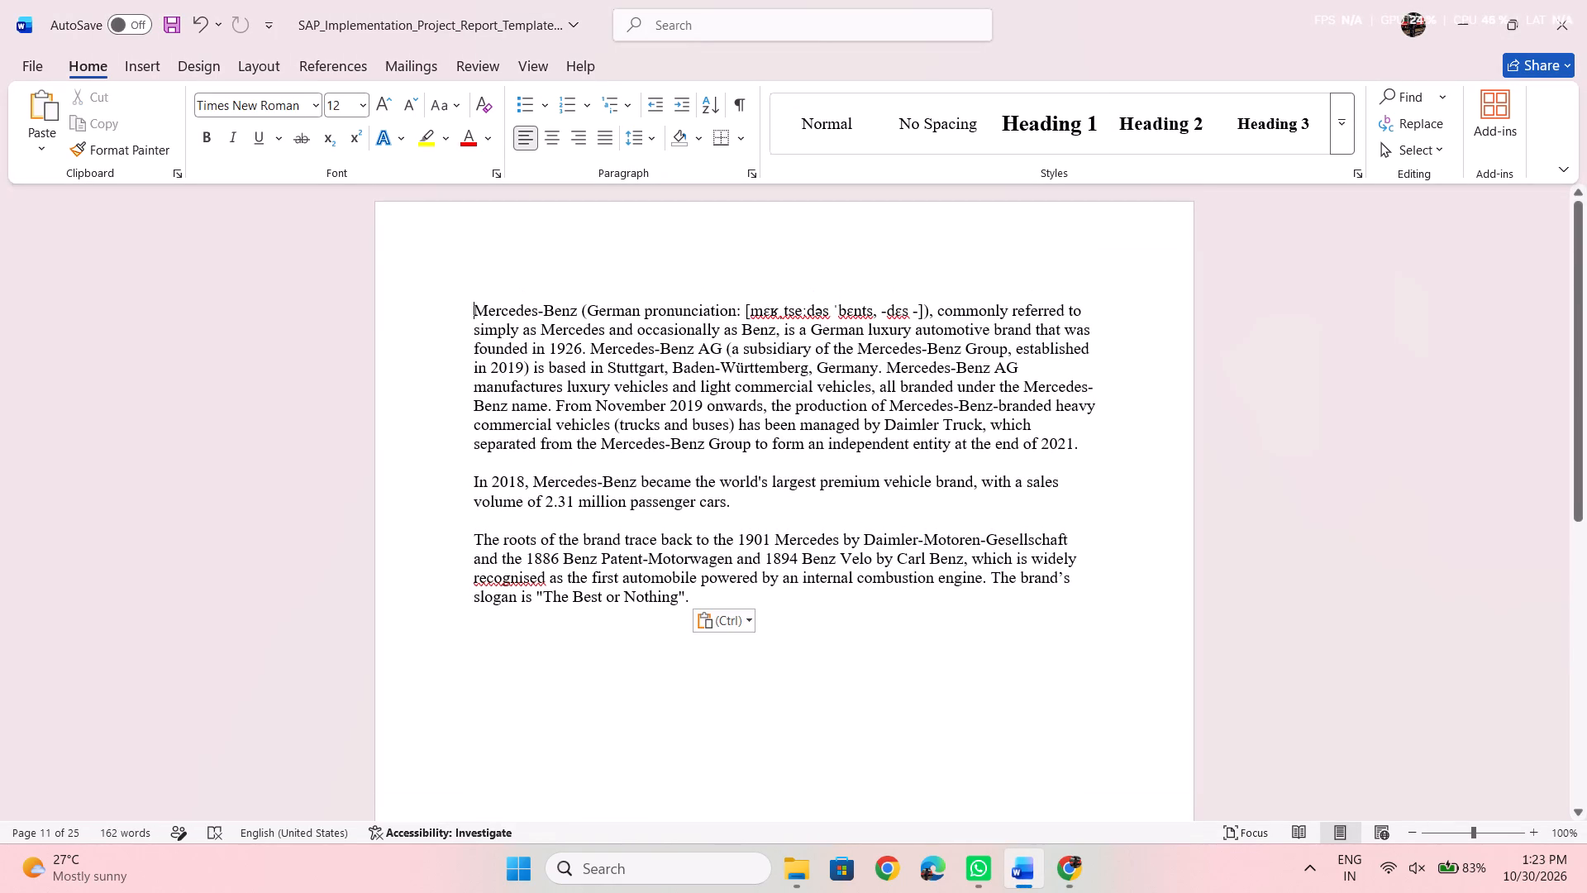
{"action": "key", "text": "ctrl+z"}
Replace the three hyperlinked paragraphs under 1.1 Company profile with the link-free paragraphs copied from ChatGPT.
{"action": "scroll", "coordinate": [788, 523], "scroll_direction": "down", "scroll_amount": 3}
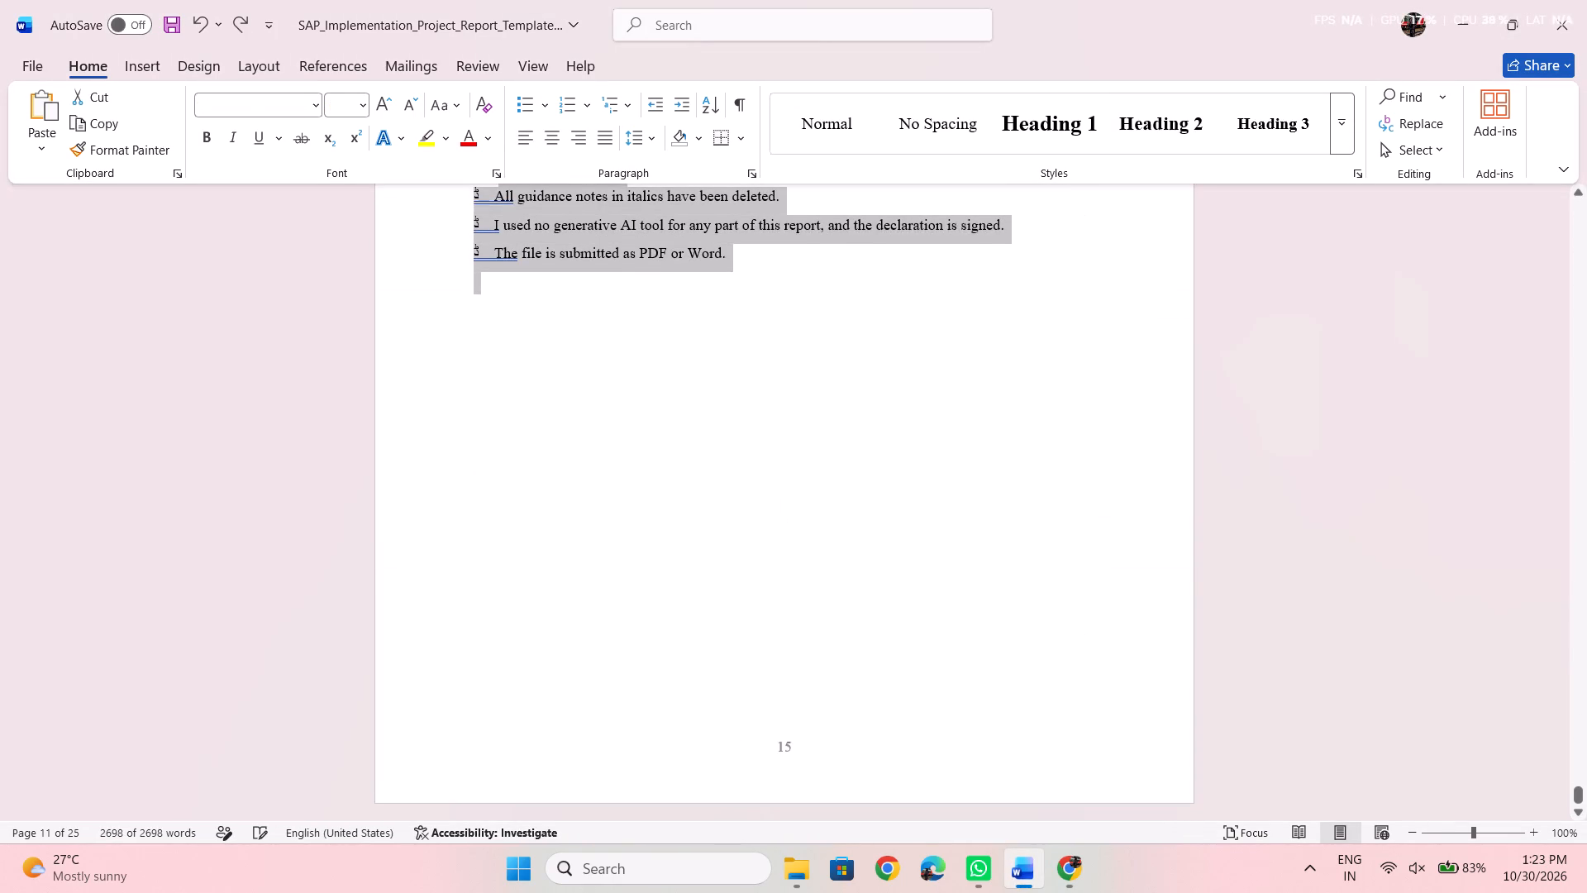
{"action": "left_click", "coordinate": [788, 523]}
{"action": "scroll", "coordinate": [788, 523], "scroll_direction": "down", "scroll_amount": 4}
{"action": "scroll", "coordinate": [827, 743], "scroll_direction": "up", "scroll_amount": 4}
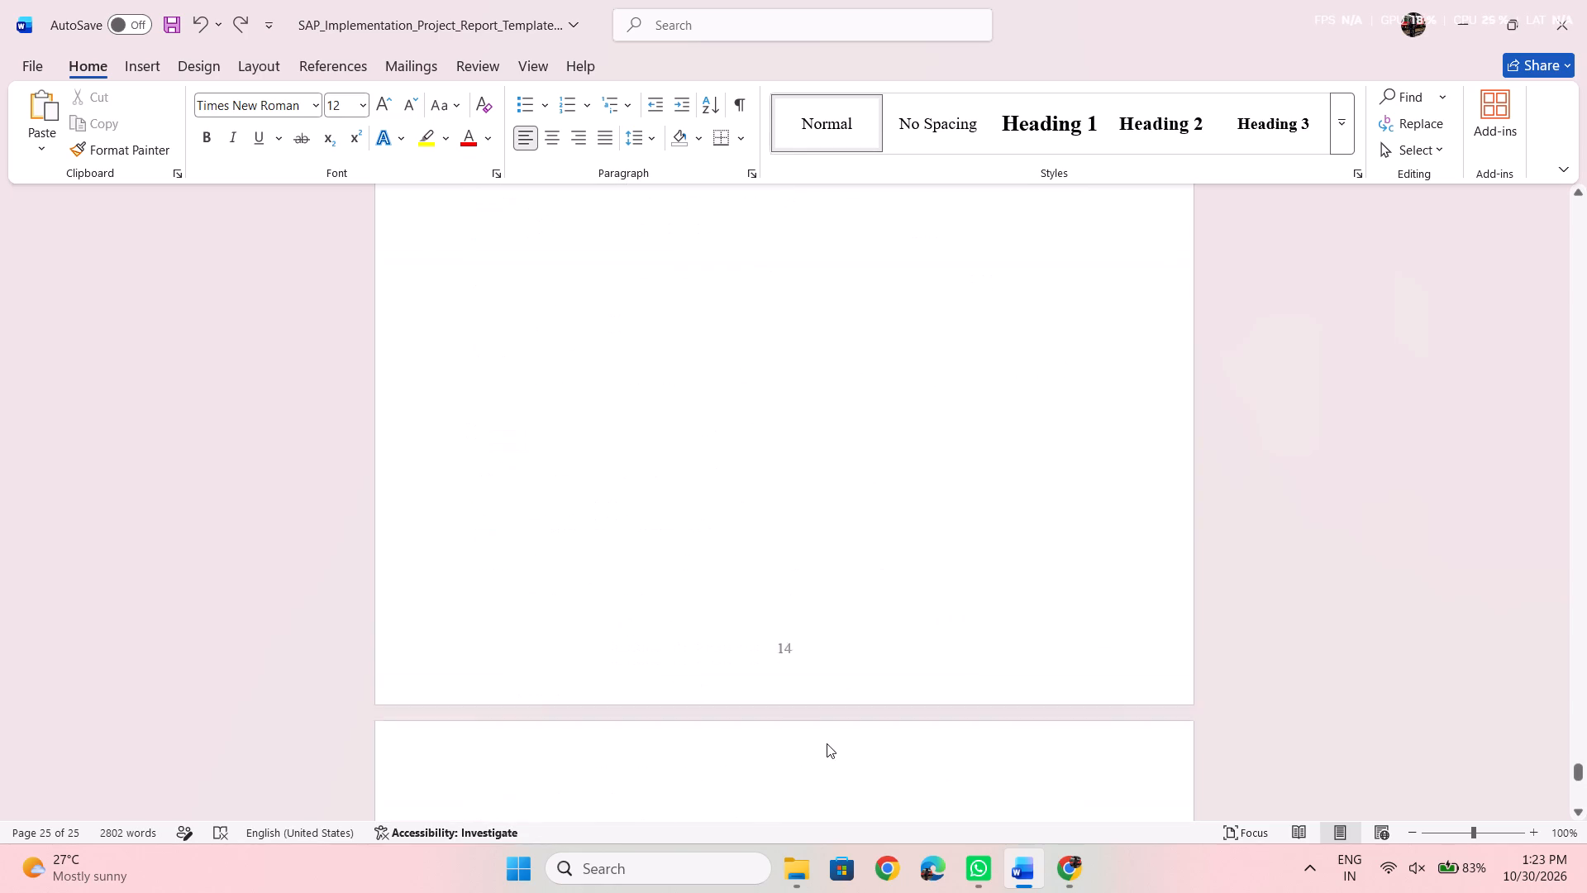
{"action": "scroll", "coordinate": [868, 420], "scroll_direction": "up", "scroll_amount": 11}
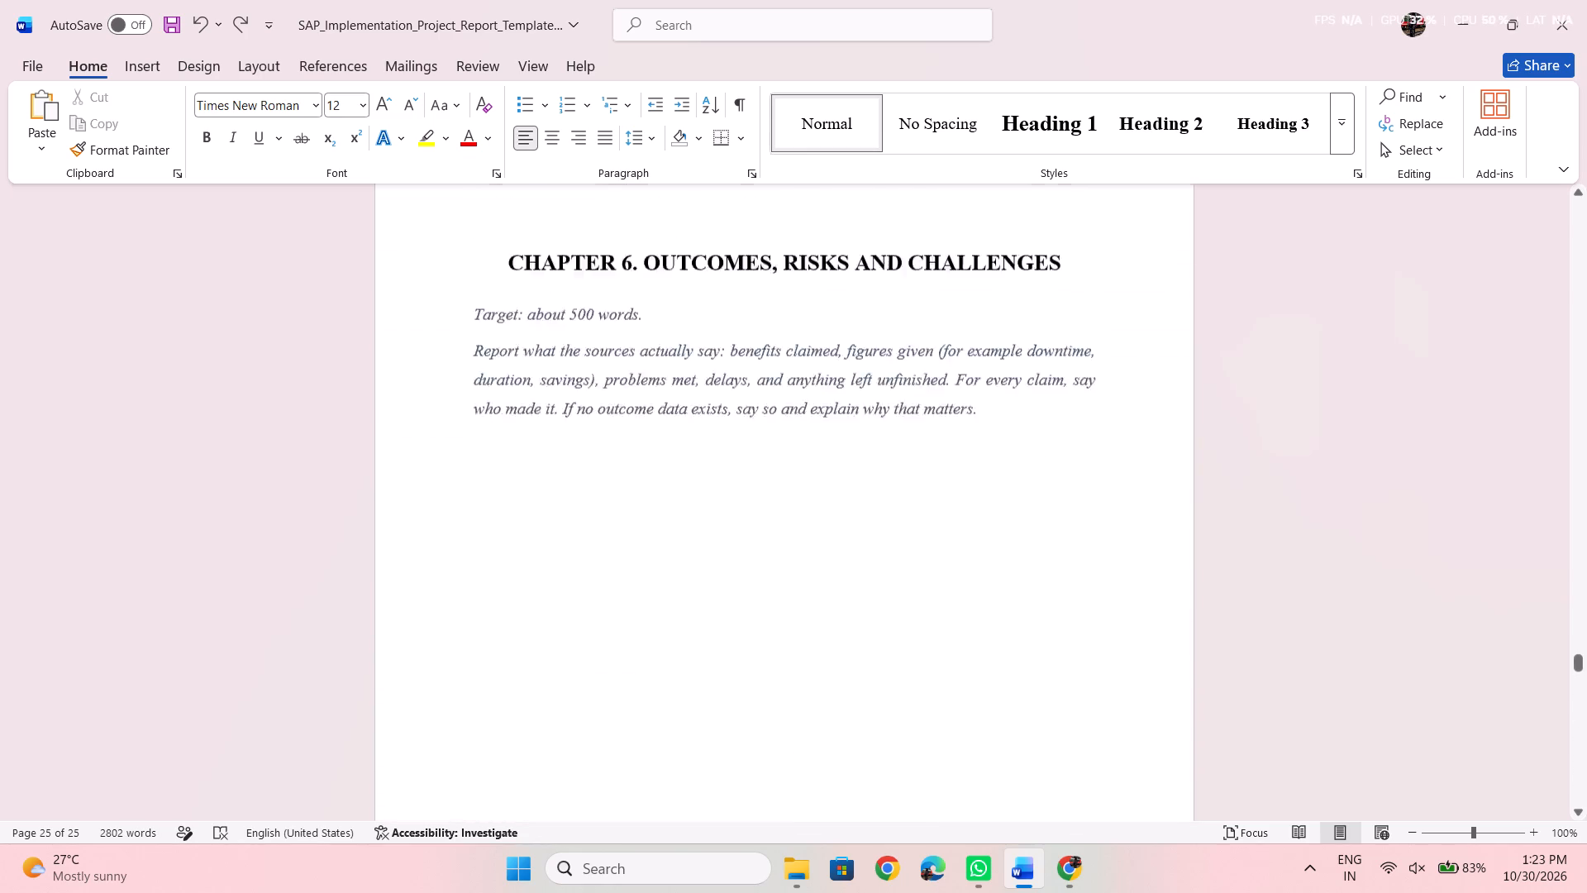
{"action": "scroll", "coordinate": [868, 420], "scroll_direction": "up", "scroll_amount": 8}
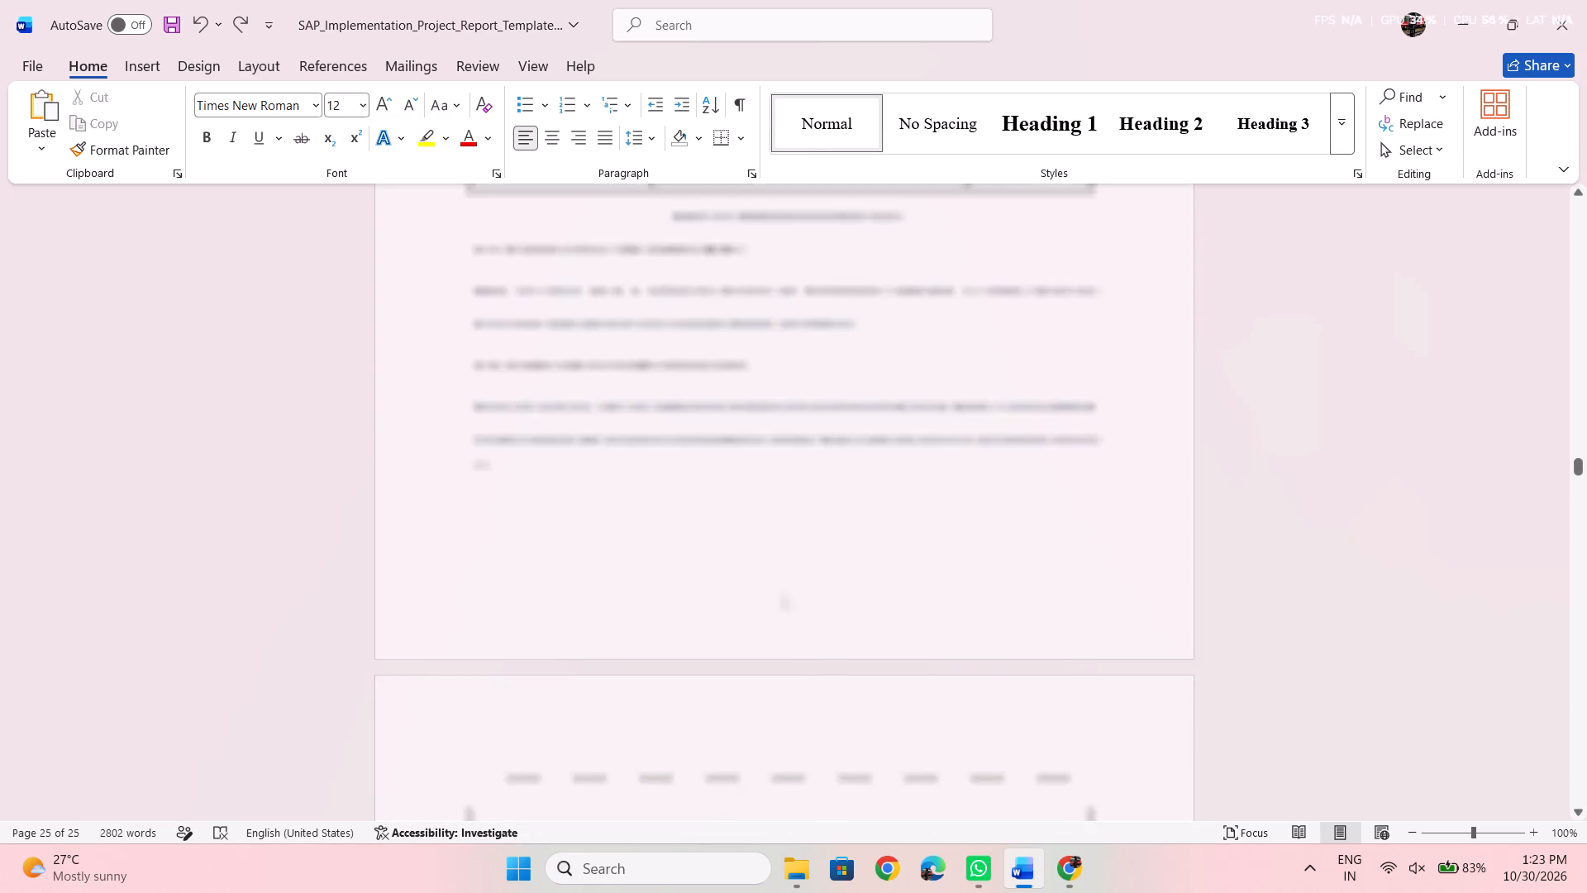
{"action": "scroll", "coordinate": [868, 420], "scroll_direction": "up", "scroll_amount": 3}
{"action": "scroll", "coordinate": [868, 420], "scroll_direction": "down", "scroll_amount": 3}
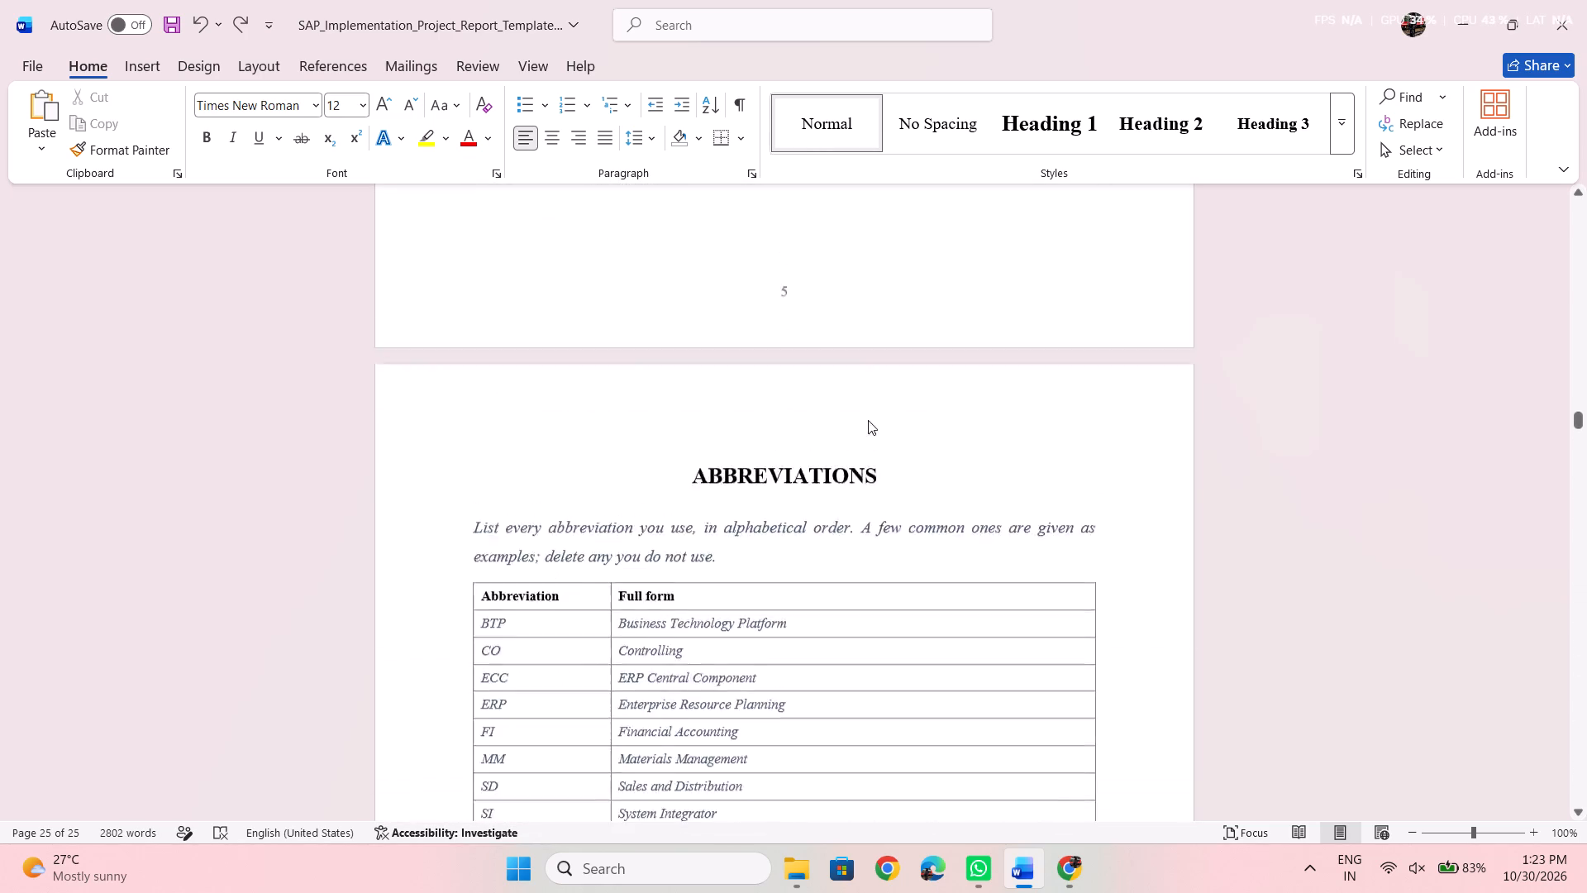
{"action": "scroll", "coordinate": [868, 420], "scroll_direction": "down", "scroll_amount": 5}
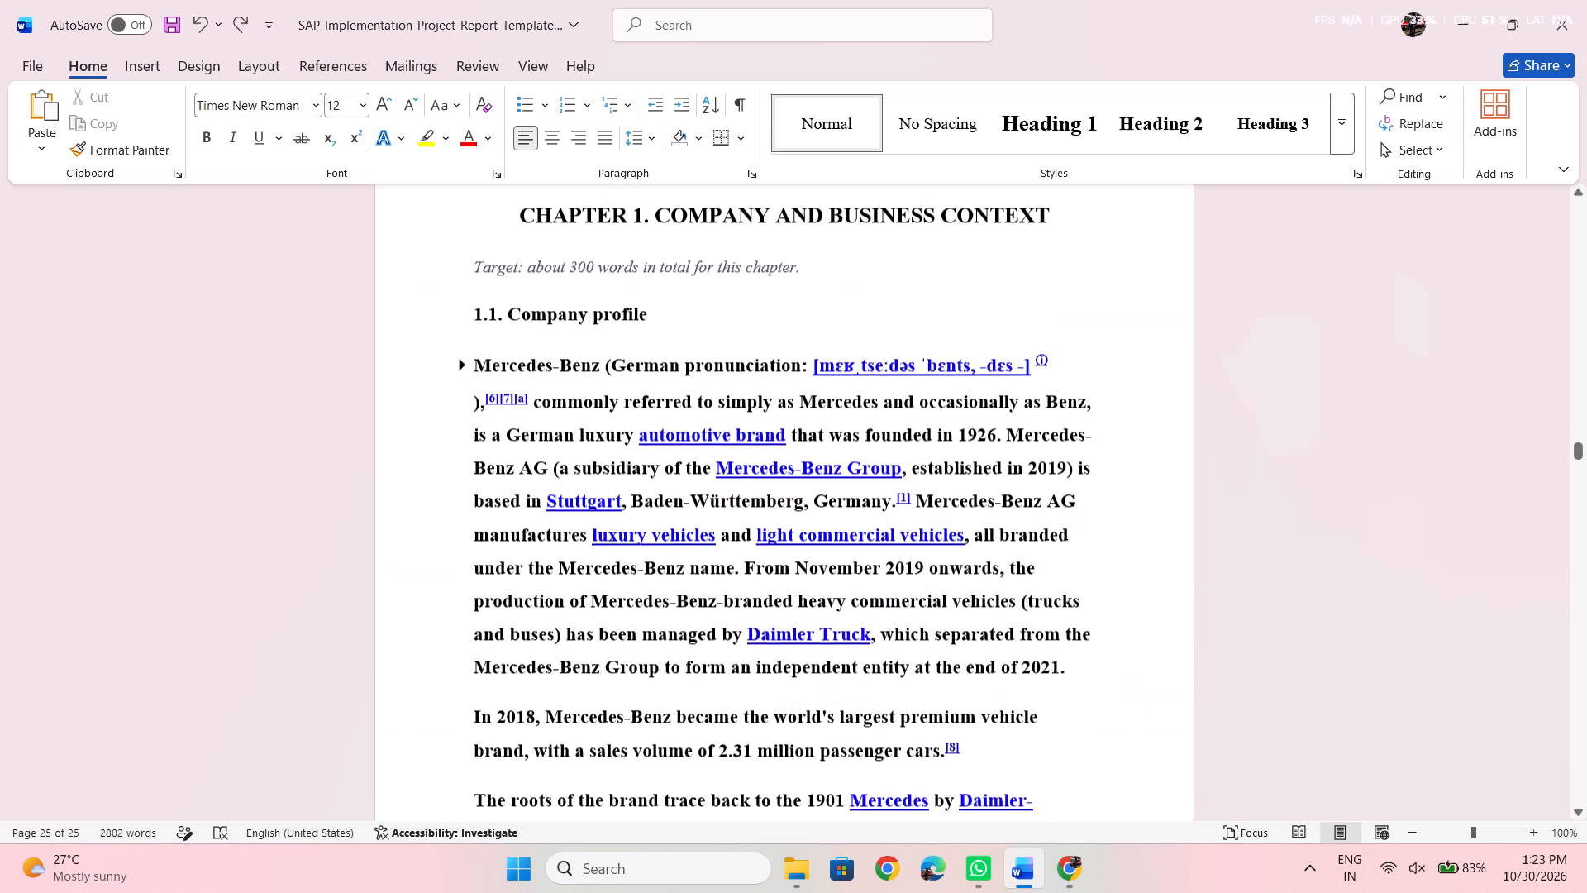
{"action": "scroll", "coordinate": [675, 441], "scroll_direction": "down", "scroll_amount": 1}
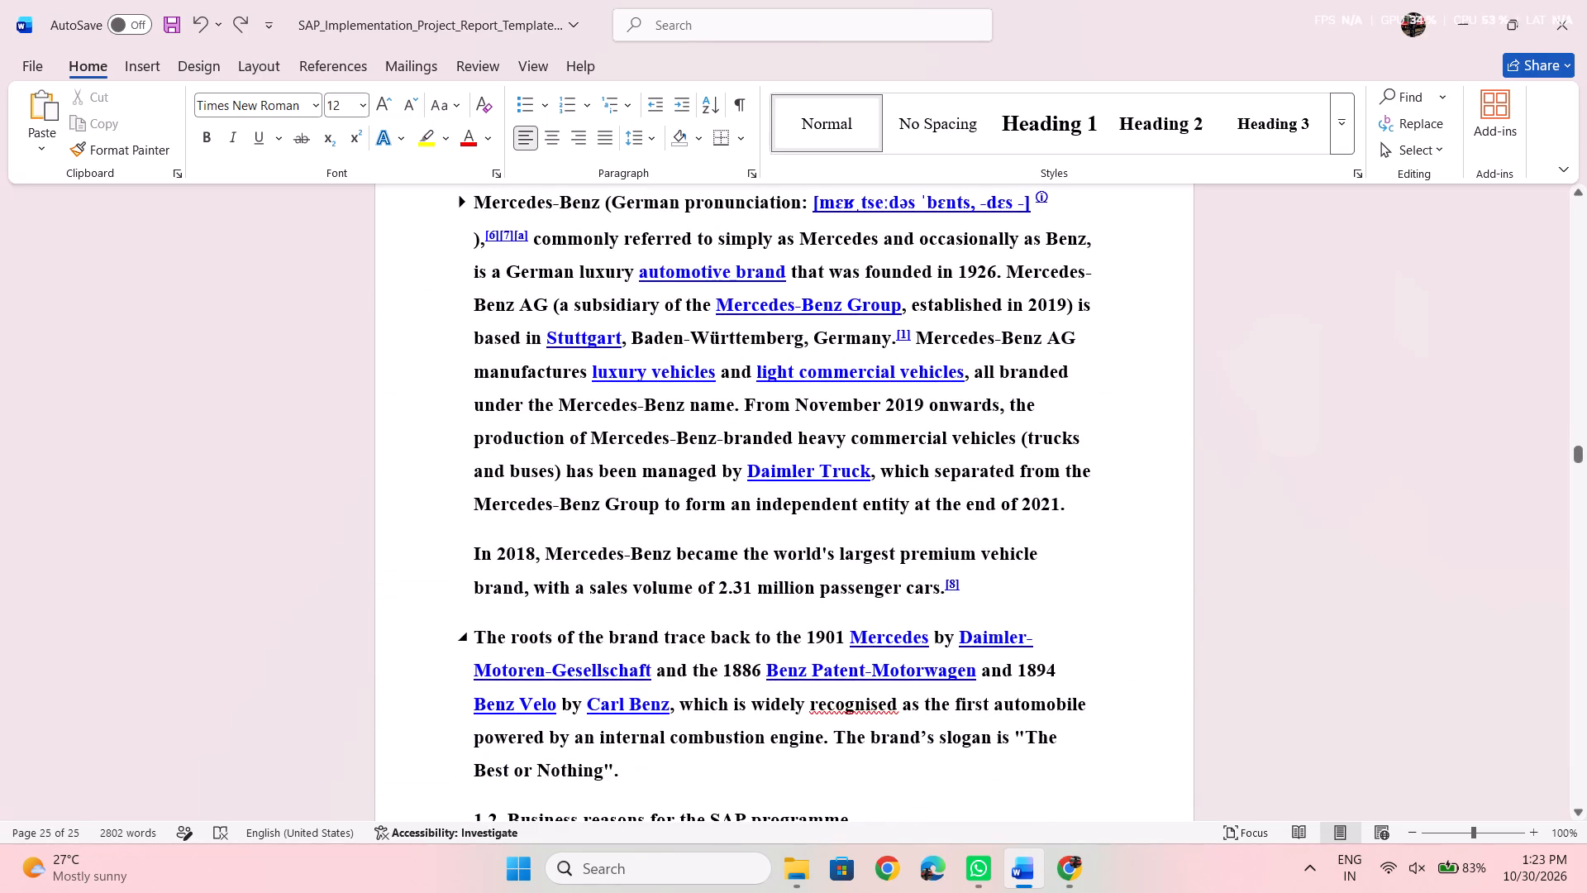
{"action": "left_click_drag", "start_coordinate": [612, 782], "coordinate": [475, 217]}
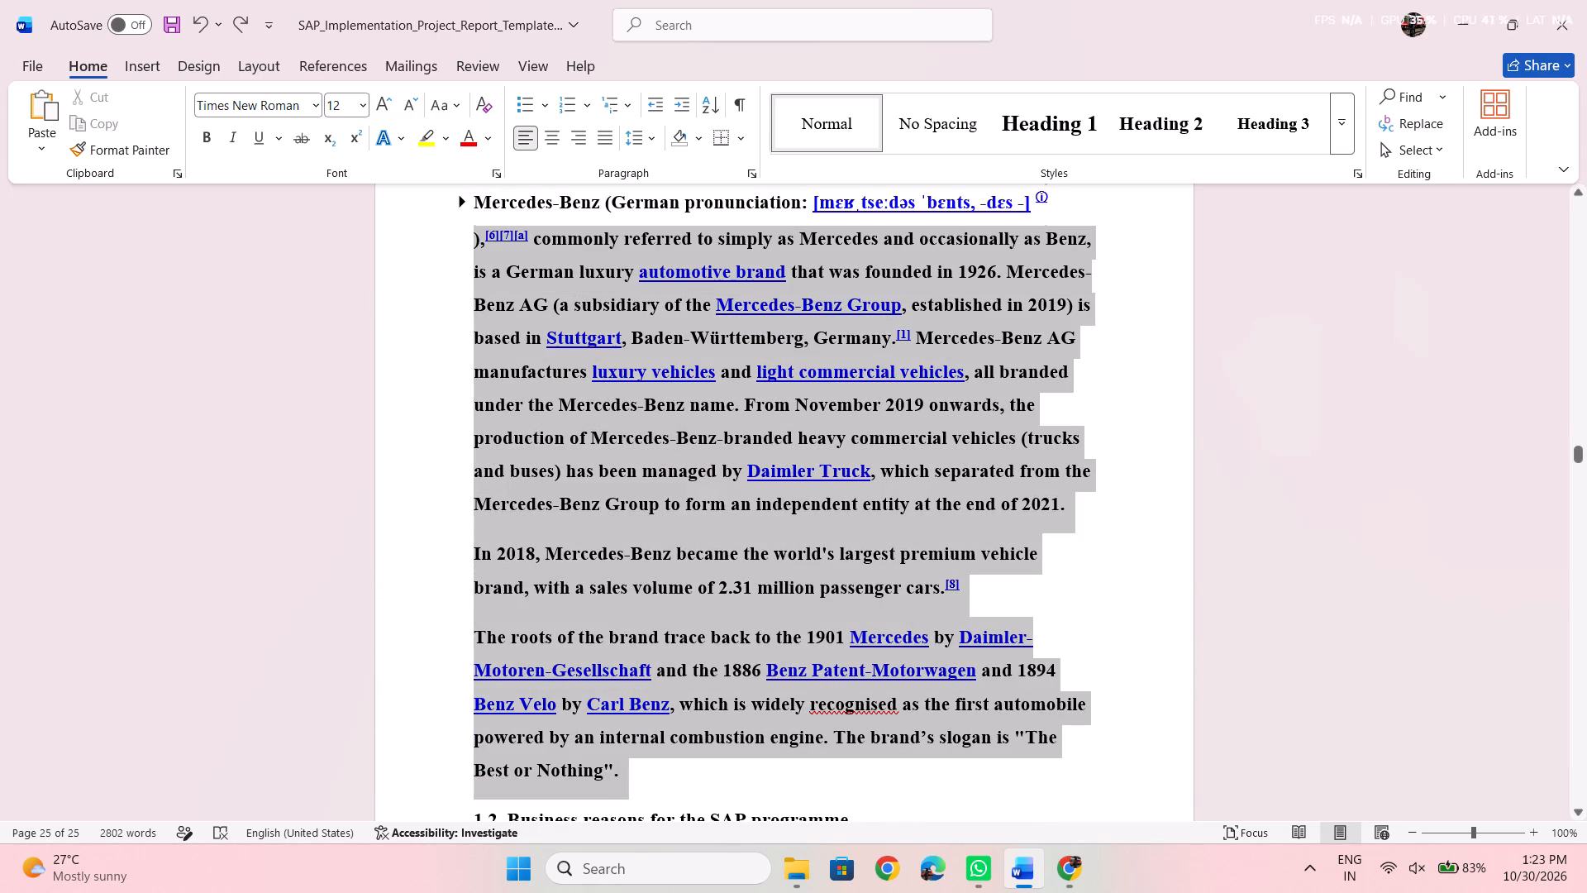
{"action": "left_click_drag", "start_coordinate": [475, 217], "coordinate": [474, 208]}
{"action": "key", "text": "ctrl+v"}
{"action": "scroll", "coordinate": [575, 289], "scroll_direction": "up", "scroll_amount": 1}
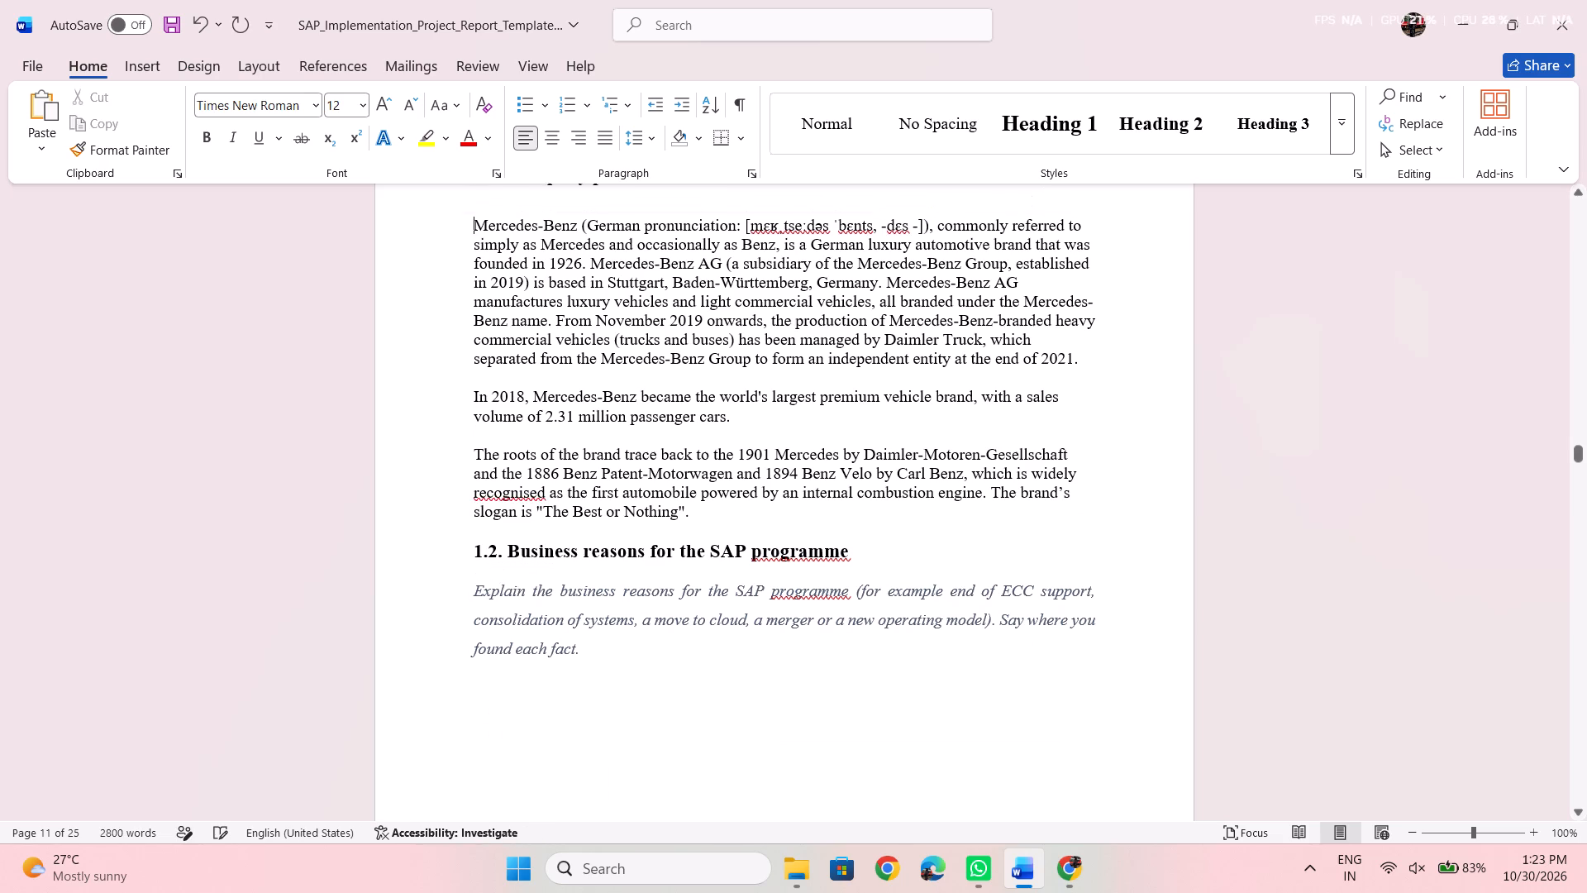
{"action": "scroll", "coordinate": [575, 289], "scroll_direction": "up", "scroll_amount": 1}
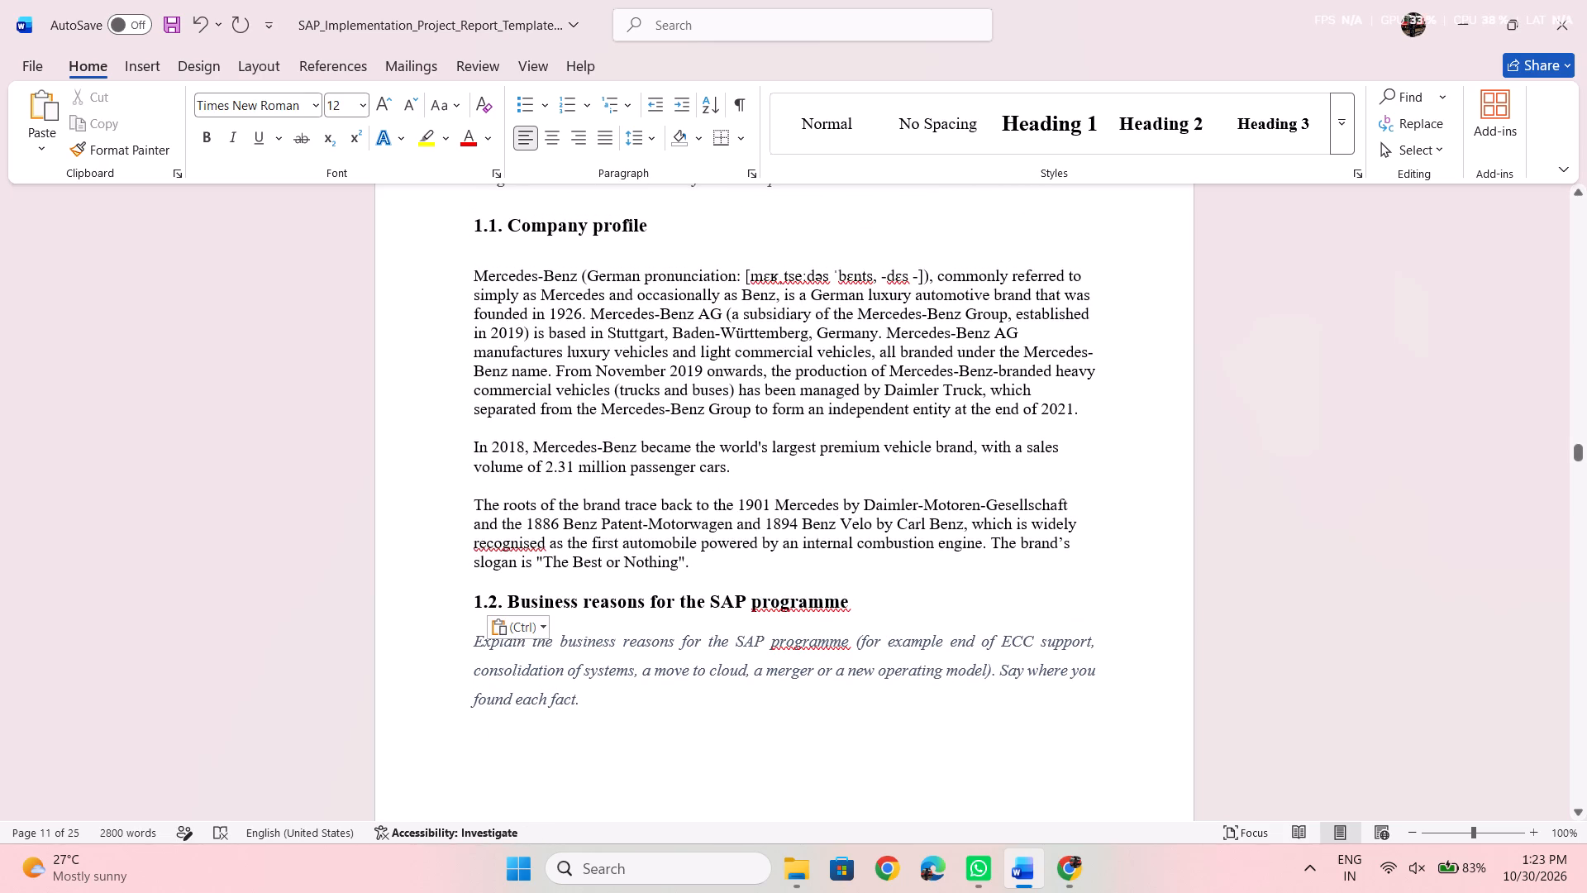
{"action": "left_click_drag", "start_coordinate": [849, 326], "coordinate": [779, 317]}
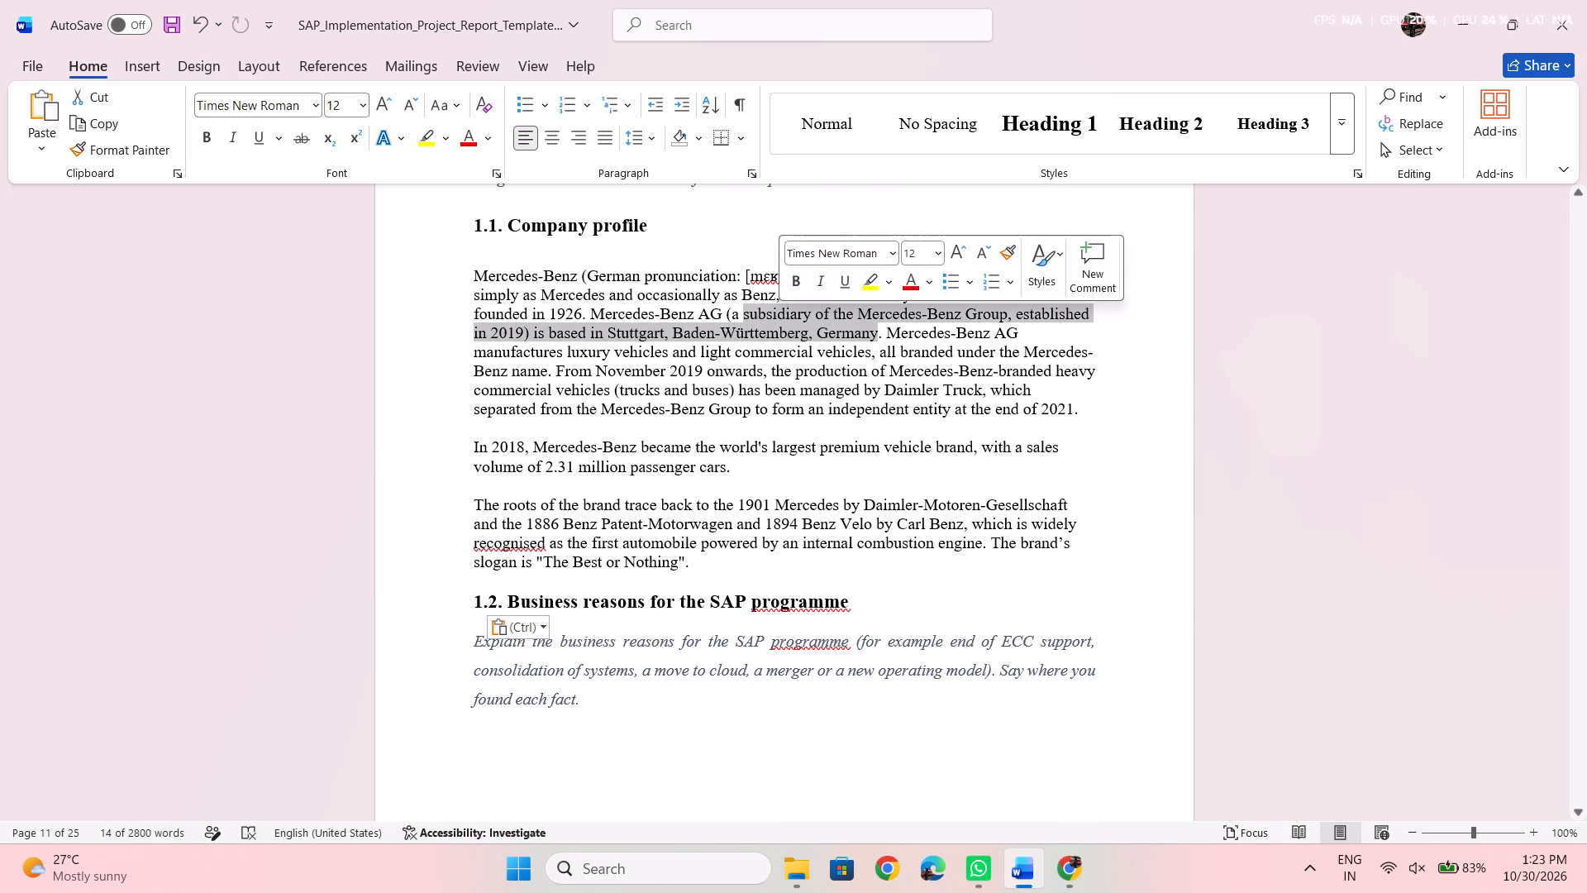
{"action": "left_click", "coordinate": [766, 403]}
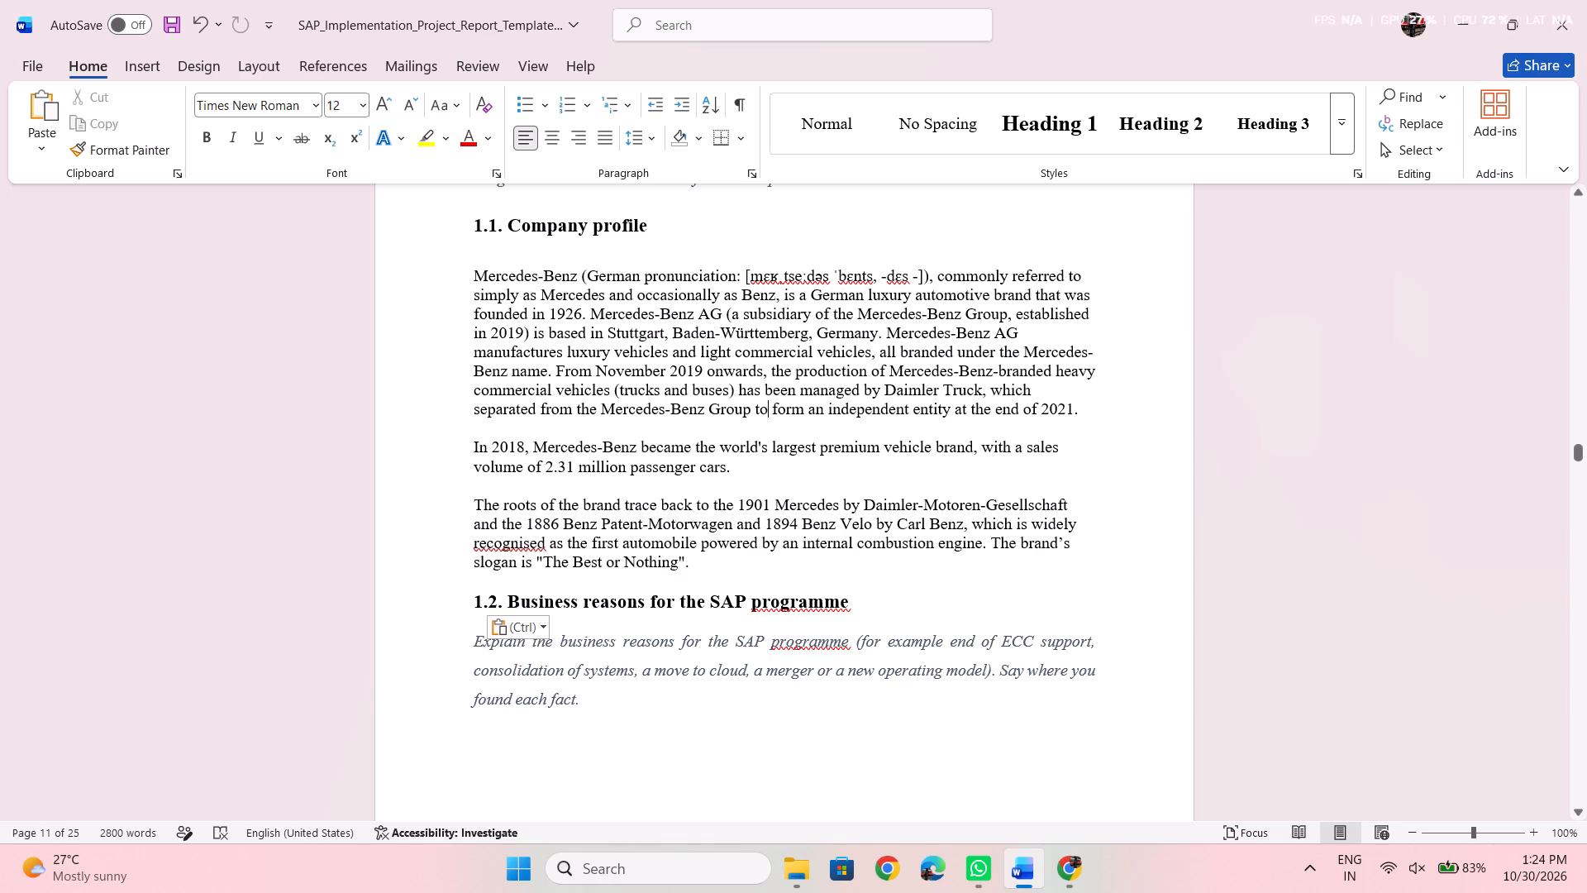
Examine the guidance and formatting reminders on the report's read-first page and the pages leading up to Chapter 1.
{"action": "scroll", "coordinate": [726, 464], "scroll_direction": "down", "scroll_amount": 1}
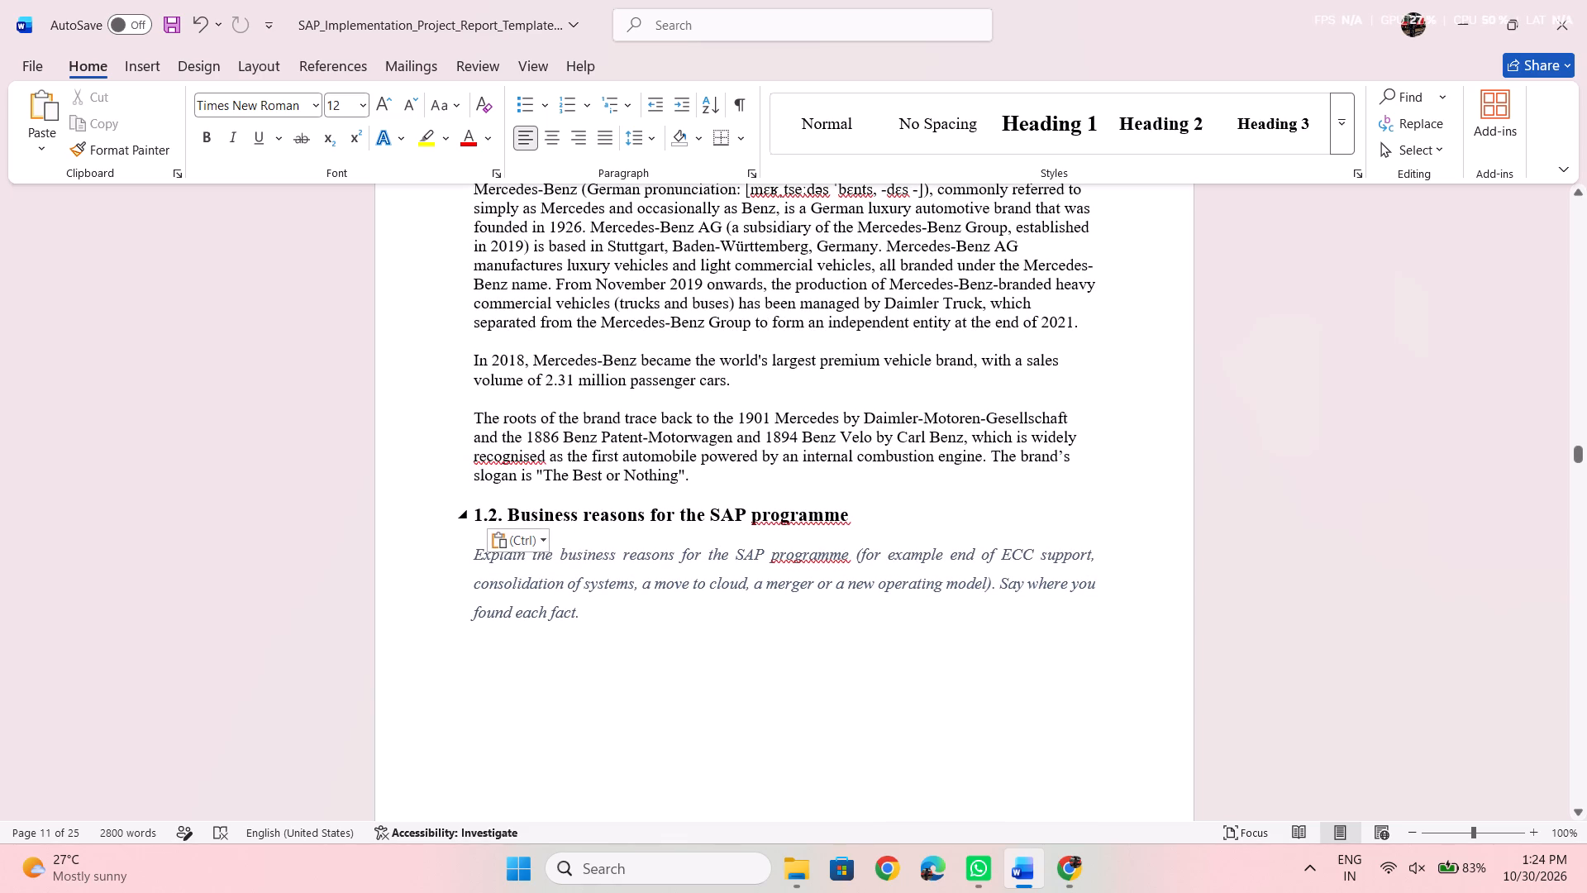
{"action": "scroll", "coordinate": [858, 517], "scroll_direction": "up", "scroll_amount": 15}
{"action": "scroll", "coordinate": [858, 517], "scroll_direction": "up", "scroll_amount": 7}
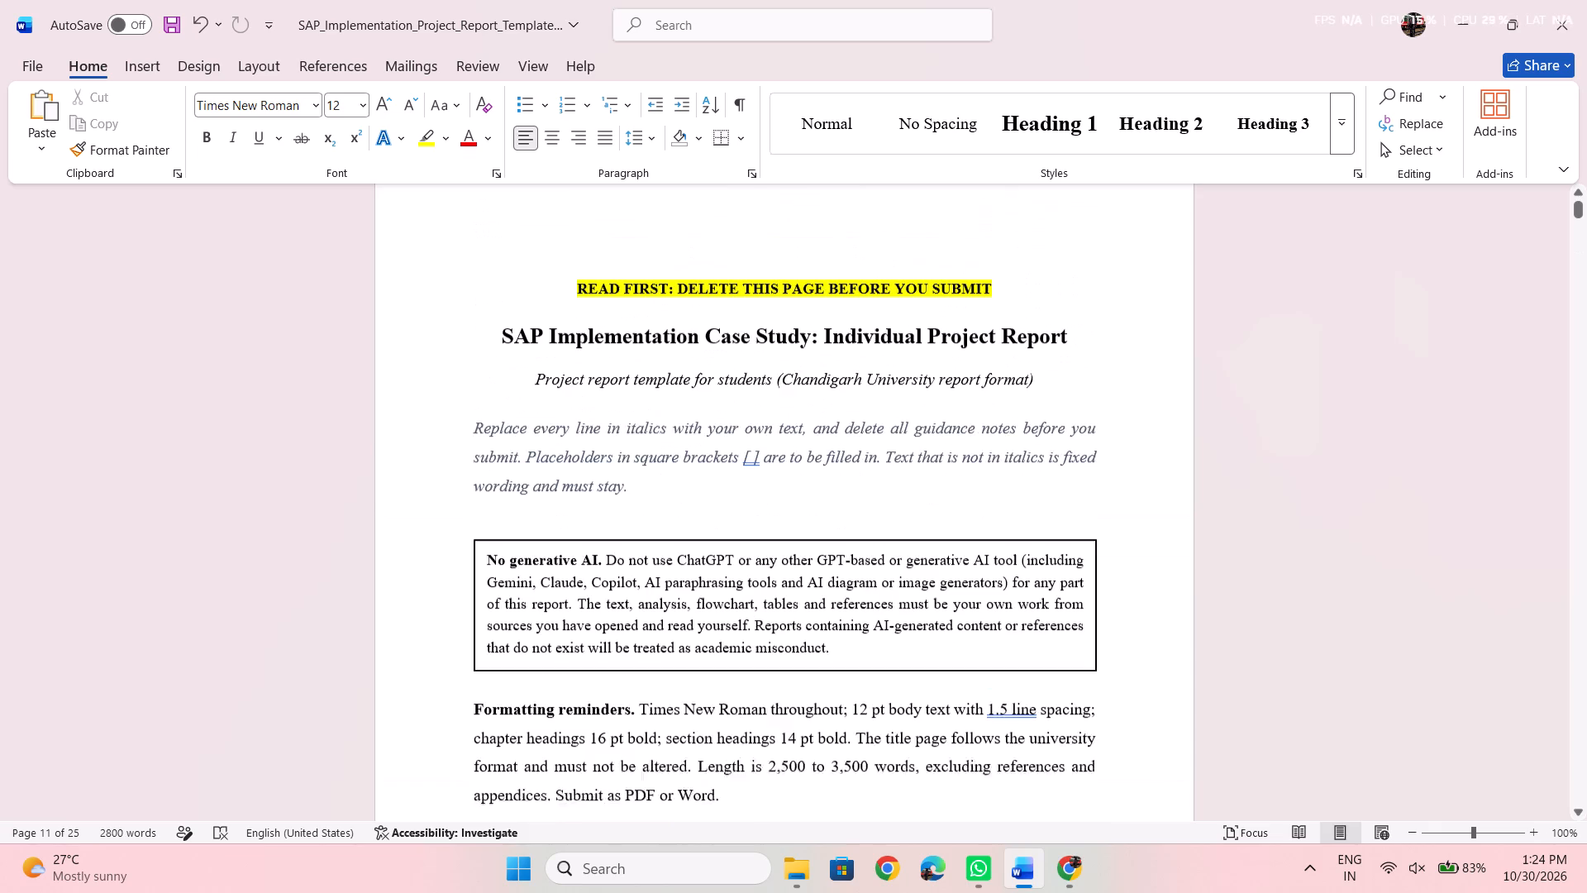
{"action": "scroll", "coordinate": [858, 517], "scroll_direction": "up", "scroll_amount": 1}
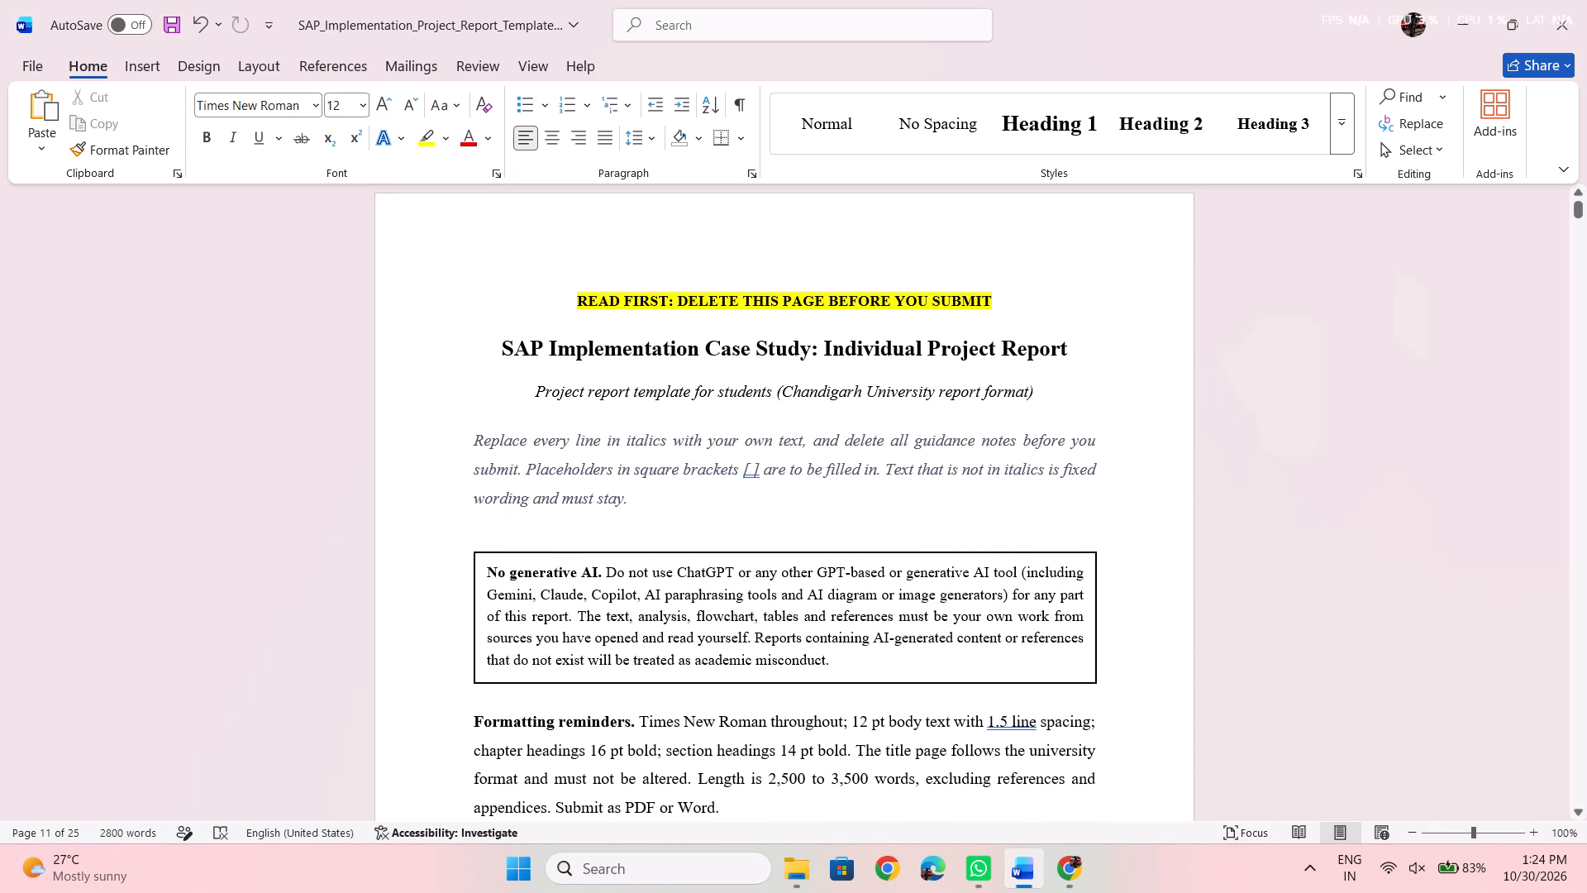
{"action": "scroll", "coordinate": [858, 517], "scroll_direction": "down", "scroll_amount": 19}
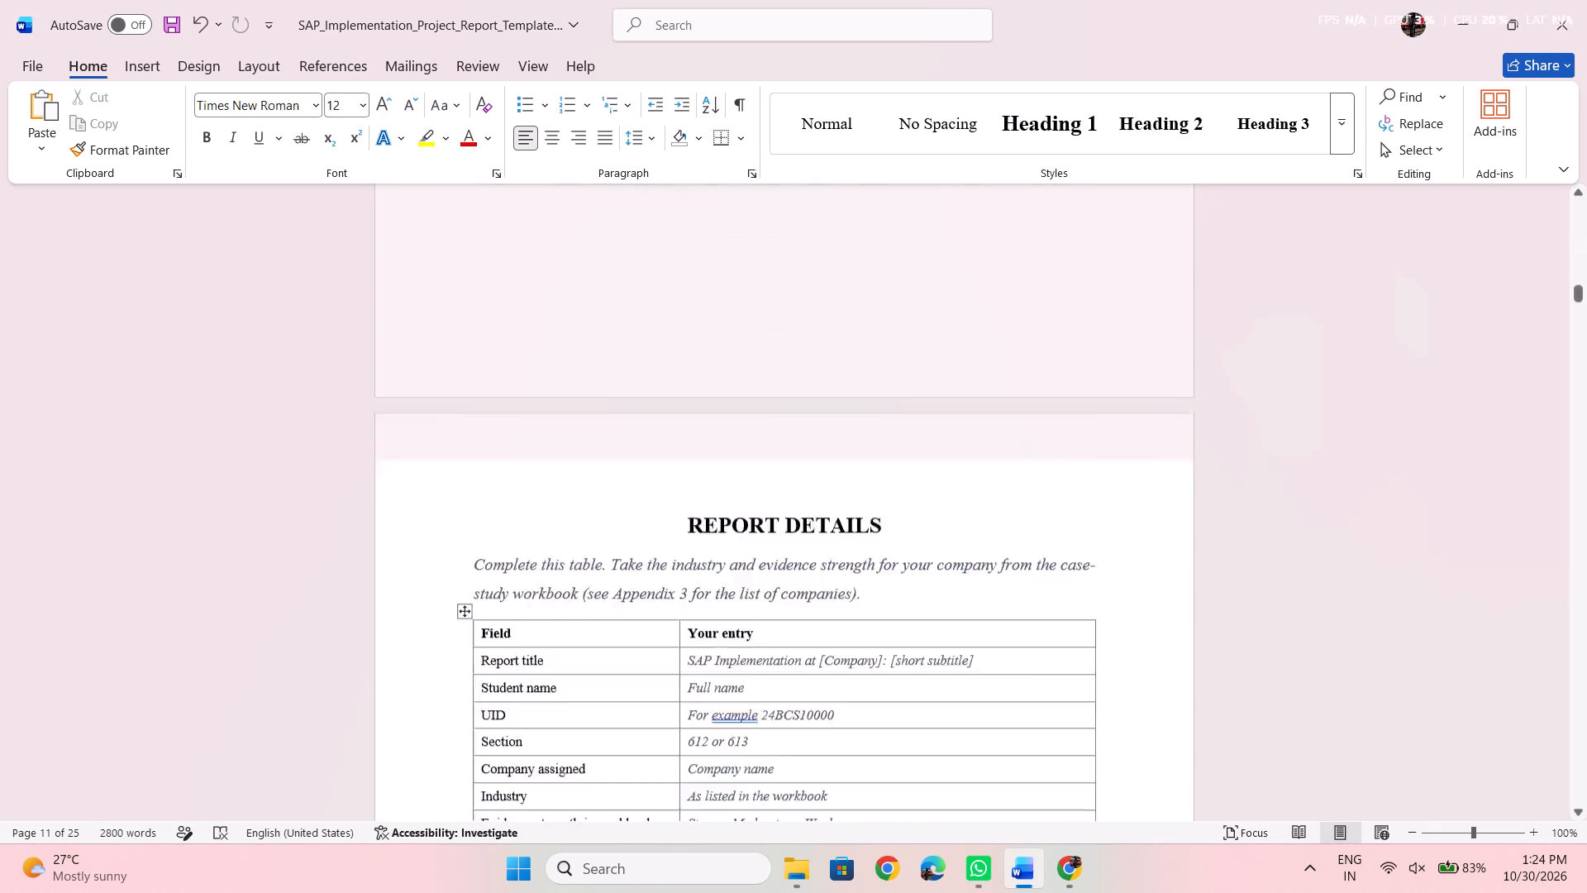
{"action": "scroll", "coordinate": [858, 517], "scroll_direction": "down", "scroll_amount": 4}
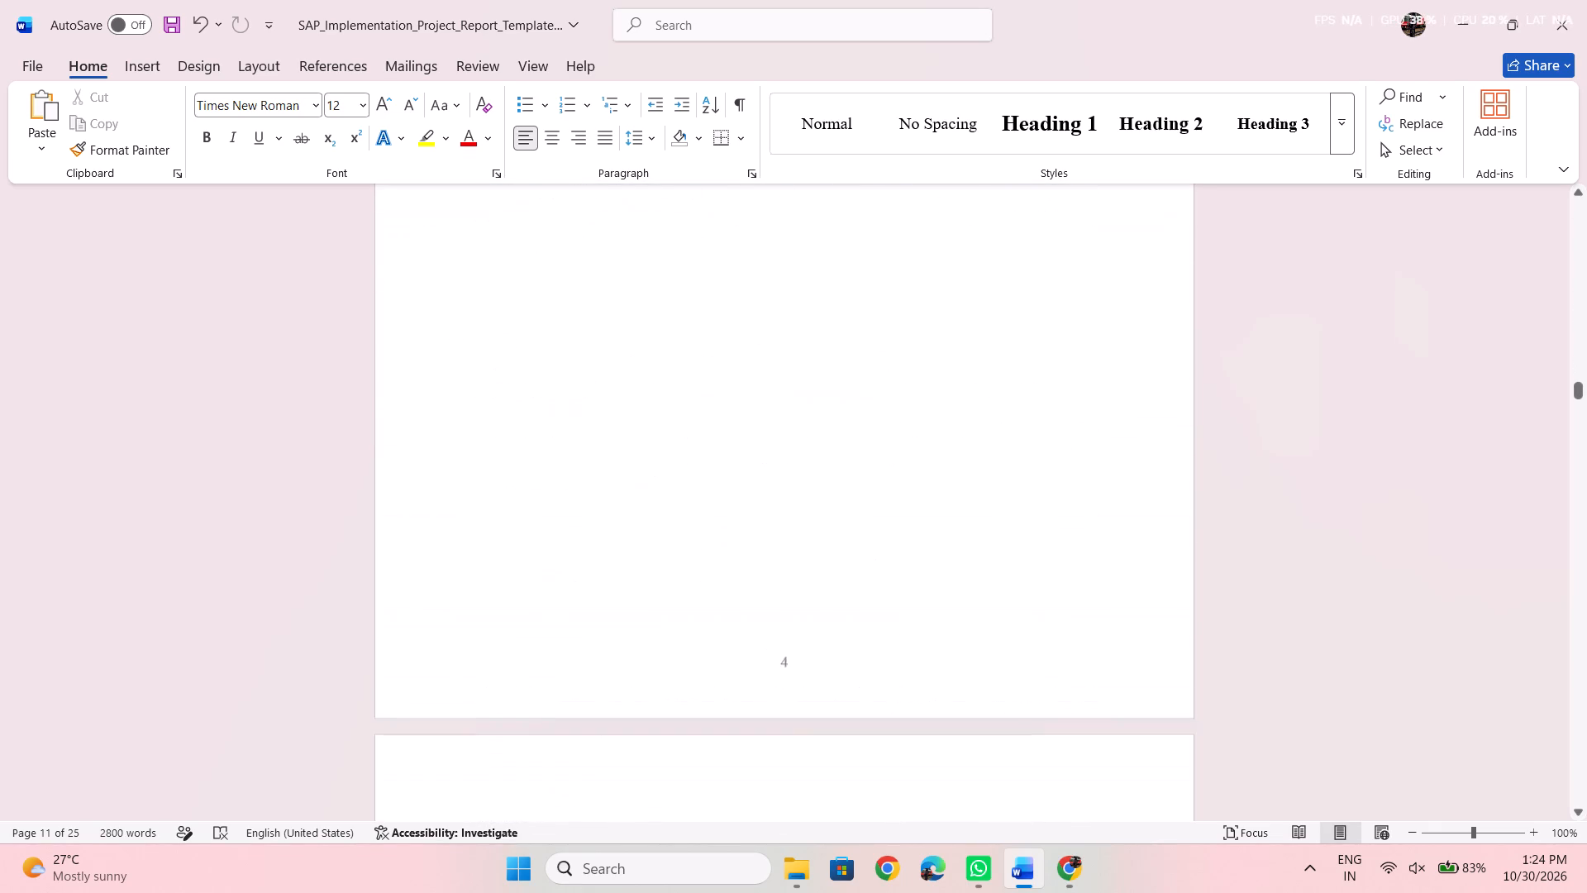
{"action": "scroll", "coordinate": [858, 517], "scroll_direction": "down", "scroll_amount": 1}
{"action": "scroll", "coordinate": [858, 517], "scroll_direction": "up", "scroll_amount": 1}
{"action": "scroll", "coordinate": [858, 517], "scroll_direction": "down", "scroll_amount": 1}
{"action": "scroll", "coordinate": [858, 517], "scroll_direction": "up", "scroll_amount": 1}
{"action": "scroll", "coordinate": [858, 517], "scroll_direction": "down", "scroll_amount": 3}
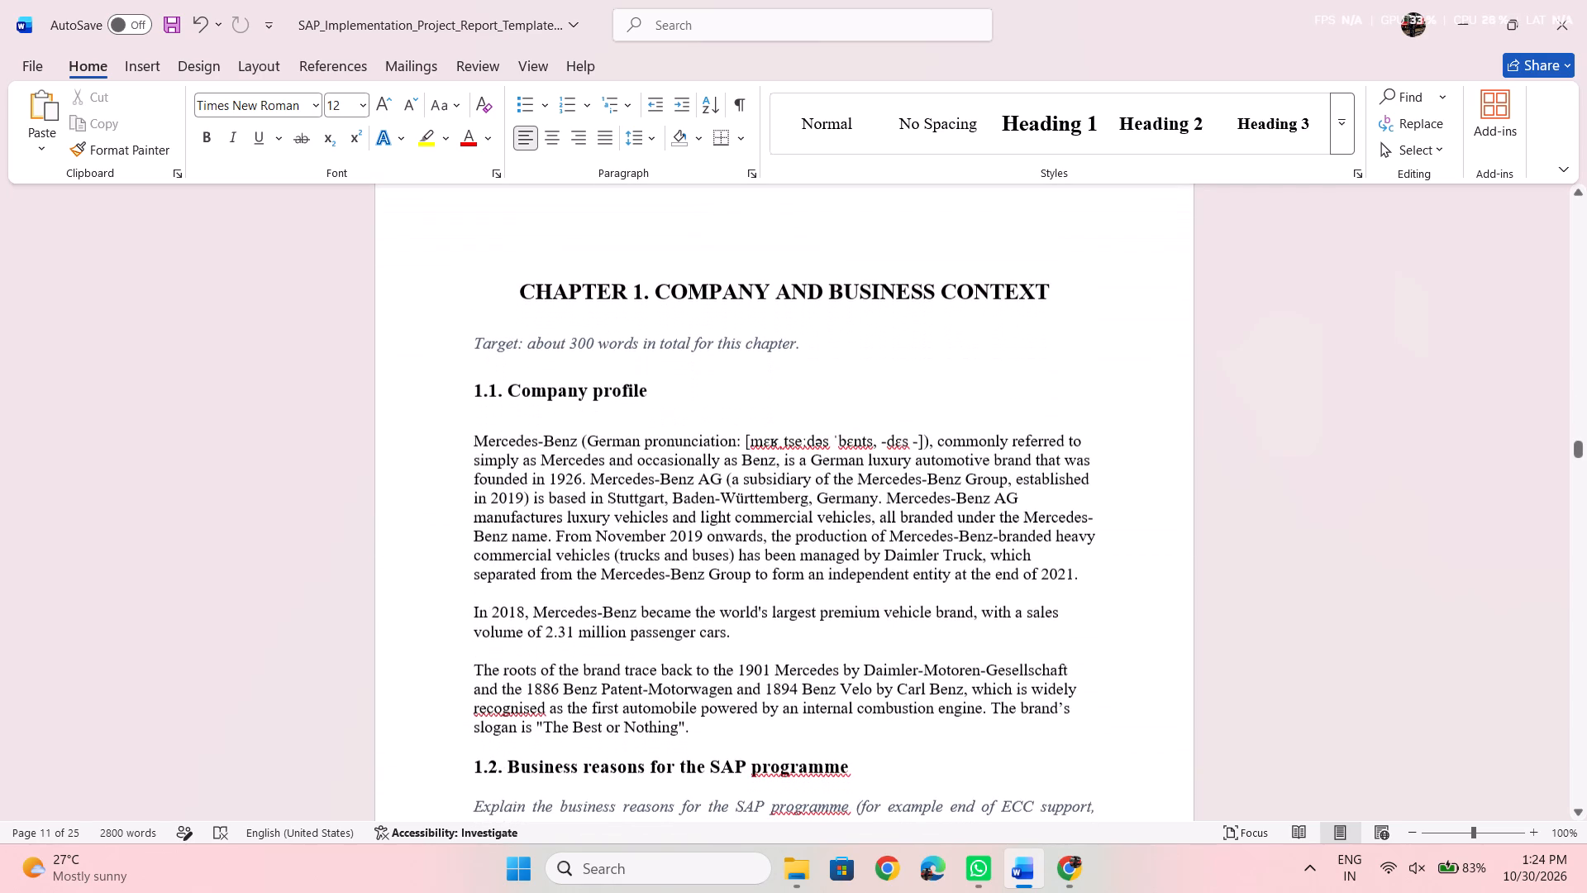
Italicise the three Mercedes-Benz paragraphs under 1.1 Company profile.
{"action": "left_click_drag", "start_coordinate": [714, 738], "coordinate": [491, 496]}
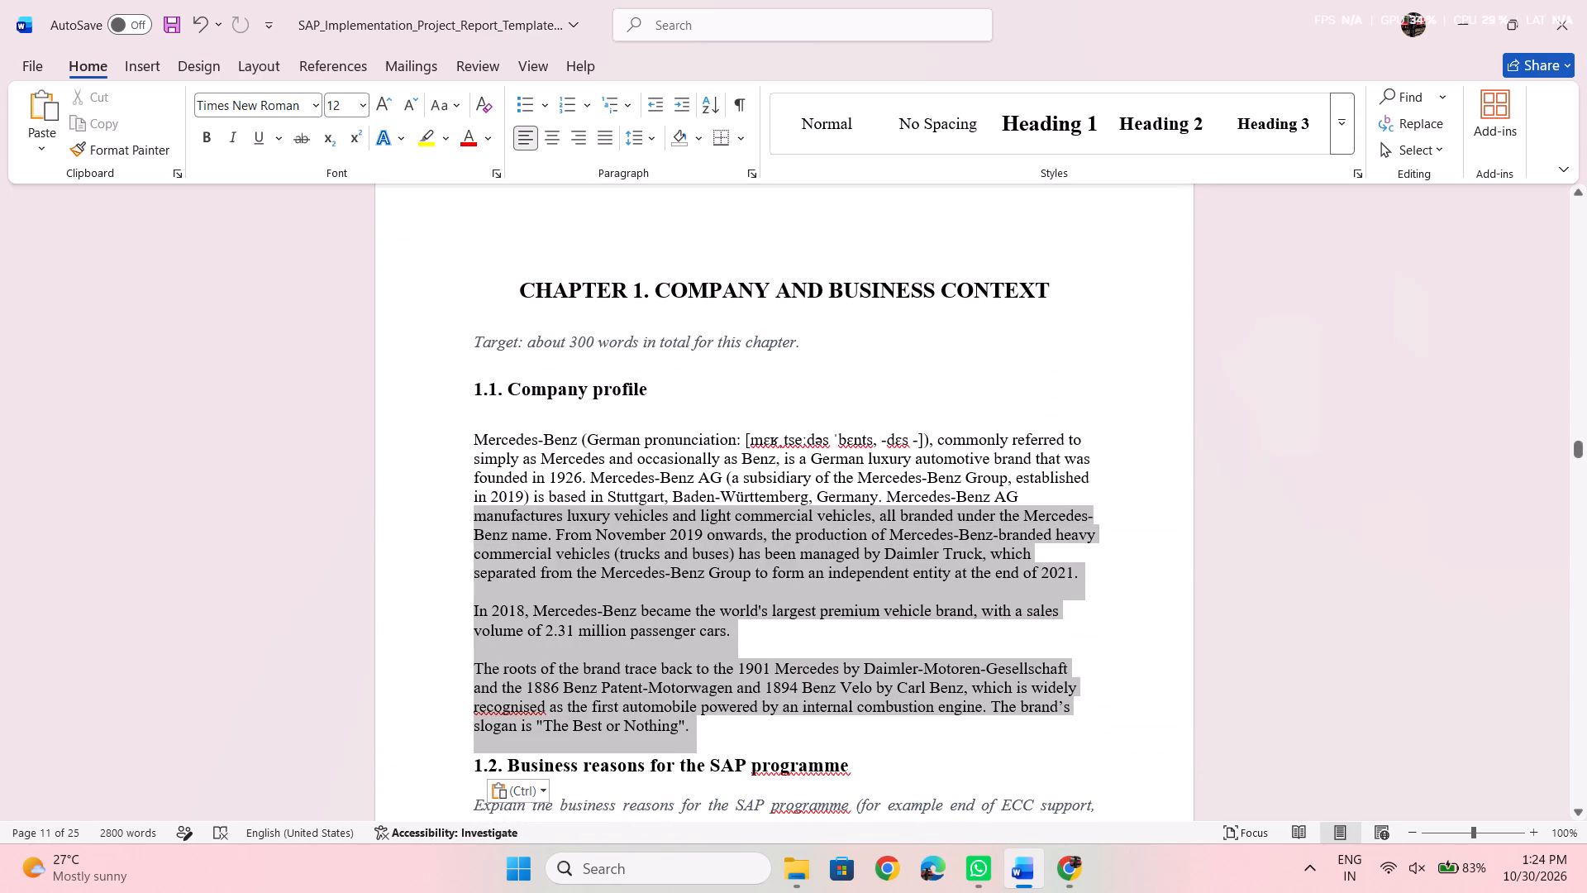
{"action": "left_click_drag", "start_coordinate": [491, 496], "coordinate": [468, 440]}
{"action": "left_click", "coordinate": [513, 407]}
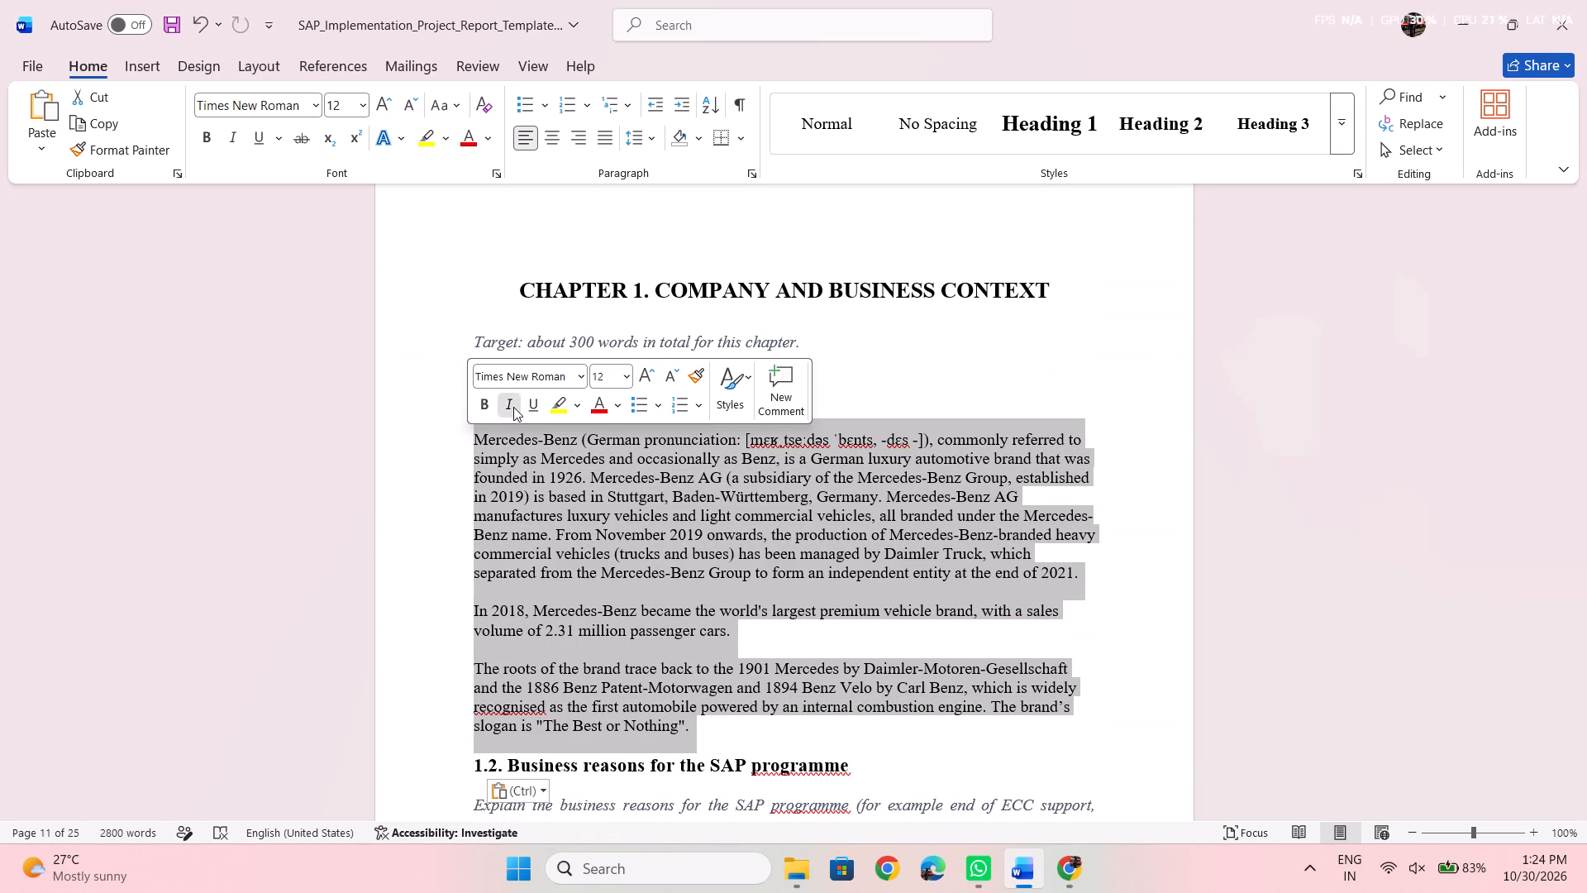
{"action": "left_click", "coordinate": [648, 583]}
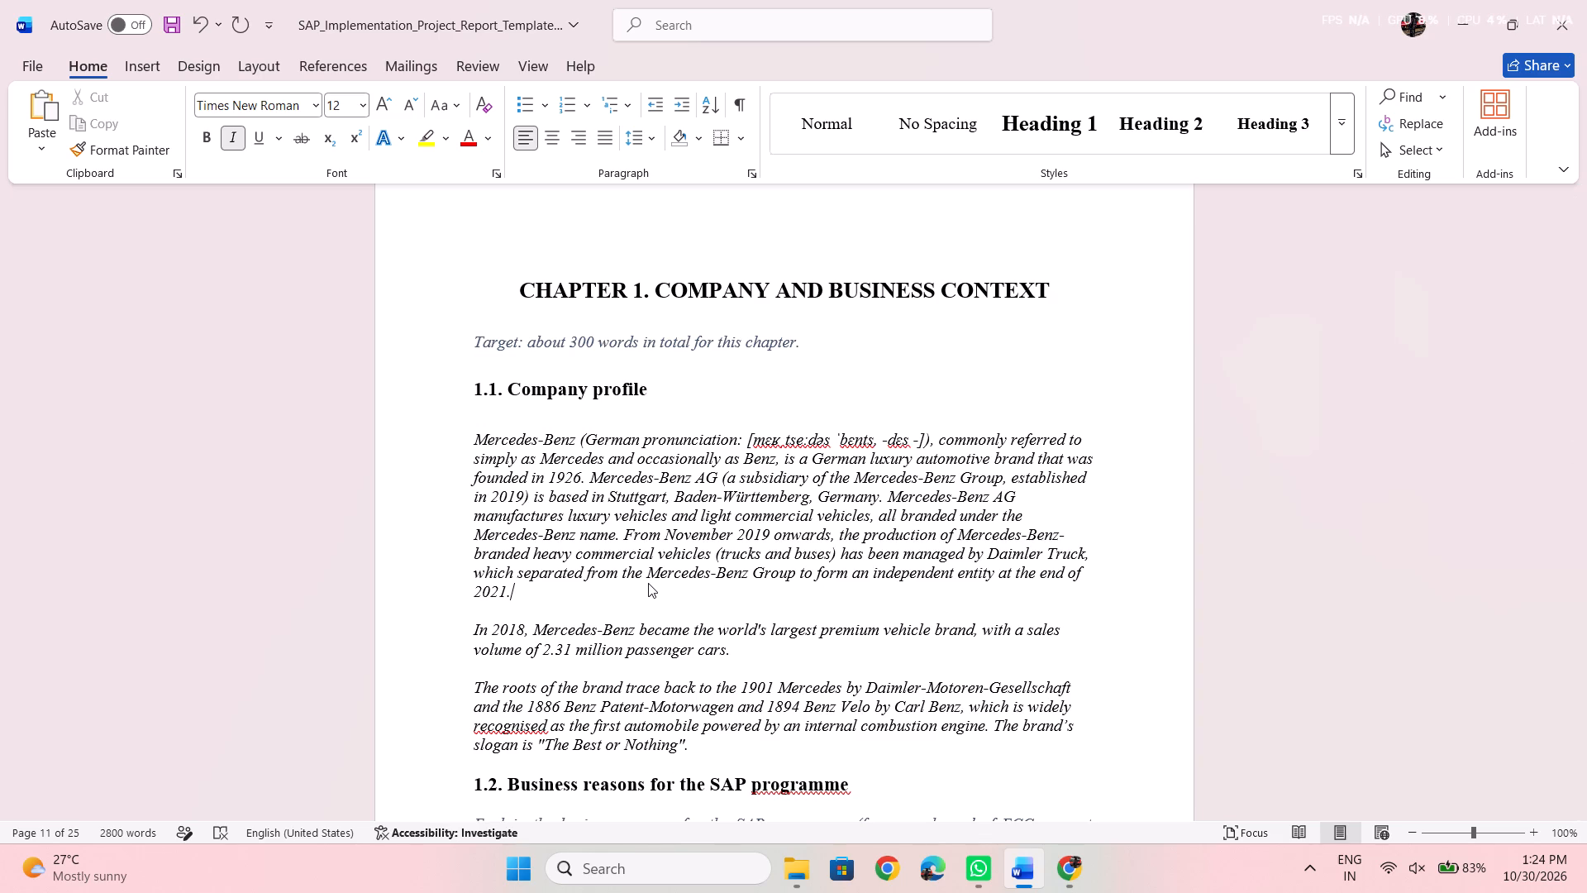
{"action": "scroll", "coordinate": [648, 583], "scroll_direction": "down", "scroll_amount": 1}
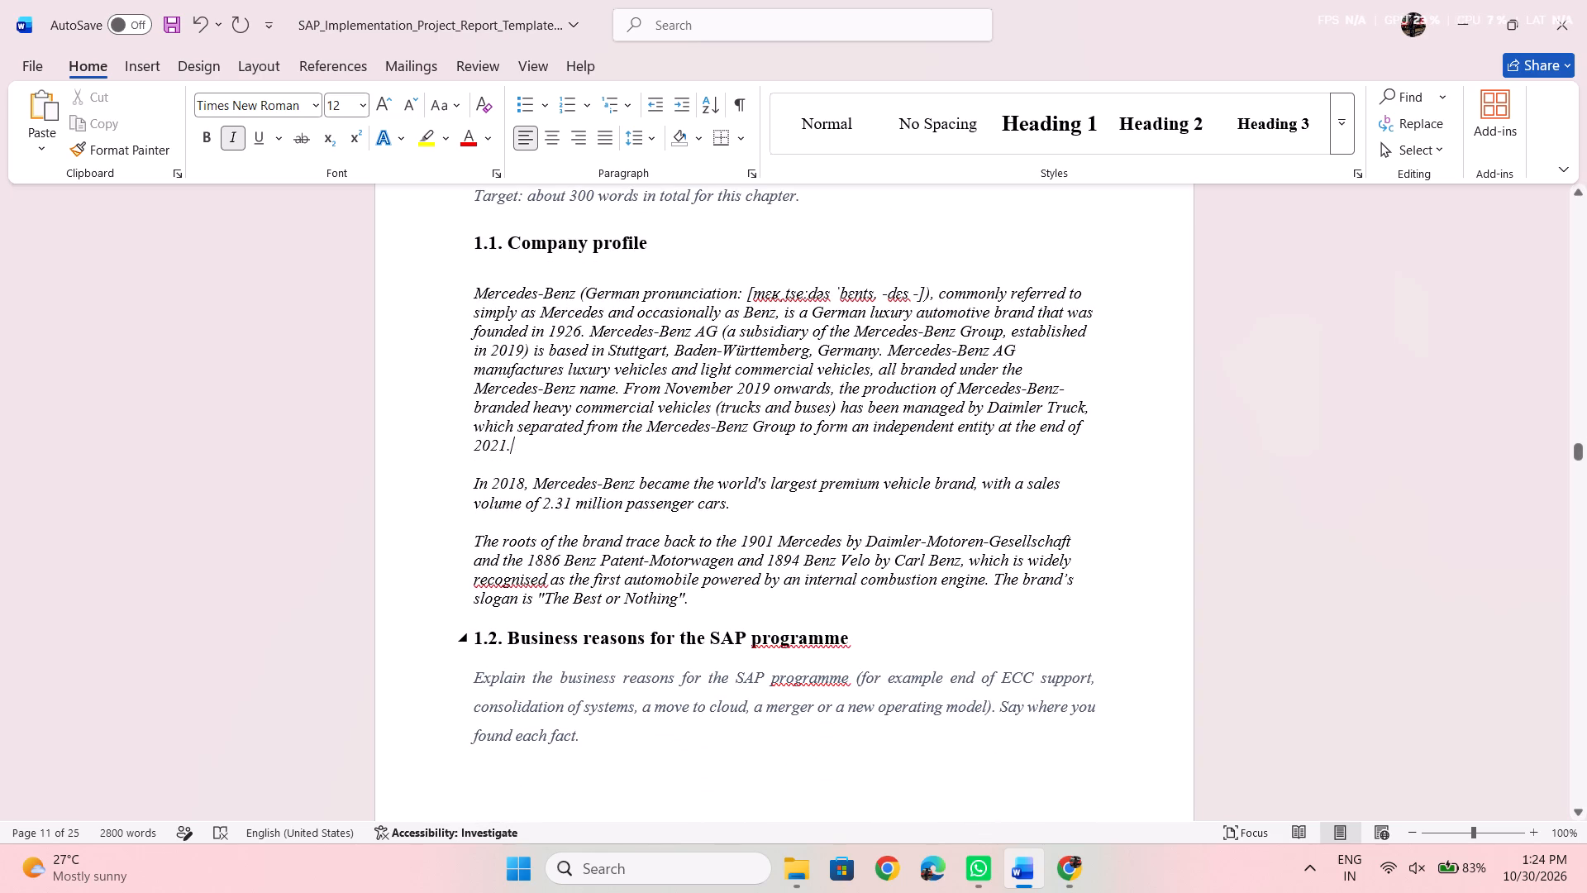
Copy the heading text "Business reasons for the SAP programme" from section 1.2 of the report.
{"action": "left_click_drag", "start_coordinate": [862, 640], "coordinate": [478, 633]}
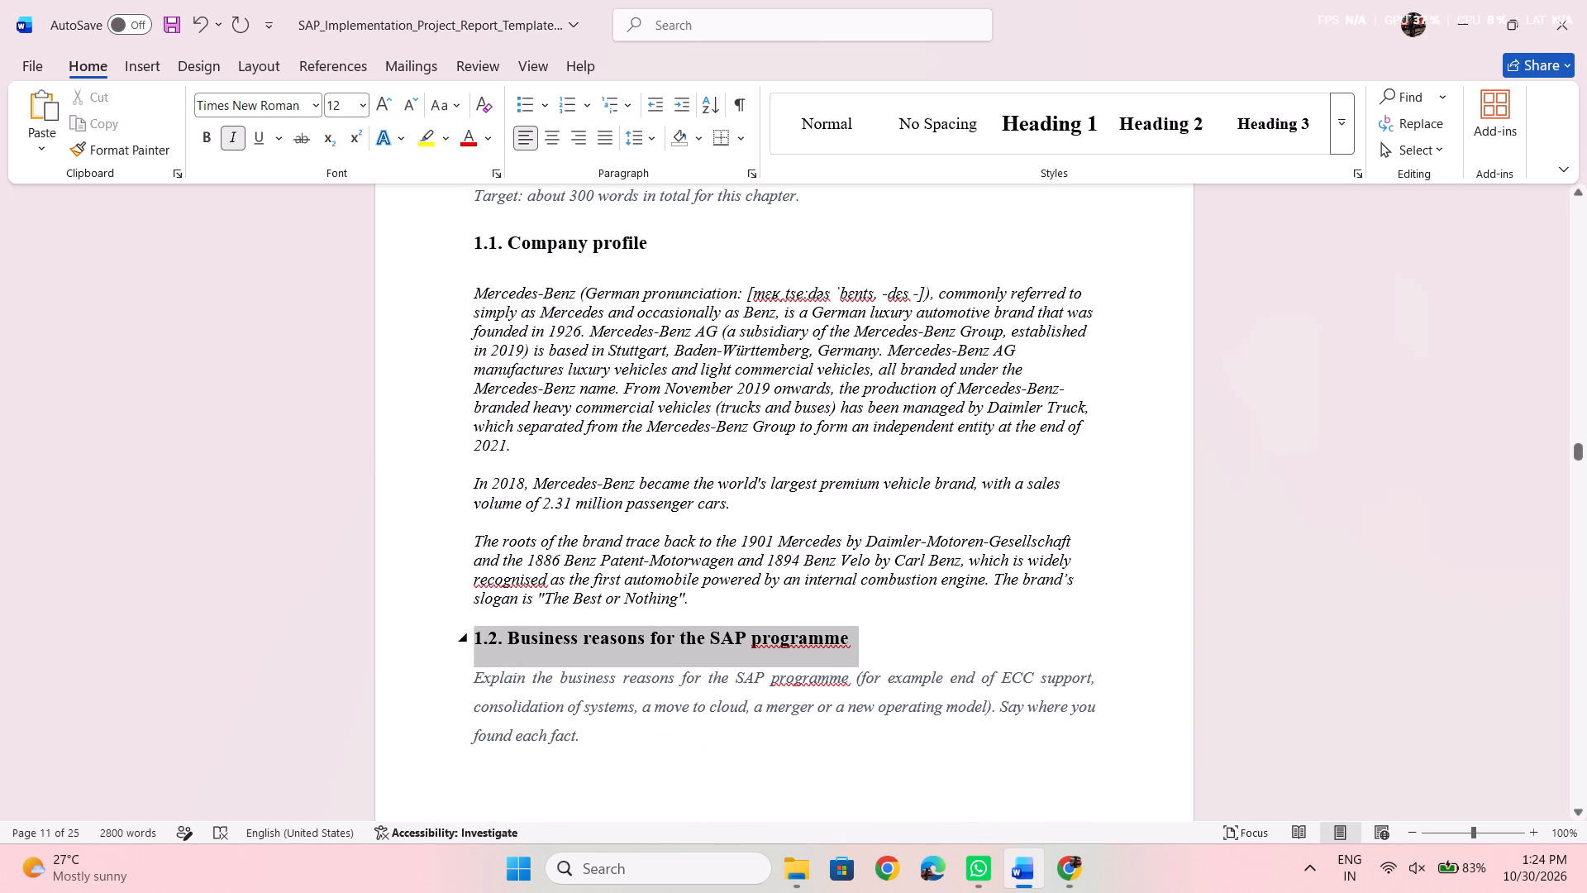
{"action": "left_click_drag", "start_coordinate": [478, 633], "coordinate": [503, 623]}
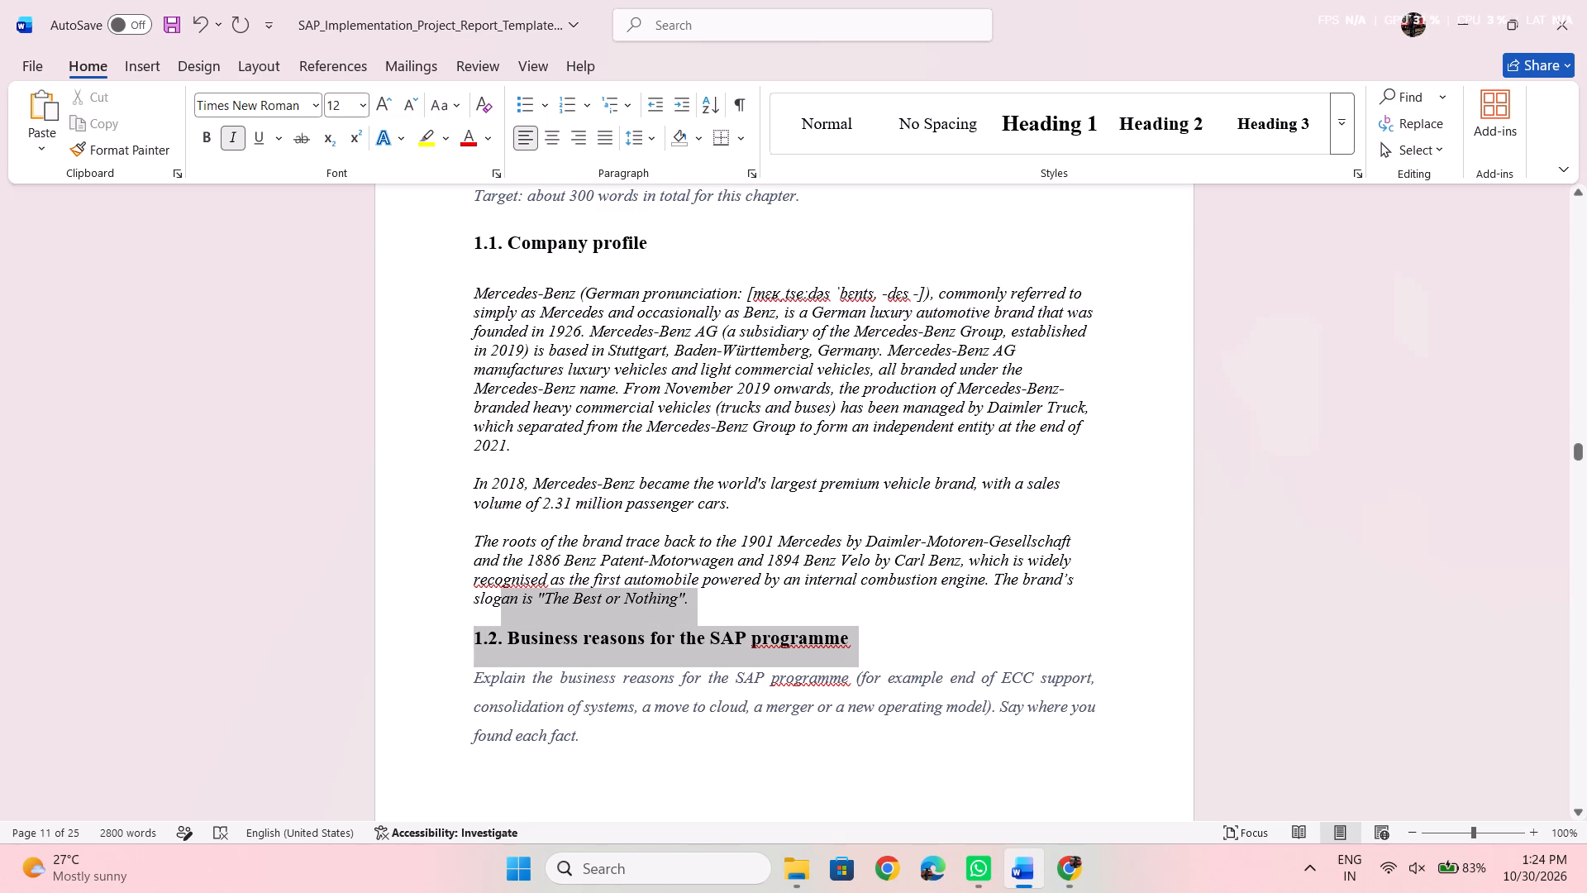
{"action": "left_click_drag", "start_coordinate": [503, 623], "coordinate": [505, 634]}
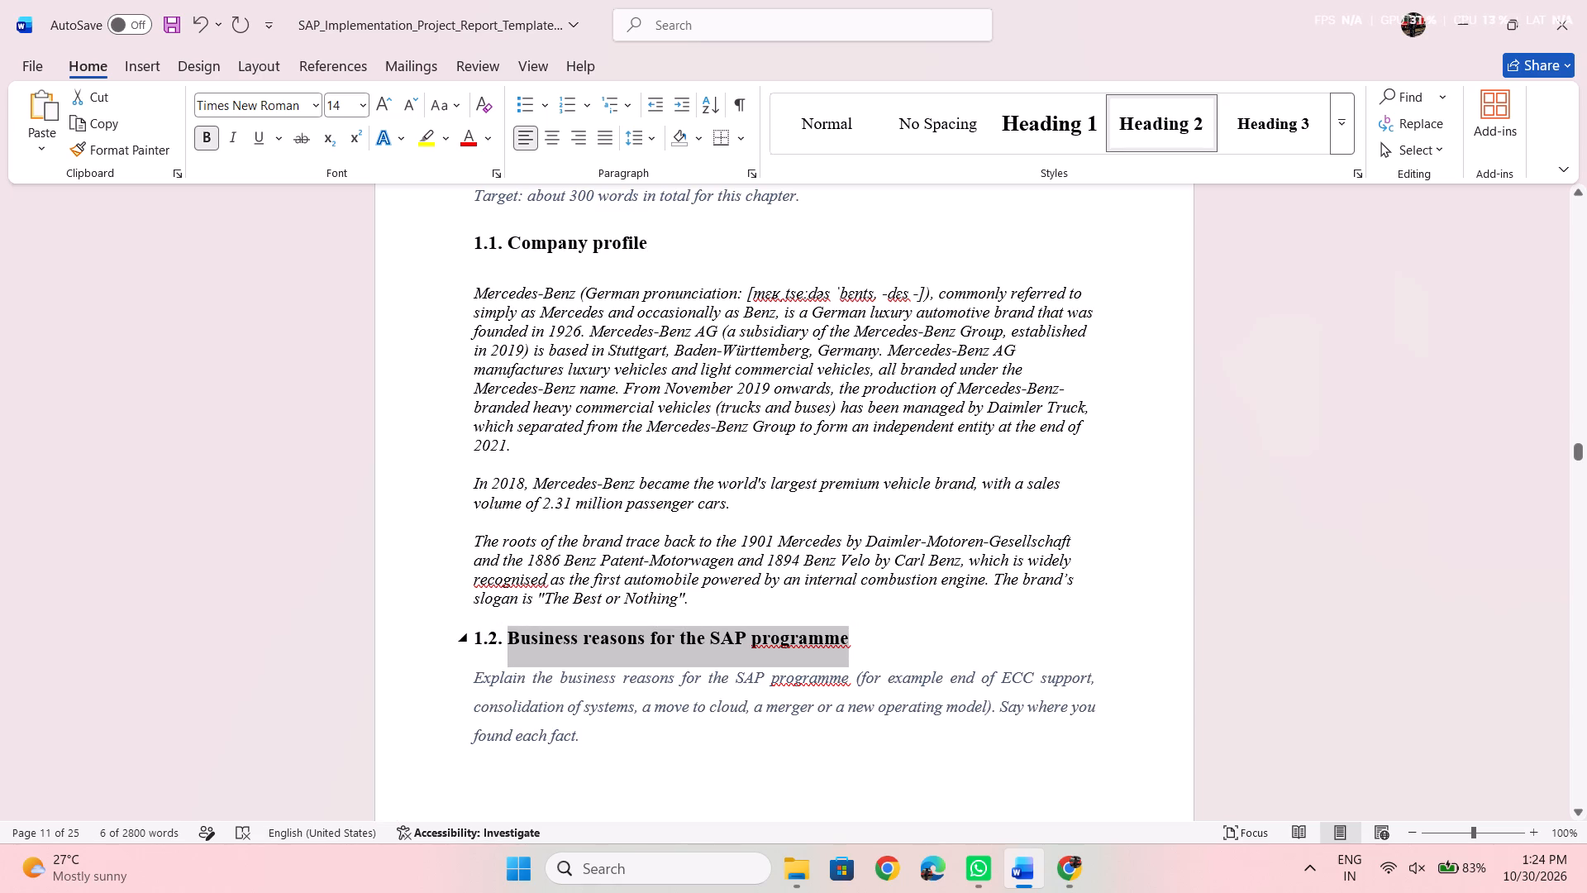
{"action": "key", "text": "ctrl+c"}
{"action": "left_click", "coordinate": [283, 608]}
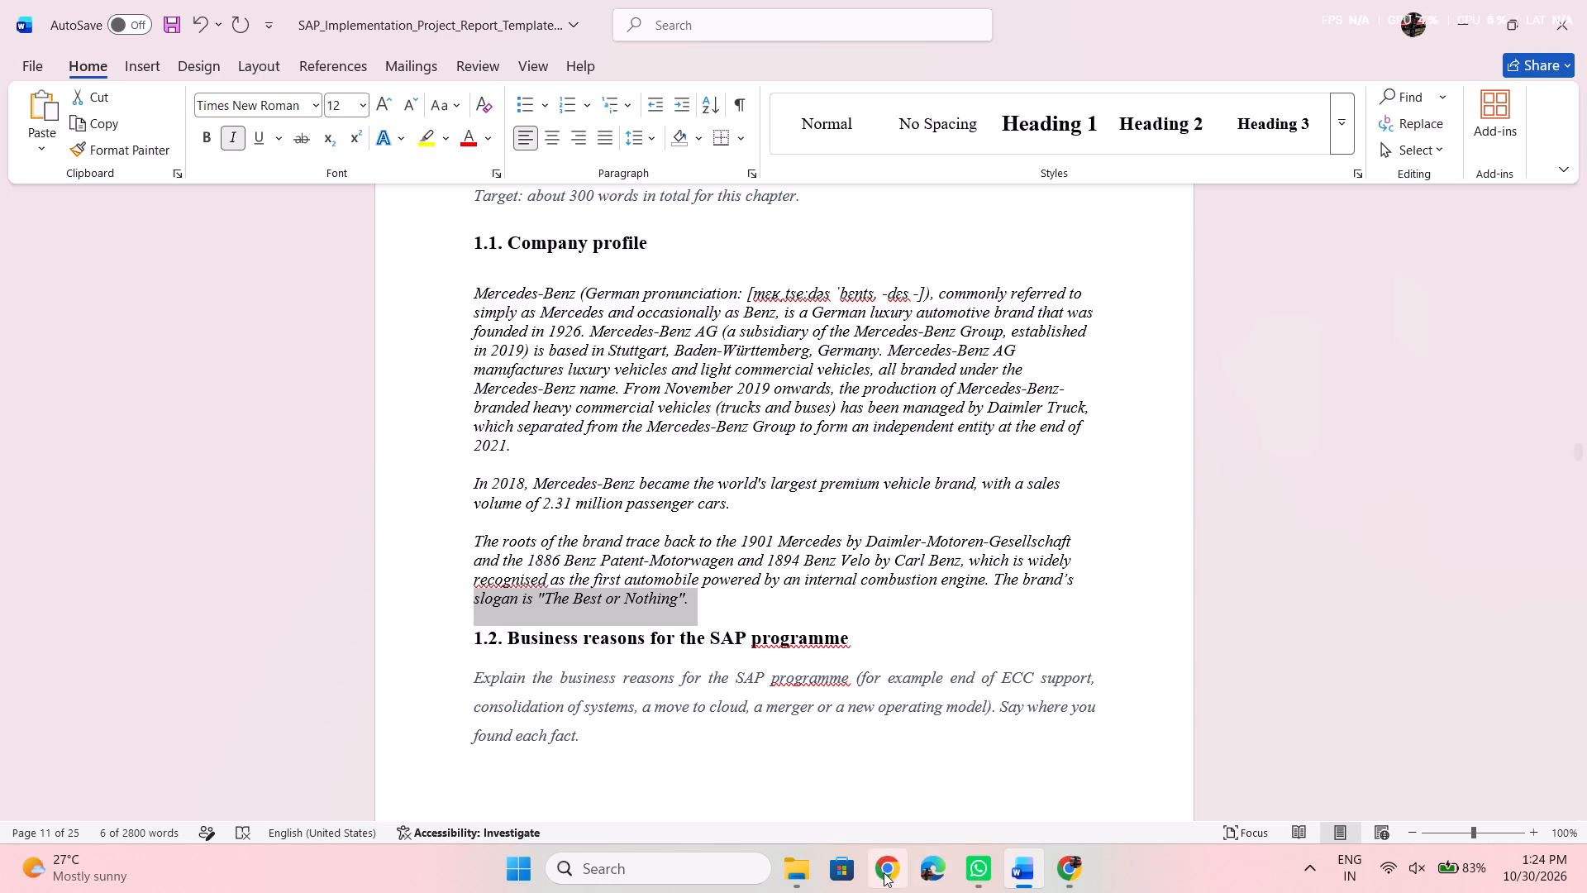
Switch to Chrome and close the NSW Land Registry SAP article.
{"action": "left_click", "coordinate": [1067, 862]}
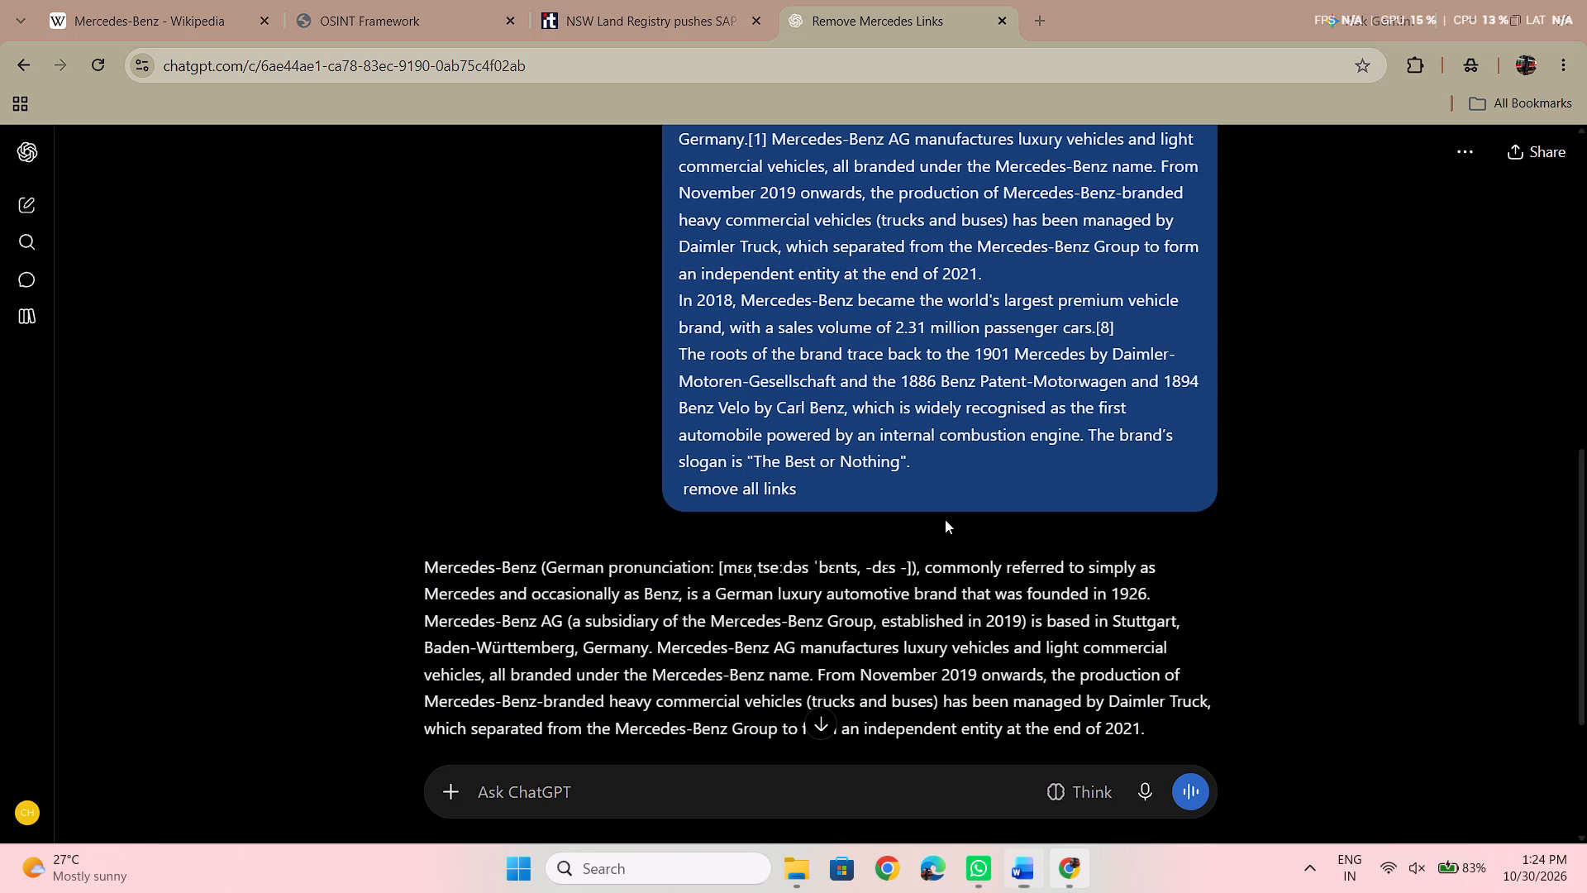
{"action": "scroll", "coordinate": [727, 648], "scroll_direction": "down", "scroll_amount": 3}
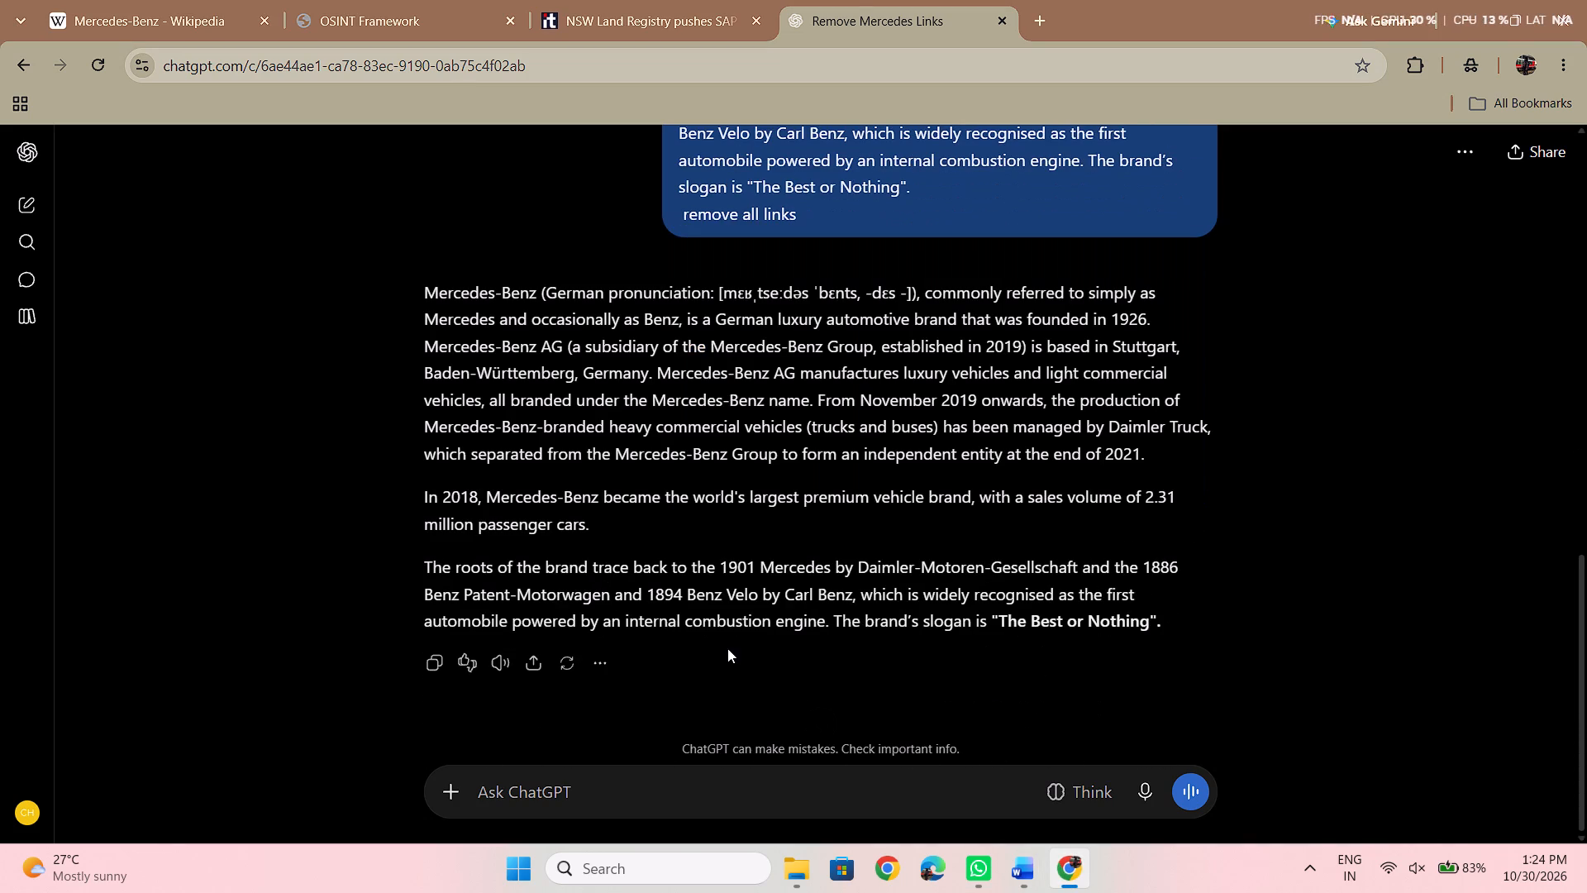
{"action": "scroll", "coordinate": [727, 648], "scroll_direction": "down", "scroll_amount": 1}
{"action": "left_click", "coordinate": [538, 0]}
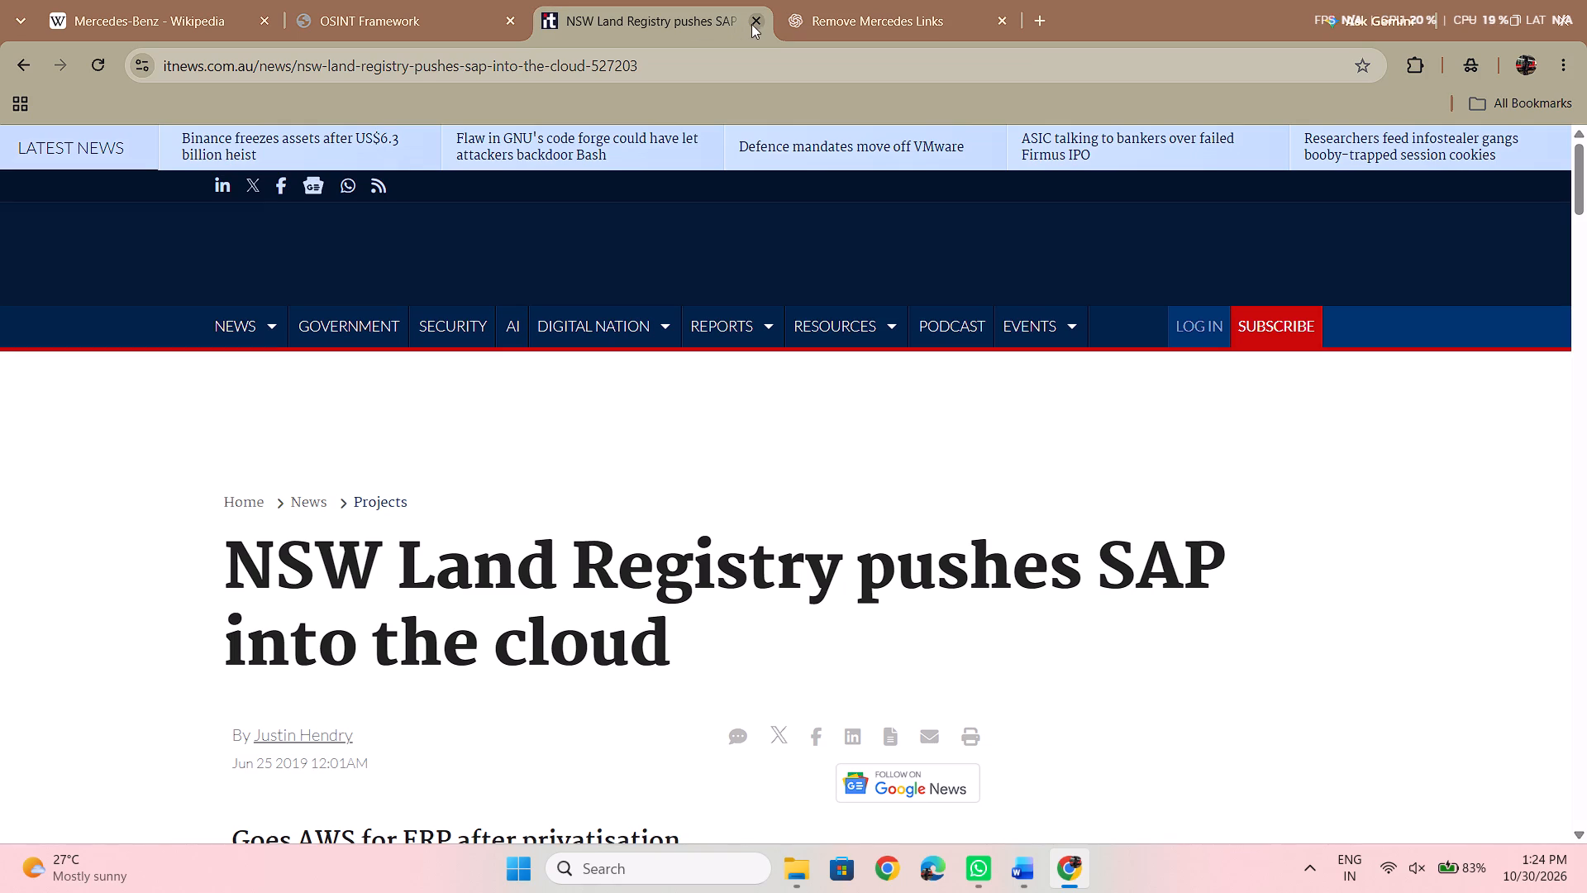
{"action": "left_click", "coordinate": [754, 24]}
Search Google in a new browser tab for "Business reasons for the SAP programme Mercedes-Benz", reusing the copied heading and company name.
{"action": "left_click", "coordinate": [784, 8]}
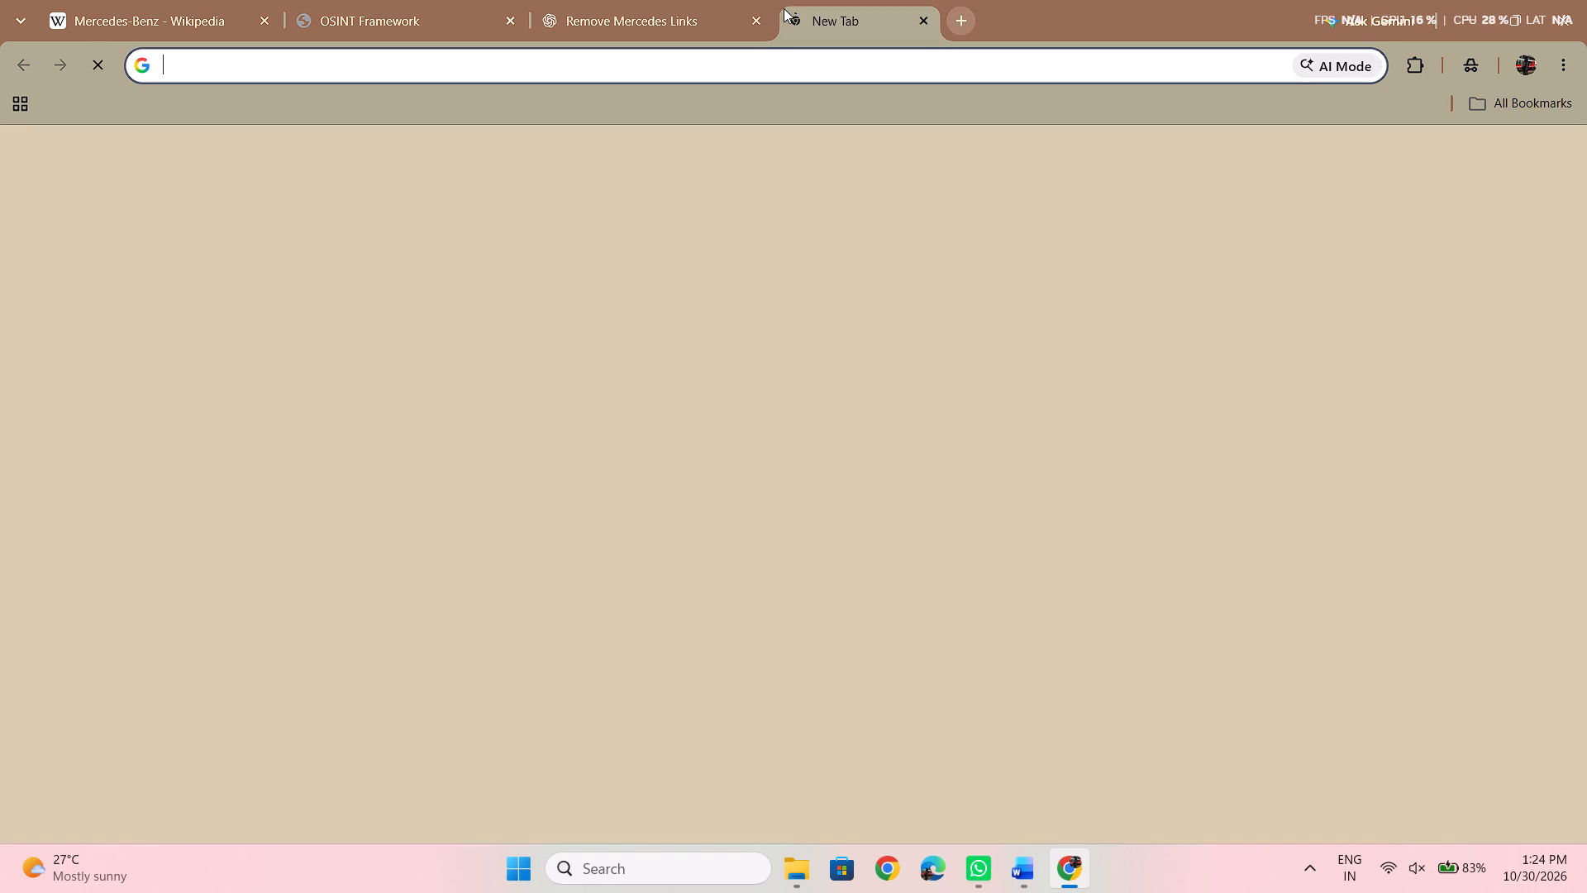
{"action": "key", "text": "space"}
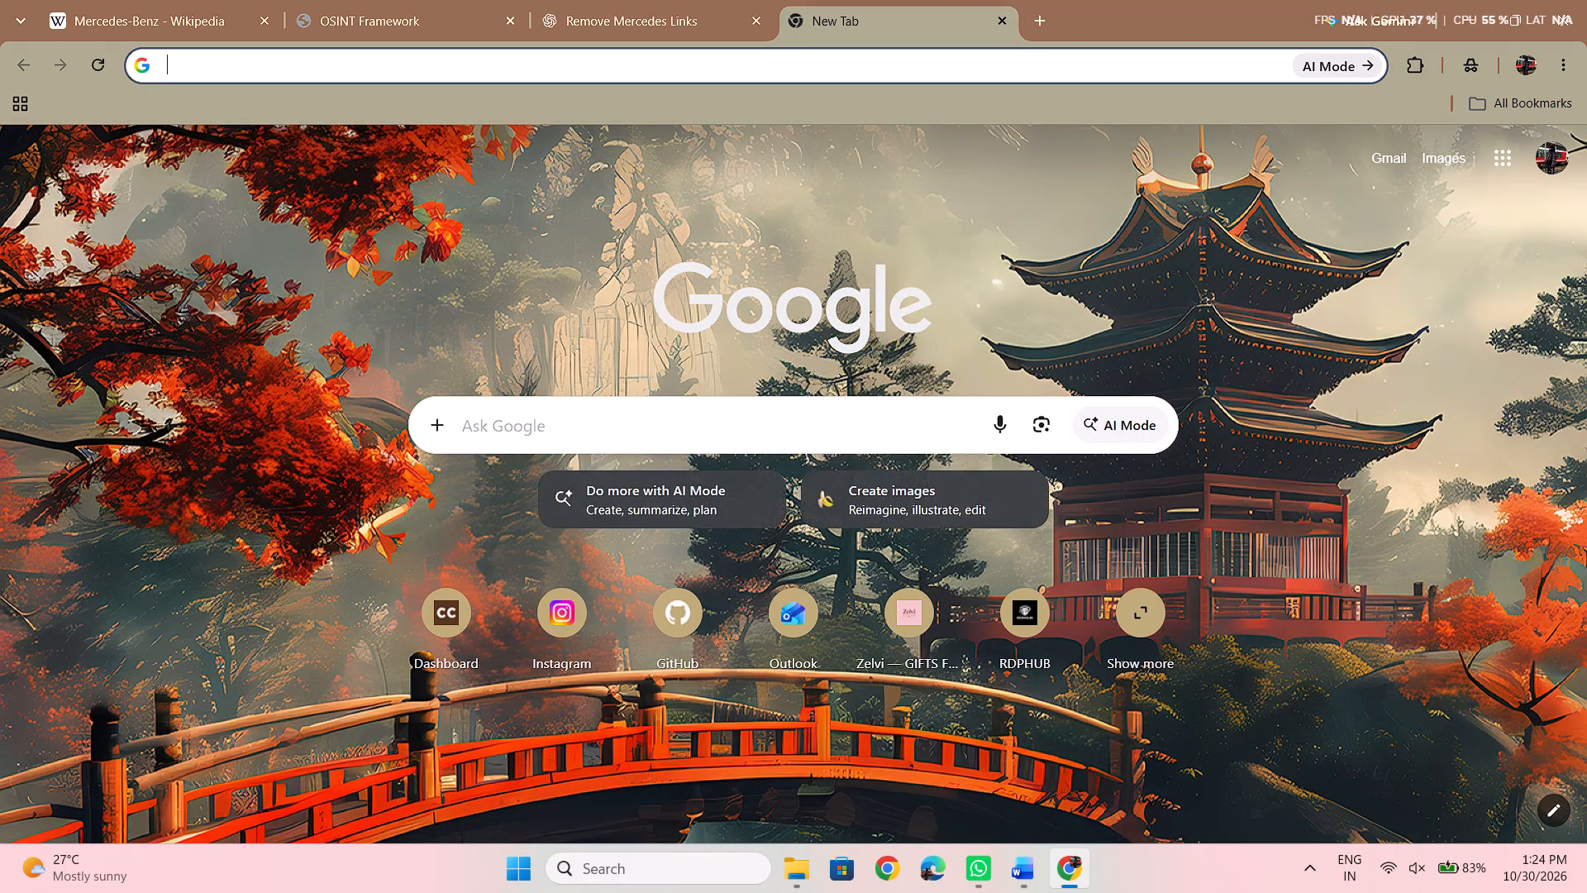
{"action": "key", "text": "ctrl+v"}
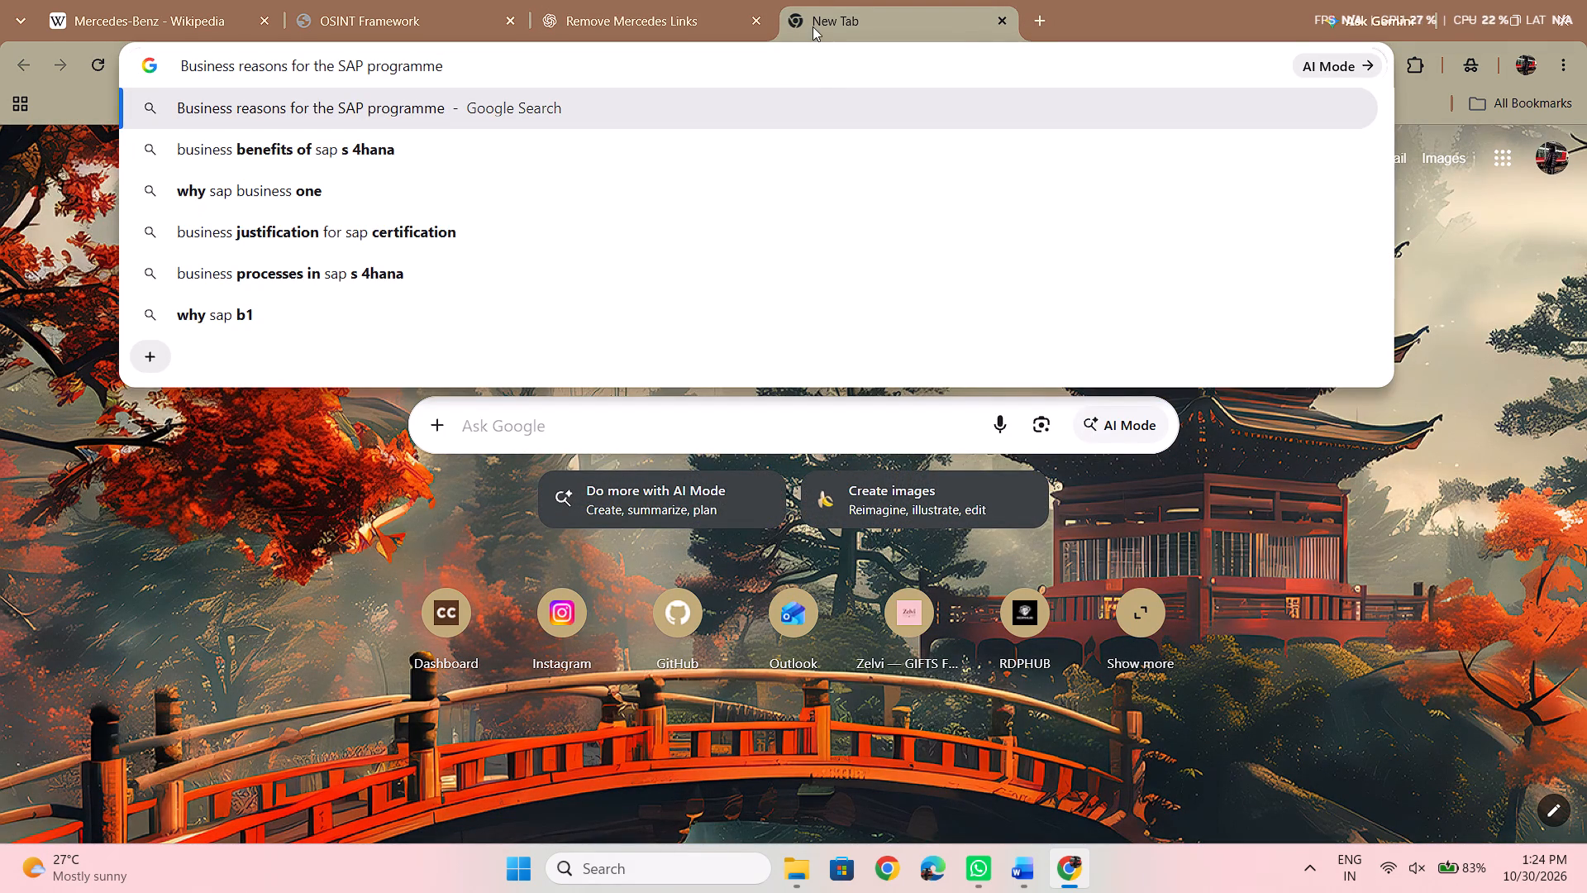
{"action": "key", "text": "space"}
{"action": "key", "text": "super+v"}
{"action": "left_click", "coordinate": [813, 26]}
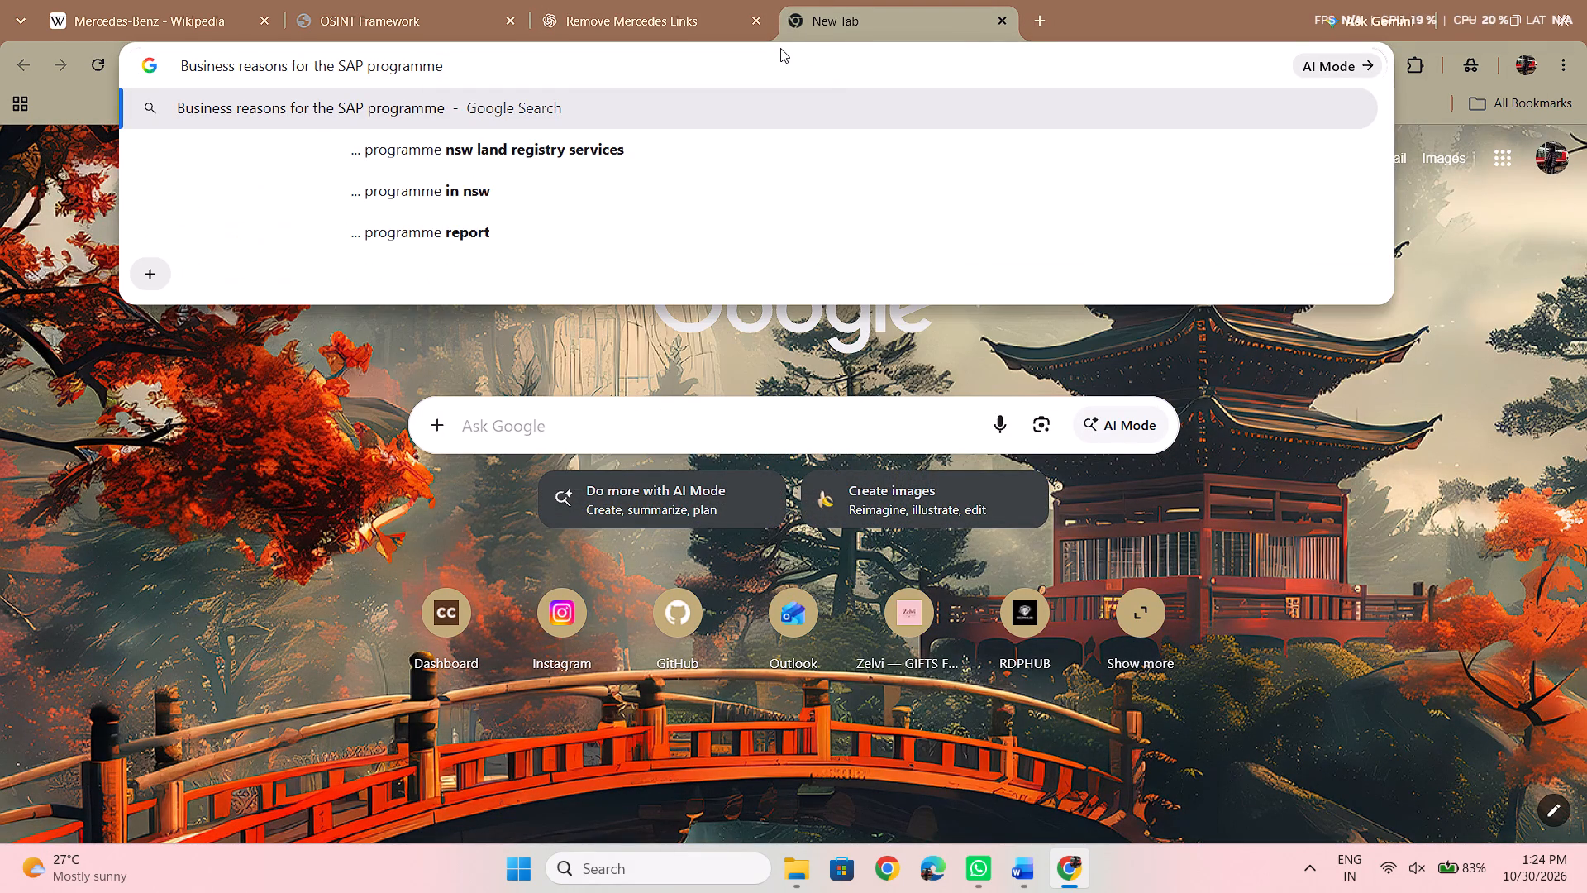
{"action": "key", "text": "super+v"}
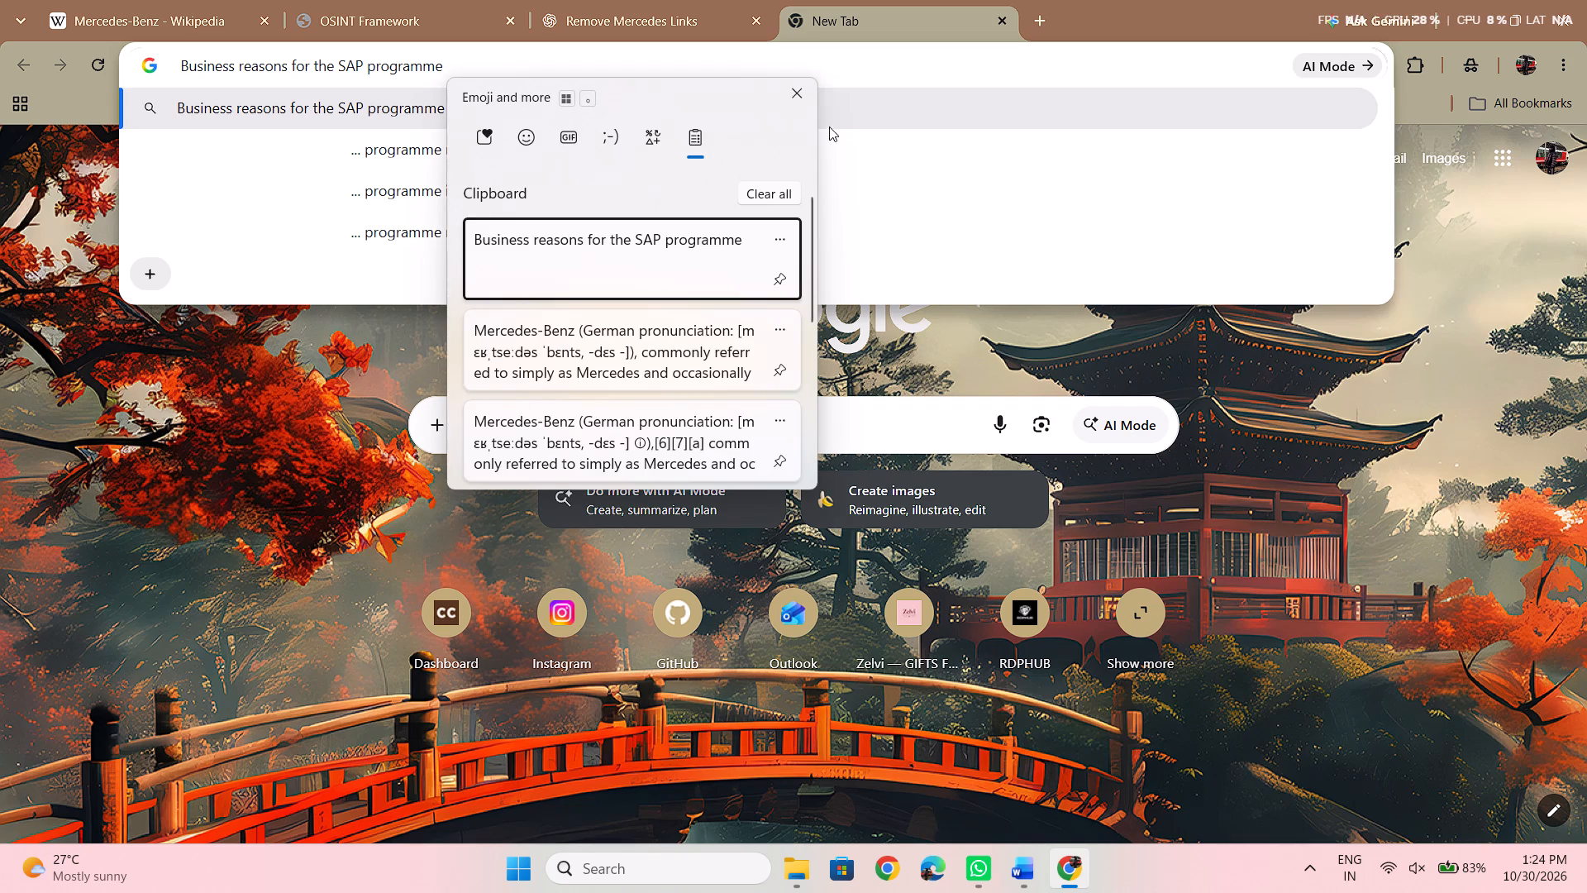
{"action": "scroll", "coordinate": [740, 330], "scroll_direction": "down", "scroll_amount": 2}
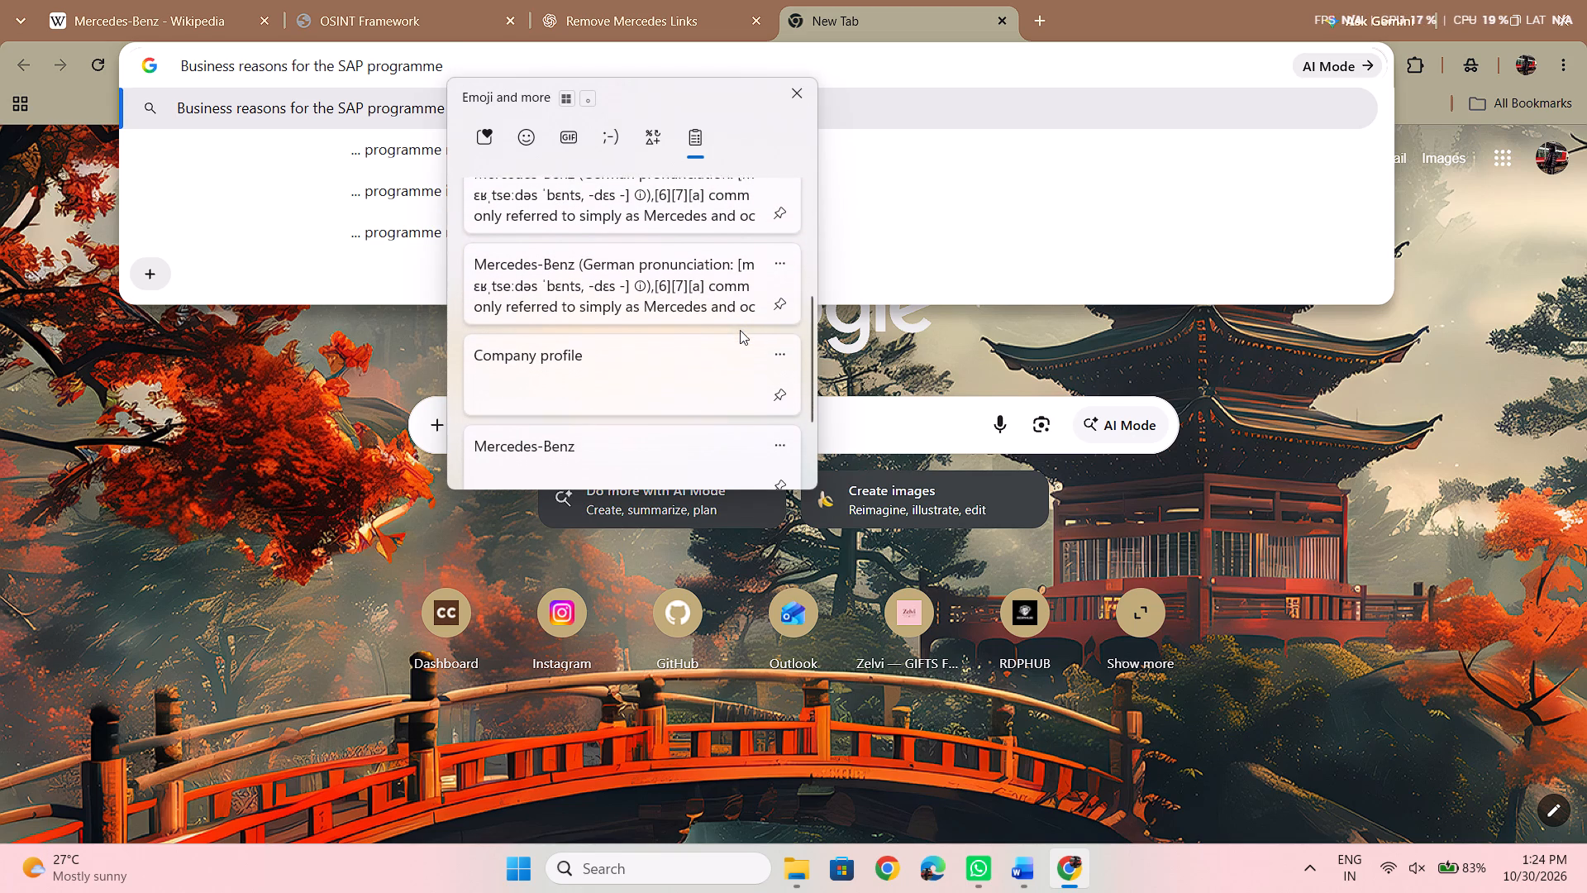
{"action": "scroll", "coordinate": [740, 330], "scroll_direction": "down", "scroll_amount": 1}
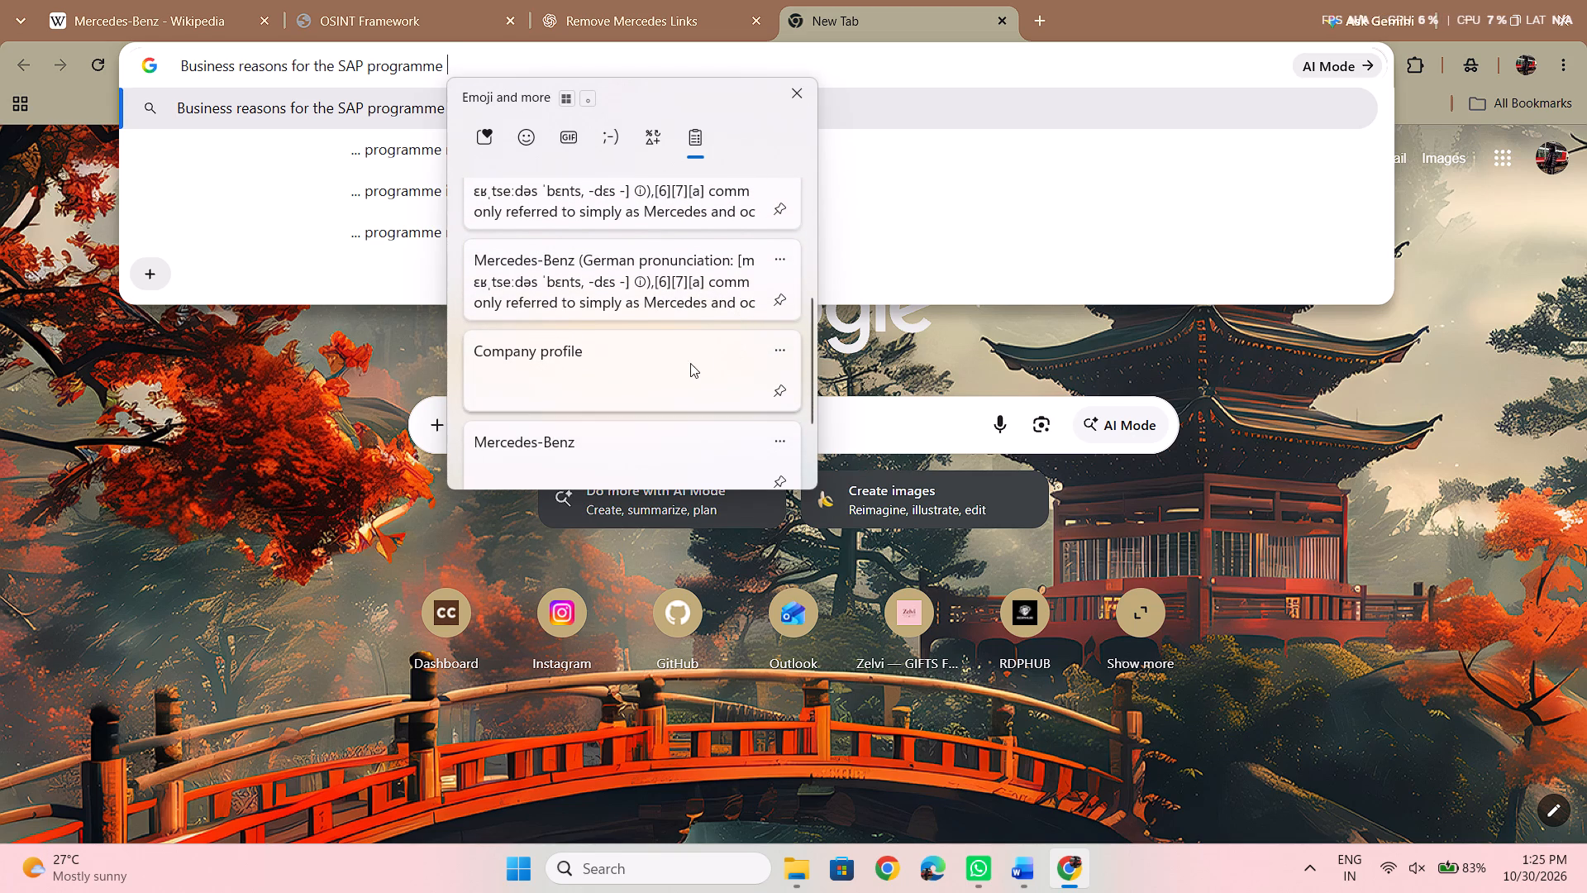
{"action": "scroll", "coordinate": [685, 361], "scroll_direction": "down", "scroll_amount": 1}
{"action": "left_click", "coordinate": [640, 423]}
{"action": "key", "text": "ctrl+v"}
{"action": "key", "text": "Return"}
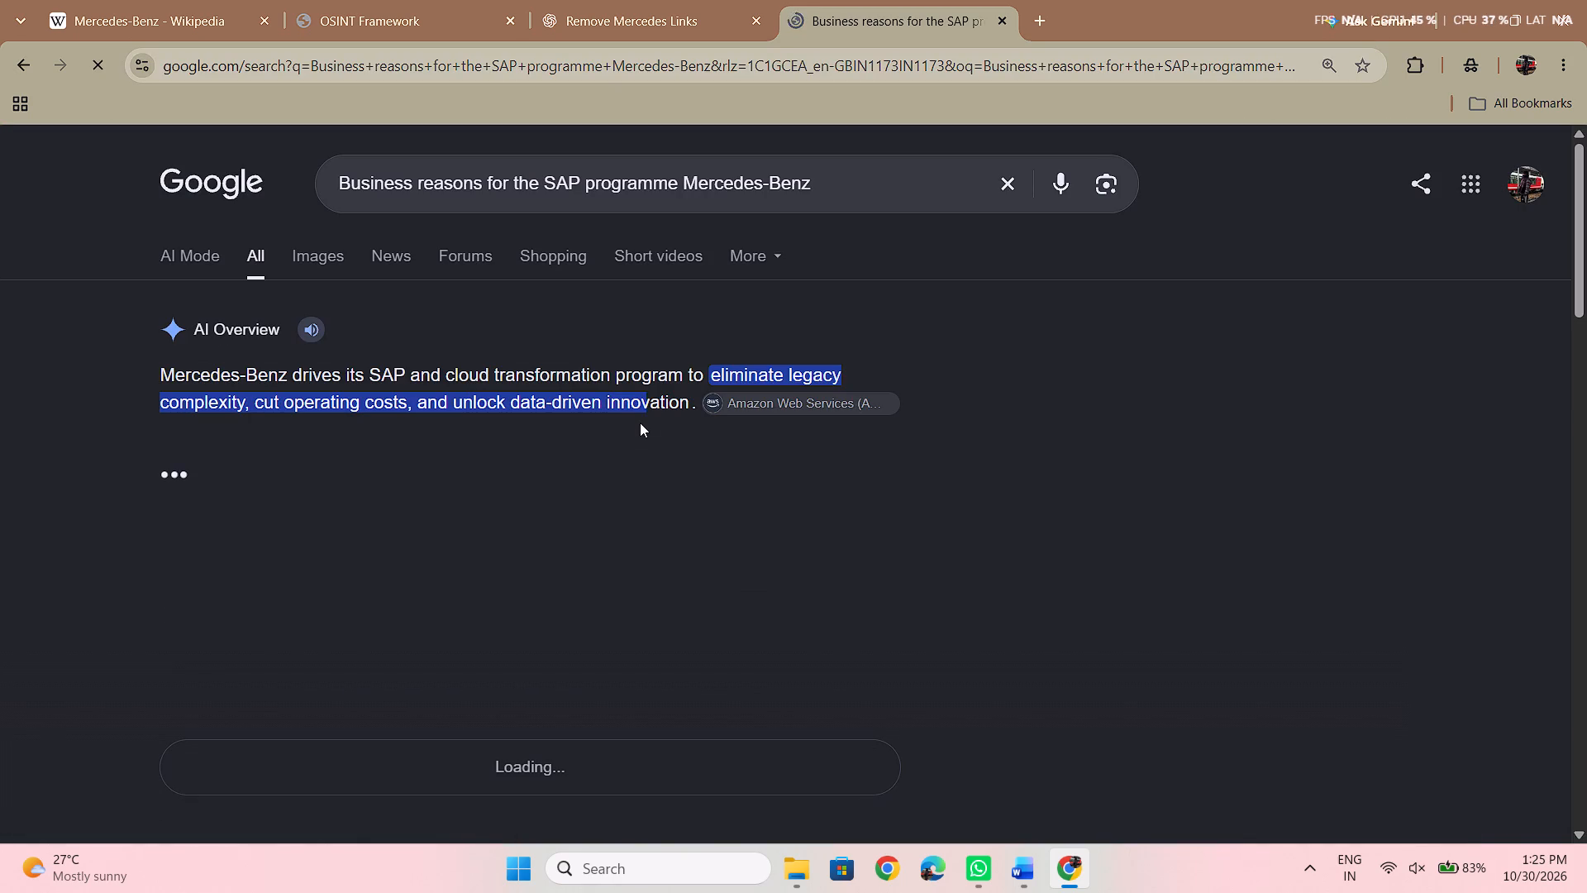
Expand the AI Overview and read Mercedes-Benz's core business reasons for its SAP programme.
{"action": "scroll", "coordinate": [545, 542], "scroll_direction": "down", "scroll_amount": 1}
{"action": "left_click", "coordinate": [465, 667]}
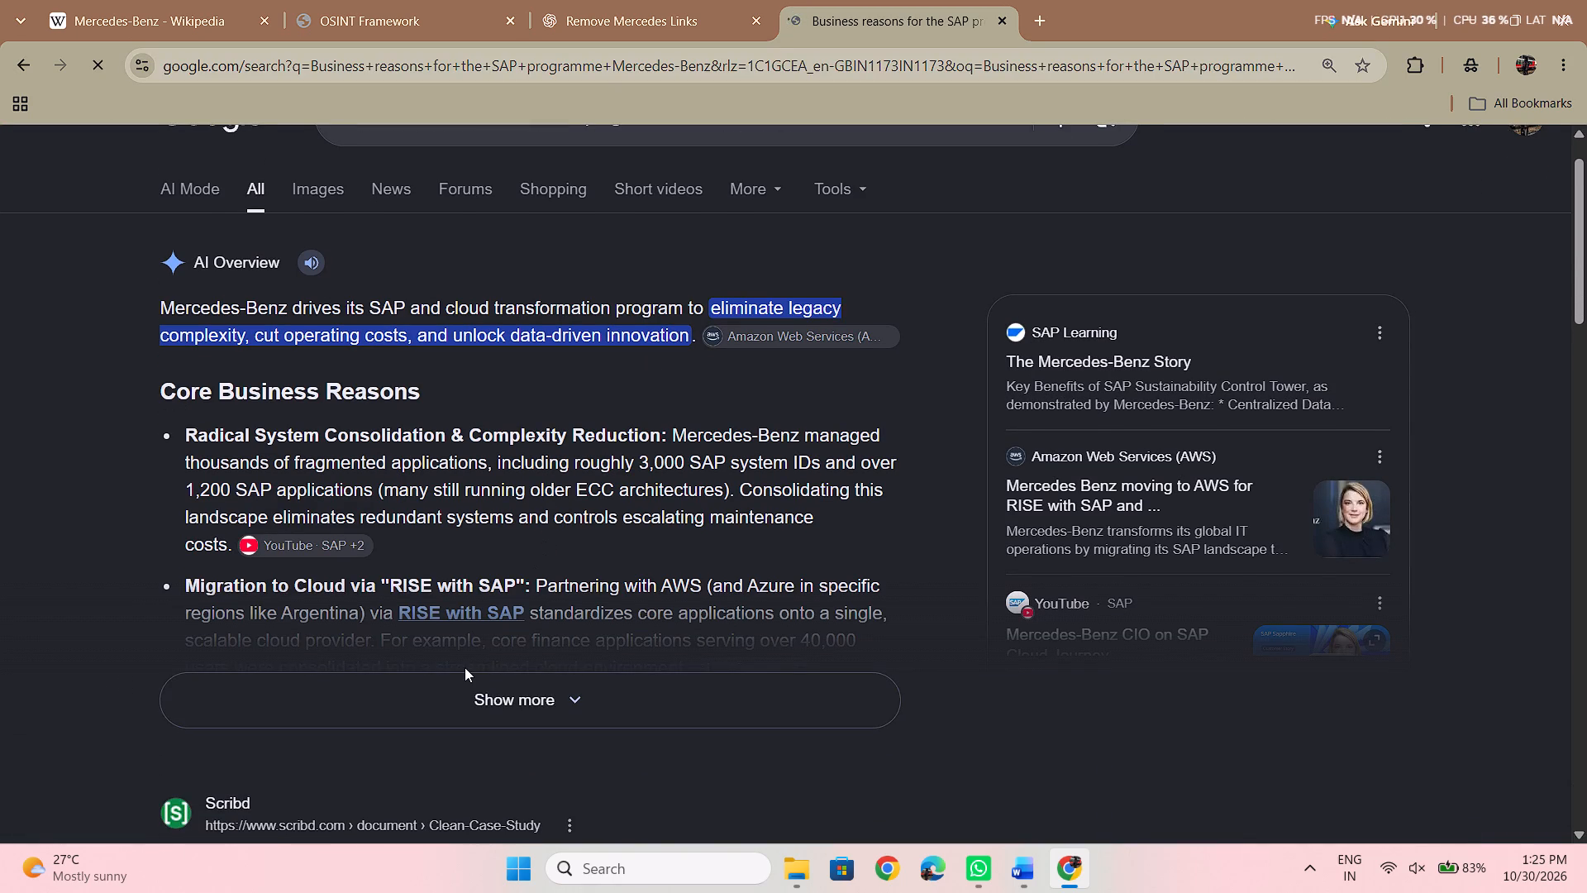
{"action": "left_click", "coordinate": [455, 678]}
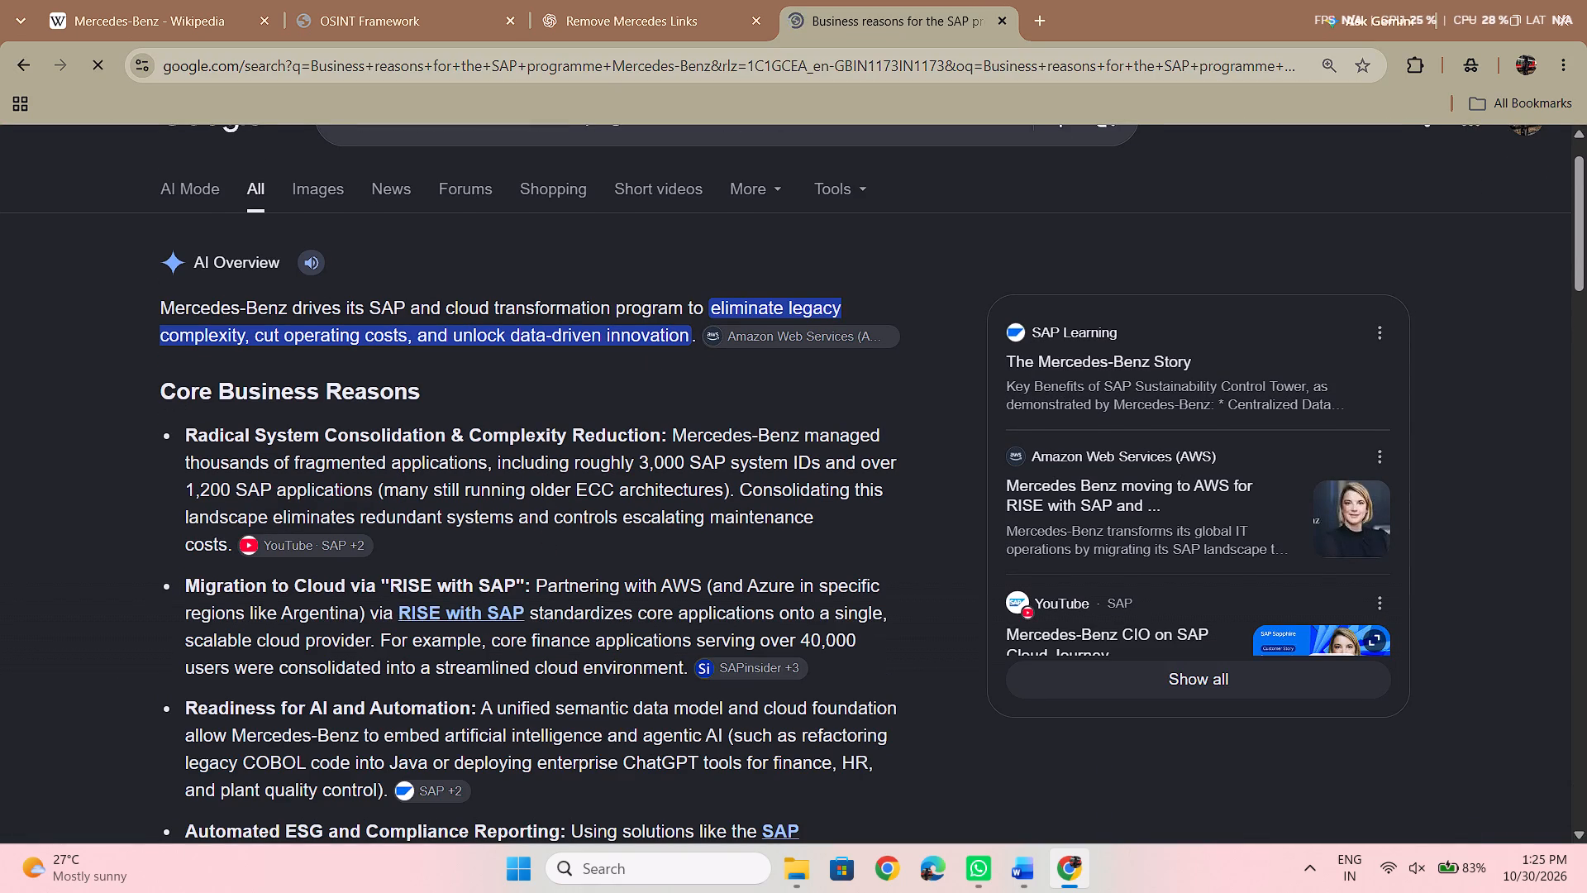
{"action": "scroll", "coordinate": [455, 678], "scroll_direction": "down", "scroll_amount": 4}
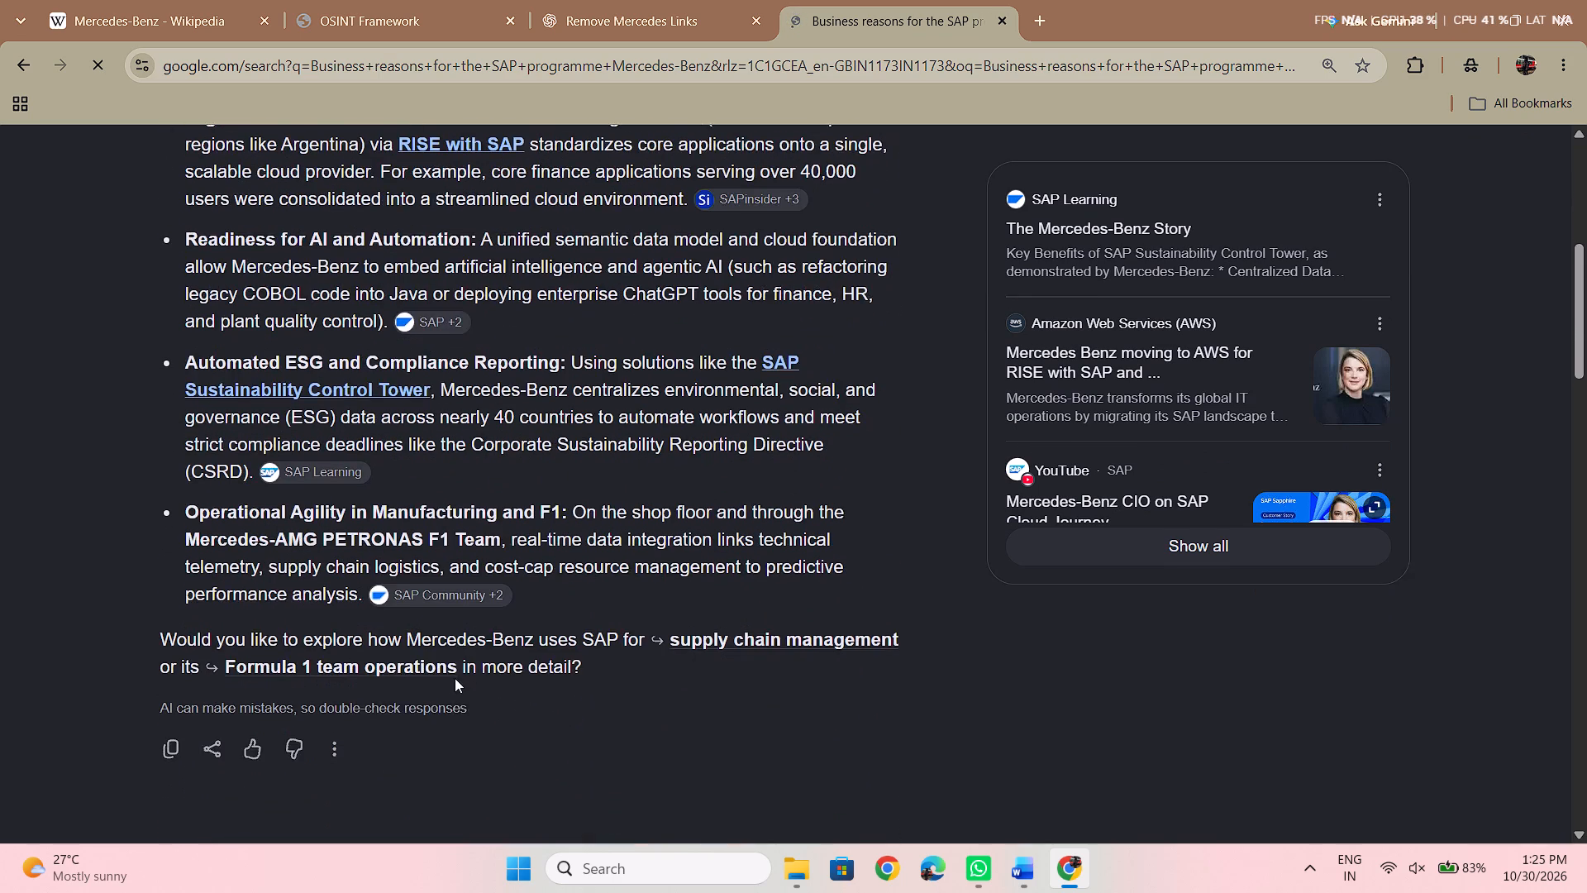
{"action": "scroll", "coordinate": [455, 678], "scroll_direction": "down", "scroll_amount": 3}
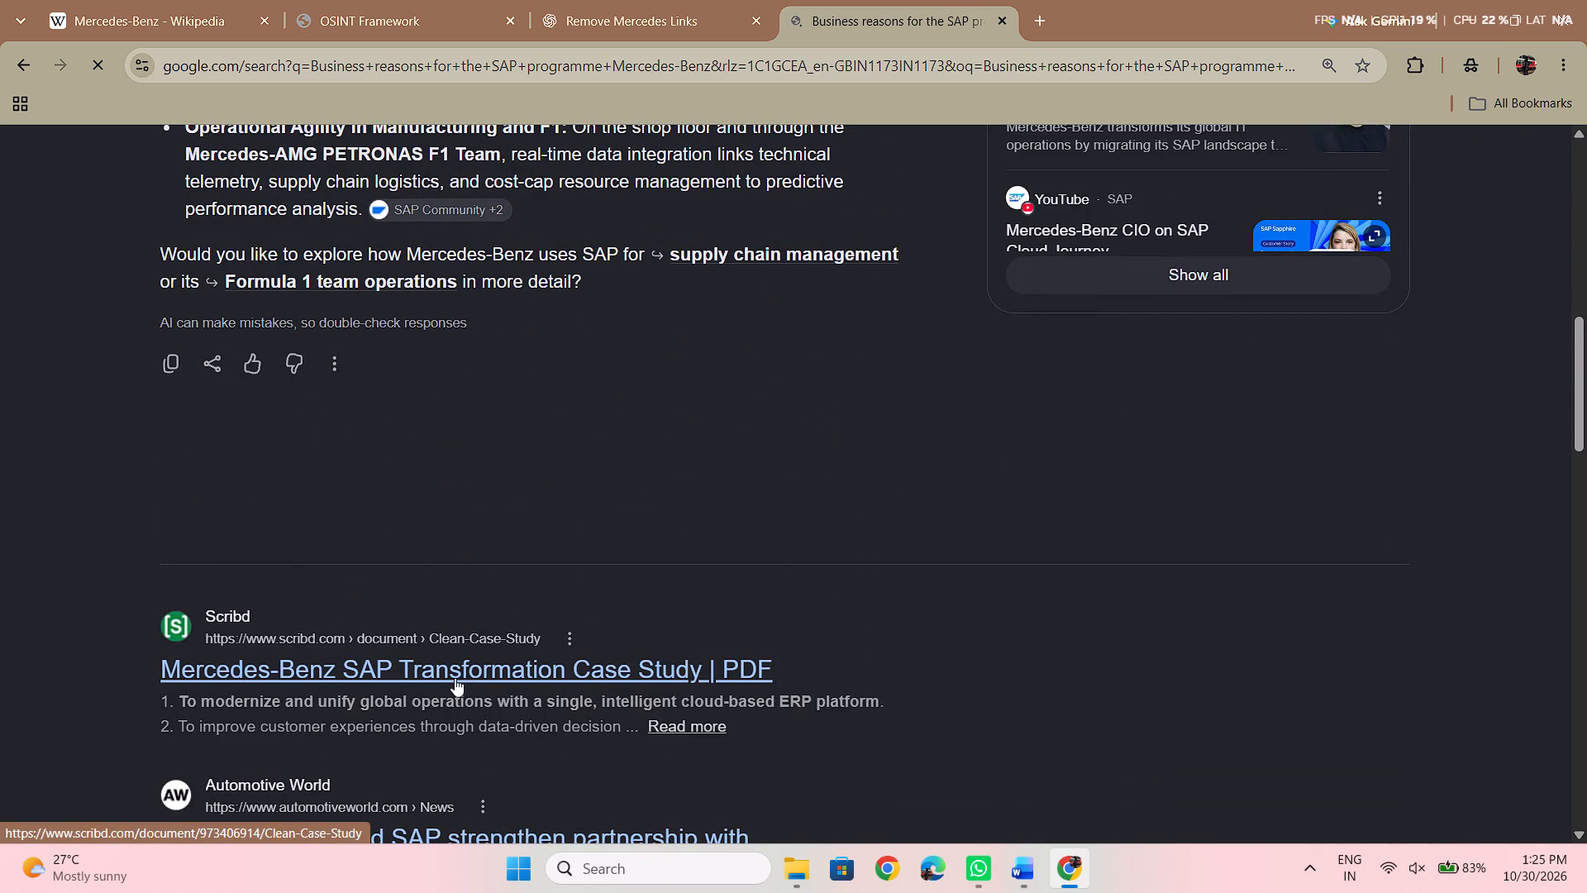
Examine the Scribd "Mercedes-Benz SAP Transformation Case Study" and return to the search results.
{"action": "left_click", "coordinate": [455, 678]}
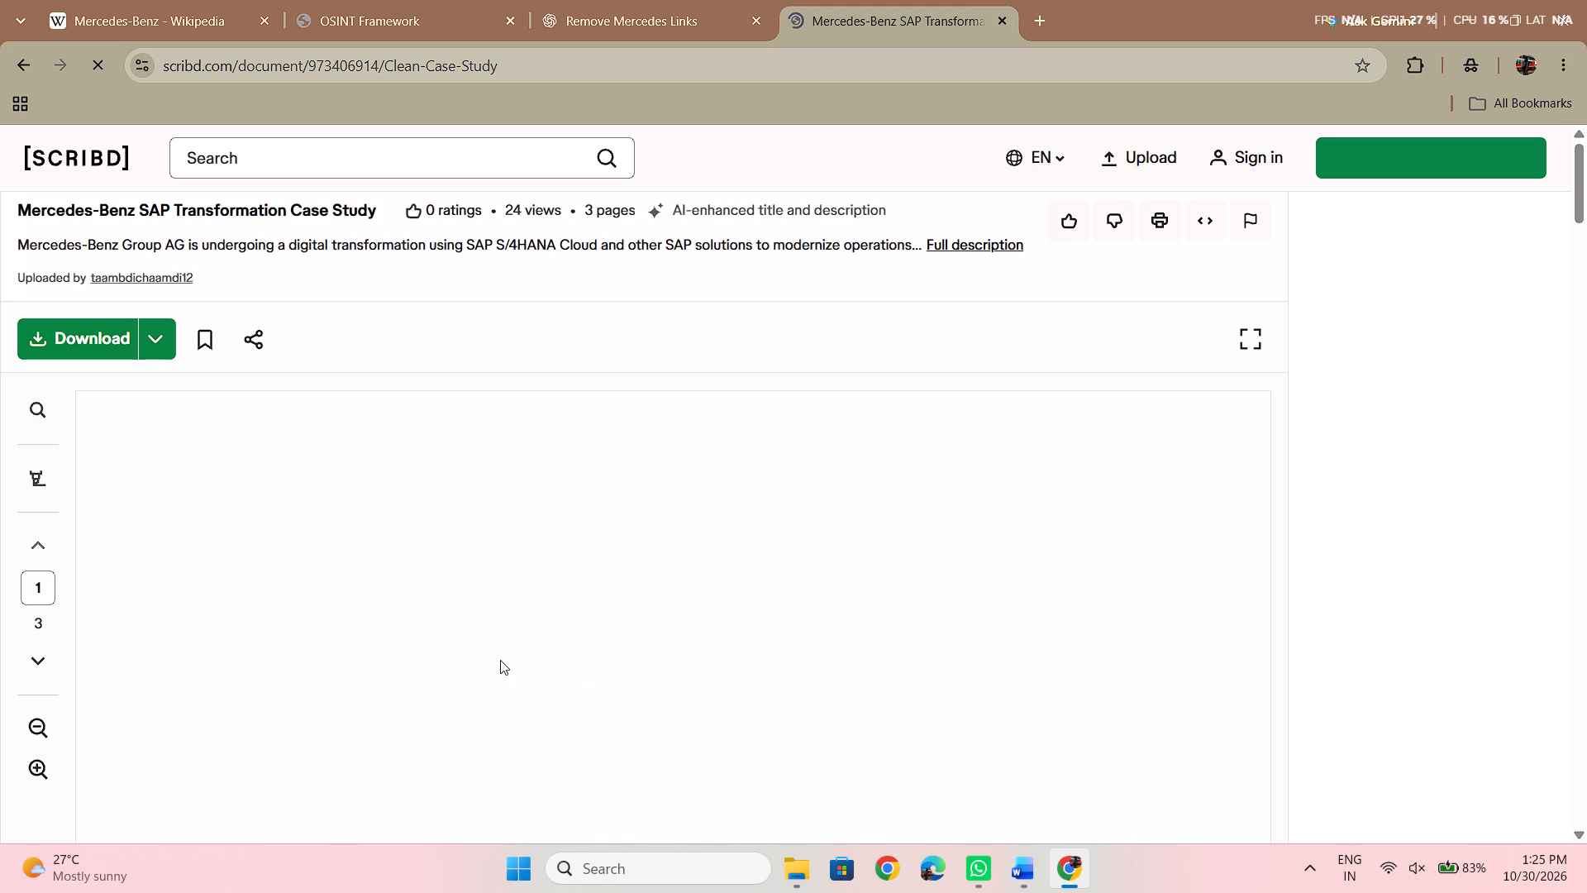
{"action": "scroll", "coordinate": [500, 660], "scroll_direction": "down", "scroll_amount": 2}
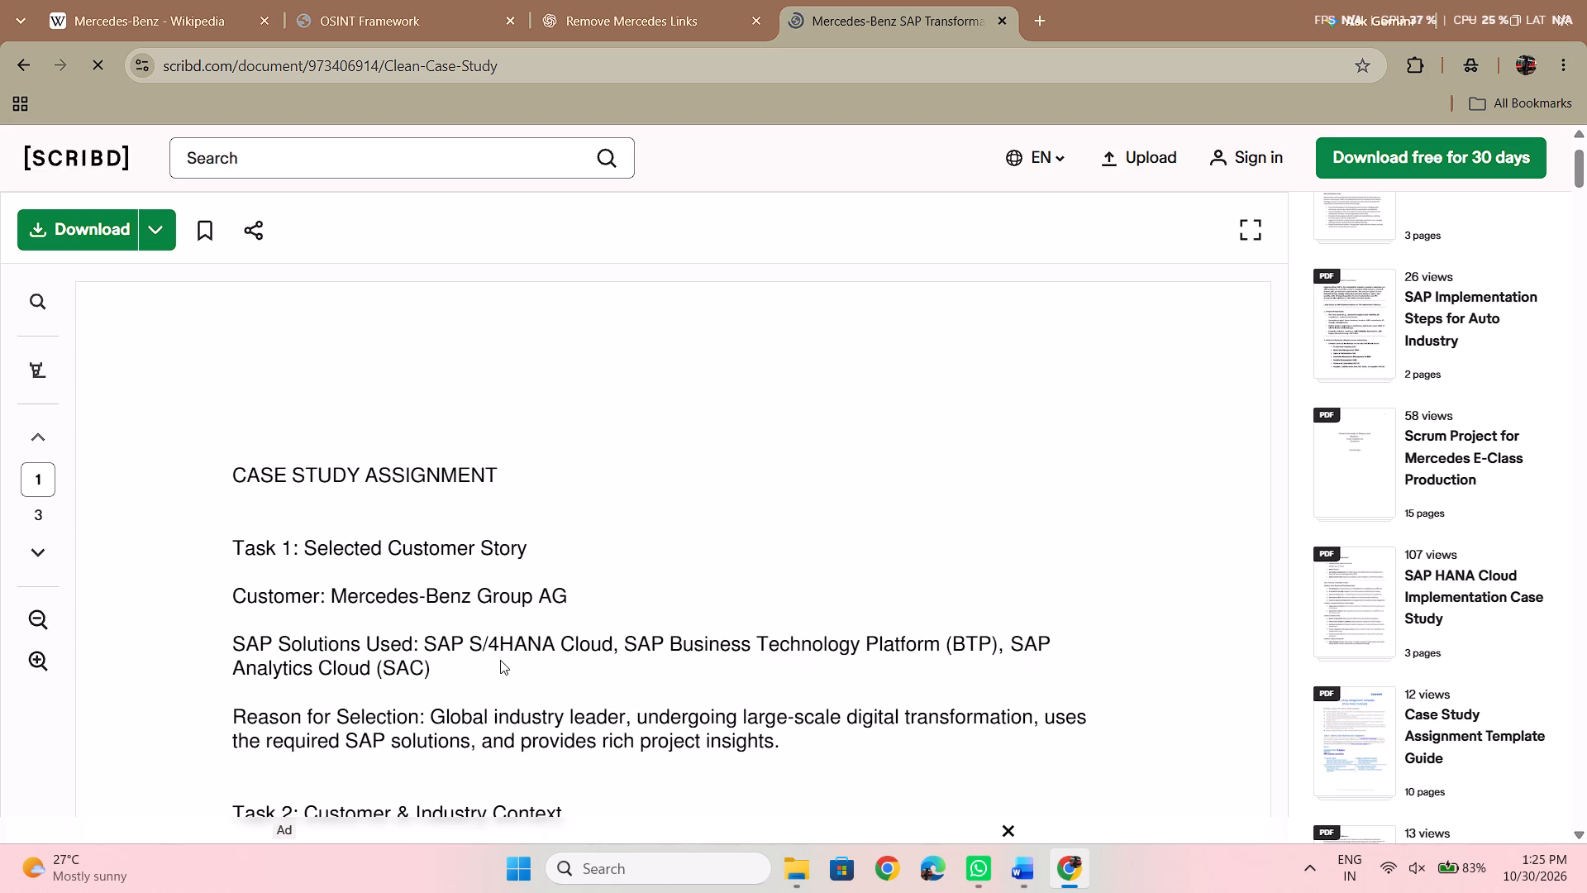
{"action": "scroll", "coordinate": [594, 685], "scroll_direction": "down", "scroll_amount": 2}
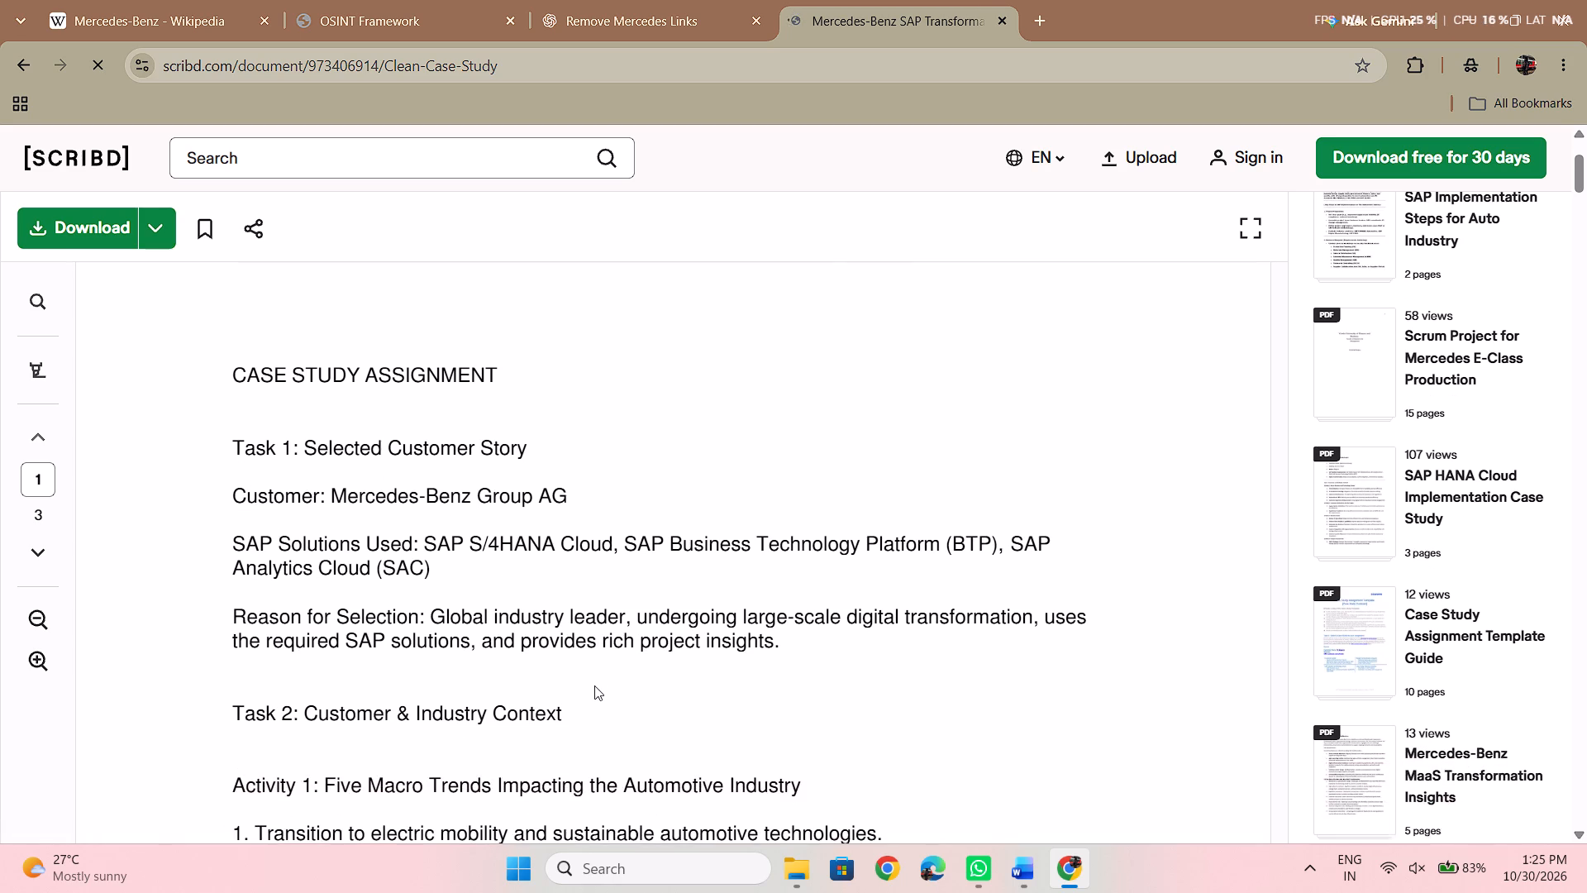
{"action": "scroll", "coordinate": [594, 685], "scroll_direction": "down", "scroll_amount": 2}
{"action": "scroll", "coordinate": [594, 685], "scroll_direction": "up", "scroll_amount": 1}
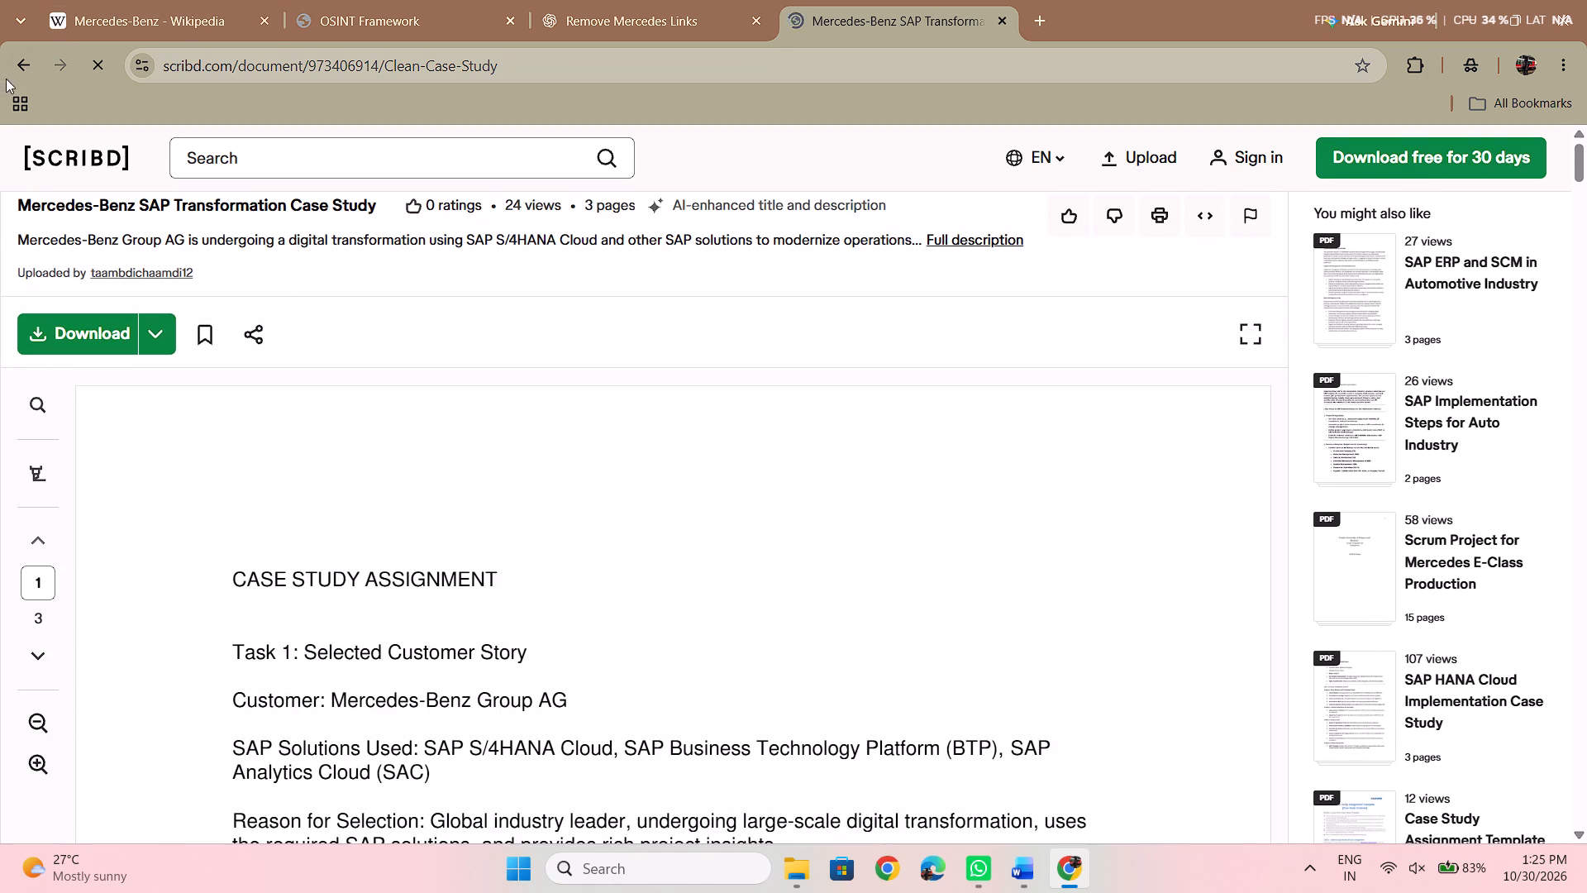
{"action": "left_click", "coordinate": [14, 74]}
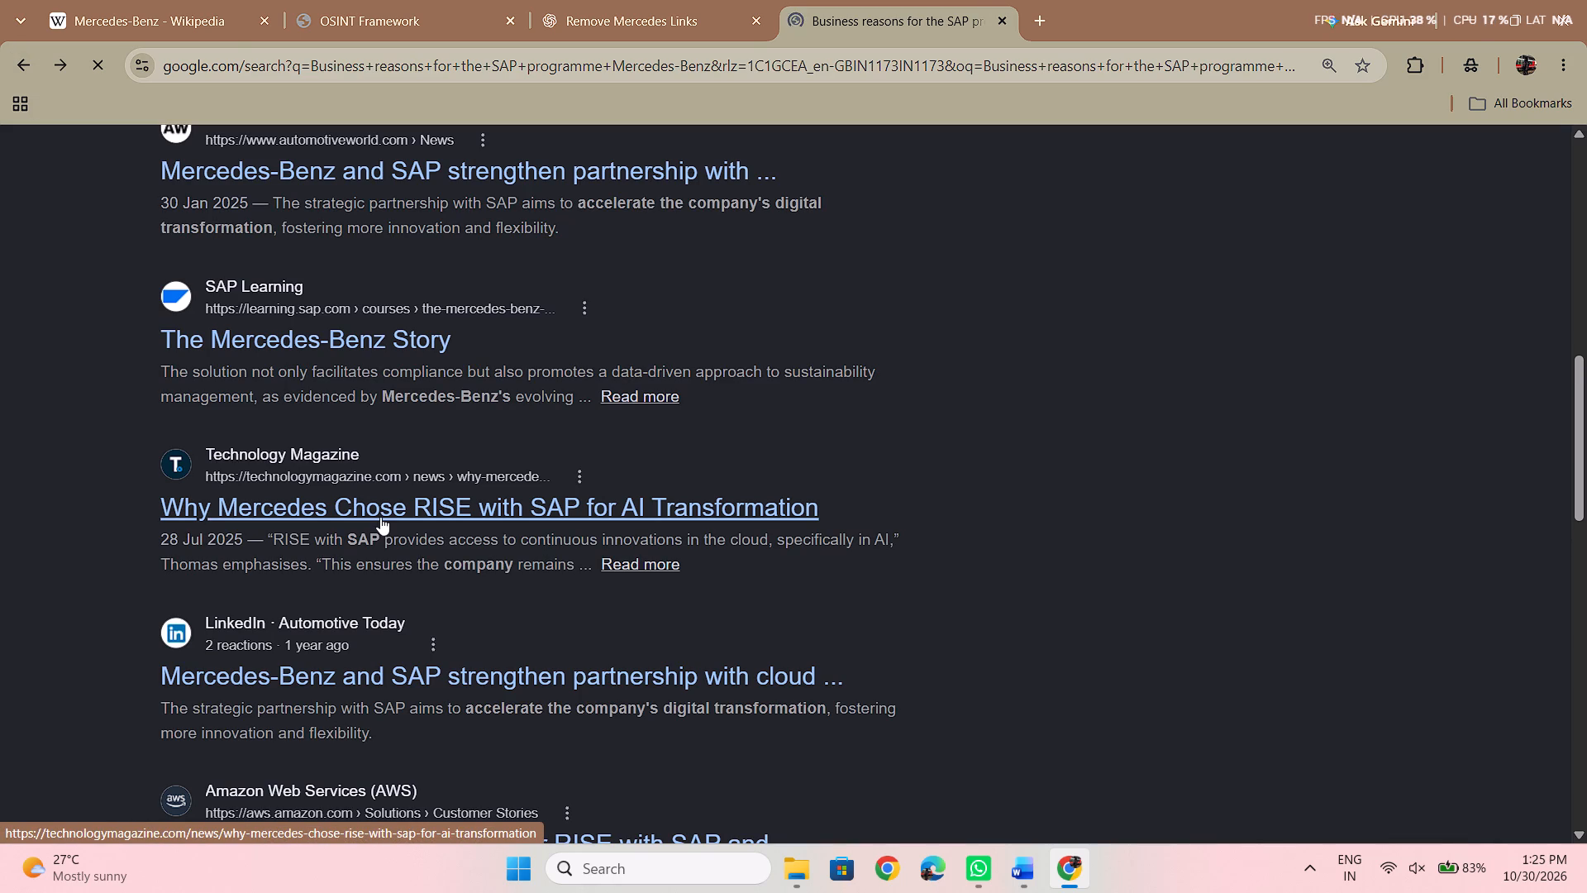
Try to open SAP Learning's "The Mercedes-Benz Story" and return to the search results.
{"action": "left_click", "coordinate": [336, 335]}
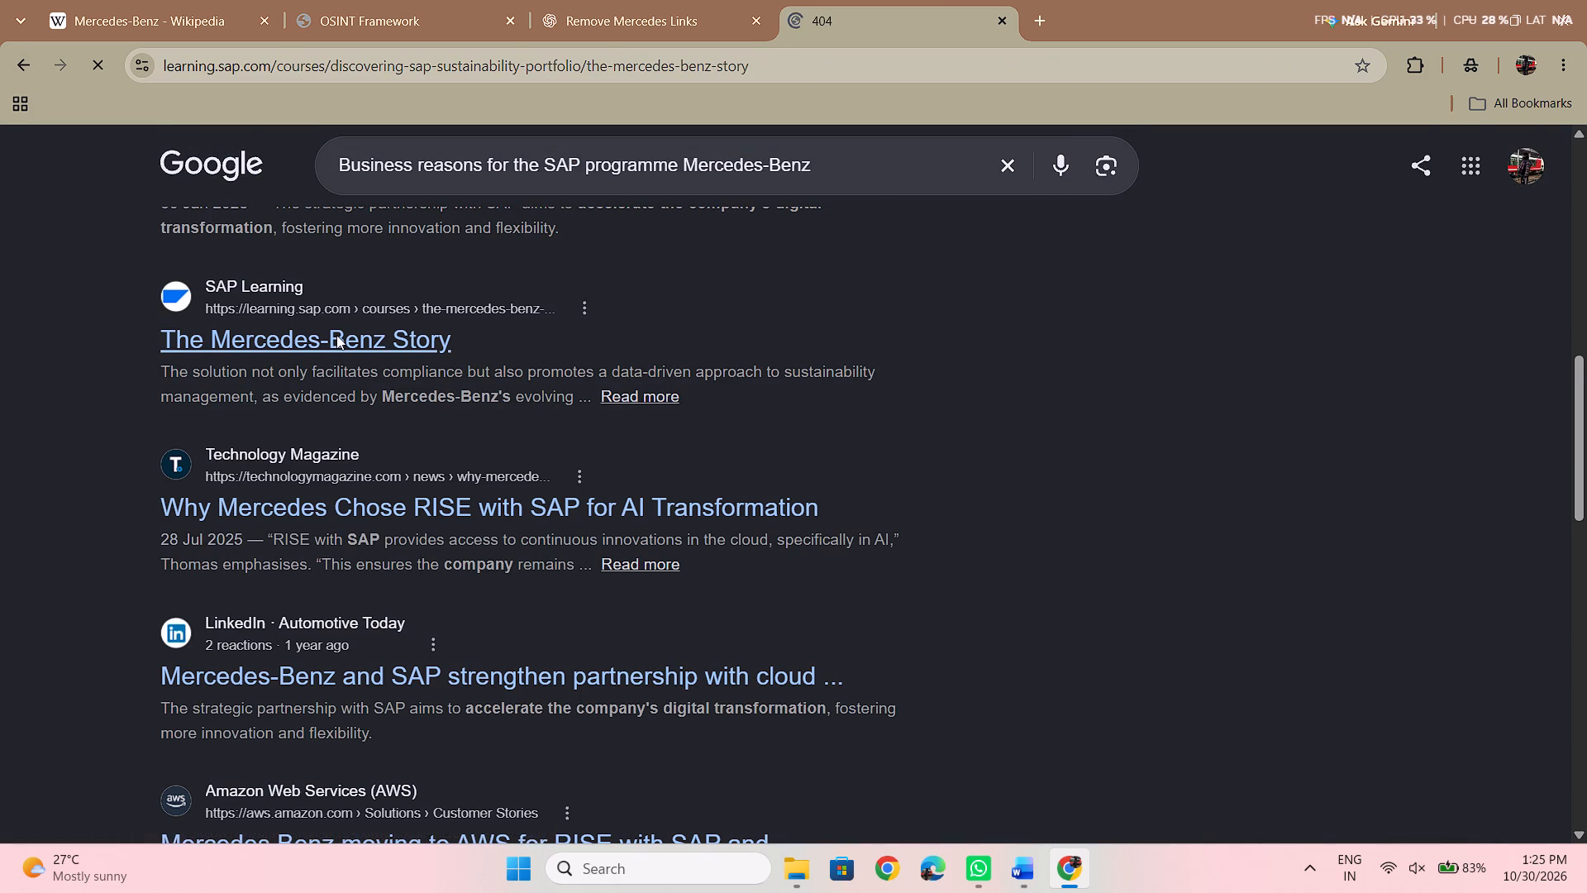
{"action": "left_click", "coordinate": [22, 65]}
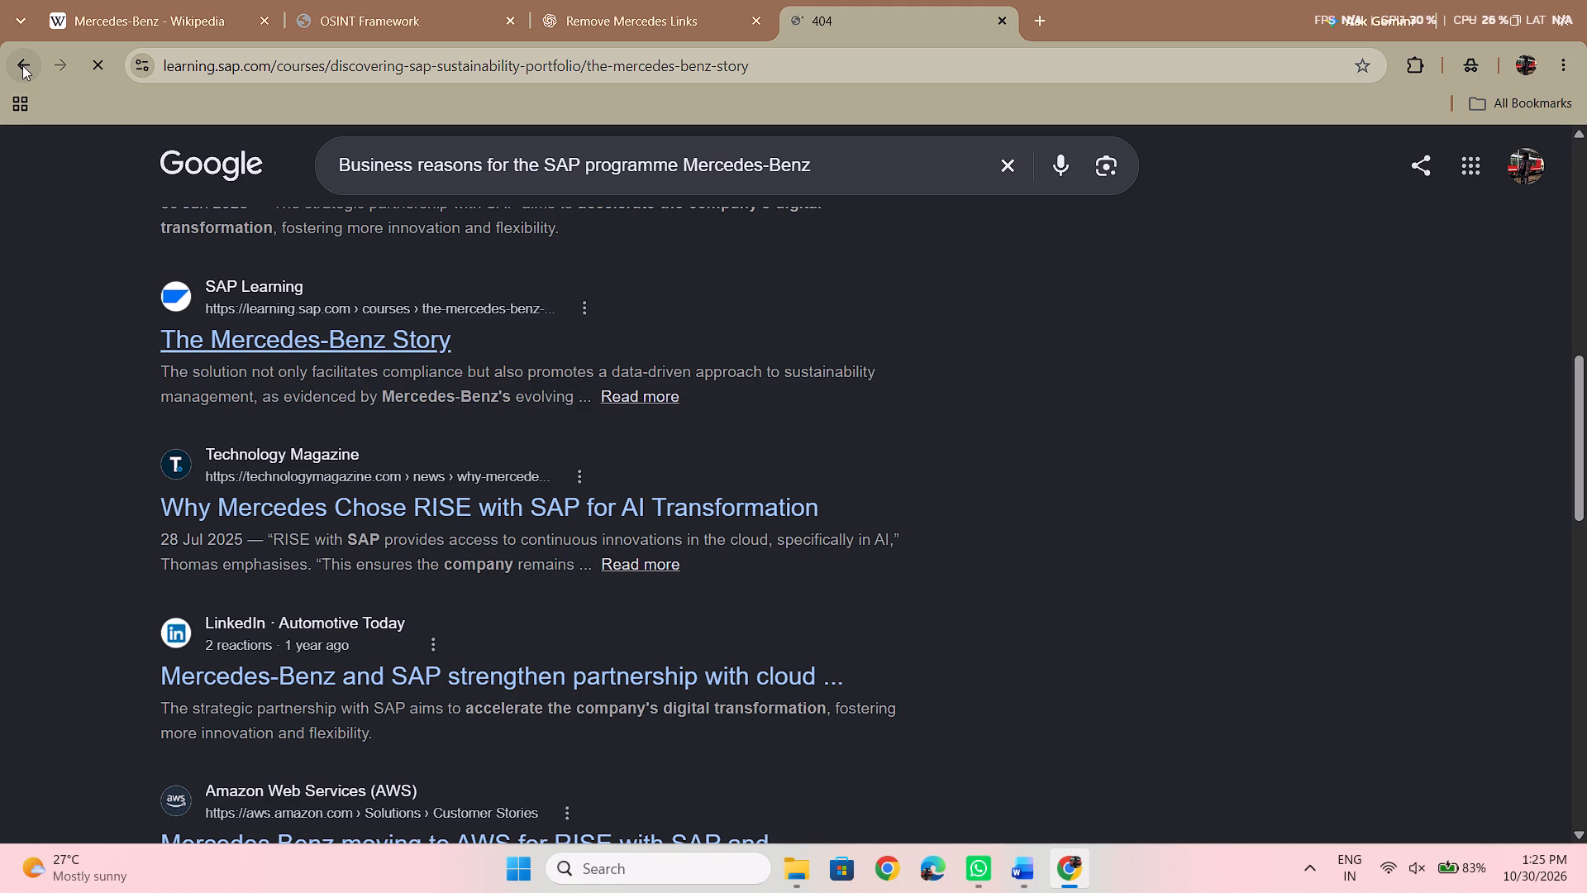
Open the Technology Magazine article "Why Mercedes Chose RISE with SAP for AI Transformation" from the search results.
{"action": "scroll", "coordinate": [534, 315], "scroll_direction": "up", "scroll_amount": 7}
{"action": "scroll", "coordinate": [534, 315], "scroll_direction": "down", "scroll_amount": 2}
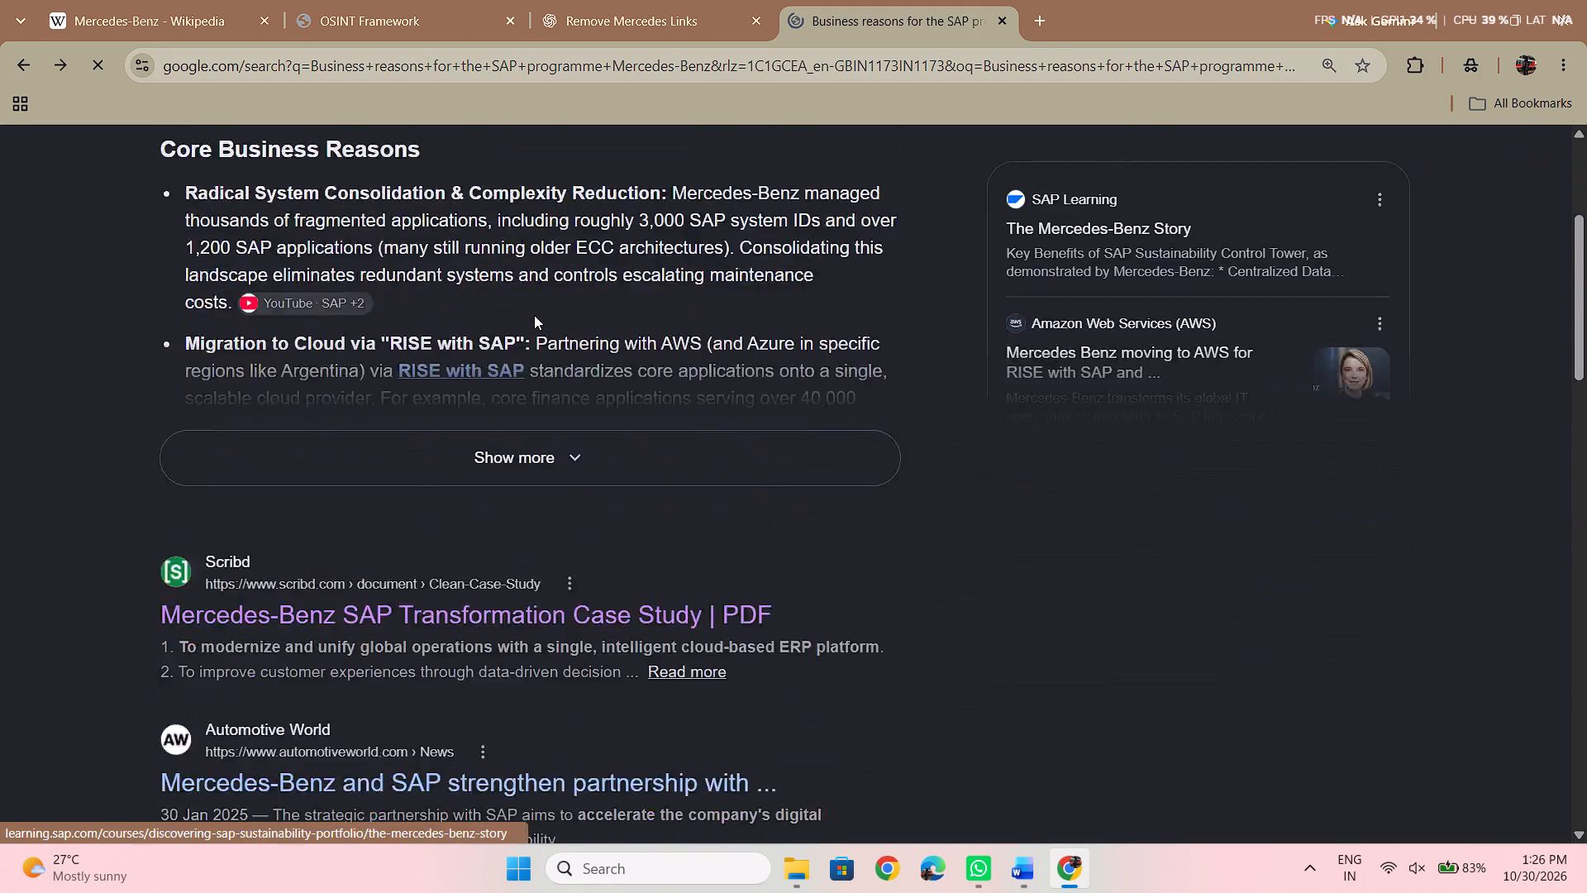
{"action": "scroll", "coordinate": [534, 315], "scroll_direction": "down", "scroll_amount": 4}
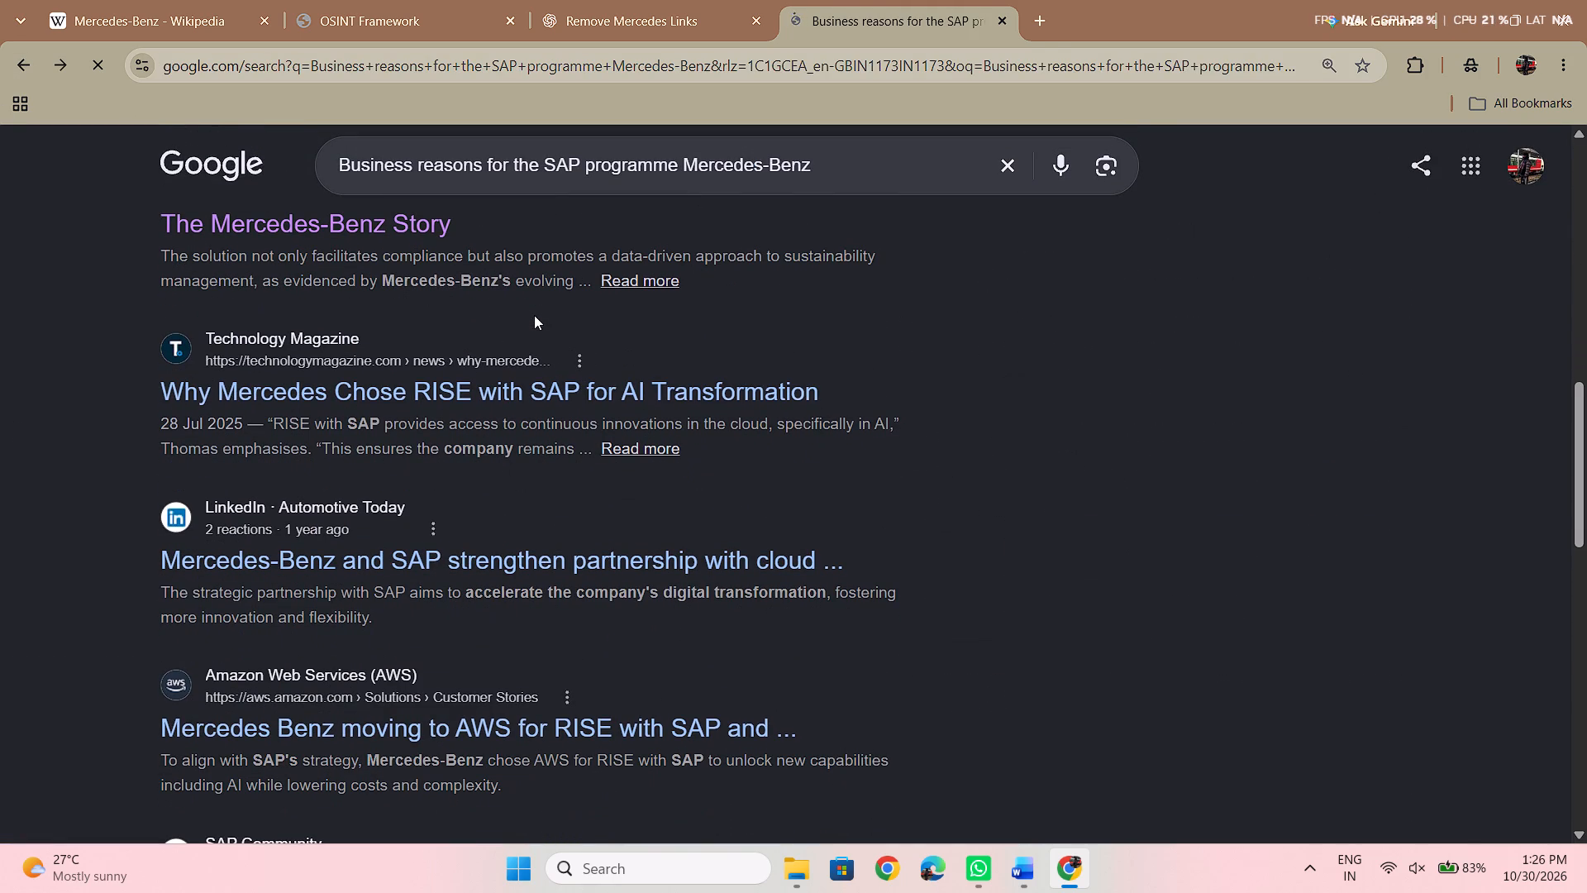
{"action": "left_click", "coordinate": [506, 365]}
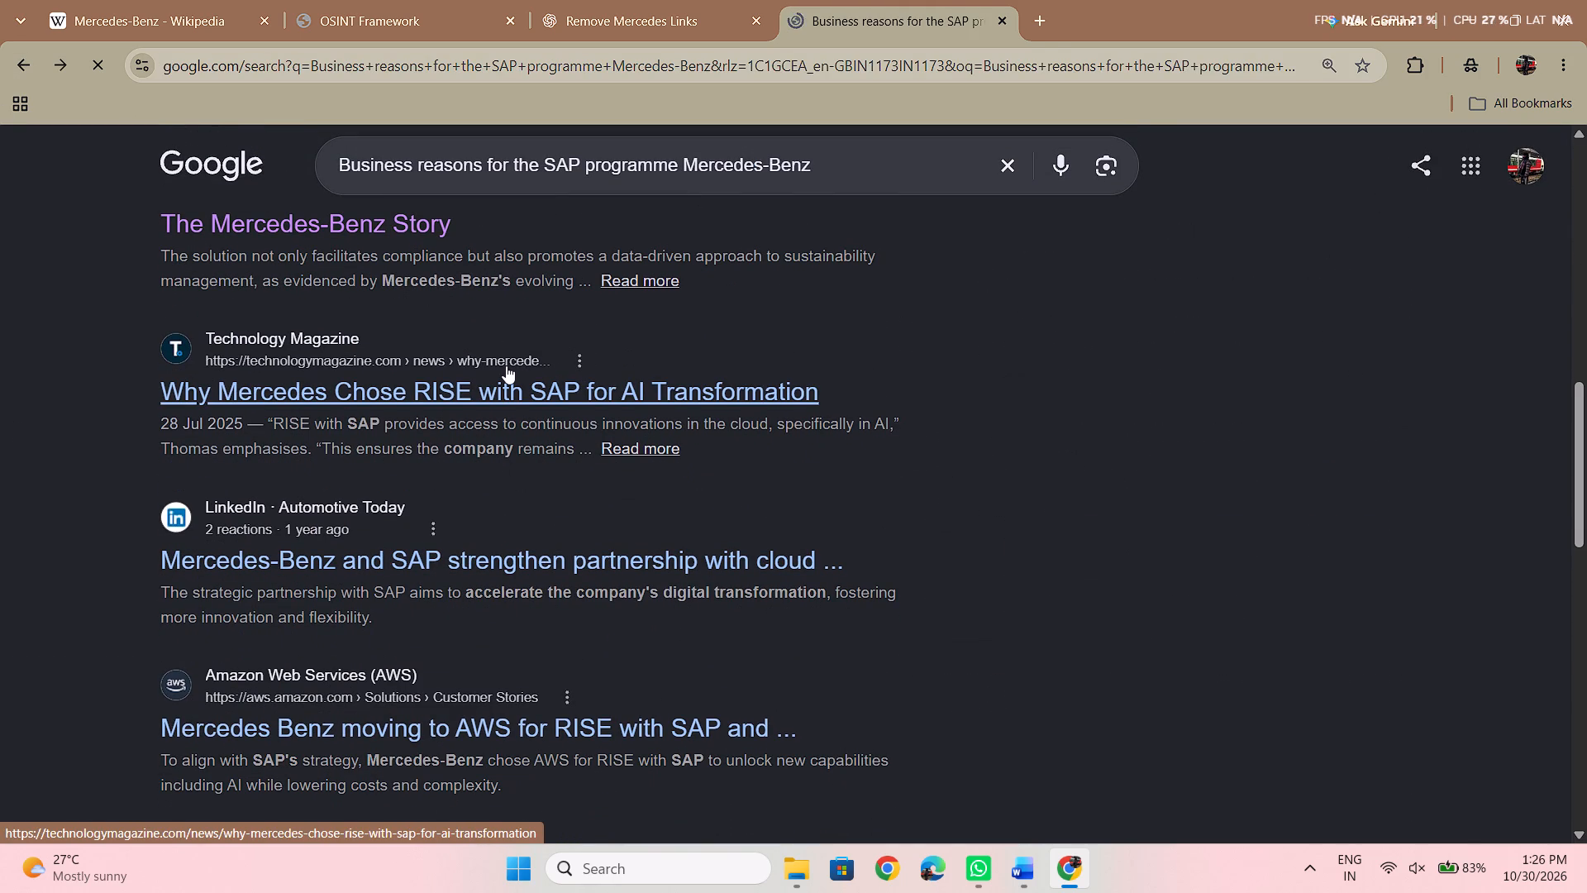
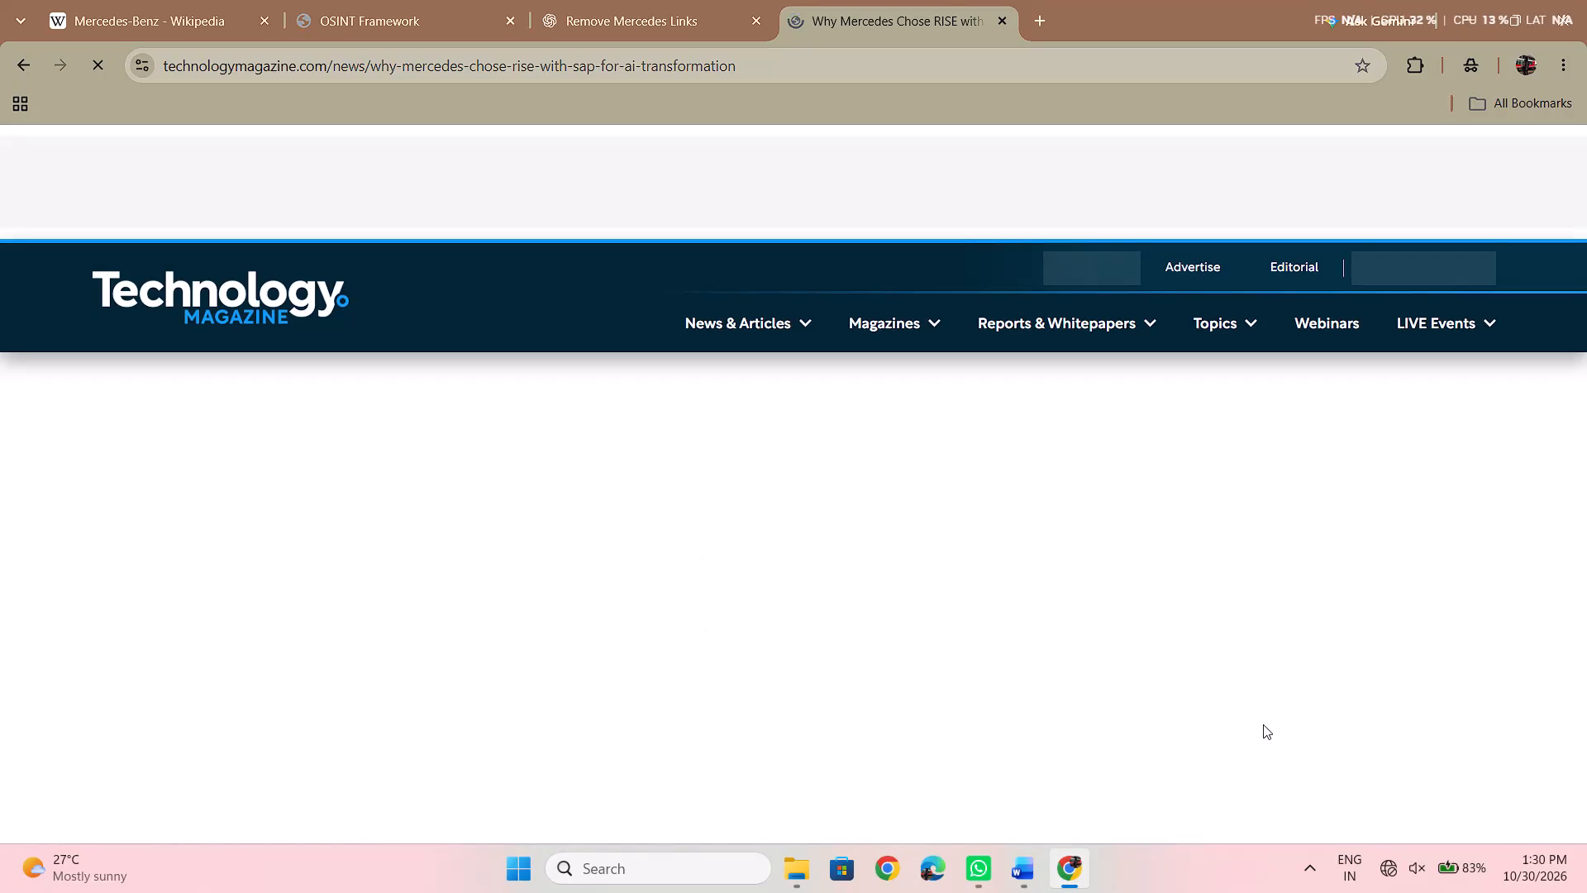
Check the computer's Wi-Fi connection in the list of available networks and return to the Technology Magazine article.
{"action": "left_click", "coordinate": [1466, 892]}
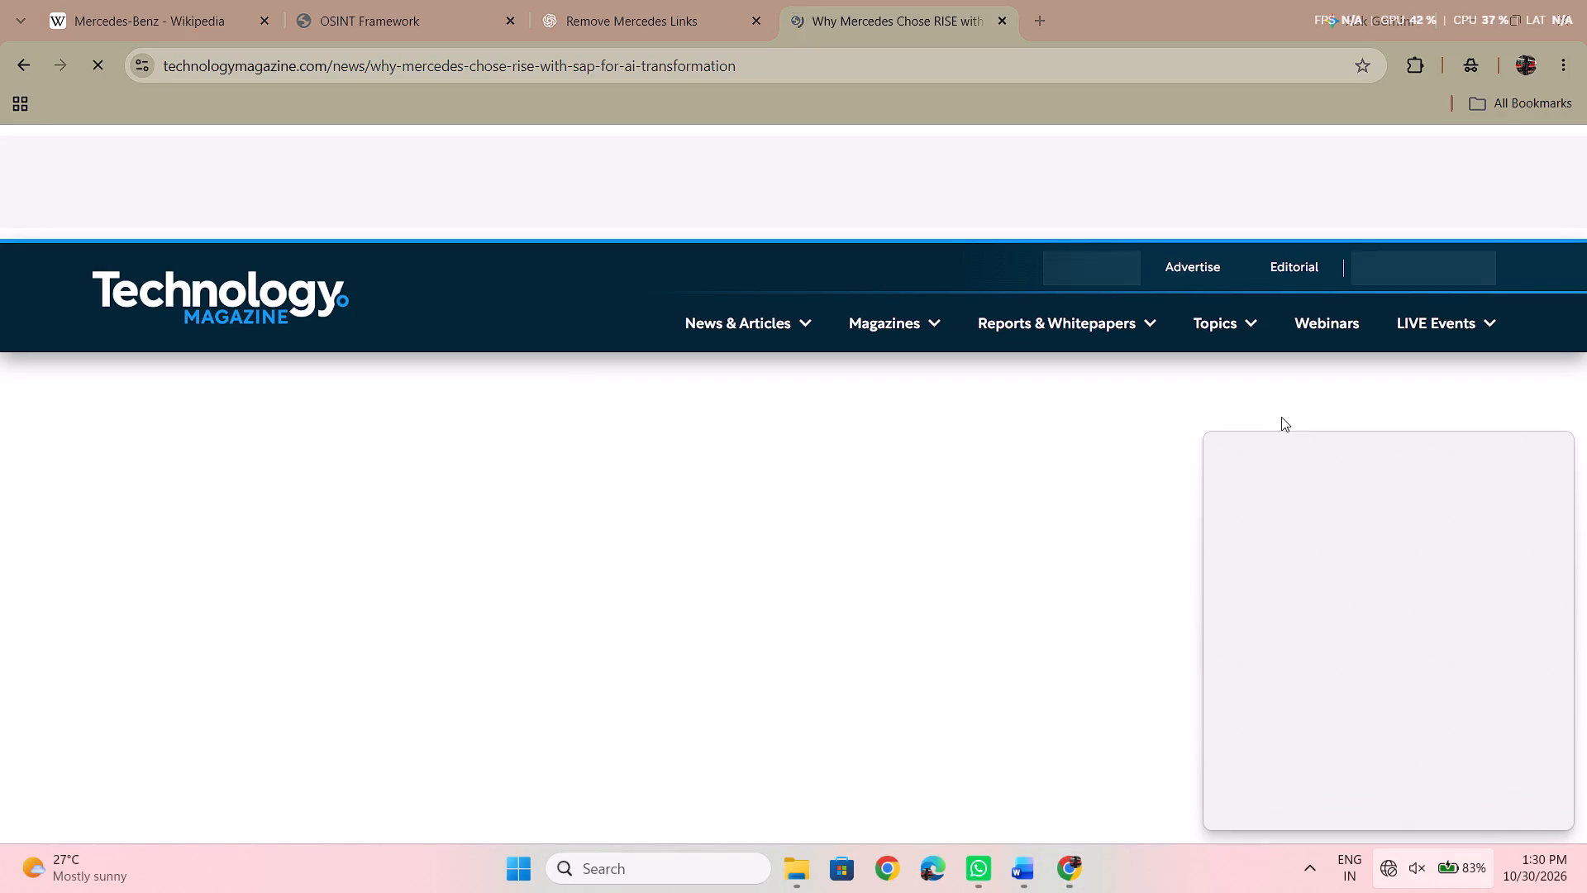
{"action": "left_click", "coordinate": [1295, 480]}
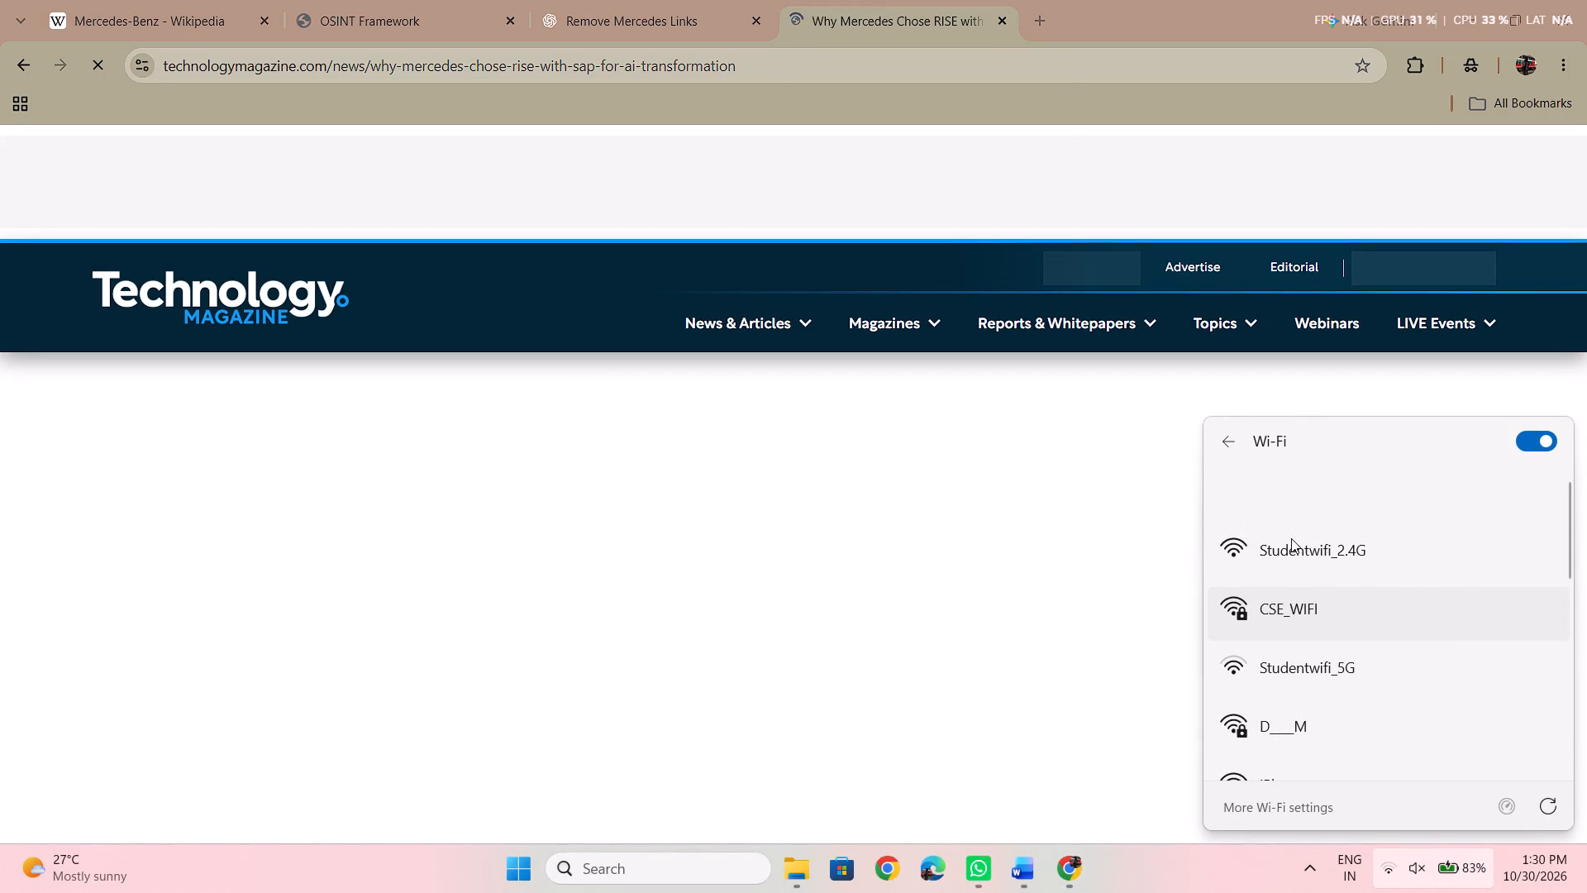
{"action": "left_click", "coordinate": [1227, 440]}
{"action": "left_click", "coordinate": [1071, 431]}
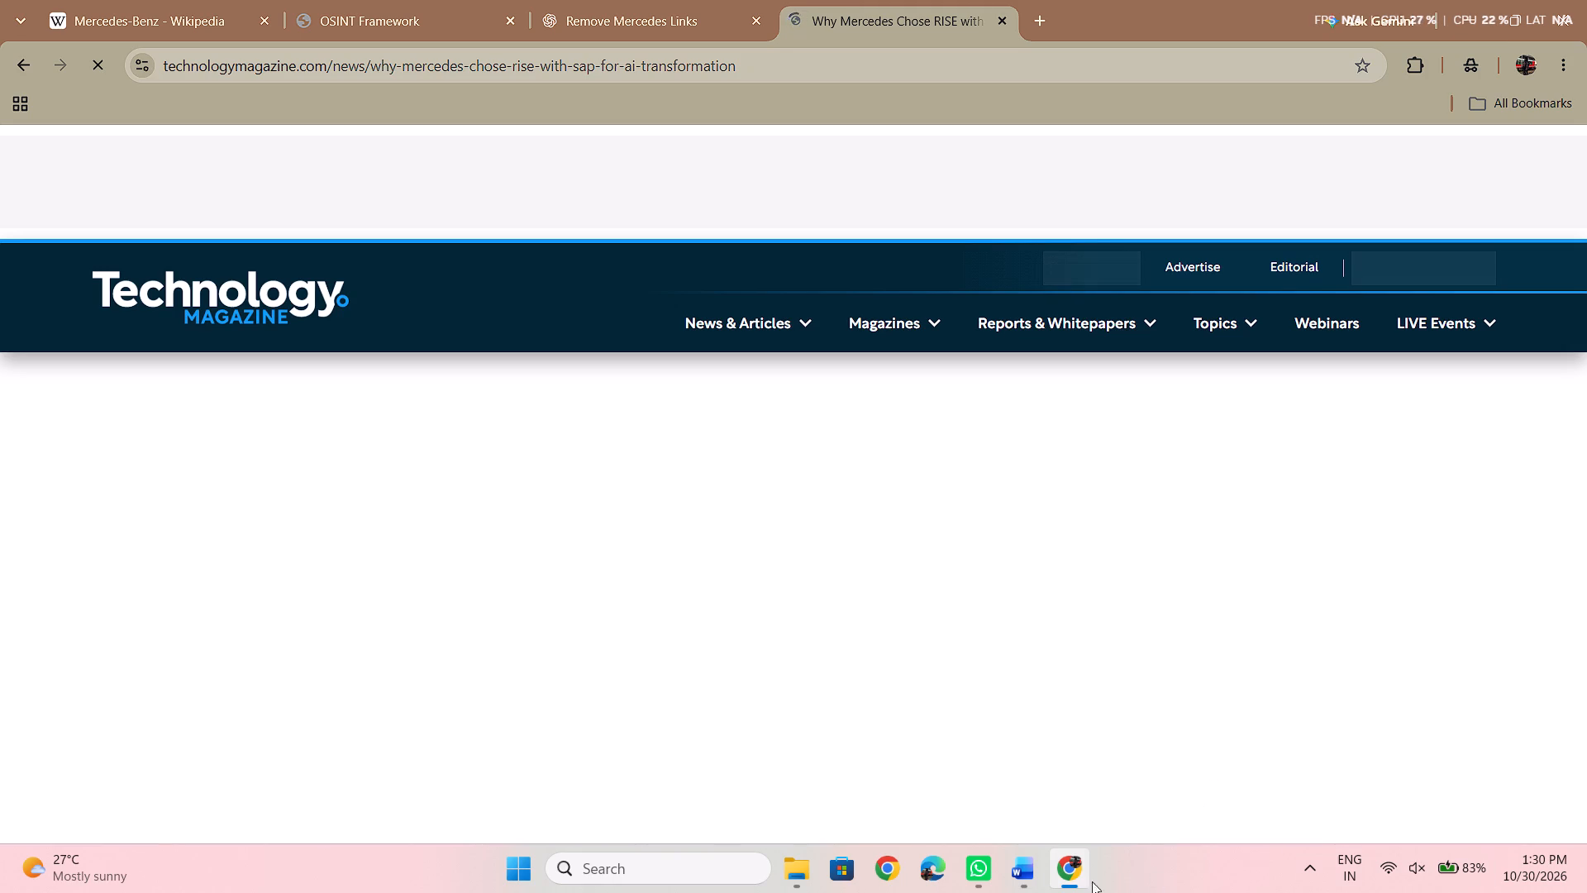
Switch to Word to check the section 1.2 business reasons instructions, and return to the Technology Magazine article in Chrome.
{"action": "left_click", "coordinate": [1038, 860]}
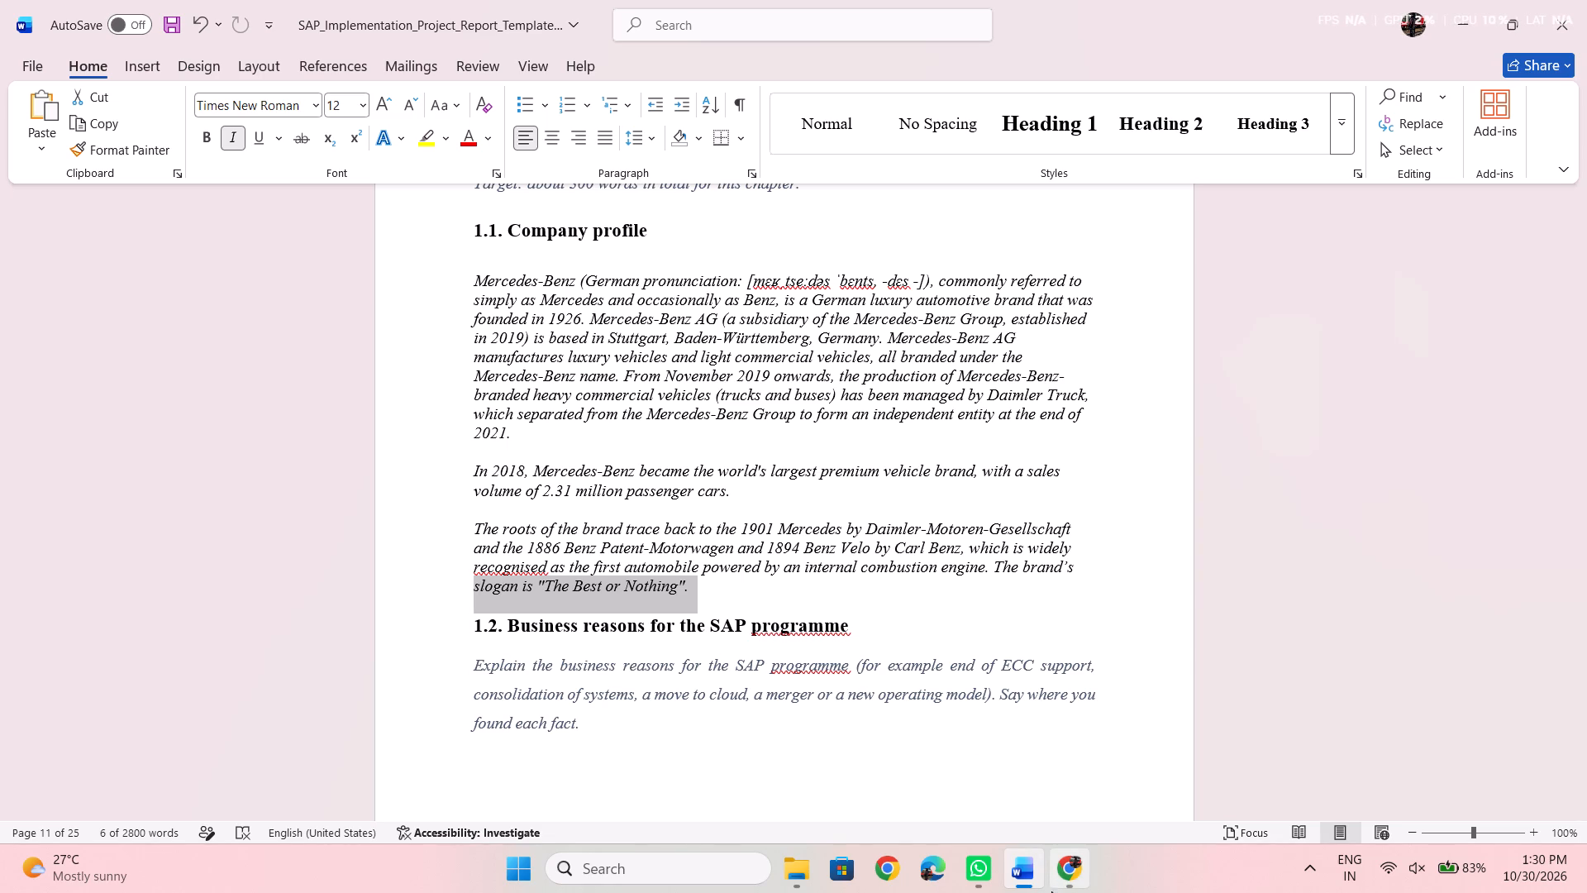
{"action": "left_click", "coordinate": [1070, 870]}
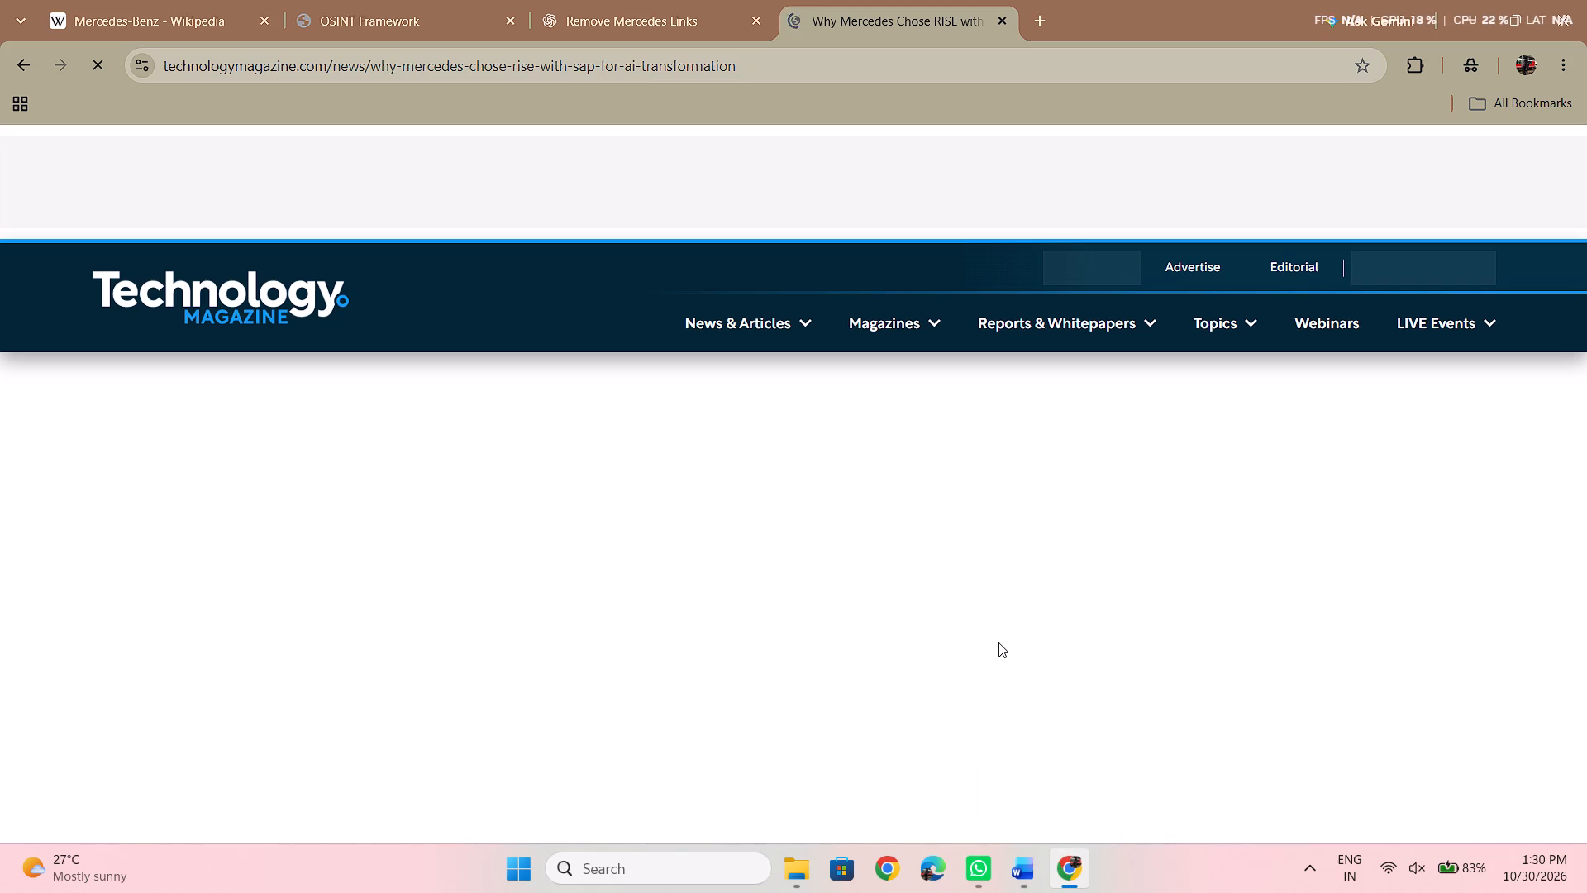
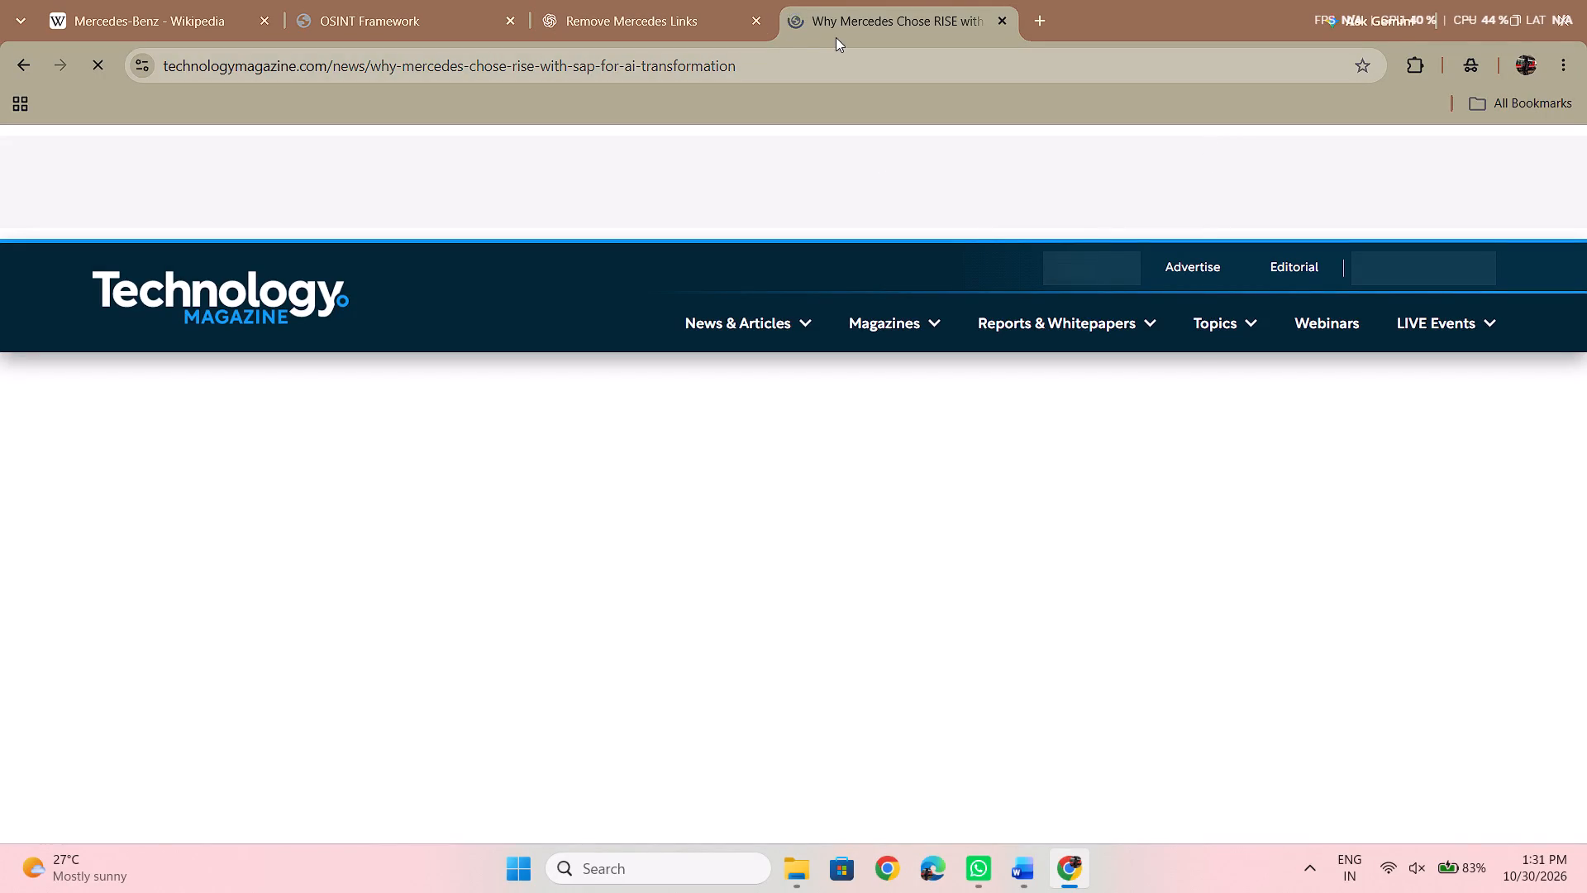
Reload the Technology Magazine article on why Mercedes chose RISE with SAP and look over its opening.
{"action": "left_click", "coordinate": [815, 22]}
{"action": "left_click", "coordinate": [111, 77]}
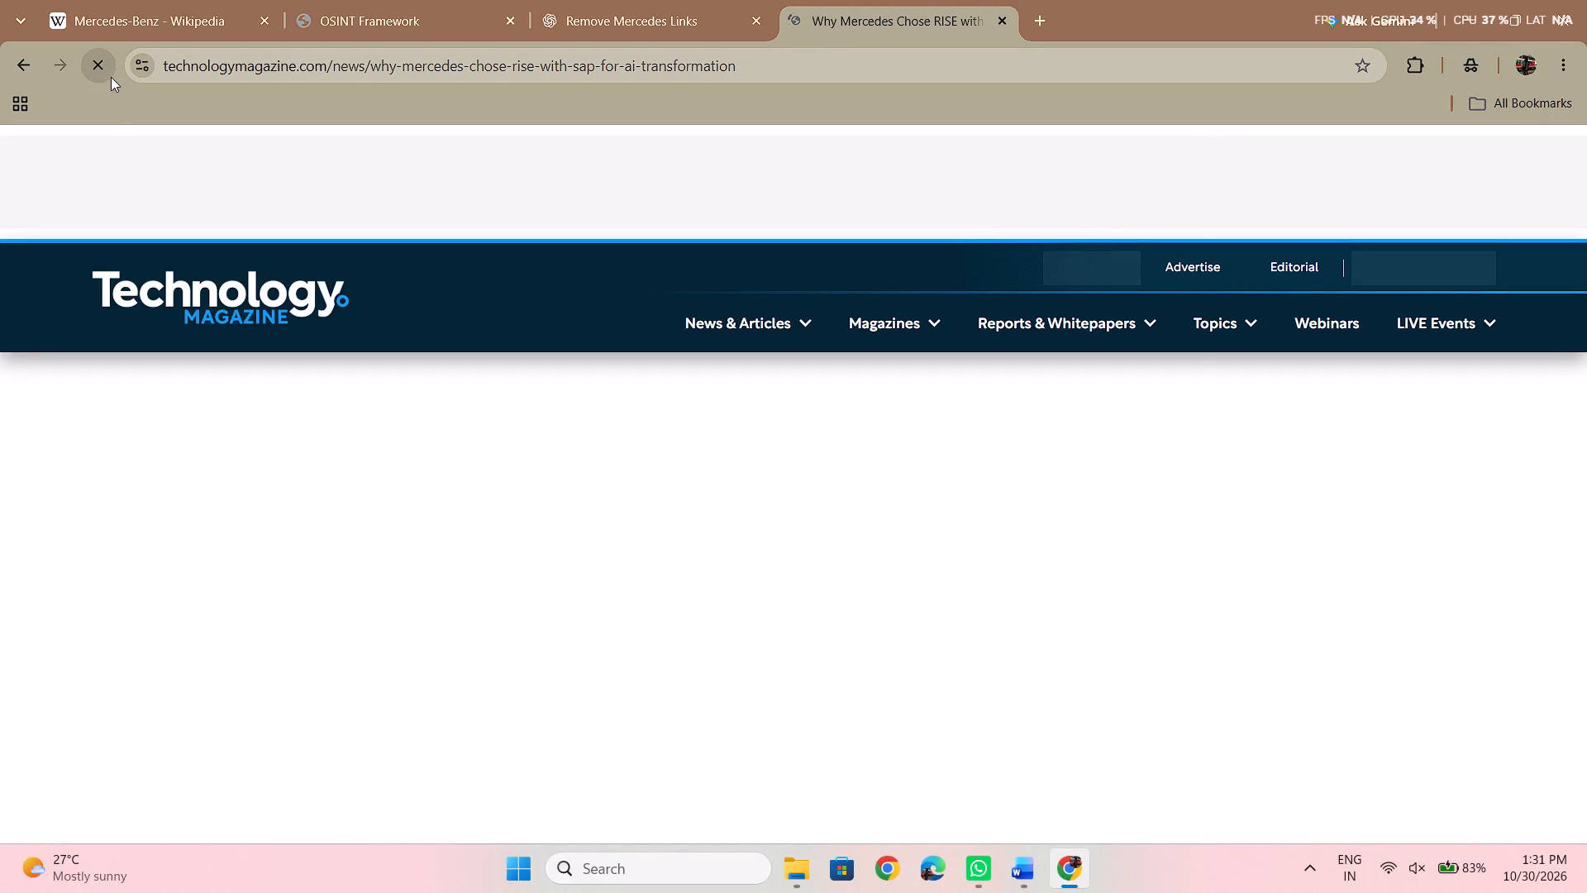
{"action": "left_click", "coordinate": [111, 77]}
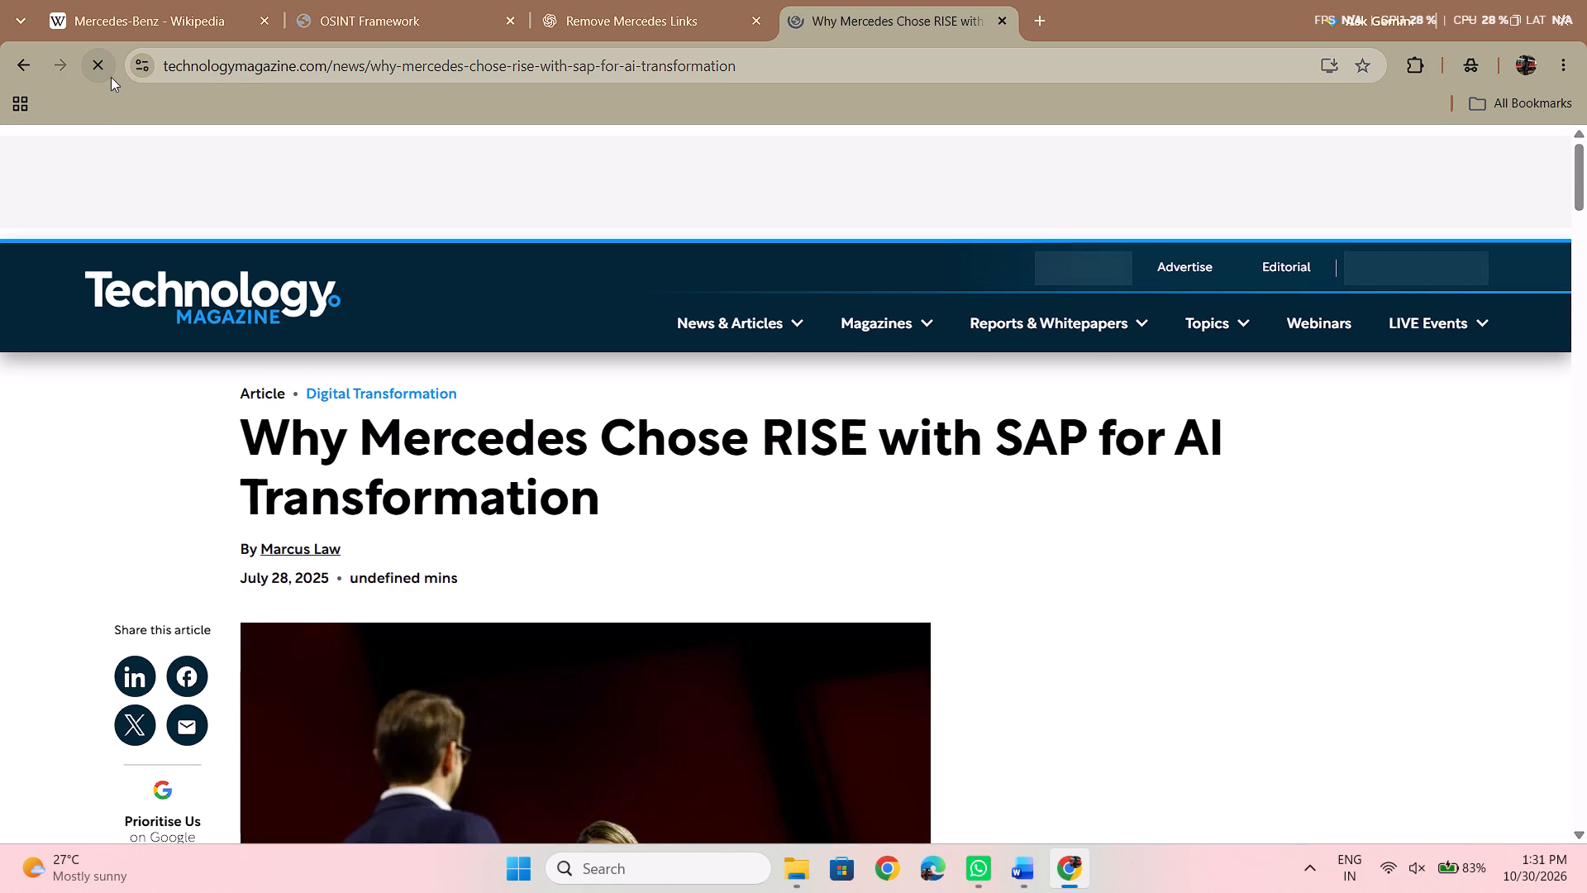
{"action": "scroll", "coordinate": [234, 237], "scroll_direction": "down", "scroll_amount": 2}
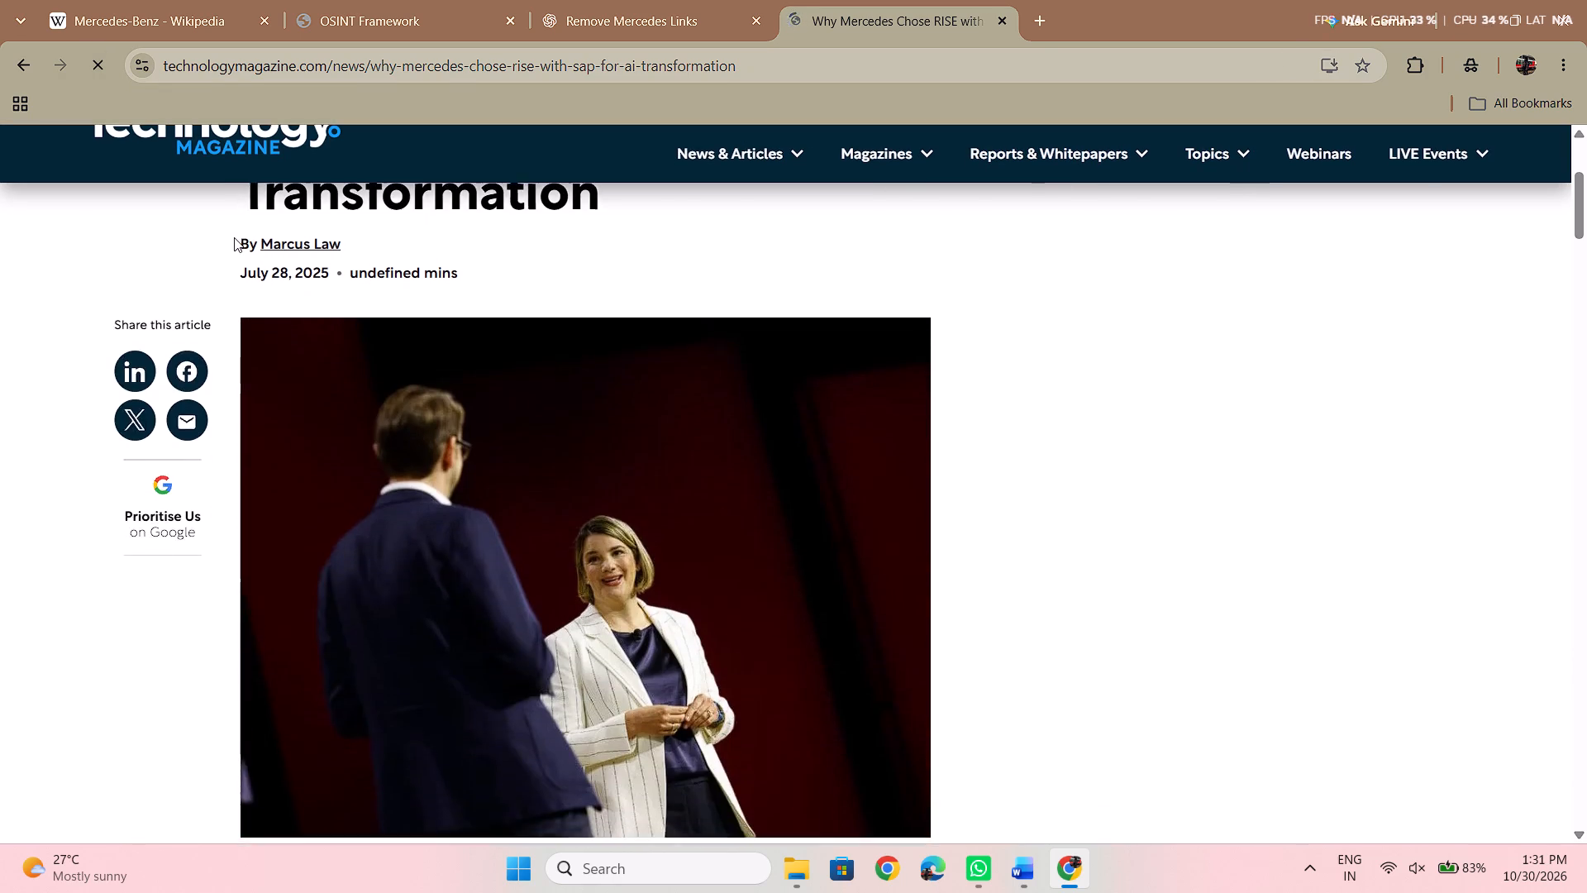
{"action": "scroll", "coordinate": [234, 237], "scroll_direction": "down", "scroll_amount": 4}
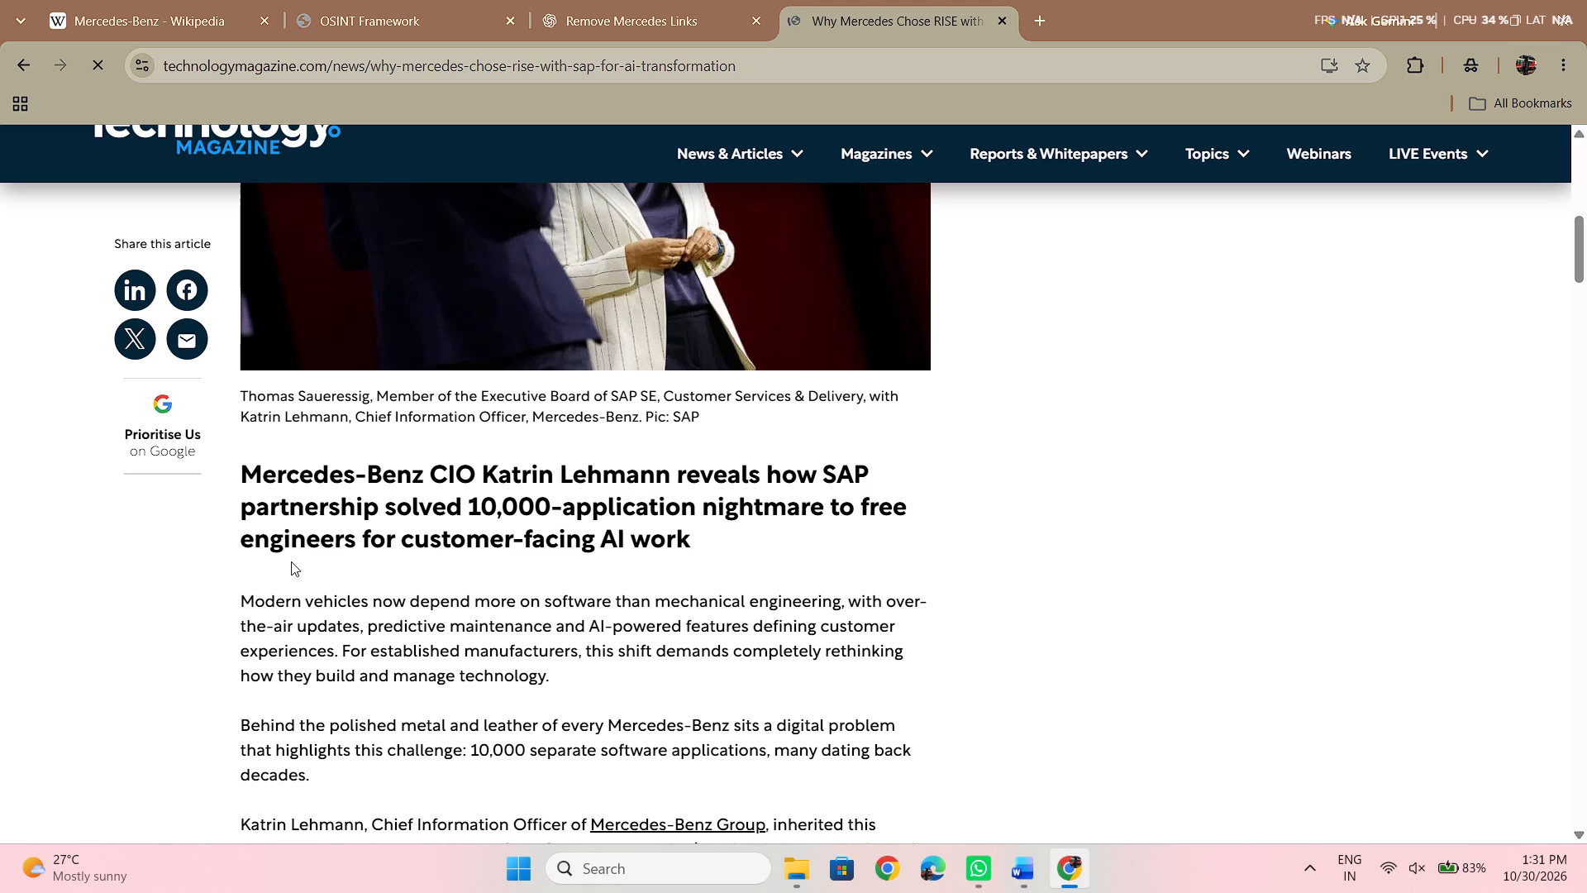
{"action": "scroll", "coordinate": [291, 561], "scroll_direction": "up", "scroll_amount": 1}
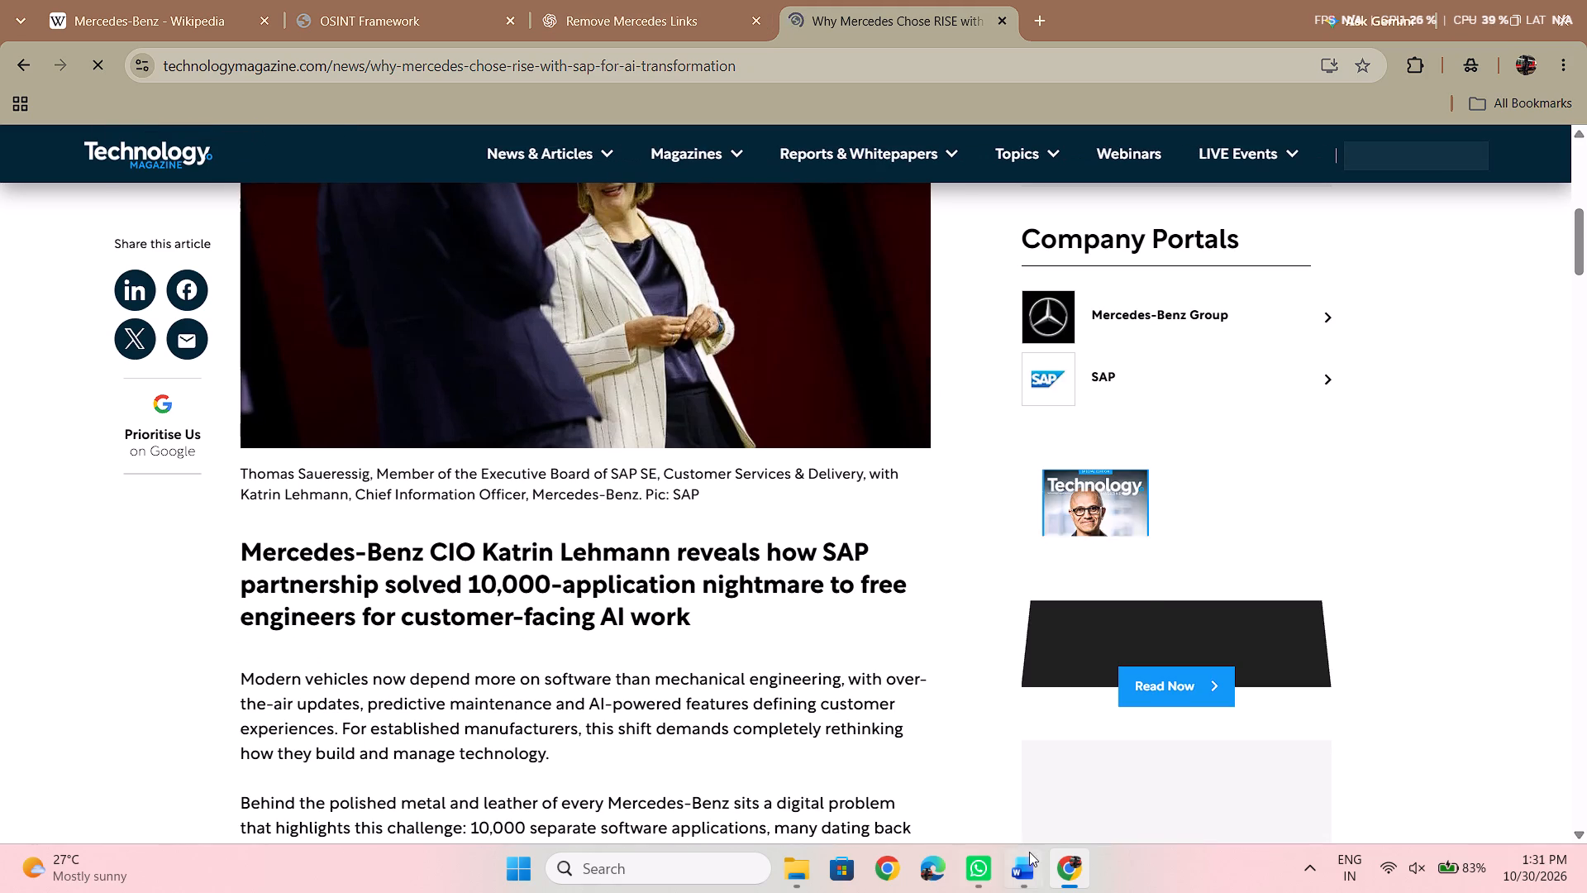
Switch to Word to recheck the section 1.2 instructions, and return to the article in Chrome.
{"action": "left_click", "coordinate": [1013, 881]}
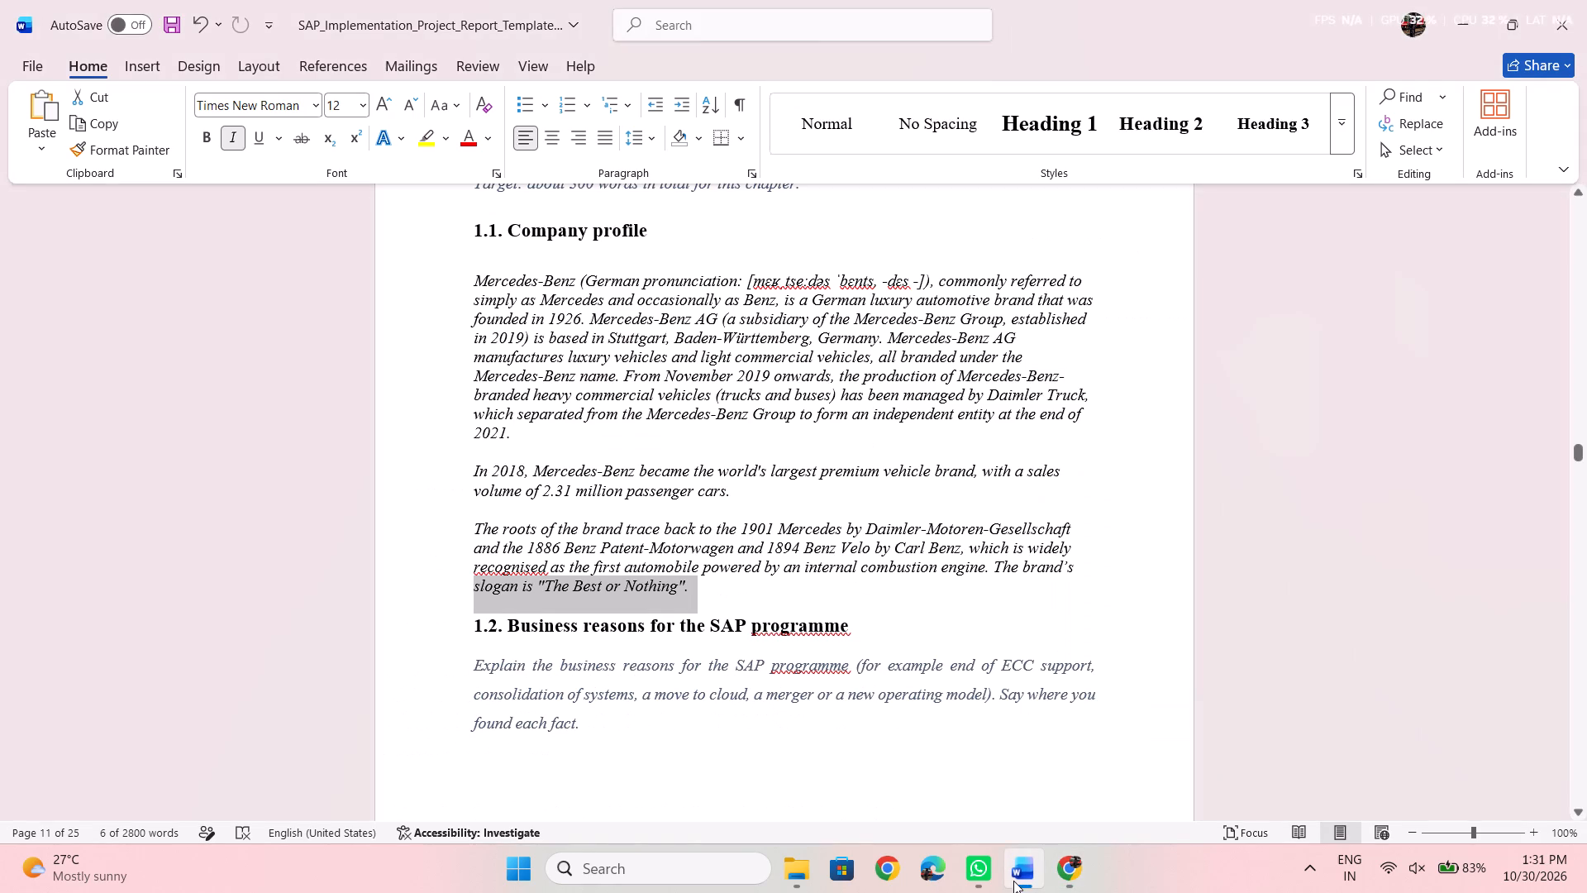
{"action": "left_click", "coordinate": [736, 584]}
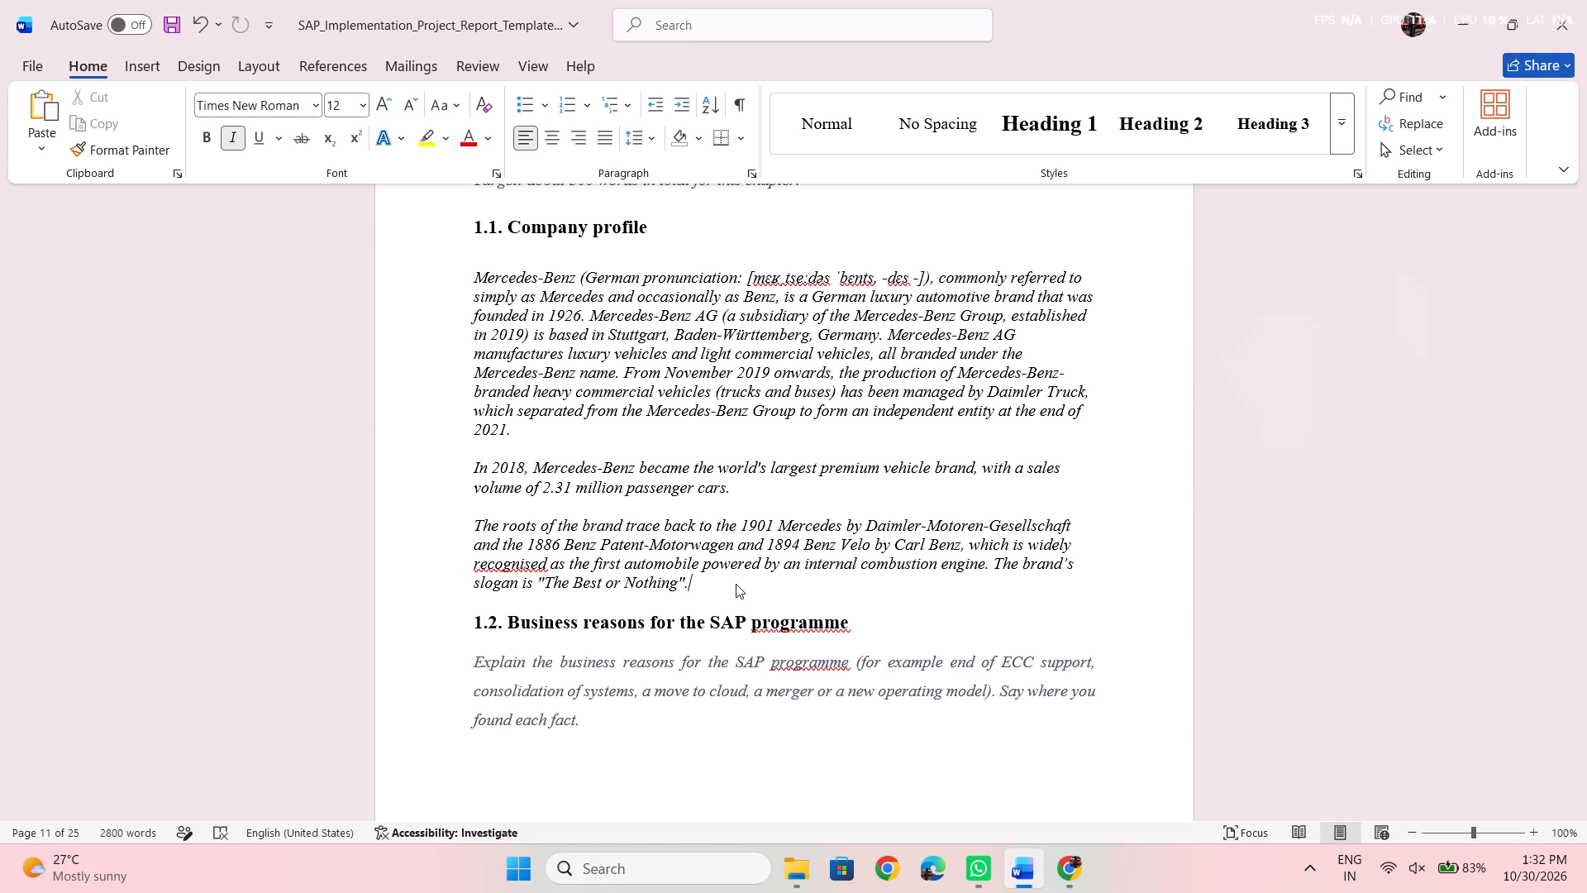
{"action": "left_click", "coordinate": [1078, 877]}
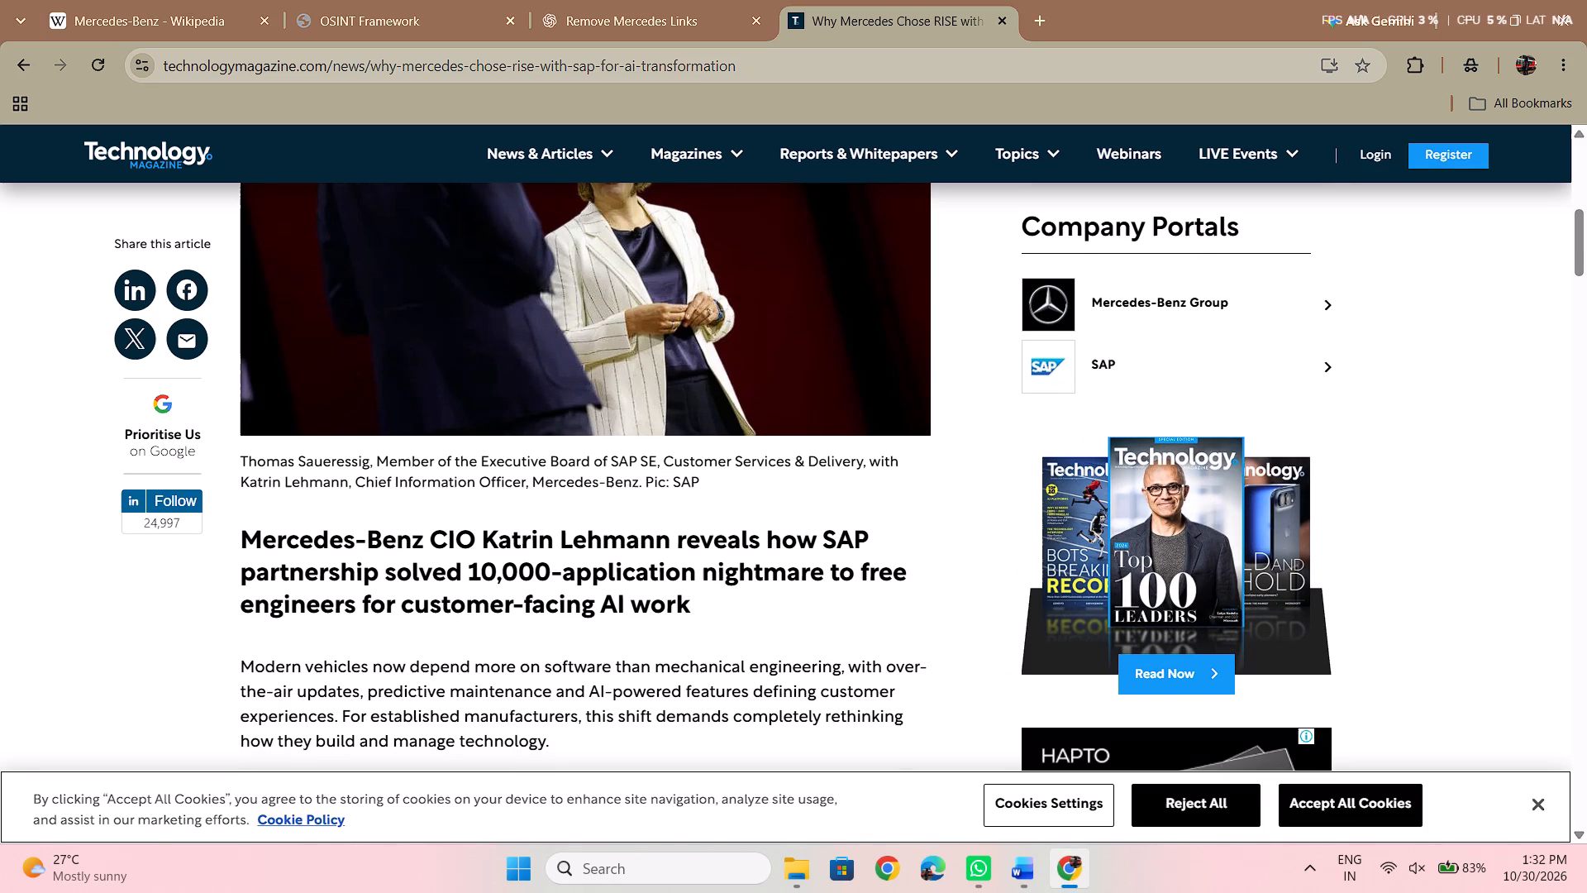
Copy the article's subheading about the SAP partnership solving the 10,000-application nightmare, and switch to Word.
{"action": "left_click_drag", "start_coordinate": [684, 597], "coordinate": [499, 611]}
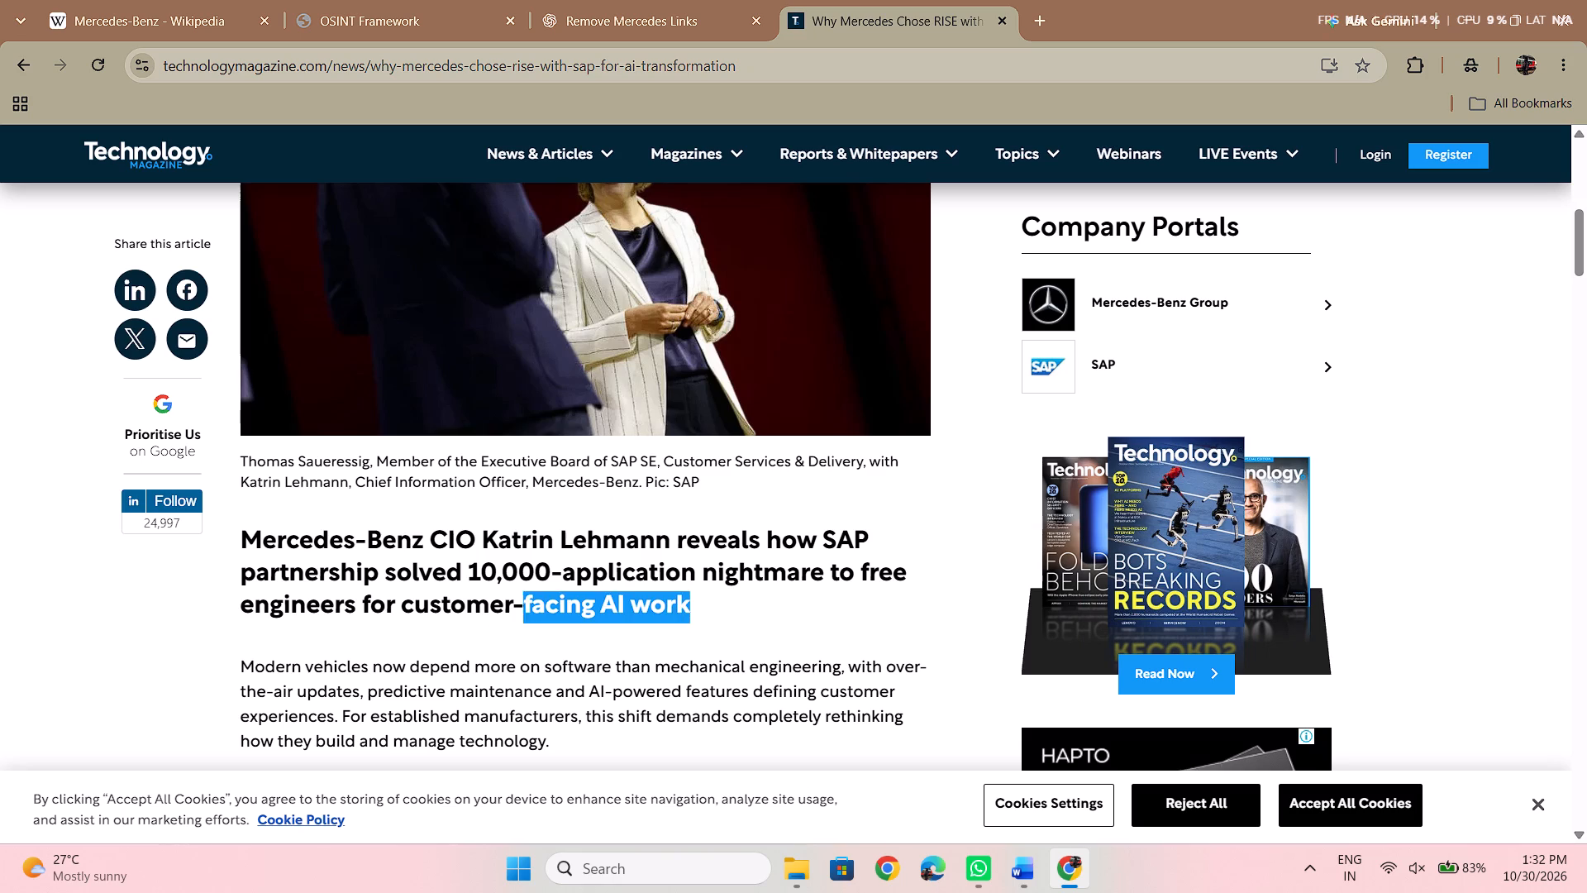
{"action": "left_click_drag", "start_coordinate": [499, 611], "coordinate": [227, 547]}
{"action": "key", "text": "ctrl+c"}
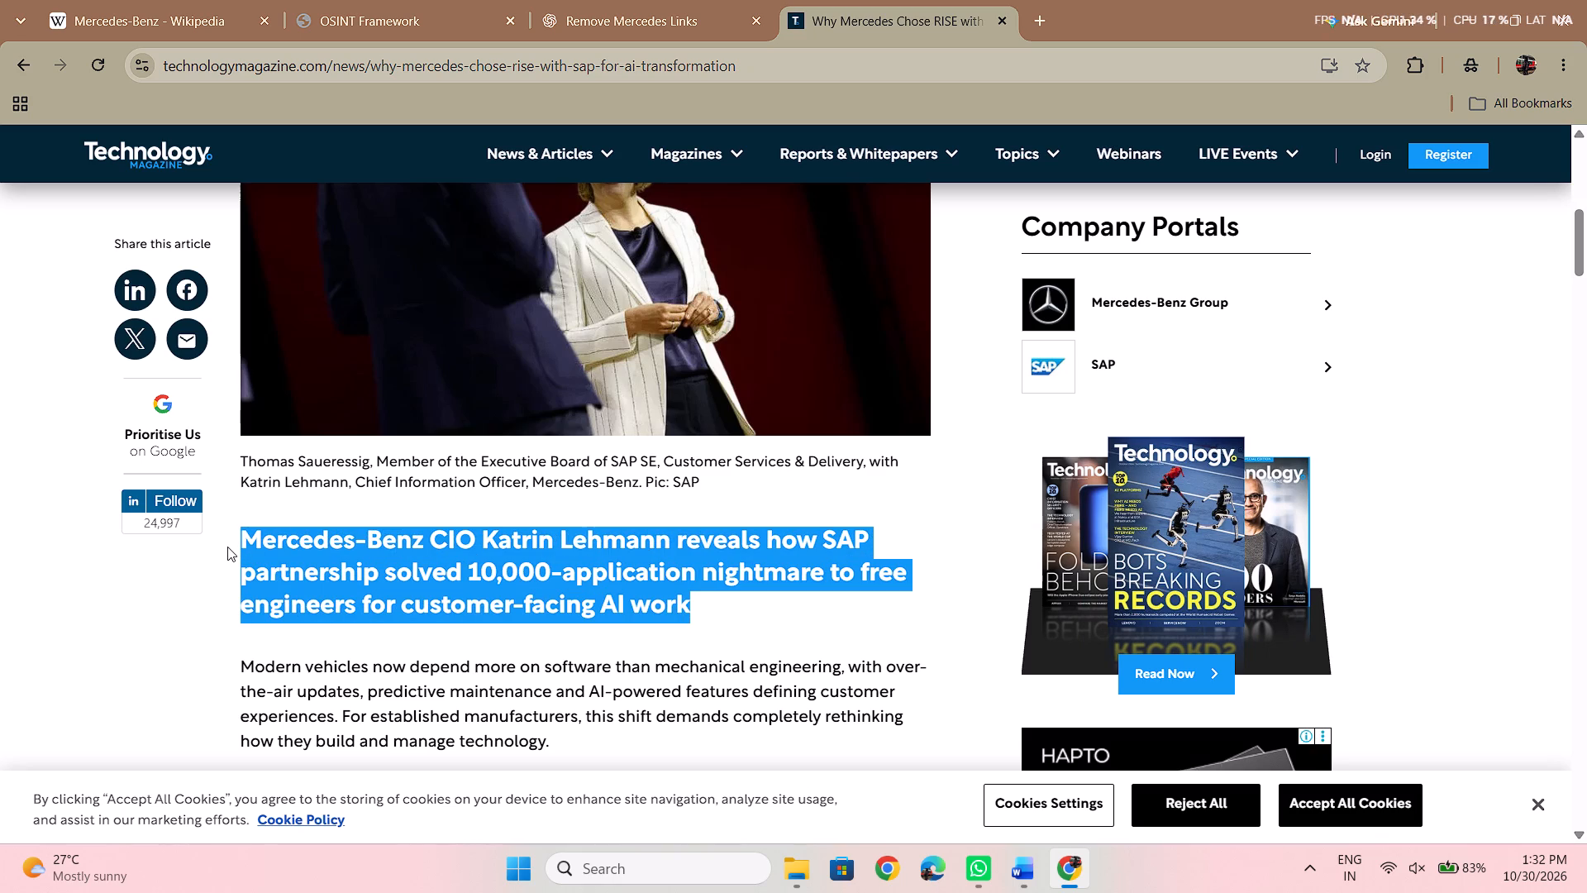
{"action": "left_click", "coordinate": [703, 565]}
{"action": "left_click", "coordinate": [1014, 872]}
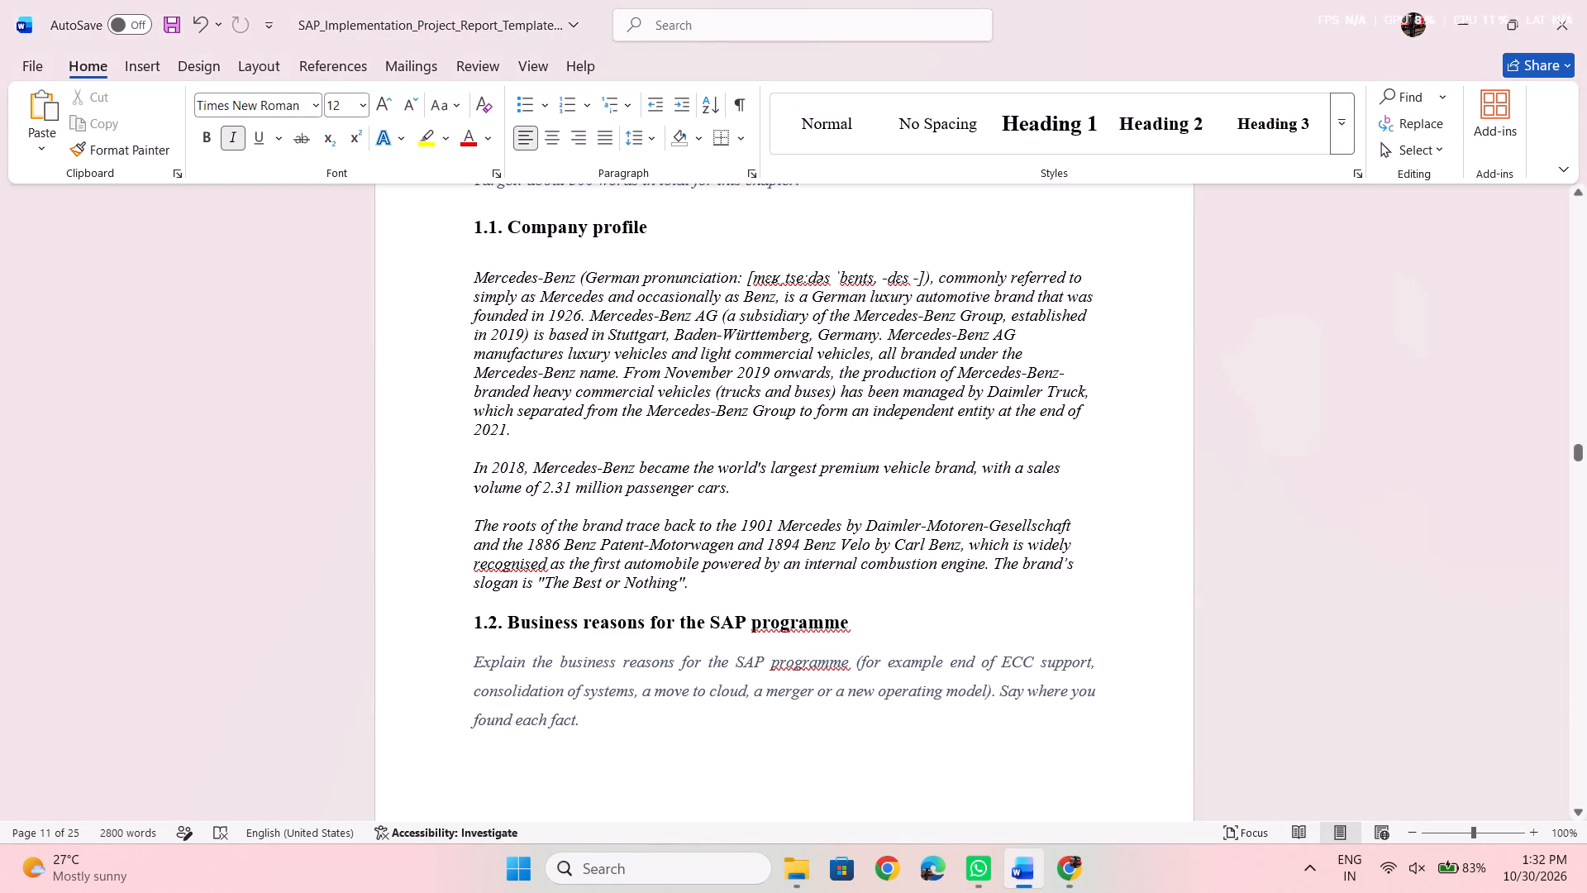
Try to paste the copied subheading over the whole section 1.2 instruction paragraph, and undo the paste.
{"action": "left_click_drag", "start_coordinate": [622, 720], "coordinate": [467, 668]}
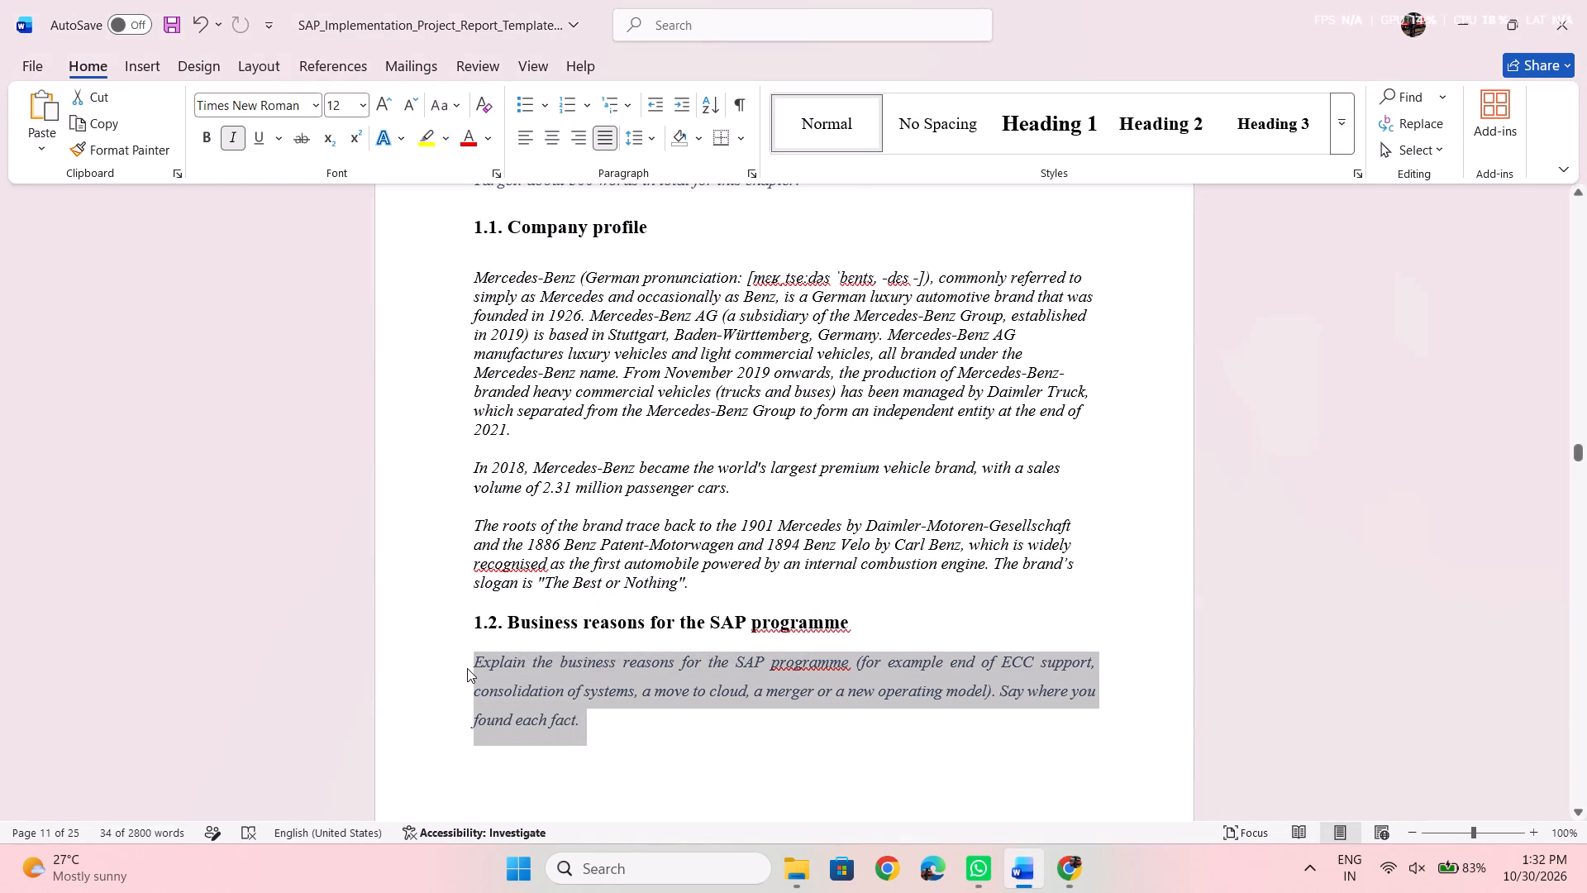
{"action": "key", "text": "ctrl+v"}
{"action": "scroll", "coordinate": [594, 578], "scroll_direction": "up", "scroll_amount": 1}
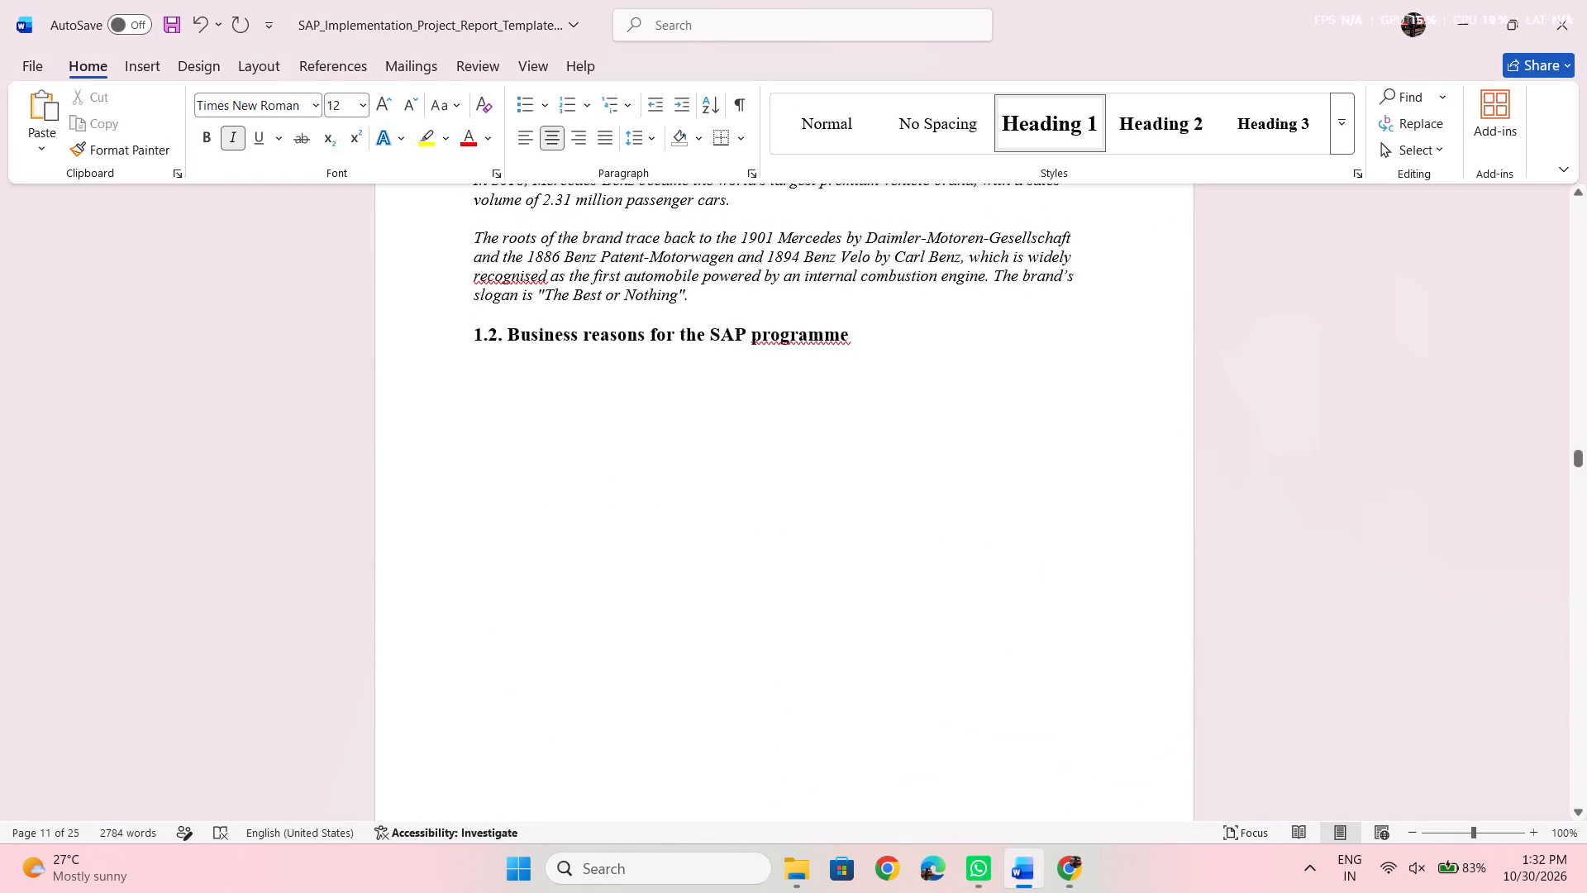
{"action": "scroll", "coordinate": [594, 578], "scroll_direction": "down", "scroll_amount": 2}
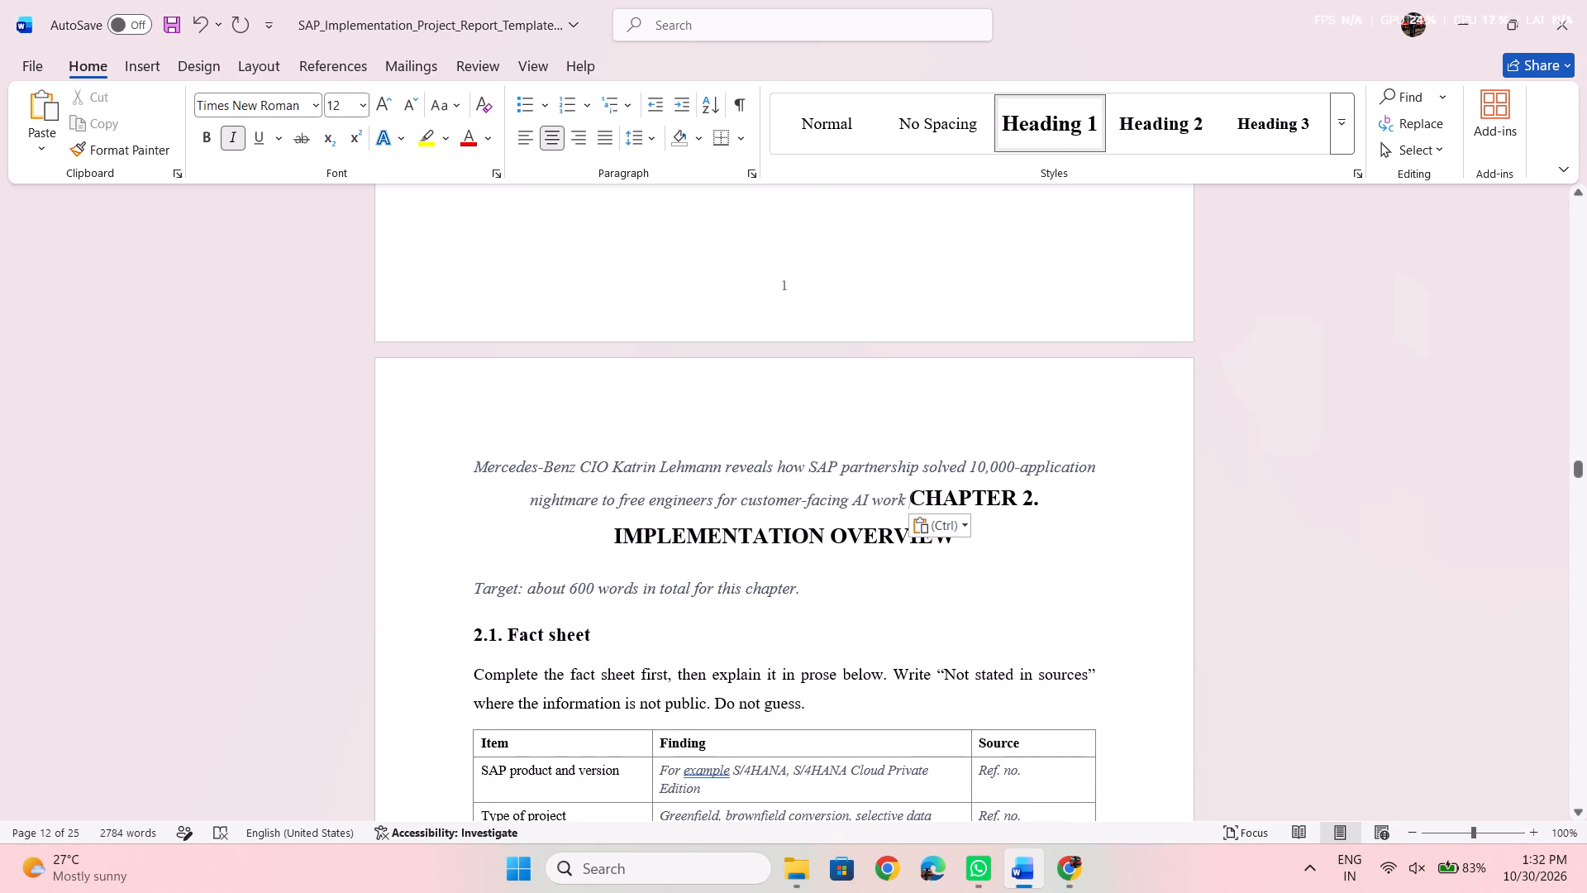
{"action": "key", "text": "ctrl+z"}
Delete the section 1.2 instruction text and paste the copied article subheading under the heading in its place.
{"action": "scroll", "coordinate": [659, 489], "scroll_direction": "up", "scroll_amount": 1}
{"action": "left_click", "coordinate": [599, 436]}
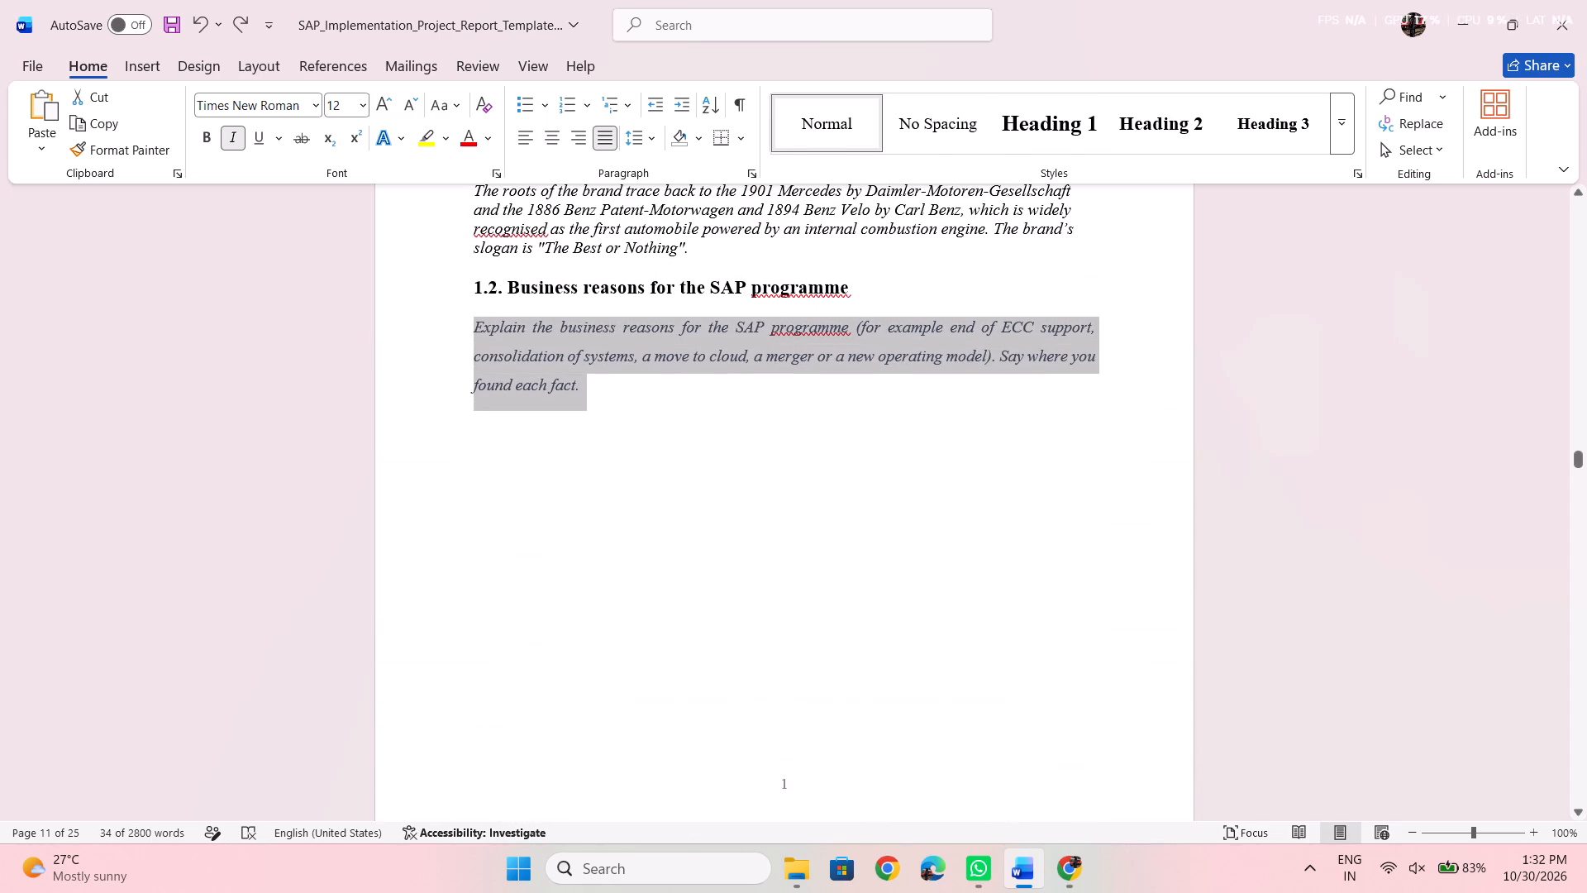
{"action": "left_click_drag", "start_coordinate": [567, 389], "coordinate": [506, 332]}
{"action": "key", "text": "BackSpace"}
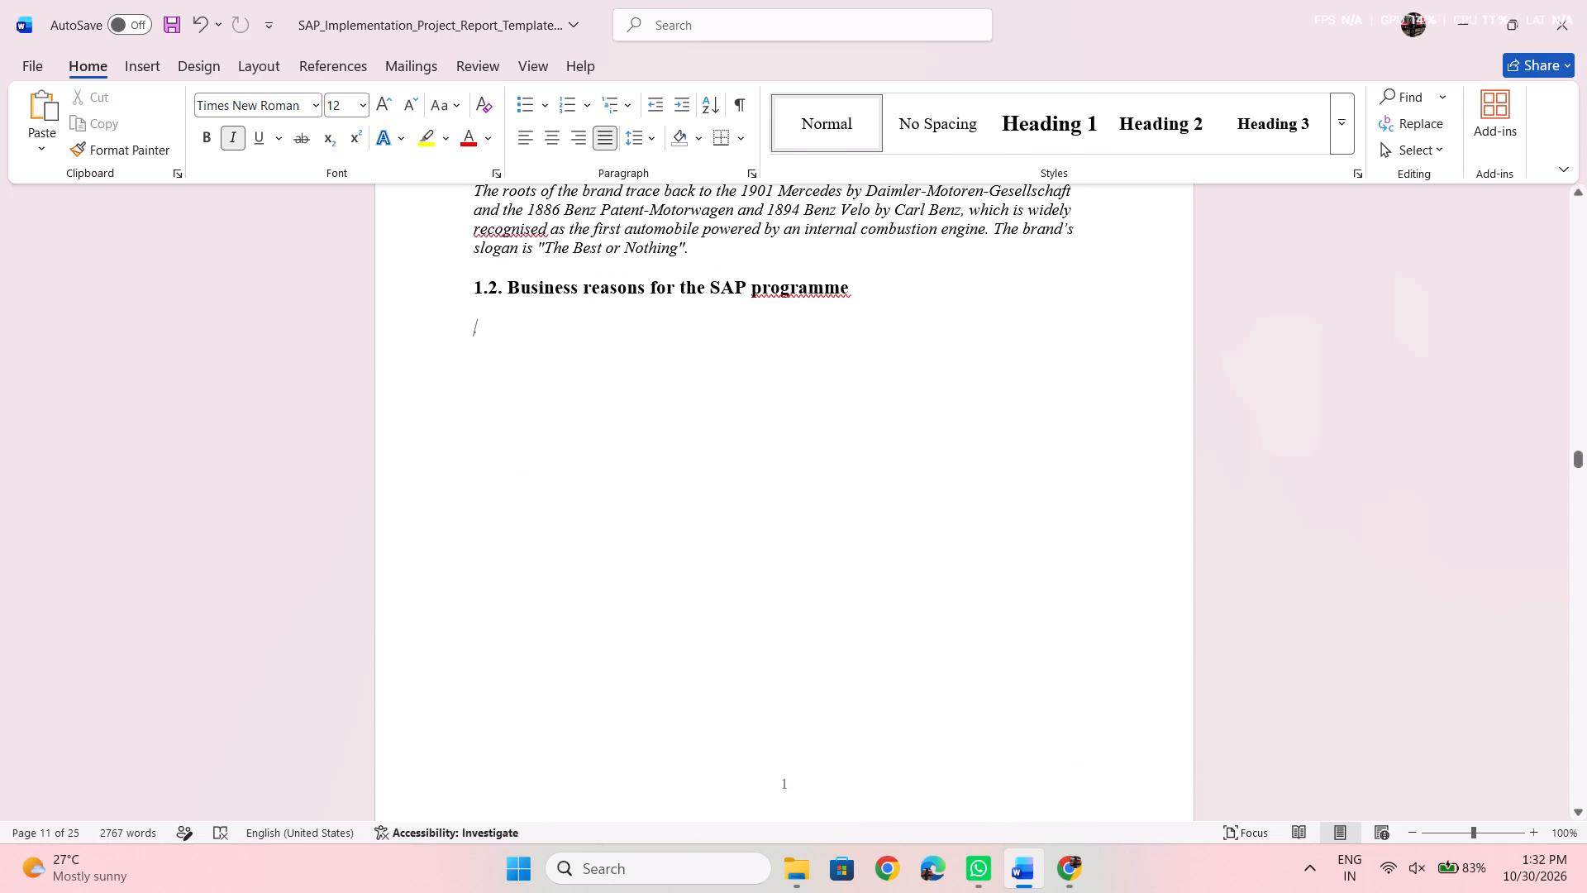
{"action": "key", "text": "Right"}
{"action": "key", "text": "BackSpace"}
{"action": "key", "text": "ctrl+v"}
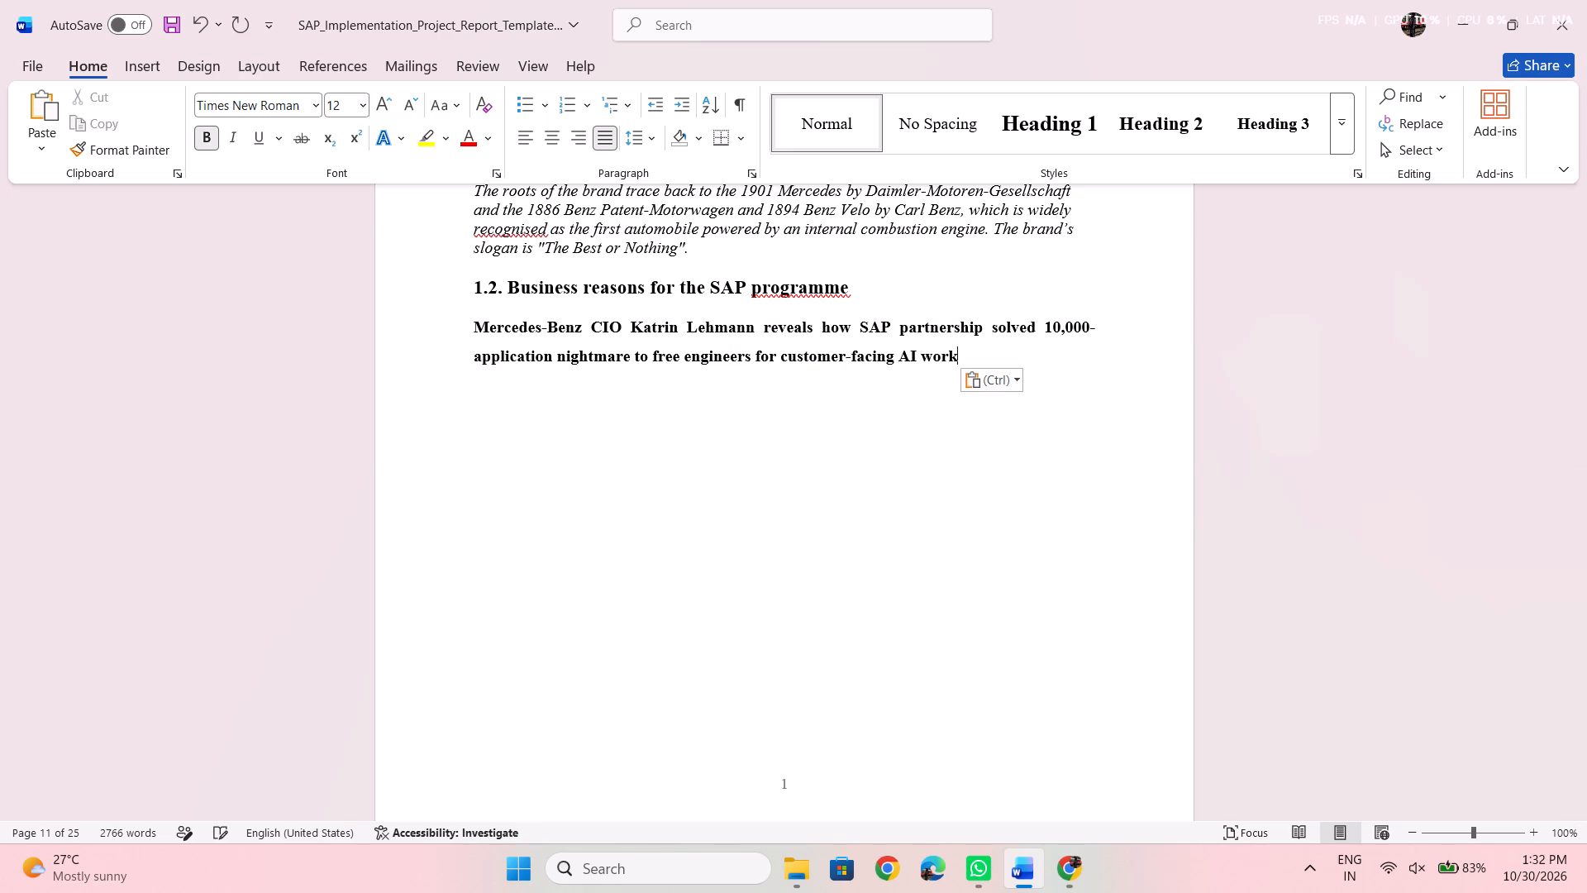
Format the pasted section 1.2 sentence as italic without bold, end it with a period, and start a new paragraph.
{"action": "left_click_drag", "start_coordinate": [970, 355], "coordinate": [465, 330]}
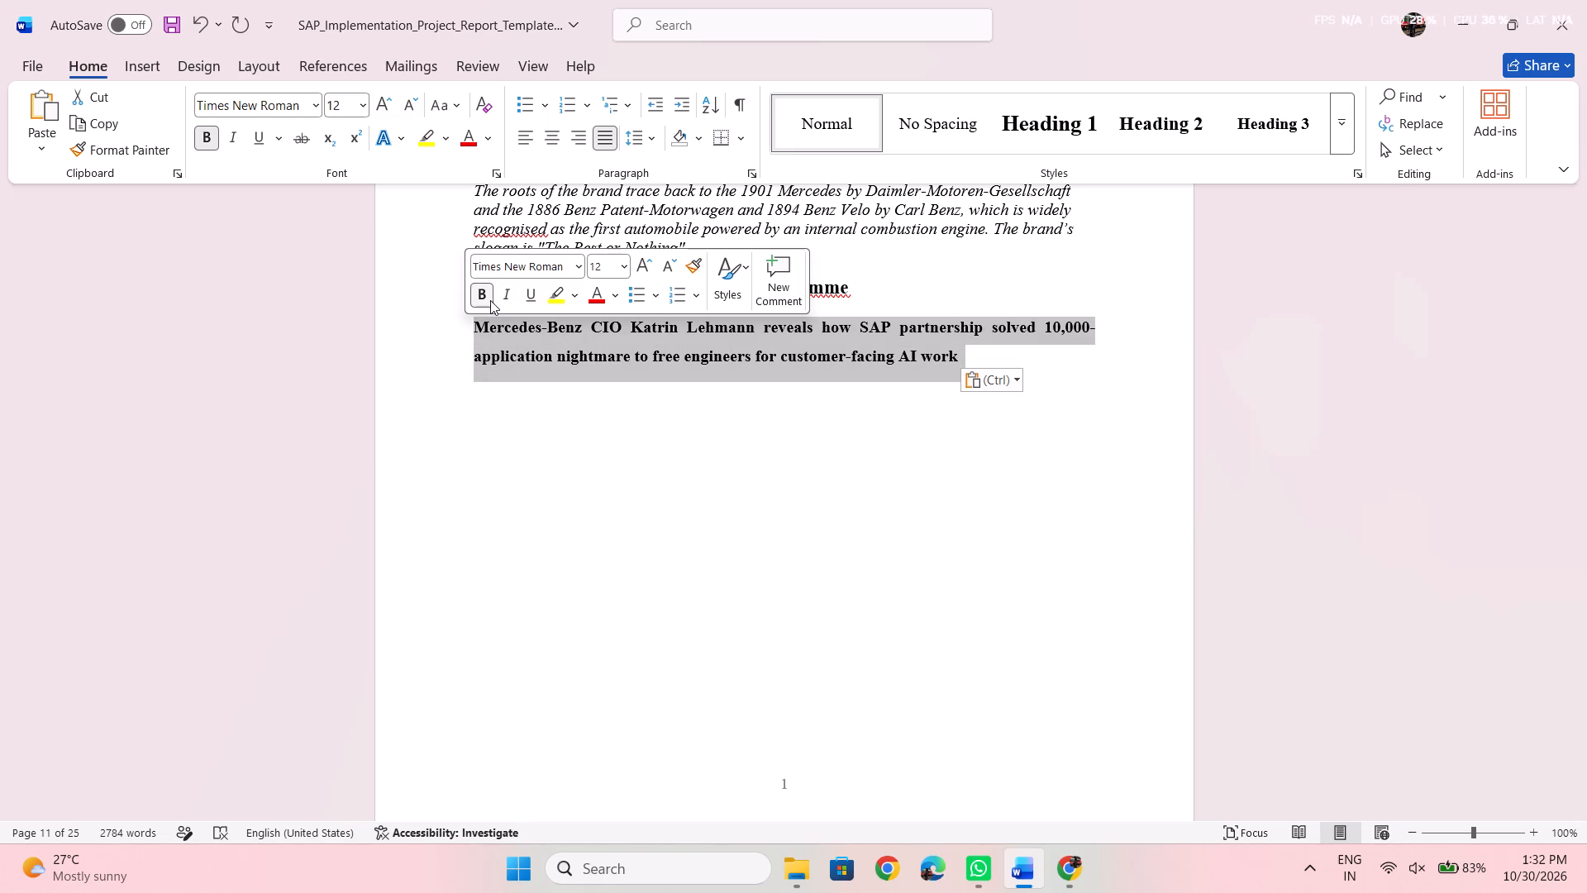
{"action": "left_click", "coordinate": [490, 300]}
{"action": "left_click", "coordinate": [507, 295]}
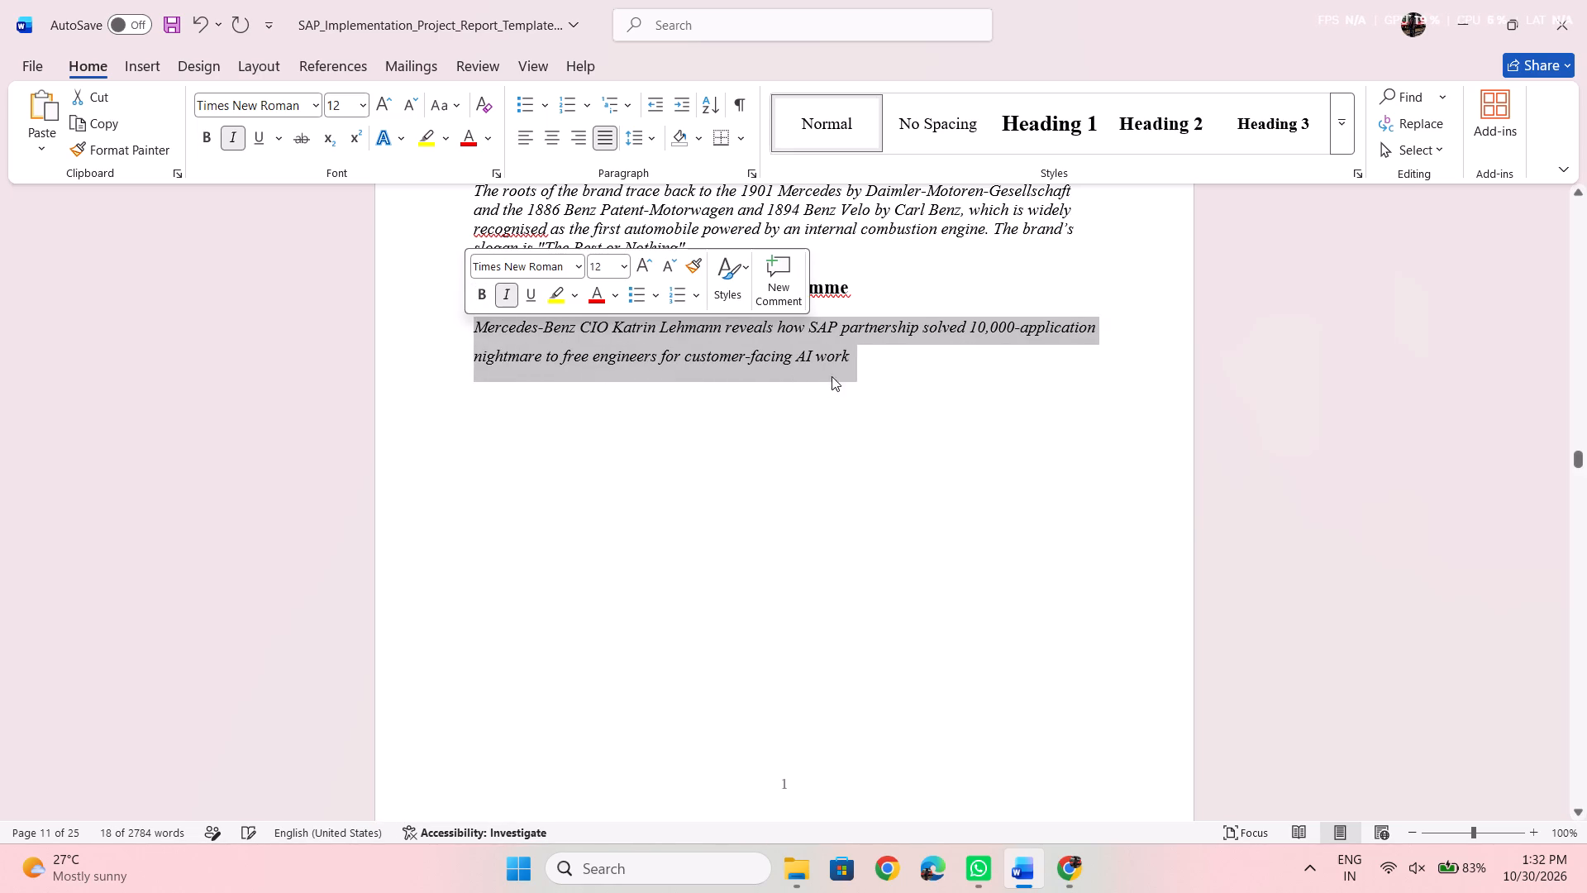
{"action": "left_click", "coordinate": [848, 362]}
{"action": "key", "text": "period"}
{"action": "key", "text": "Return"}
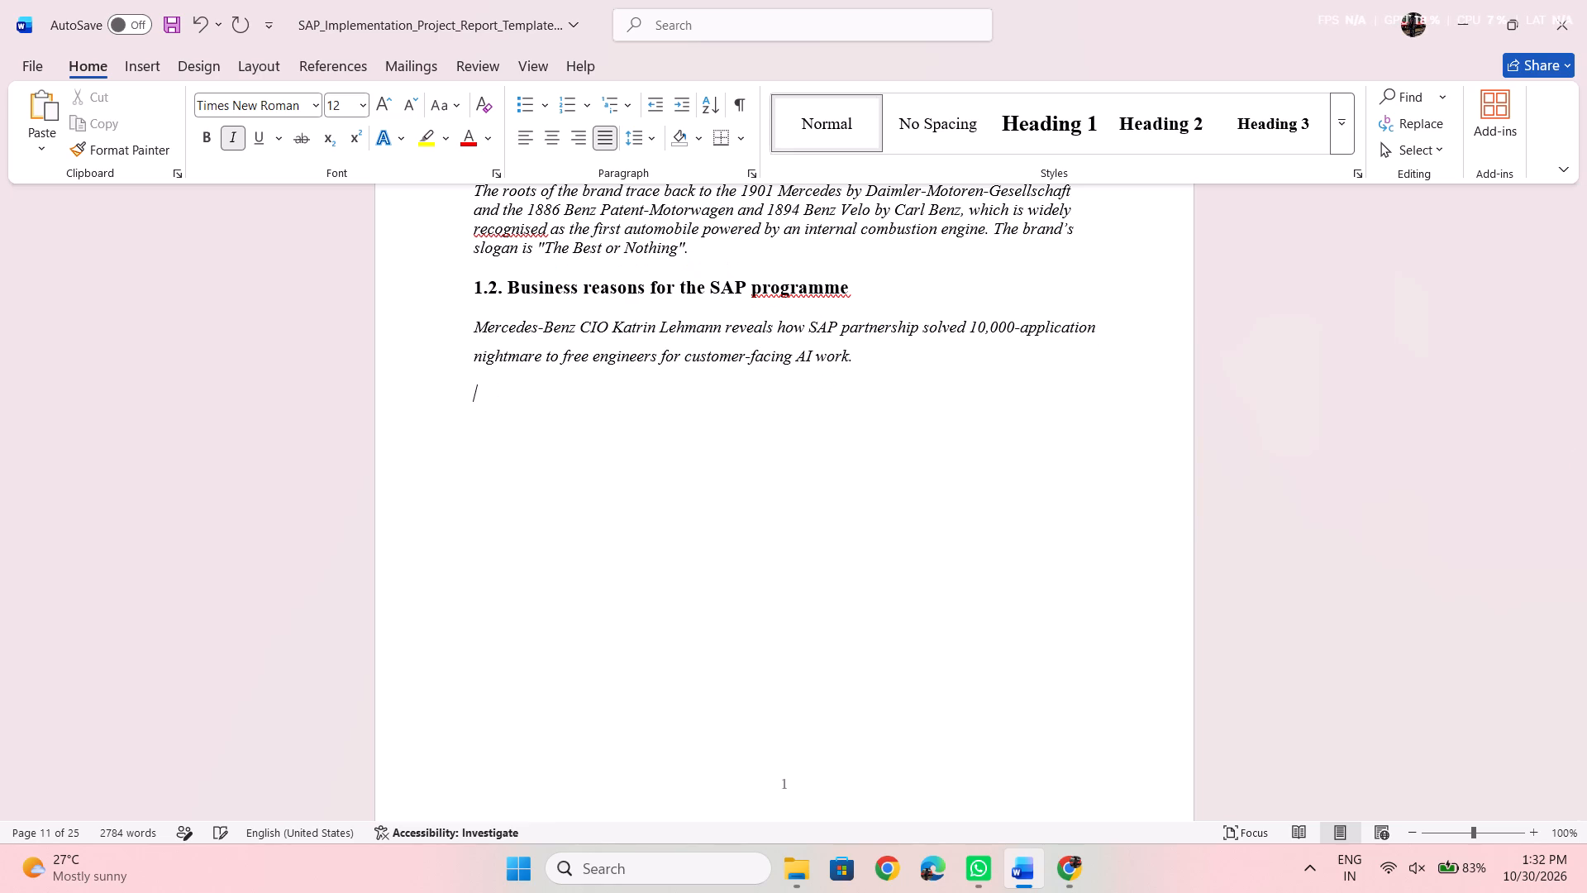
Switch to the Chrome article and read down through its legacy systems section for more business reasons behind the SAP programme.
{"action": "left_click", "coordinate": [1065, 861]}
{"action": "scroll", "coordinate": [771, 650], "scroll_direction": "down", "scroll_amount": 2}
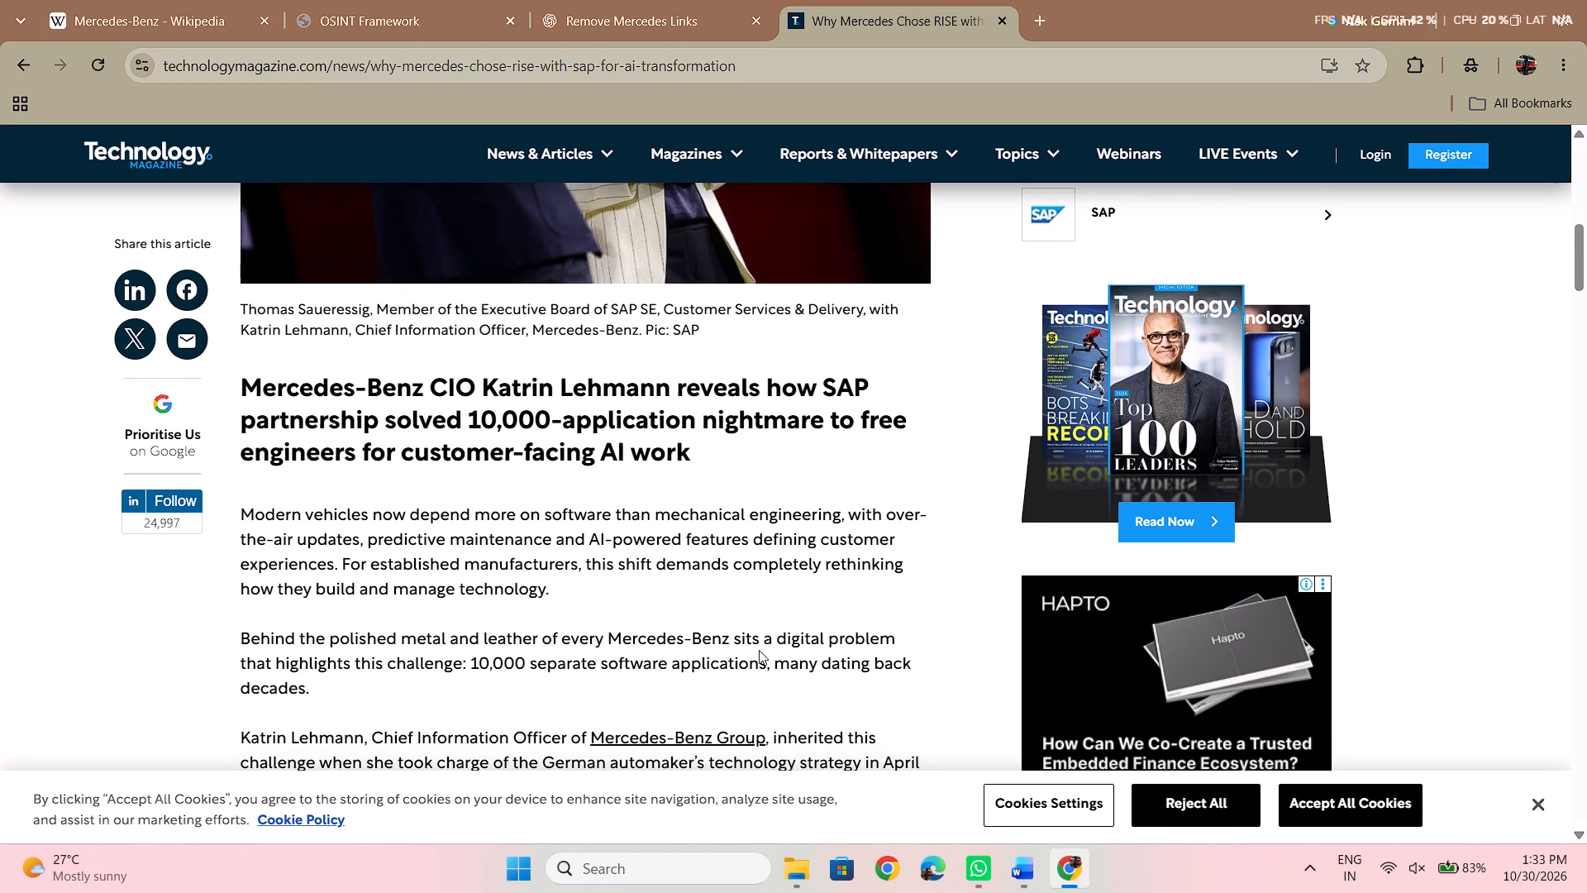
{"action": "scroll", "coordinate": [336, 513], "scroll_direction": "down", "scroll_amount": 1}
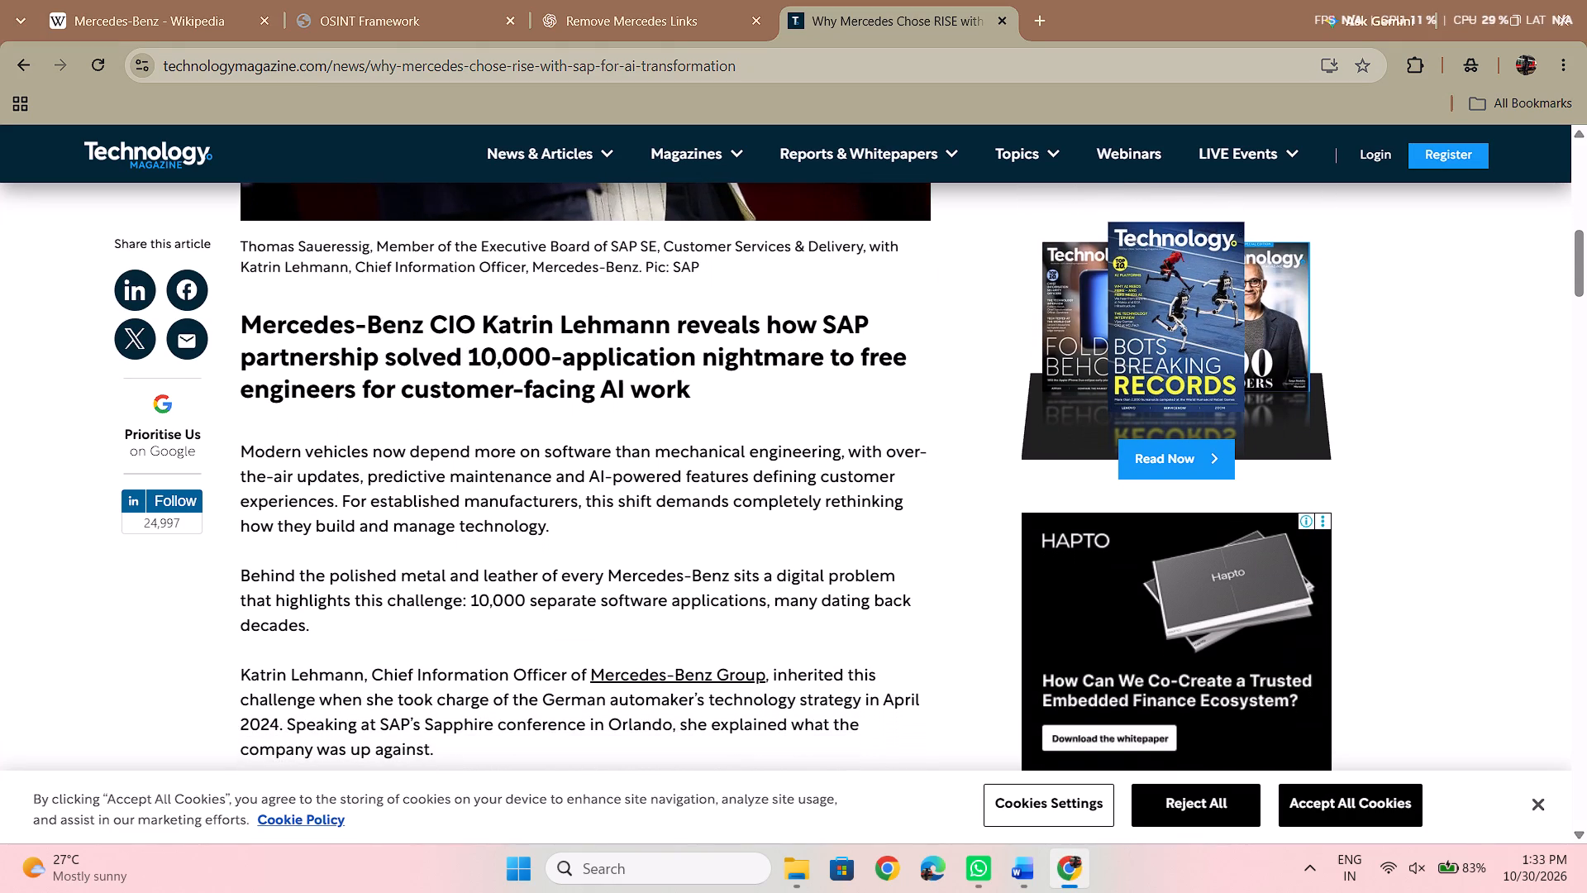
{"action": "scroll", "coordinate": [336, 513], "scroll_direction": "down", "scroll_amount": 5}
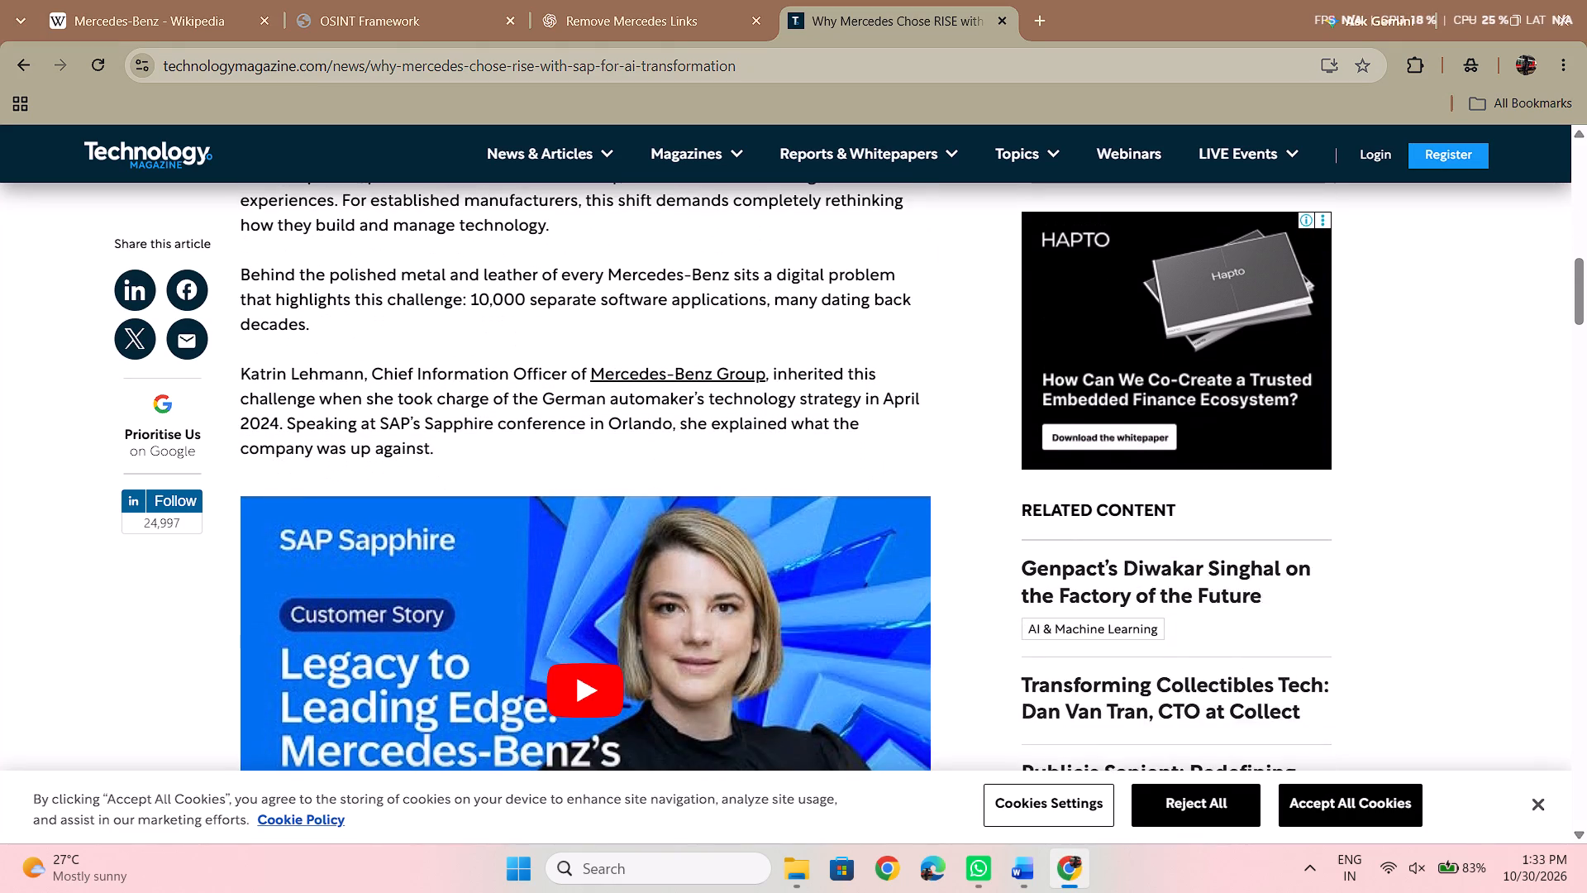
{"action": "scroll", "coordinate": [336, 513], "scroll_direction": "down", "scroll_amount": 2}
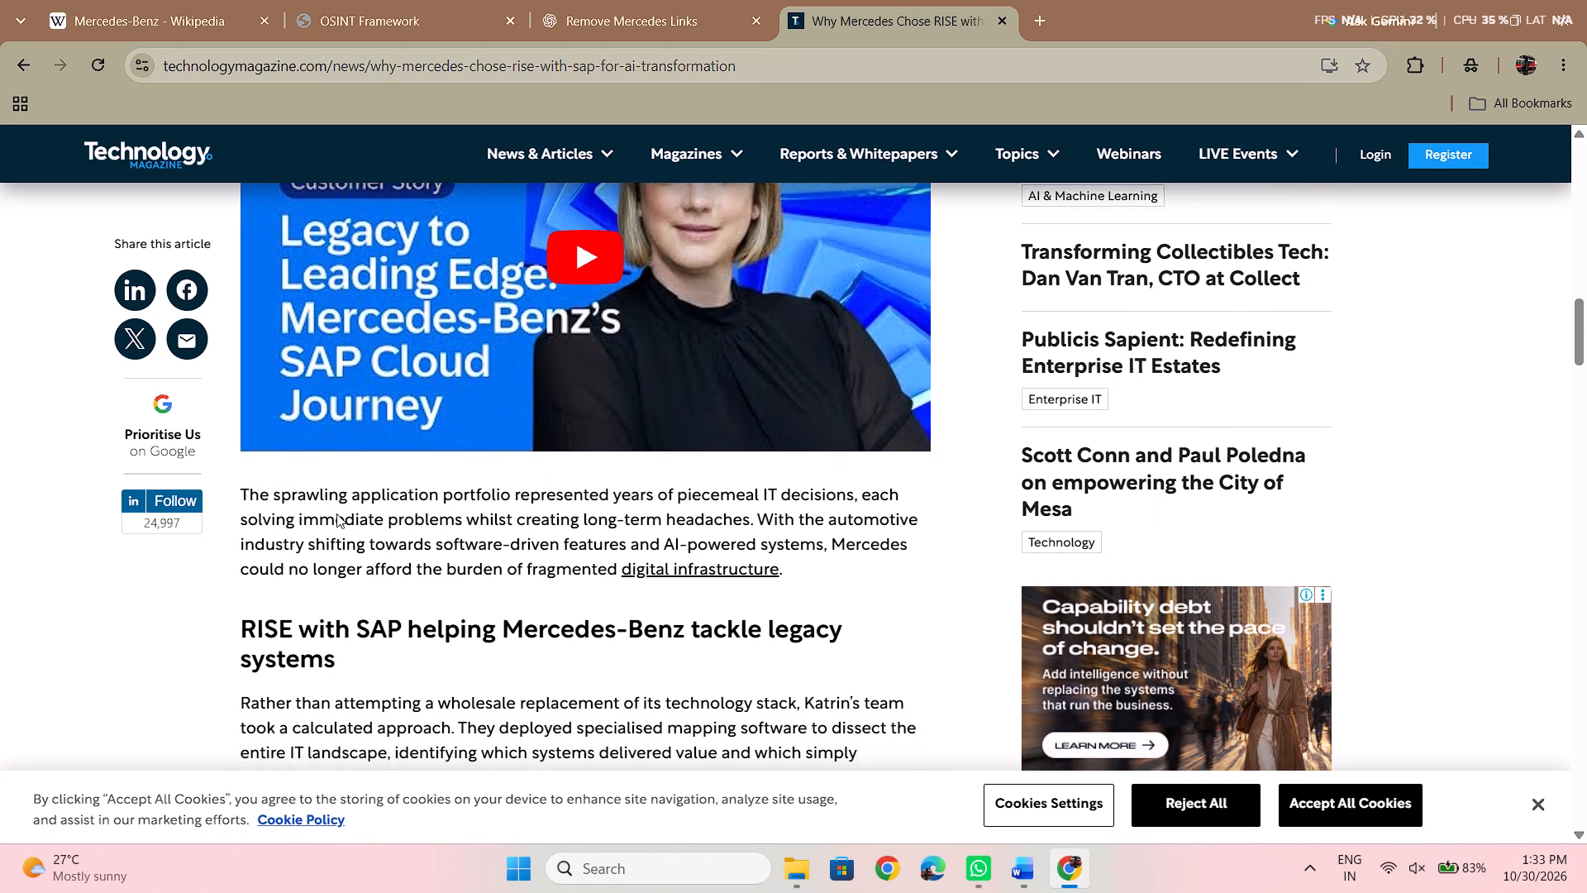
{"action": "scroll", "coordinate": [336, 513], "scroll_direction": "down", "scroll_amount": 2}
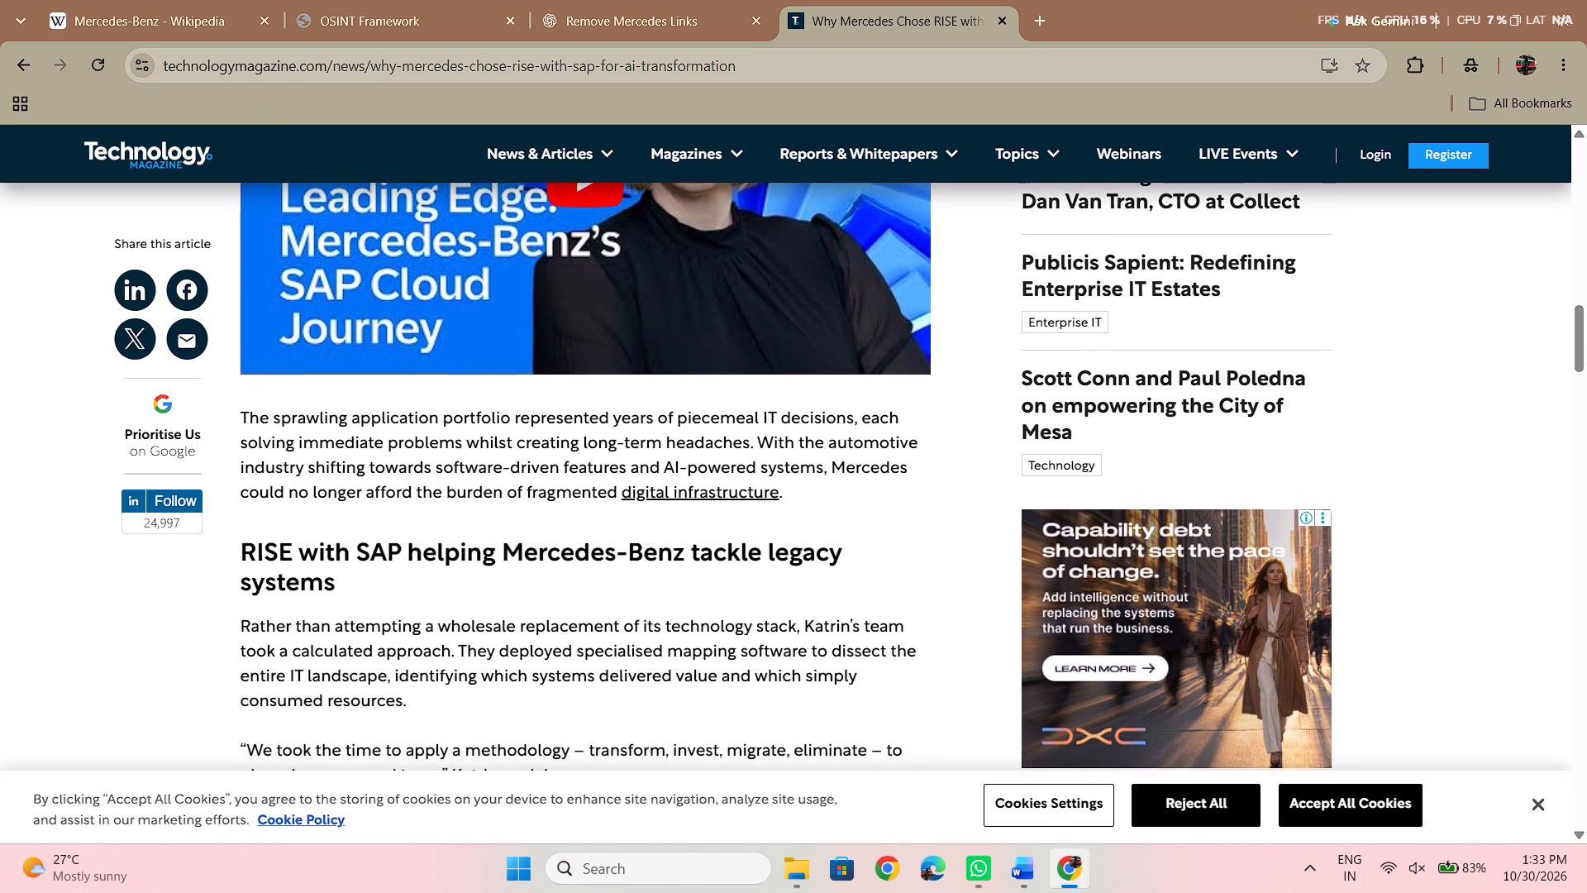
{"action": "scroll", "coordinate": [336, 513], "scroll_direction": "down", "scroll_amount": 2}
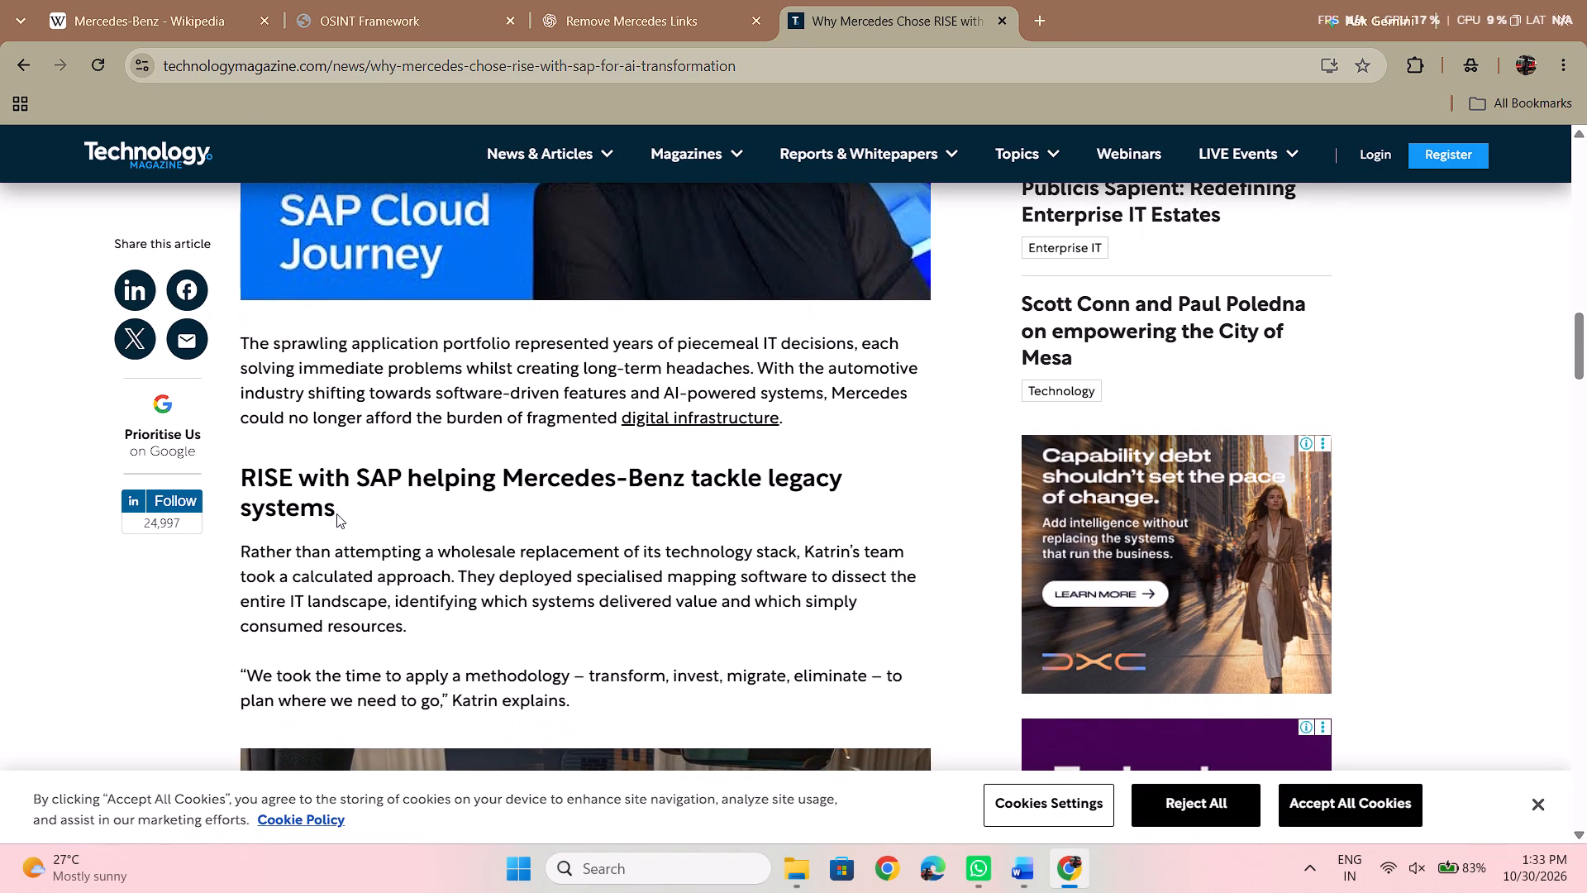
{"action": "scroll", "coordinate": [336, 513], "scroll_direction": "down", "scroll_amount": 2}
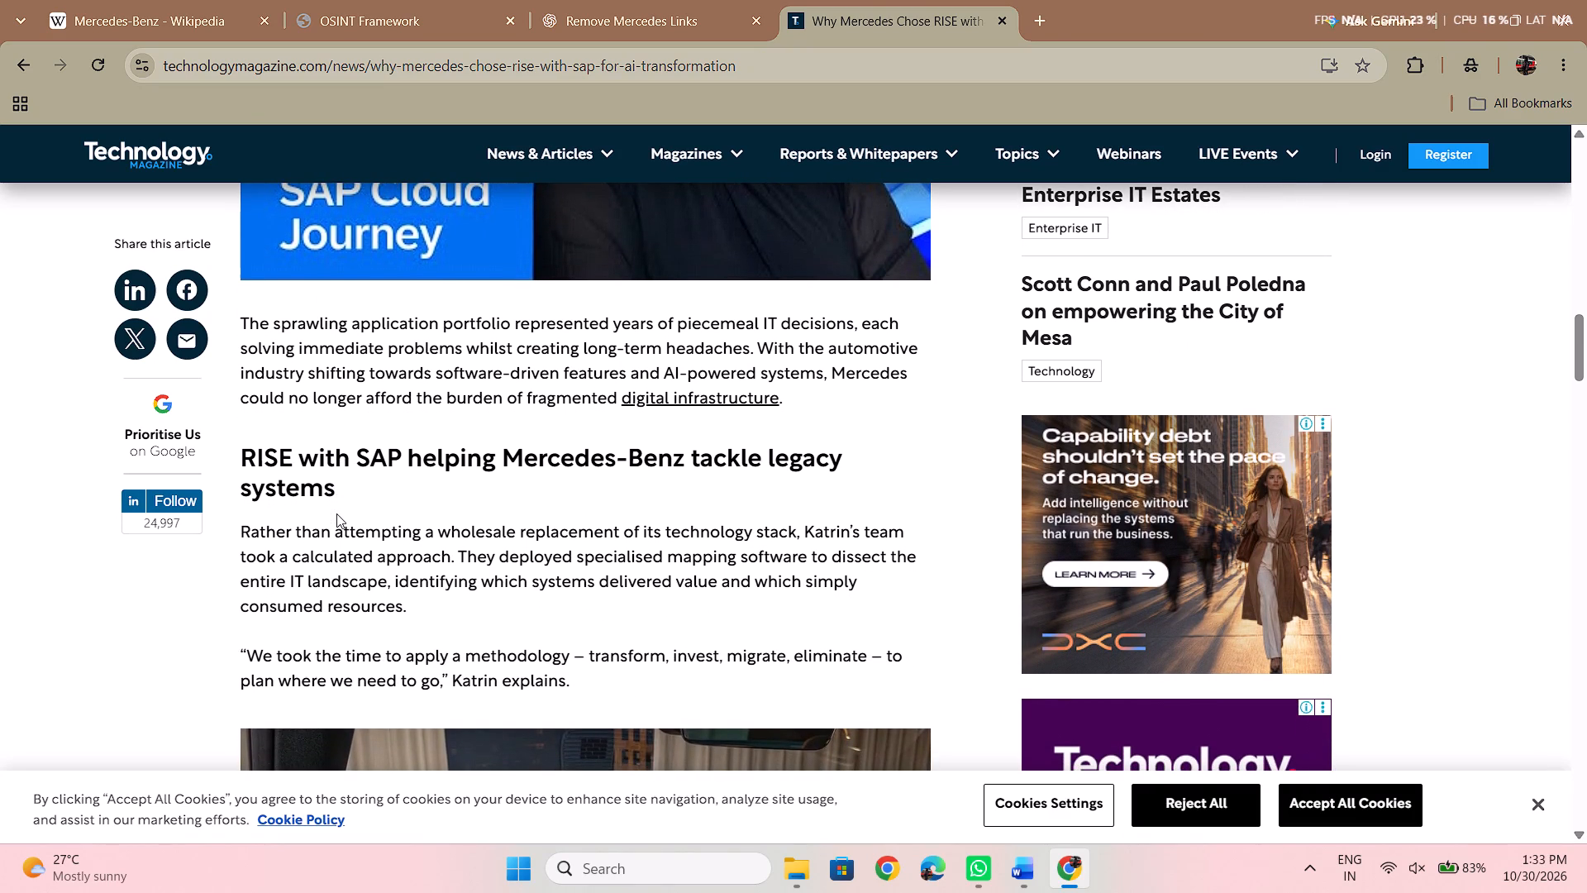
{"action": "scroll", "coordinate": [336, 513], "scroll_direction": "down", "scroll_amount": 1}
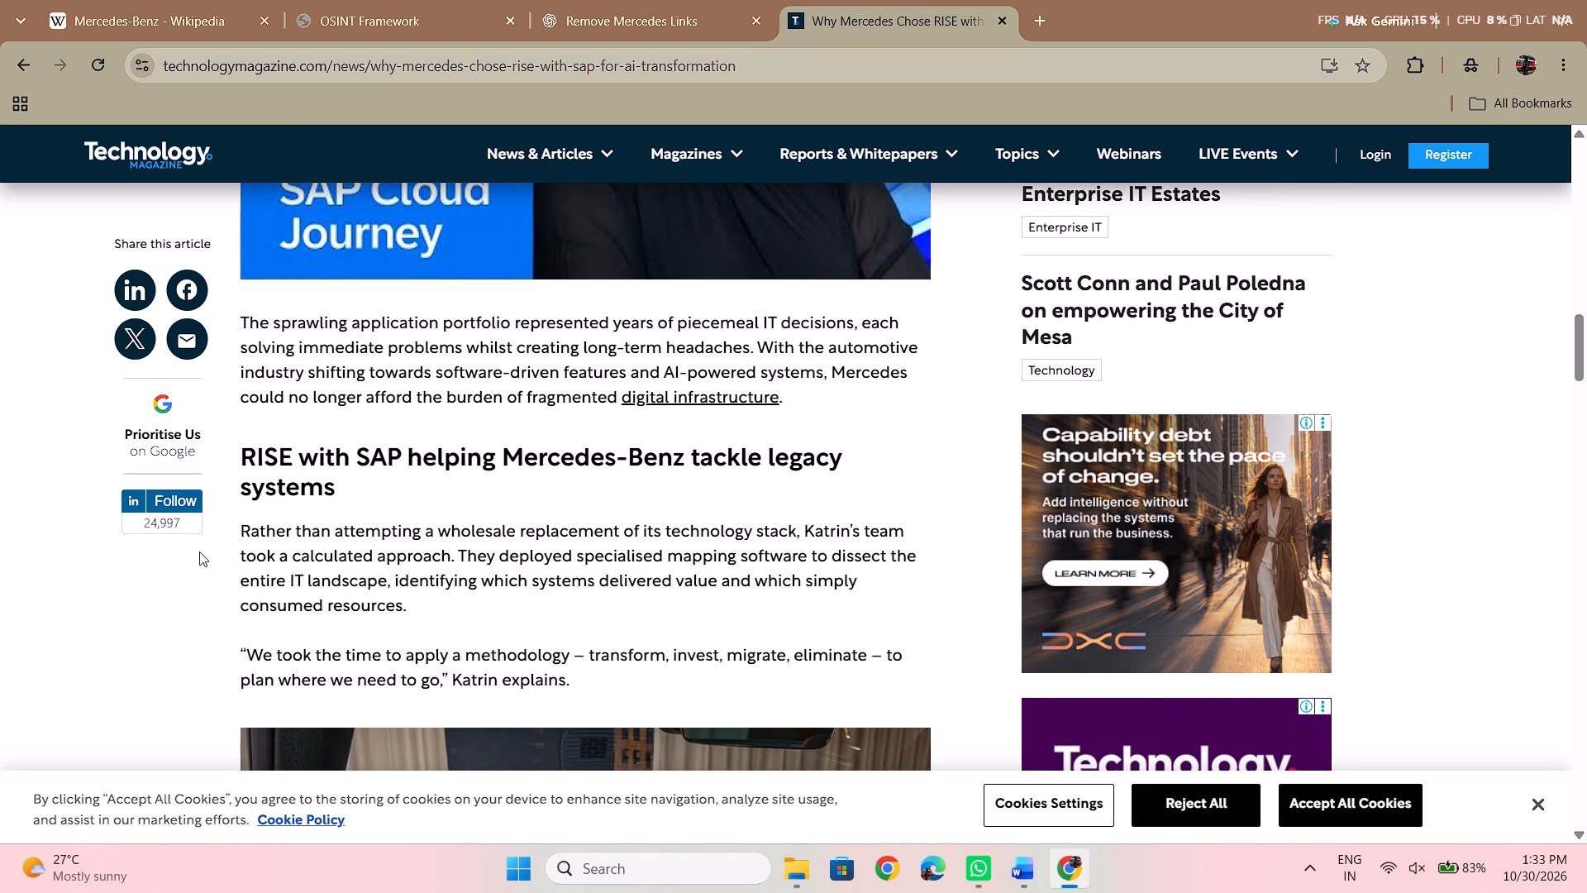
{"action": "scroll", "coordinate": [199, 552], "scroll_direction": "down", "scroll_amount": 2}
{"action": "scroll", "coordinate": [460, 556], "scroll_direction": "down", "scroll_amount": 2}
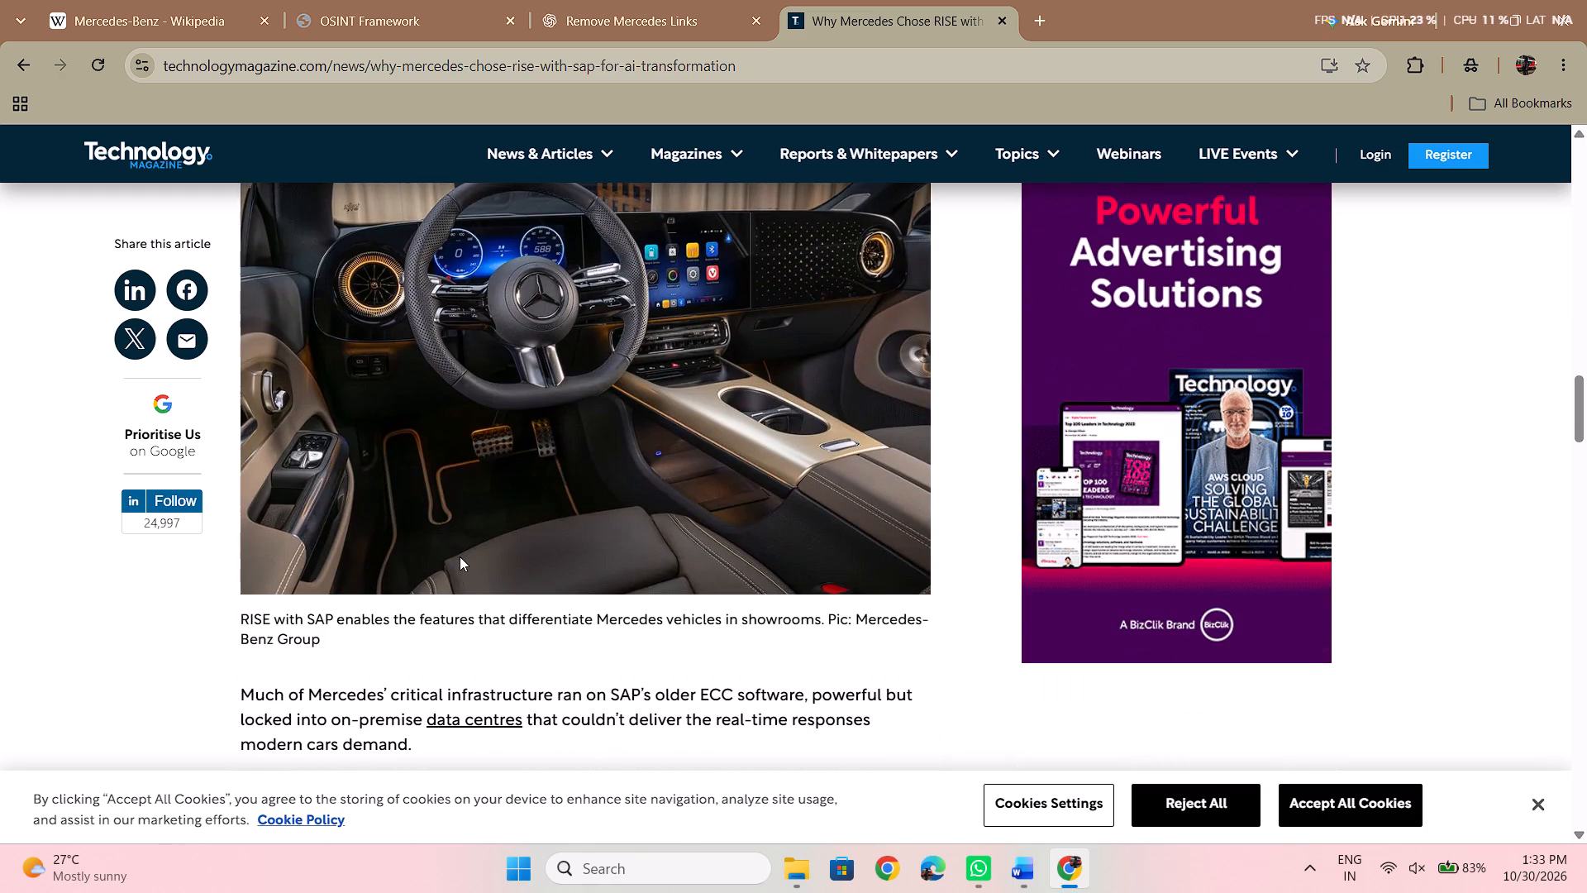
{"action": "scroll", "coordinate": [460, 556], "scroll_direction": "down", "scroll_amount": 2}
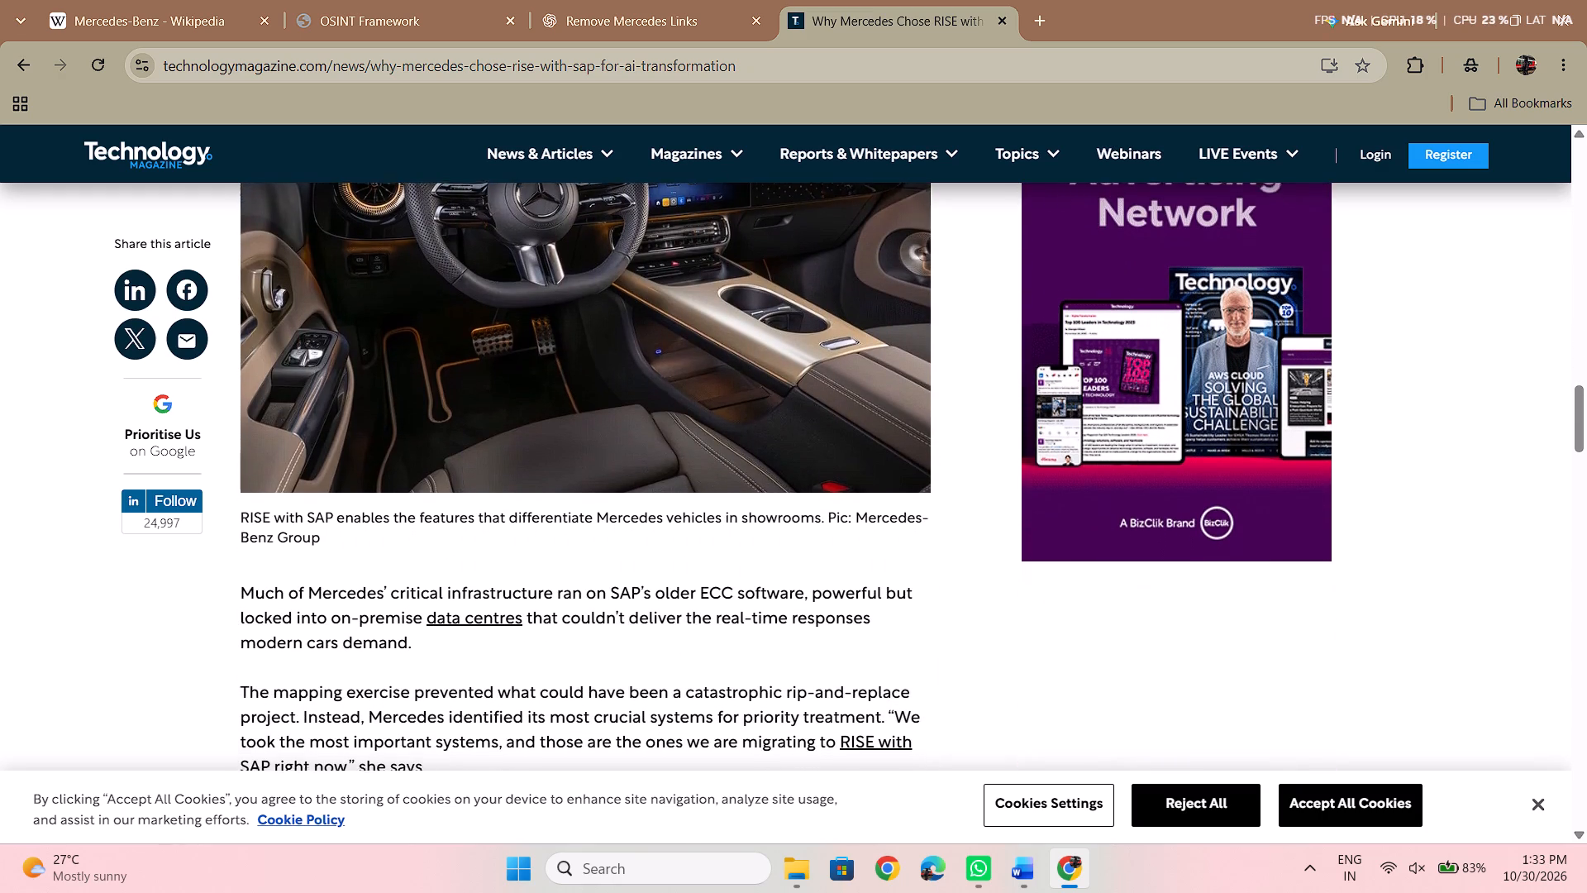
{"action": "scroll", "coordinate": [460, 556], "scroll_direction": "down", "scroll_amount": 1}
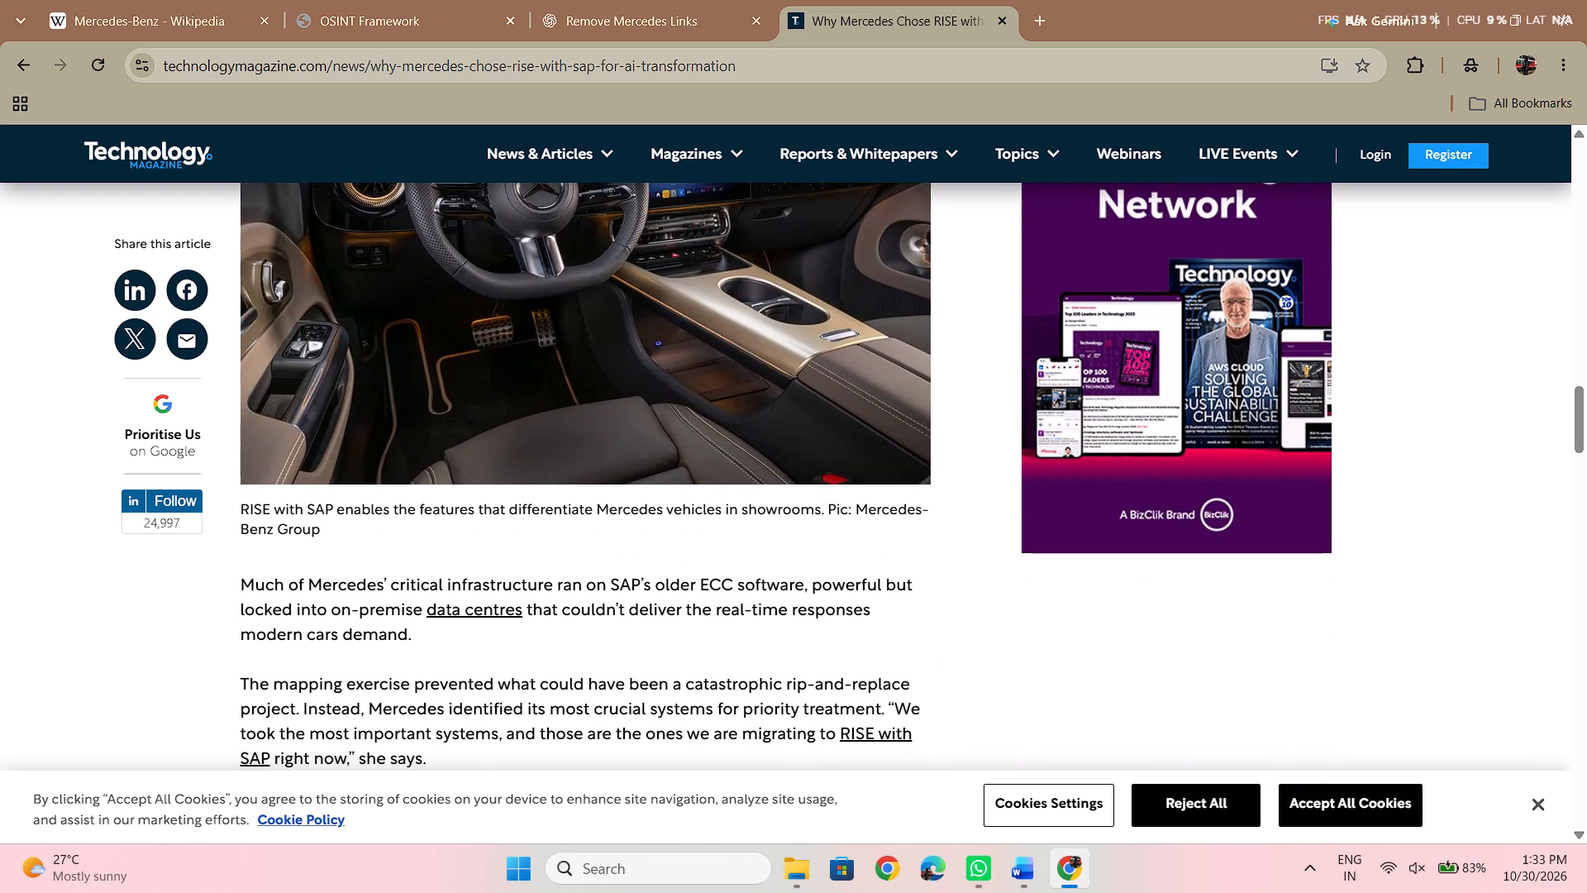
Look back up through the article from the ECC software passage to the opening paragraphs on Mercedes-Benz's software challenge.
{"action": "left_click_drag", "start_coordinate": [244, 585], "coordinate": [520, 561]}
{"action": "left_click", "coordinate": [450, 549]}
{"action": "scroll", "coordinate": [450, 549], "scroll_direction": "up", "scroll_amount": 3}
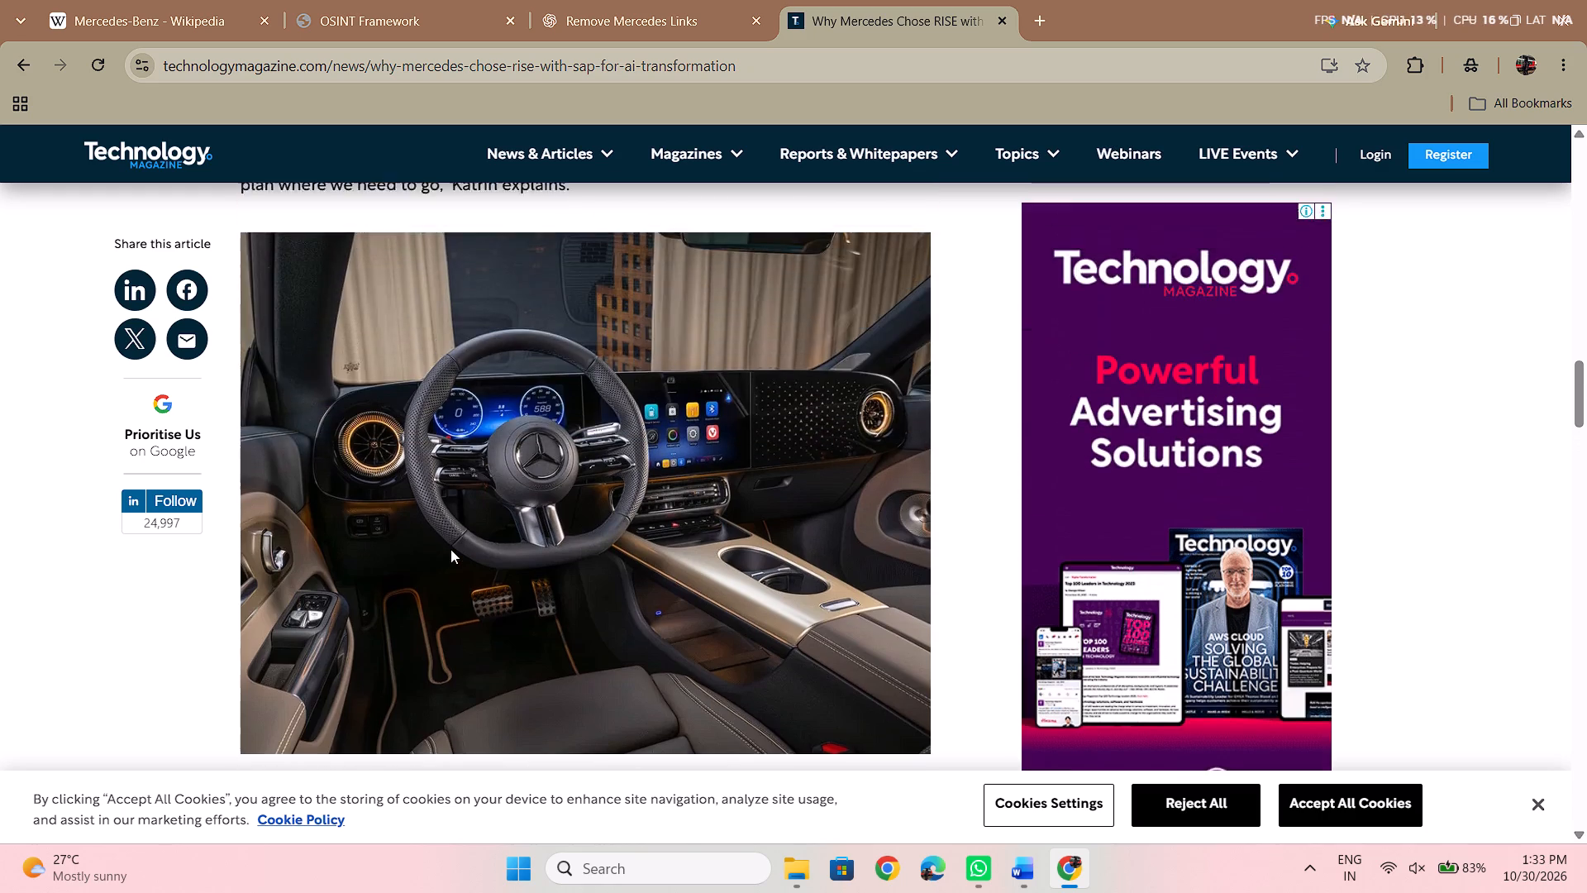
{"action": "scroll", "coordinate": [450, 549], "scroll_direction": "up", "scroll_amount": 3}
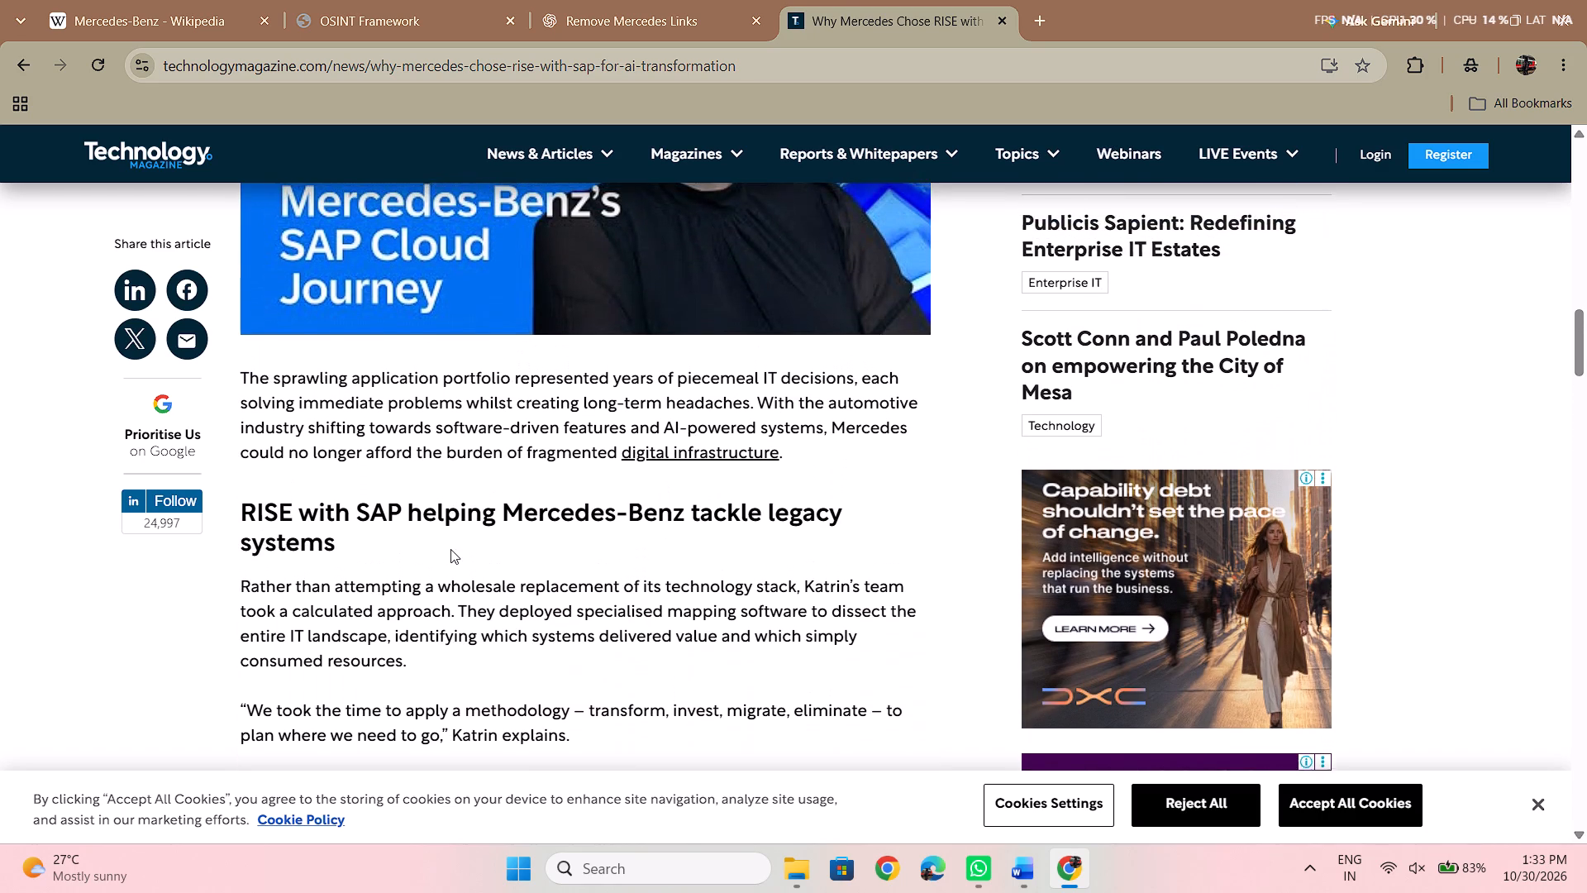
{"action": "scroll", "coordinate": [450, 549], "scroll_direction": "up", "scroll_amount": 4}
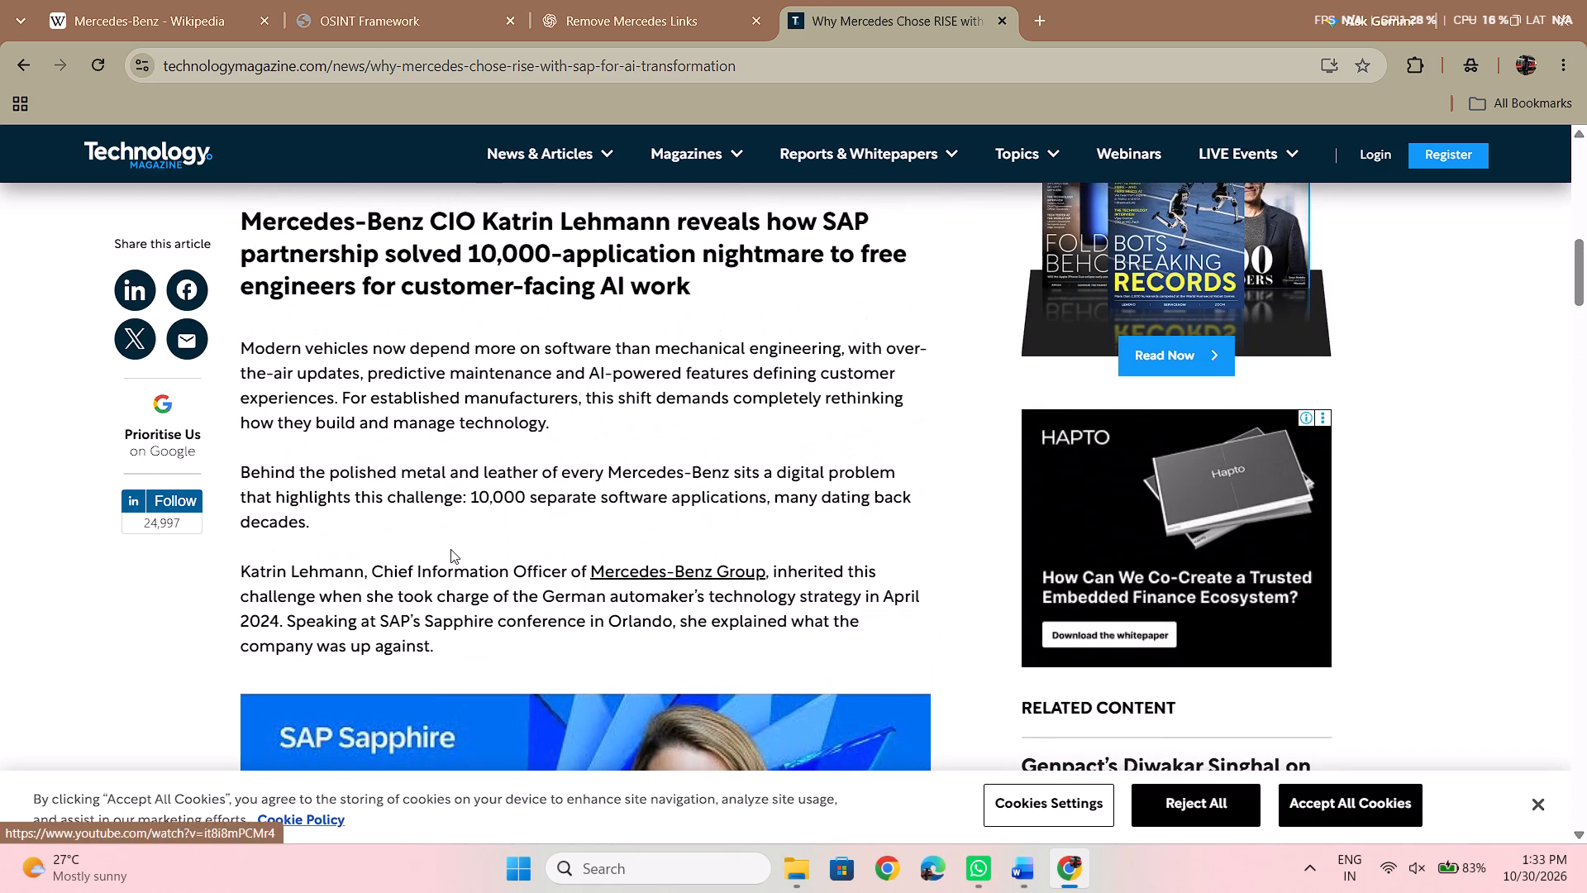
{"action": "scroll", "coordinate": [450, 549], "scroll_direction": "up", "scroll_amount": 1}
{"action": "scroll", "coordinate": [384, 448], "scroll_direction": "up", "scroll_amount": 1}
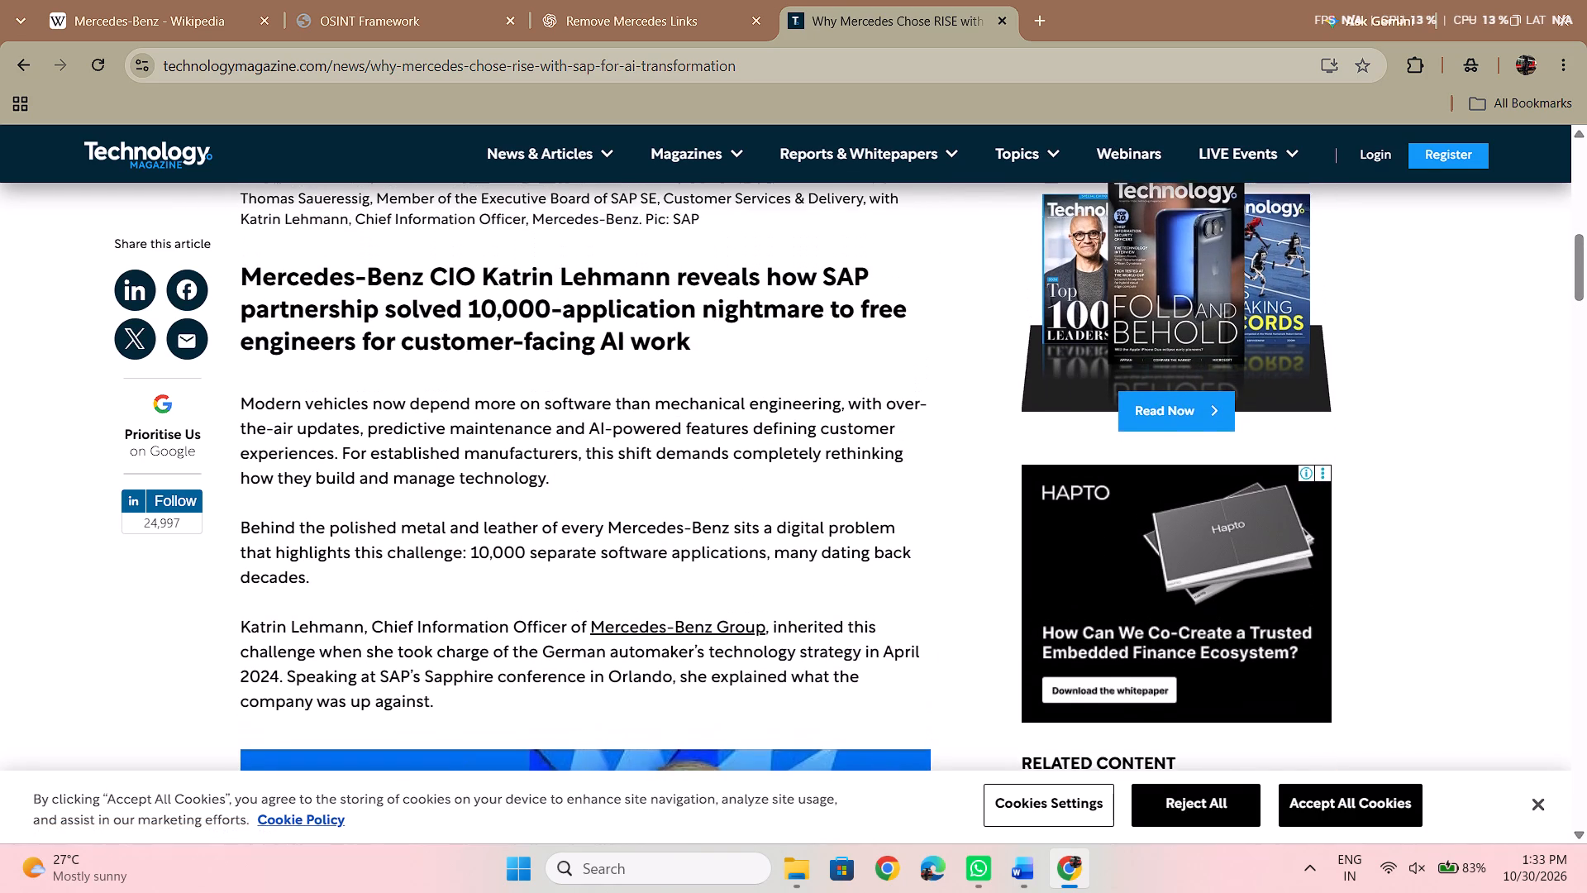
{"action": "scroll", "coordinate": [384, 448], "scroll_direction": "up", "scroll_amount": 1}
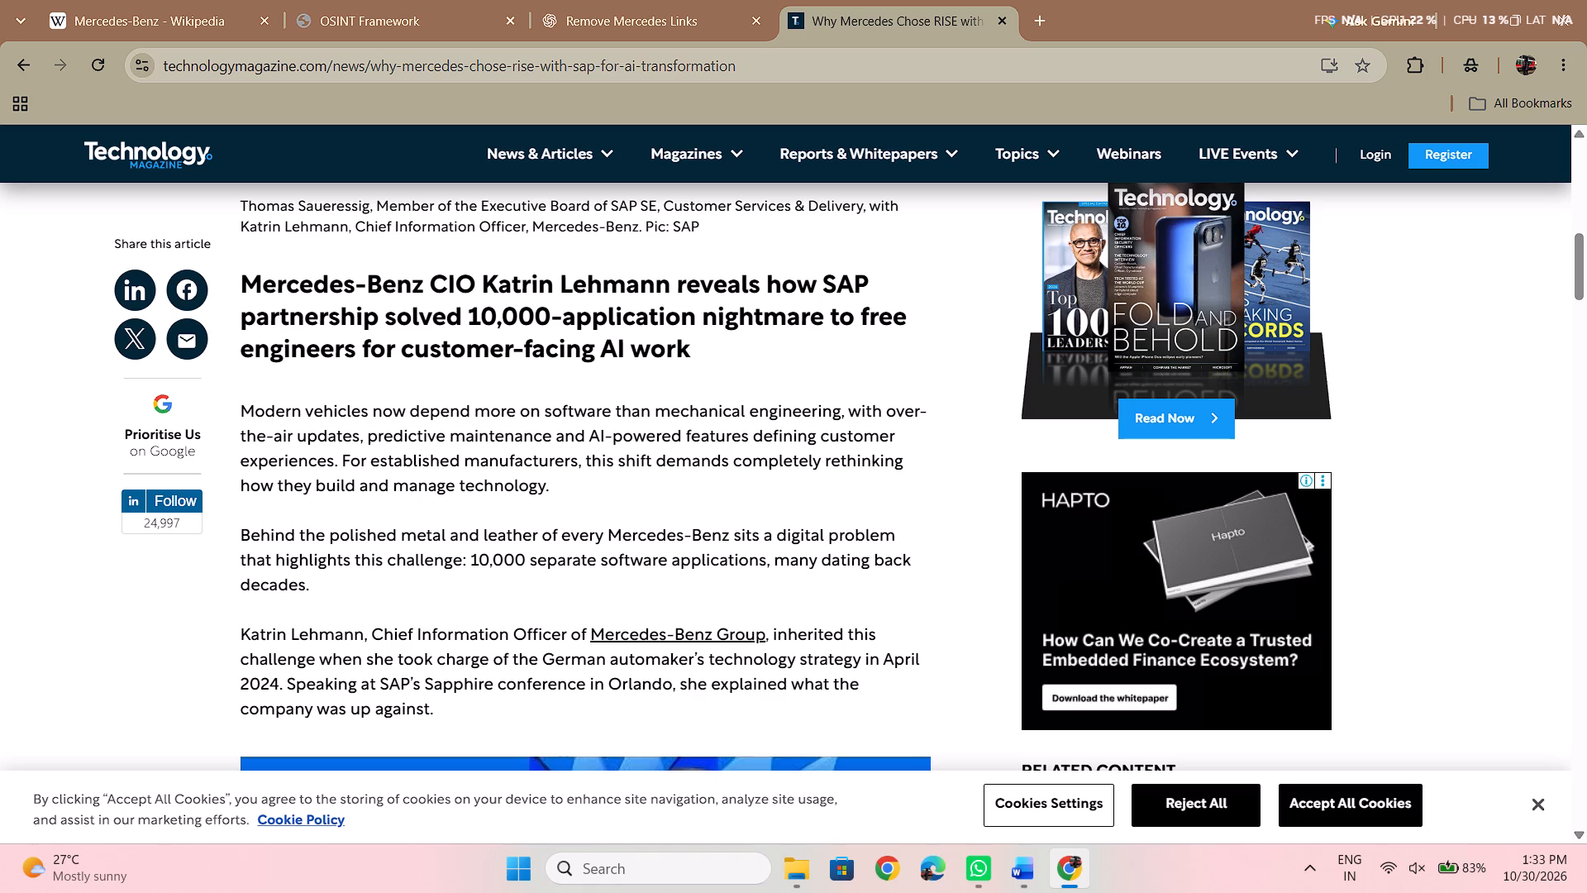
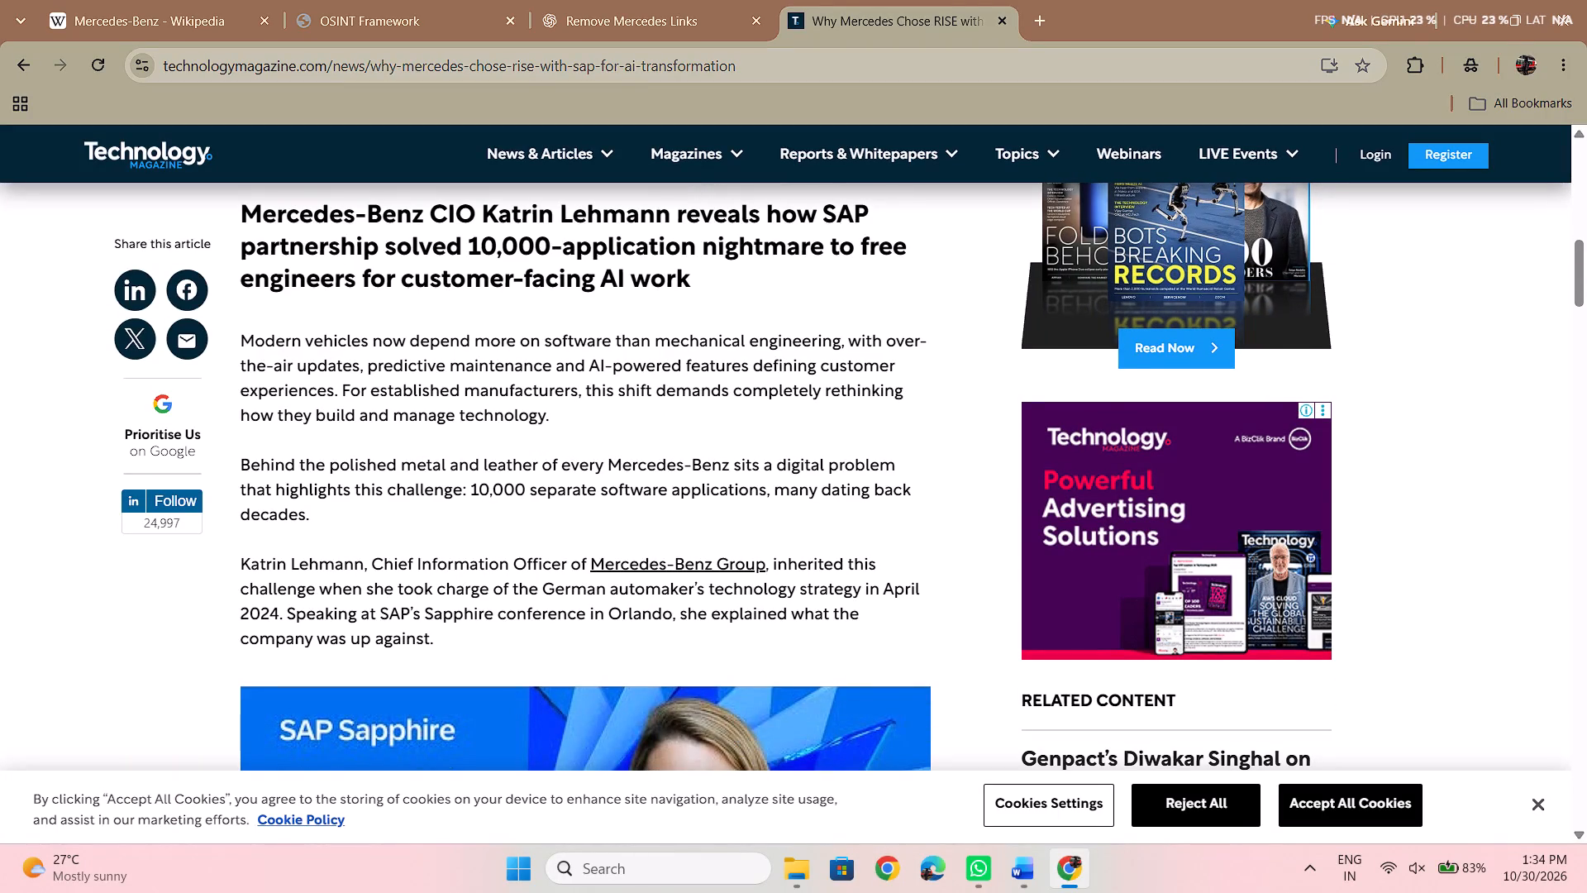
Copy the article's paragraphs on the 10,000 software applications and the CIO's inherited challenge, and paste them below the section 1.2 opening sentence in Word.
{"action": "left_click_drag", "start_coordinate": [242, 463], "coordinate": [469, 561]}
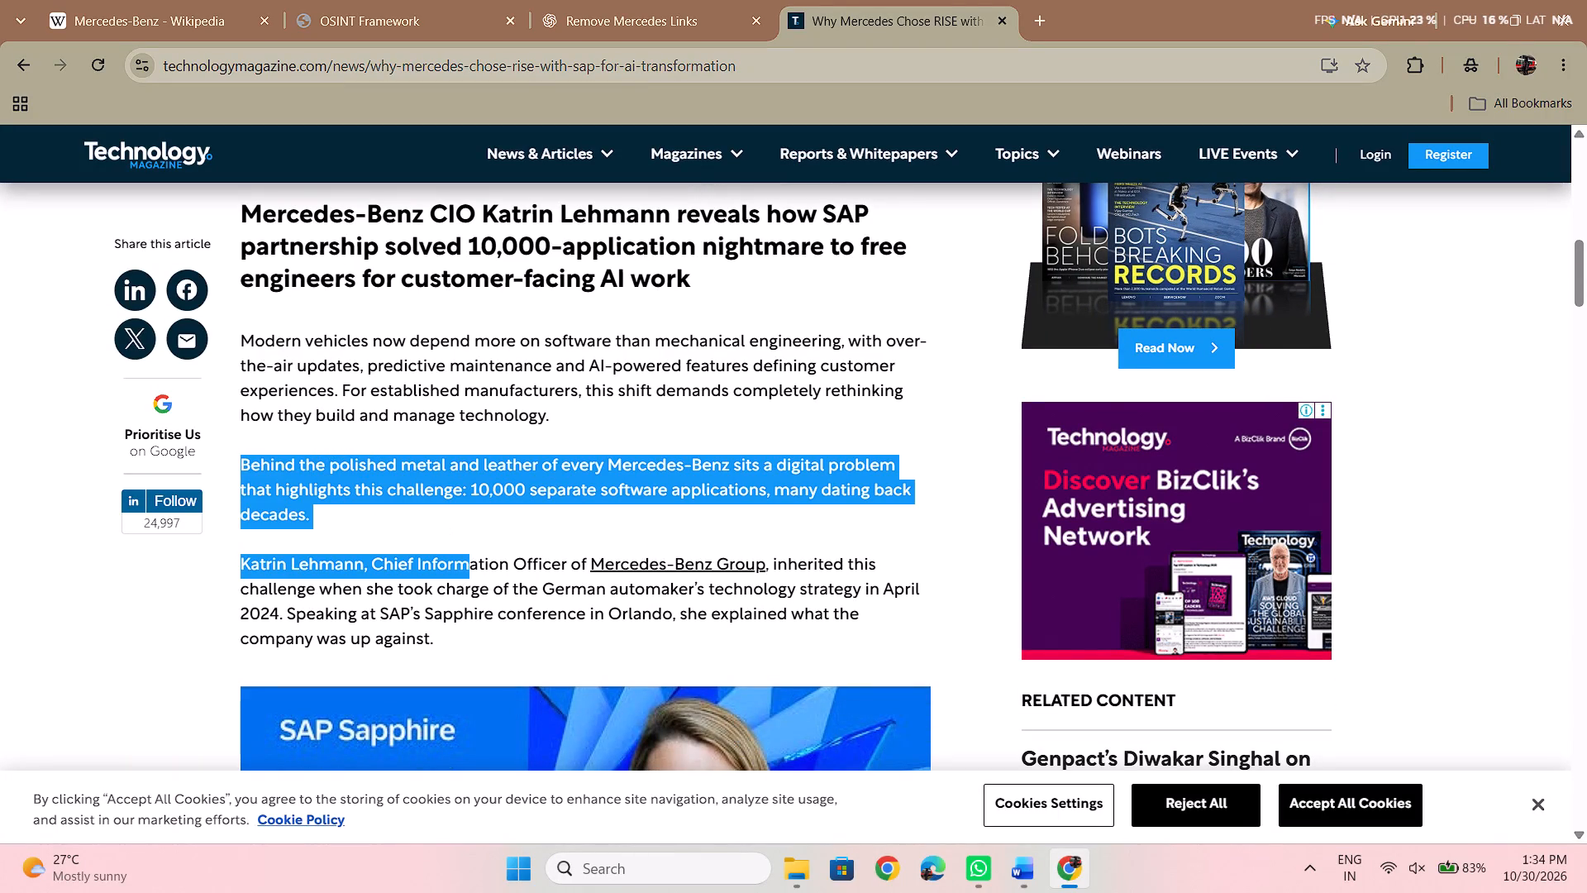
{"action": "left_click_drag", "start_coordinate": [469, 561], "coordinate": [452, 628]}
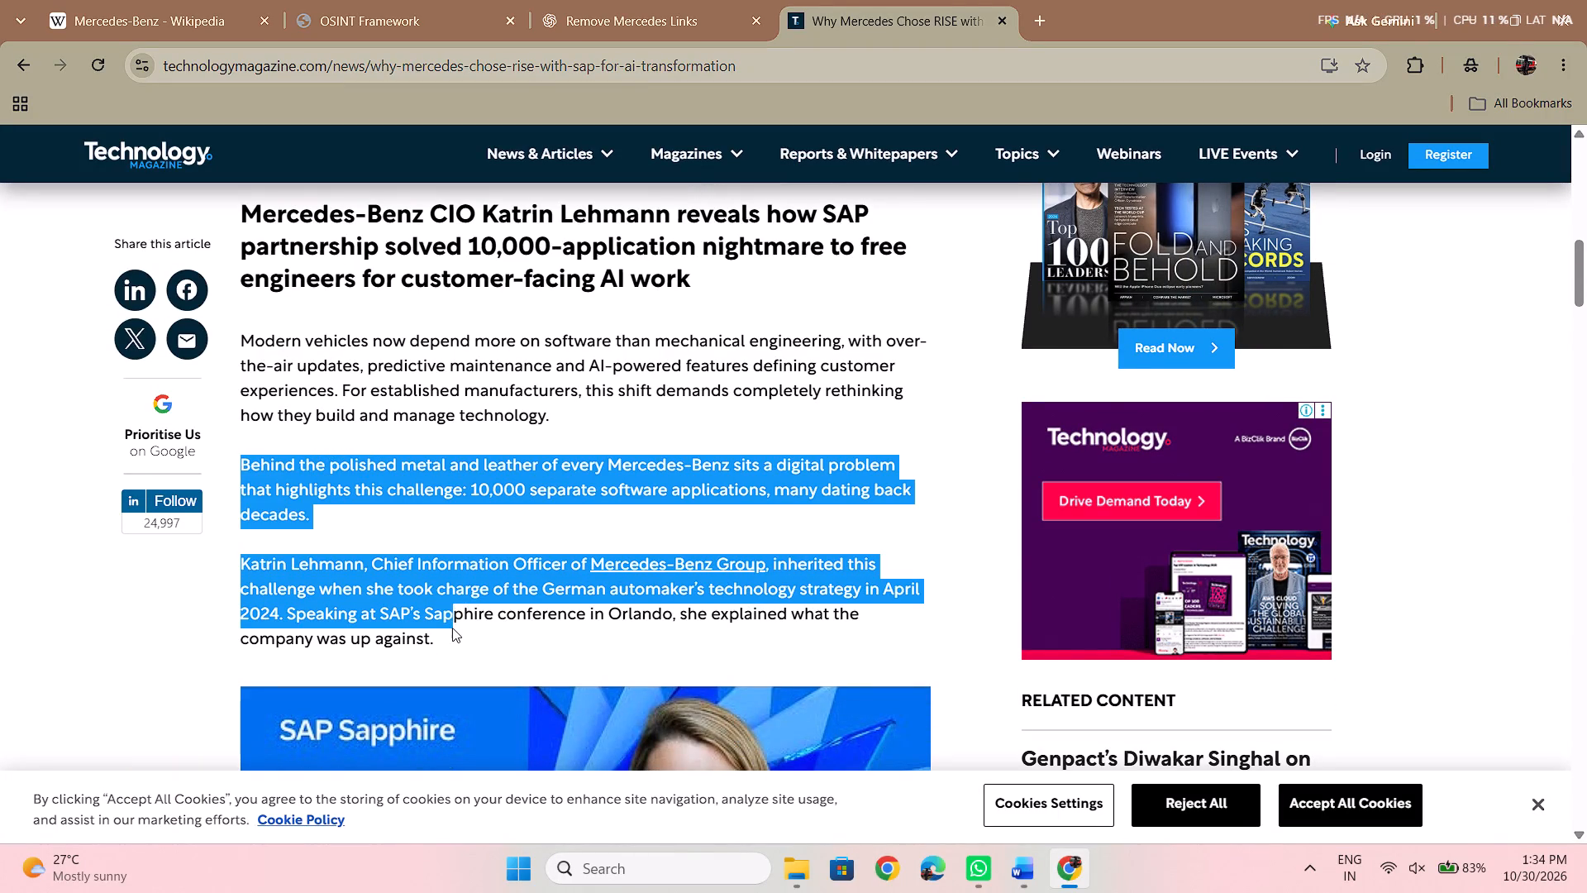
{"action": "left_click_drag", "start_coordinate": [452, 628], "coordinate": [445, 640]}
{"action": "key", "text": "ctrl+v"}
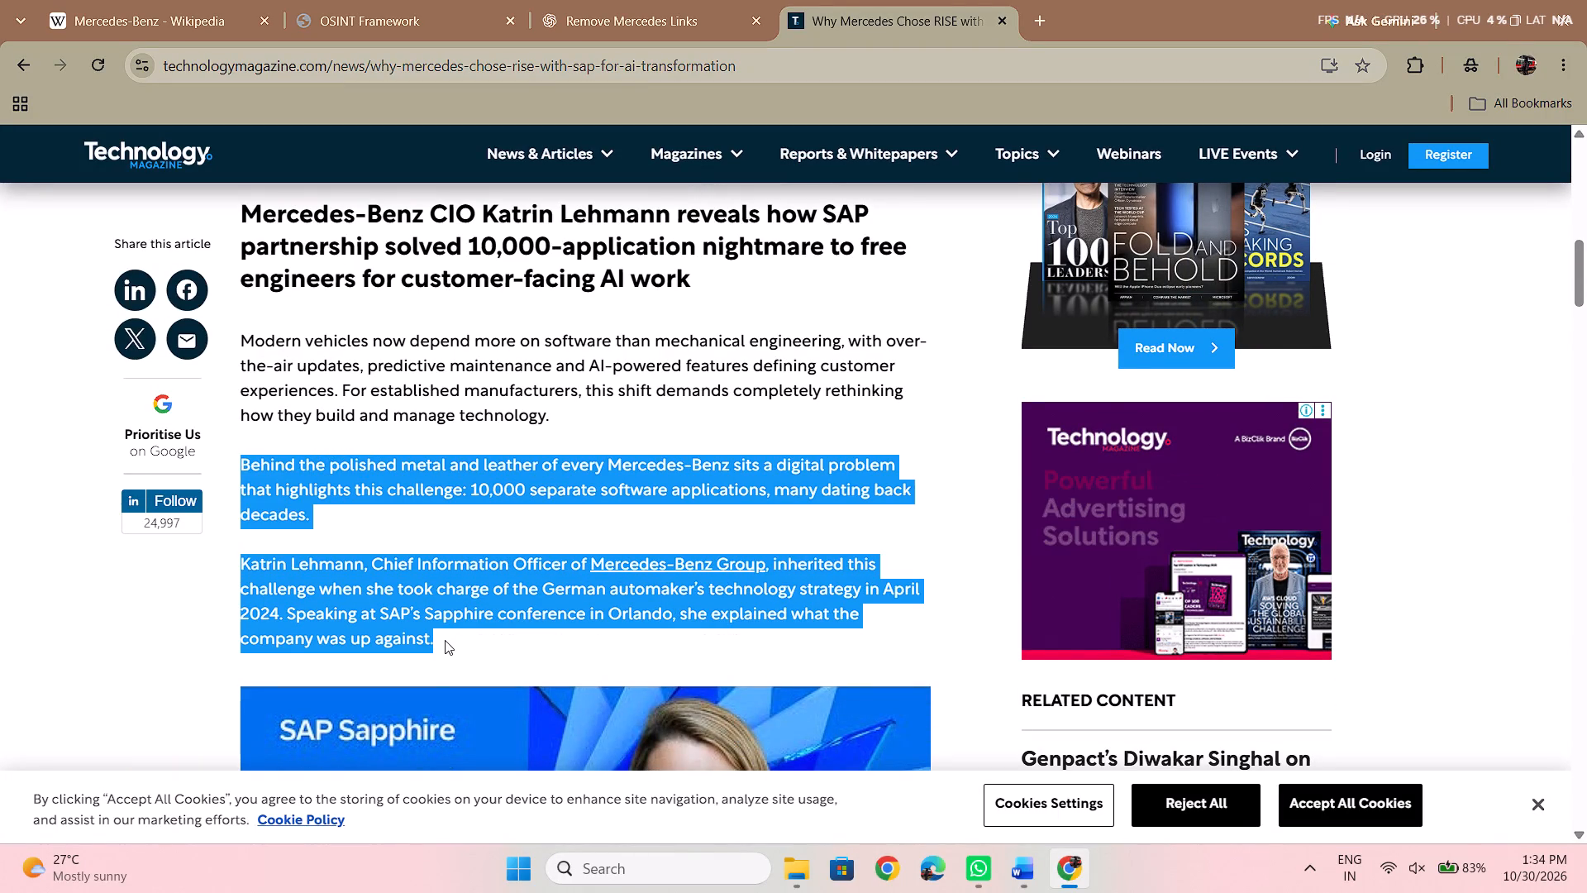
{"action": "key", "text": "ctrl+c"}
{"action": "key", "text": "ctrl+c"}
{"action": "key", "text": "ctrl+c"}
{"action": "left_click", "coordinate": [1013, 850]}
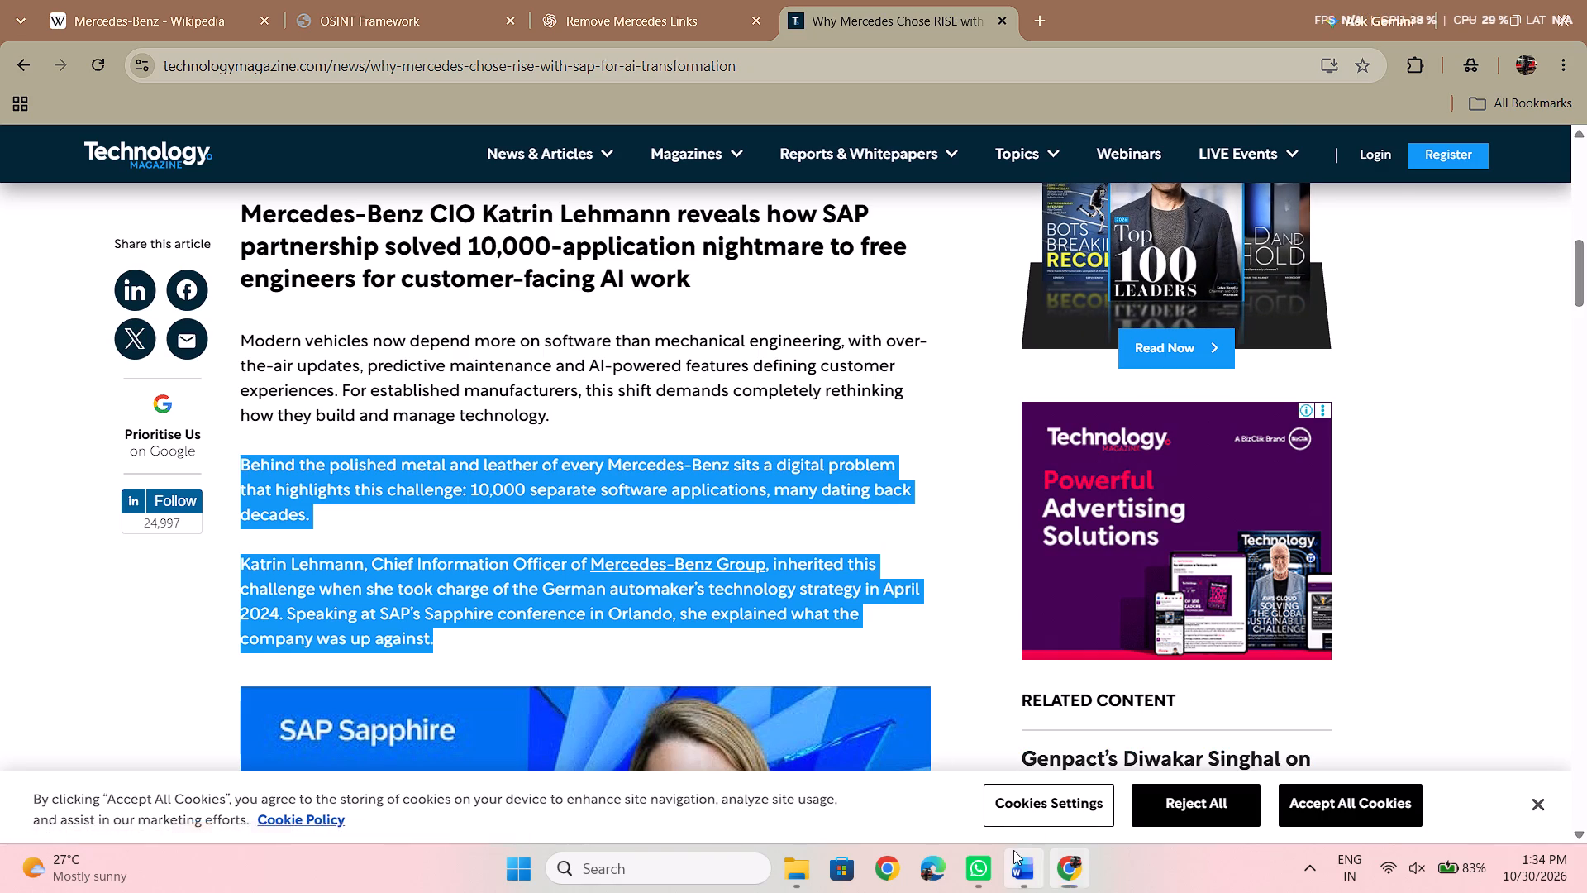
{"action": "left_click", "coordinate": [670, 516]}
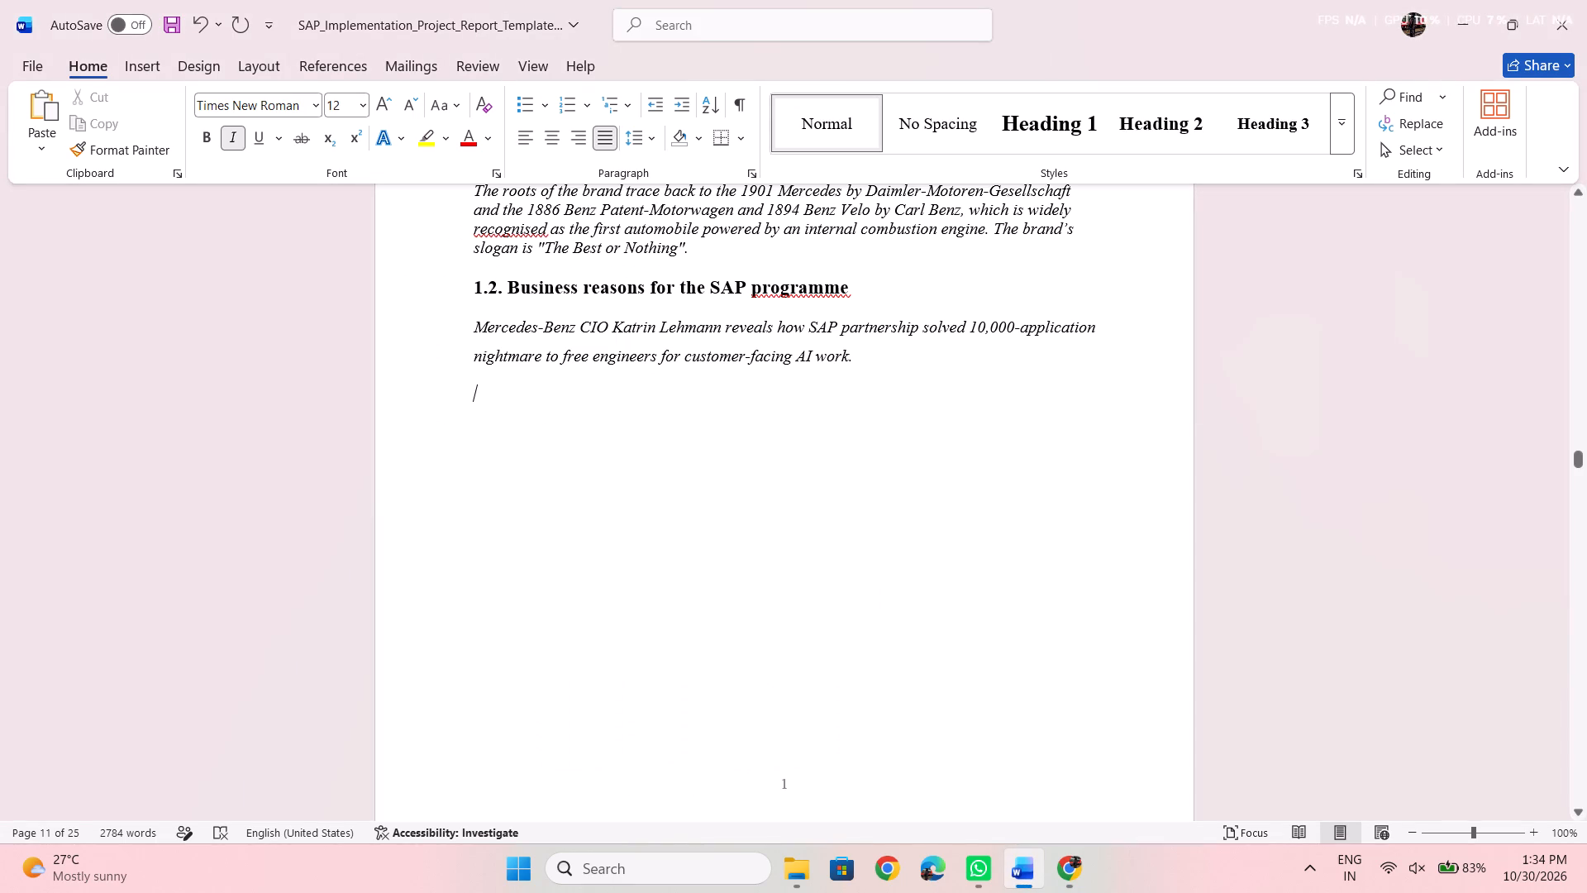
{"action": "key", "text": "ctrl+v"}
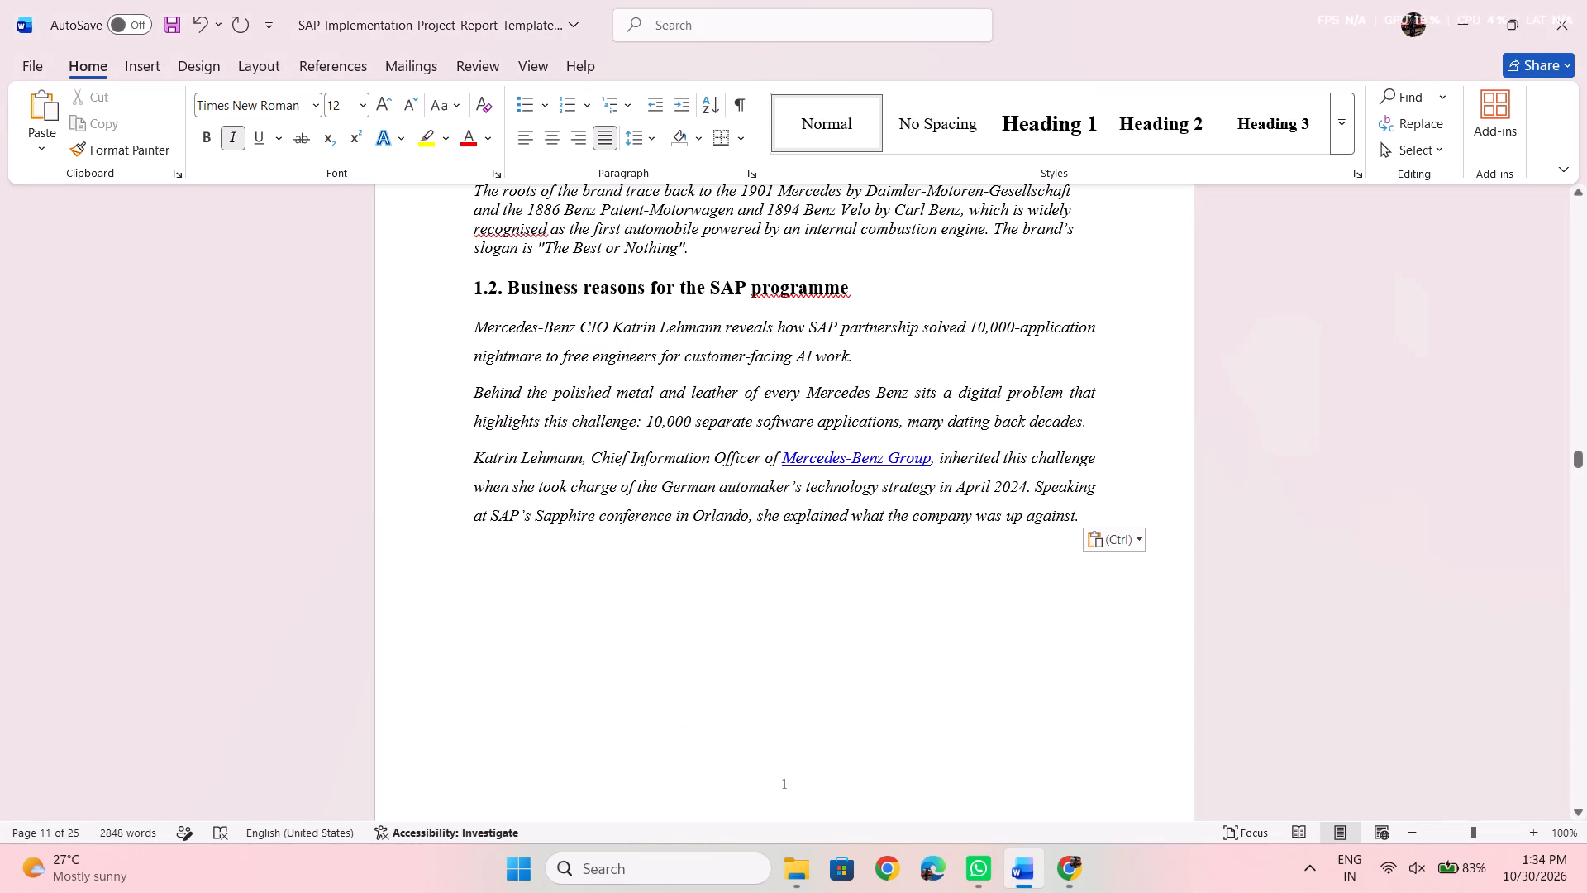
Look over the section 1.1 company profile text and the newly pasted section 1.2 paragraphs to compare how they are laid out.
{"action": "scroll", "coordinate": [768, 558], "scroll_direction": "up", "scroll_amount": 1}
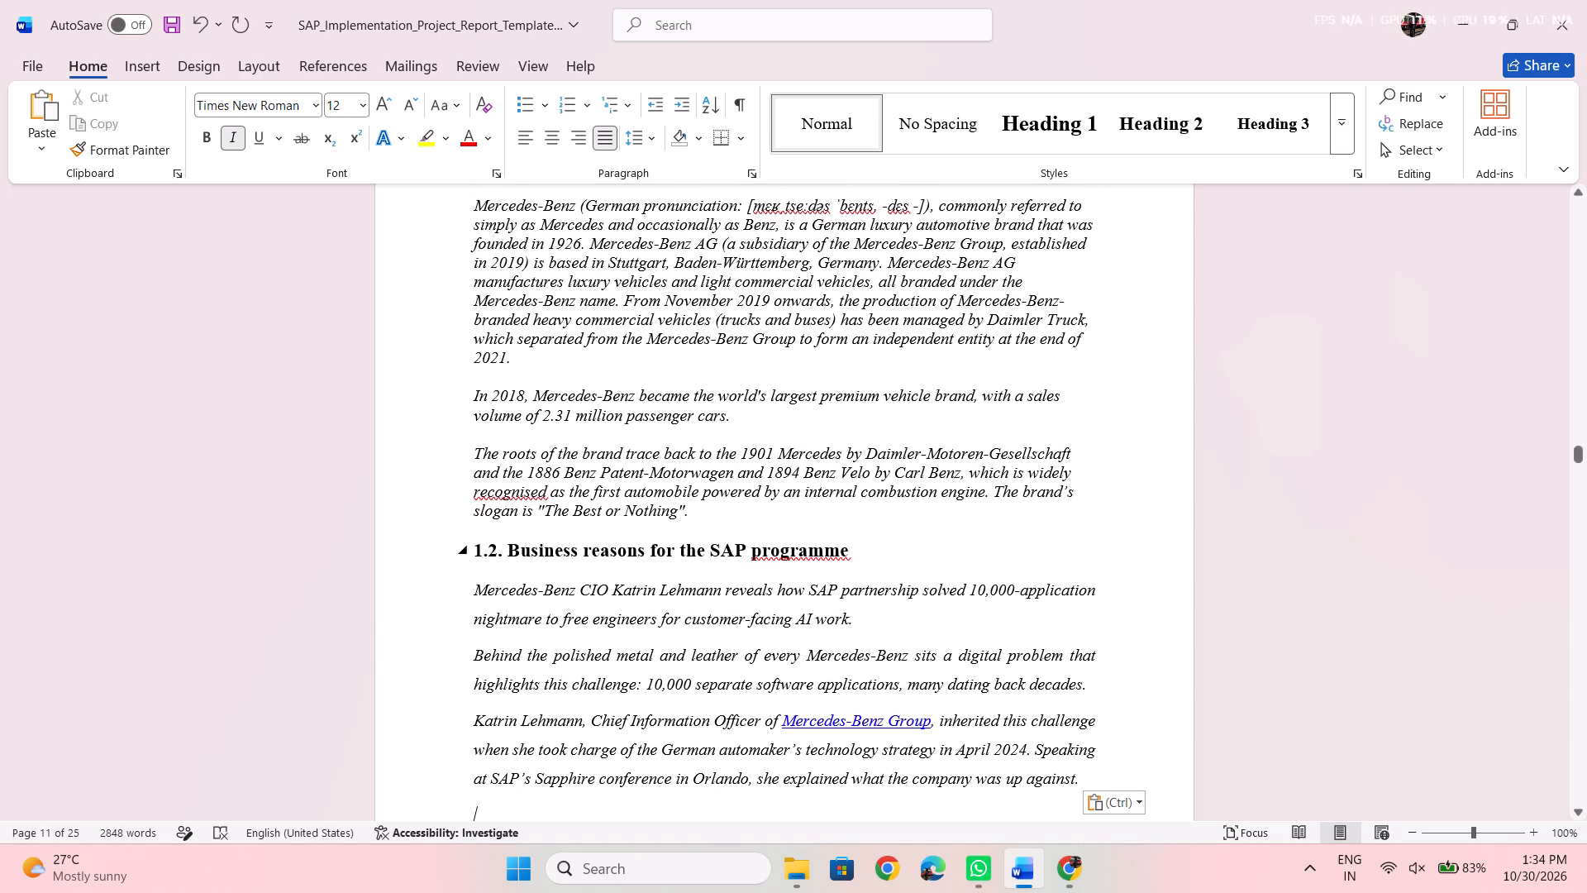
{"action": "left_click_drag", "start_coordinate": [728, 504], "coordinate": [631, 442]}
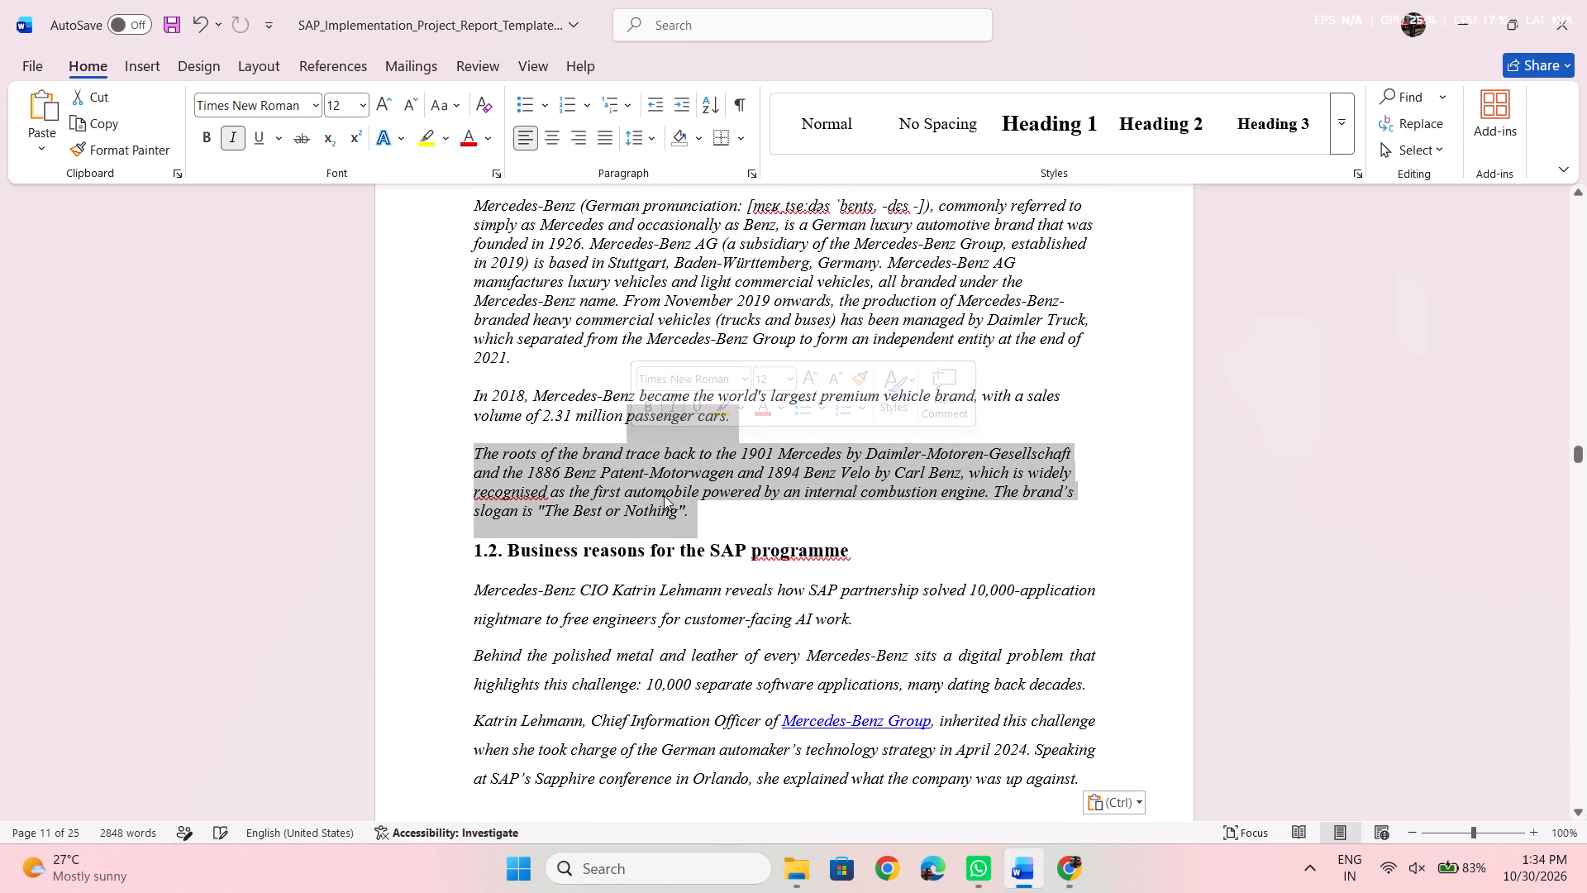
{"action": "left_click", "coordinate": [664, 495]}
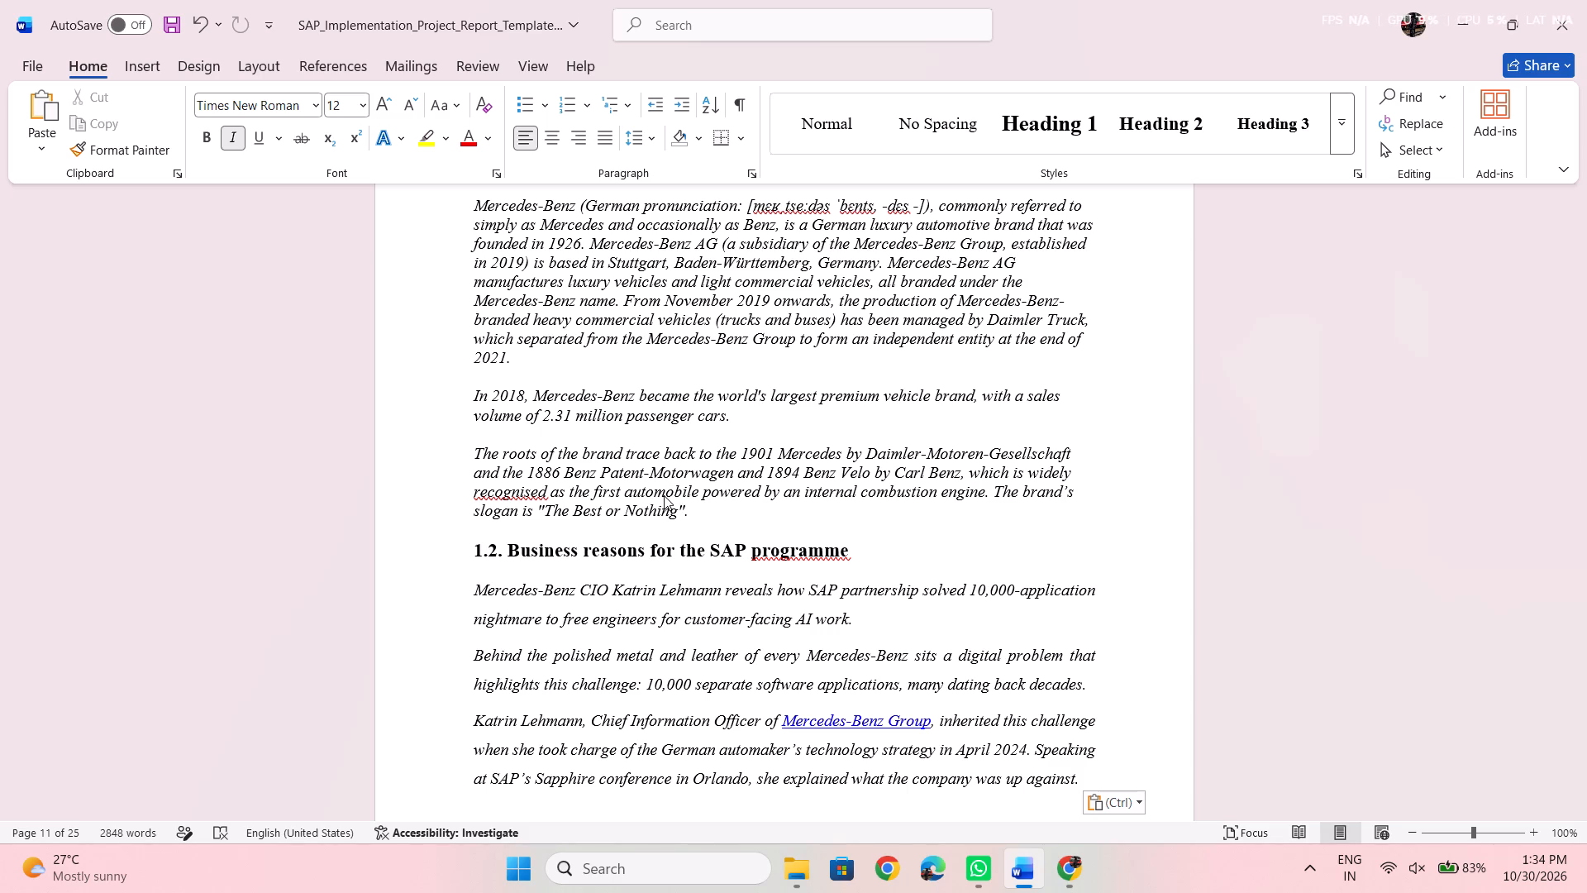
{"action": "scroll", "coordinate": [1014, 464], "scroll_direction": "up", "scroll_amount": 1}
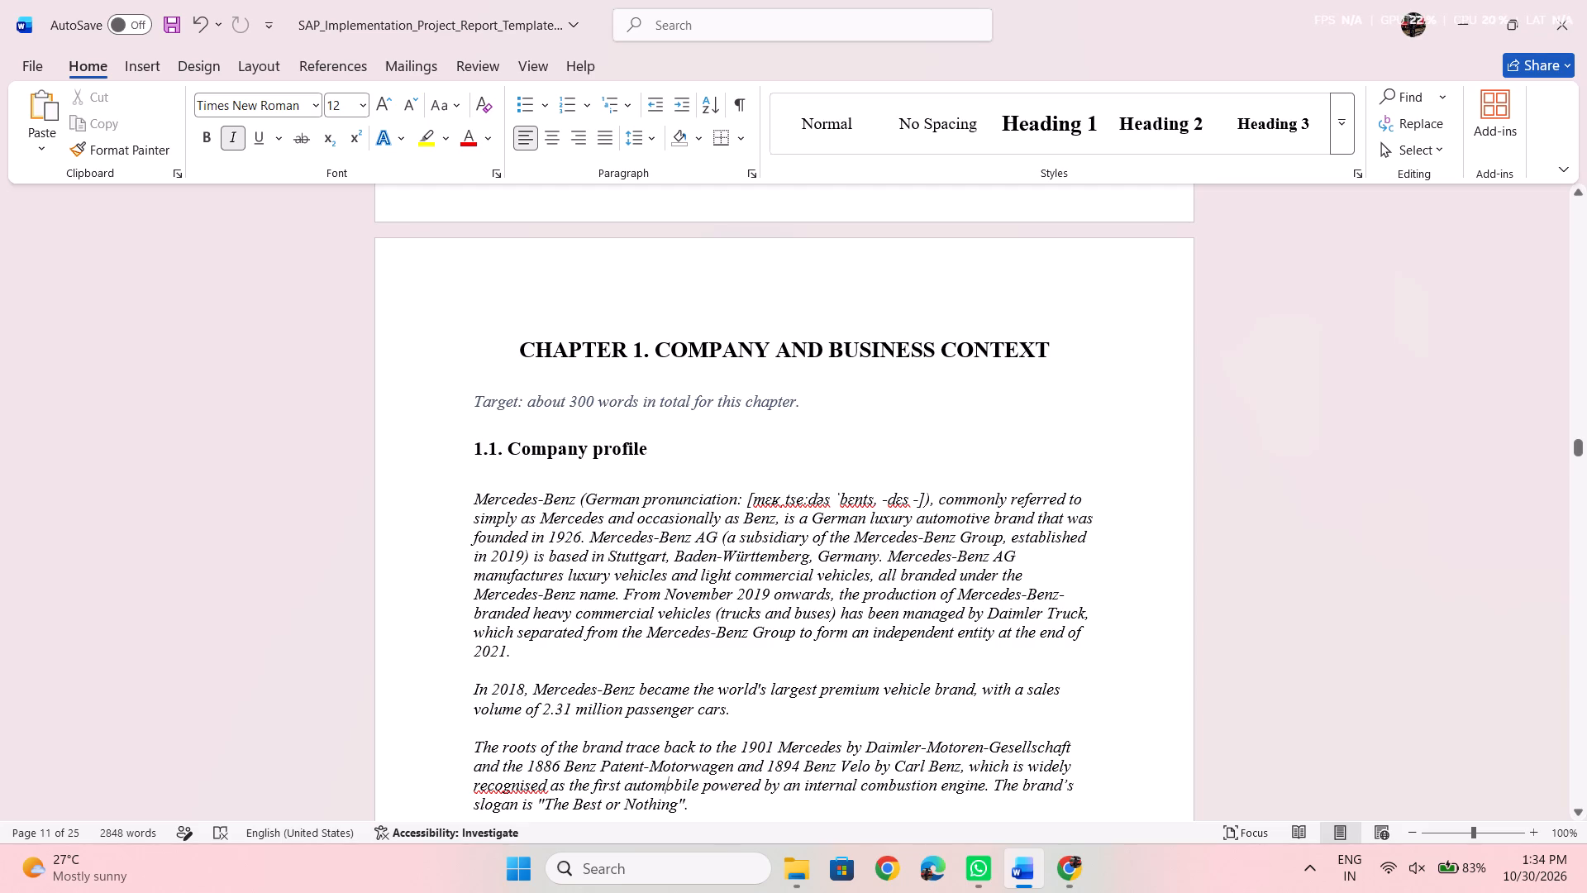
{"action": "scroll", "coordinate": [783, 399], "scroll_direction": "down", "scroll_amount": 2}
{"action": "scroll", "coordinate": [783, 399], "scroll_direction": "up", "scroll_amount": 1}
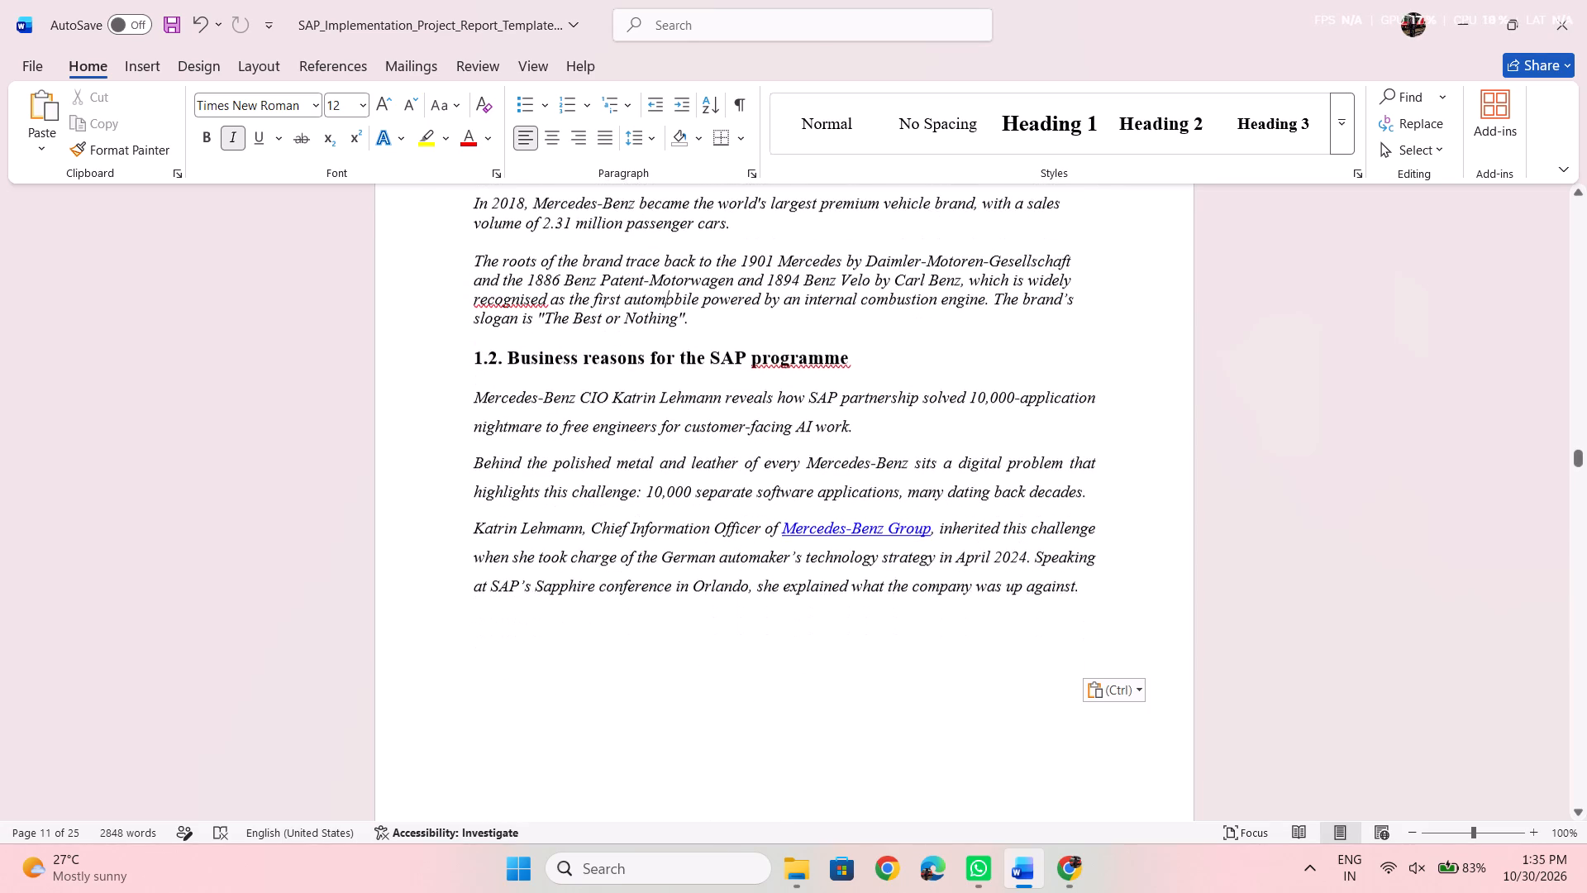
{"action": "scroll", "coordinate": [783, 399], "scroll_direction": "down", "scroll_amount": 1}
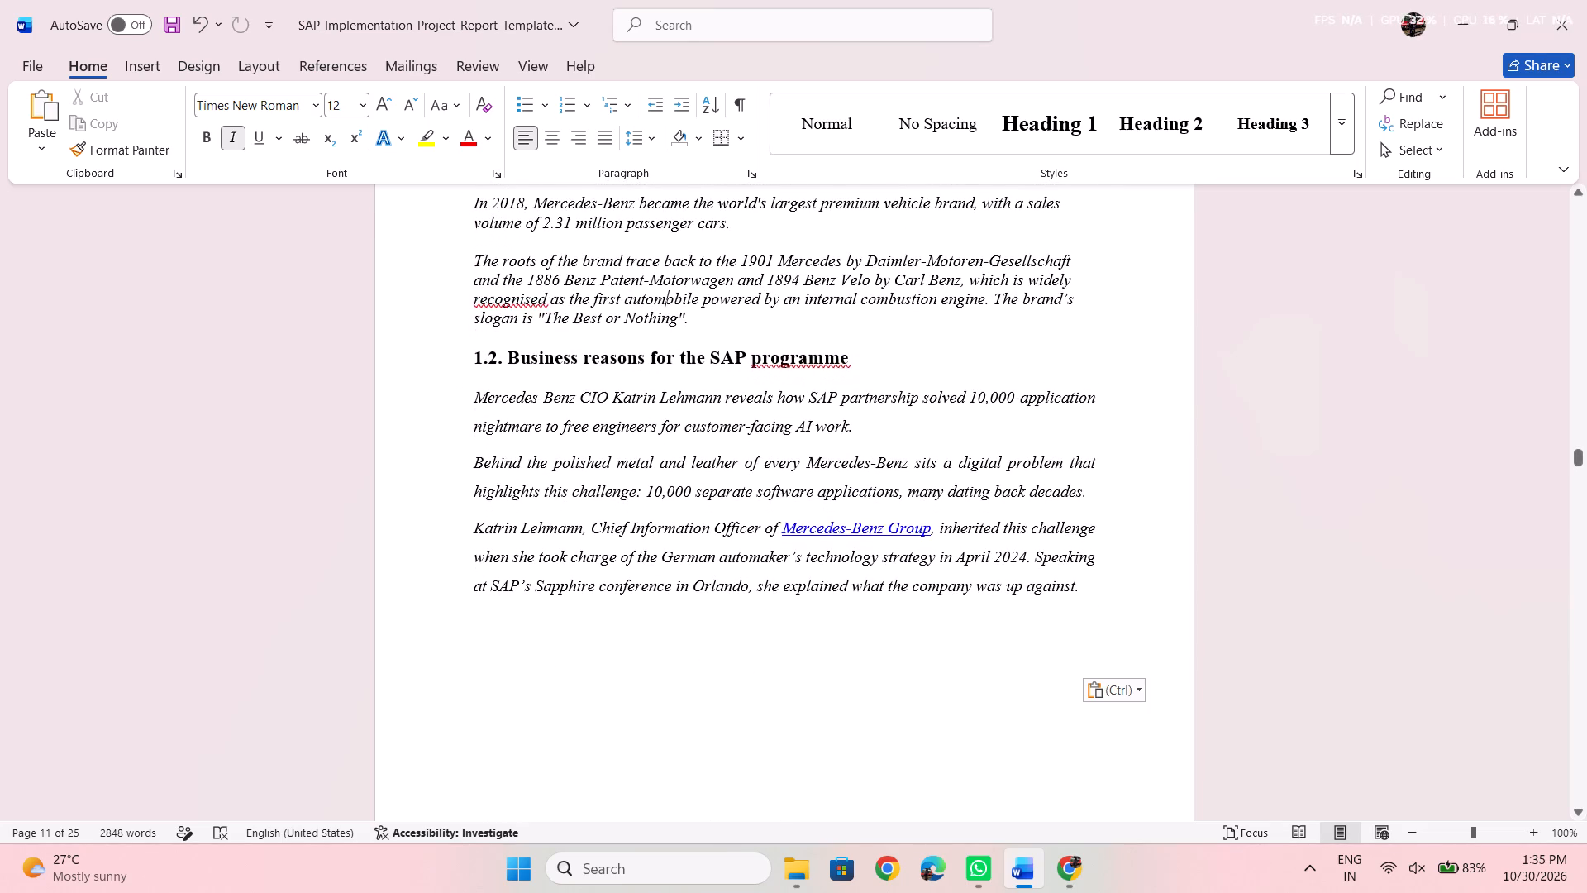
{"action": "scroll", "coordinate": [783, 399], "scroll_direction": "up", "scroll_amount": 1}
{"action": "scroll", "coordinate": [905, 585], "scroll_direction": "down", "scroll_amount": 1}
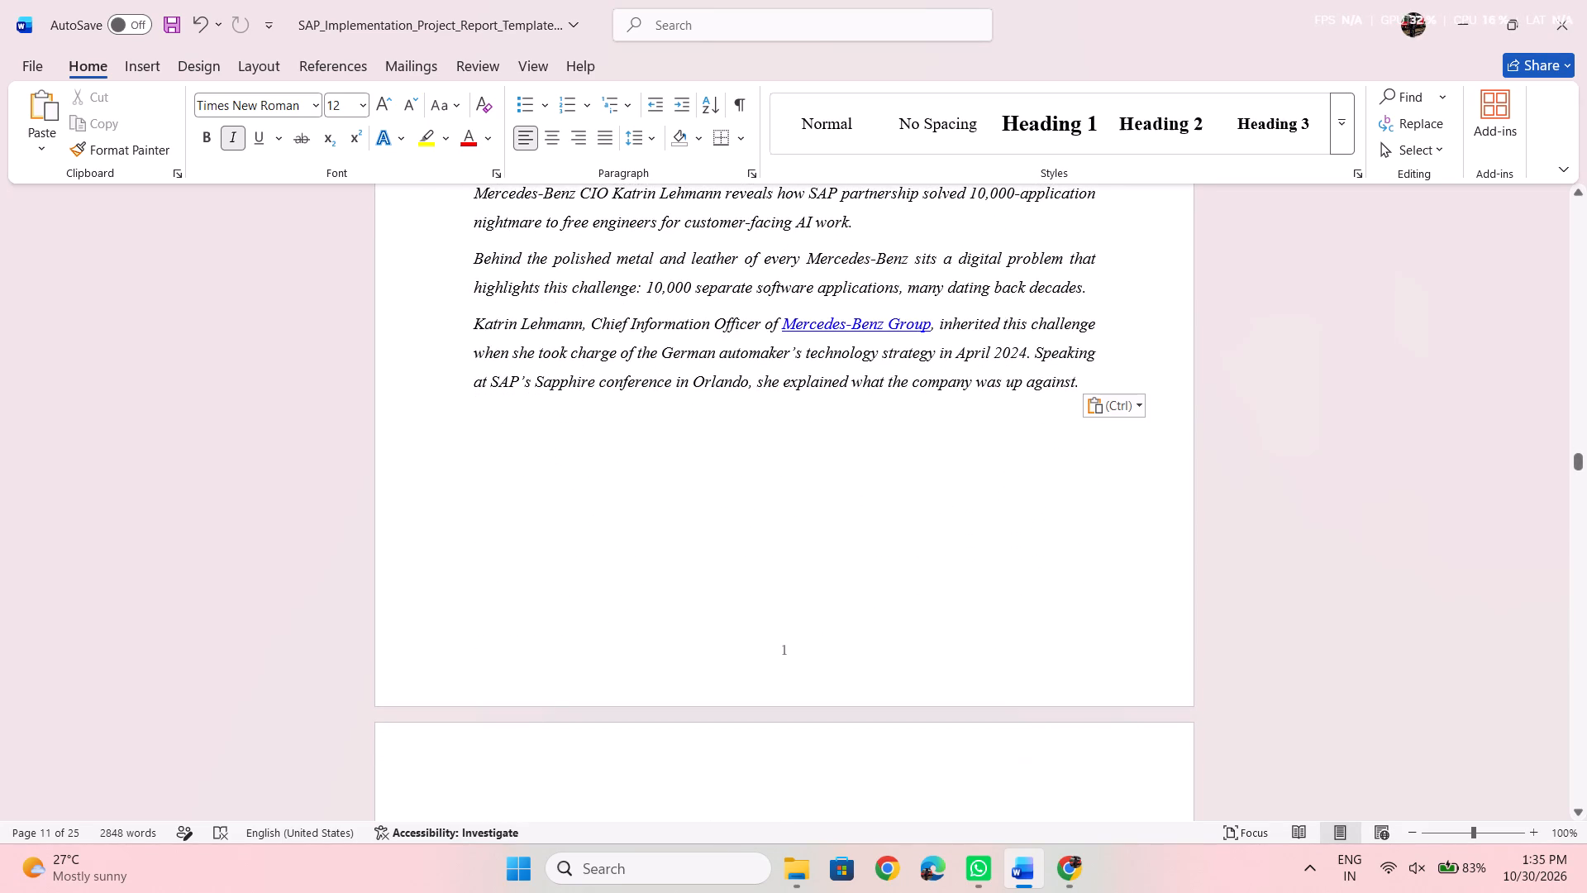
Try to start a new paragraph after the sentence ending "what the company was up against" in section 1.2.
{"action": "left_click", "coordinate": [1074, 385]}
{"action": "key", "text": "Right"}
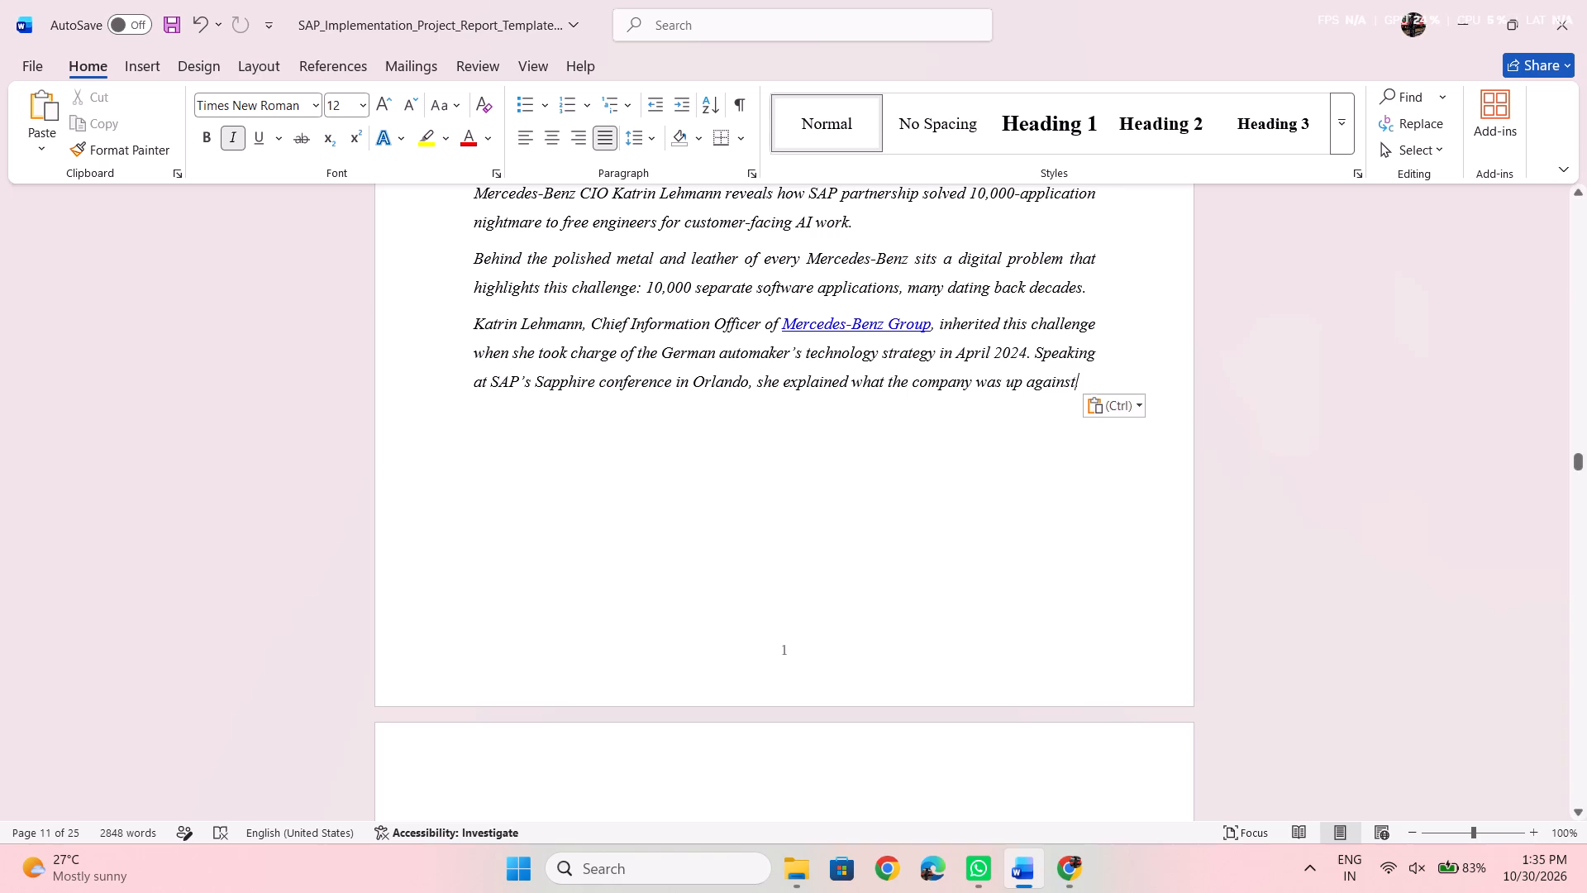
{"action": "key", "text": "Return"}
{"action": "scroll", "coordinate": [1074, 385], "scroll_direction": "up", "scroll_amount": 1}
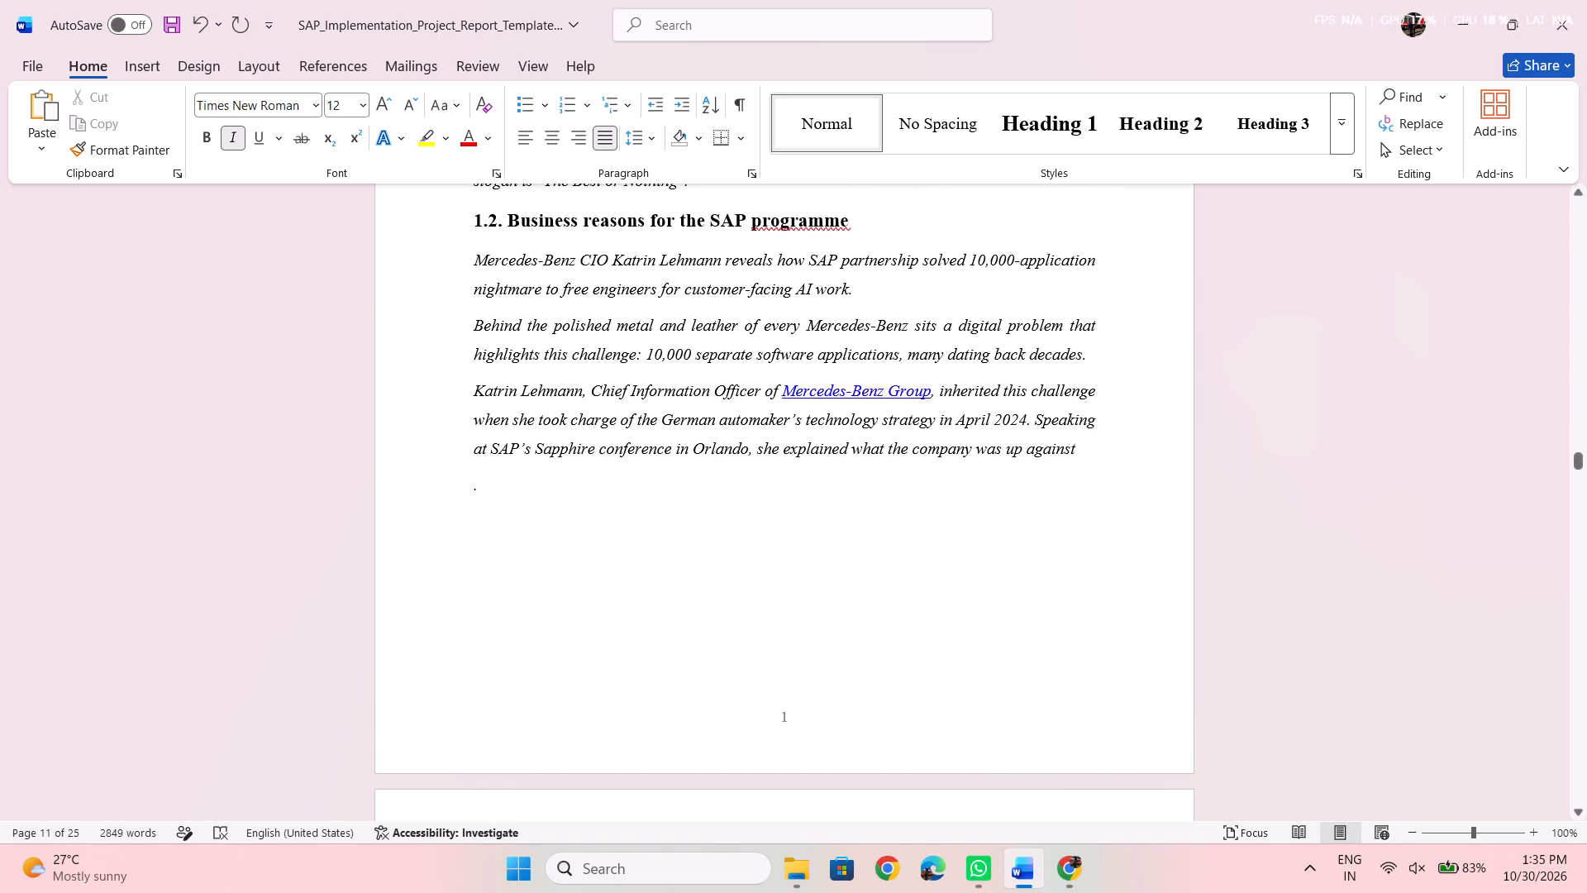
In the Chrome article, copy the text from "Much of Mercedes' critical infrastructure" through "its most crucial systems for priority treatment.".
{"action": "left_click", "coordinate": [1072, 860]}
{"action": "scroll", "coordinate": [822, 608], "scroll_direction": "down", "scroll_amount": 5}
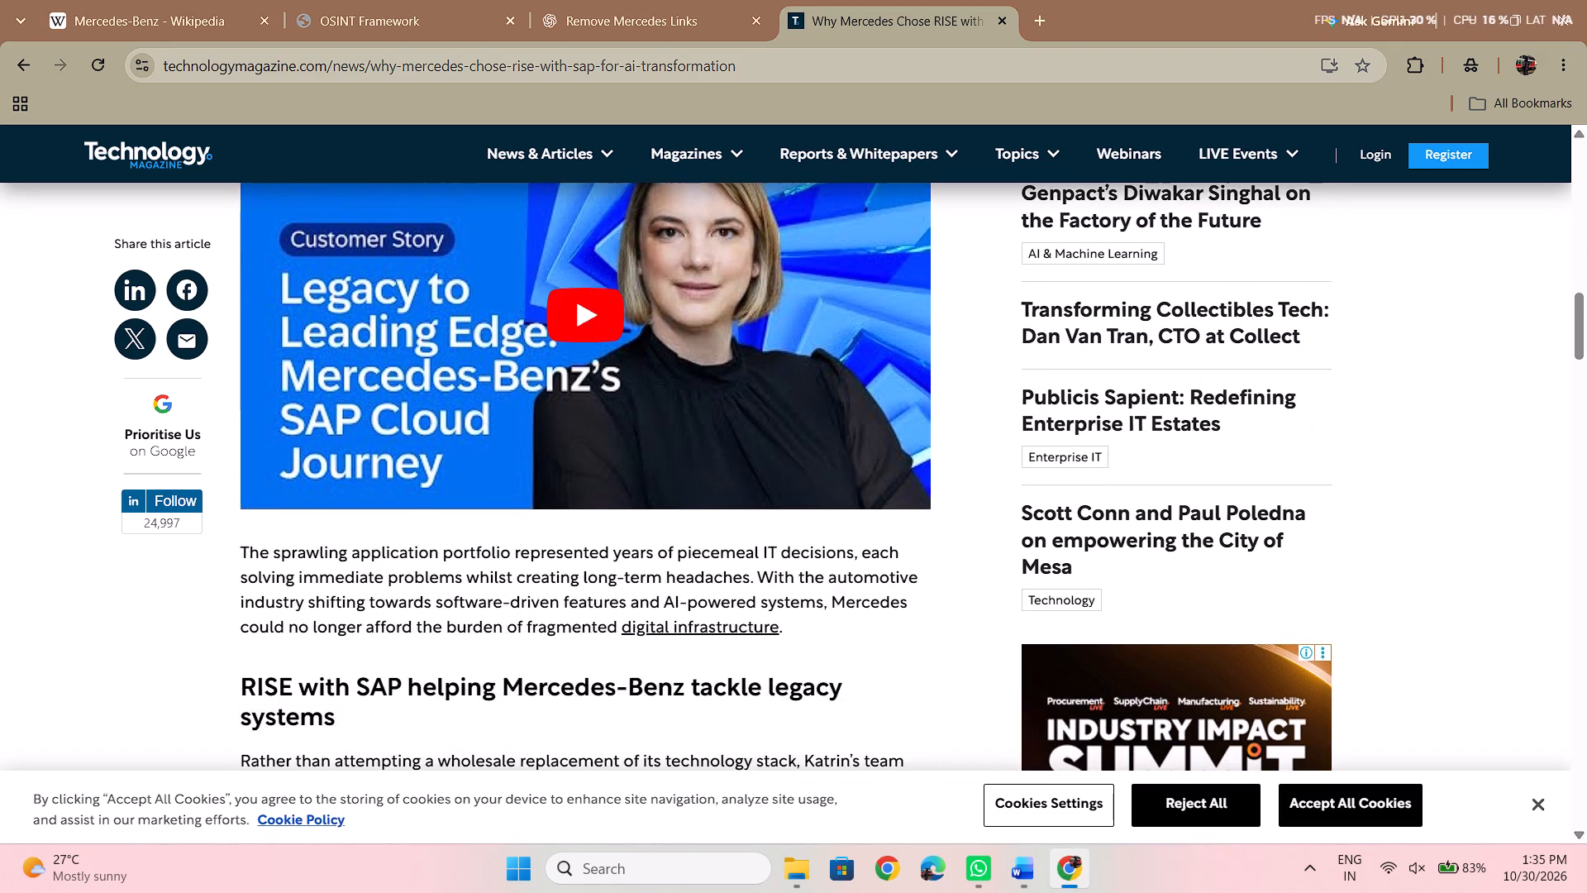
{"action": "scroll", "coordinate": [822, 608], "scroll_direction": "down", "scroll_amount": 1}
{"action": "left_click", "coordinate": [822, 608]}
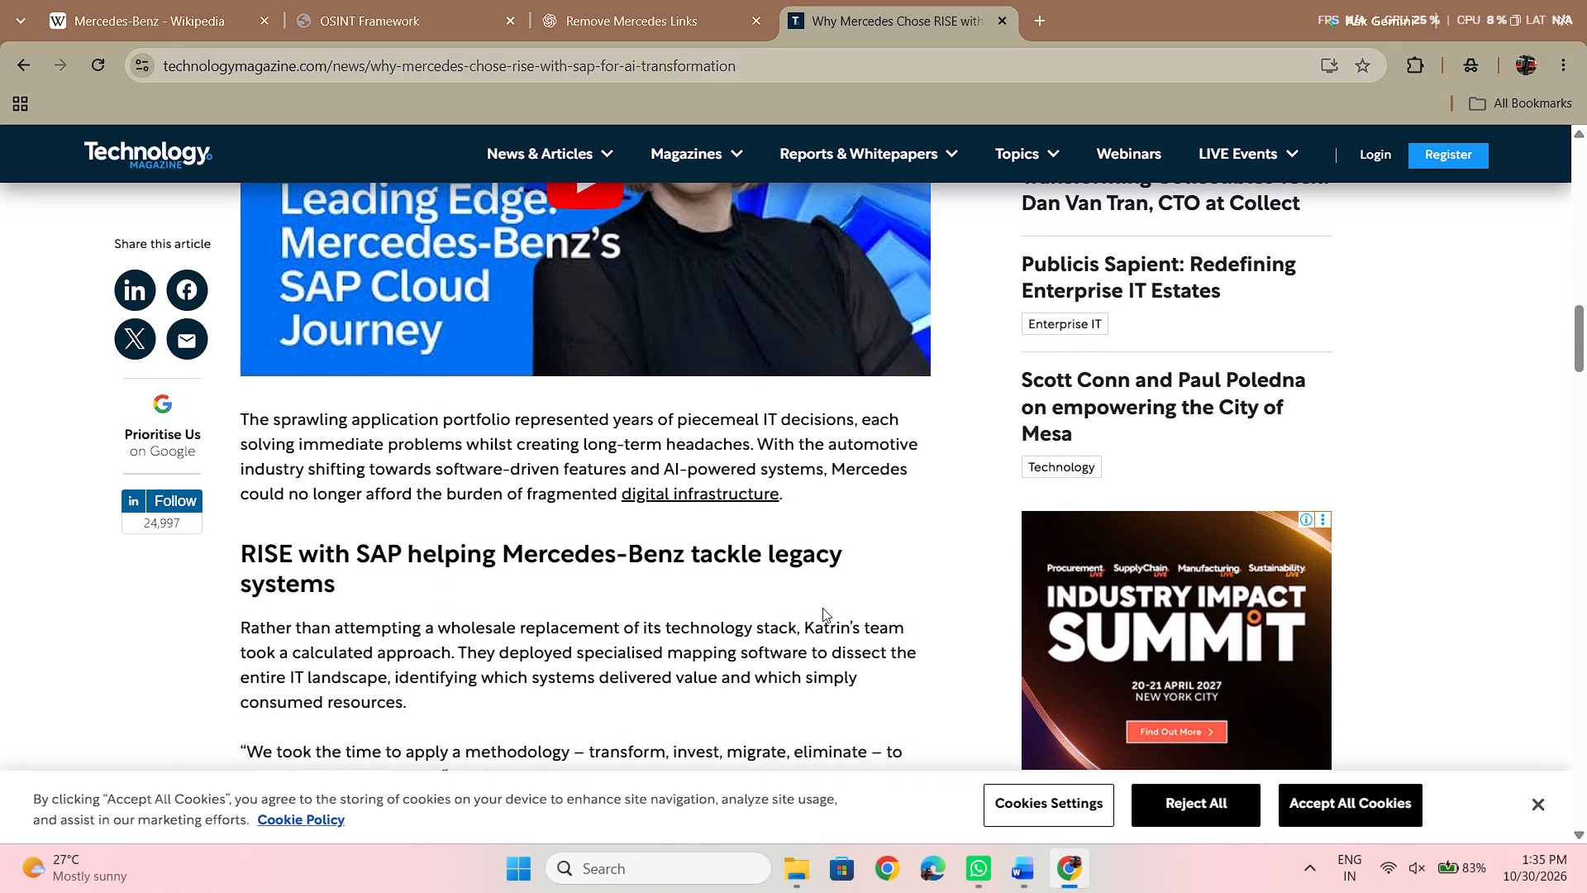
{"action": "scroll", "coordinate": [822, 608], "scroll_direction": "down", "scroll_amount": 1}
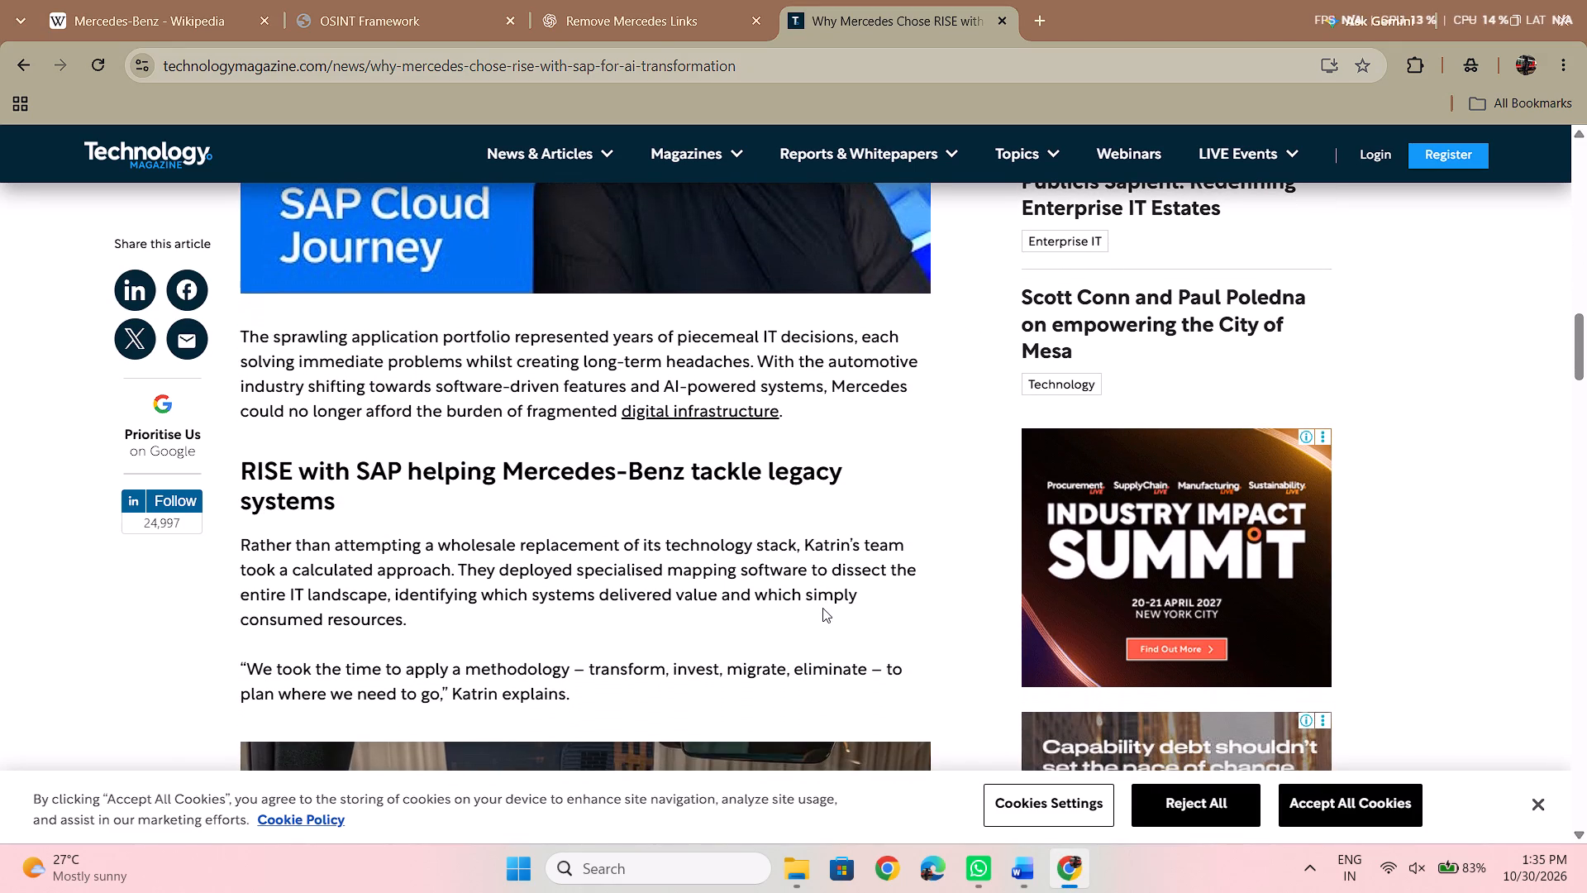
{"action": "scroll", "coordinate": [822, 608], "scroll_direction": "down", "scroll_amount": 5}
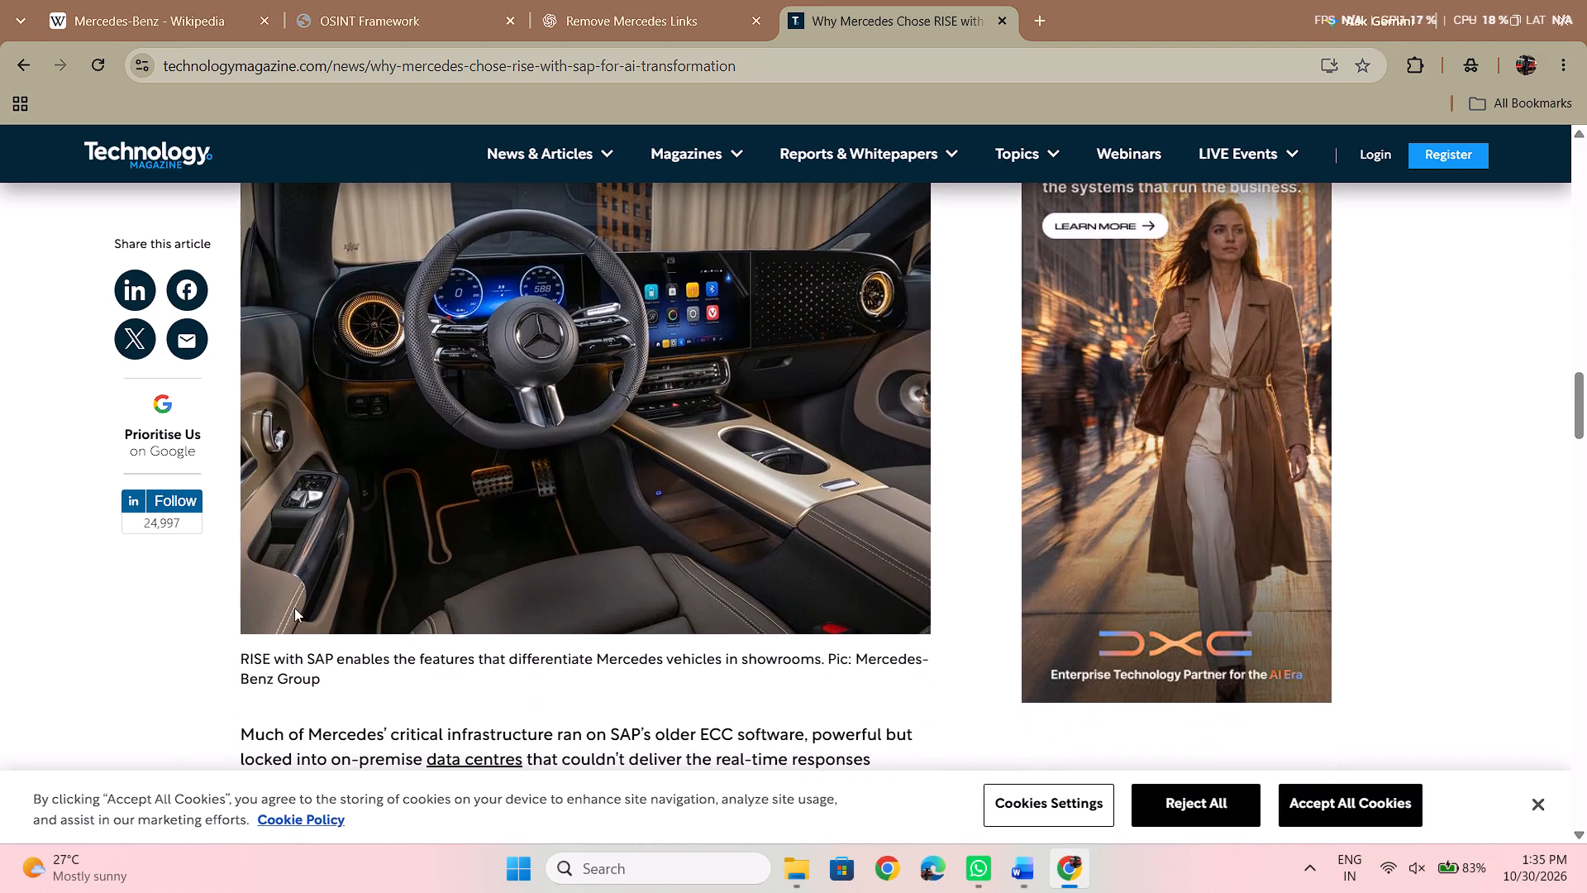
{"action": "scroll", "coordinate": [294, 608], "scroll_direction": "down", "scroll_amount": 1}
{"action": "left_click_drag", "start_coordinate": [241, 590], "coordinate": [394, 602]}
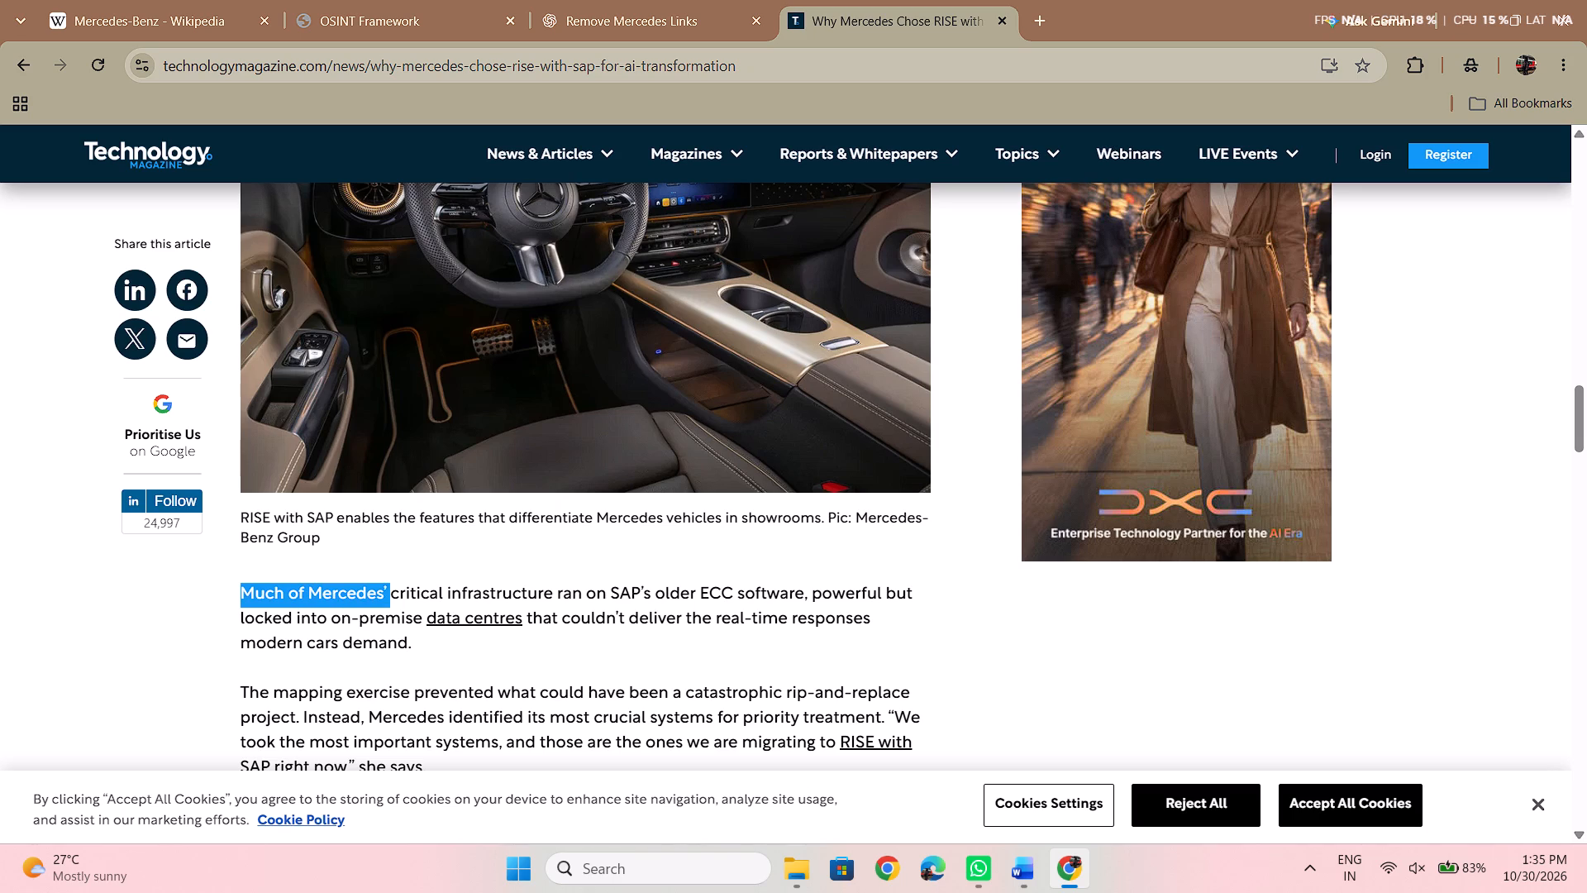
{"action": "left_click_drag", "start_coordinate": [394, 602], "coordinate": [424, 613]}
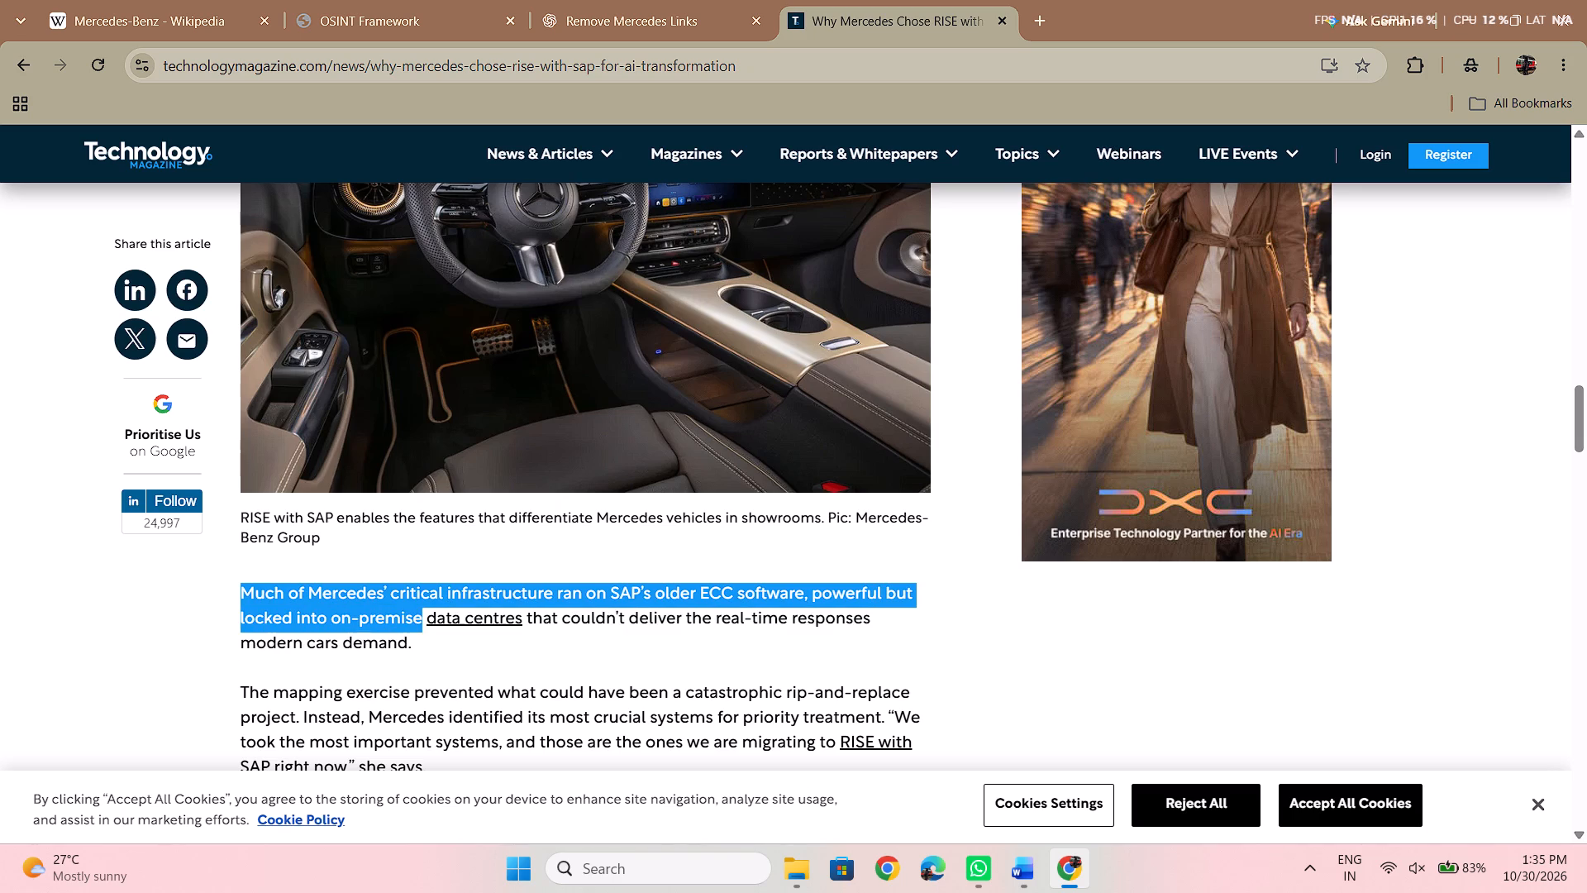
{"action": "left_click_drag", "start_coordinate": [424, 613], "coordinate": [427, 766]}
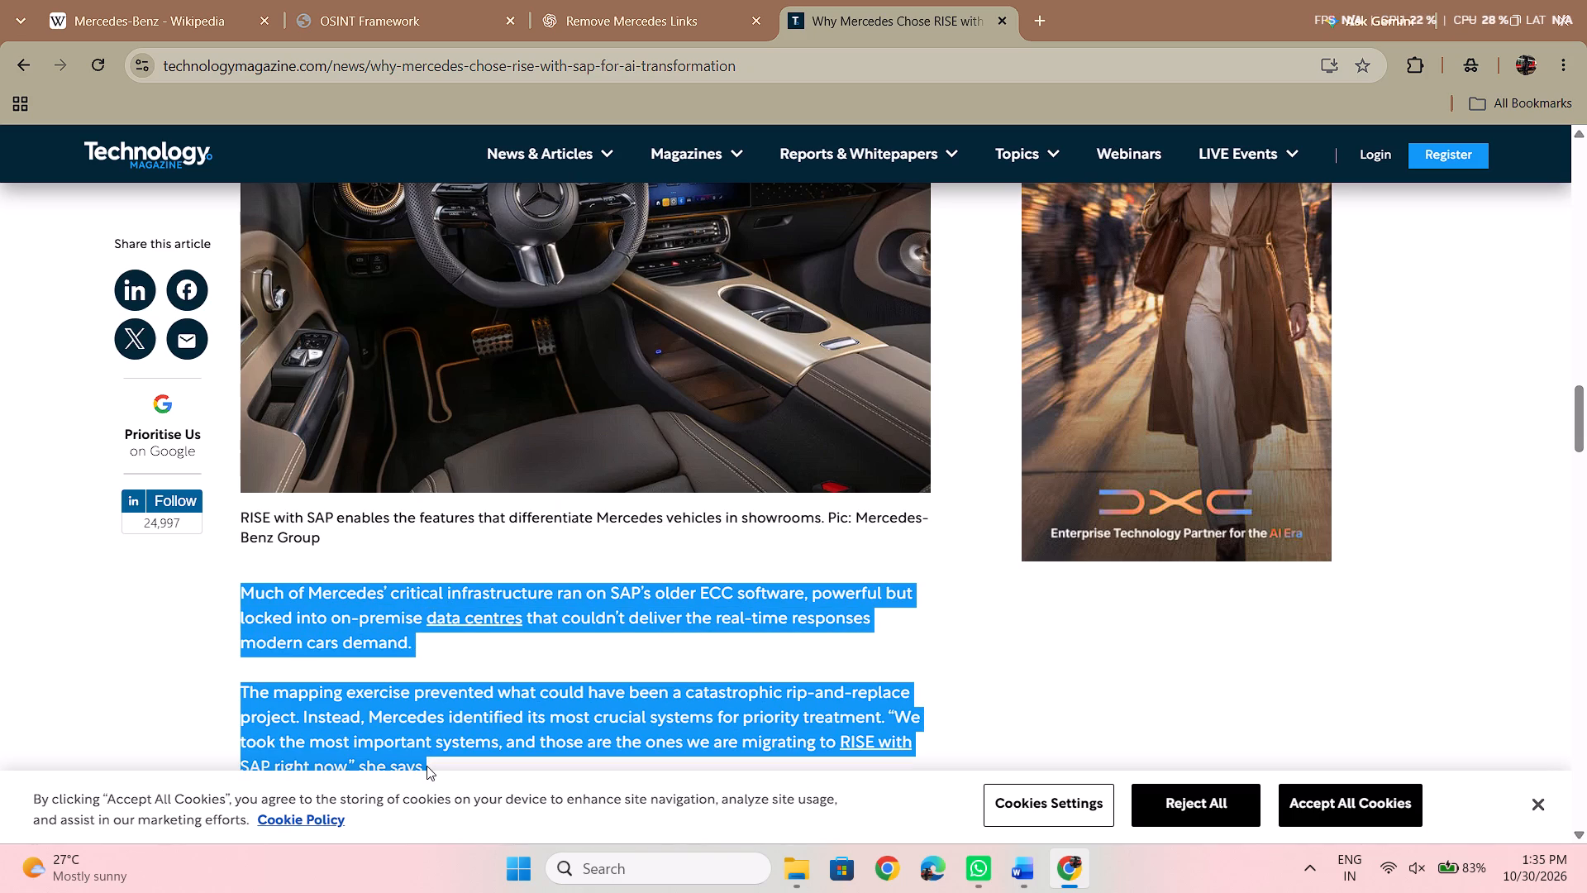
{"action": "left_click_drag", "start_coordinate": [427, 766], "coordinate": [444, 735]}
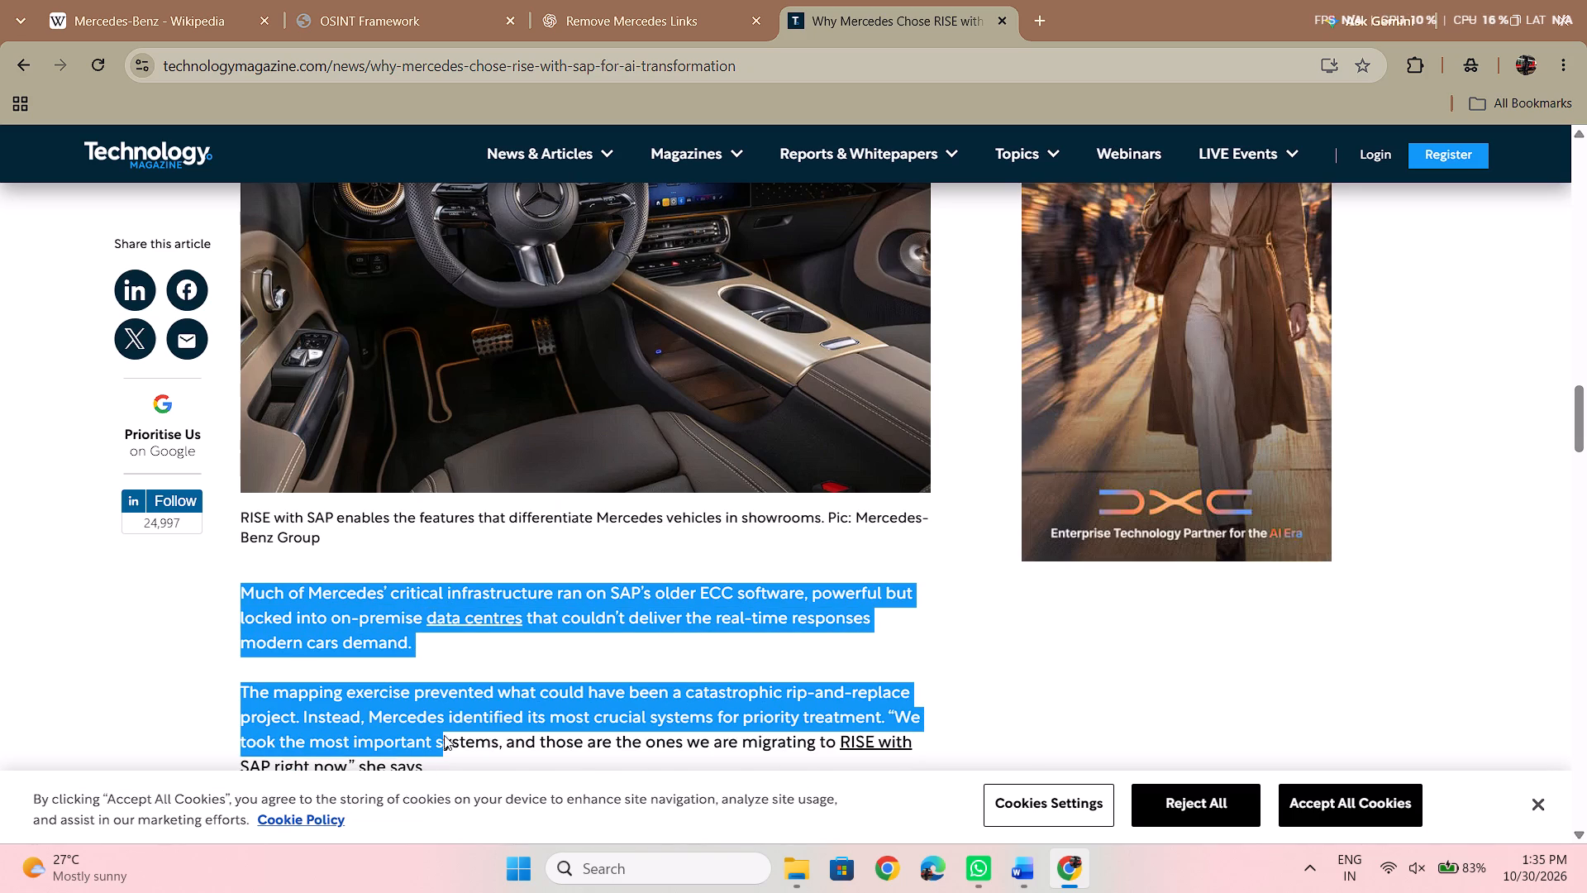
{"action": "left_click_drag", "start_coordinate": [444, 735], "coordinate": [888, 716]}
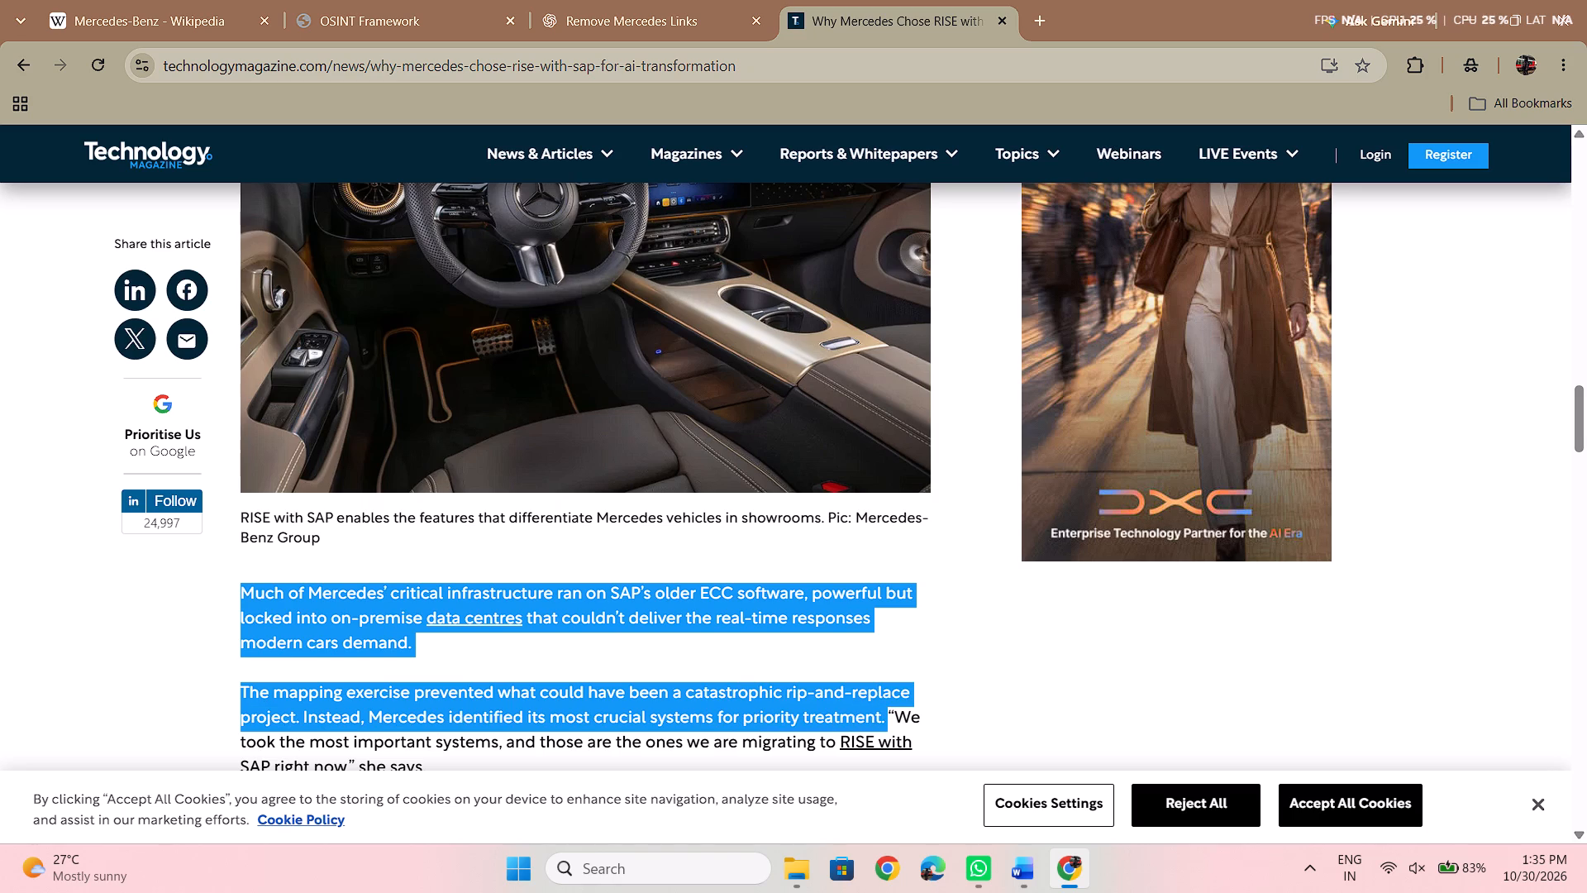
{"action": "left_click_drag", "start_coordinate": [888, 716], "coordinate": [879, 724]}
{"action": "left_click_drag", "start_coordinate": [879, 724], "coordinate": [884, 723]}
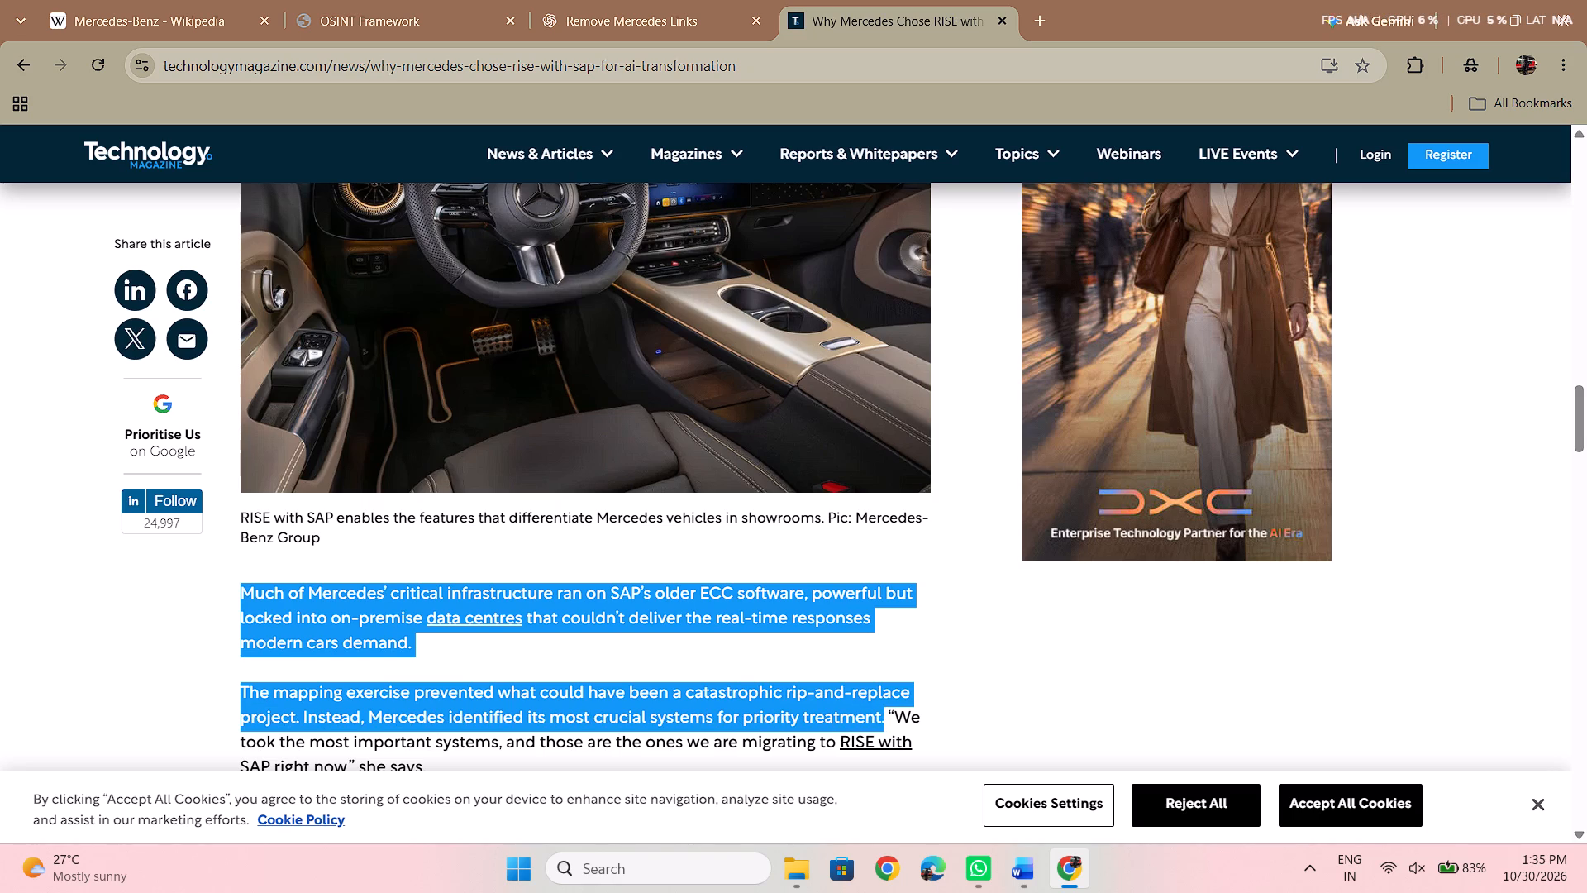
{"action": "key", "text": "ctrl+c"}
{"action": "left_click", "coordinate": [884, 723]}
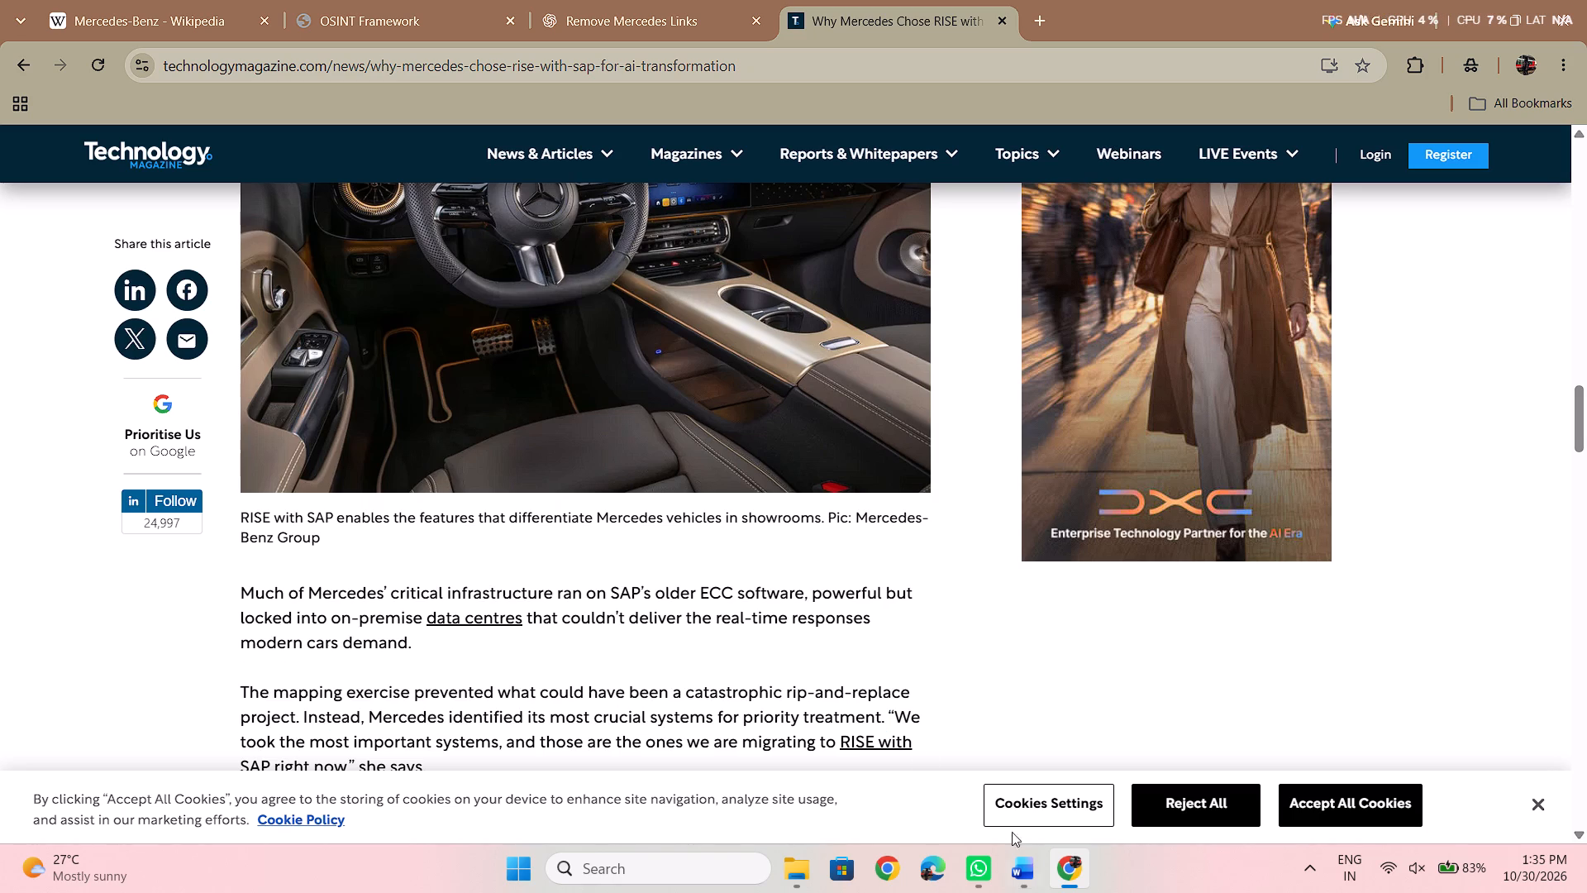
Back in Word, rejoin the stray period to the section's last sentence and paste the copied ECC and mapping passage as new paragraphs below it.
{"action": "left_click", "coordinate": [1030, 862]}
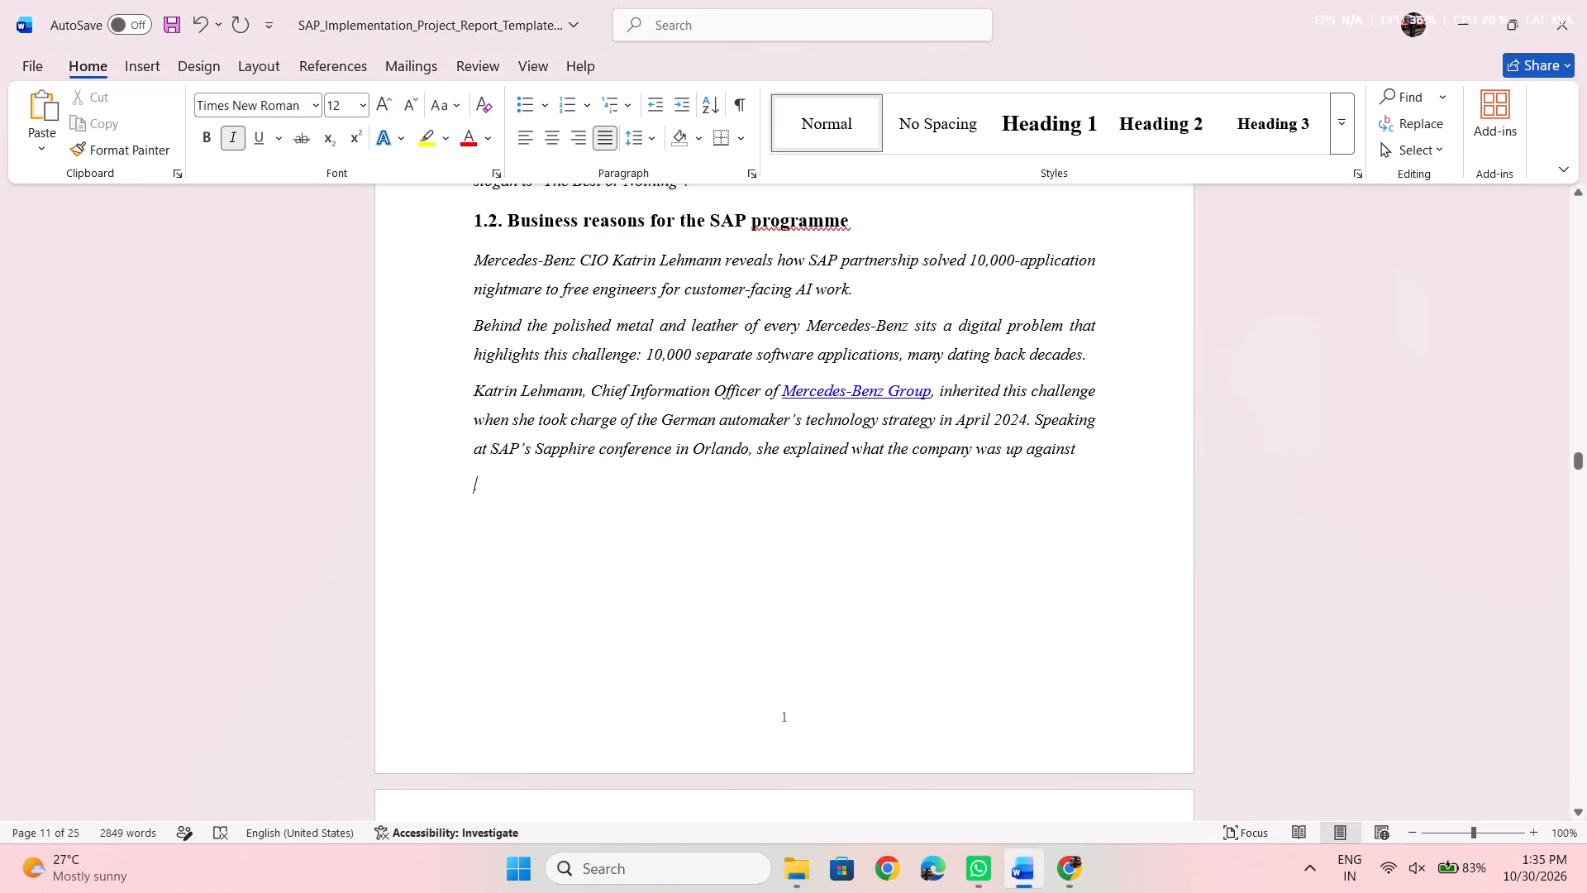
{"action": "key", "text": "BackSpace"}
{"action": "key", "text": "Right"}
{"action": "key", "text": "Return"}
{"action": "key", "text": "ctrl+v"}
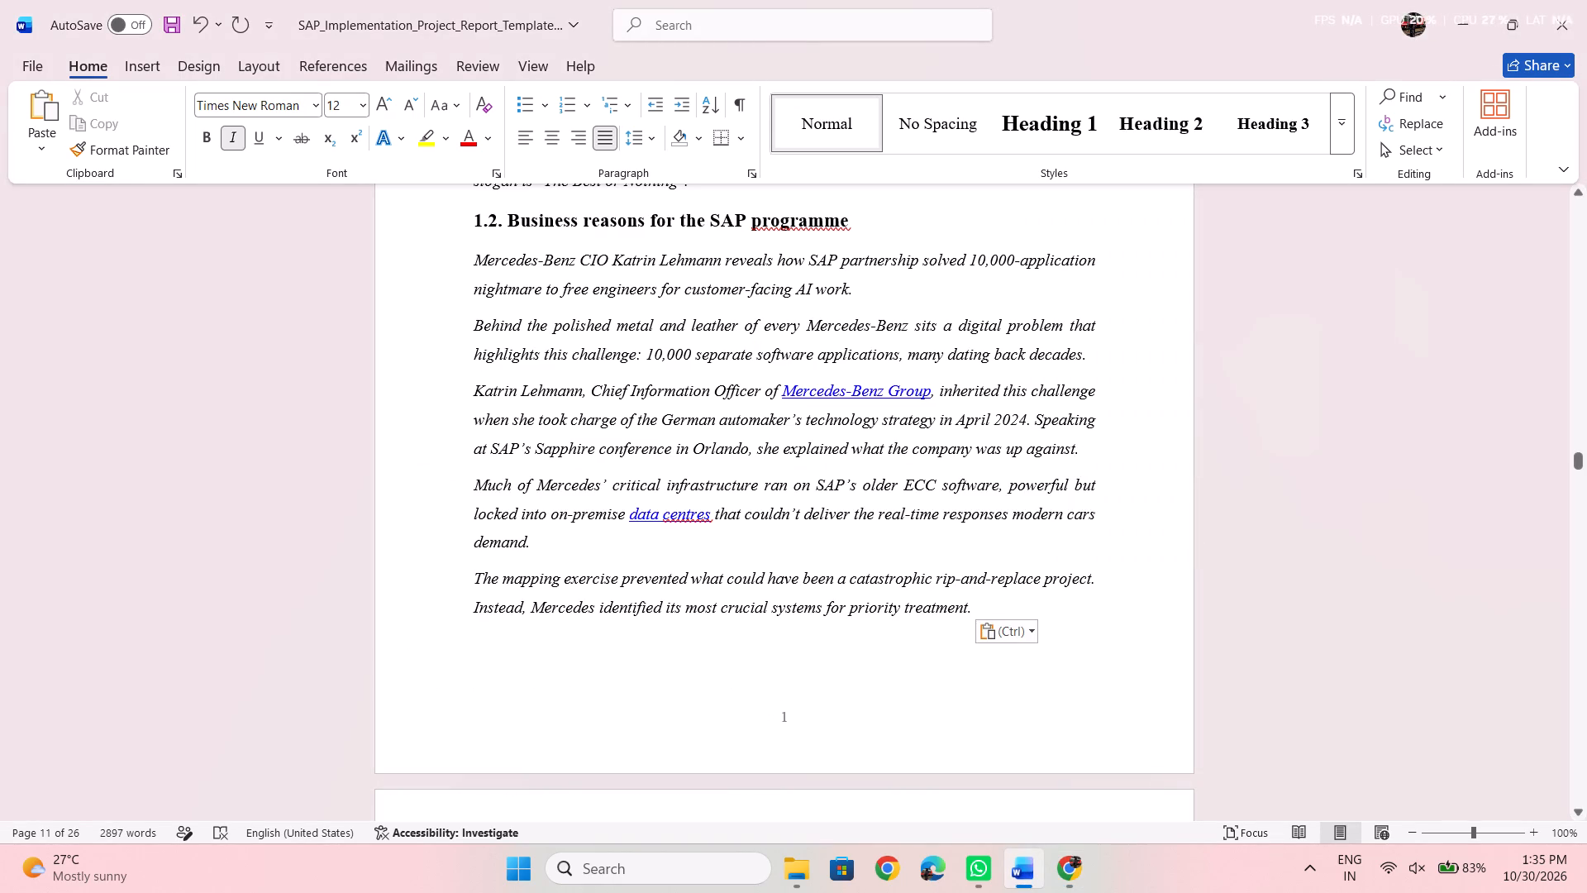
Delete backwards from the end of the "data centres" link in the pasted ECC paragraph.
{"action": "left_click", "coordinate": [705, 522]}
{"action": "key", "text": "Right"}
{"action": "key", "text": "BackSpace"}
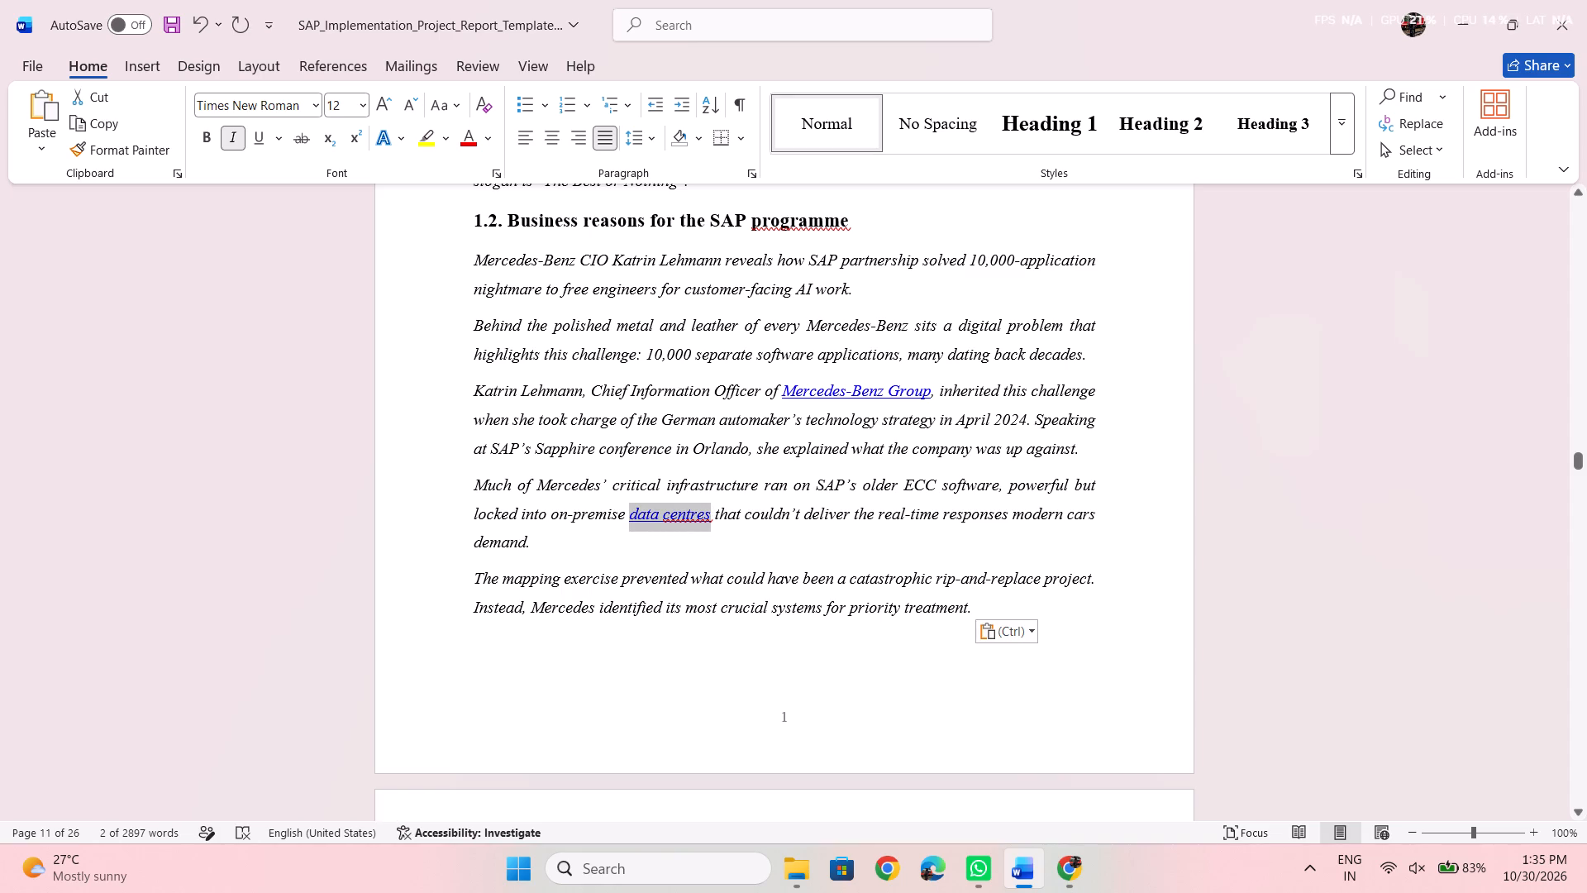
{"action": "left_click", "coordinate": [705, 522]}
{"action": "key", "text": "Right"}
{"action": "key", "text": "BackSpace"}
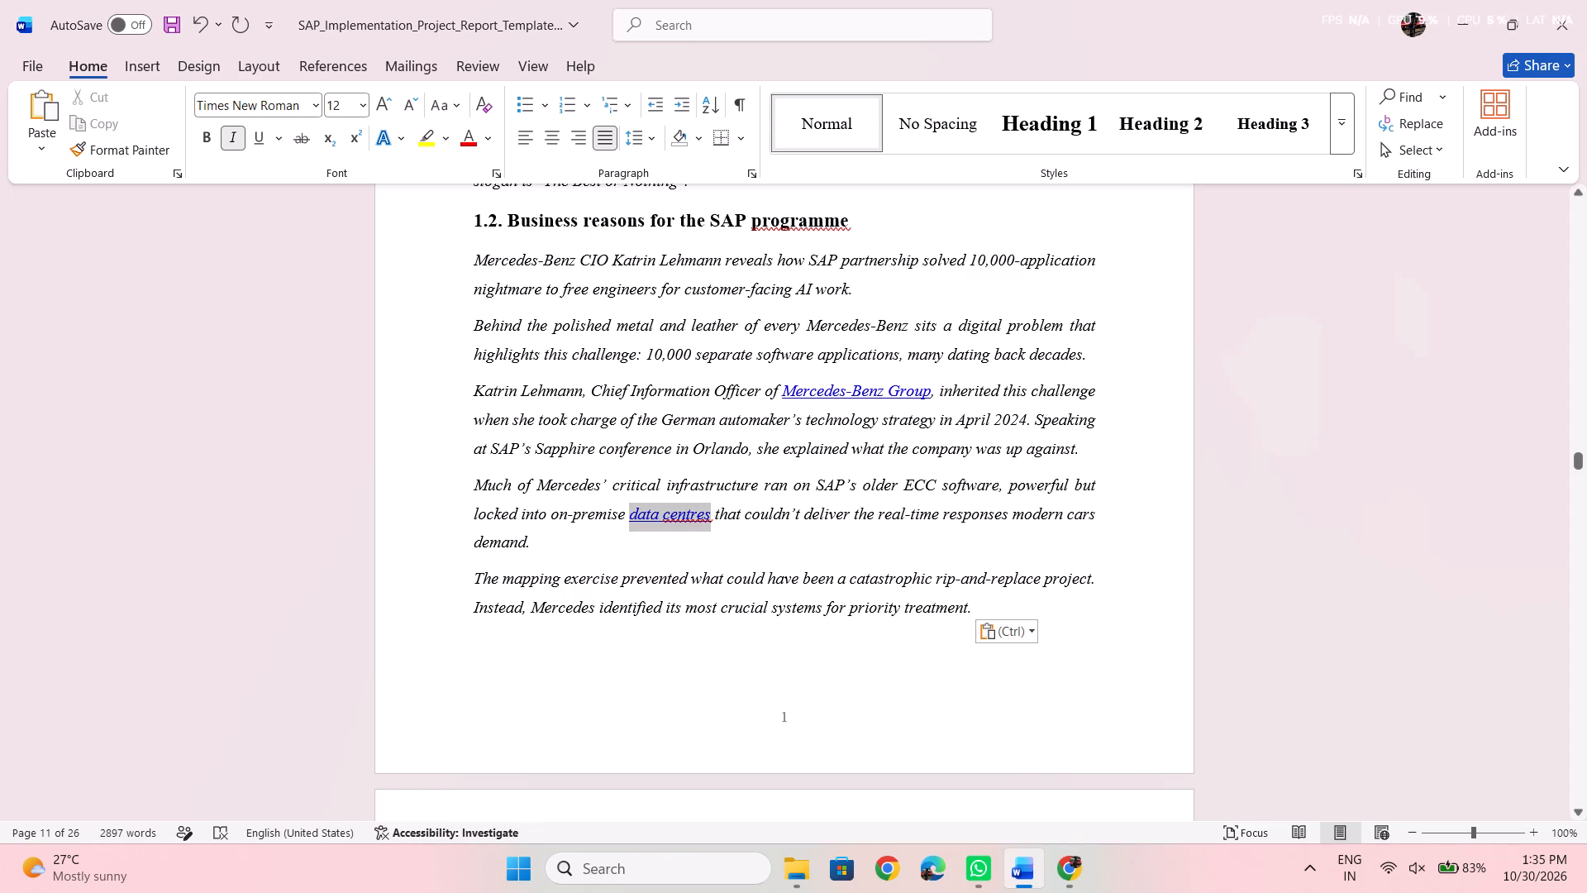
Replace the "data centres" link in section 1.2's ECC paragraph with the plain text "data-centers", keeping a space after it.
{"action": "key", "text": "BackSpace"}
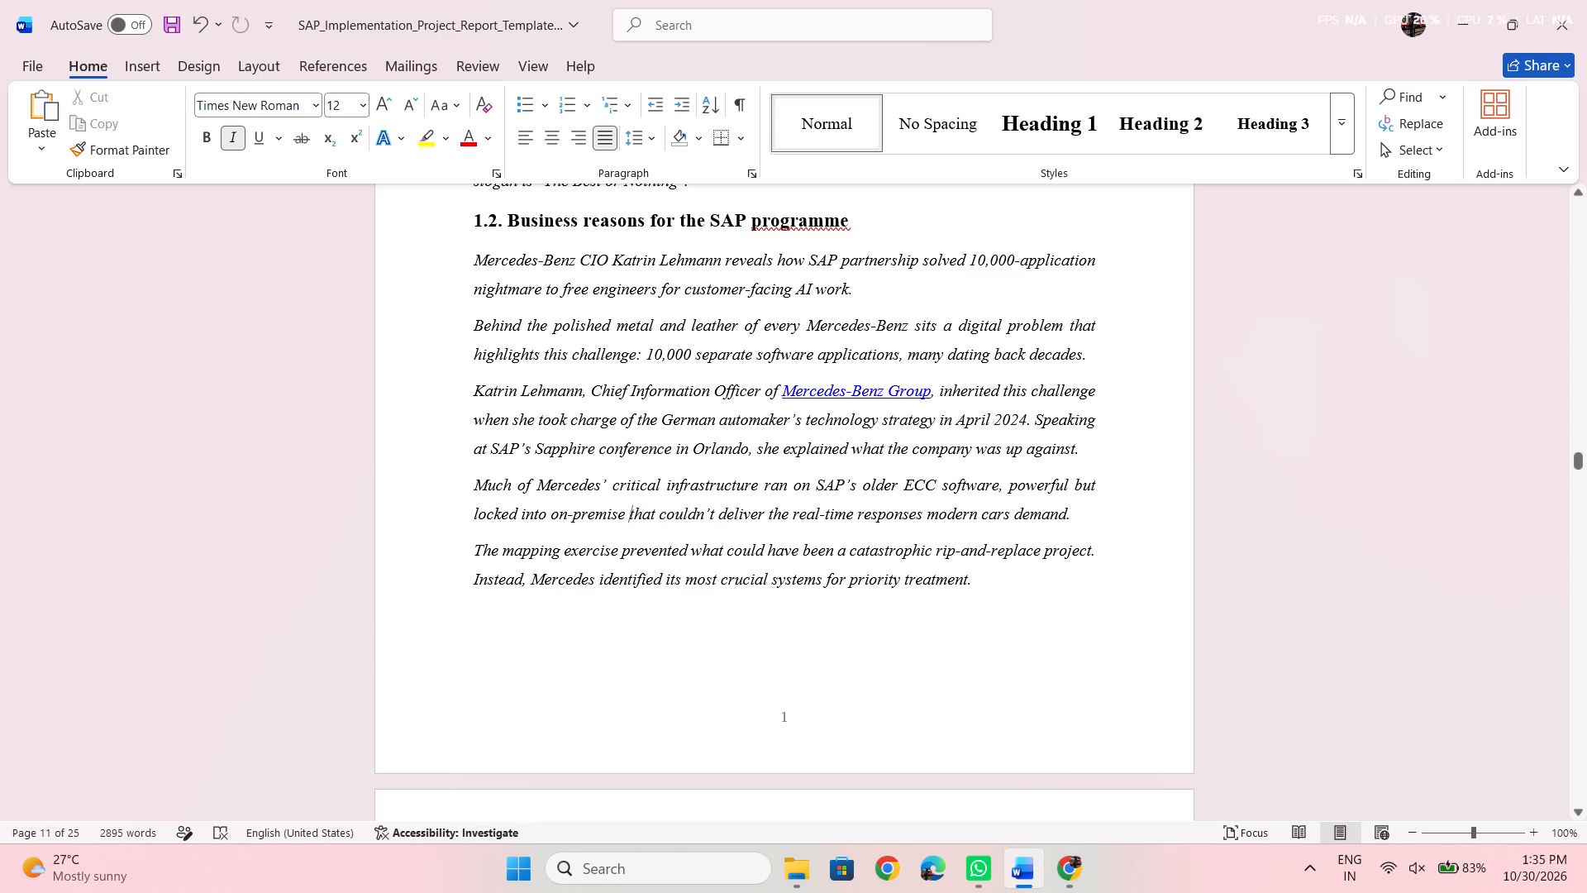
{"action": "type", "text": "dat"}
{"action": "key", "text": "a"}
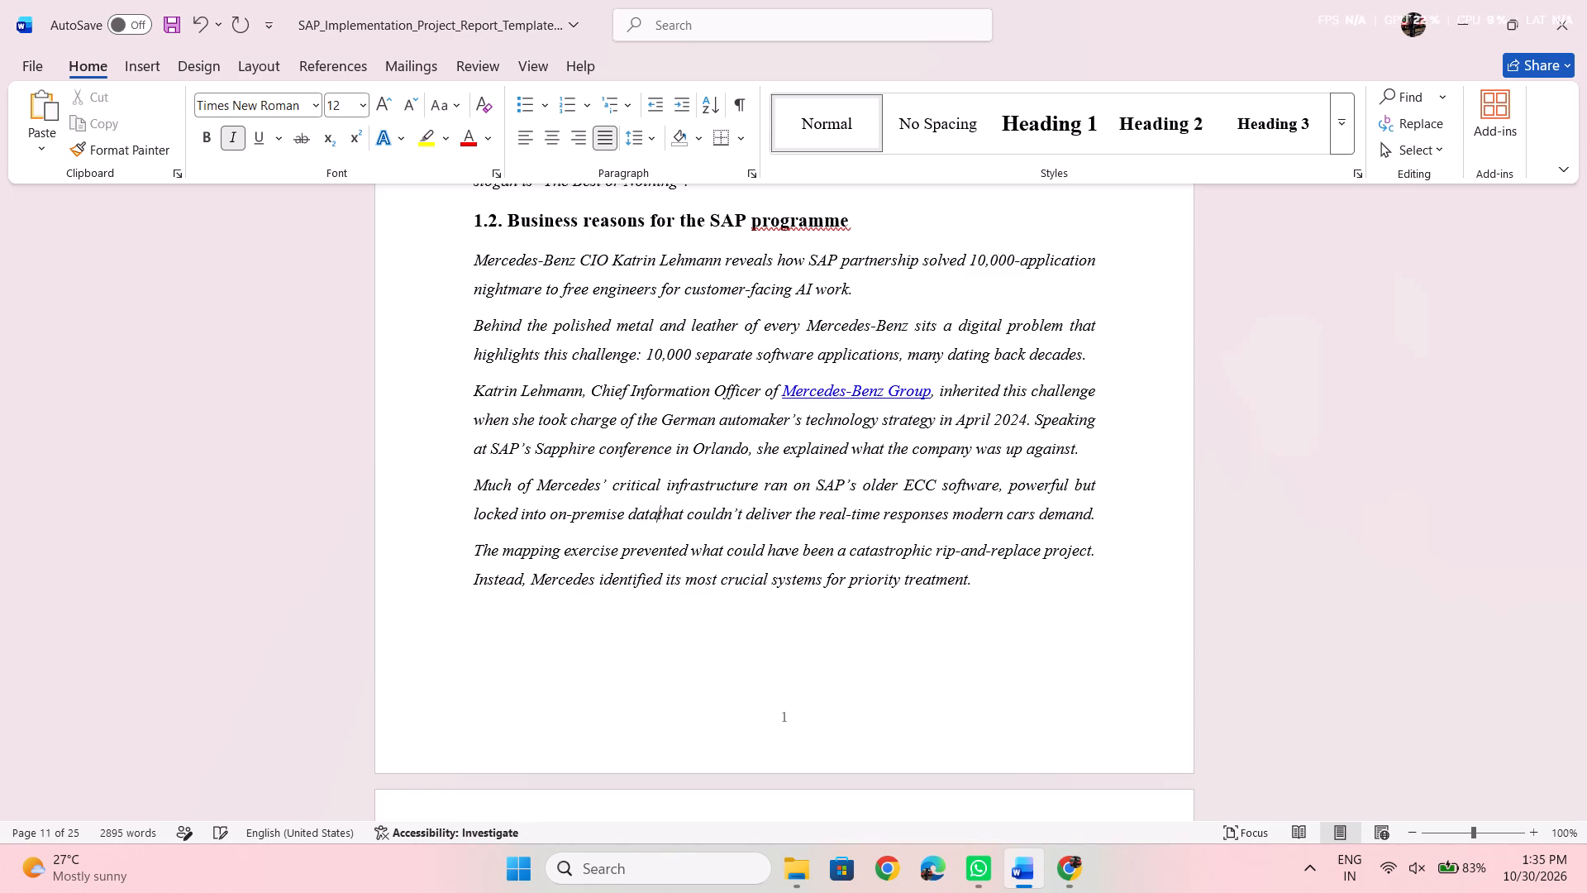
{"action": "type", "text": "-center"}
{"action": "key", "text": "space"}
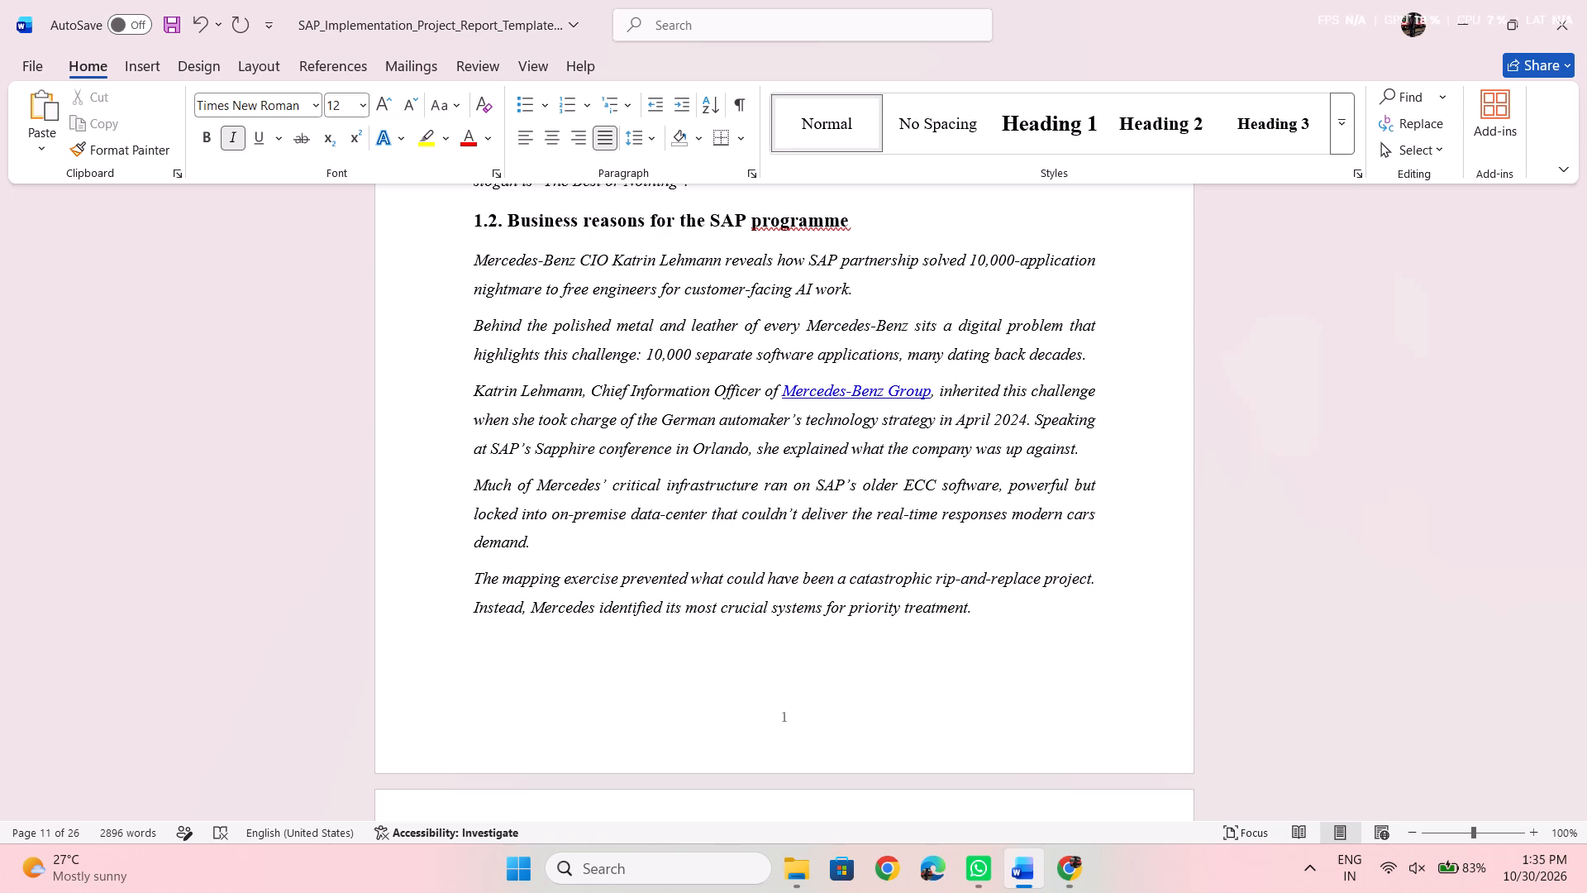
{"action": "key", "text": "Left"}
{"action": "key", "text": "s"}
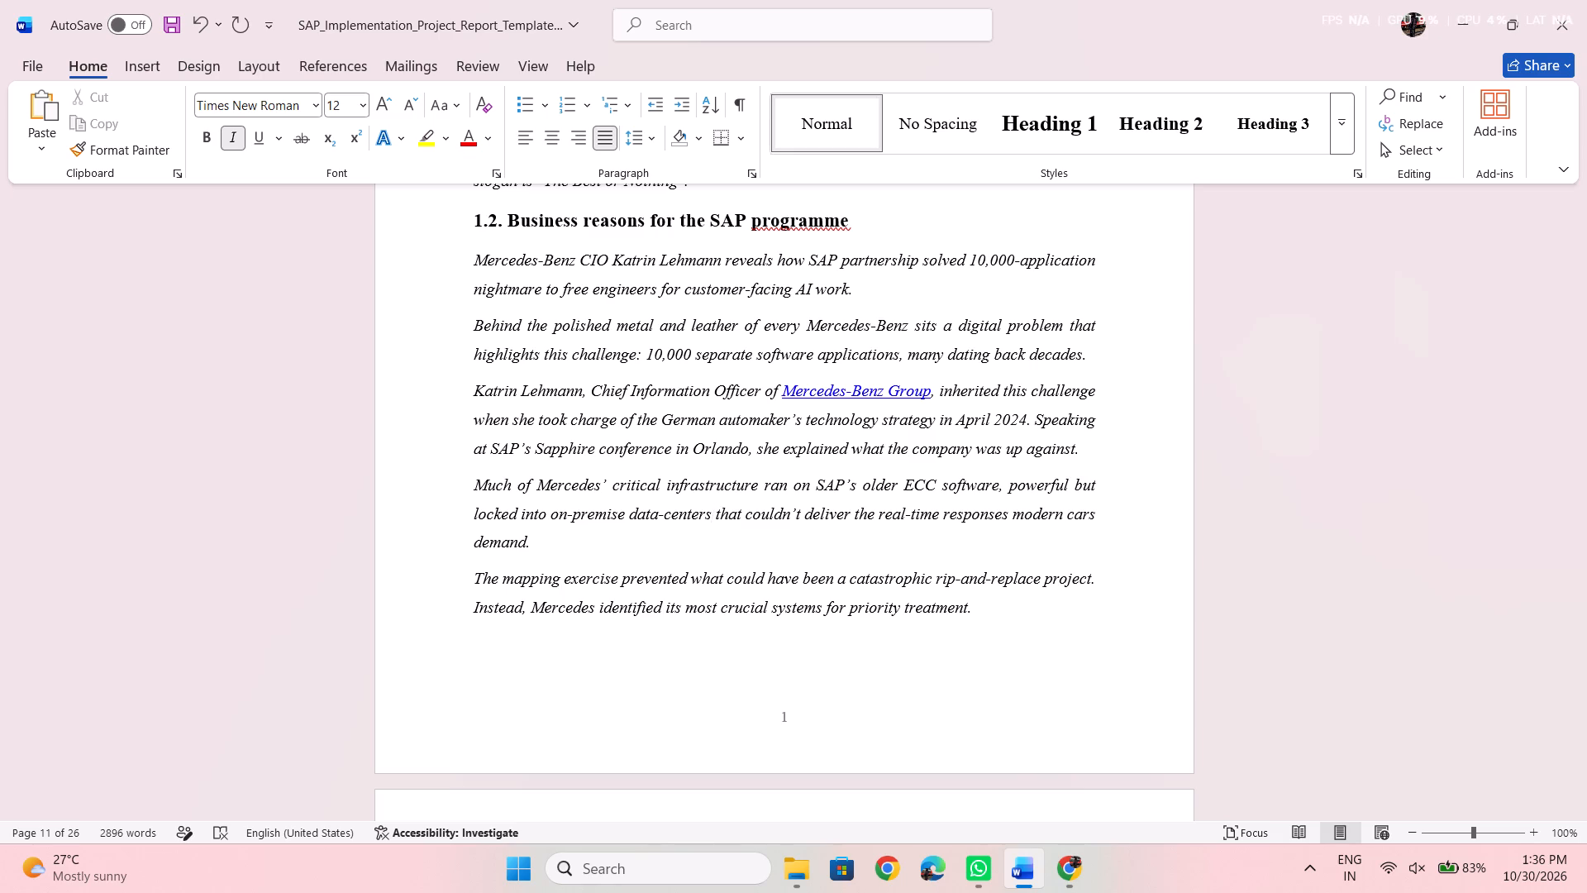
Dismiss the chat notification and select the first paragraph of section 1.1 from "Mercedes-Benz (German pronunciation" through "at the end of".
{"action": "scroll", "coordinate": [828, 504], "scroll_direction": "up", "scroll_amount": 1}
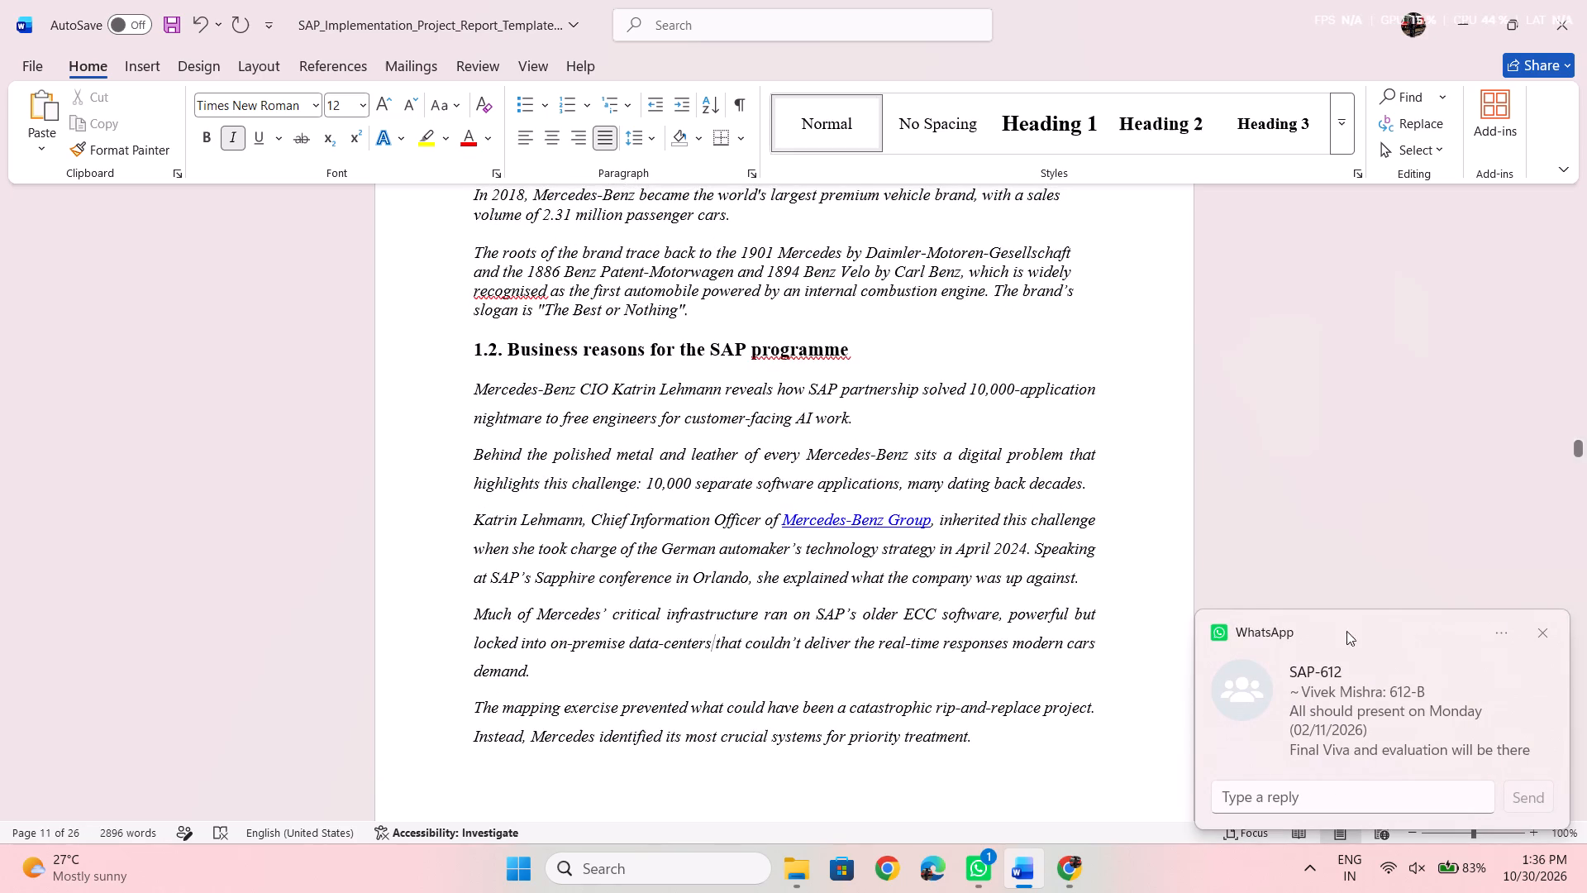
{"action": "left_click", "coordinate": [1543, 638]}
{"action": "scroll", "coordinate": [873, 458], "scroll_direction": "up", "scroll_amount": 1}
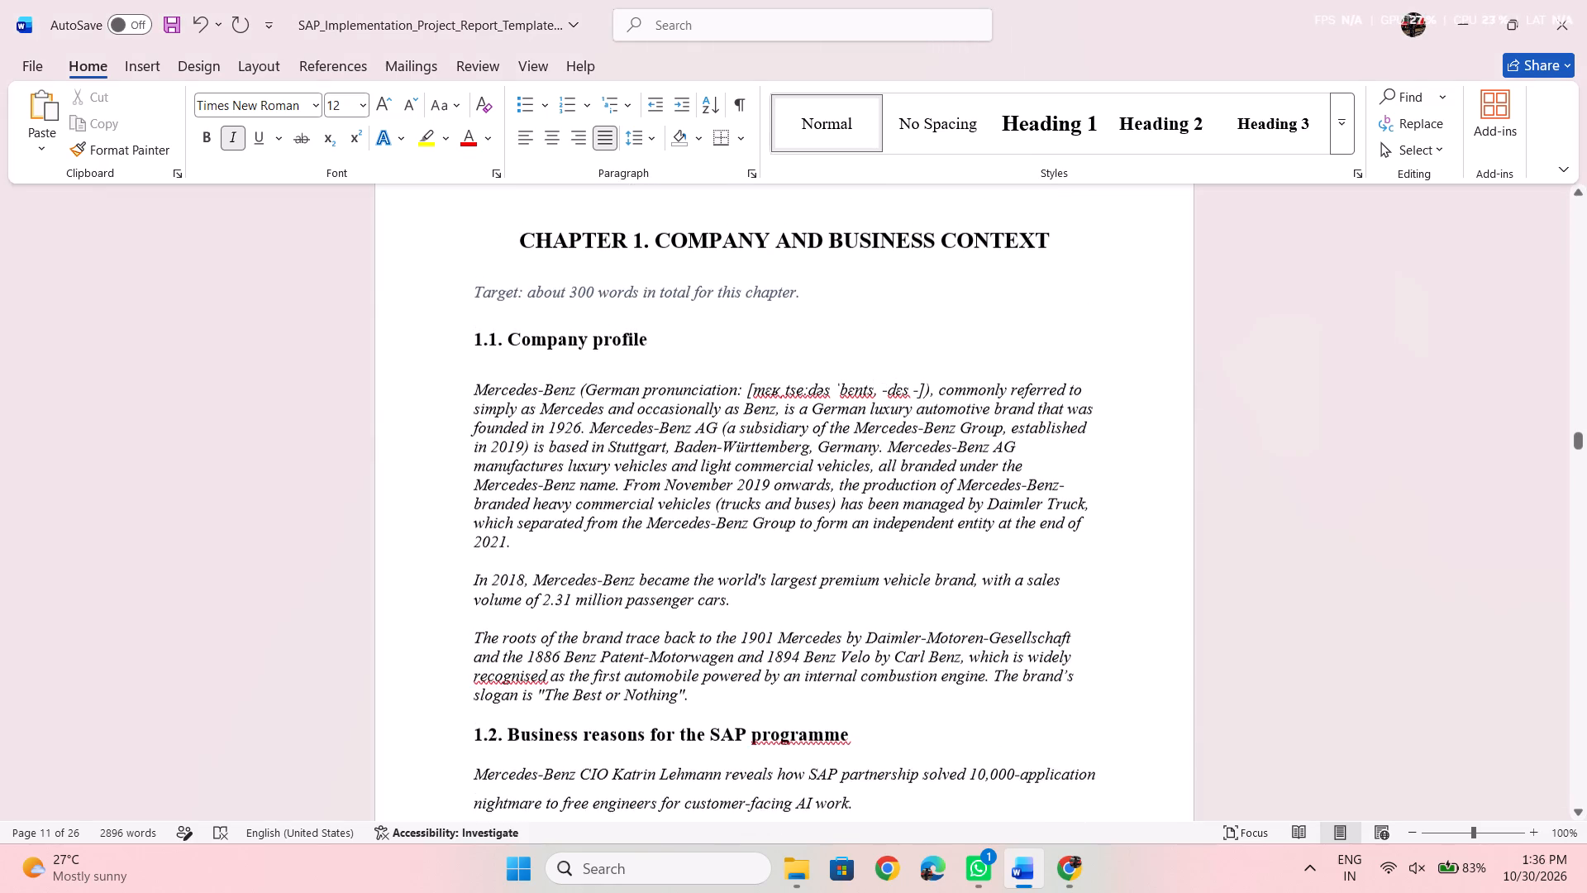
{"action": "scroll", "coordinate": [873, 458], "scroll_direction": "down", "scroll_amount": 1}
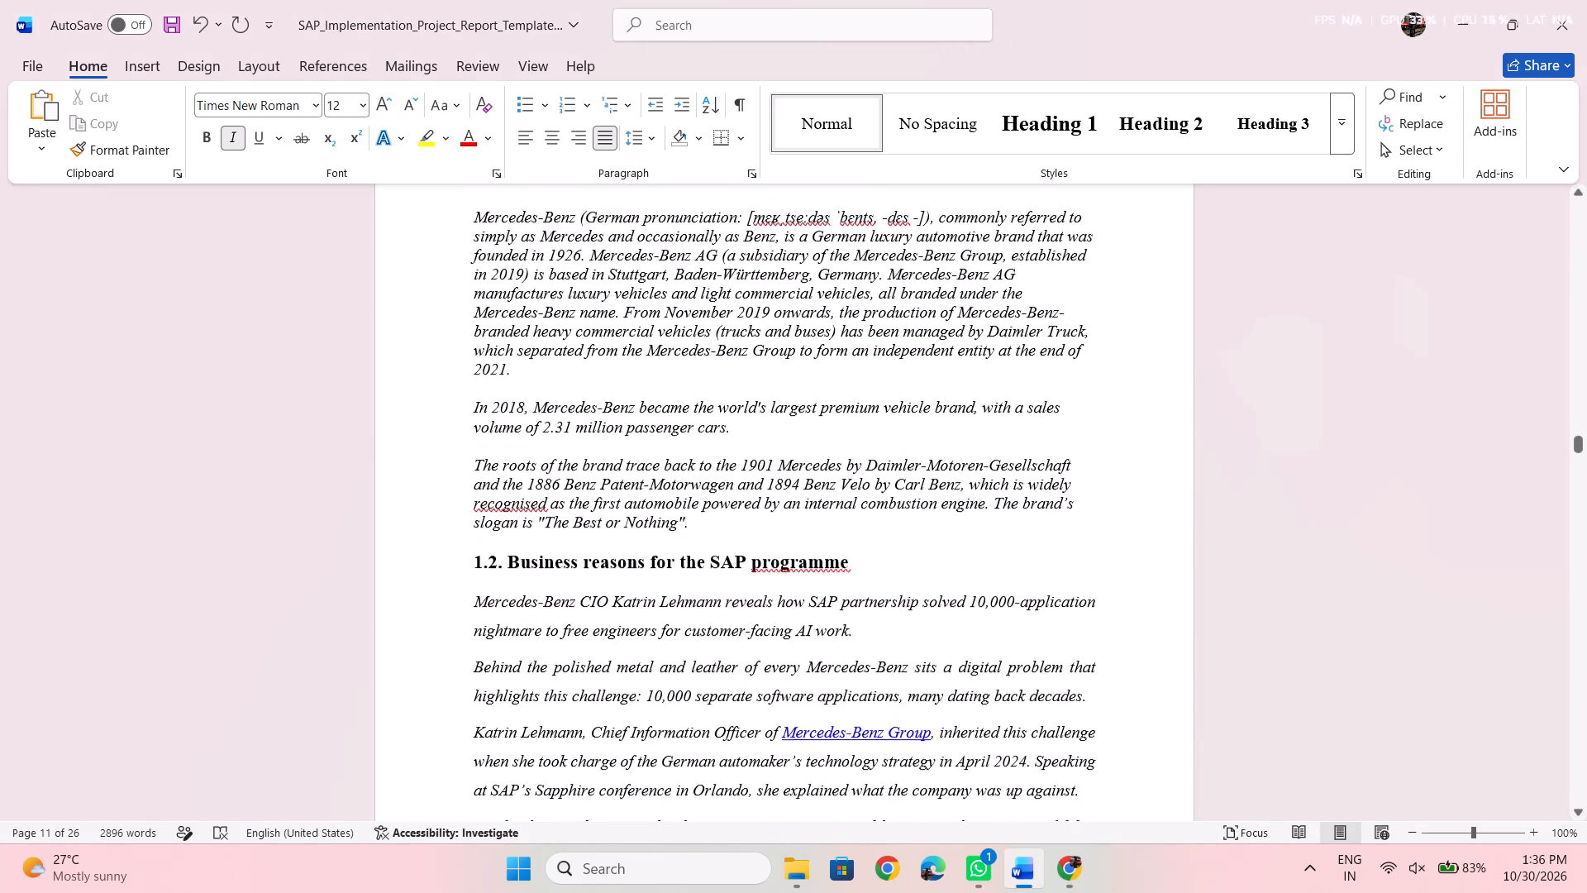
{"action": "scroll", "coordinate": [873, 458], "scroll_direction": "down", "scroll_amount": 1}
{"action": "scroll", "coordinate": [873, 458], "scroll_direction": "up", "scroll_amount": 2}
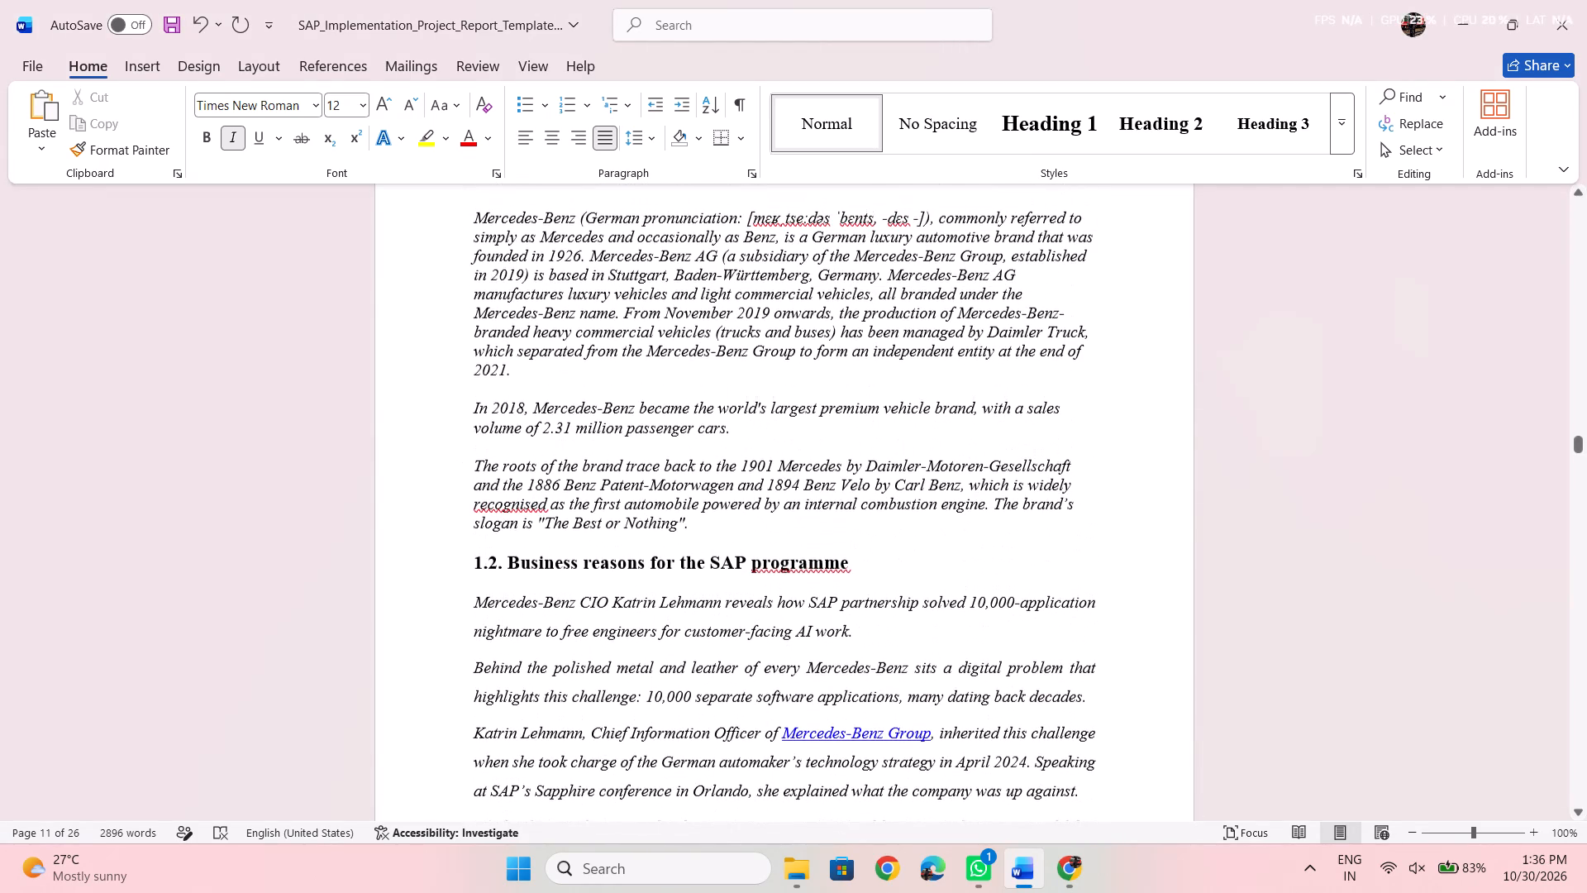
{"action": "left_click_drag", "start_coordinate": [1105, 341], "coordinate": [960, 332]}
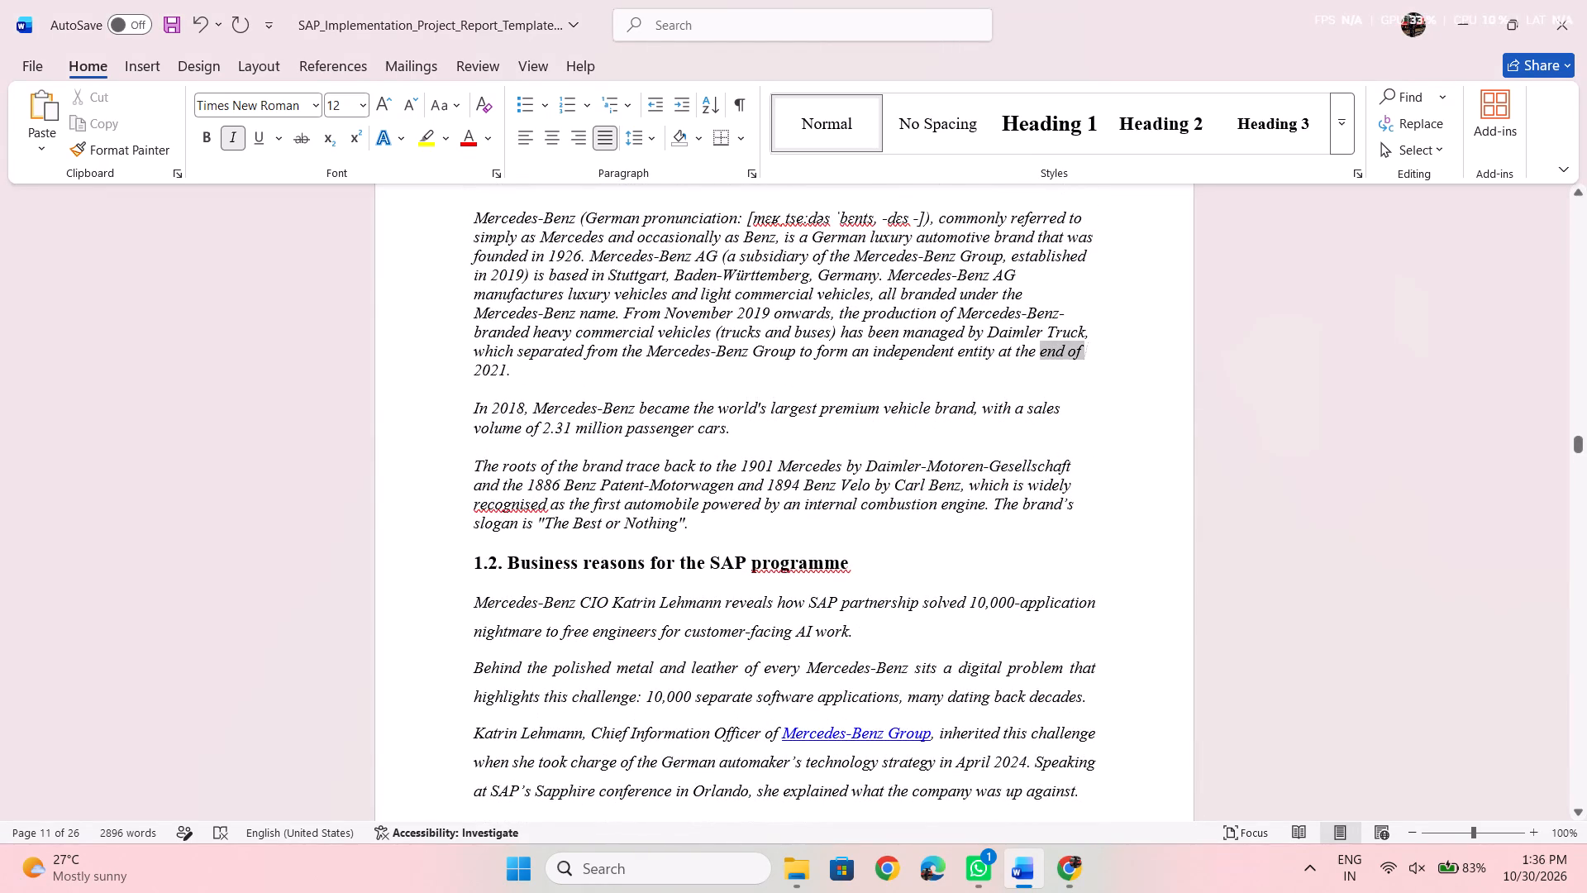
{"action": "left_click_drag", "start_coordinate": [960, 332], "coordinate": [477, 218]}
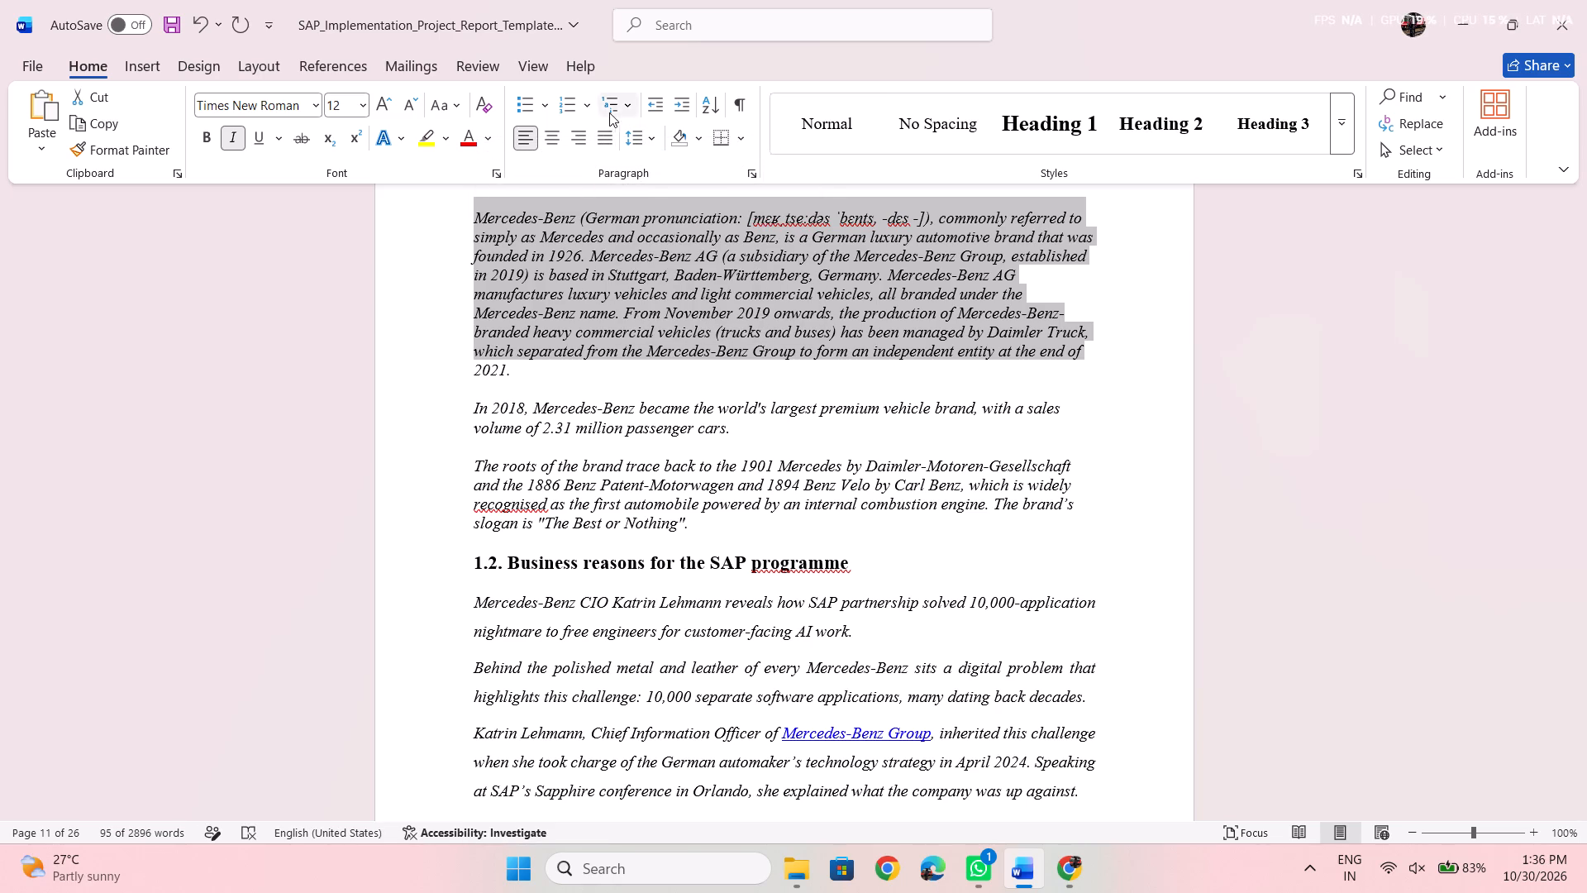
Return to the template's first page and check its guidance notes, generative AI rule and formatting reminders.
{"action": "left_click", "coordinate": [574, 268]}
{"action": "scroll", "coordinate": [574, 268], "scroll_direction": "up", "scroll_amount": 3}
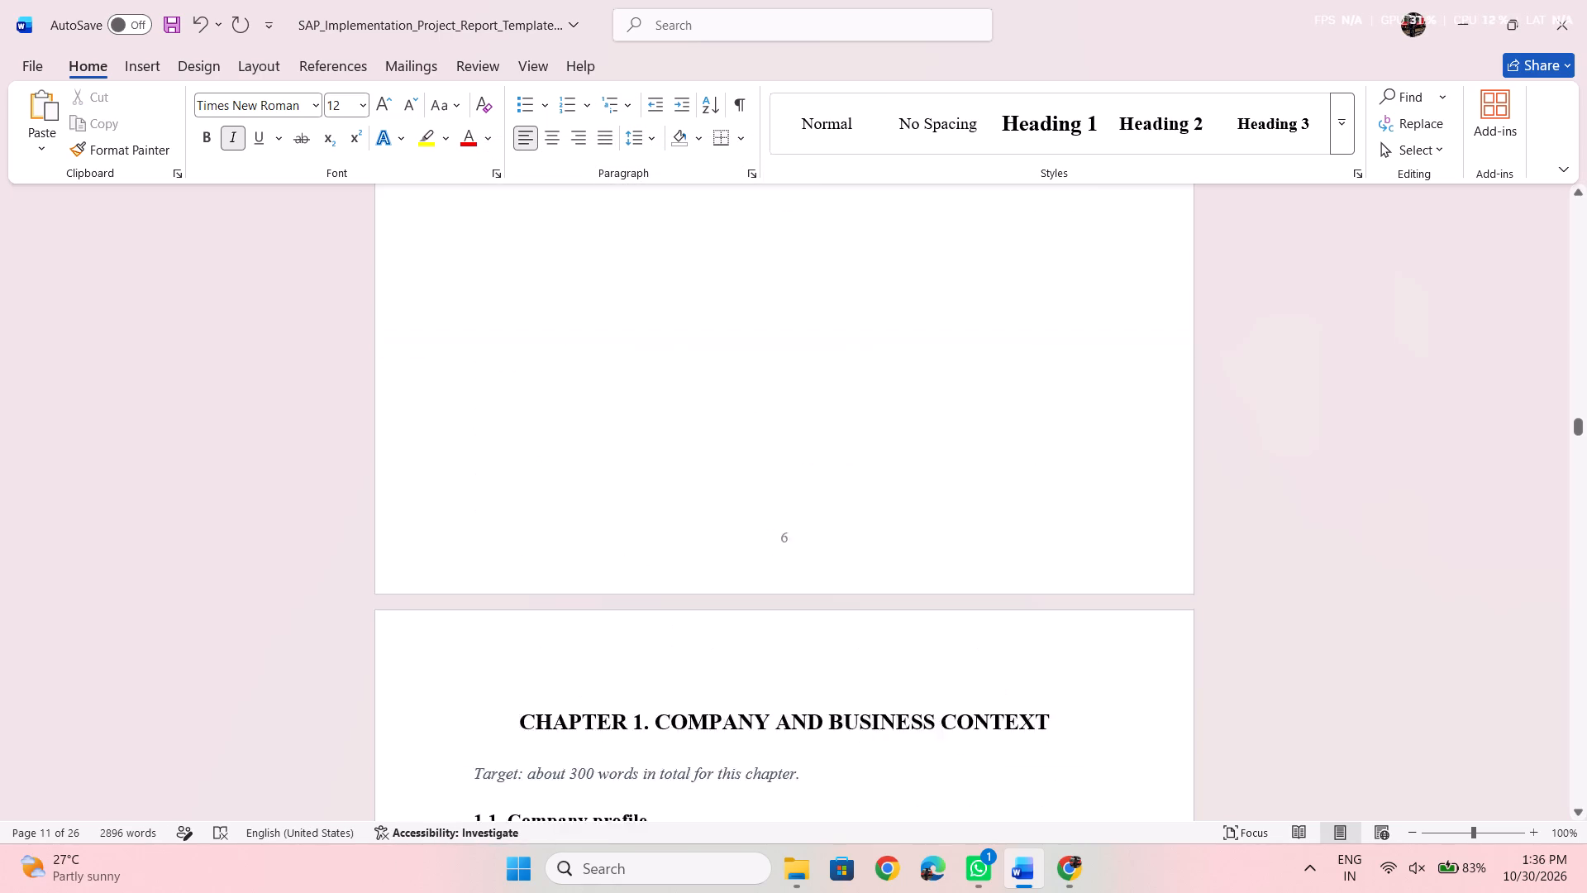
{"action": "scroll", "coordinate": [574, 268], "scroll_direction": "up", "scroll_amount": 20}
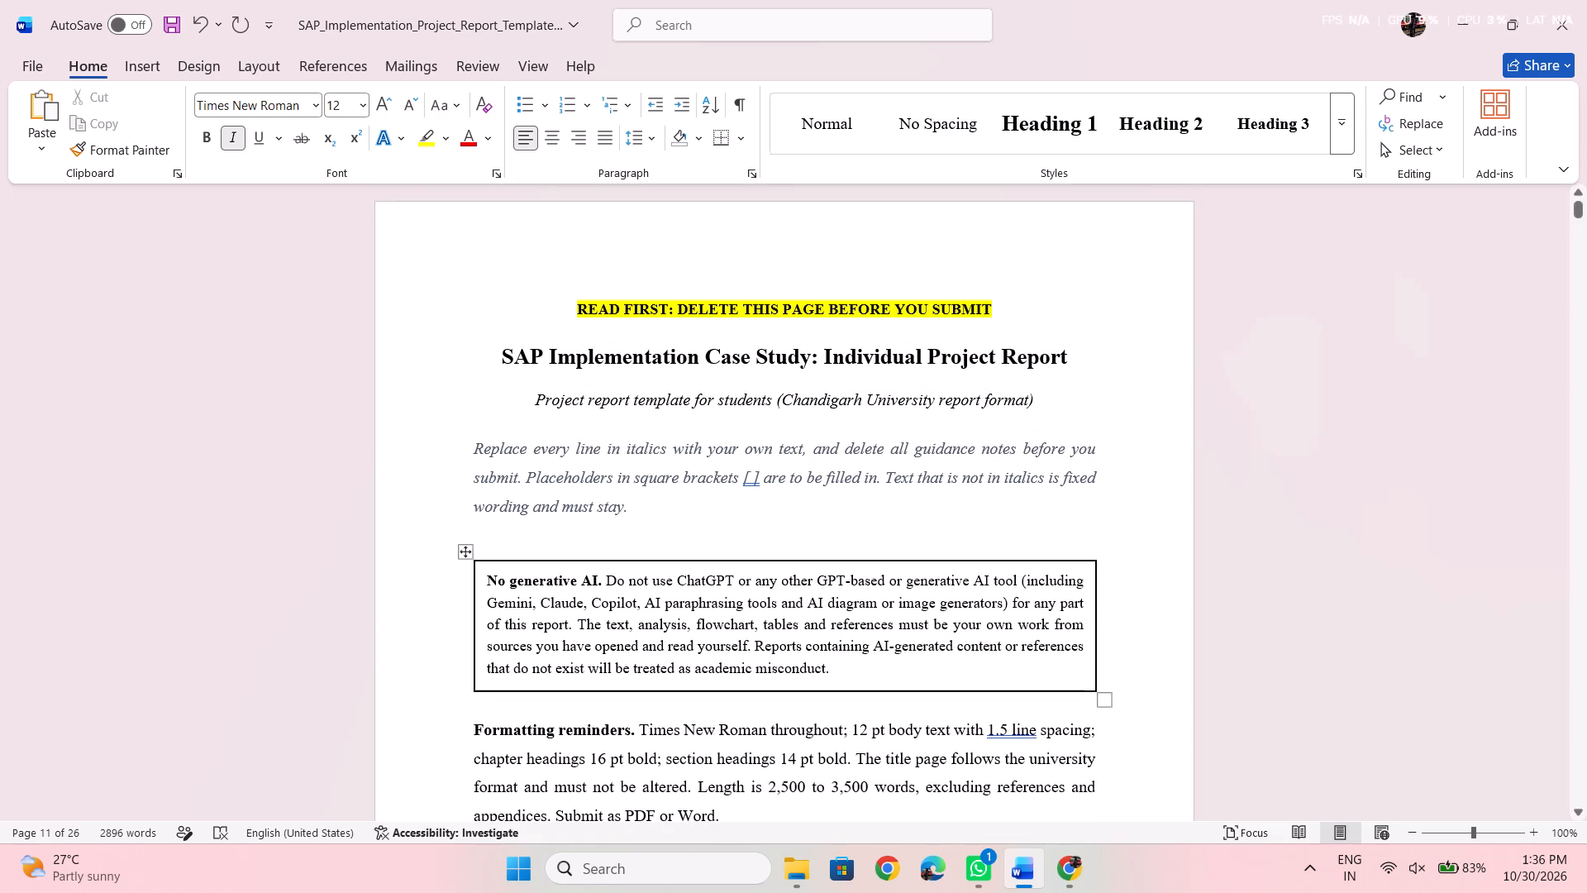
{"action": "scroll", "coordinate": [723, 479], "scroll_direction": "down", "scroll_amount": 1}
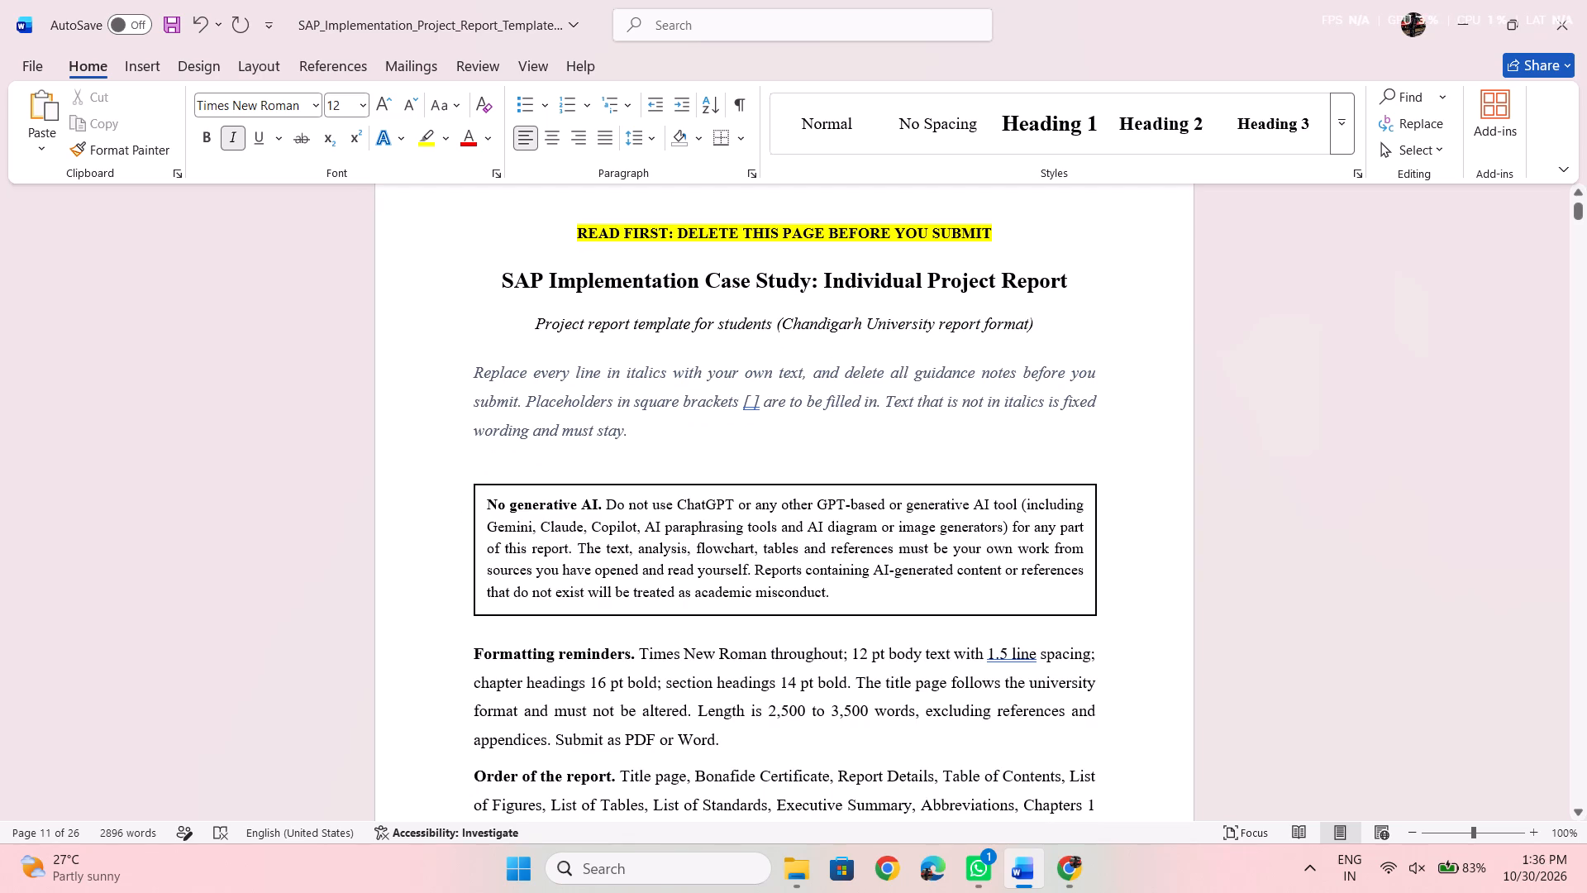
Set the line spacing of the first Company profile paragraph in section 1.1 to 1.5.
{"action": "left_click", "coordinate": [1070, 854]}
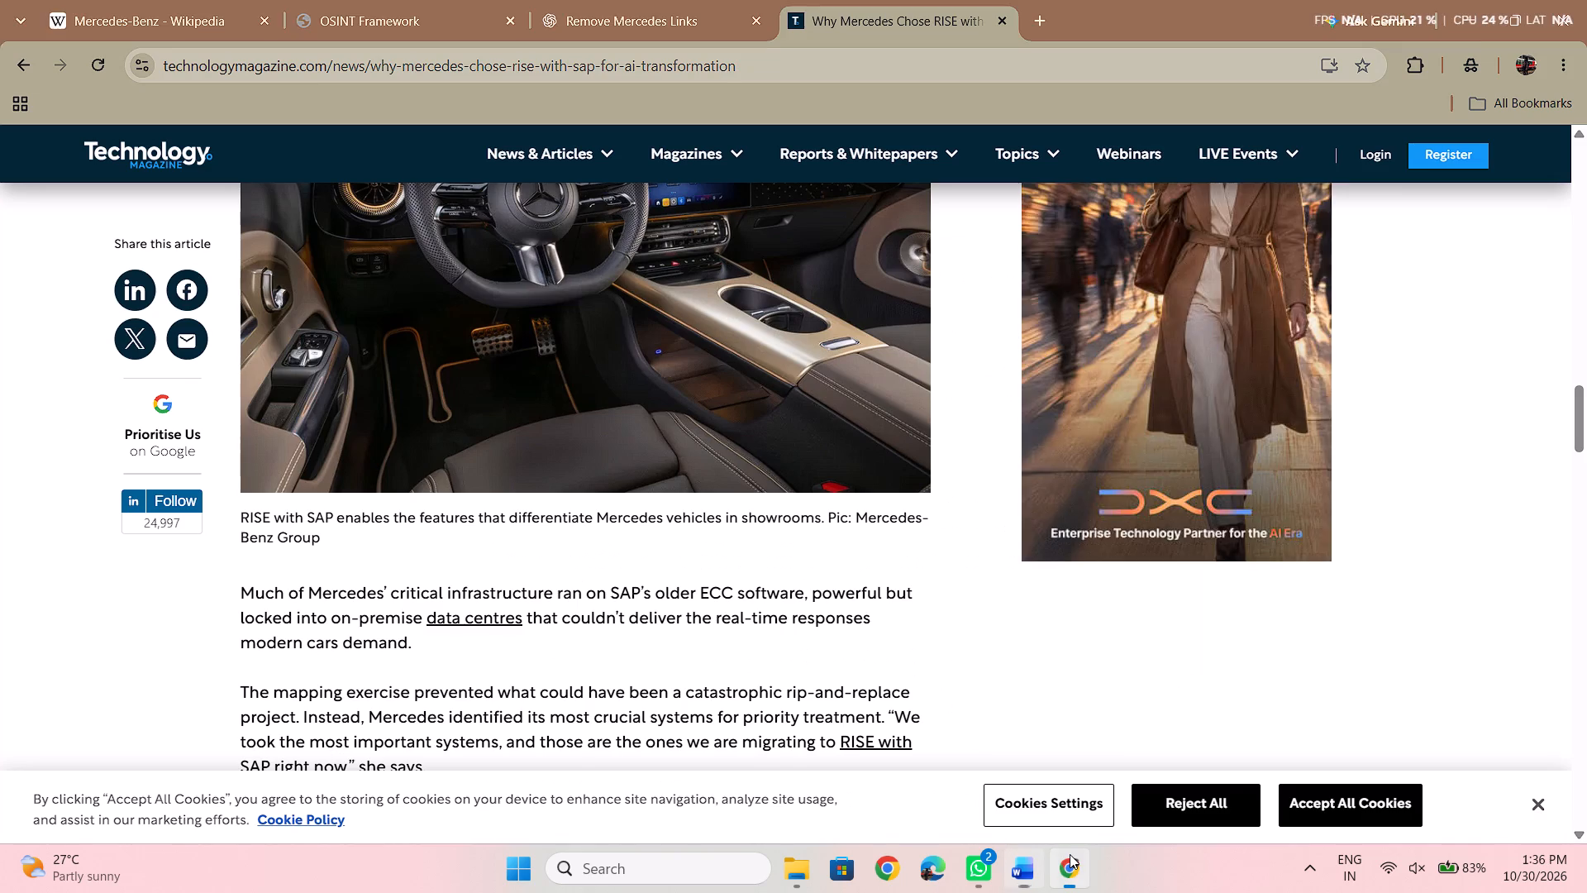
{"action": "left_click", "coordinate": [1041, 863]}
{"action": "scroll", "coordinate": [855, 612], "scroll_direction": "down", "scroll_amount": 5}
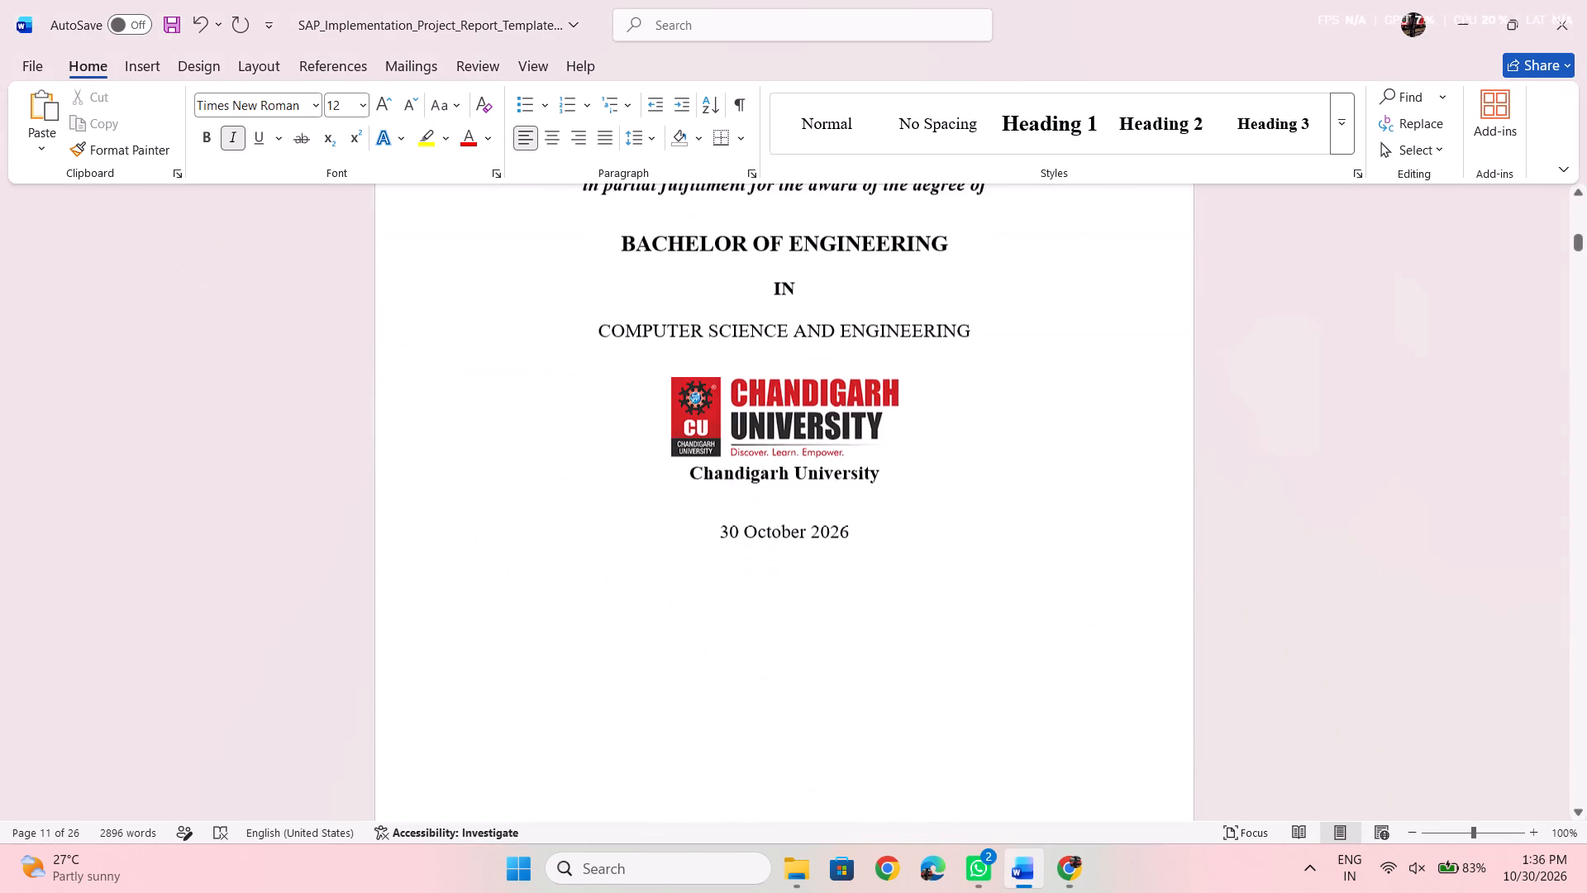
{"action": "scroll", "coordinate": [855, 612], "scroll_direction": "up", "scroll_amount": 1}
{"action": "scroll", "coordinate": [855, 612], "scroll_direction": "down", "scroll_amount": 1}
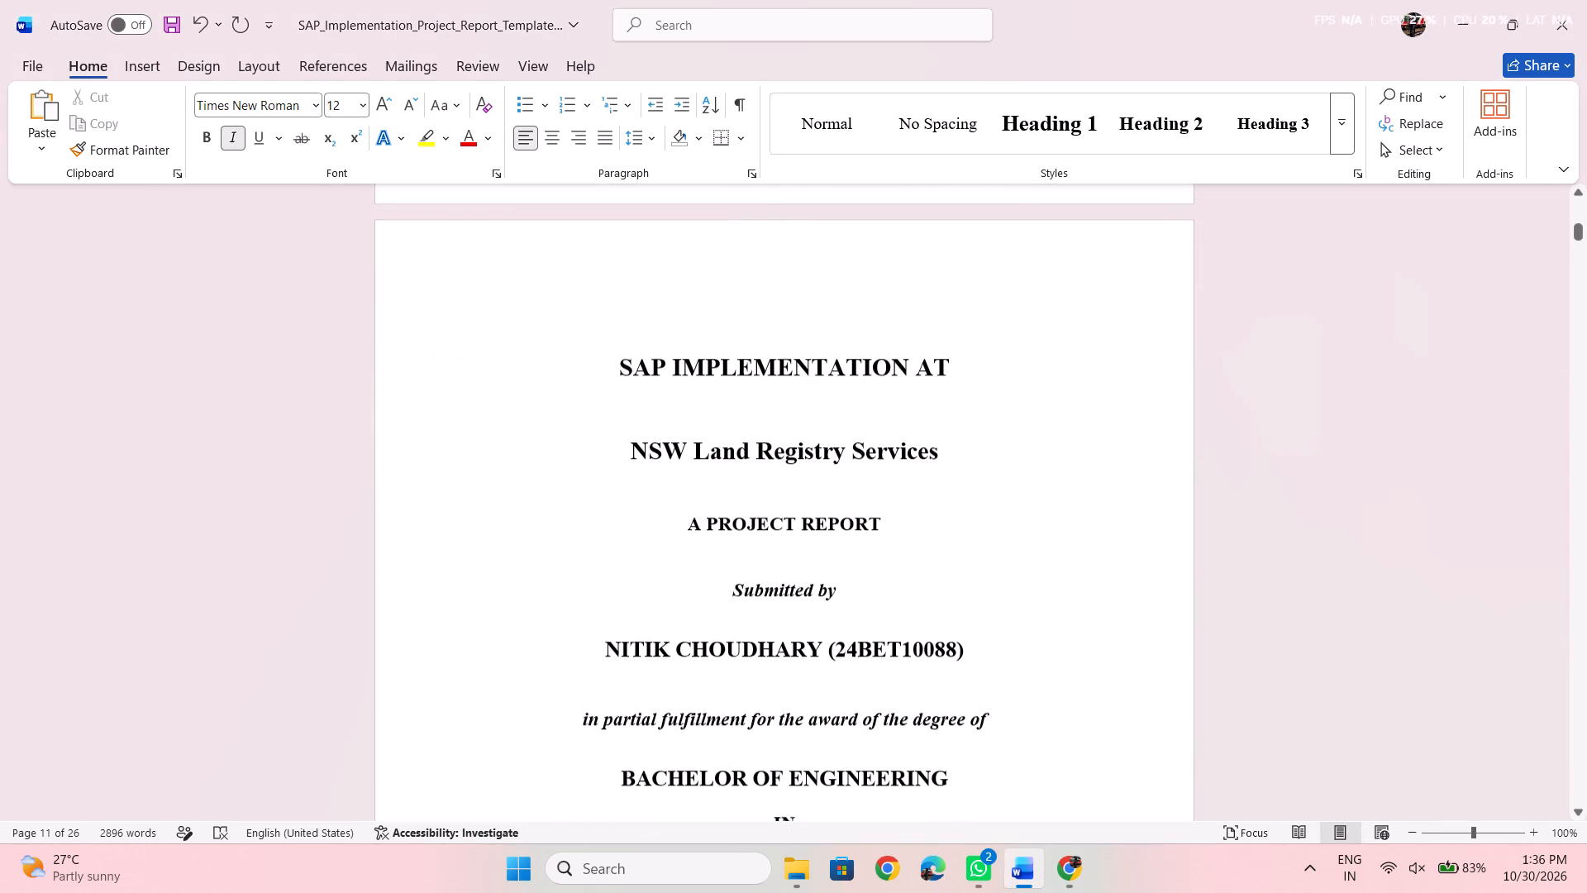
{"action": "scroll", "coordinate": [855, 612], "scroll_direction": "down", "scroll_amount": 3}
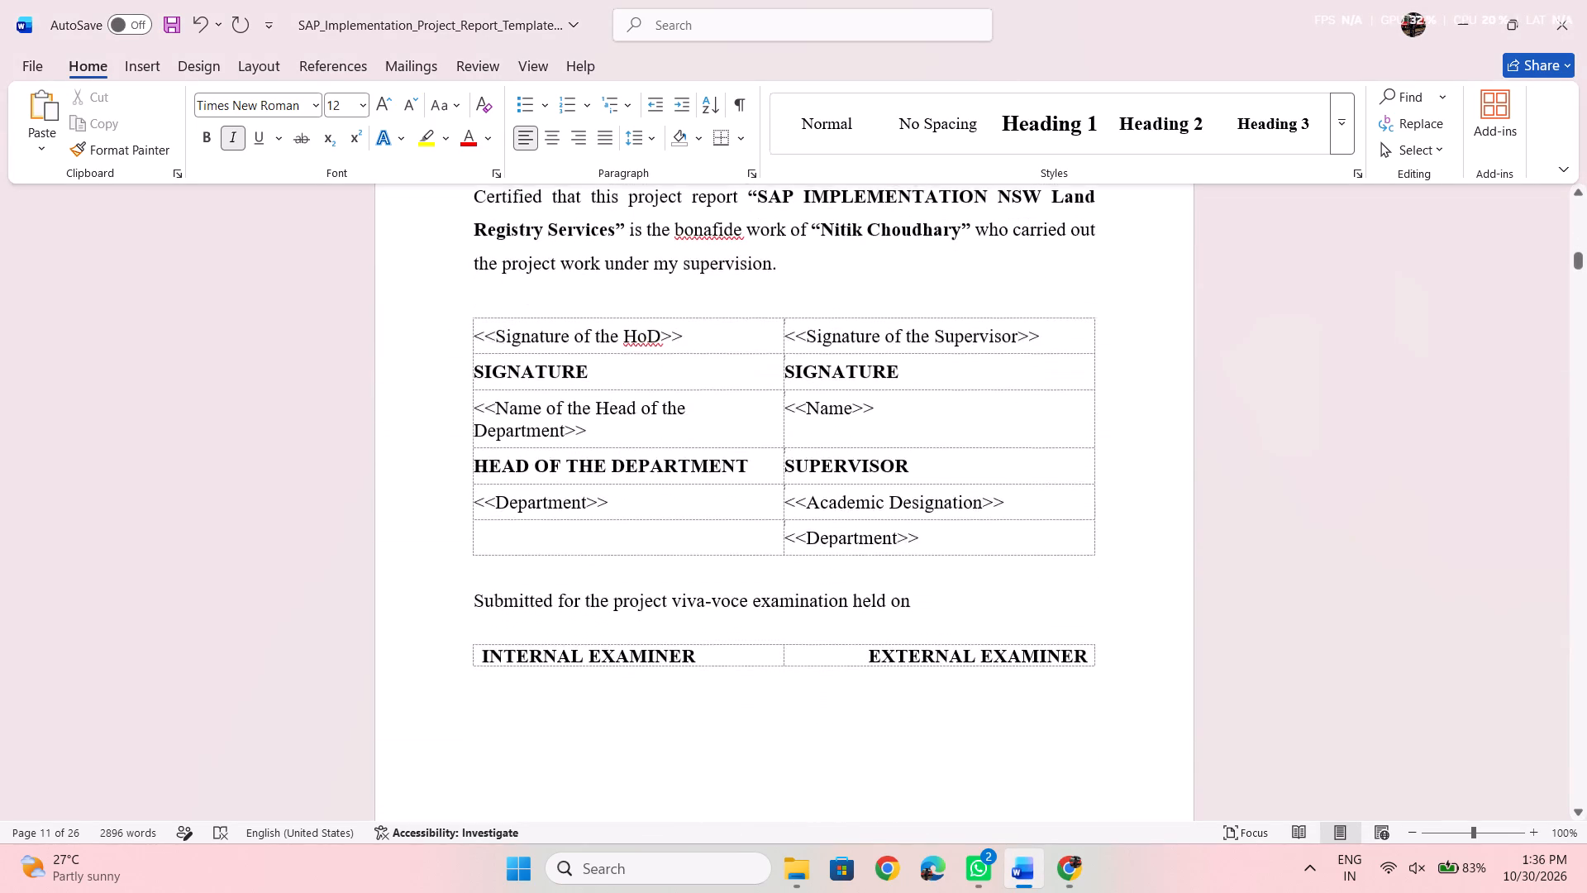
{"action": "scroll", "coordinate": [855, 612], "scroll_direction": "down", "scroll_amount": 4}
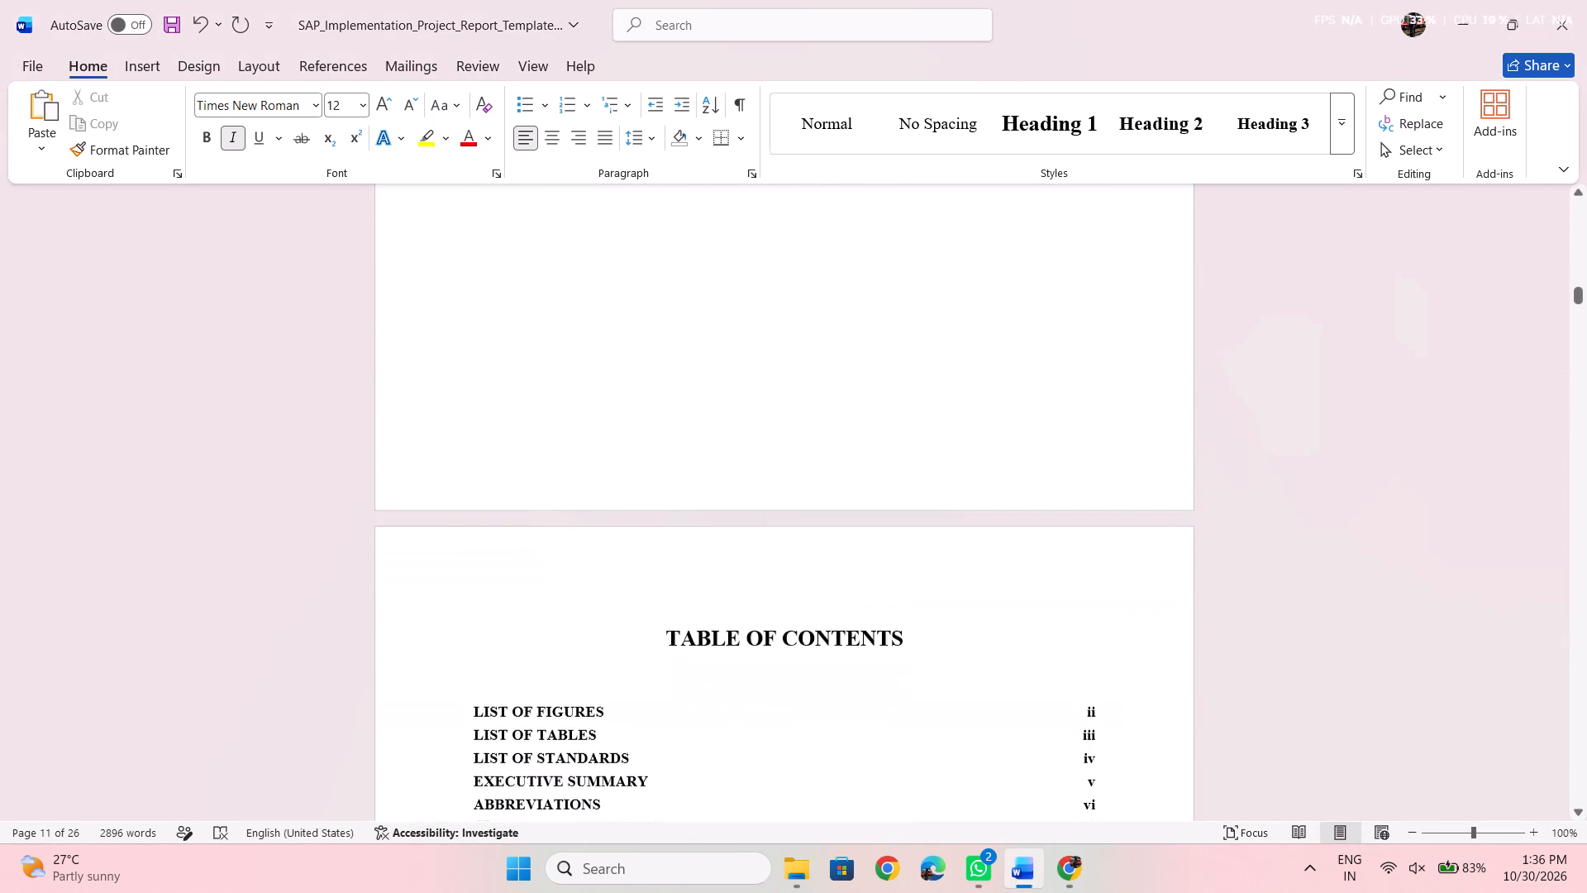
{"action": "scroll", "coordinate": [855, 612], "scroll_direction": "down", "scroll_amount": 4}
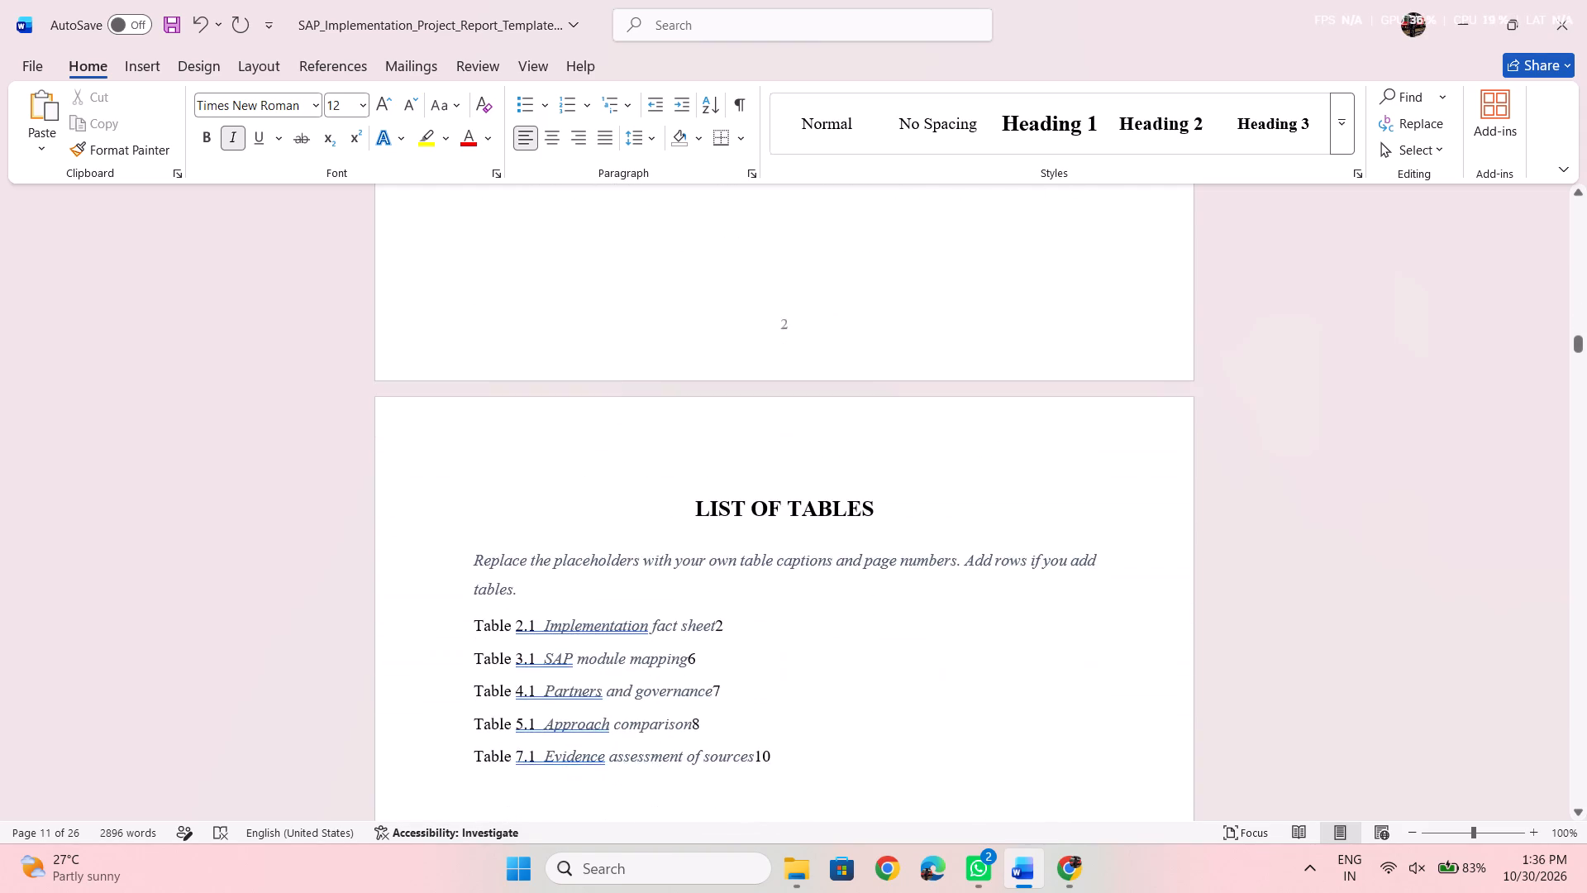
{"action": "scroll", "coordinate": [855, 612], "scroll_direction": "down", "scroll_amount": 4}
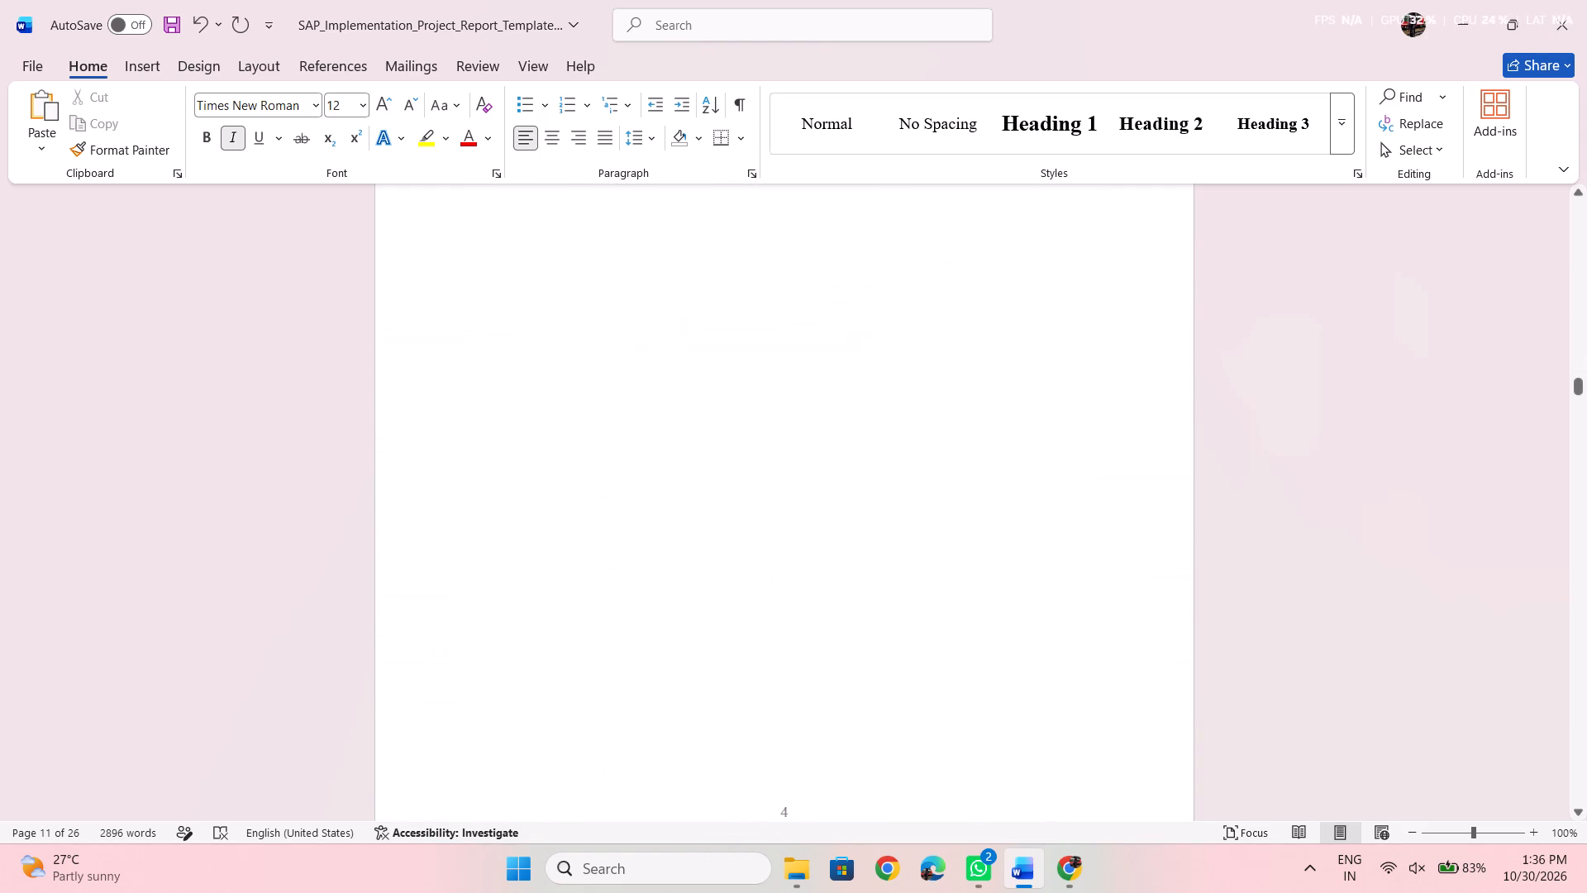
{"action": "scroll", "coordinate": [855, 612], "scroll_direction": "down", "scroll_amount": 2}
{"action": "scroll", "coordinate": [855, 612], "scroll_direction": "up", "scroll_amount": 1}
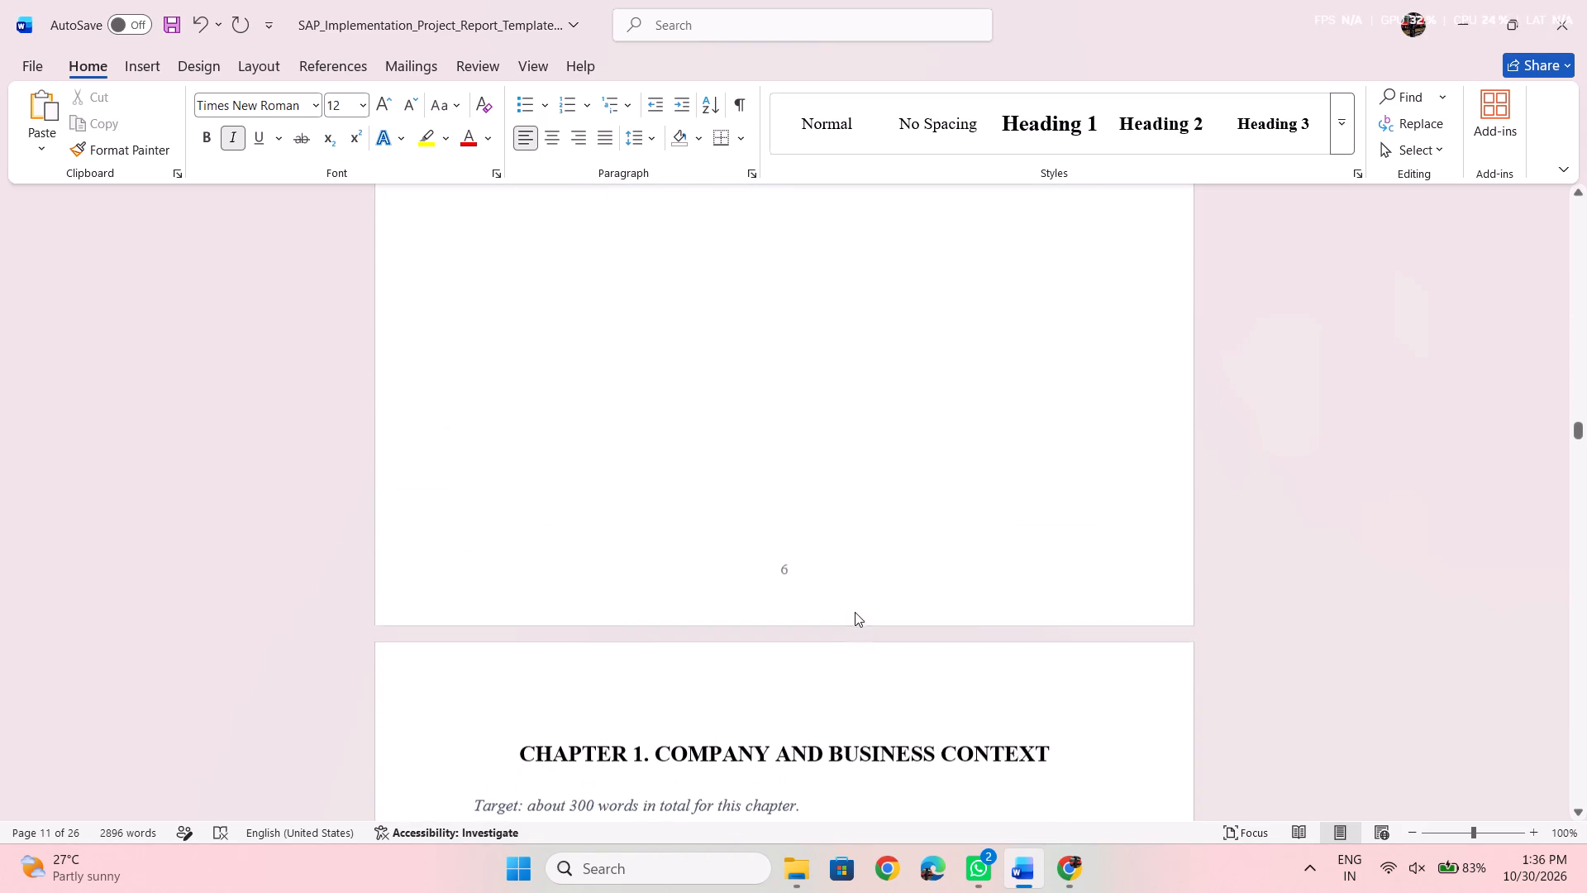
{"action": "scroll", "coordinate": [855, 612], "scroll_direction": "up", "scroll_amount": 1}
{"action": "scroll", "coordinate": [855, 612], "scroll_direction": "down", "scroll_amount": 2}
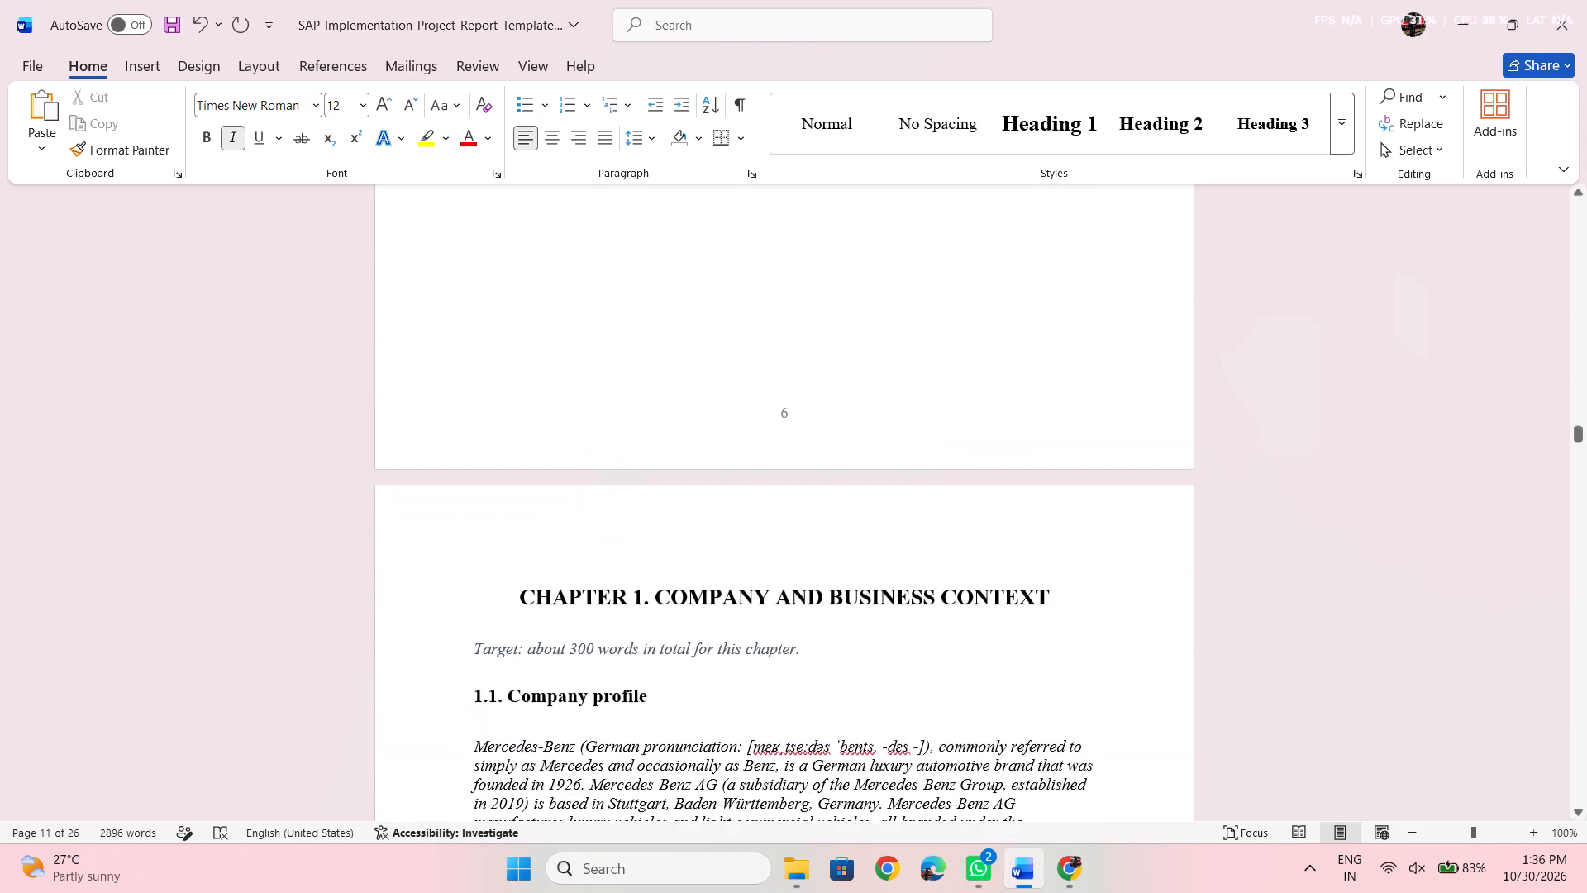
{"action": "scroll", "coordinate": [855, 612], "scroll_direction": "down", "scroll_amount": 1}
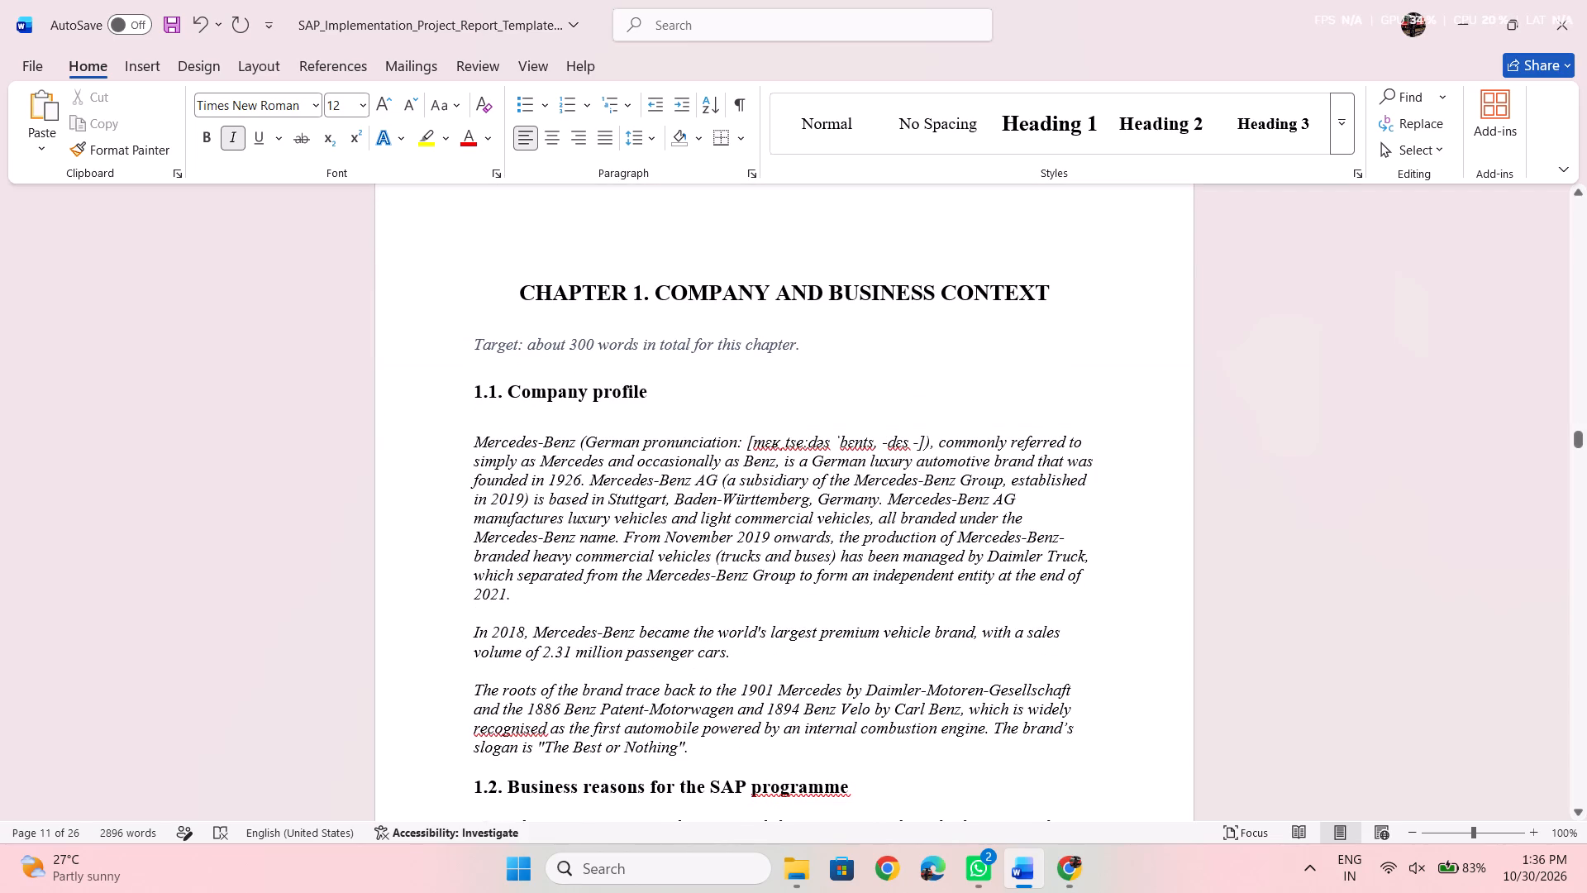
{"action": "left_click_drag", "start_coordinate": [479, 444], "coordinate": [631, 590]}
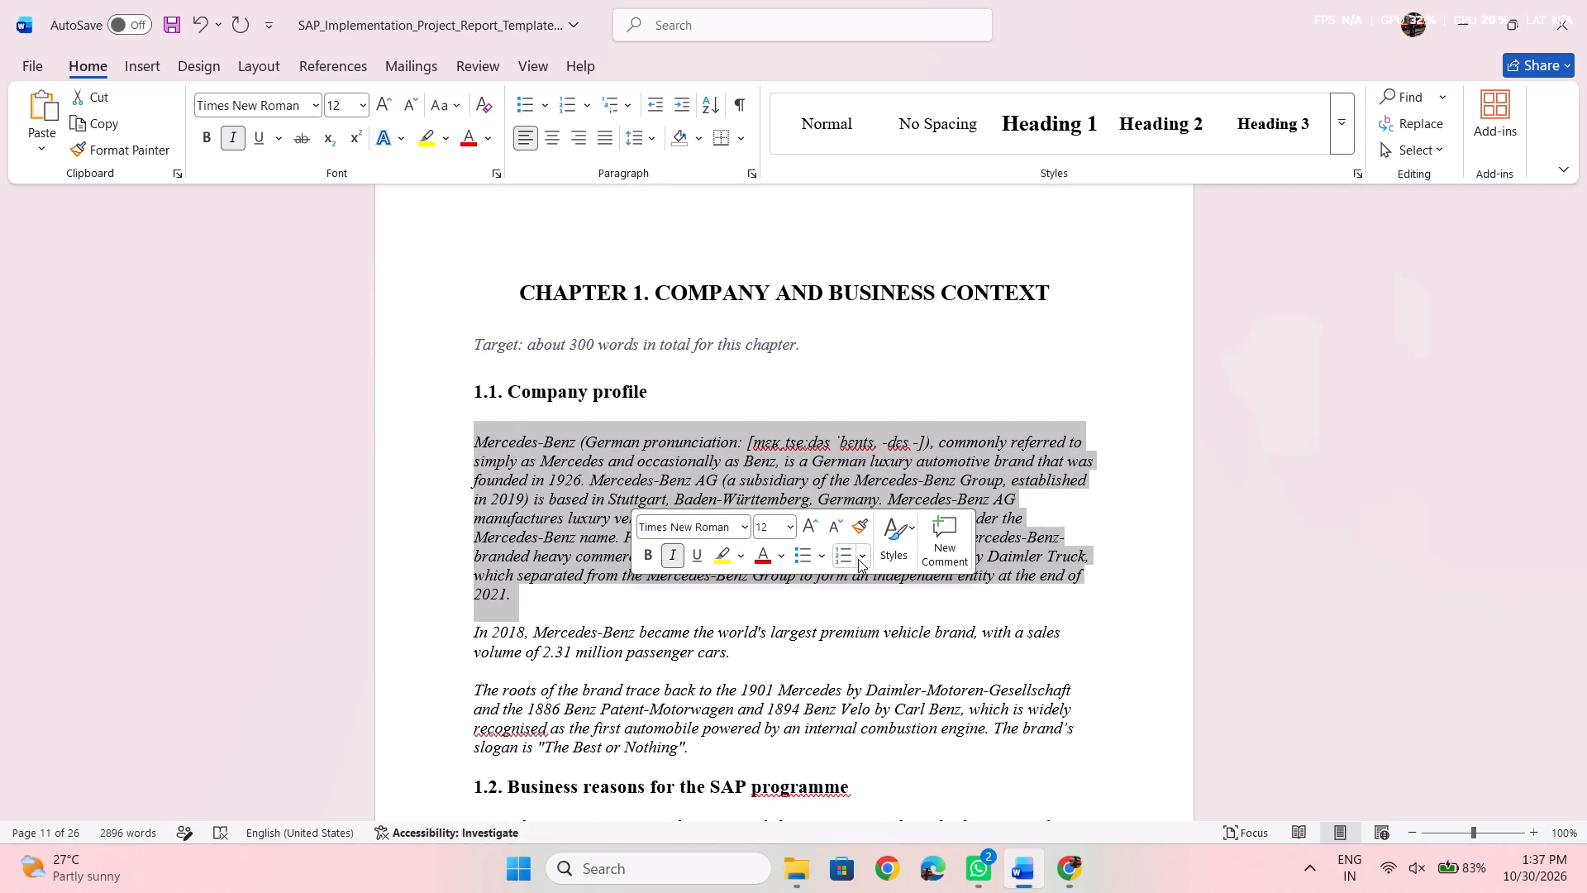
{"action": "left_click", "coordinate": [821, 559]}
{"action": "left_click", "coordinate": [821, 559]}
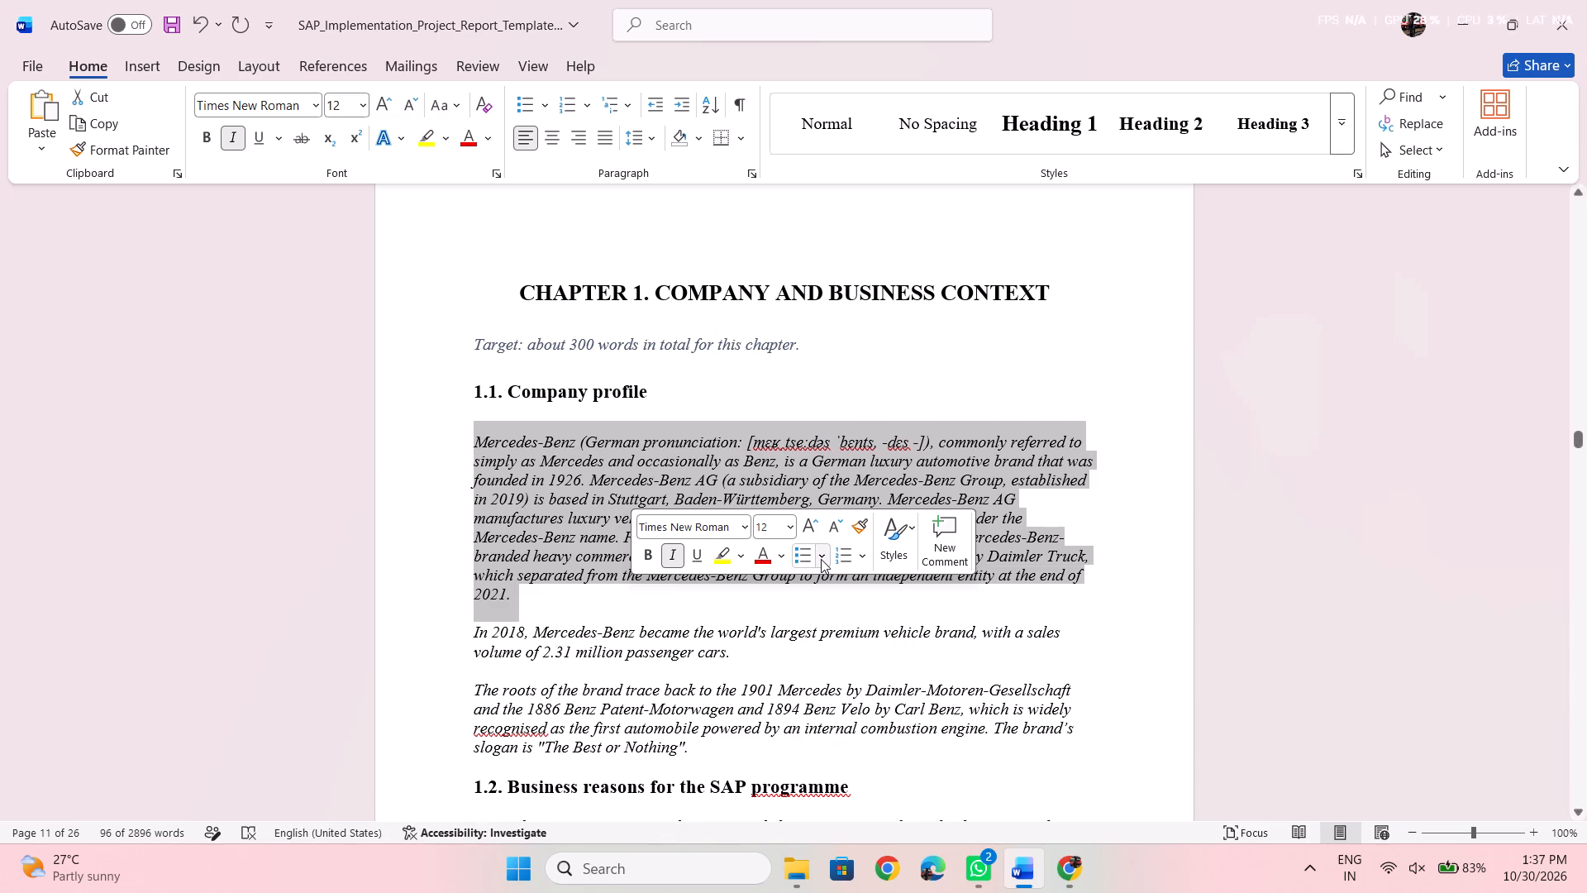
{"action": "left_click", "coordinate": [866, 563]}
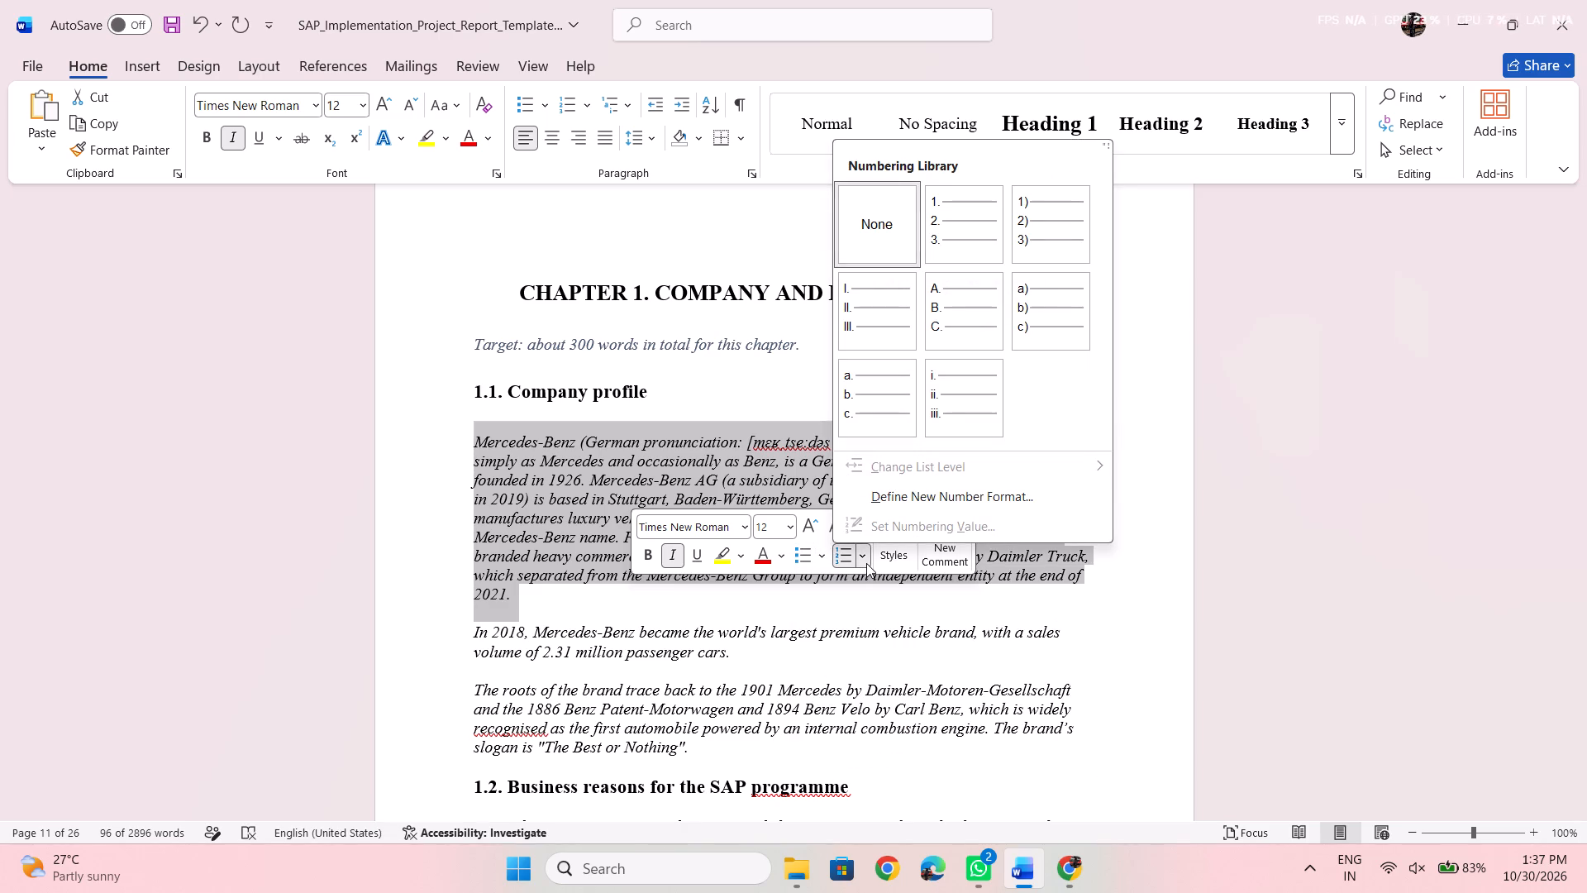
{"action": "left_click", "coordinate": [866, 563]}
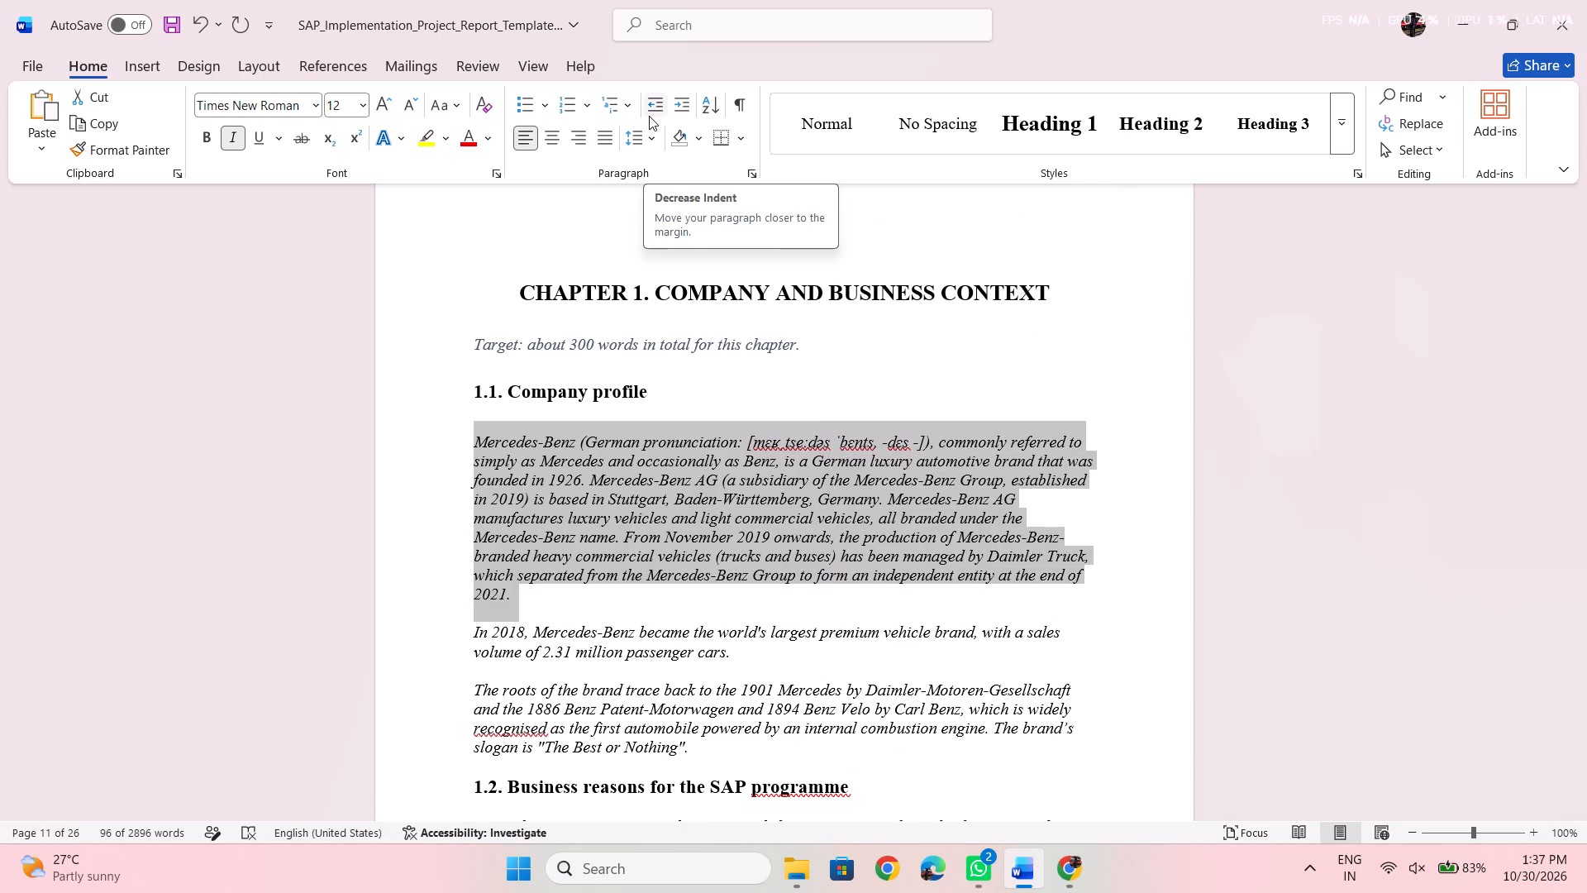
{"action": "left_click", "coordinate": [618, 172]}
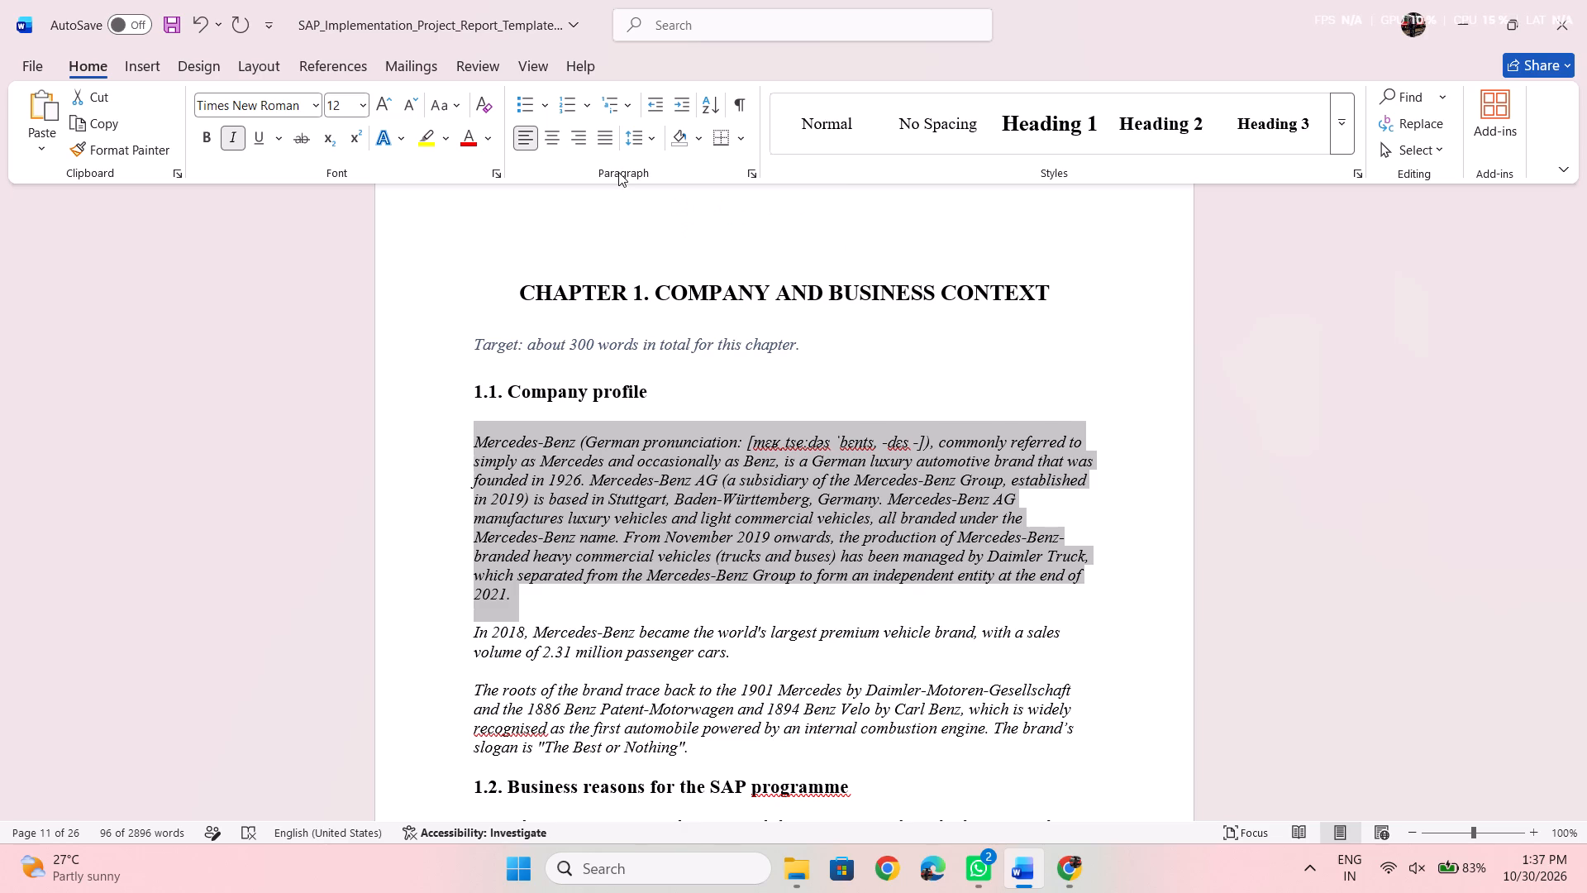
{"action": "left_click", "coordinate": [657, 134]}
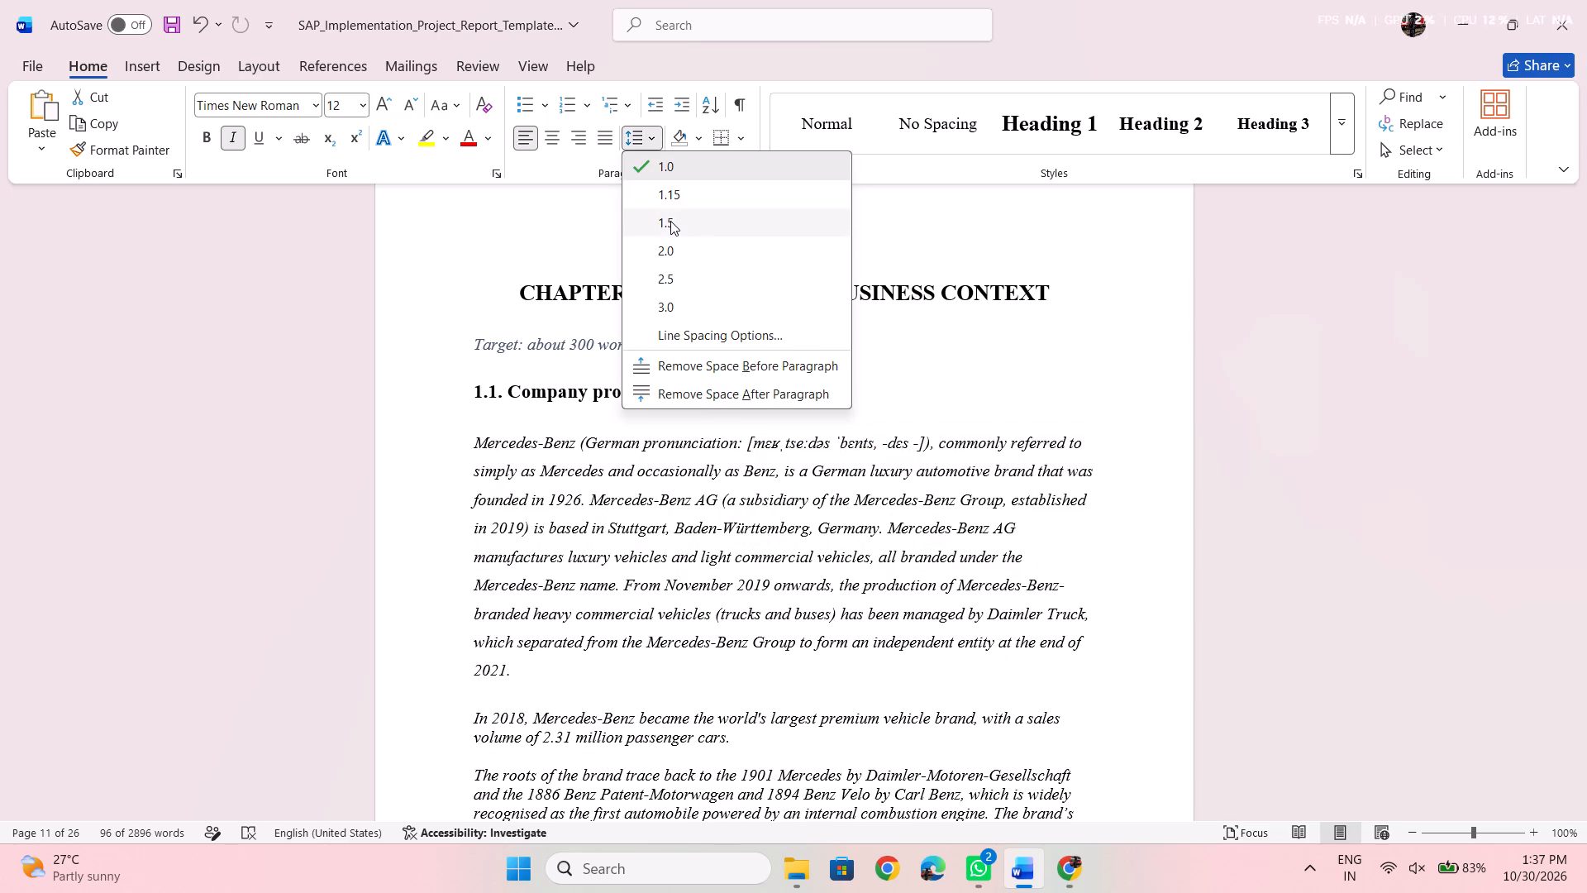
{"action": "left_click", "coordinate": [670, 221]}
{"action": "left_click", "coordinate": [698, 546]}
Set 1.5 line spacing for the remaining two section 1.1 paragraphs, from "In 2018, Mercedes-Benz became" through the brand slogan.
{"action": "scroll", "coordinate": [698, 546], "scroll_direction": "down", "scroll_amount": 1}
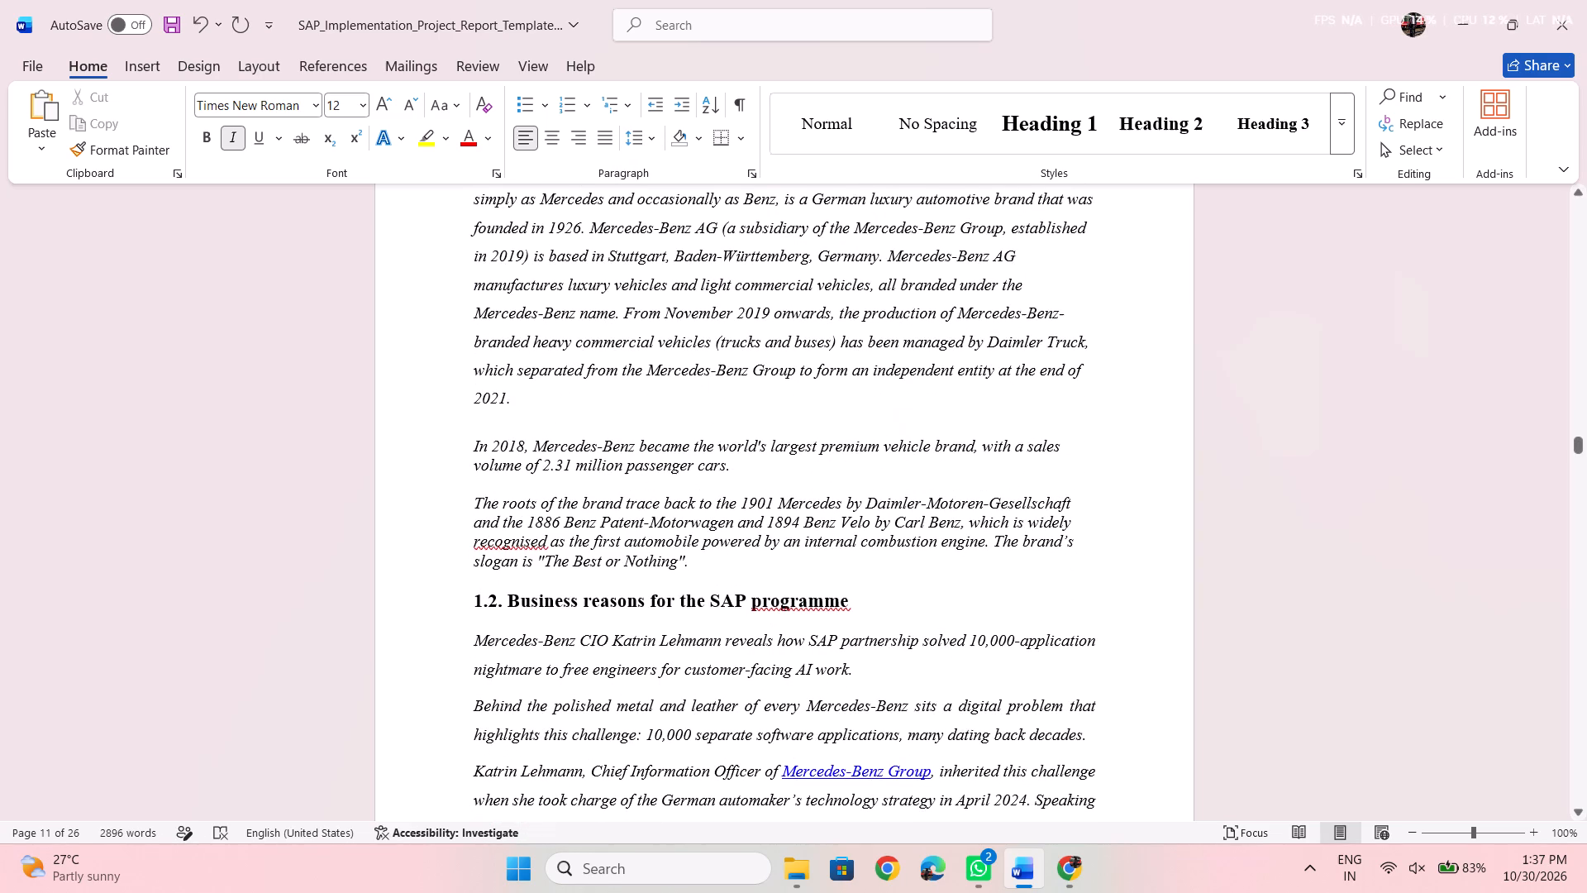
{"action": "left_click_drag", "start_coordinate": [710, 576], "coordinate": [477, 450]}
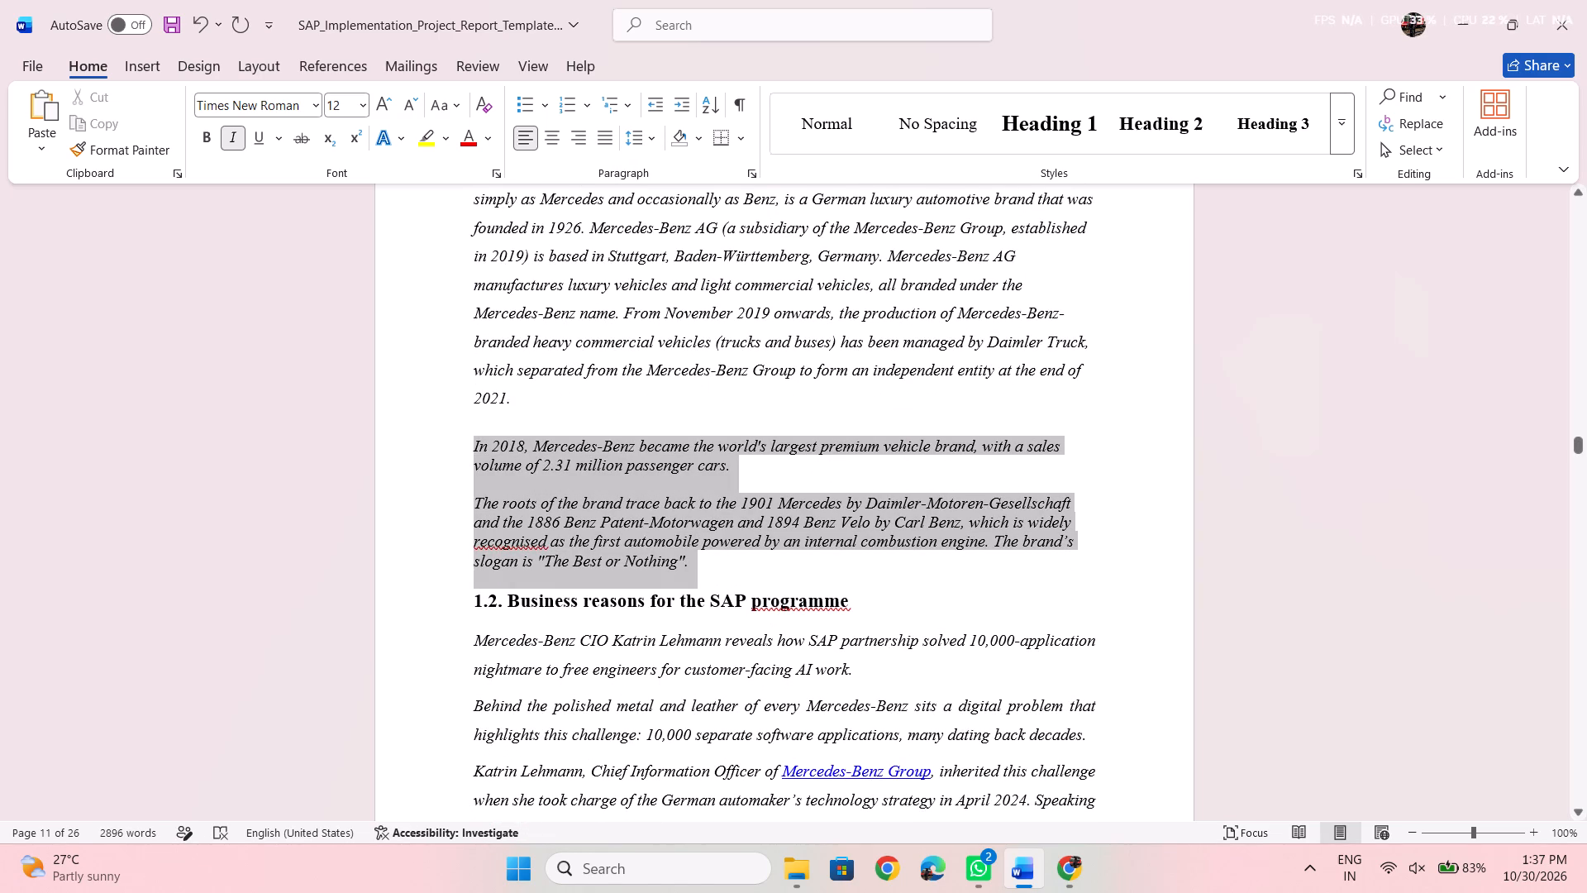
{"action": "left_click_drag", "start_coordinate": [477, 450], "coordinate": [476, 450]}
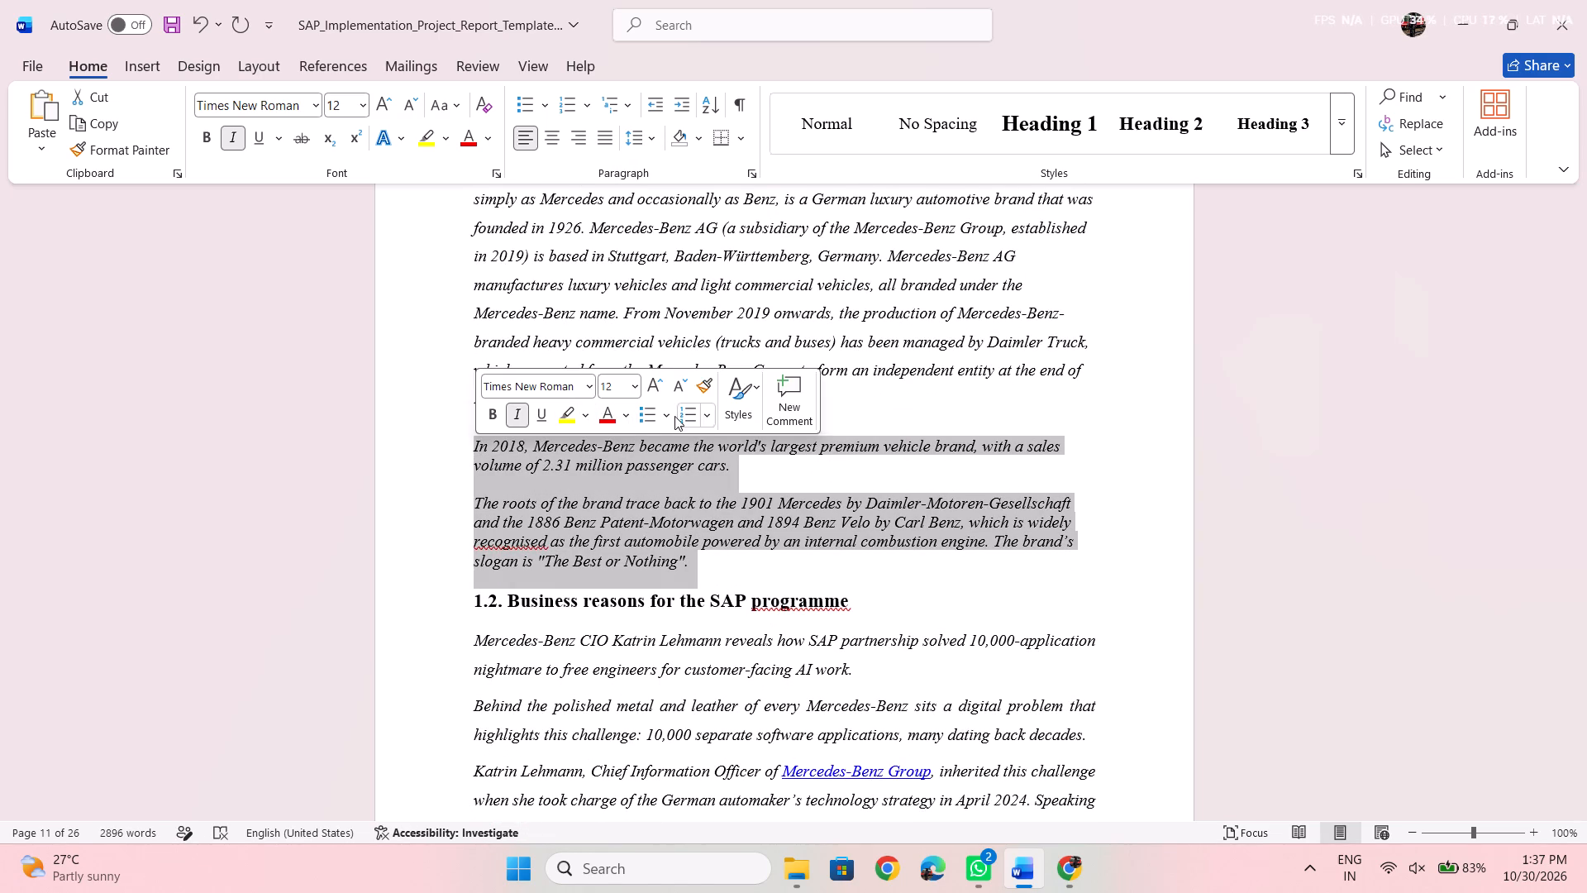
{"action": "left_click", "coordinate": [671, 412]}
{"action": "left_click", "coordinate": [671, 412]}
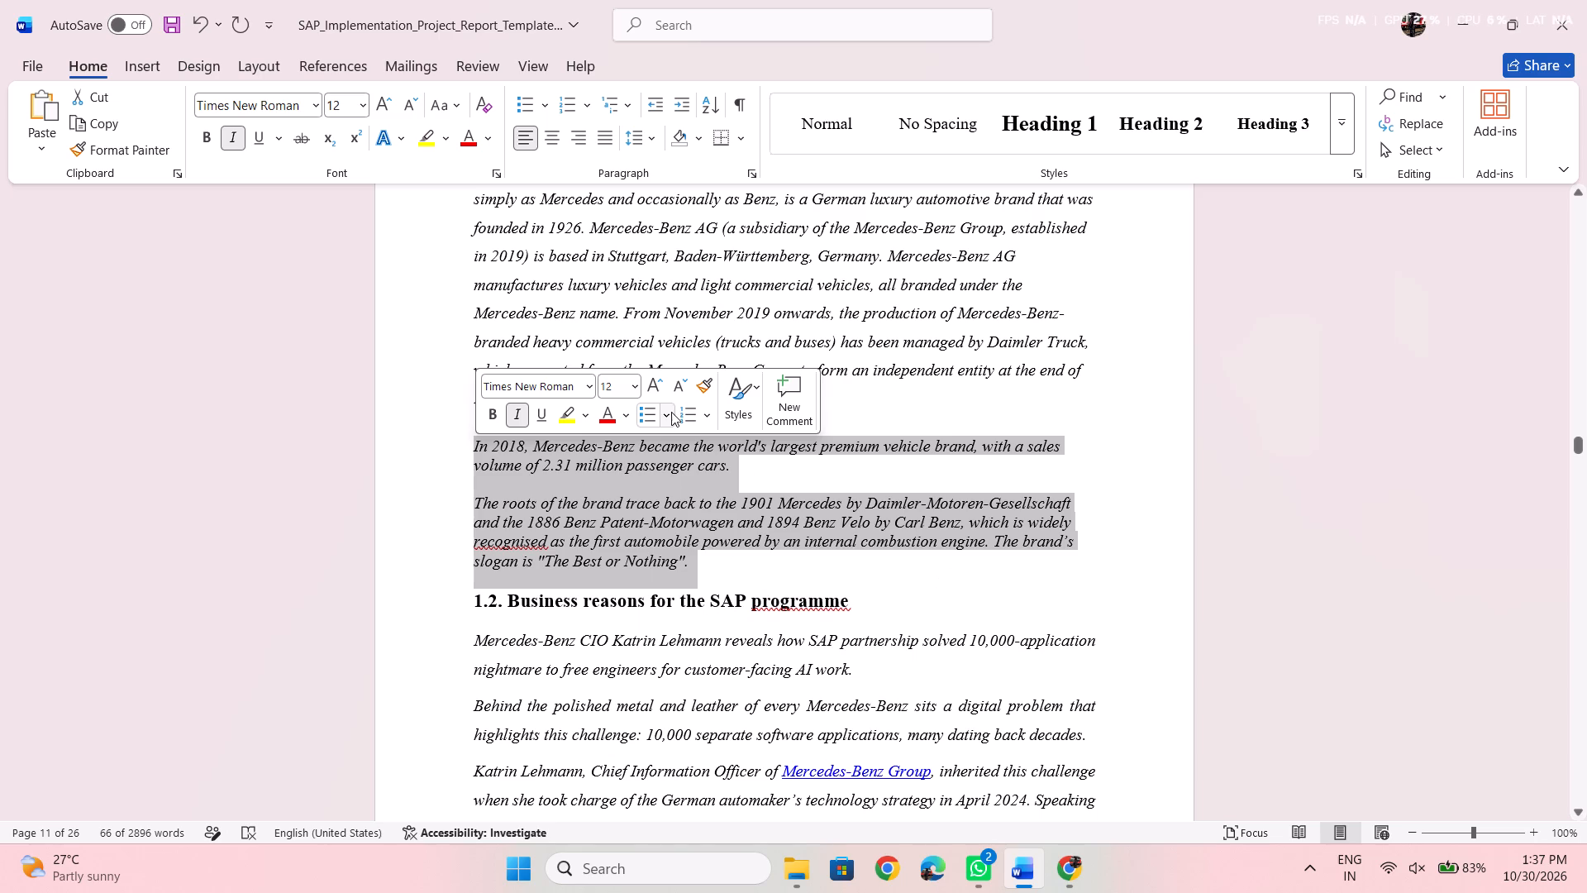
{"action": "left_click", "coordinate": [704, 419]}
{"action": "left_click", "coordinate": [704, 419]}
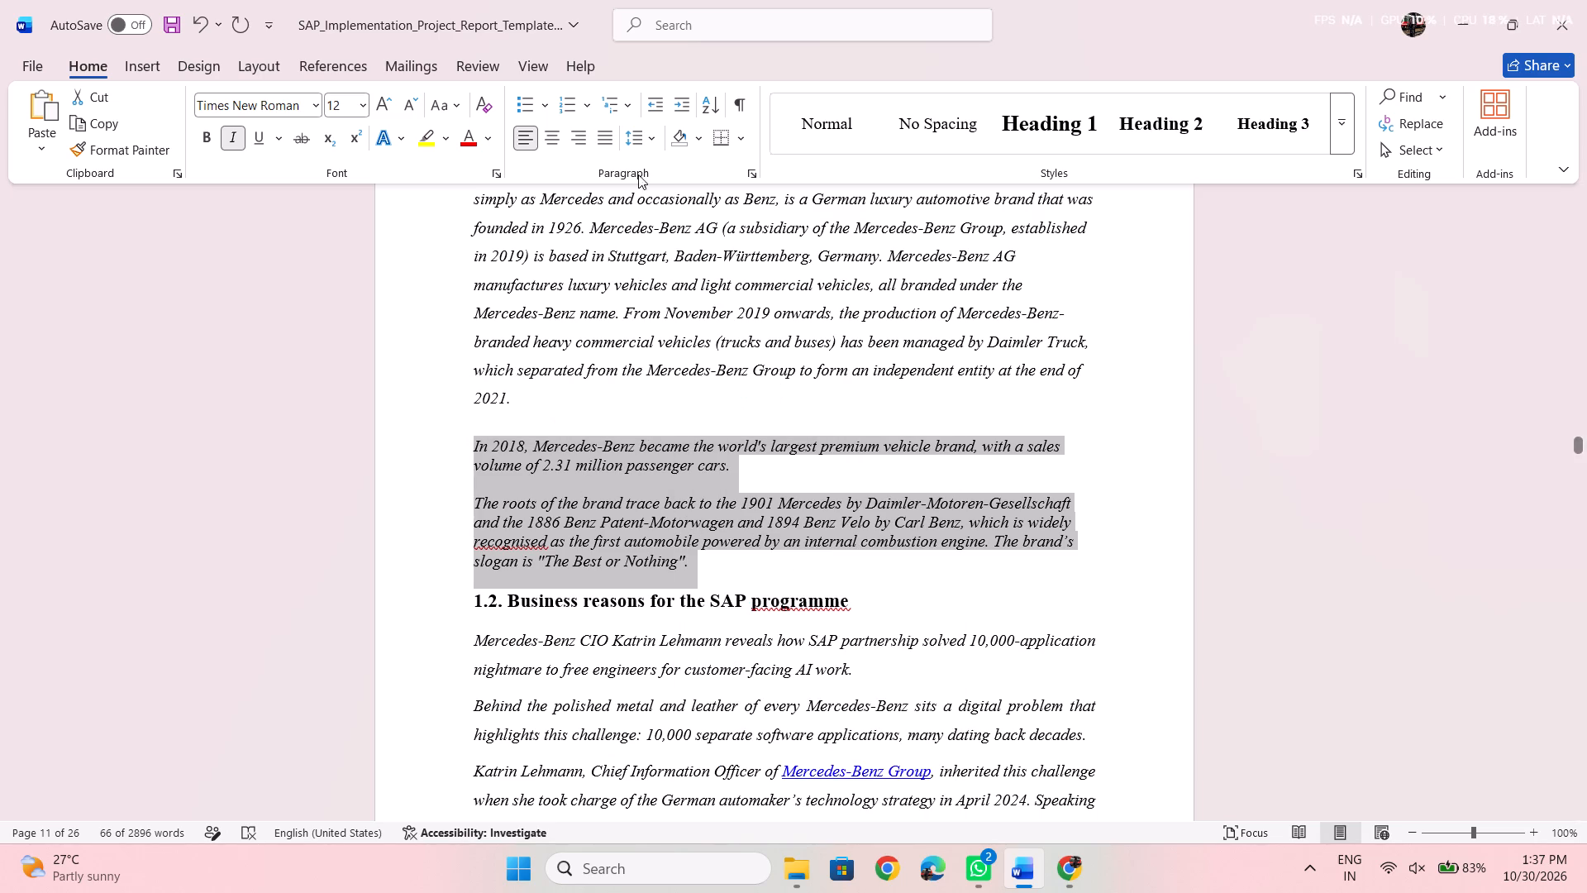
{"action": "left_click", "coordinate": [651, 141]}
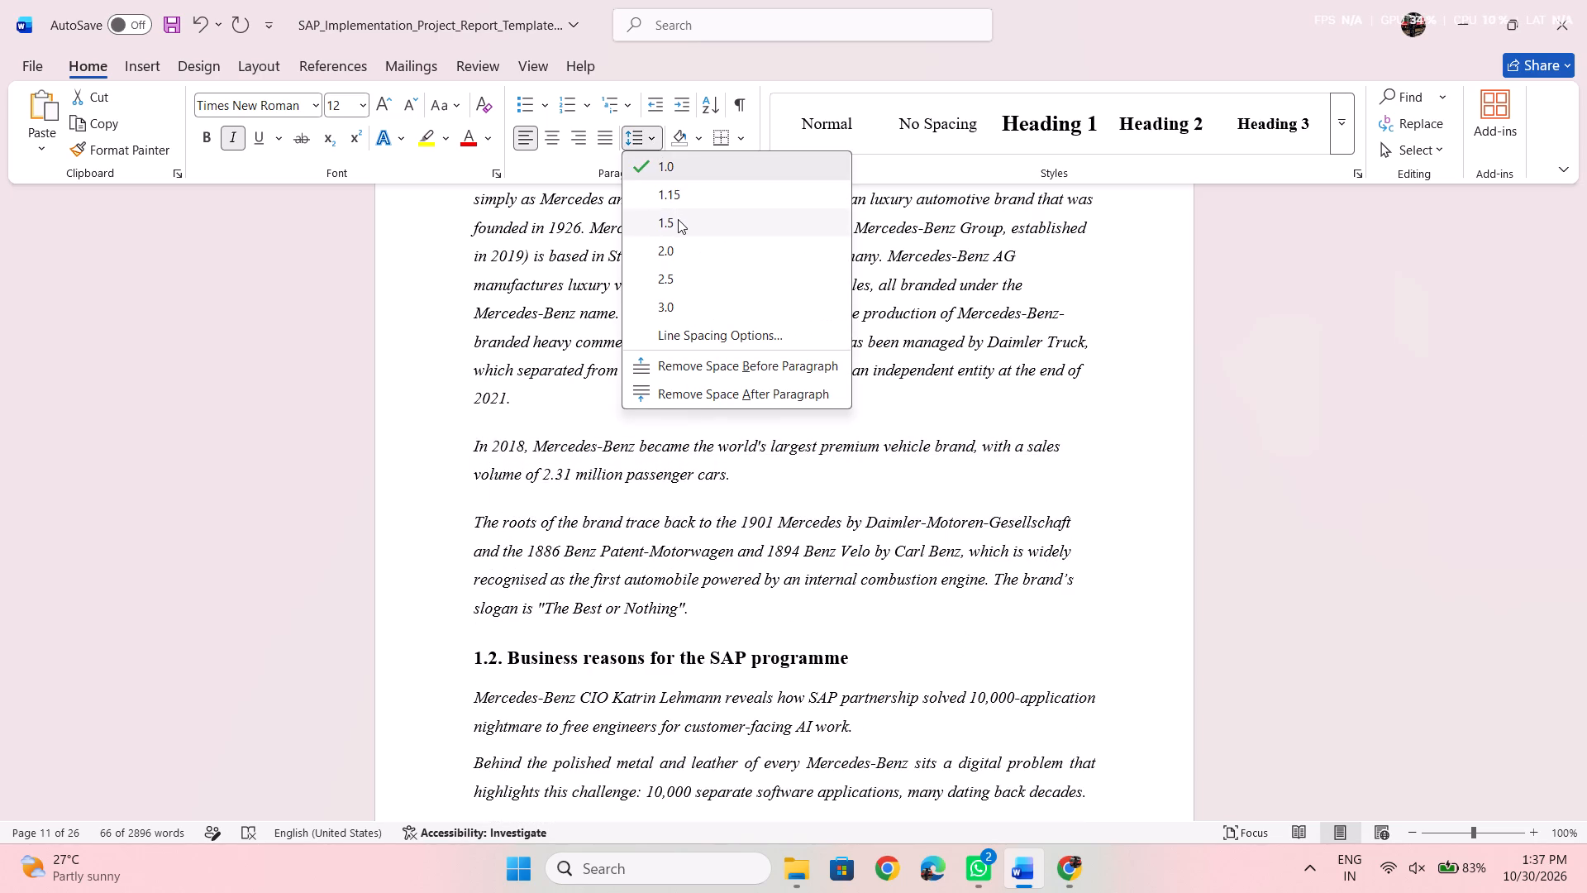
{"action": "left_click", "coordinate": [678, 219]}
{"action": "left_click", "coordinate": [678, 361]}
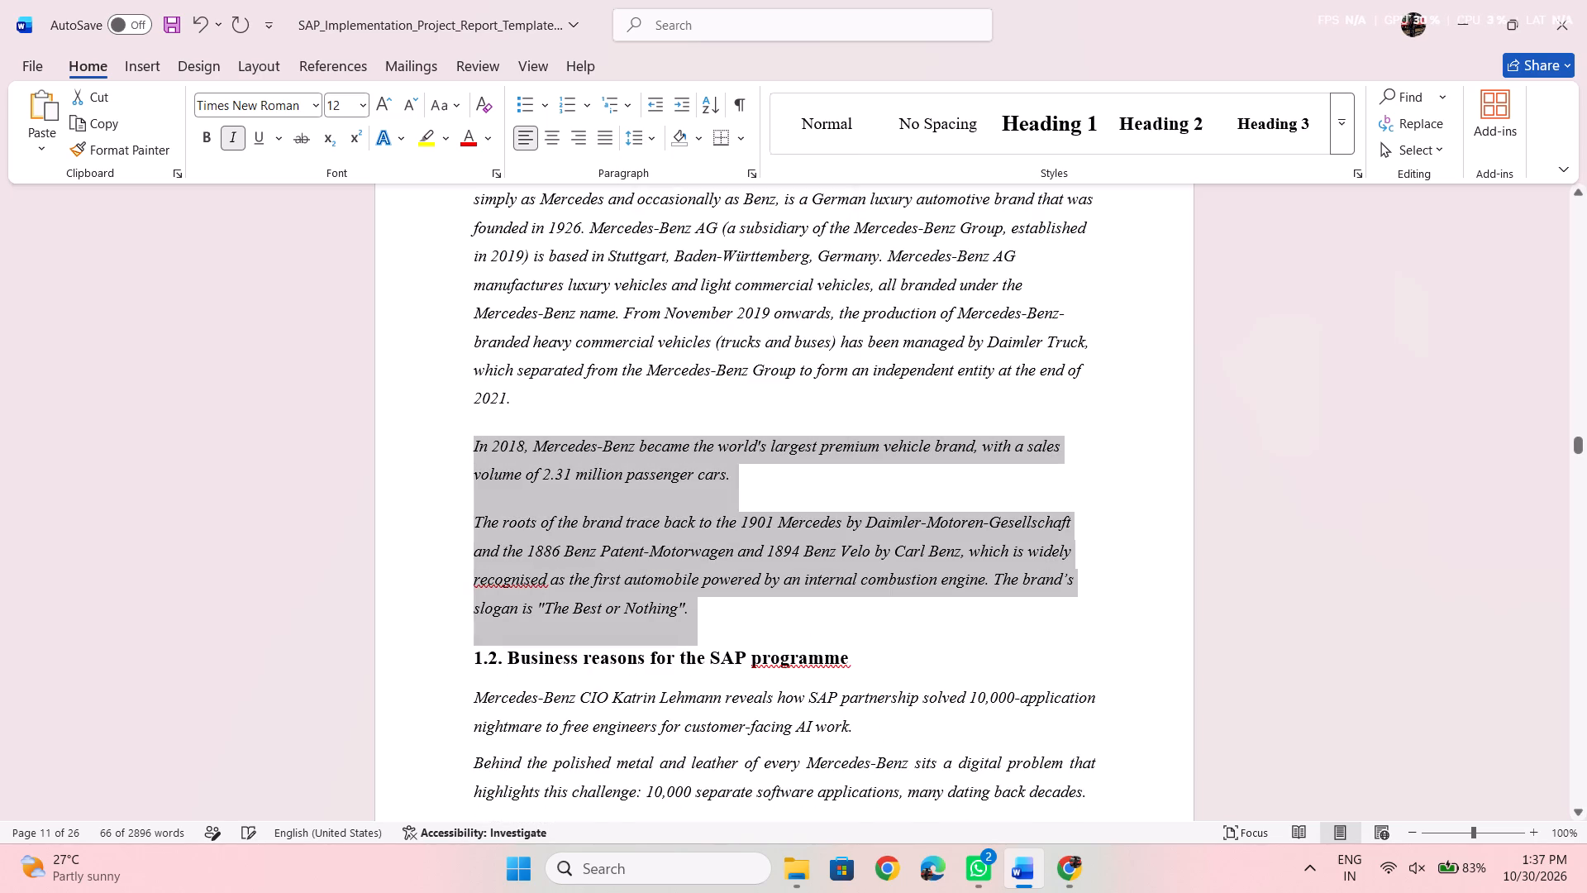
Recheck the formatting reminders and report order on the template's first page.
{"action": "scroll", "coordinate": [678, 361], "scroll_direction": "up", "scroll_amount": 14}
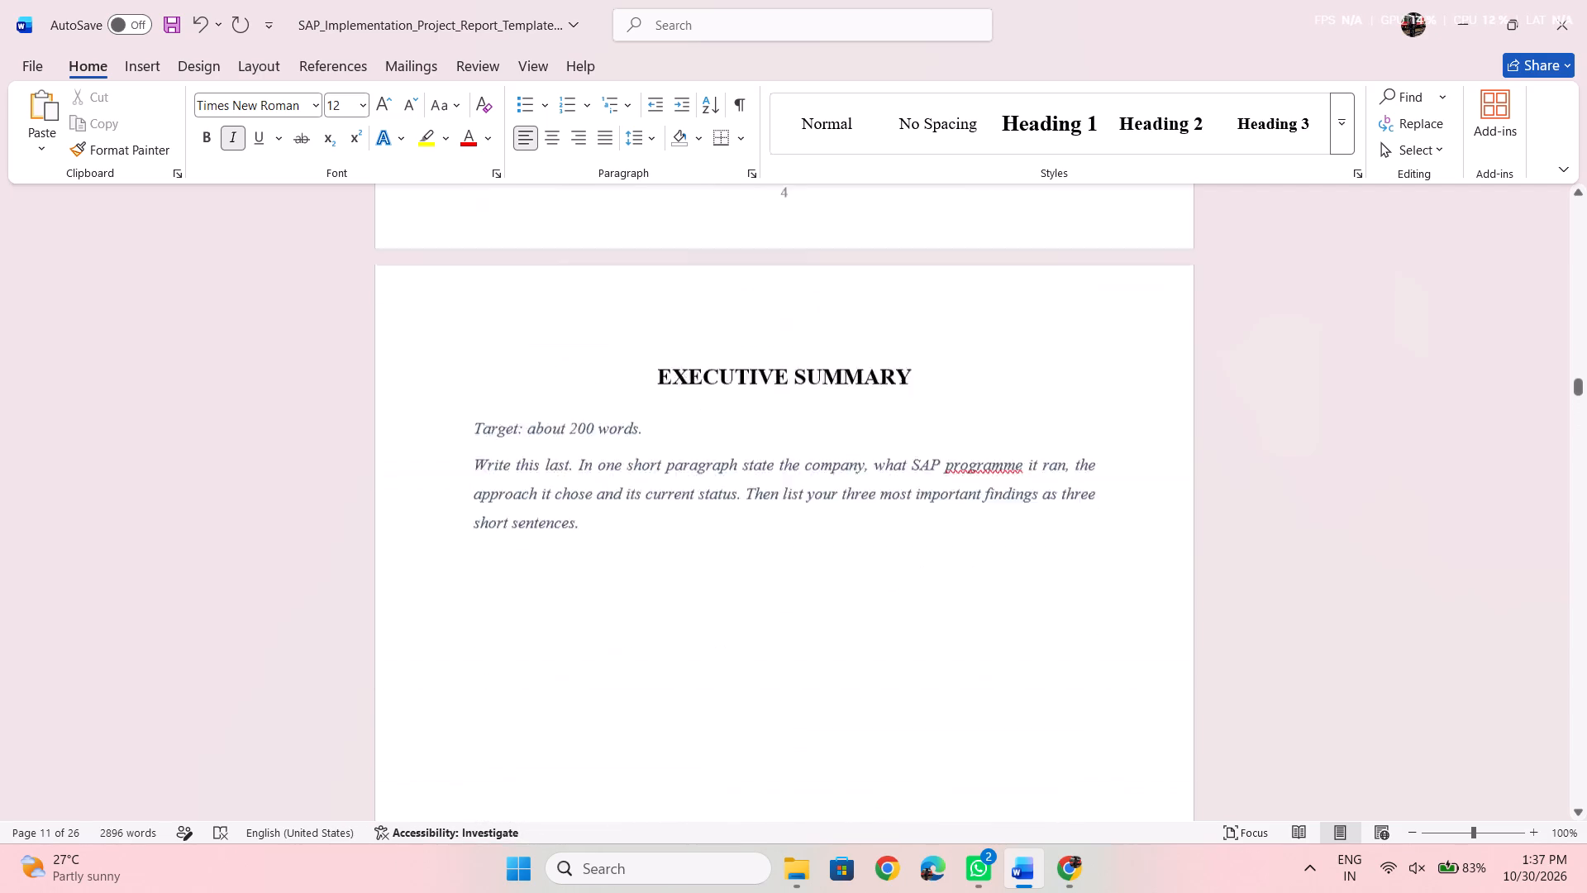
{"action": "scroll", "coordinate": [678, 361], "scroll_direction": "up", "scroll_amount": 3}
{"action": "scroll", "coordinate": [678, 361], "scroll_direction": "up", "scroll_amount": 20}
{"action": "scroll", "coordinate": [678, 361], "scroll_direction": "up", "scroll_amount": 10}
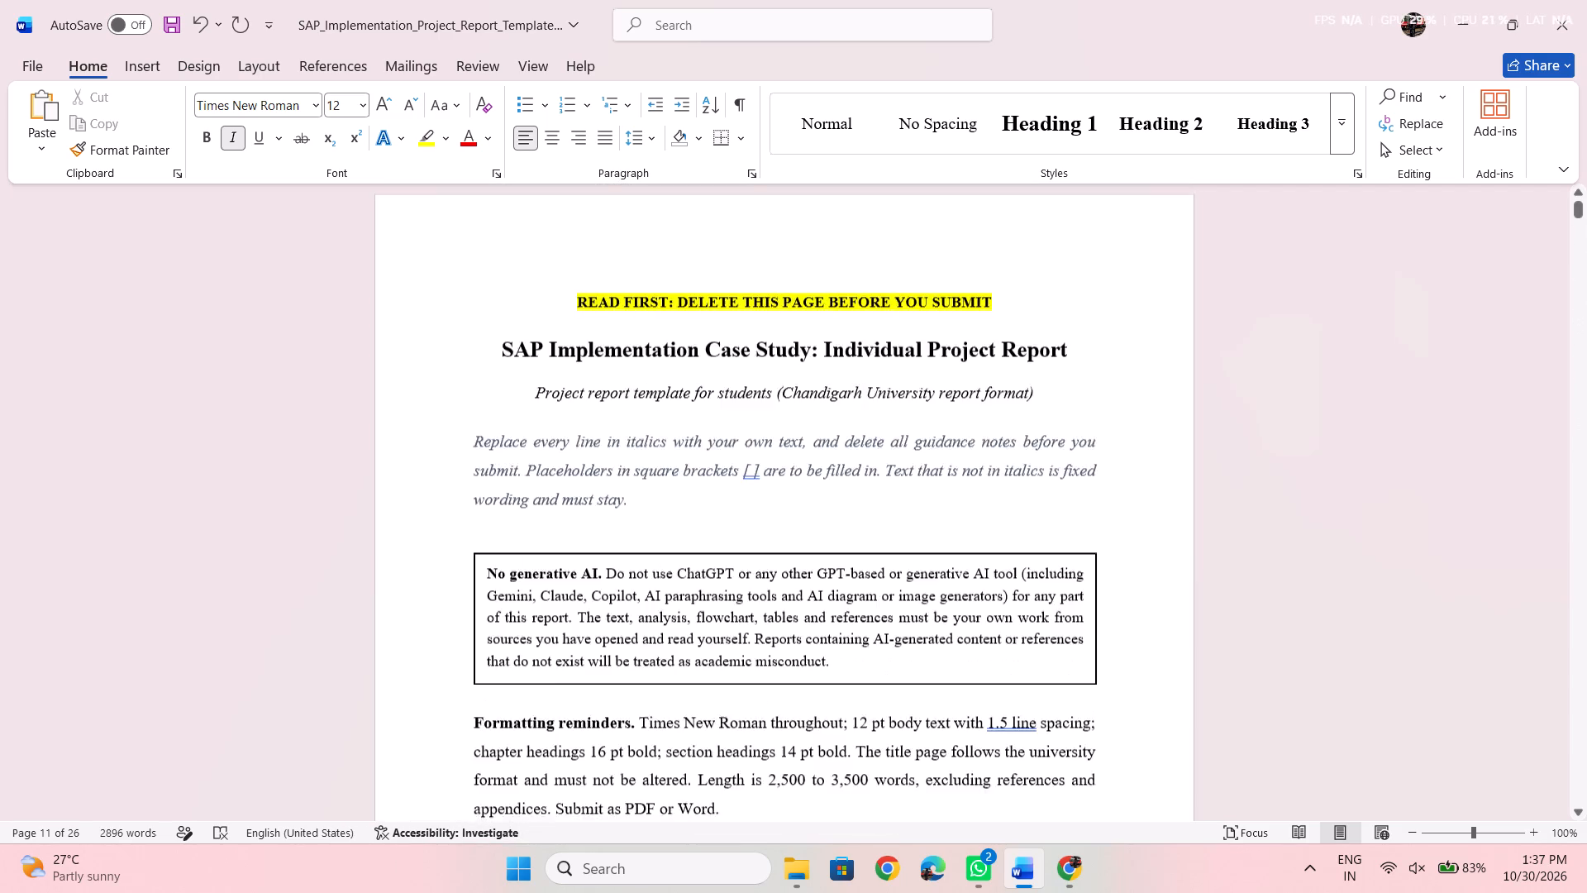
{"action": "scroll", "coordinate": [678, 361], "scroll_direction": "up", "scroll_amount": 7}
{"action": "scroll", "coordinate": [678, 361], "scroll_direction": "down", "scroll_amount": 1}
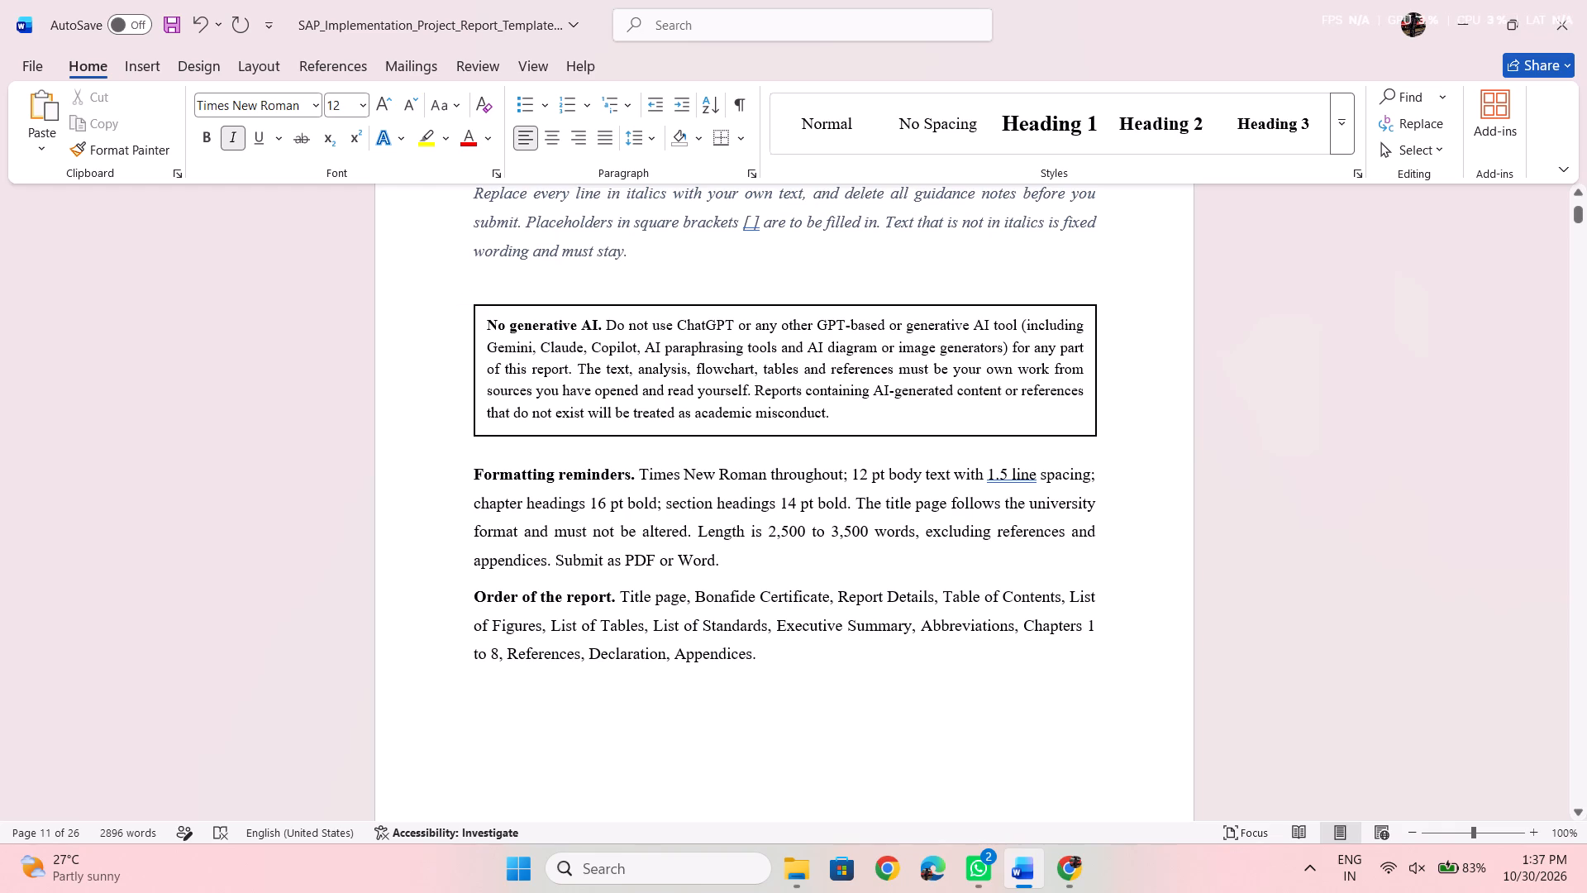
Set 1.5 line spacing for all section 1.2 paragraphs, from "Mercedes-Benz CIO" through "for priority treatment.".
{"action": "scroll", "coordinate": [780, 497], "scroll_direction": "down", "scroll_amount": 13}
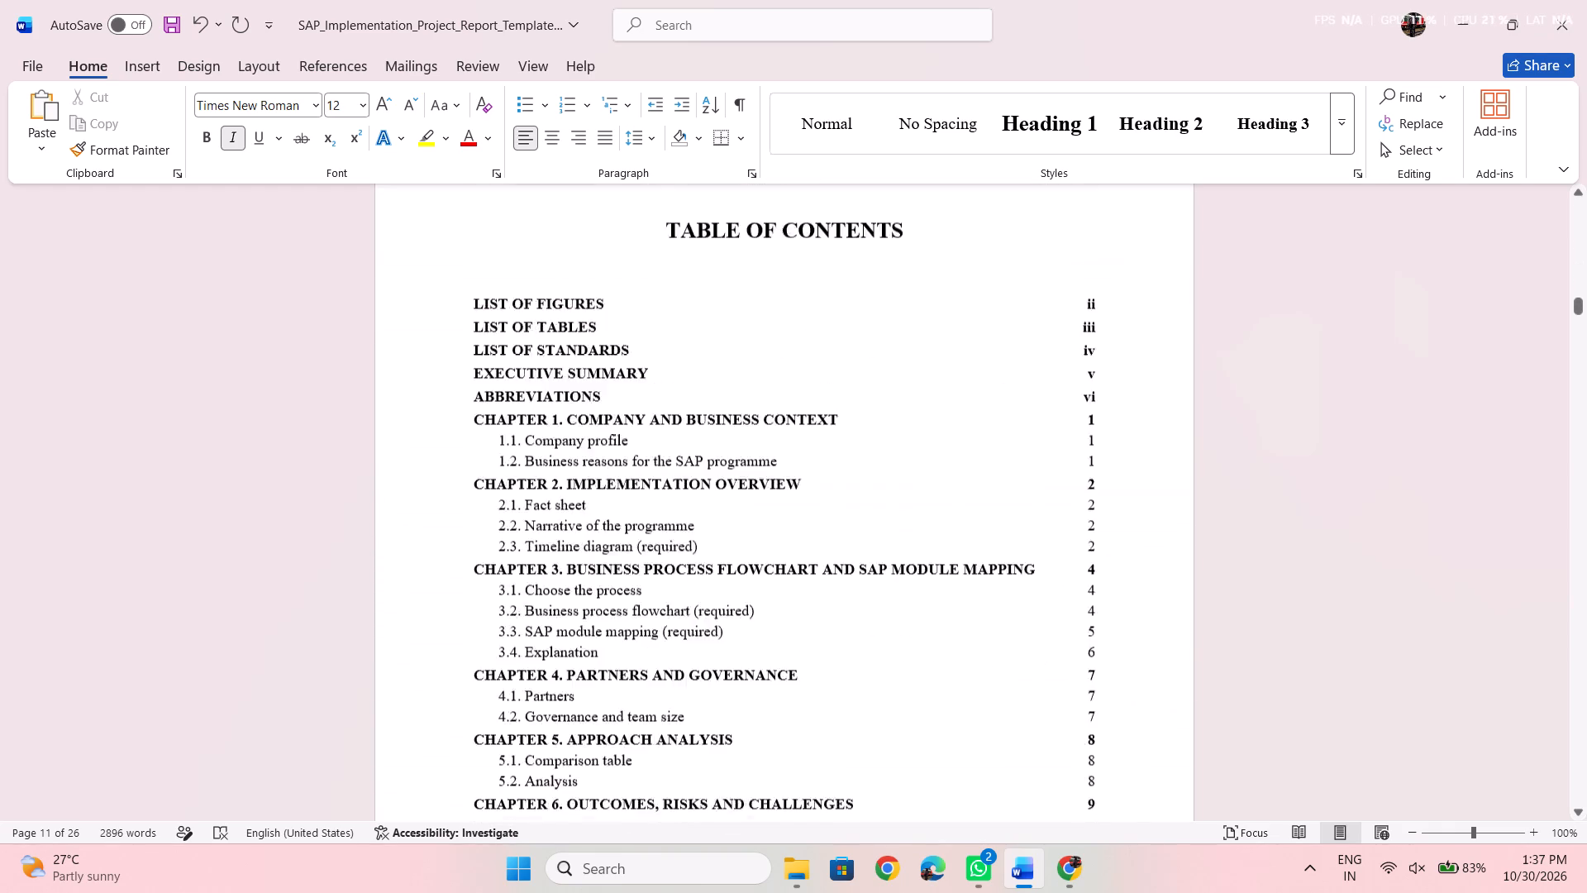
{"action": "scroll", "coordinate": [780, 497], "scroll_direction": "down", "scroll_amount": 8}
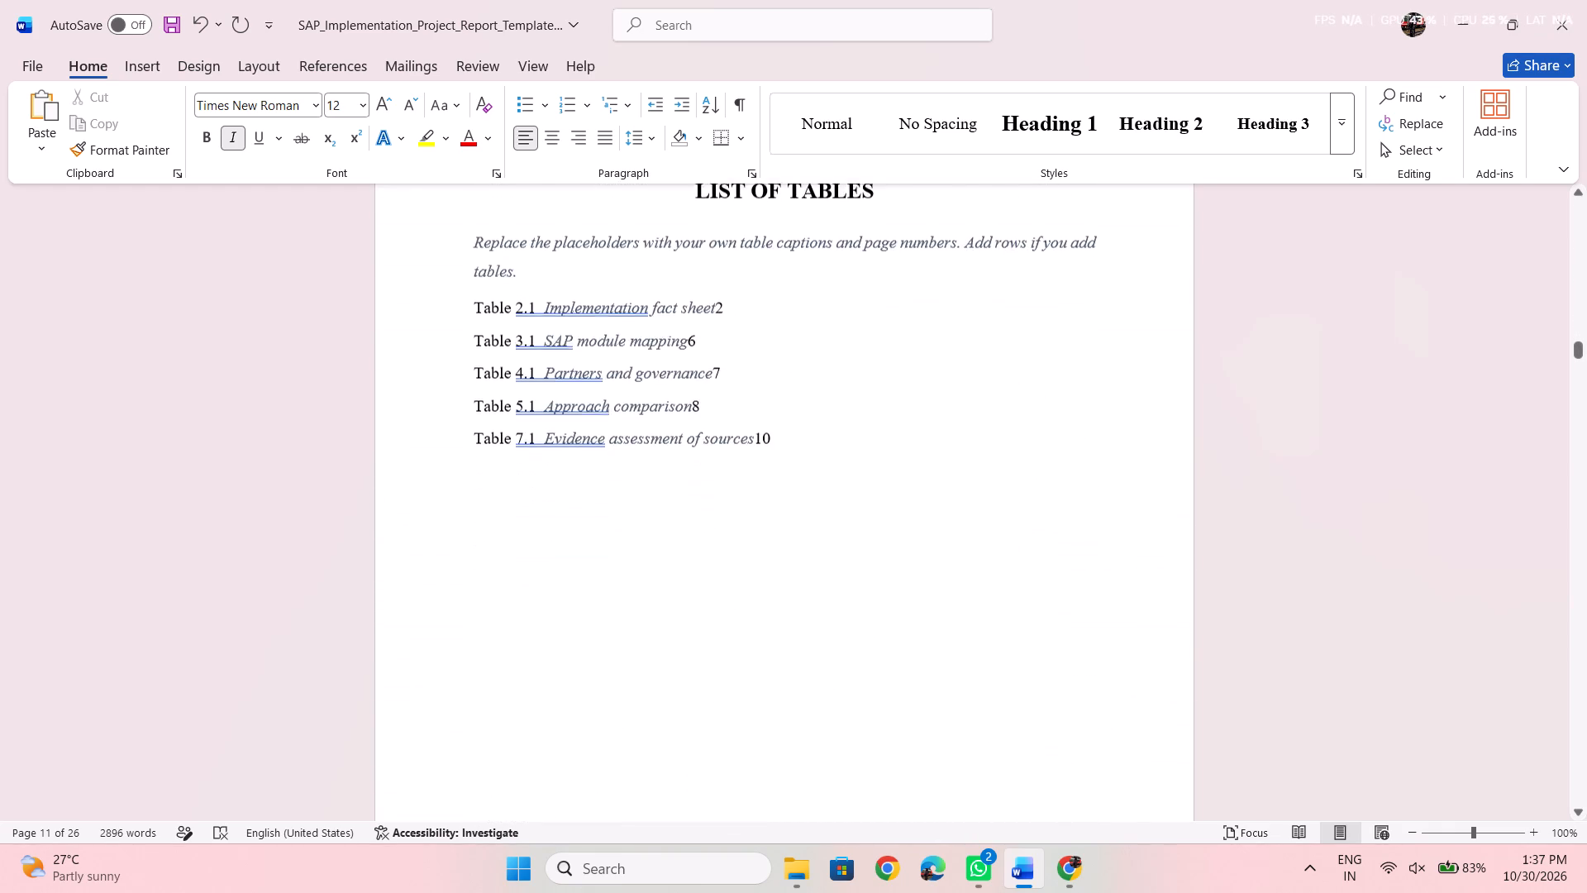
{"action": "scroll", "coordinate": [780, 497], "scroll_direction": "down", "scroll_amount": 8}
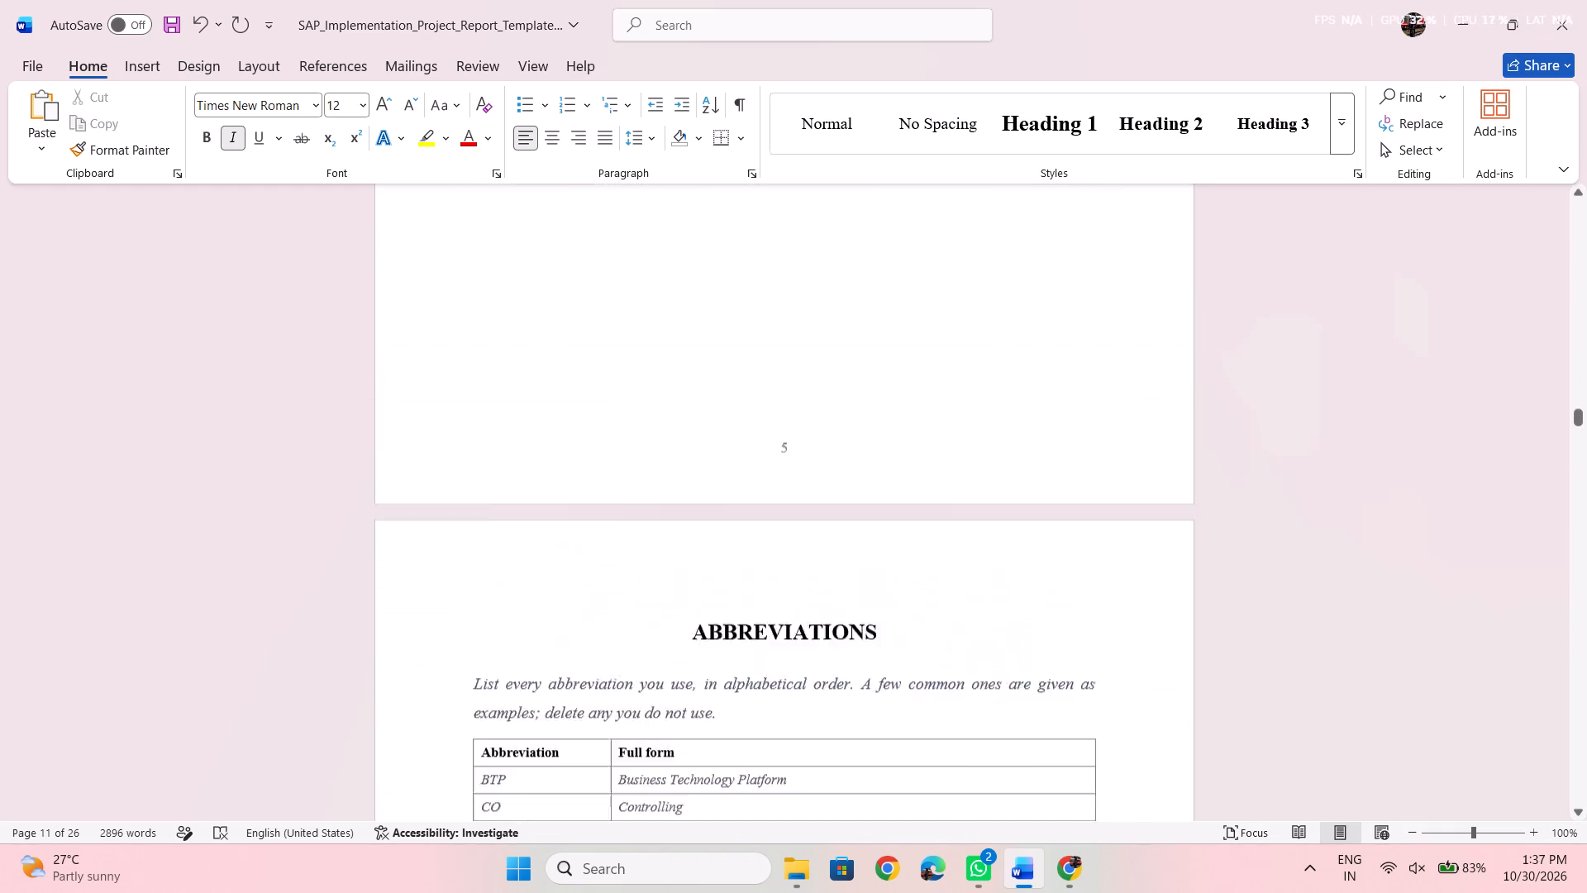
{"action": "scroll", "coordinate": [780, 497], "scroll_direction": "down", "scroll_amount": 1}
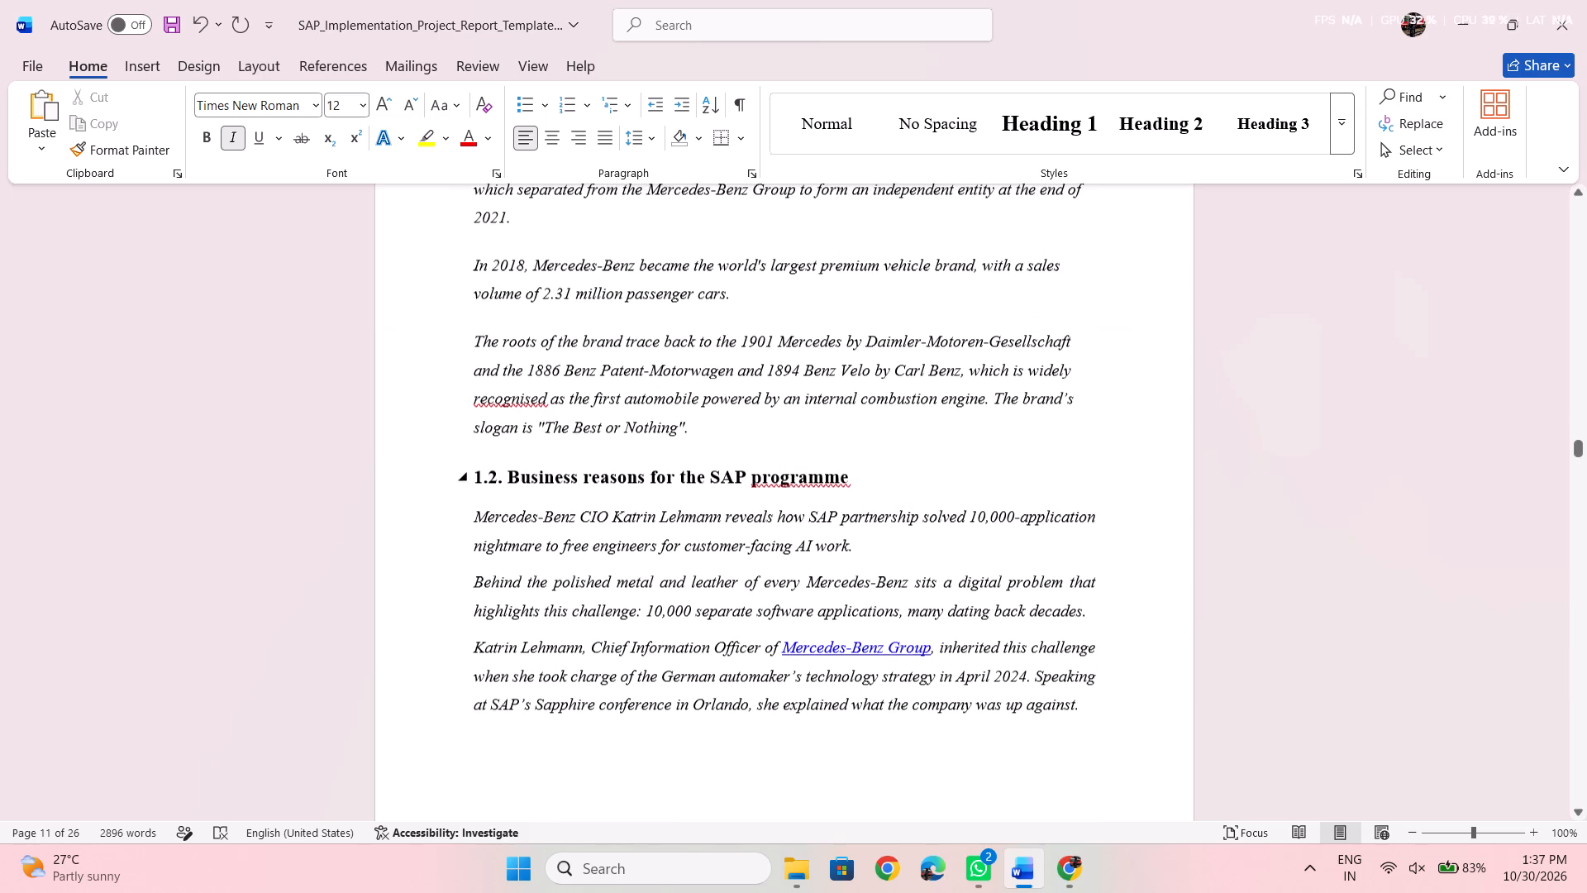
{"action": "scroll", "coordinate": [541, 547], "scroll_direction": "down", "scroll_amount": 3}
{"action": "scroll", "coordinate": [541, 547], "scroll_direction": "up", "scroll_amount": 1}
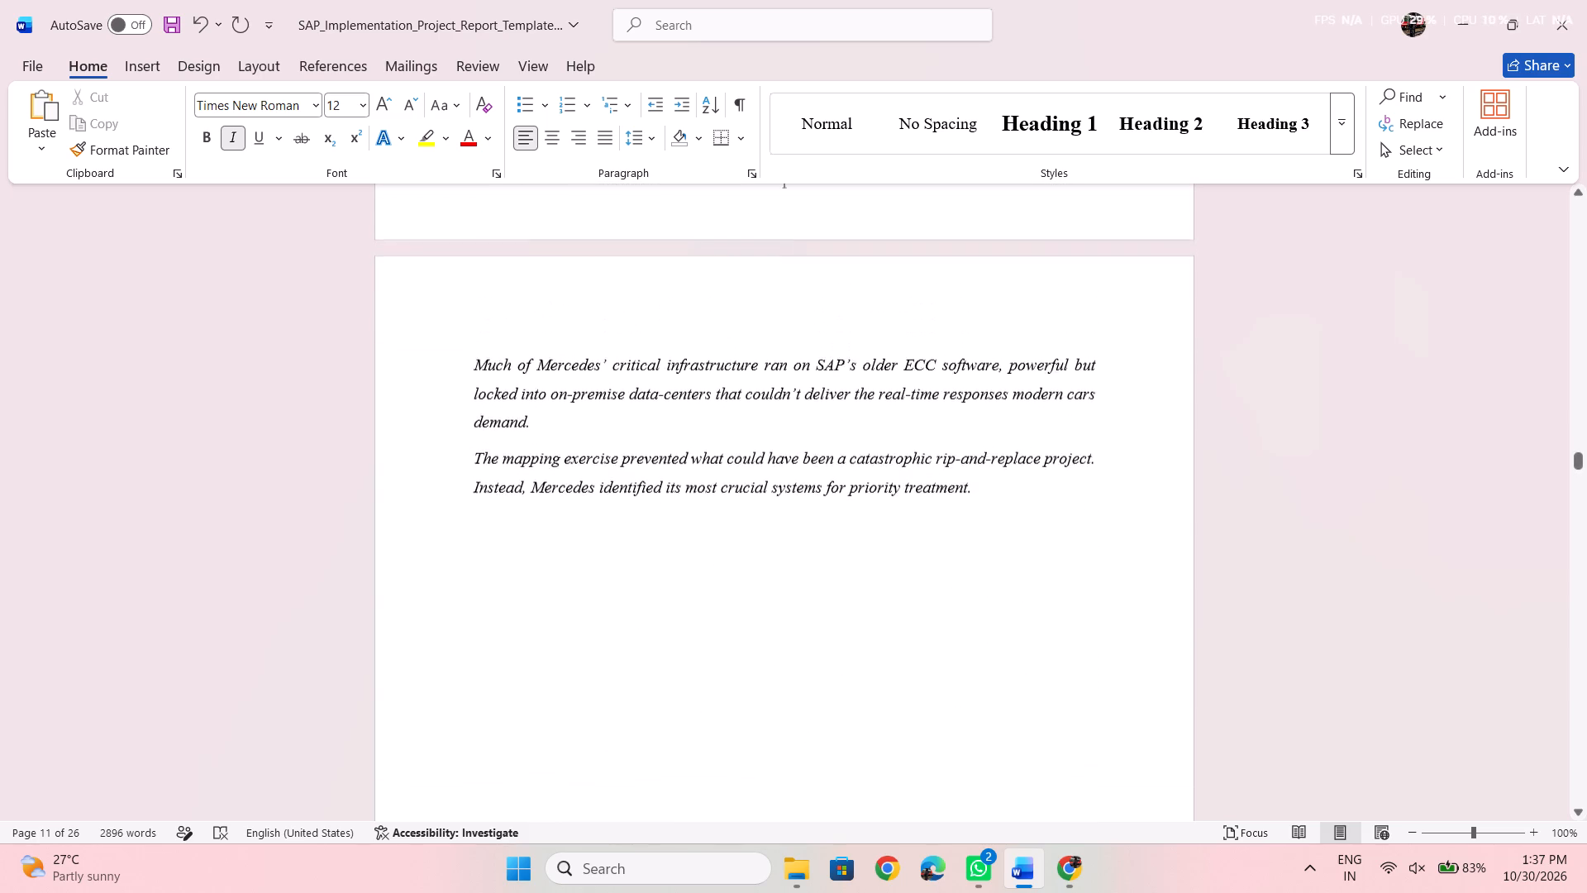
{"action": "scroll", "coordinate": [541, 547], "scroll_direction": "up", "scroll_amount": 1}
{"action": "left_click_drag", "start_coordinate": [474, 338], "coordinate": [609, 403]}
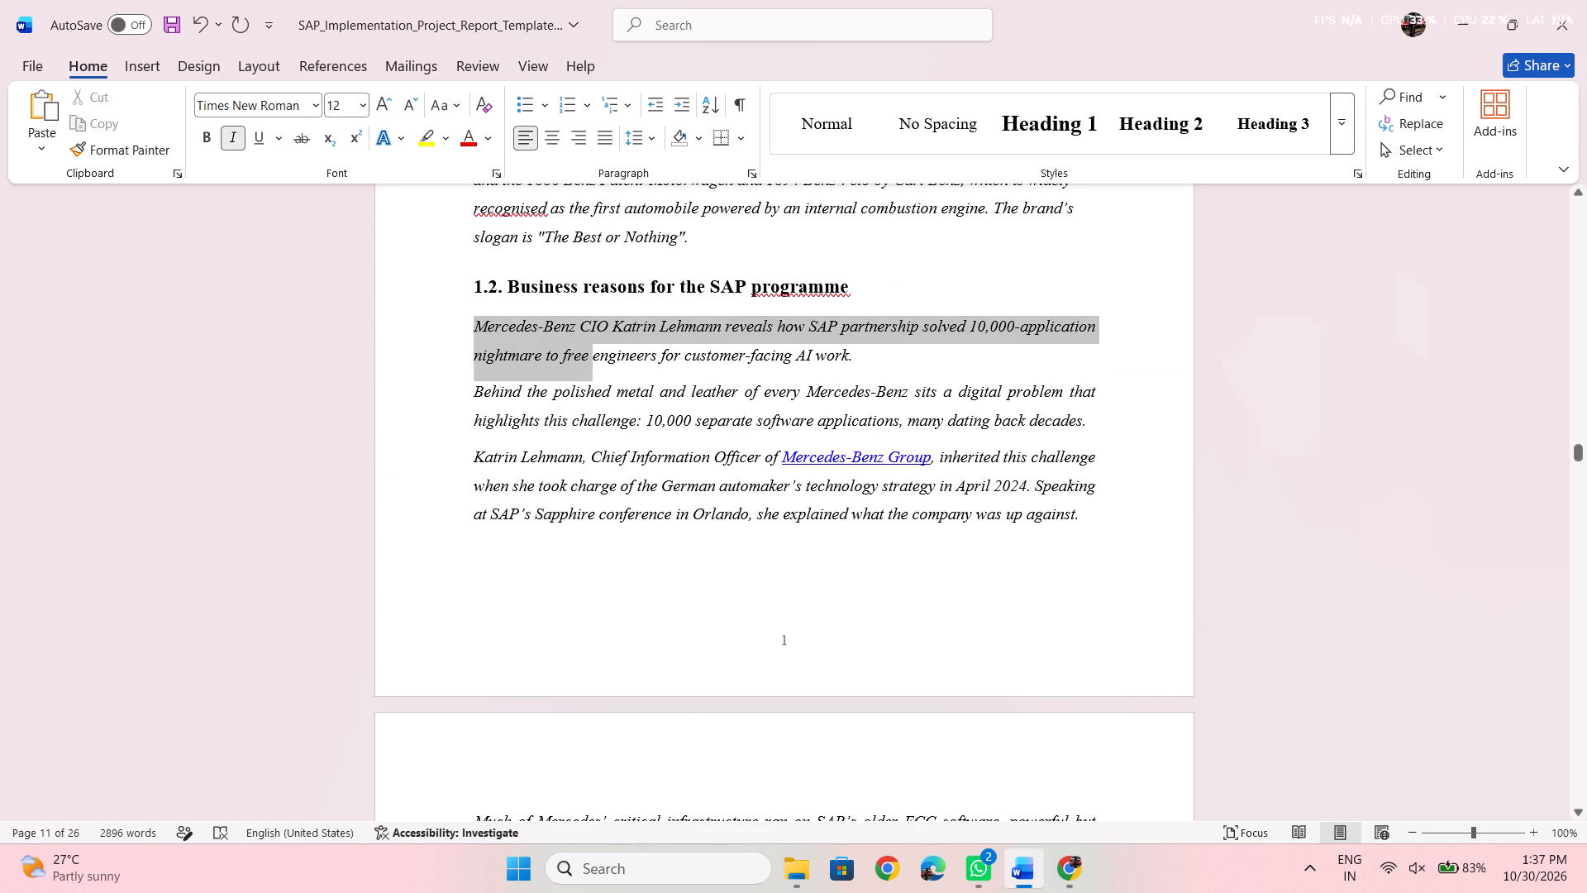
{"action": "left_click_drag", "start_coordinate": [609, 403], "coordinate": [961, 642]}
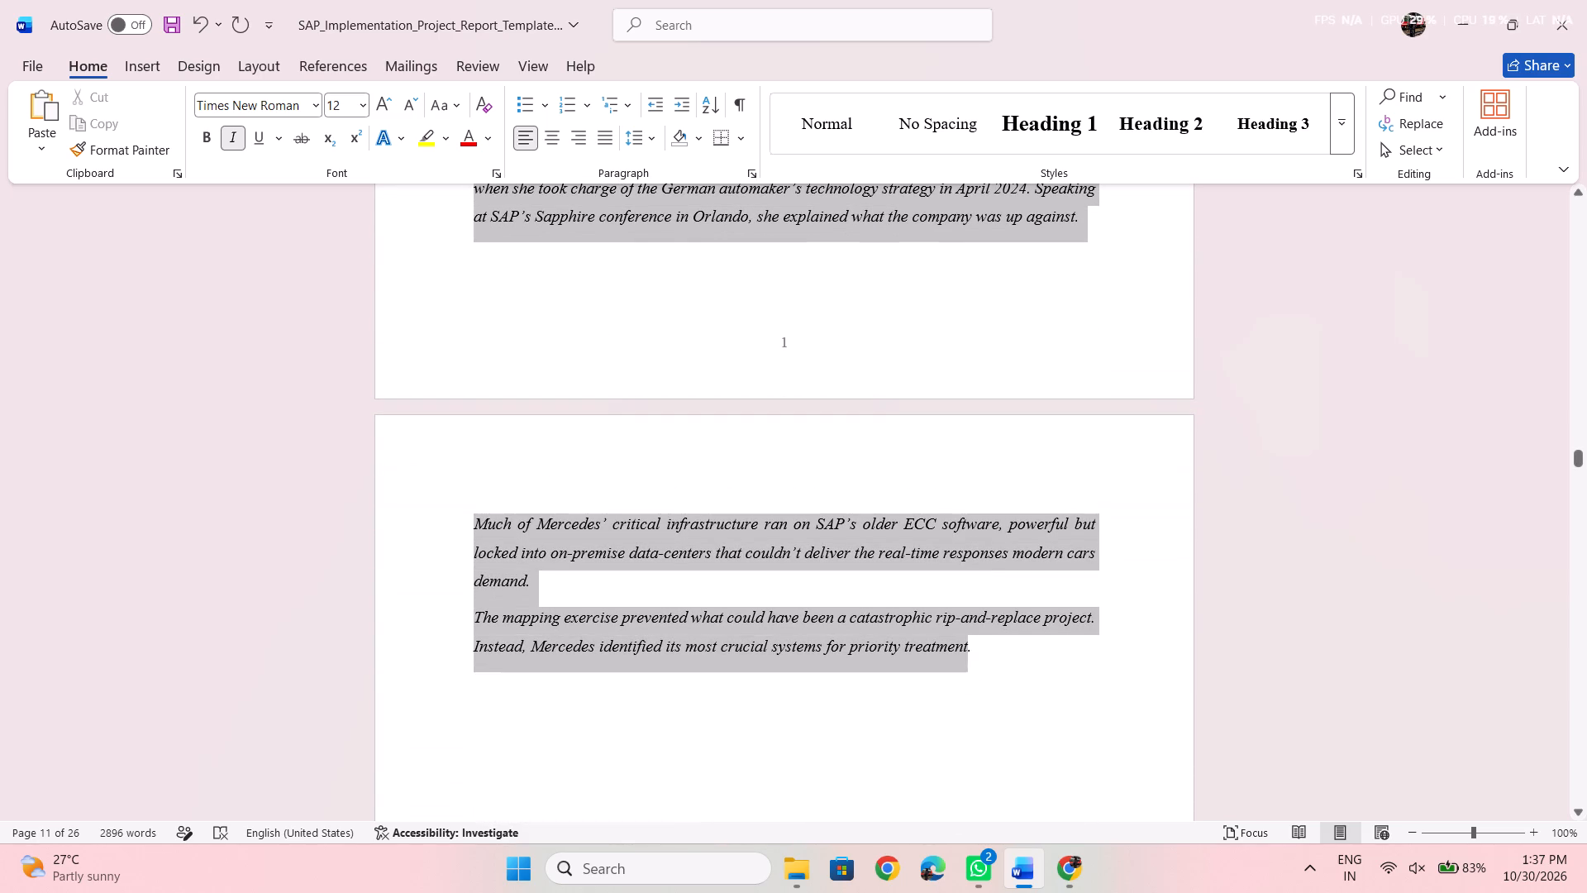
{"action": "left_click_drag", "start_coordinate": [961, 642], "coordinate": [979, 643]}
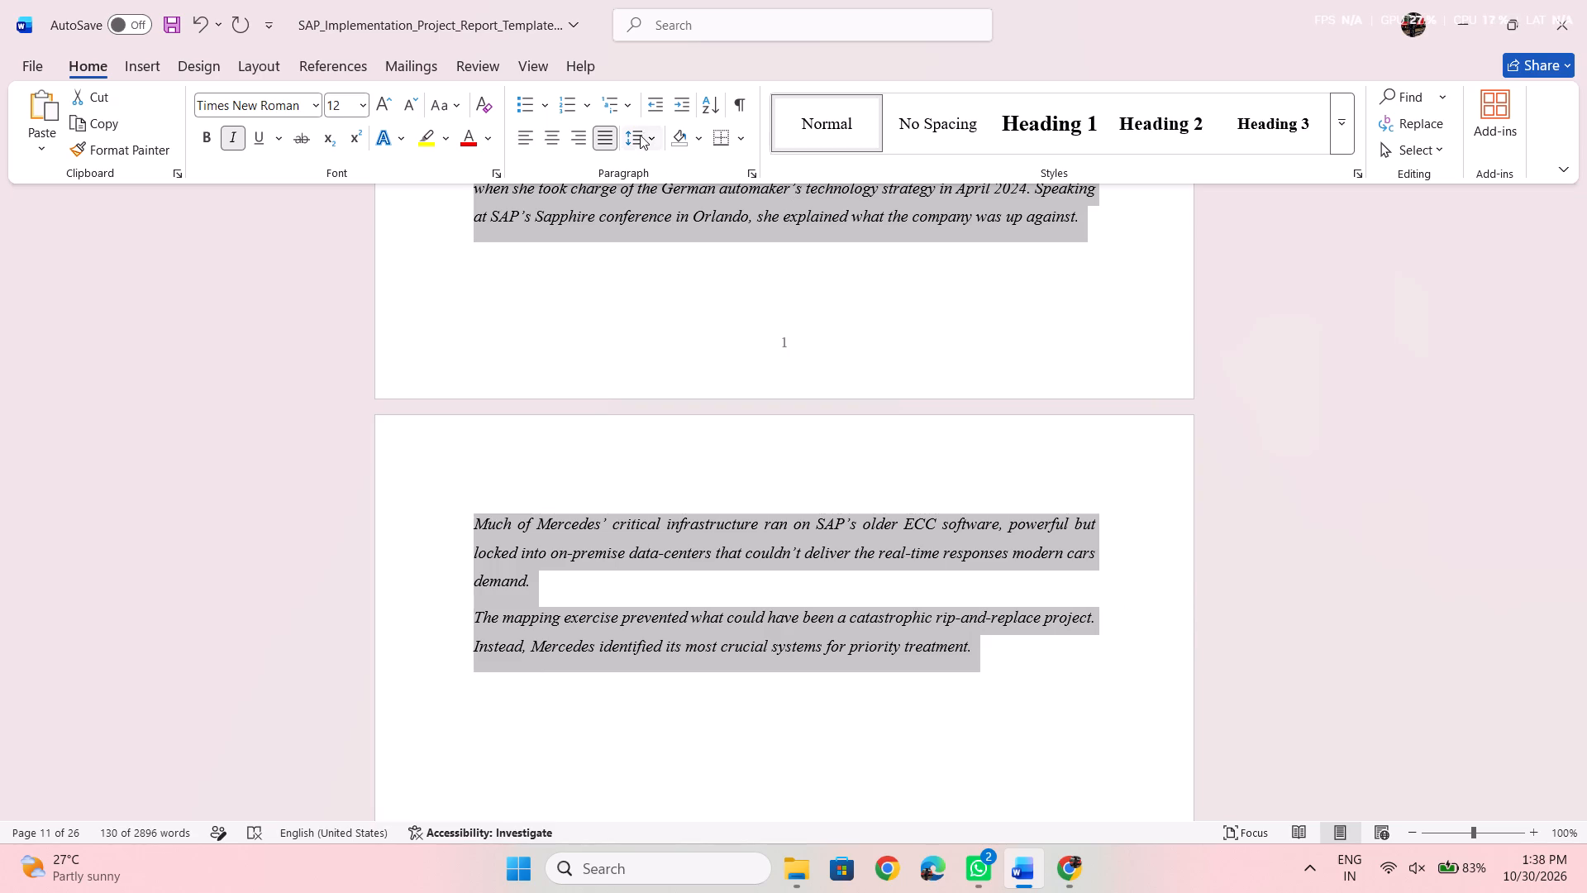
{"action": "left_click", "coordinate": [647, 134]}
{"action": "left_click", "coordinate": [671, 227]}
{"action": "left_click", "coordinate": [720, 585]}
Copy the Technology Magazine article's "The mapping exercise" and "This backend transformation" paragraphs in Chrome, and return to the Word report.
{"action": "scroll", "coordinate": [720, 585], "scroll_direction": "down", "scroll_amount": 1}
{"action": "left_click", "coordinate": [990, 418]}
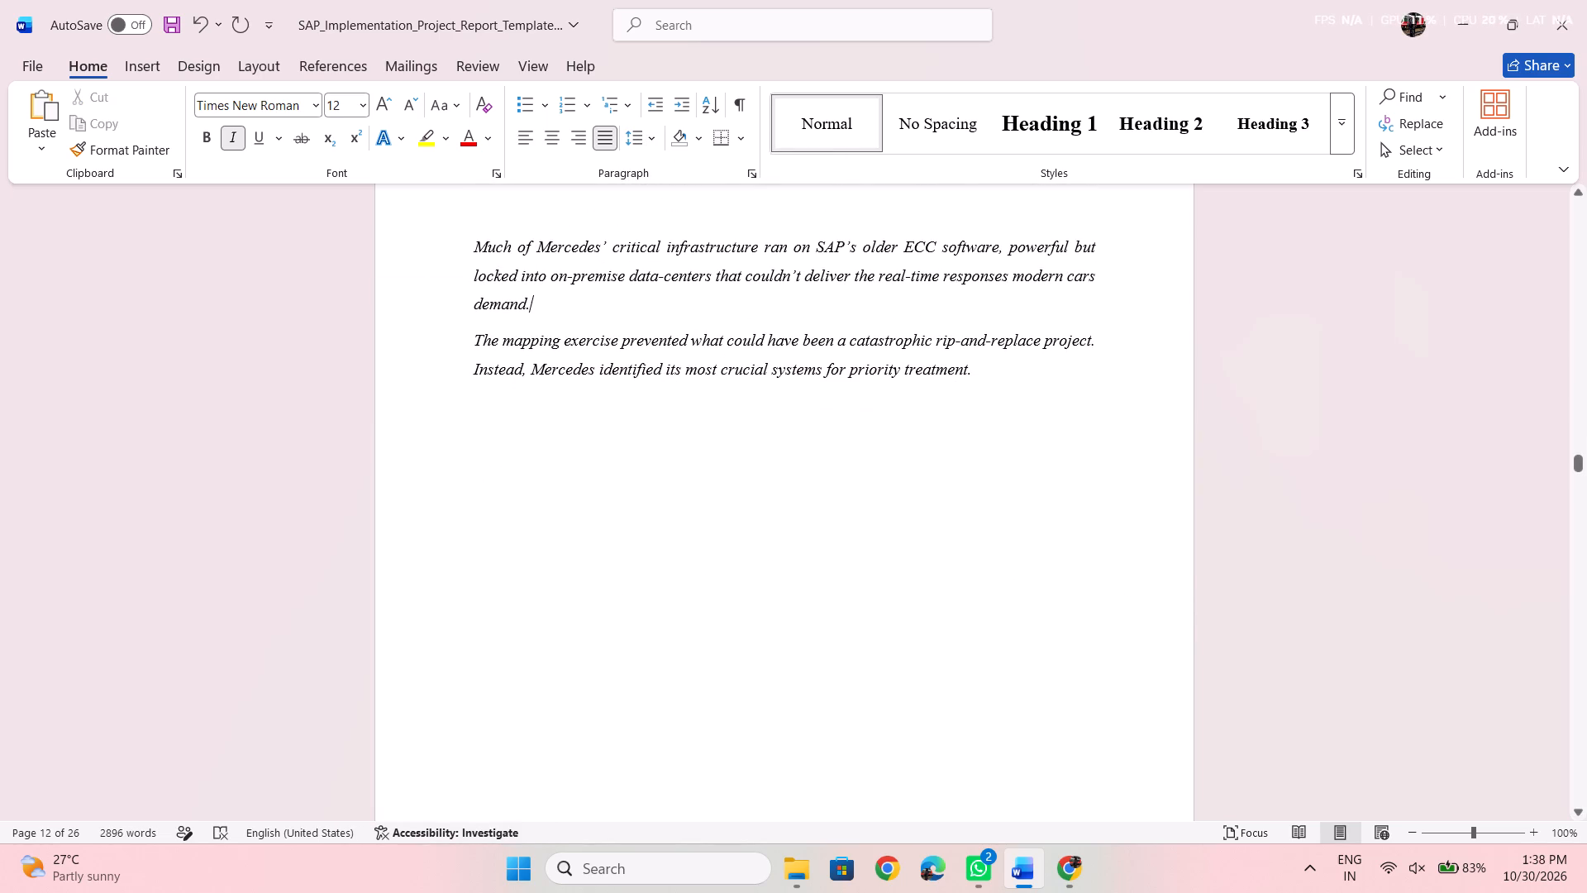
{"action": "scroll", "coordinate": [990, 418], "scroll_direction": "down", "scroll_amount": 3}
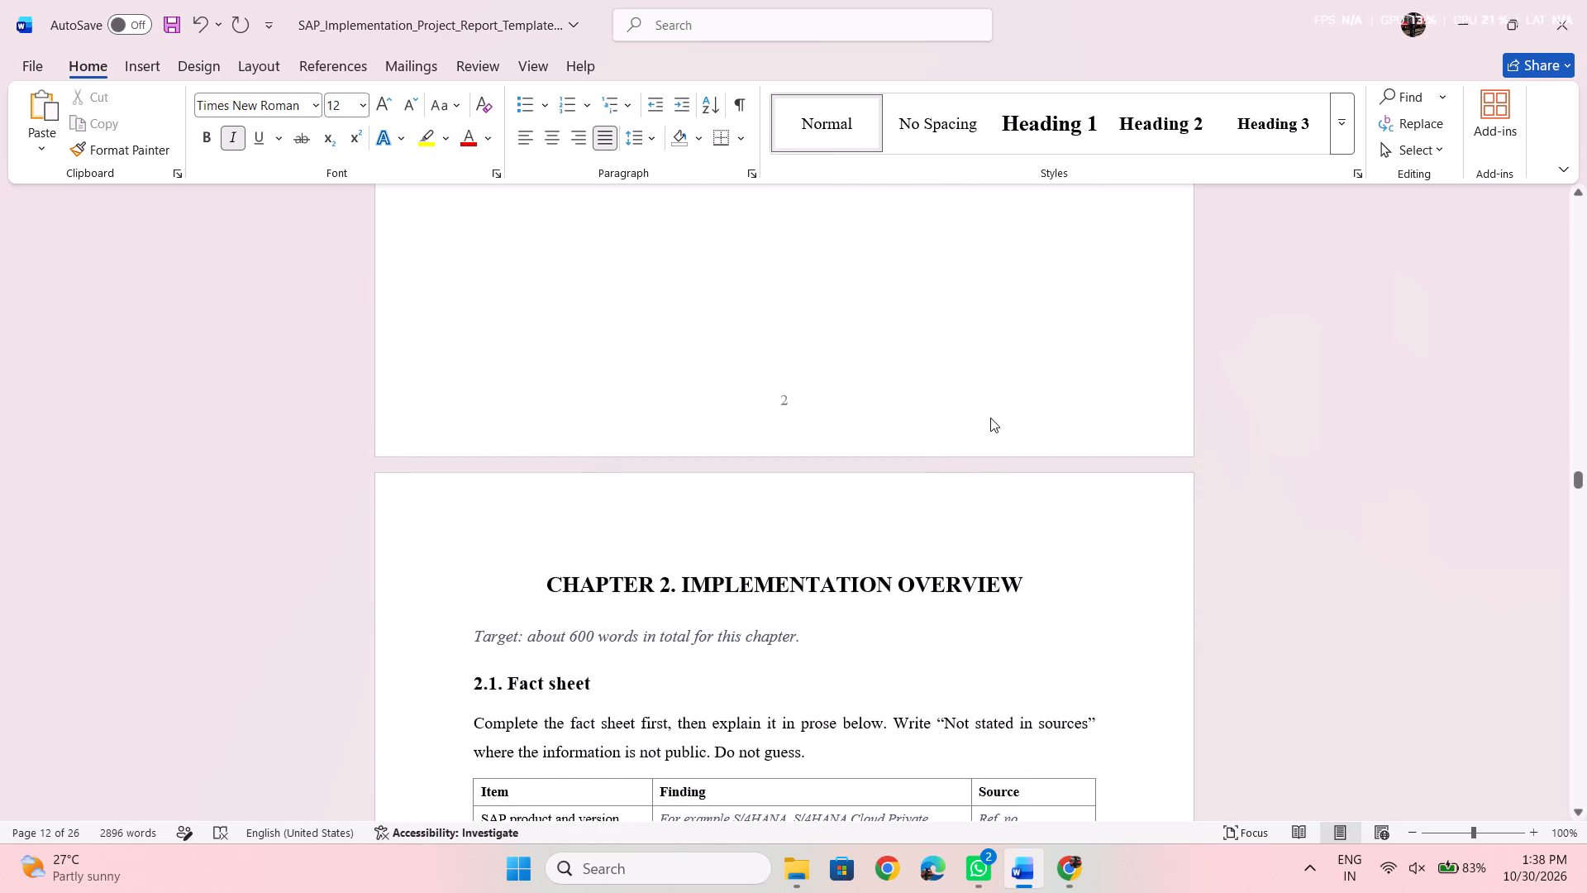
{"action": "scroll", "coordinate": [990, 418], "scroll_direction": "up", "scroll_amount": 3}
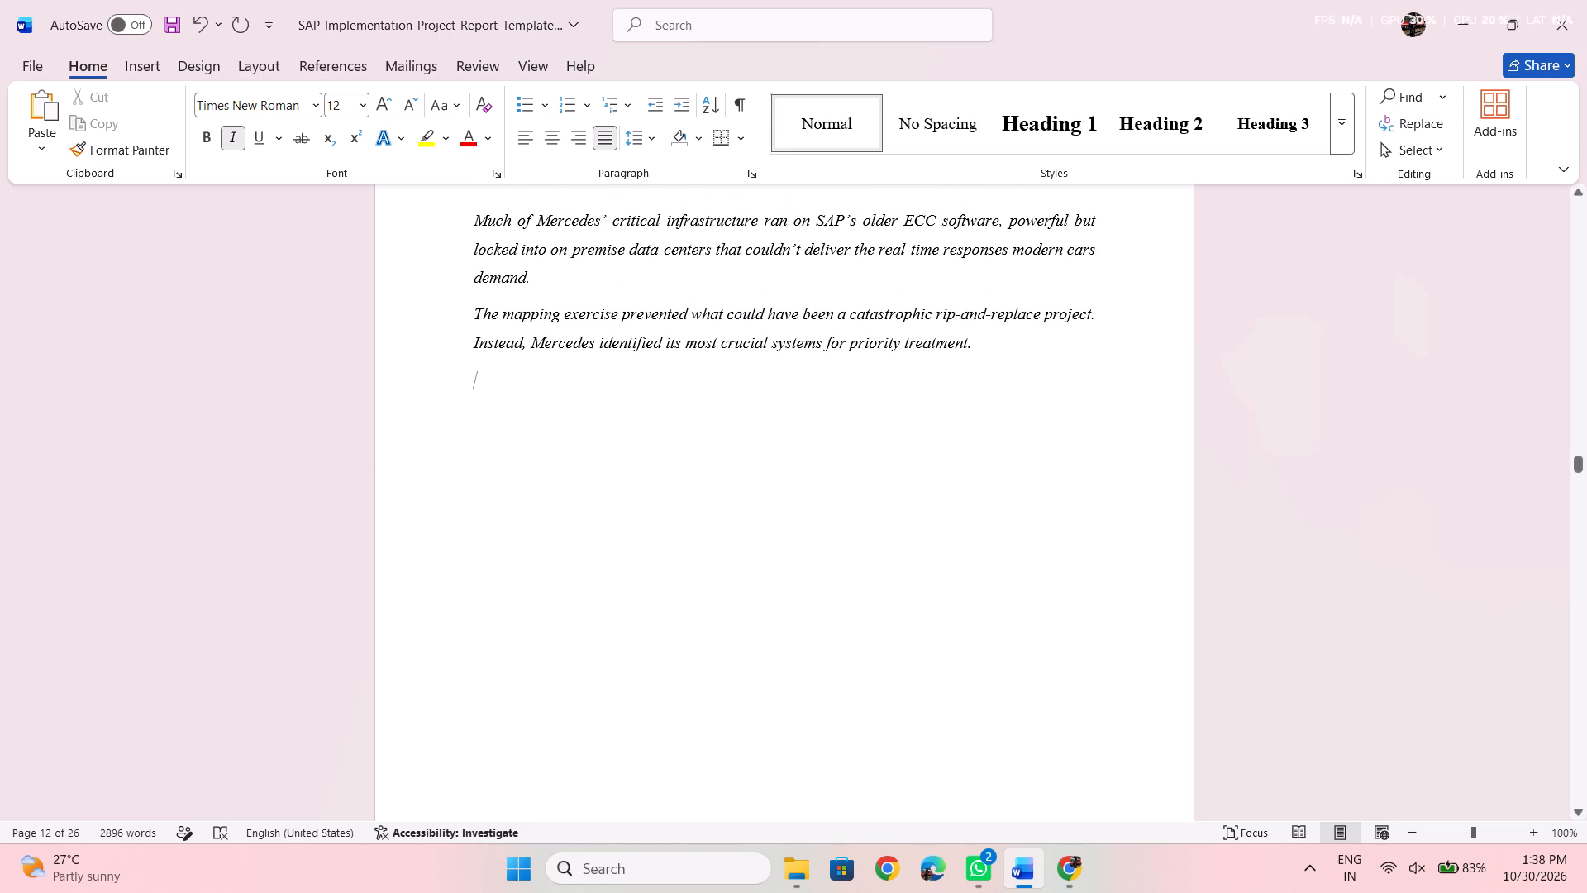
{"action": "scroll", "coordinate": [958, 492], "scroll_direction": "up", "scroll_amount": 2}
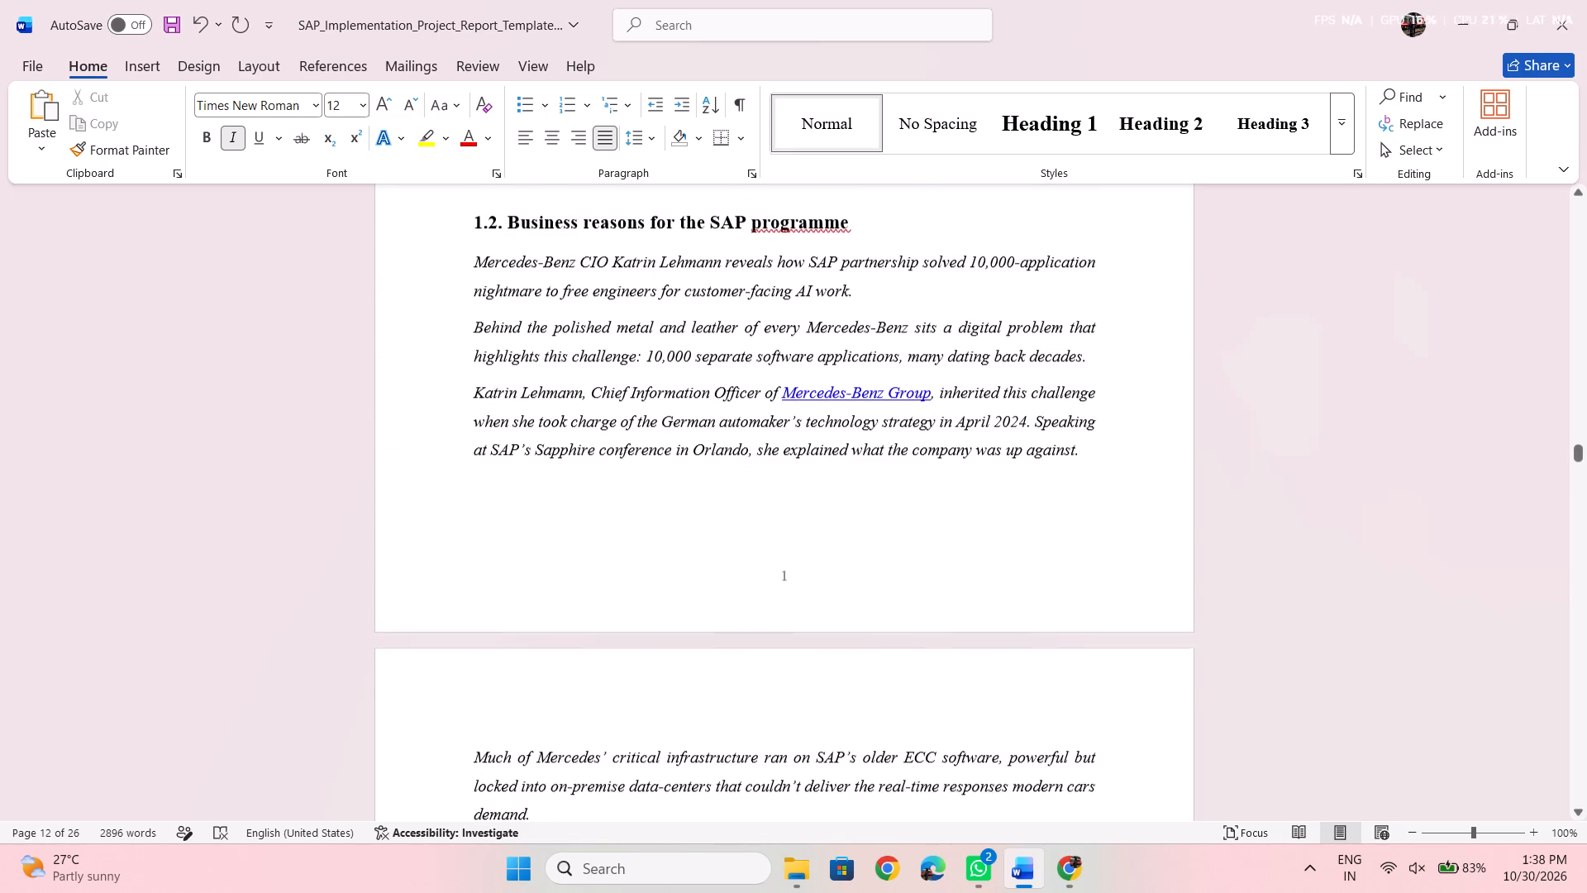
{"action": "left_click", "coordinate": [1066, 883]}
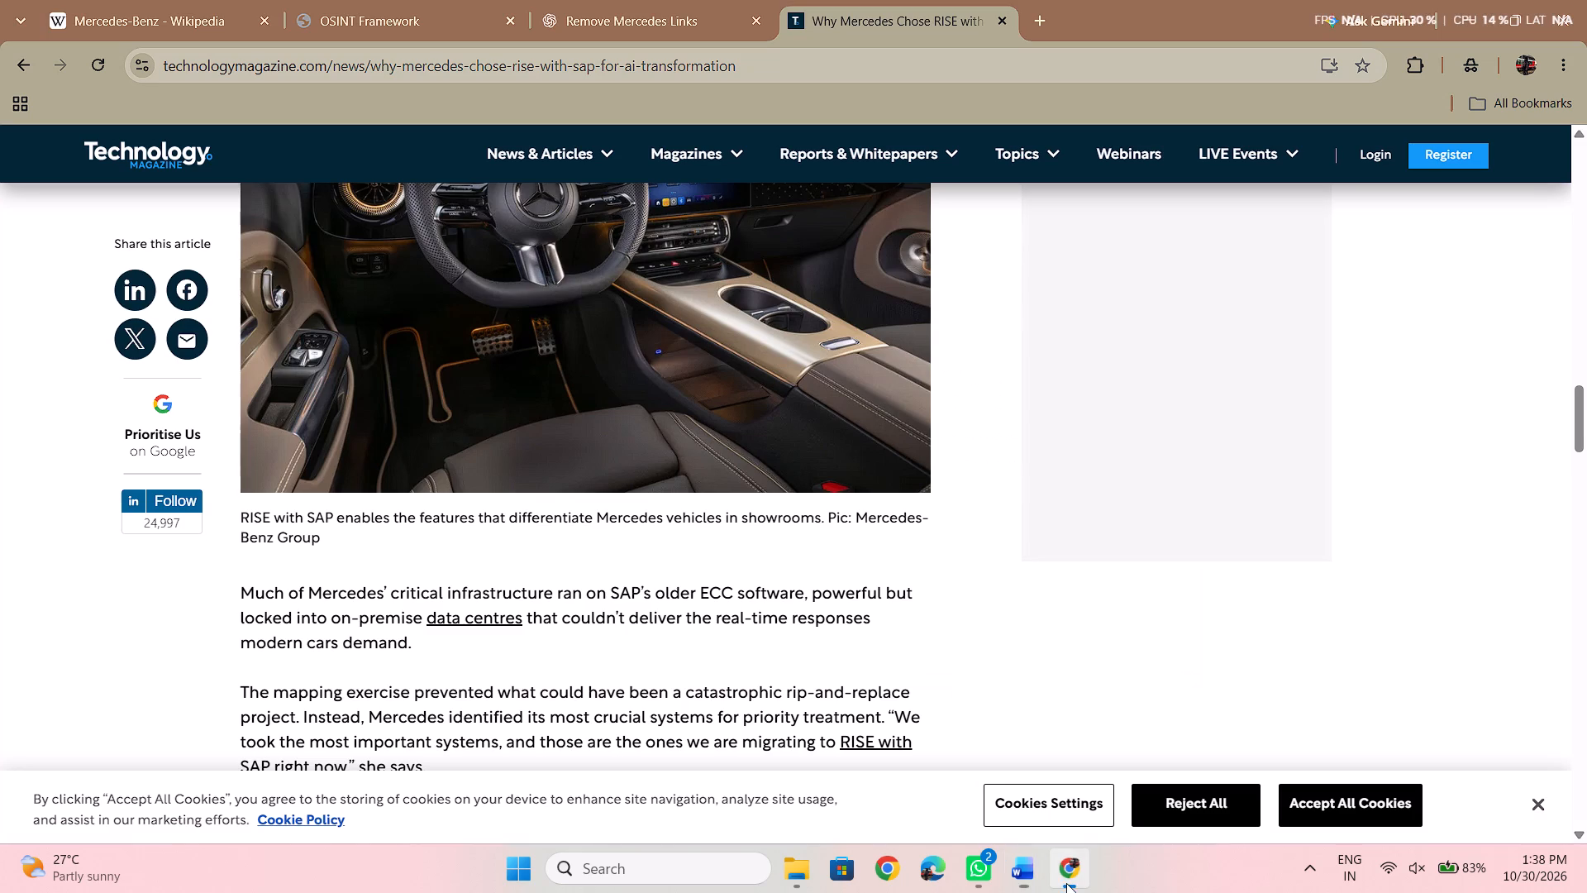
{"action": "scroll", "coordinate": [714, 674], "scroll_direction": "down", "scroll_amount": 1}
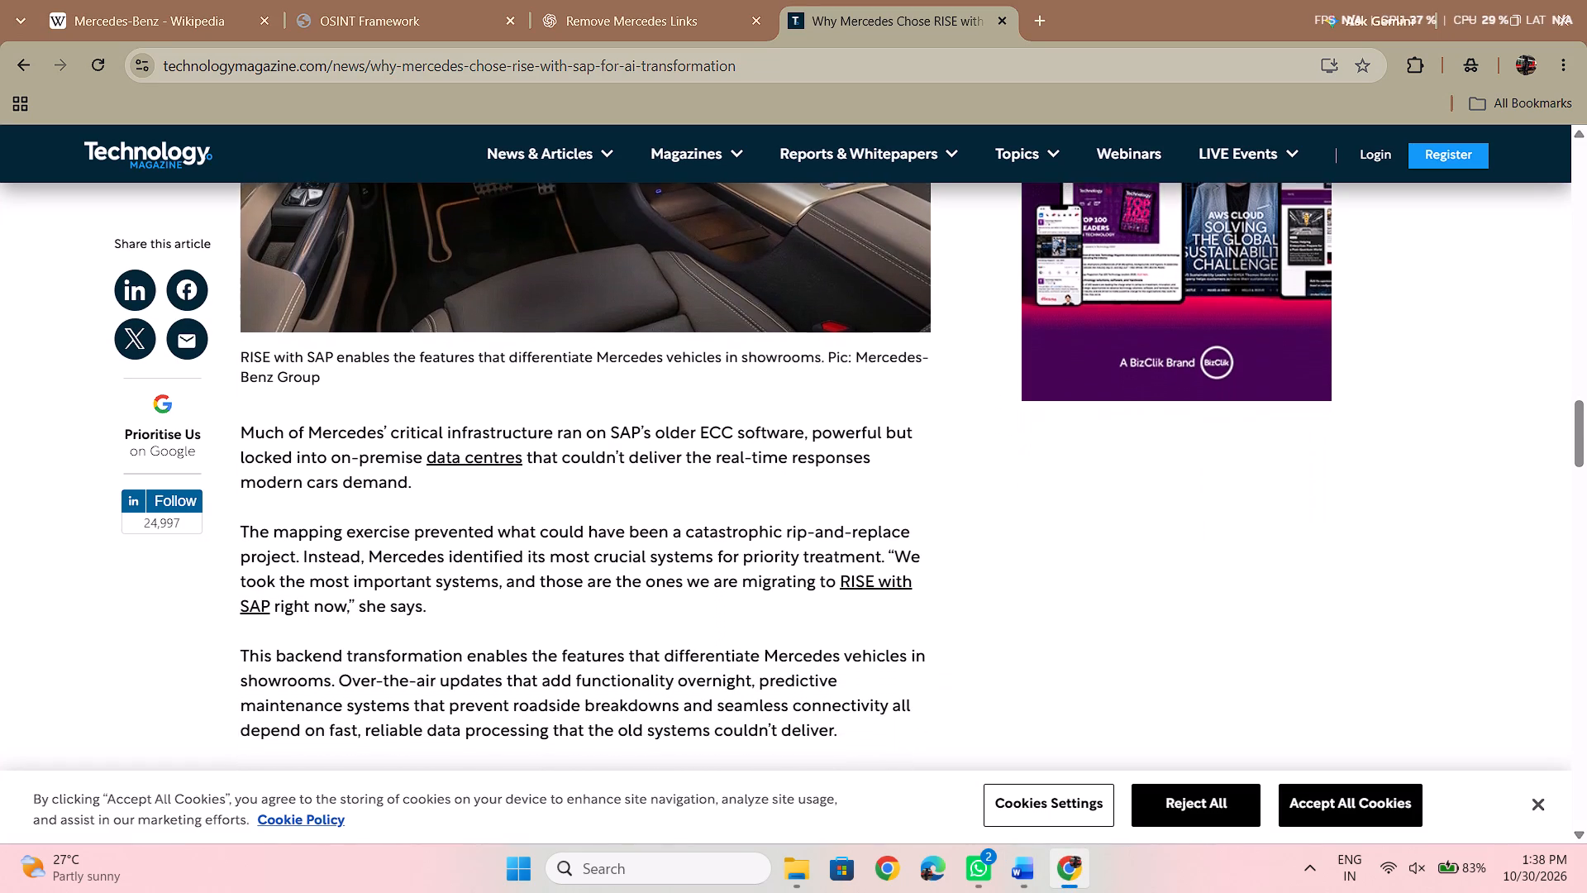
{"action": "scroll", "coordinate": [714, 674], "scroll_direction": "down", "scroll_amount": 3}
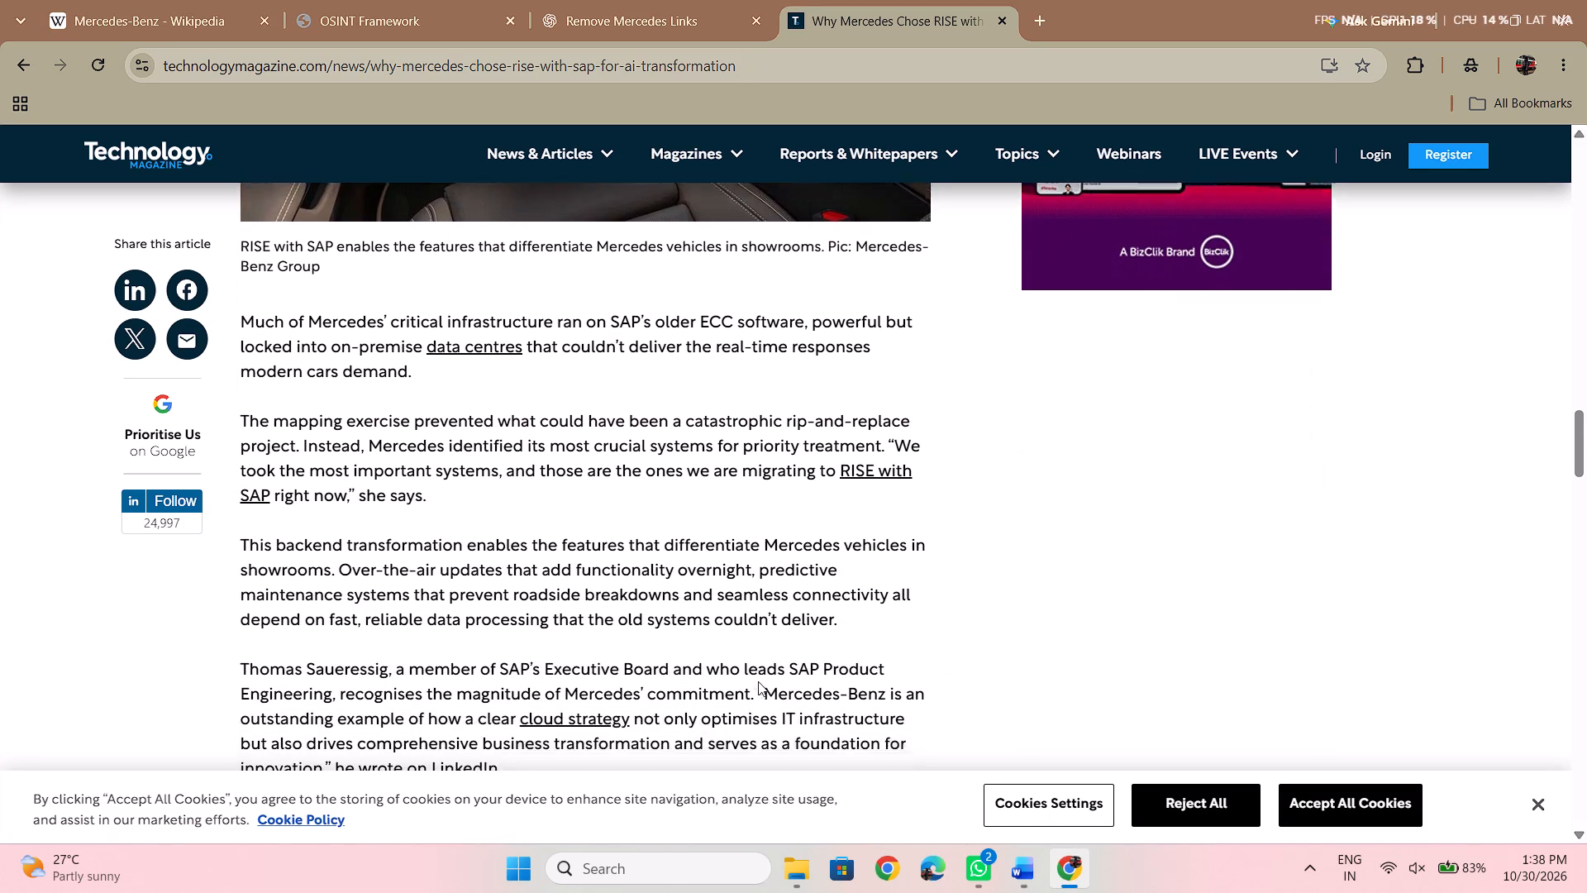
{"action": "scroll", "coordinate": [758, 681], "scroll_direction": "down", "scroll_amount": 1}
{"action": "left_click_drag", "start_coordinate": [510, 722], "coordinate": [489, 715]}
{"action": "left_click", "coordinate": [431, 711]}
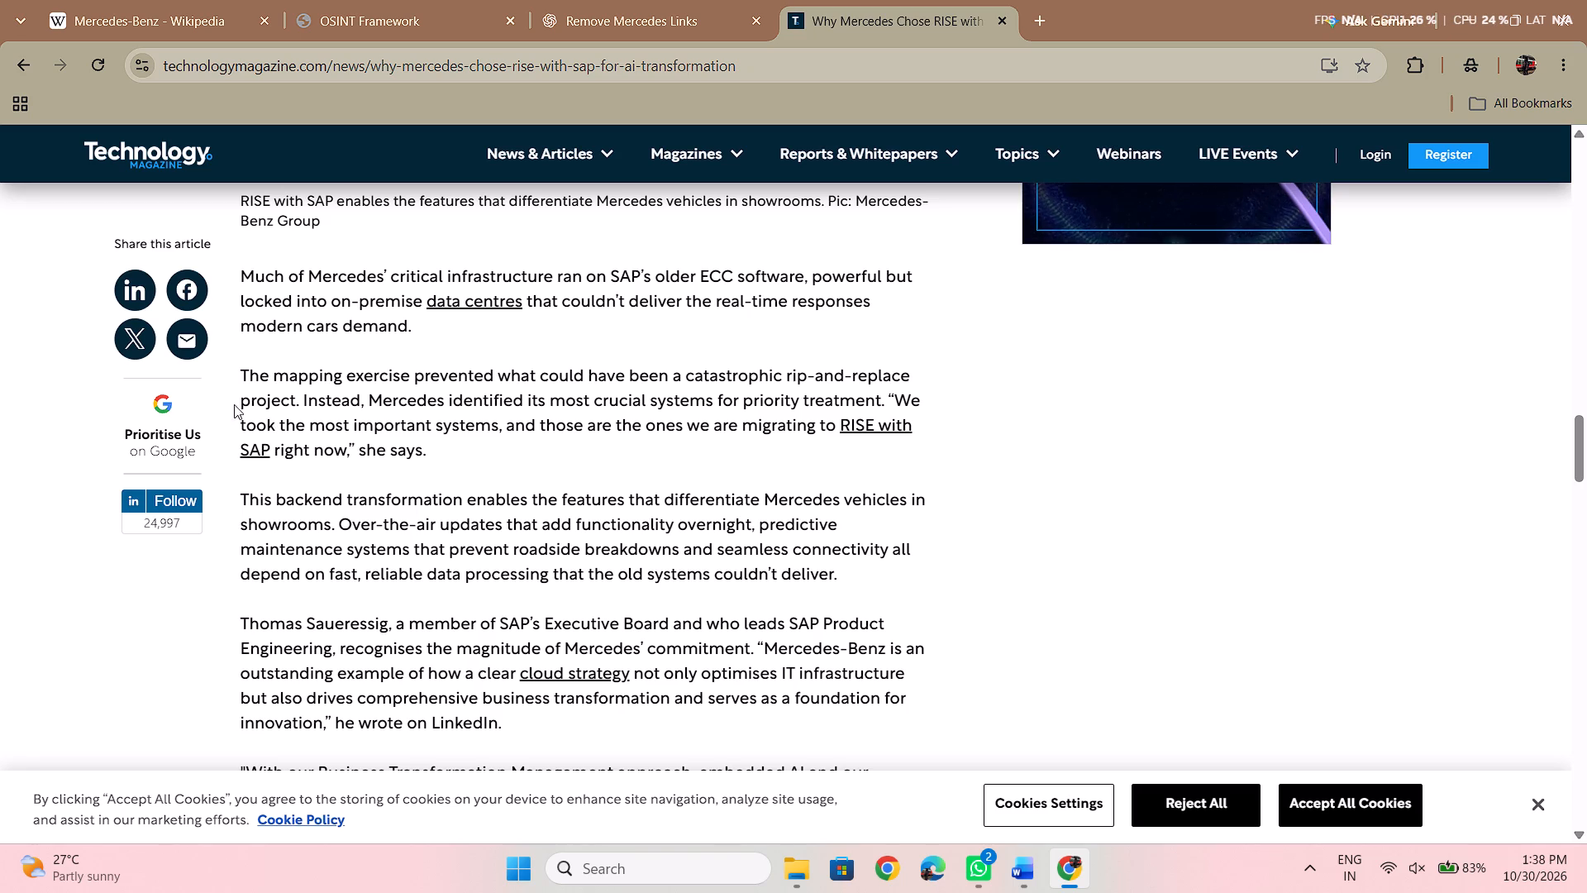
{"action": "left_click_drag", "start_coordinate": [238, 368], "coordinate": [695, 444]}
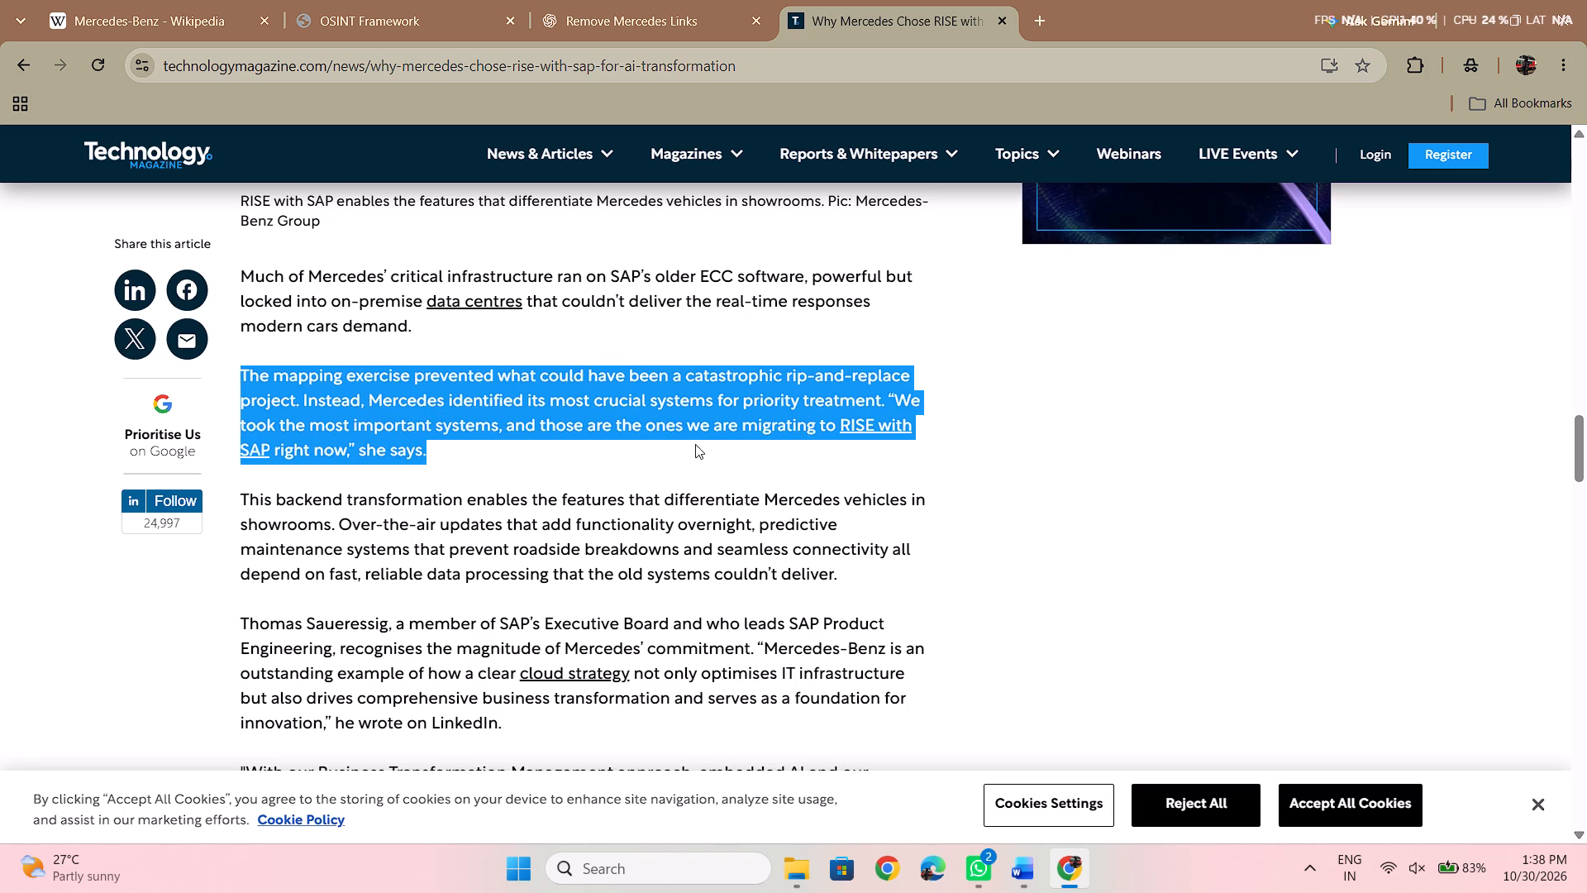
{"action": "left_click_drag", "start_coordinate": [695, 444], "coordinate": [840, 576]}
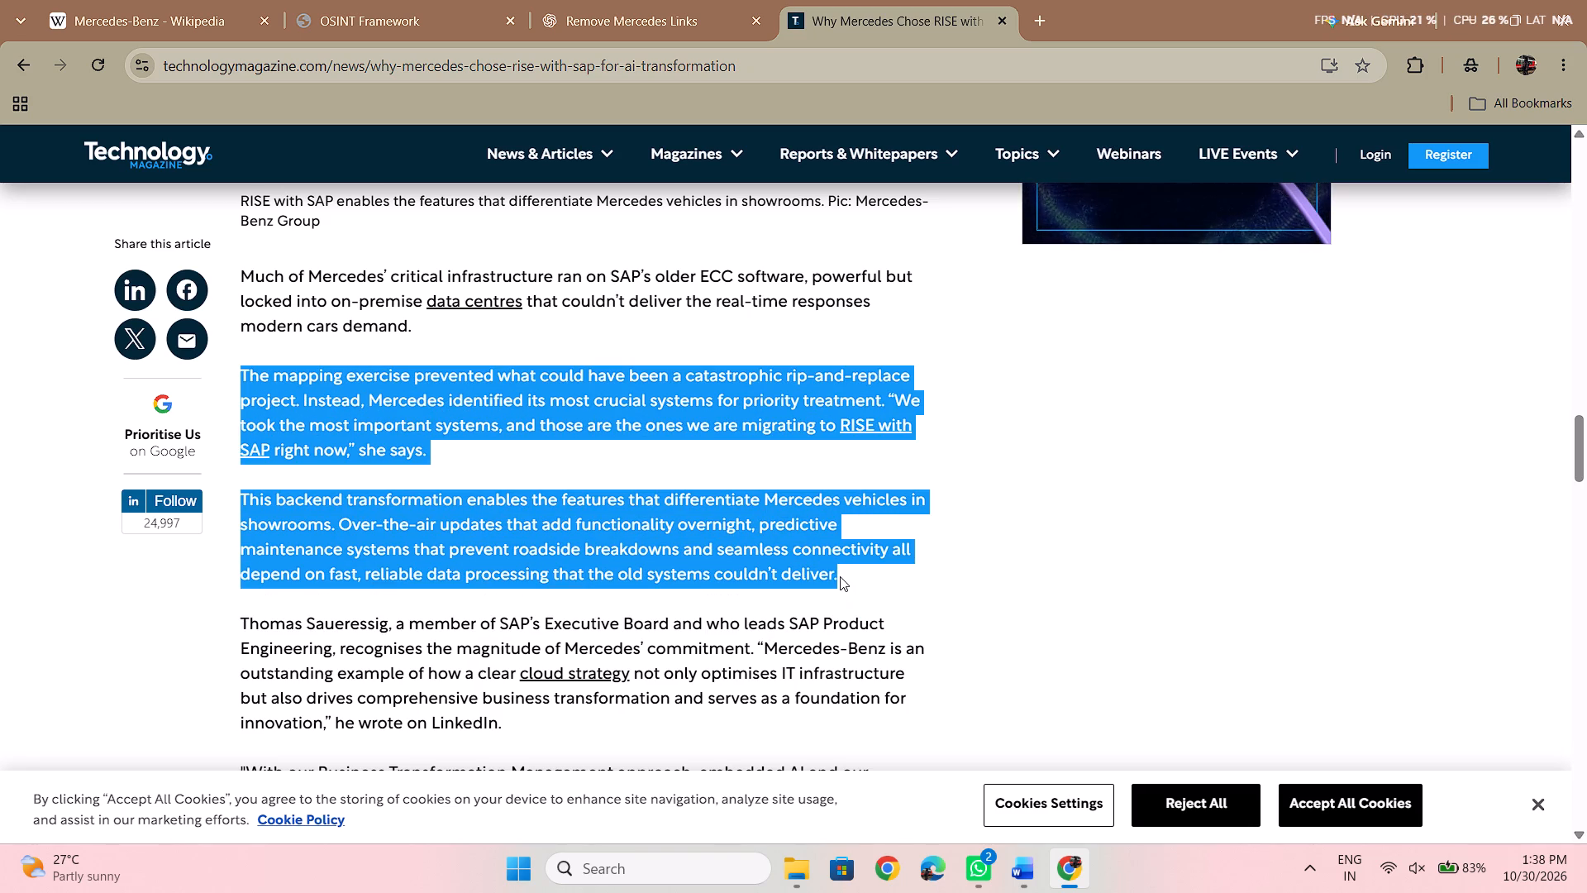
{"action": "key", "text": "ctrl+c"}
{"action": "left_click", "coordinate": [1028, 842]}
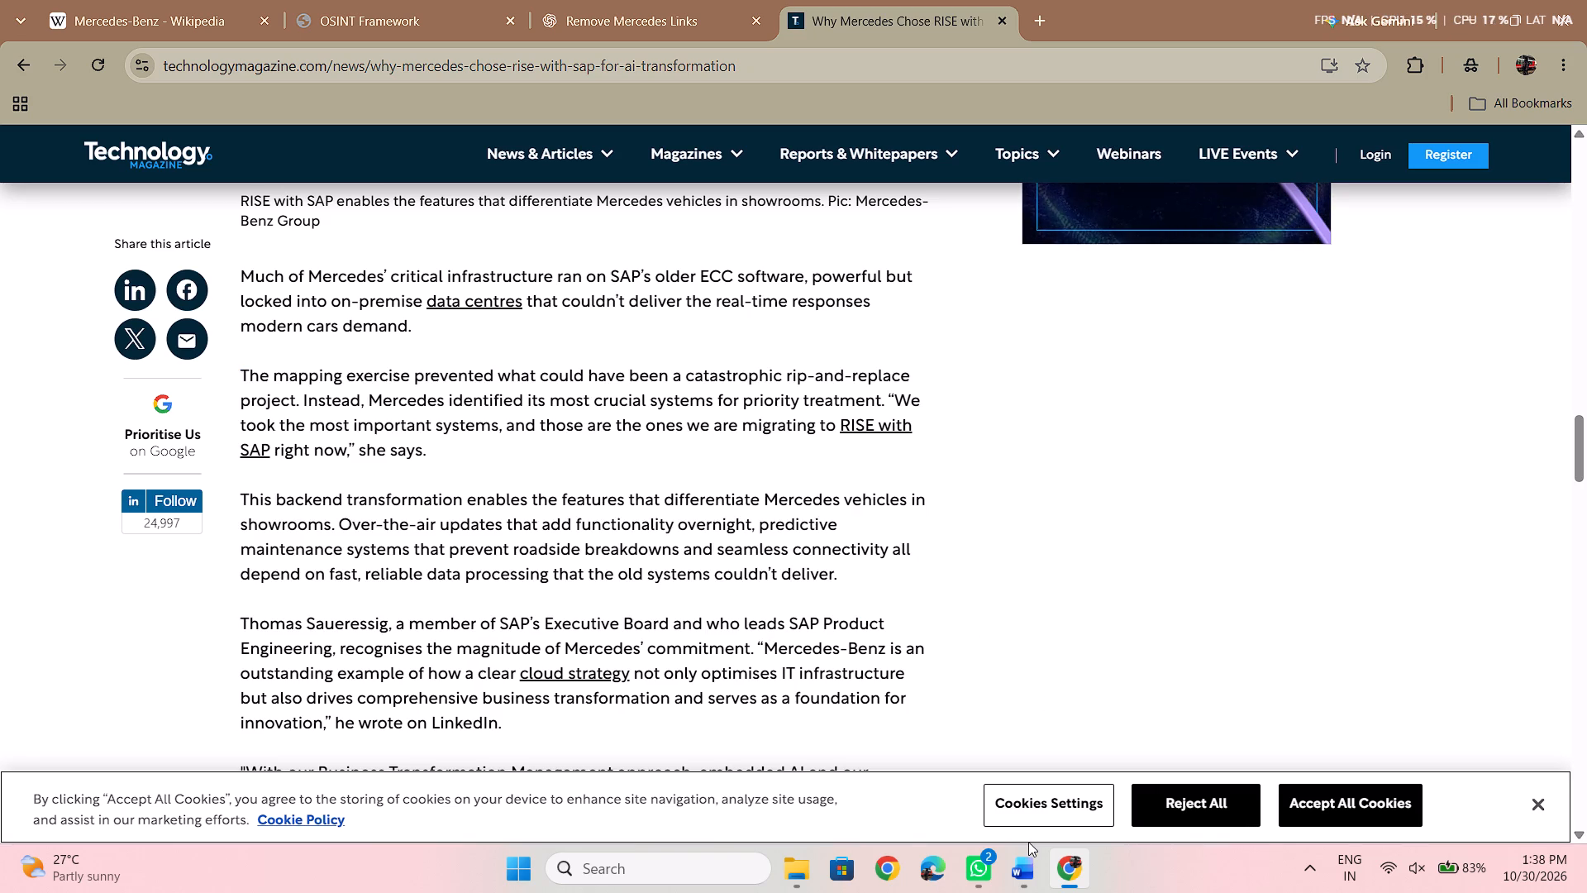
{"action": "left_click", "coordinate": [1028, 848]}
{"action": "scroll", "coordinate": [933, 657], "scroll_direction": "down", "scroll_amount": 2}
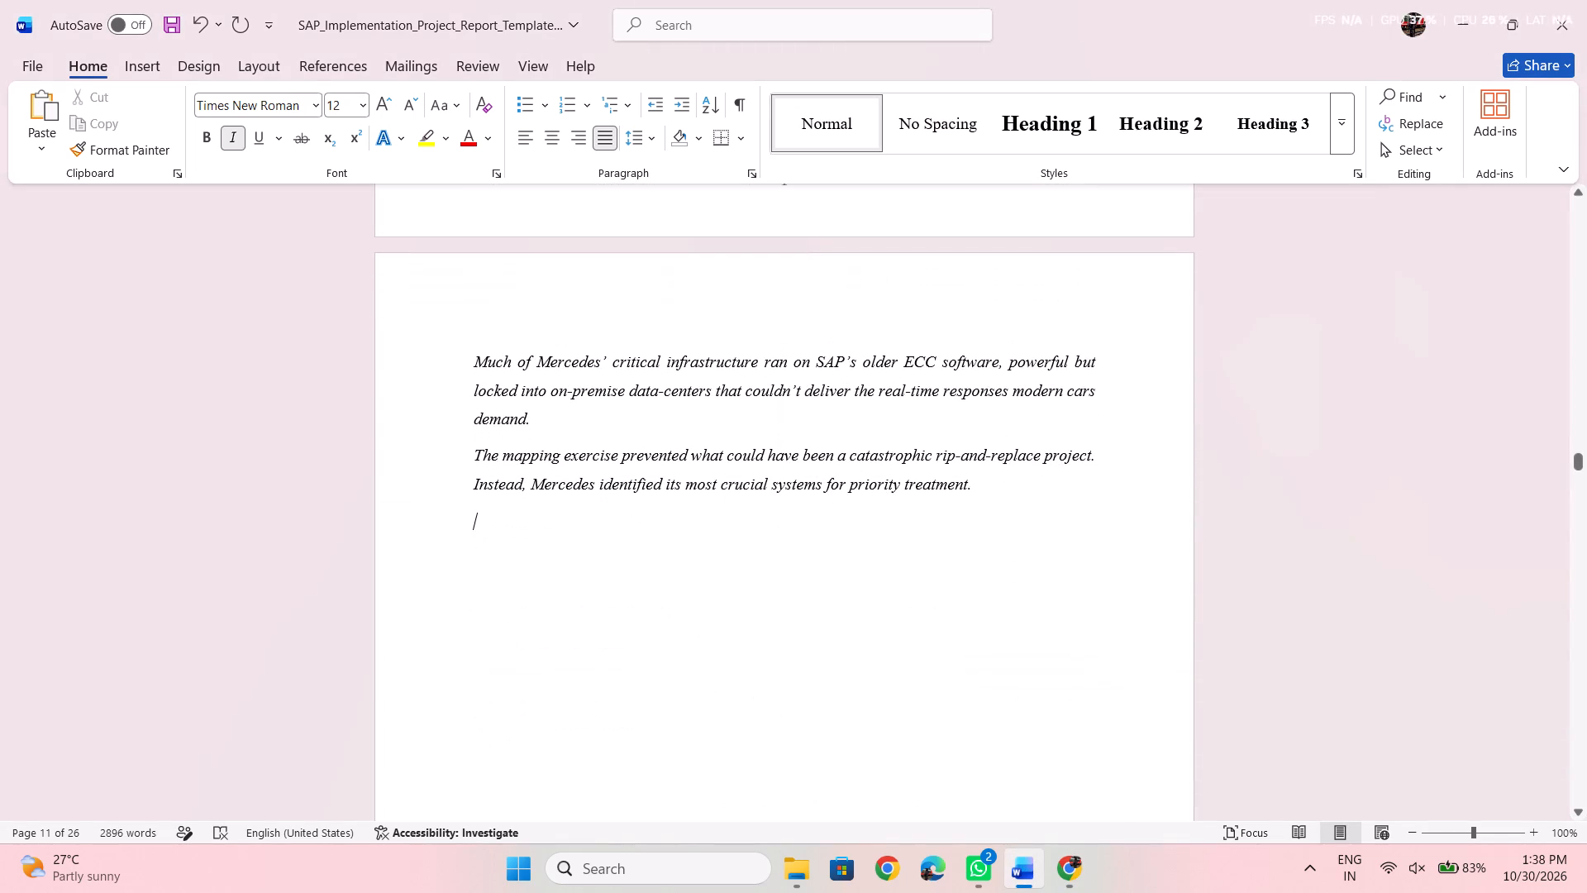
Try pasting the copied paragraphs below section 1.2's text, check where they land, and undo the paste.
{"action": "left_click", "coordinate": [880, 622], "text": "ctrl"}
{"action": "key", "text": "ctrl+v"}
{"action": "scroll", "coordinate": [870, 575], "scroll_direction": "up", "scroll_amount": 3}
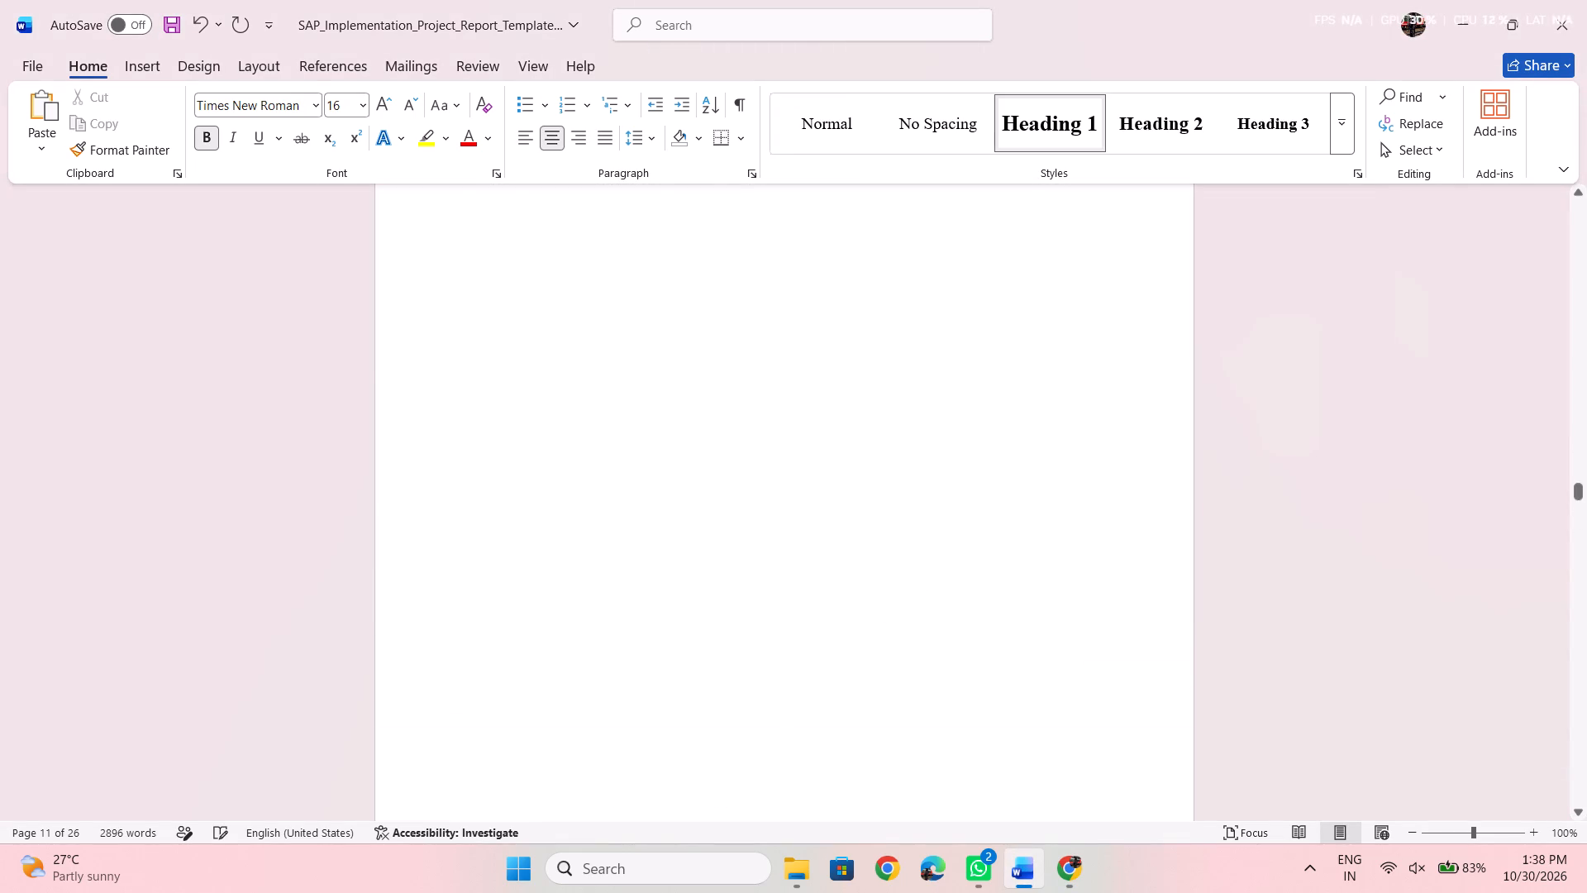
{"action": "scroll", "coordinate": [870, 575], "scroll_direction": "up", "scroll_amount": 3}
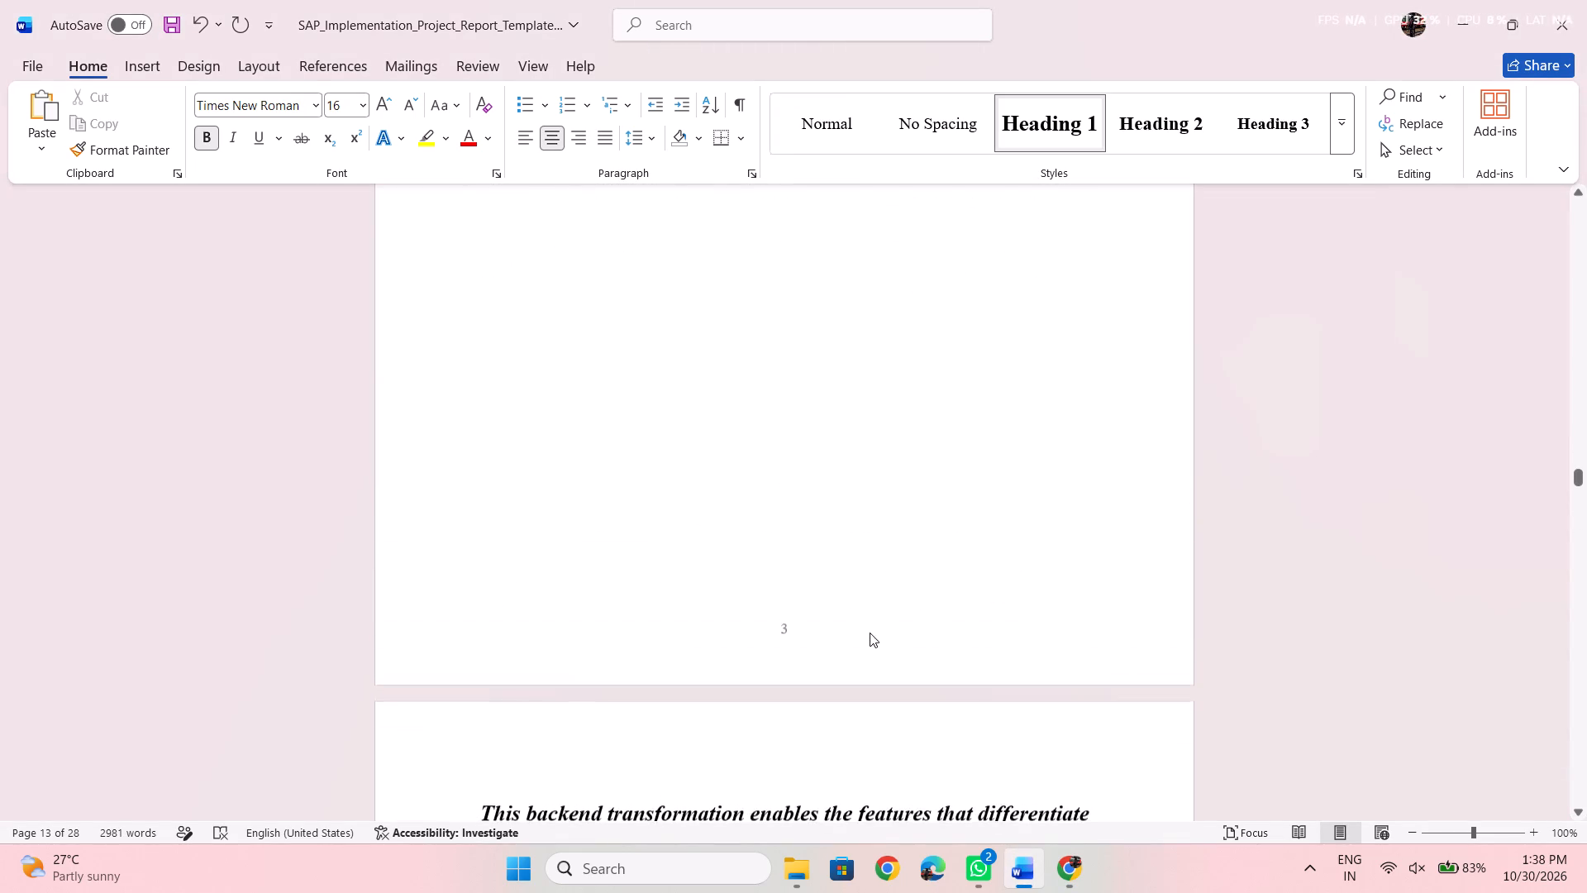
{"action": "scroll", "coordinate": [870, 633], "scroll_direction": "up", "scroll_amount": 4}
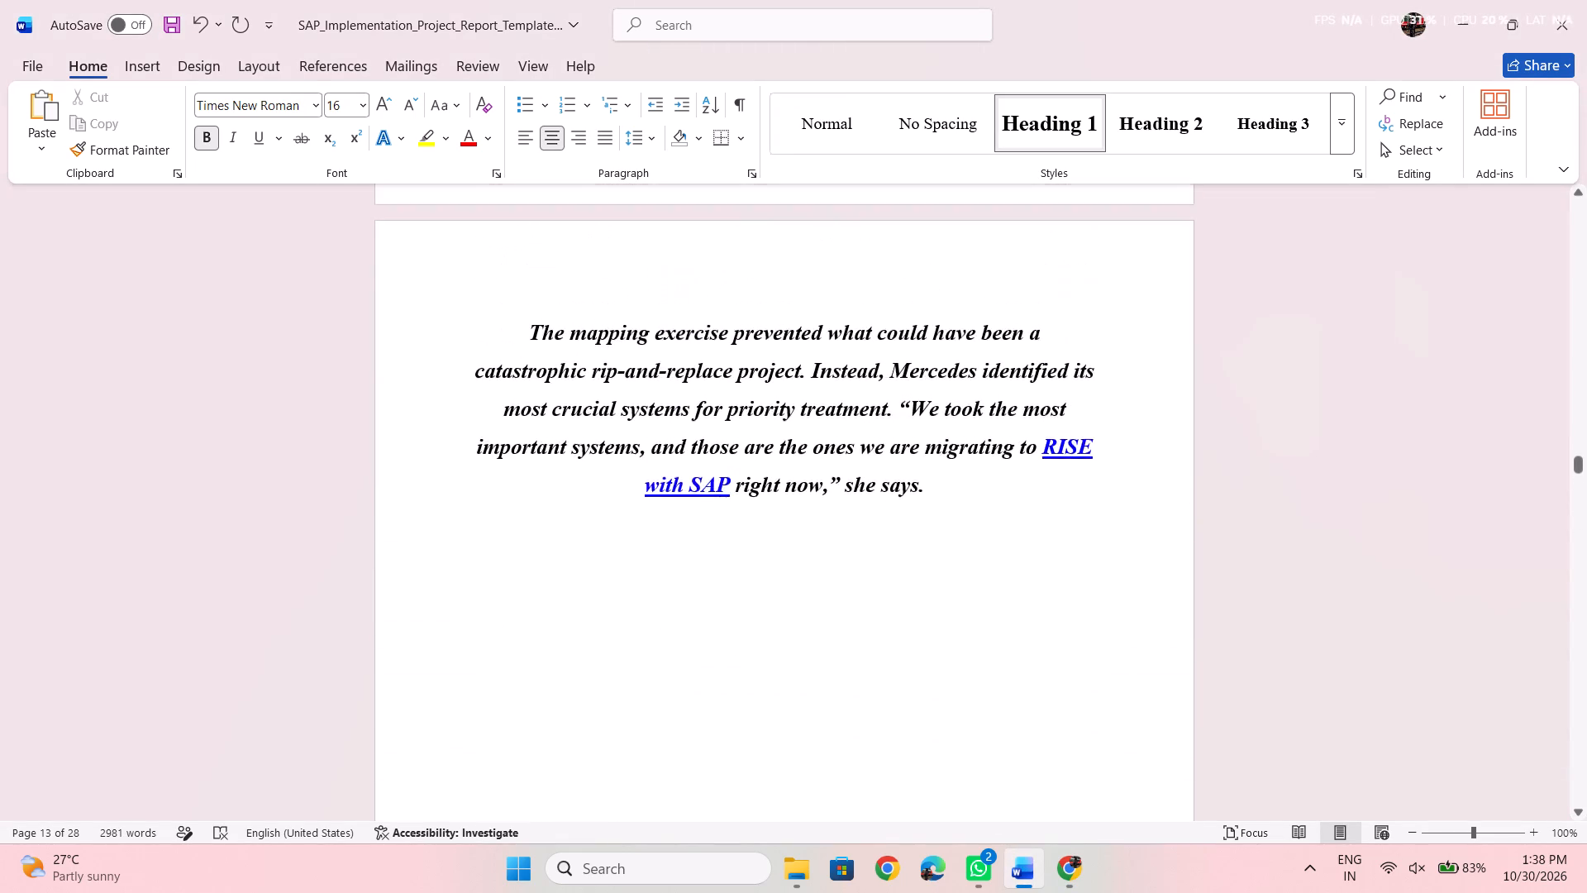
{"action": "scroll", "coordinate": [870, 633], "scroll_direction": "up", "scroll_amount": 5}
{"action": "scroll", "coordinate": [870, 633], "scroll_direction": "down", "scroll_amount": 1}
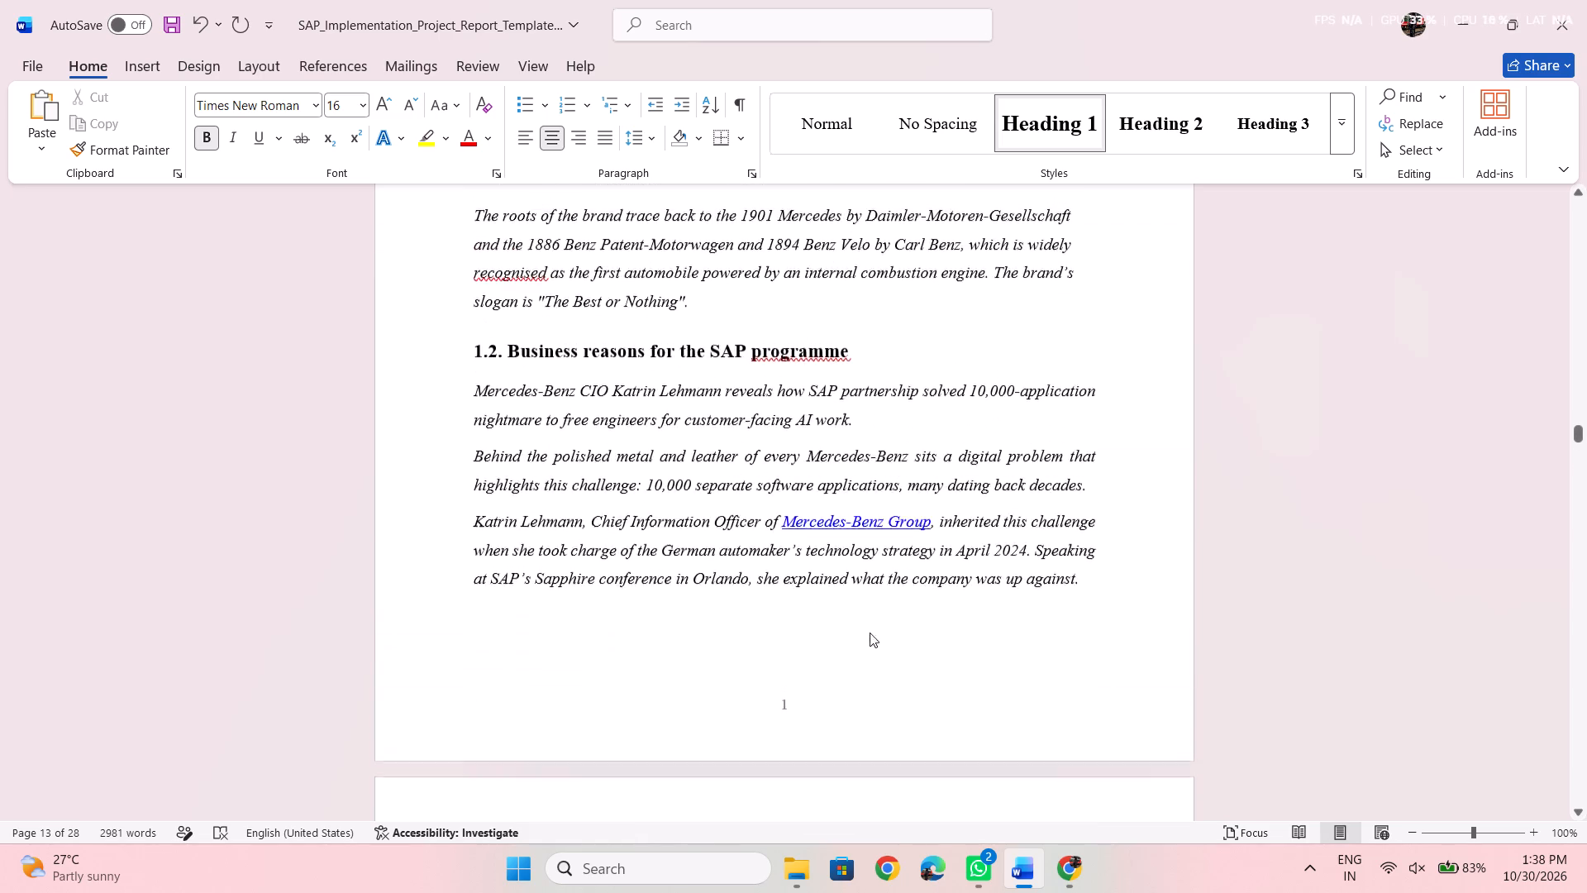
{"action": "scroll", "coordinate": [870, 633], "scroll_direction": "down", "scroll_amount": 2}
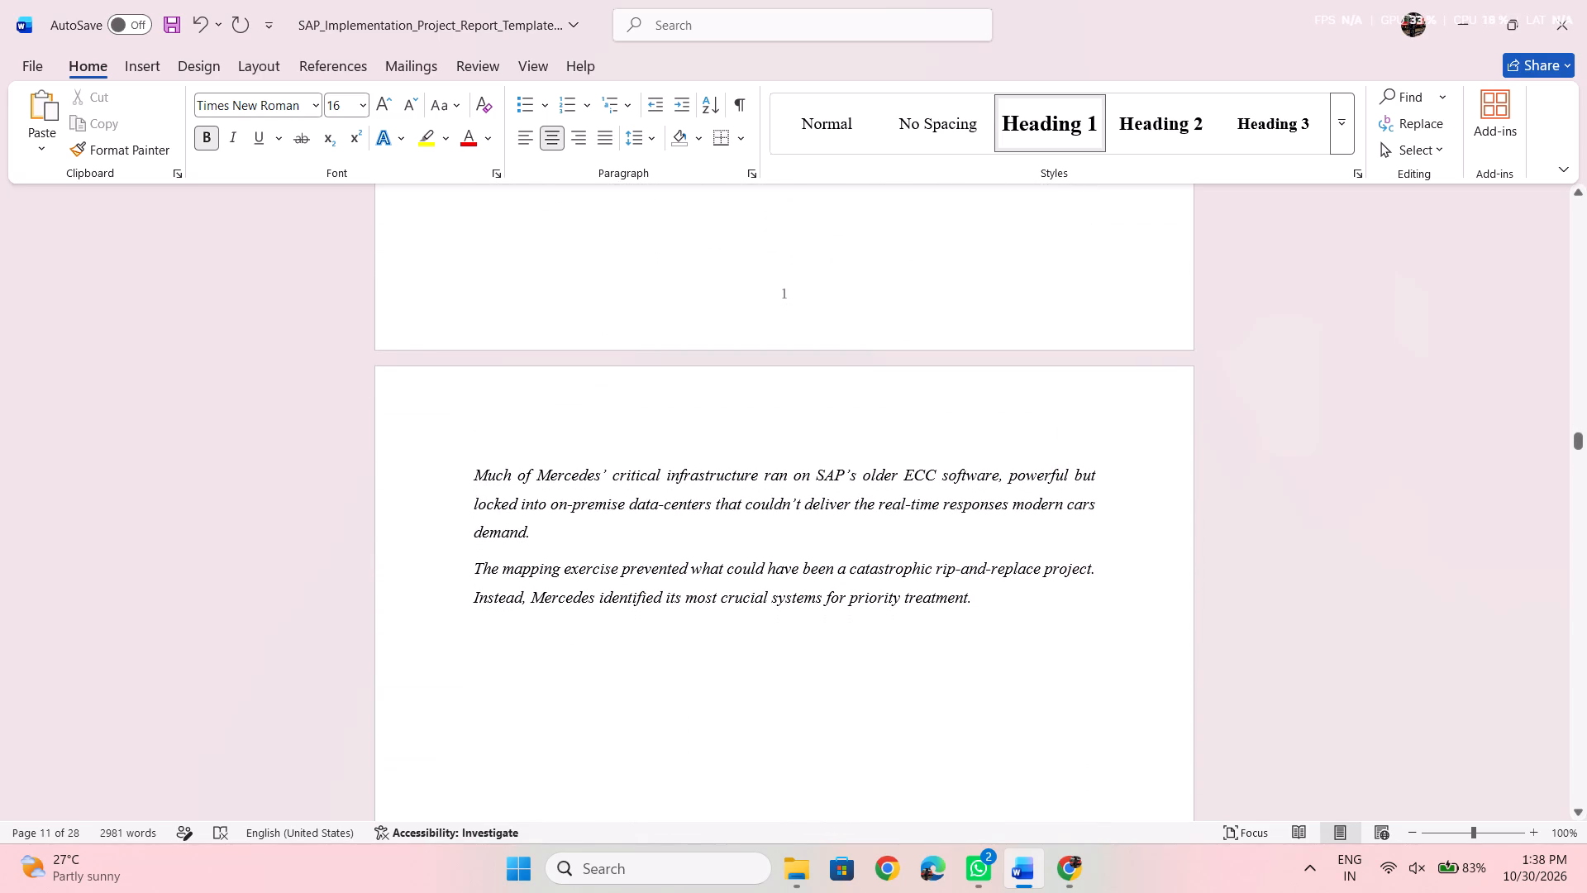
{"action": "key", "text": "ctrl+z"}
Paste the two copied article paragraphs on the empty line below section 1.2's last paragraph.
{"action": "left_click", "coordinate": [589, 637]}
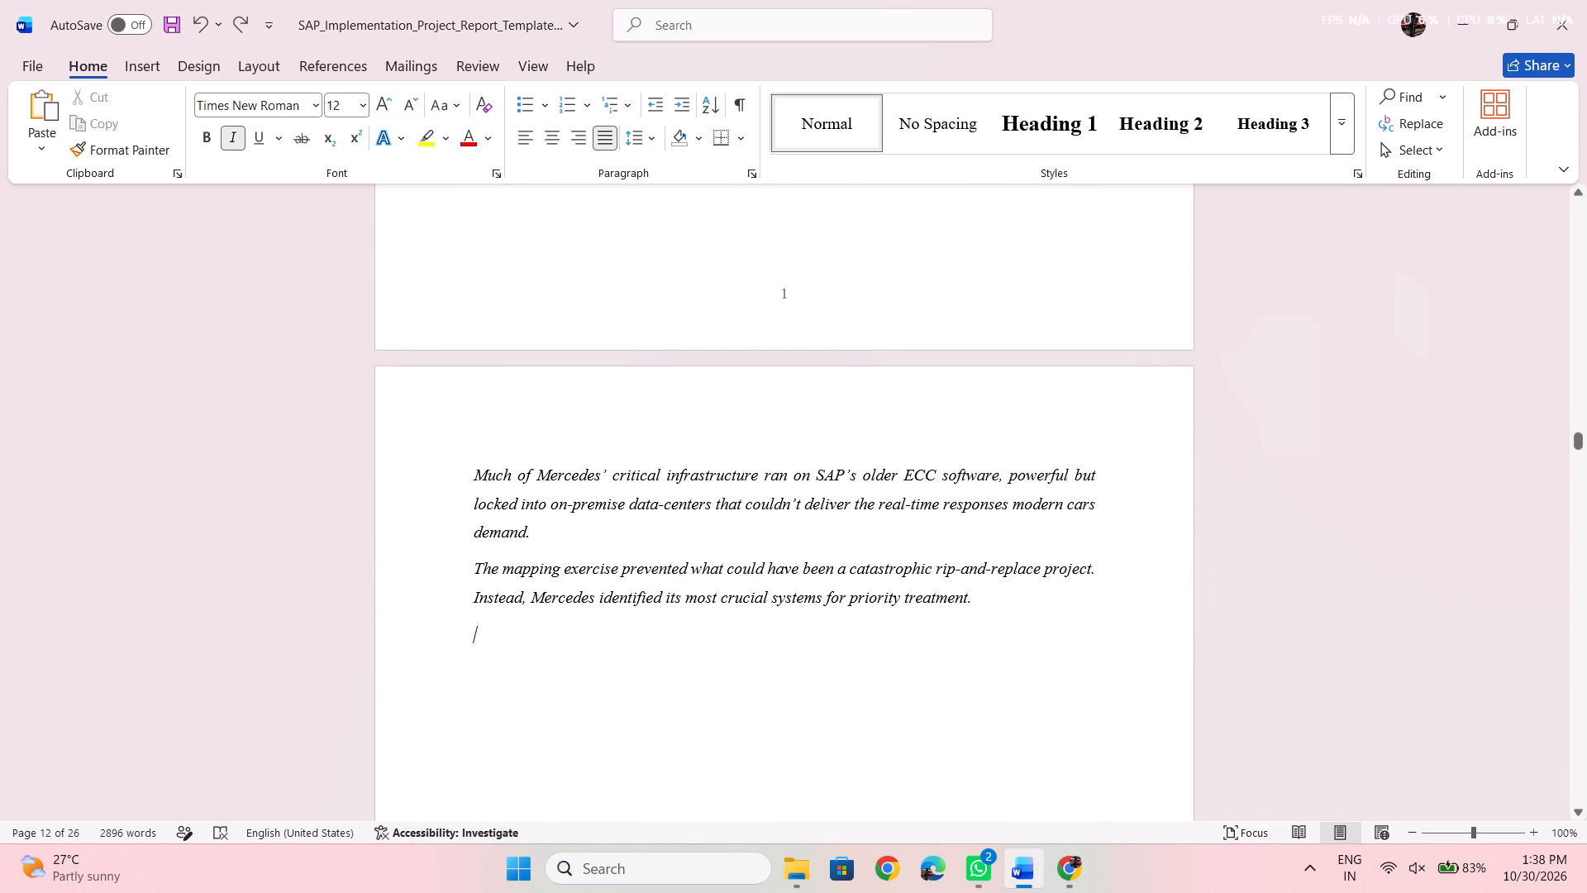
{"action": "key", "text": "ctrl+v"}
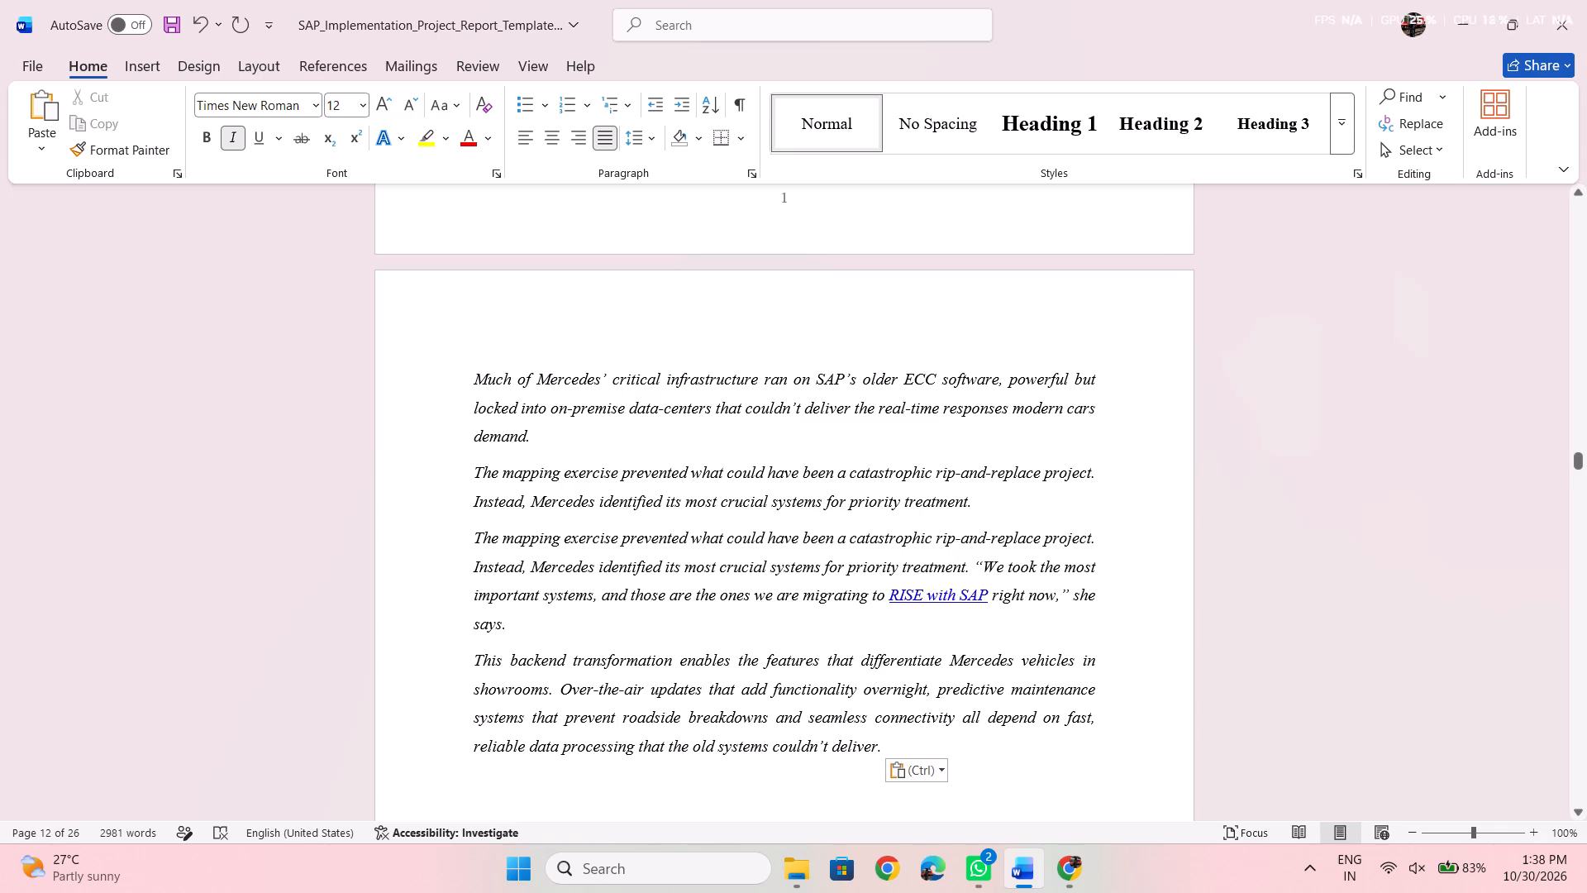
Review the text of sections 1.1 and 1.2, and read the Chapter 2 fact sheet instructions and table items.
{"action": "scroll", "coordinate": [818, 667], "scroll_direction": "up", "scroll_amount": 3}
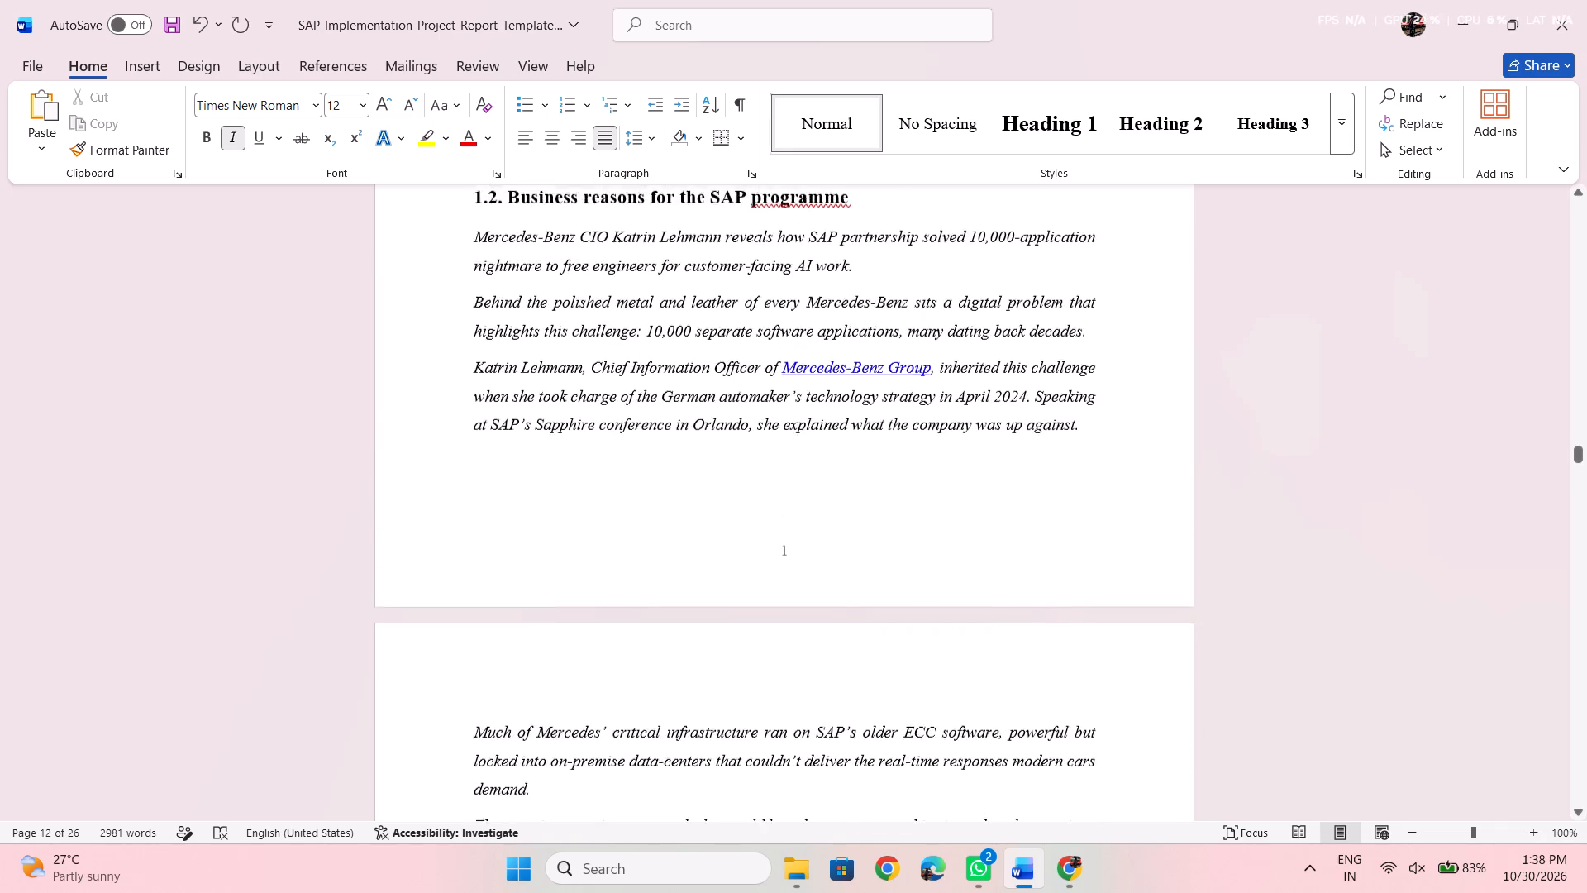
{"action": "scroll", "coordinate": [818, 667], "scroll_direction": "up", "scroll_amount": 2}
{"action": "scroll", "coordinate": [818, 667], "scroll_direction": "down", "scroll_amount": 1}
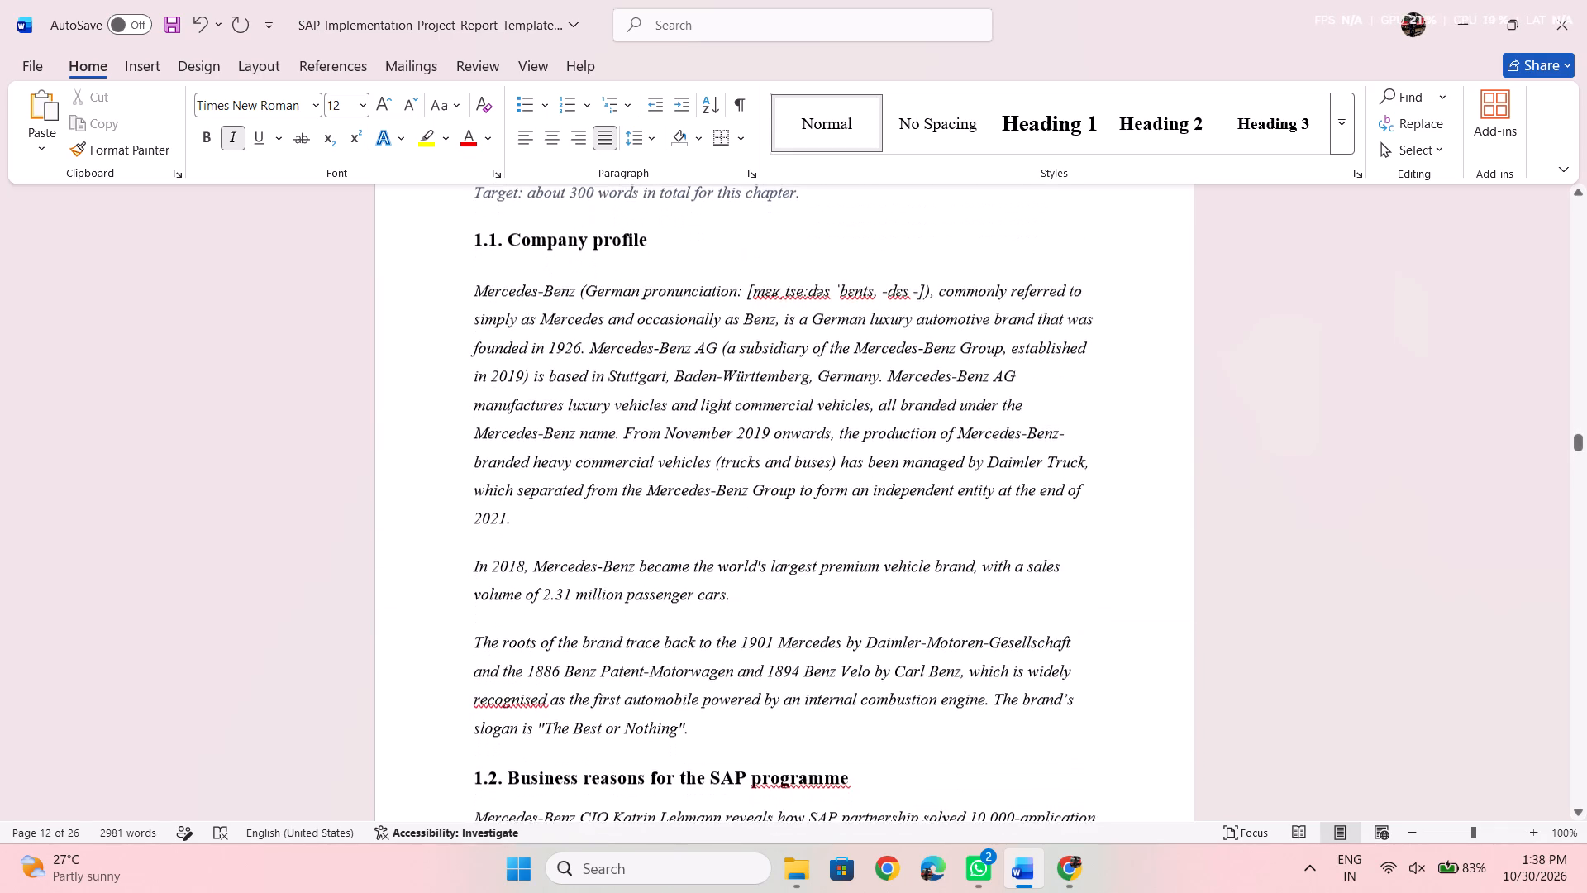
{"action": "scroll", "coordinate": [818, 667], "scroll_direction": "down", "scroll_amount": 2}
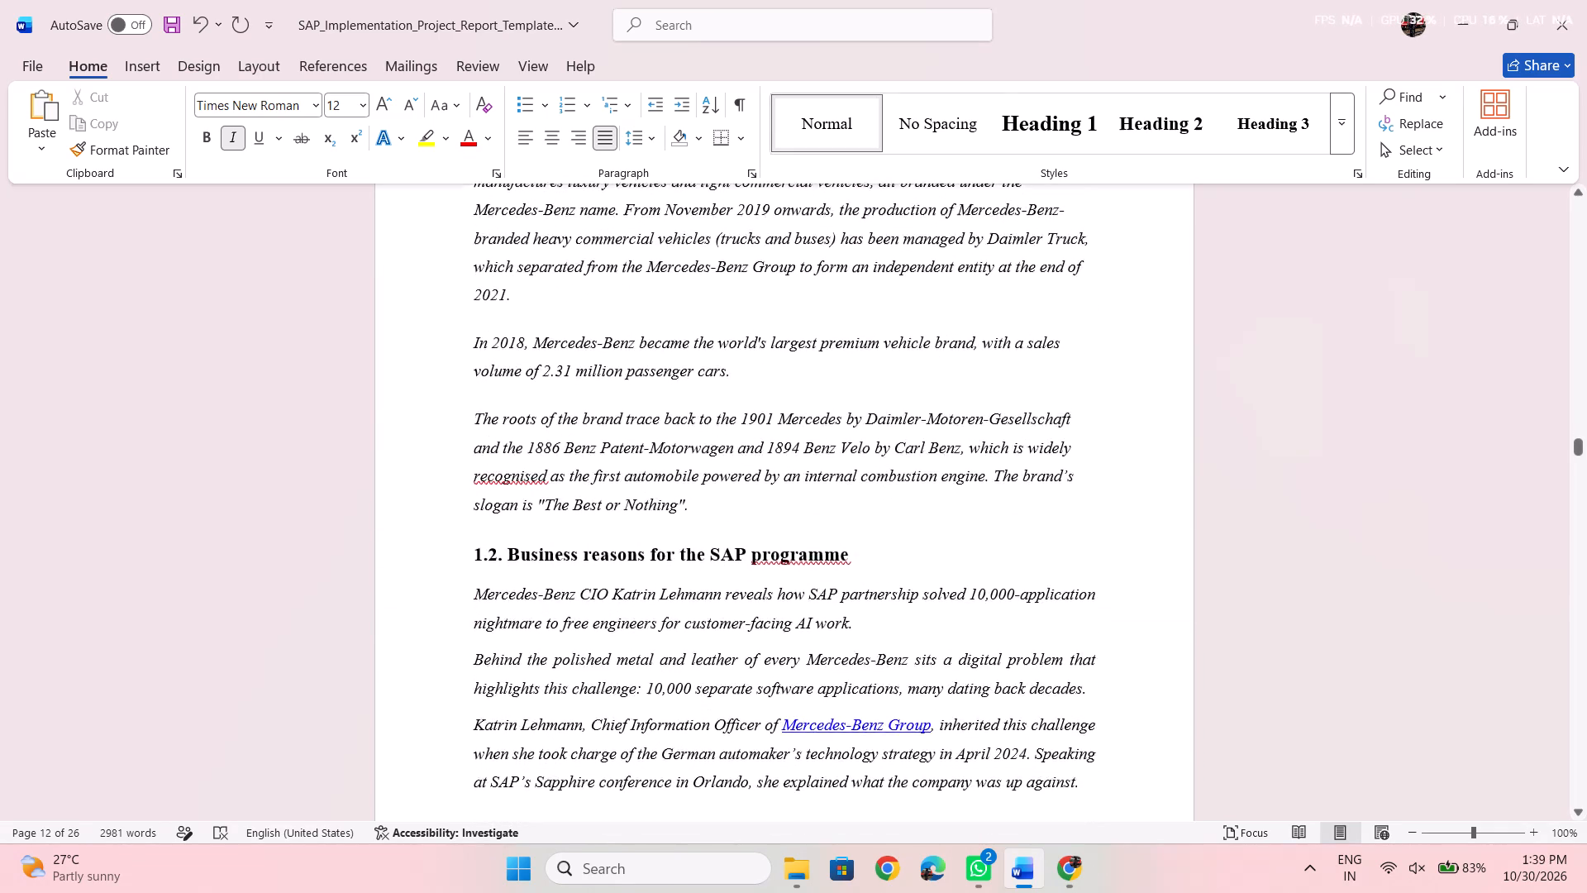
{"action": "scroll", "coordinate": [818, 667], "scroll_direction": "down", "scroll_amount": 3}
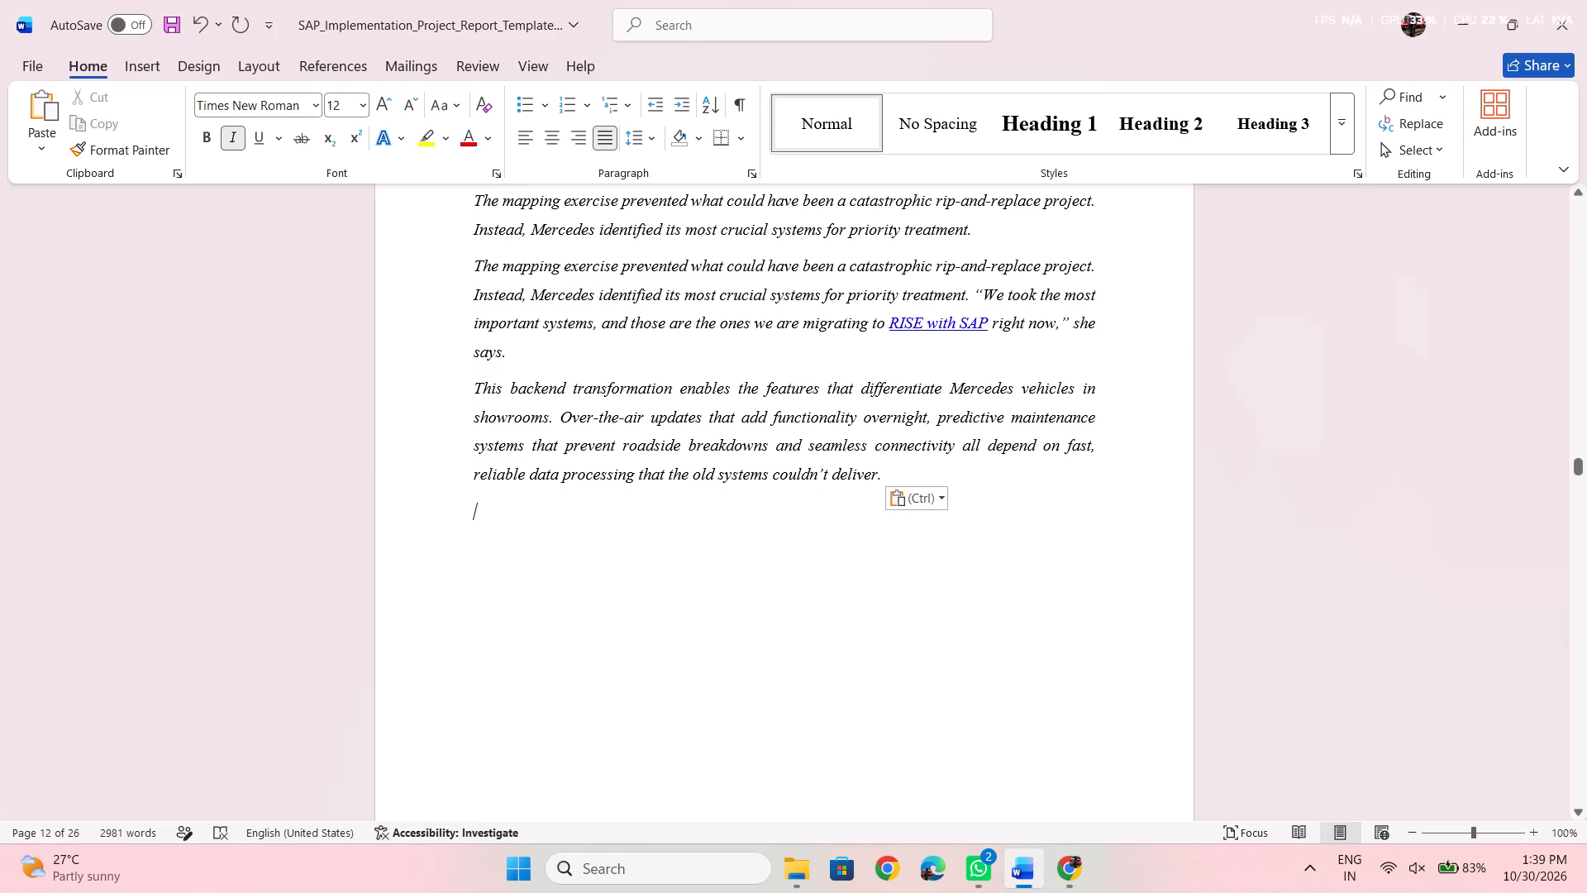
{"action": "scroll", "coordinate": [708, 586], "scroll_direction": "down", "scroll_amount": 4}
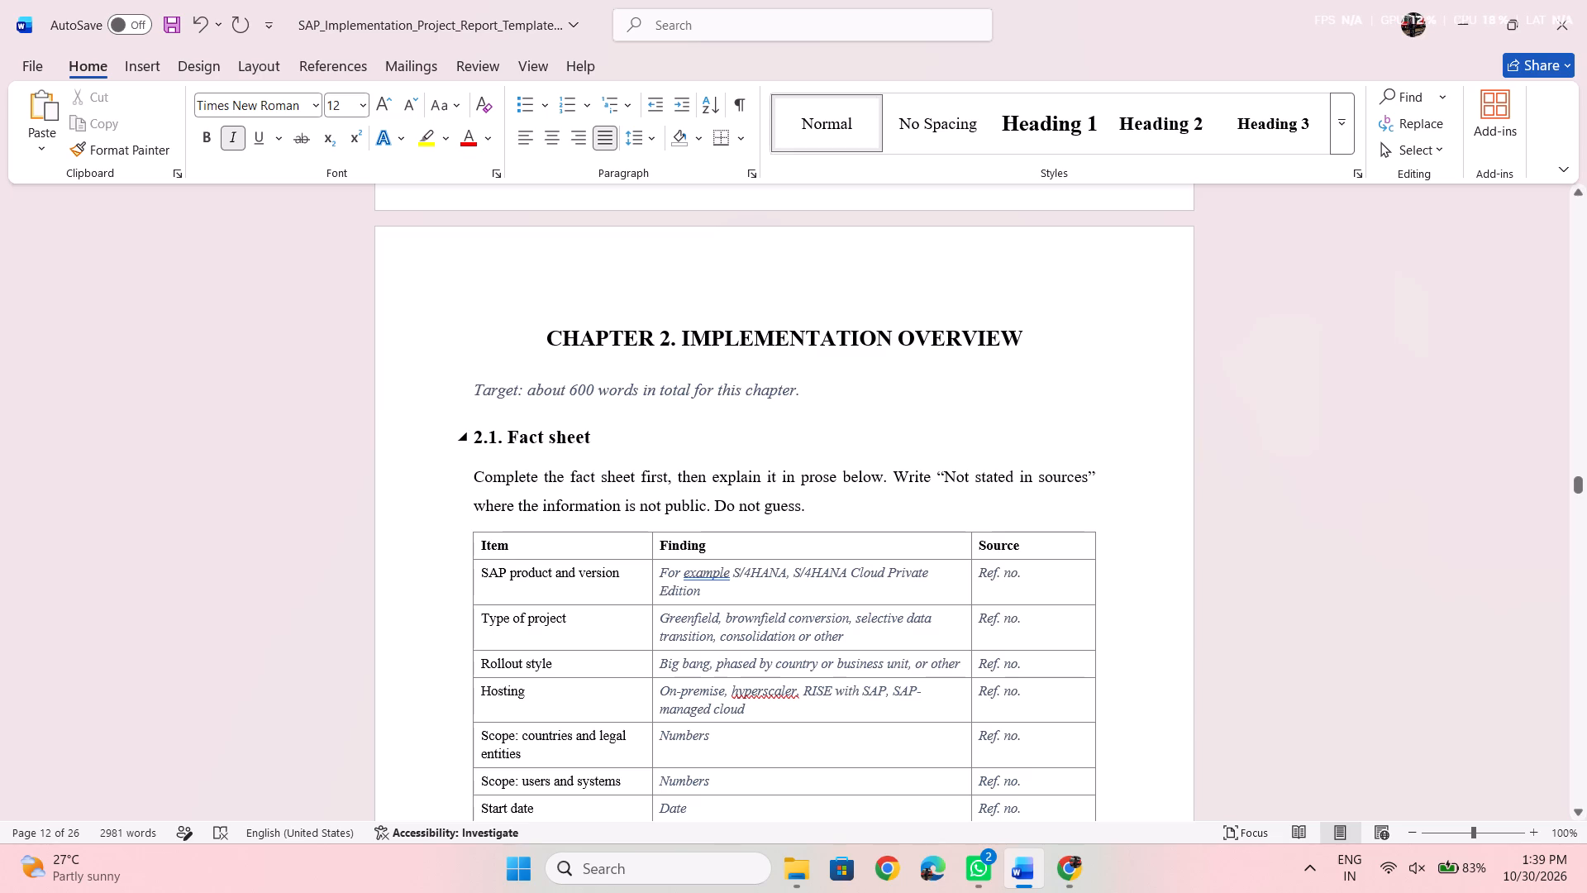
Copy the section 2.1 heading words "Fact sheet" and search Google for "fact sheet sap mercedes benz" in a new Chrome tab.
{"action": "left_click_drag", "start_coordinate": [603, 437], "coordinate": [507, 432]}
{"action": "key", "text": "ctrl+c"}
{"action": "left_click", "coordinate": [507, 431]}
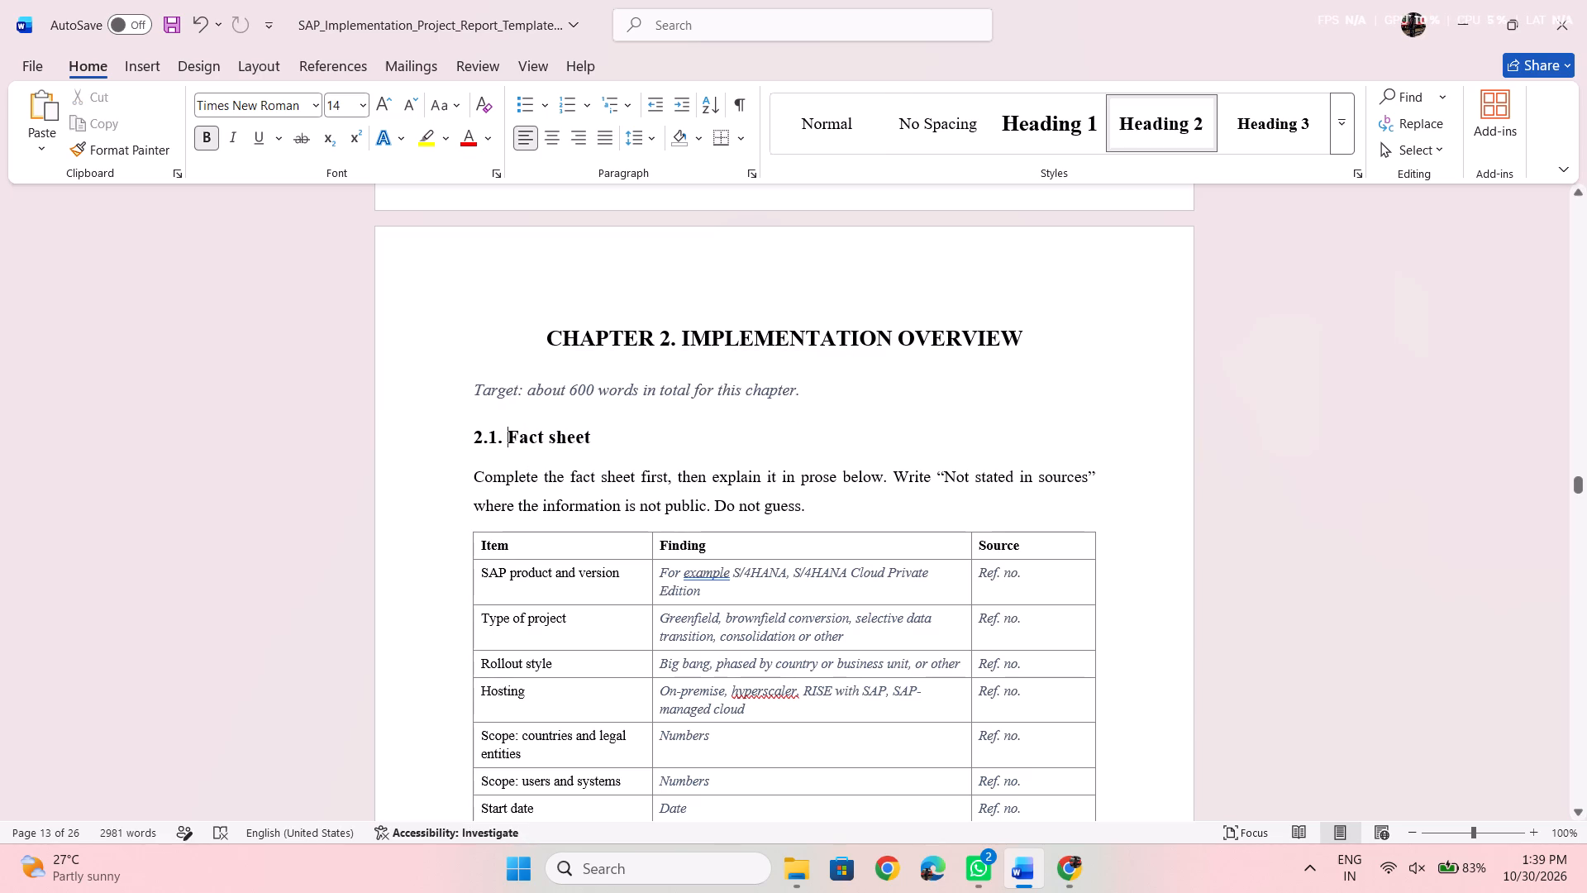
{"action": "left_click", "coordinate": [1084, 852]}
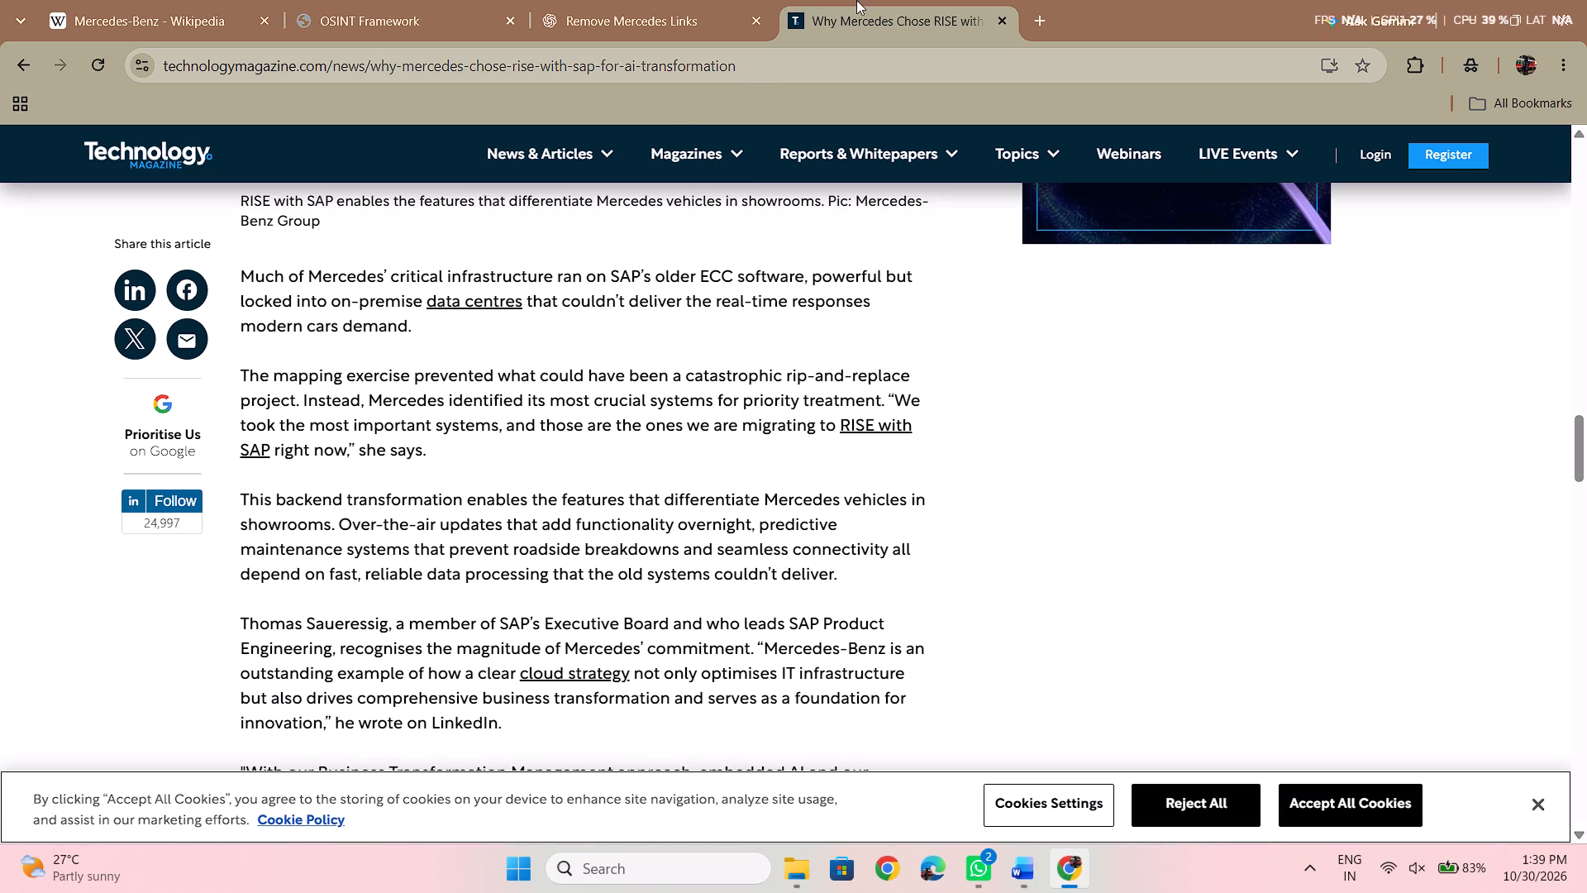
{"action": "left_click", "coordinate": [1035, 4]}
{"action": "key", "text": "ctrl+v"}
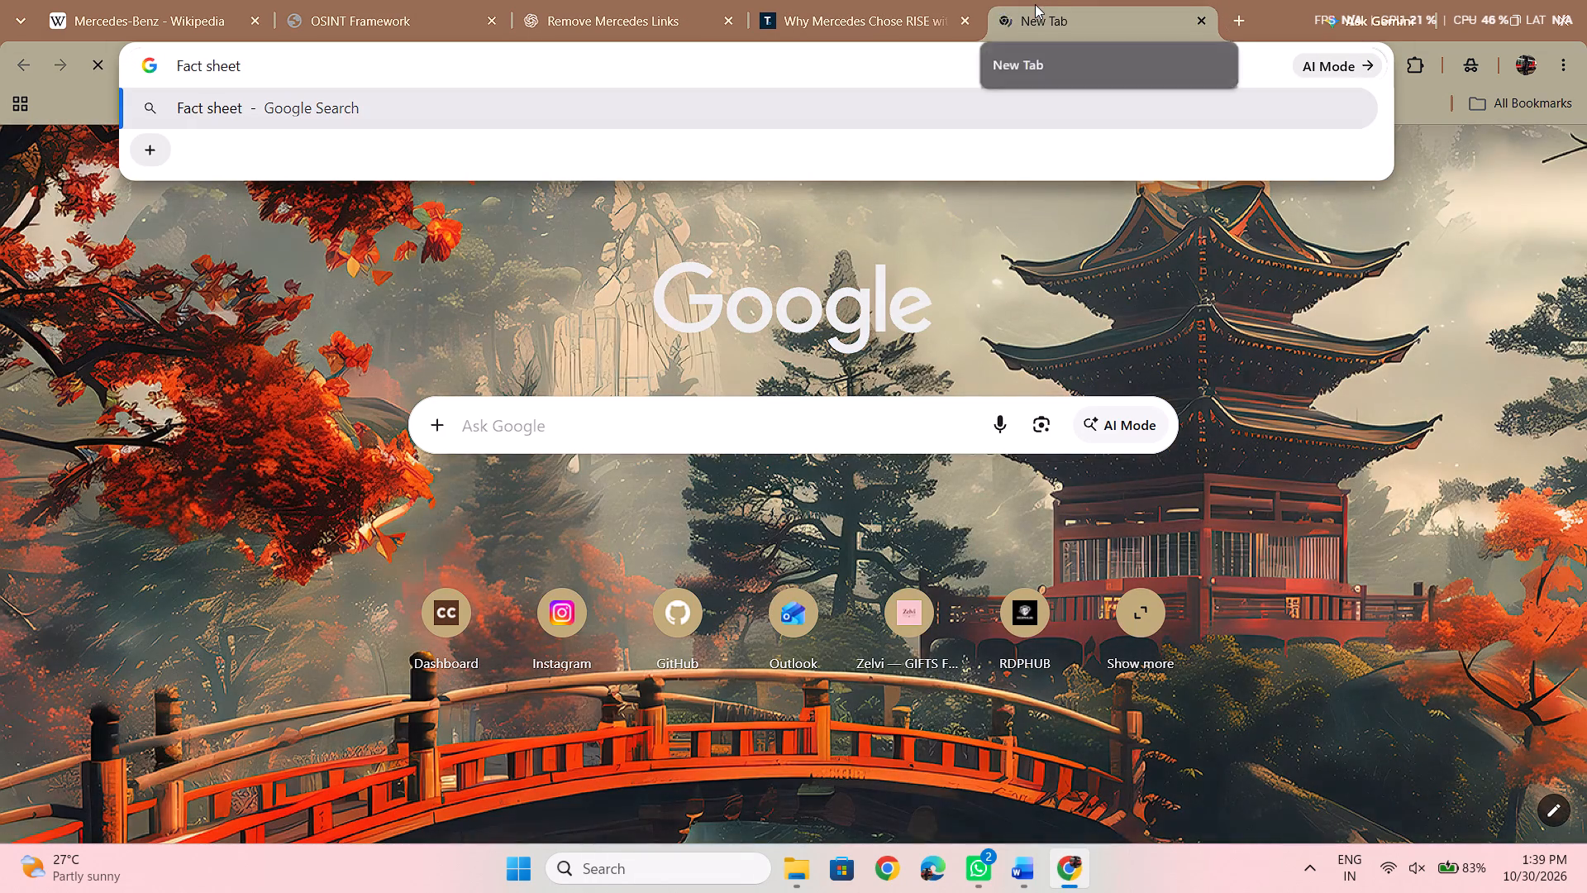
{"action": "key", "text": "space"}
{"action": "type", "text": "SAP"}
{"action": "key", "text": "space"}
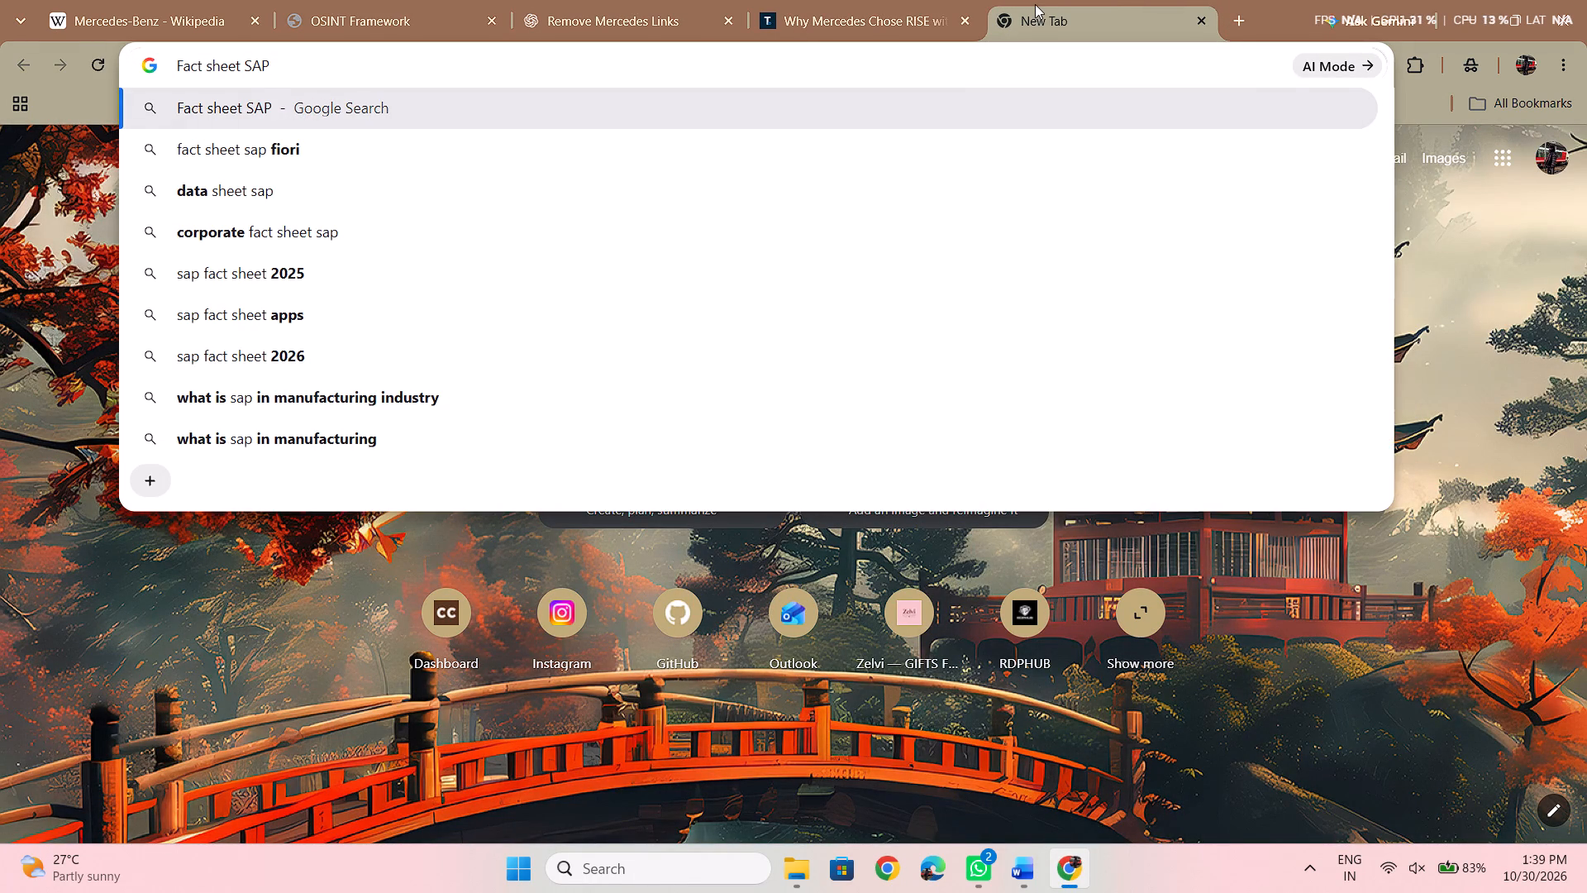
{"action": "type", "text": "mer"}
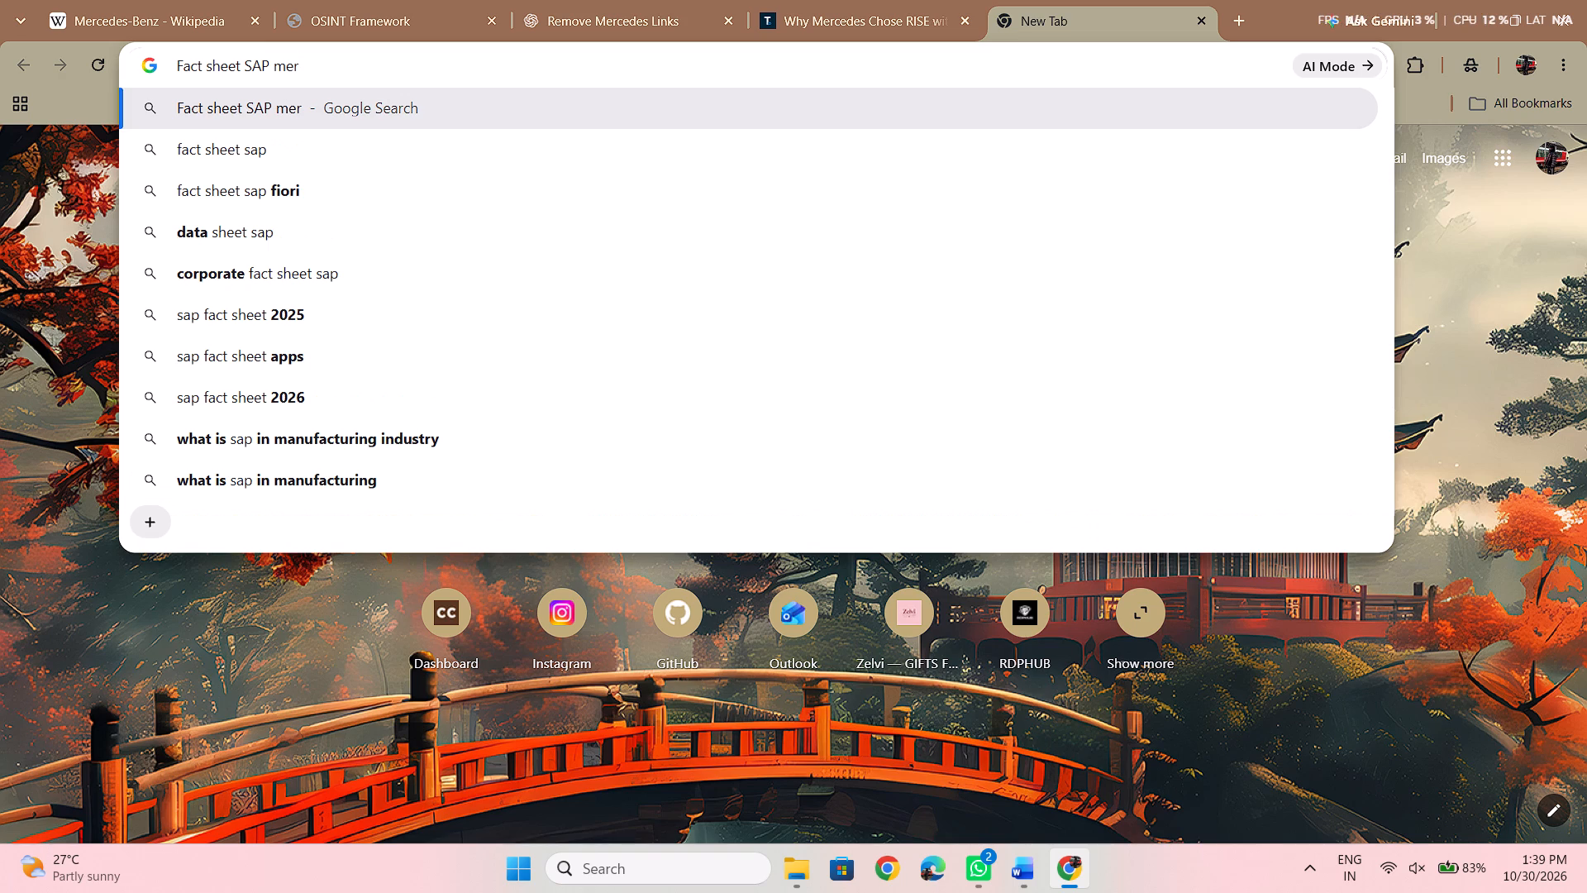
{"action": "key", "text": "c"}
{"action": "key", "text": "Down"}
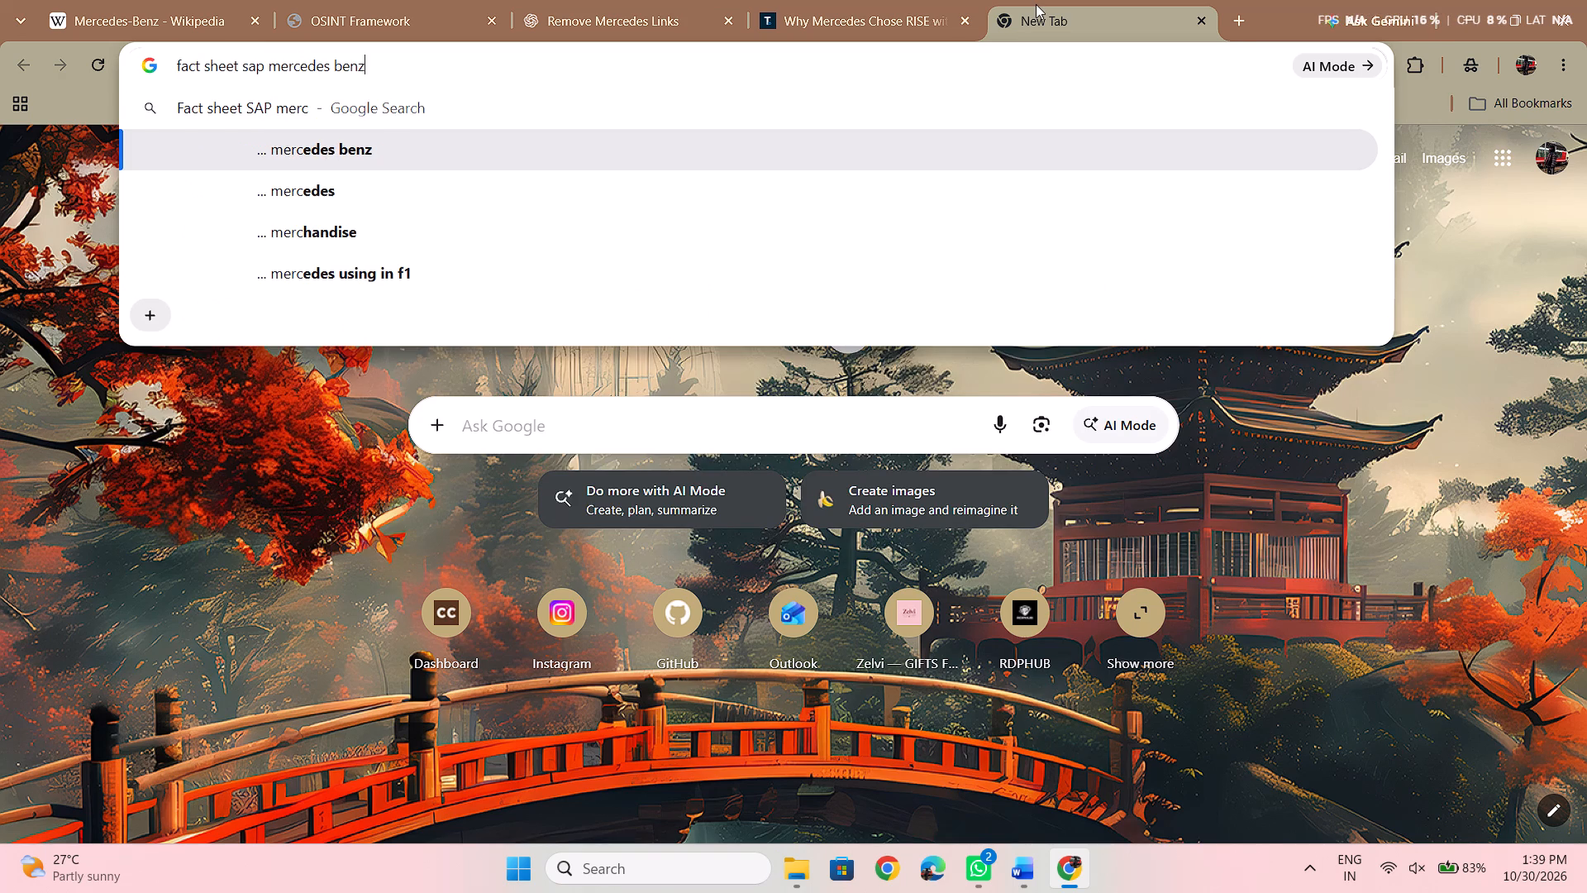
{"action": "key", "text": "Return"}
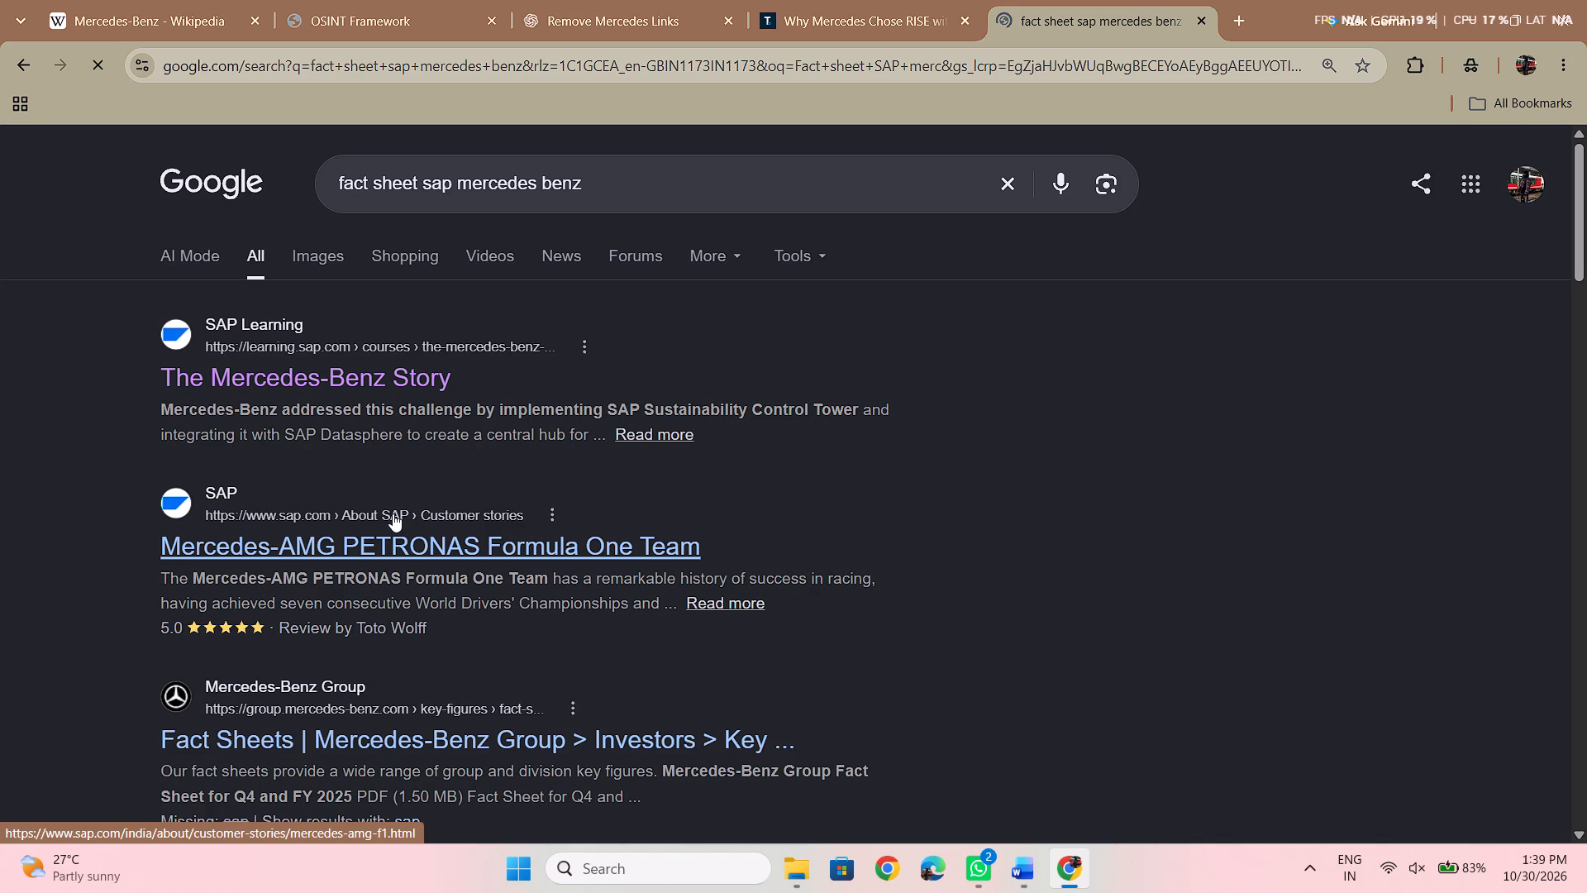
Open the Mercedes-Benz Group investors "Fact Sheets" page from the search results.
{"action": "scroll", "coordinate": [392, 504], "scroll_direction": "down", "scroll_amount": 1}
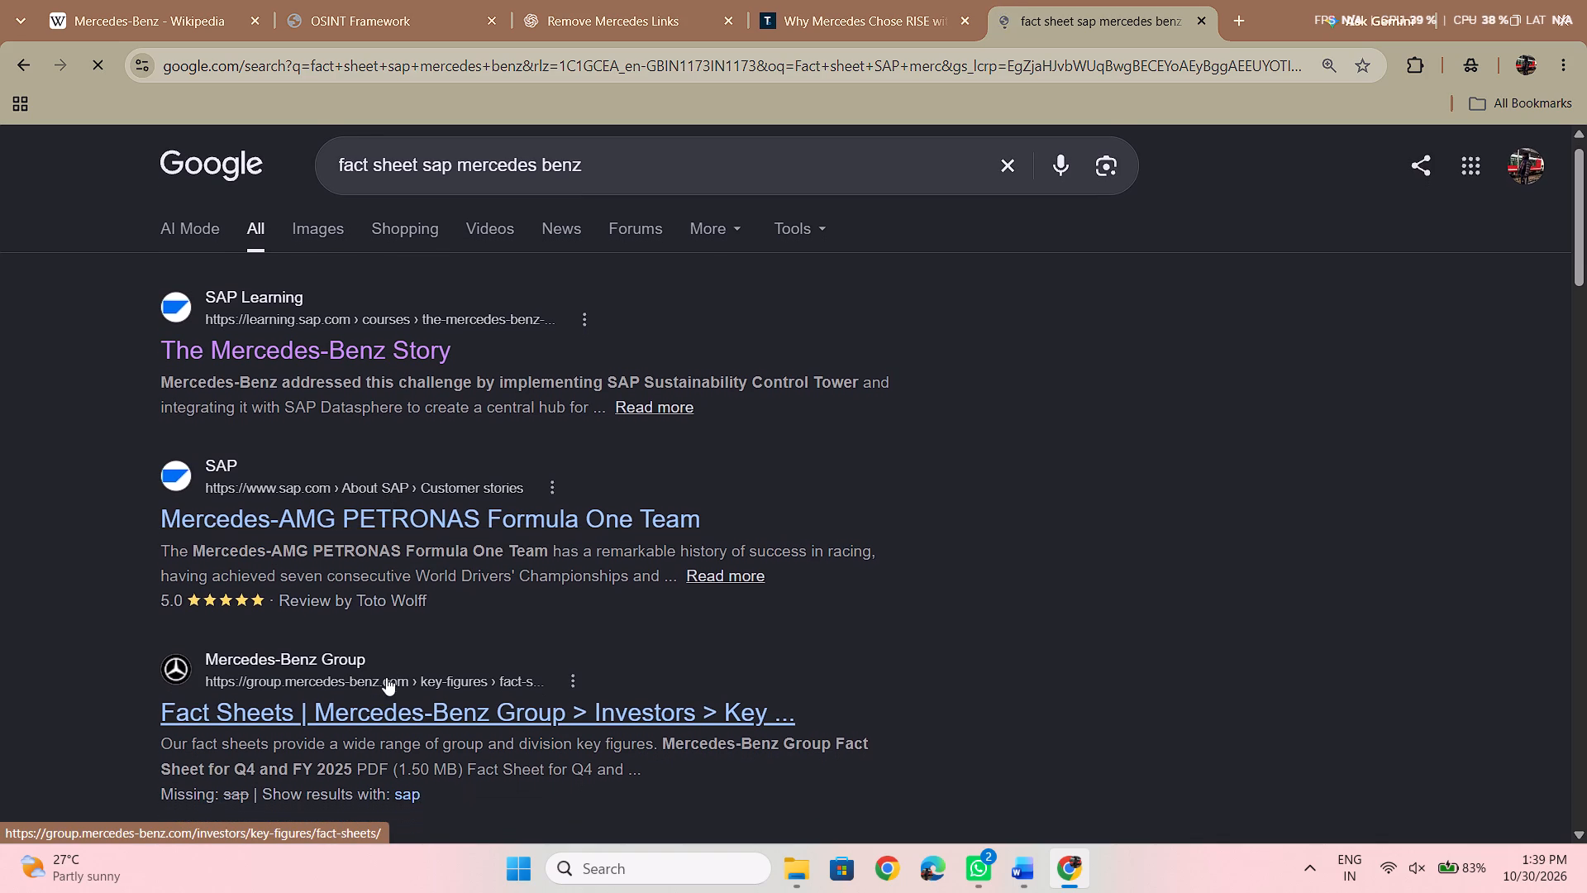
{"action": "left_click", "coordinate": [380, 686]}
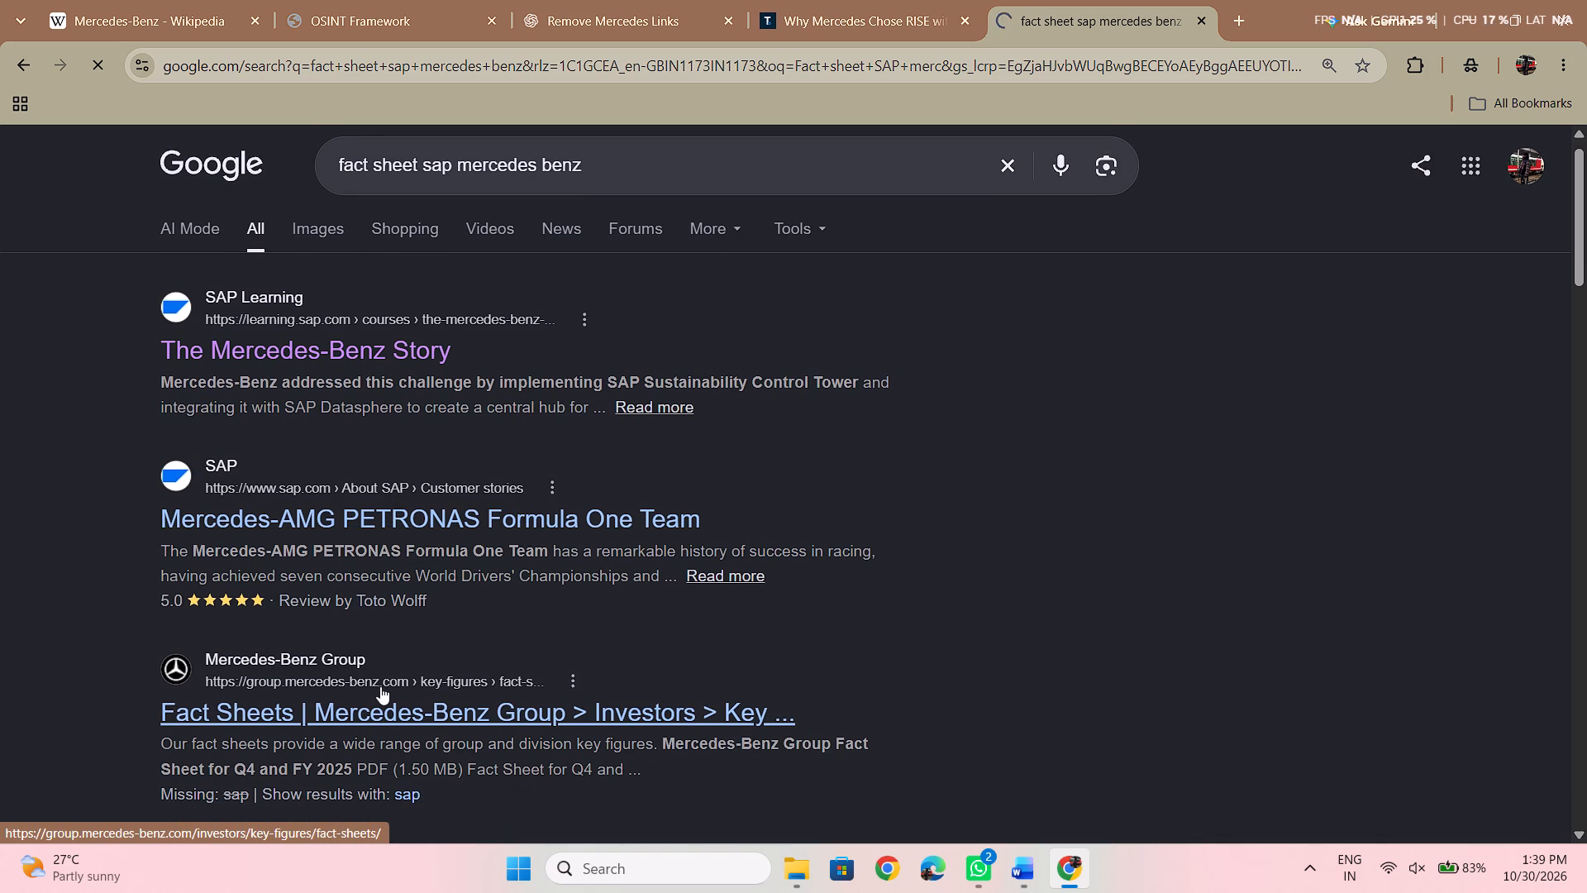
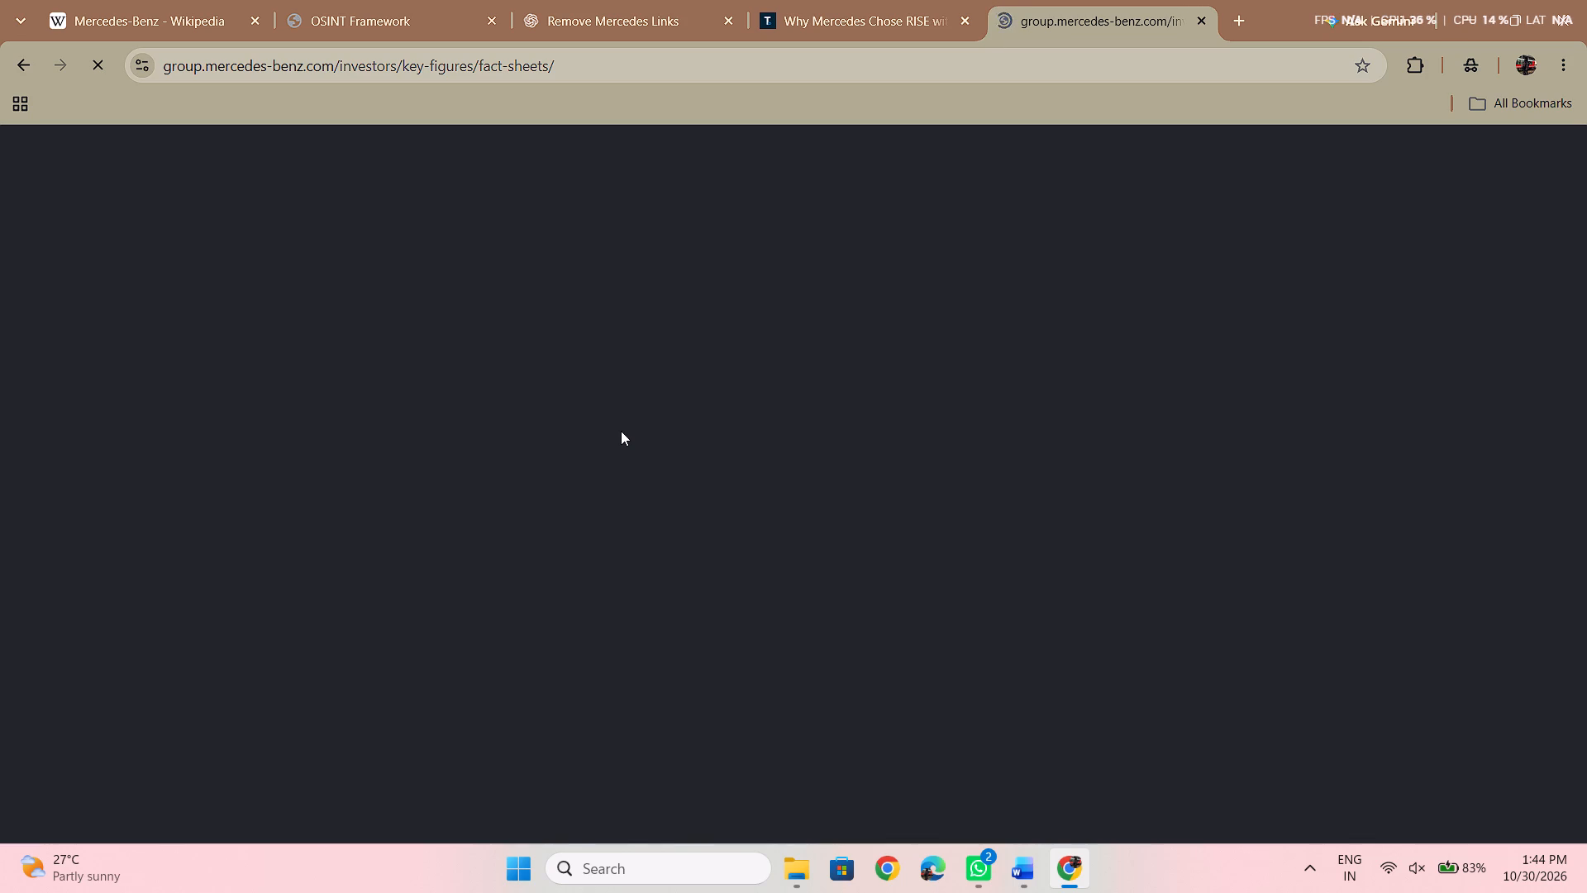
Switch the computer's Wi-Fi connection to the secured "iPhone" network, with automatic connection left enabled.
{"action": "left_click", "coordinate": [1423, 881]}
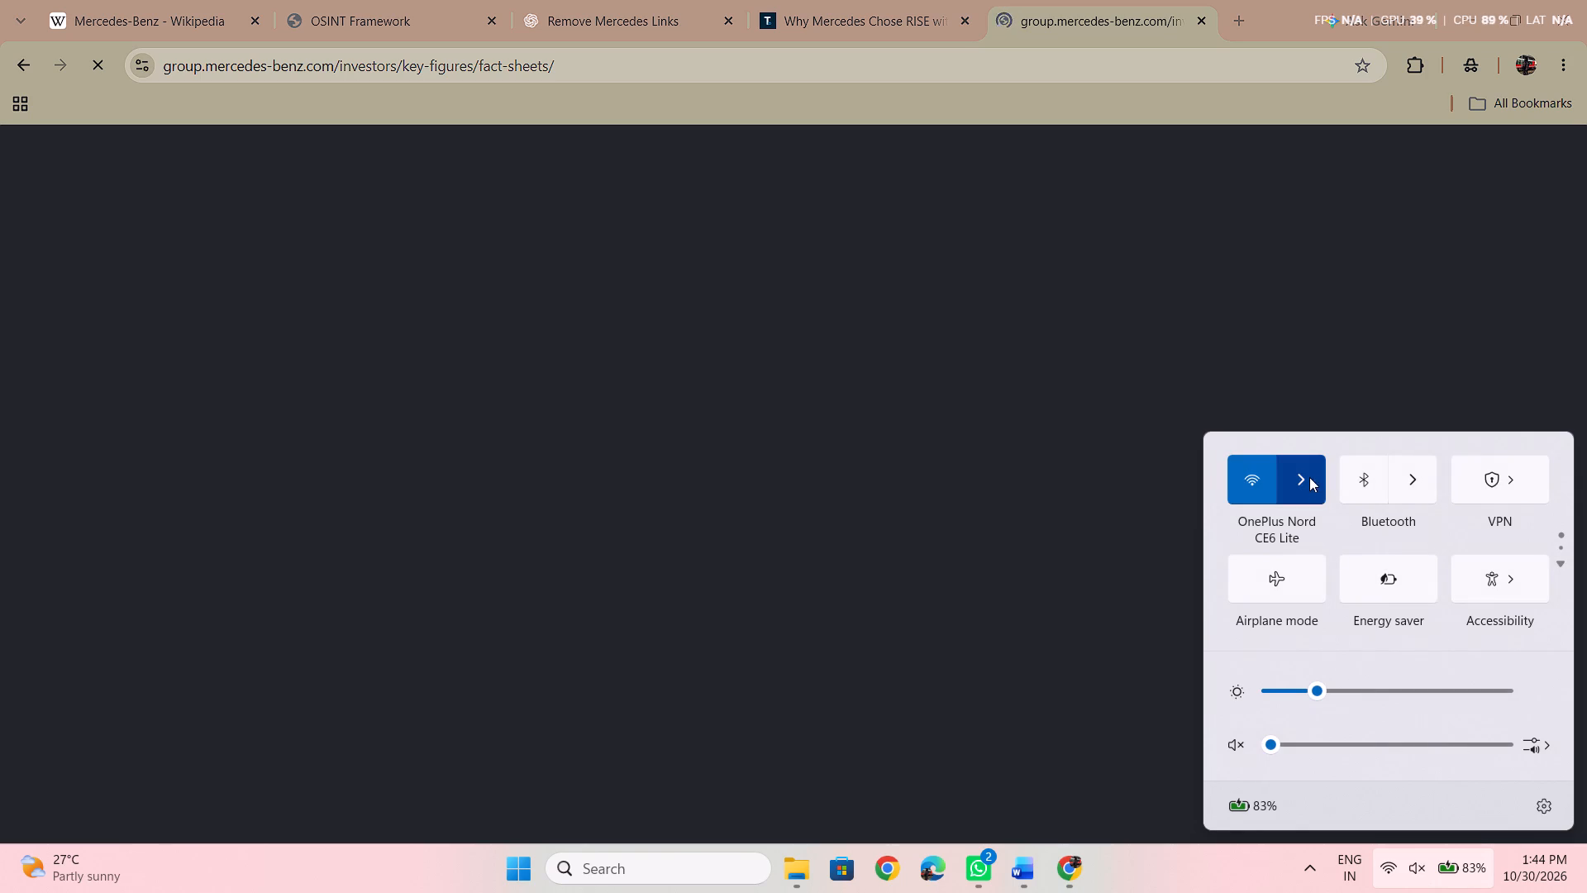
{"action": "left_click", "coordinate": [1309, 477]}
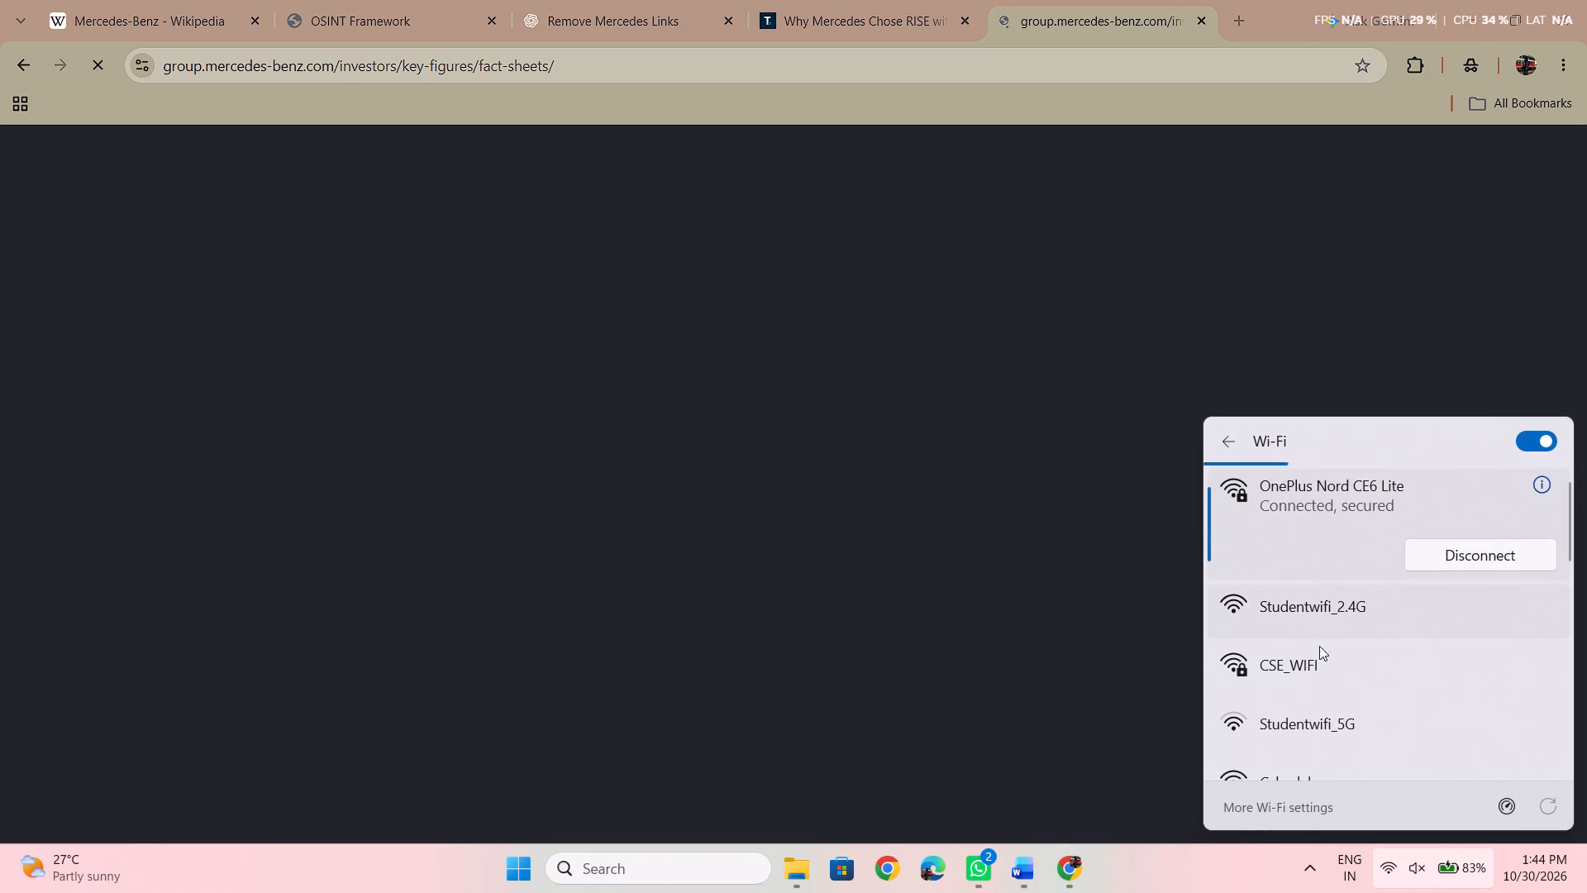
{"action": "scroll", "coordinate": [1322, 690], "scroll_direction": "down", "scroll_amount": 3}
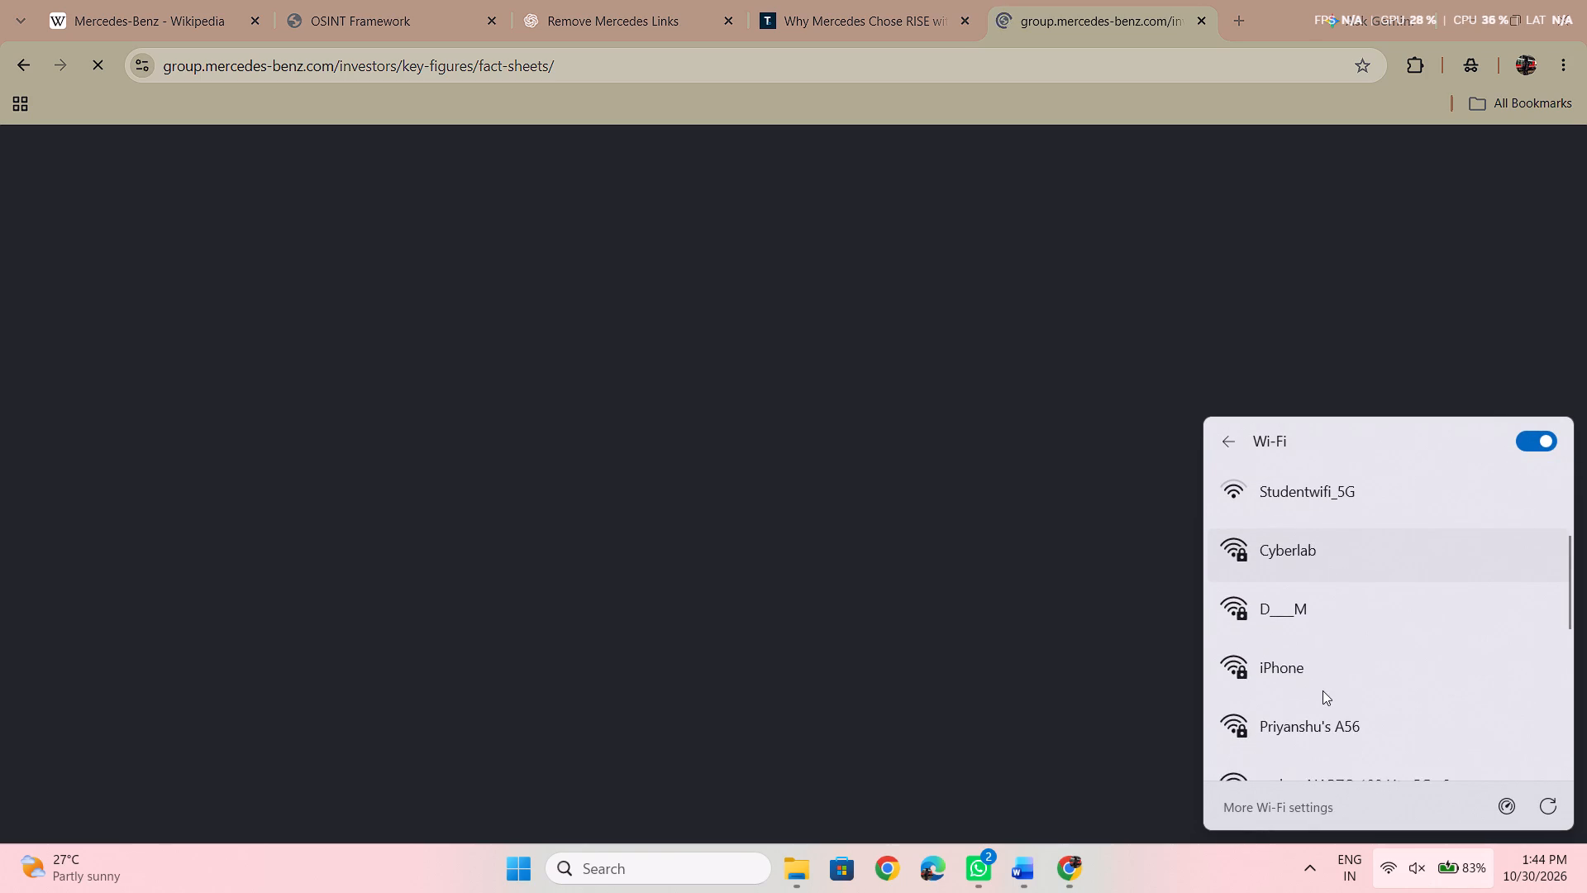
{"action": "left_click", "coordinate": [1337, 675]}
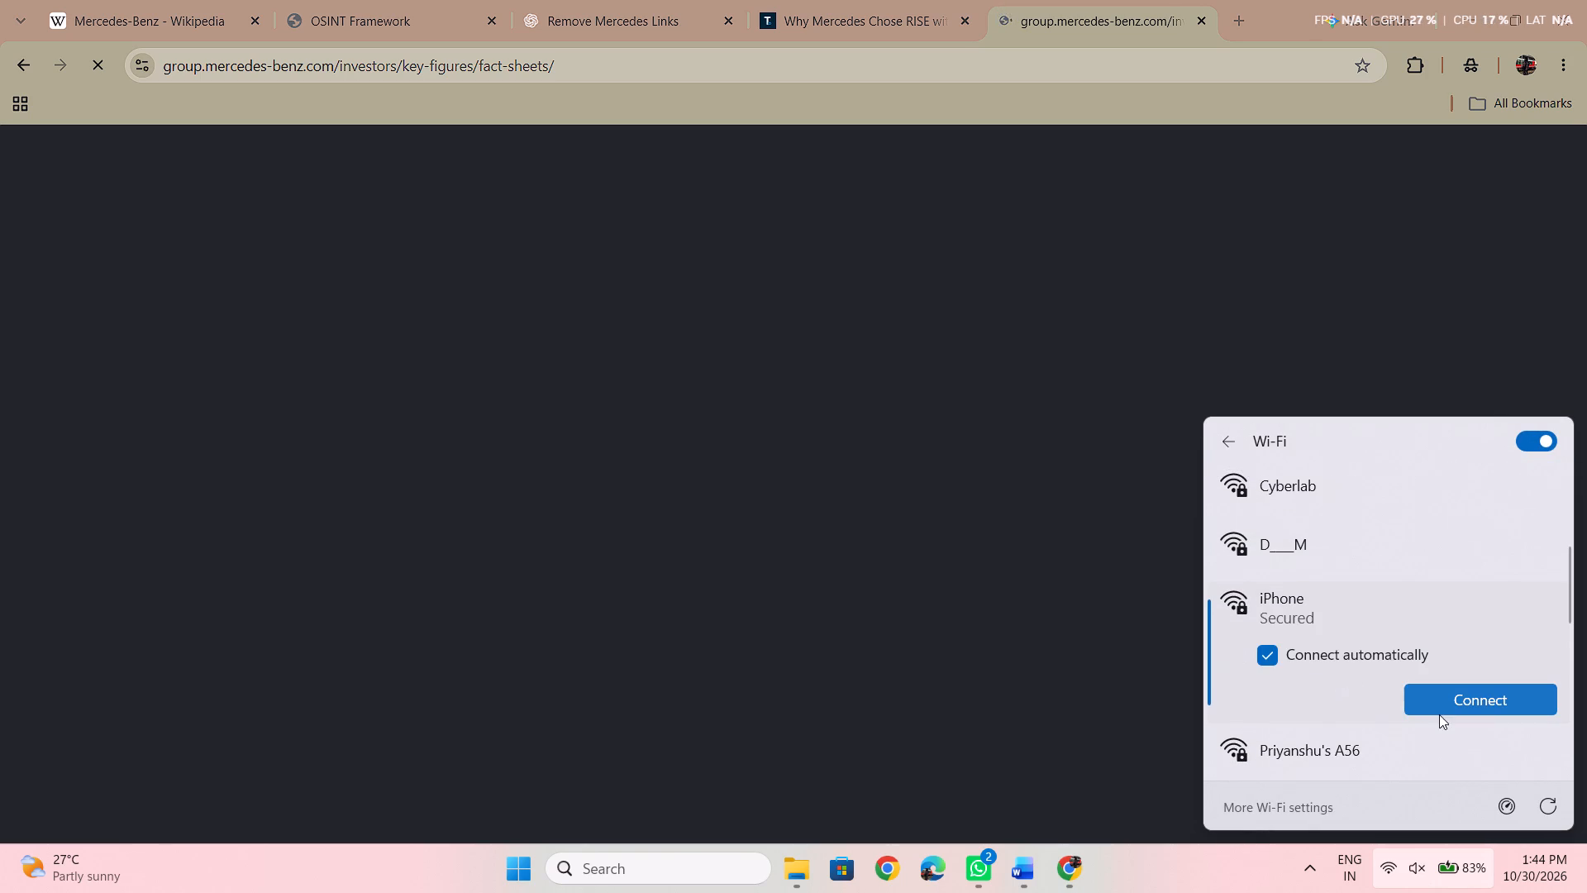
{"action": "left_click", "coordinate": [1444, 709]}
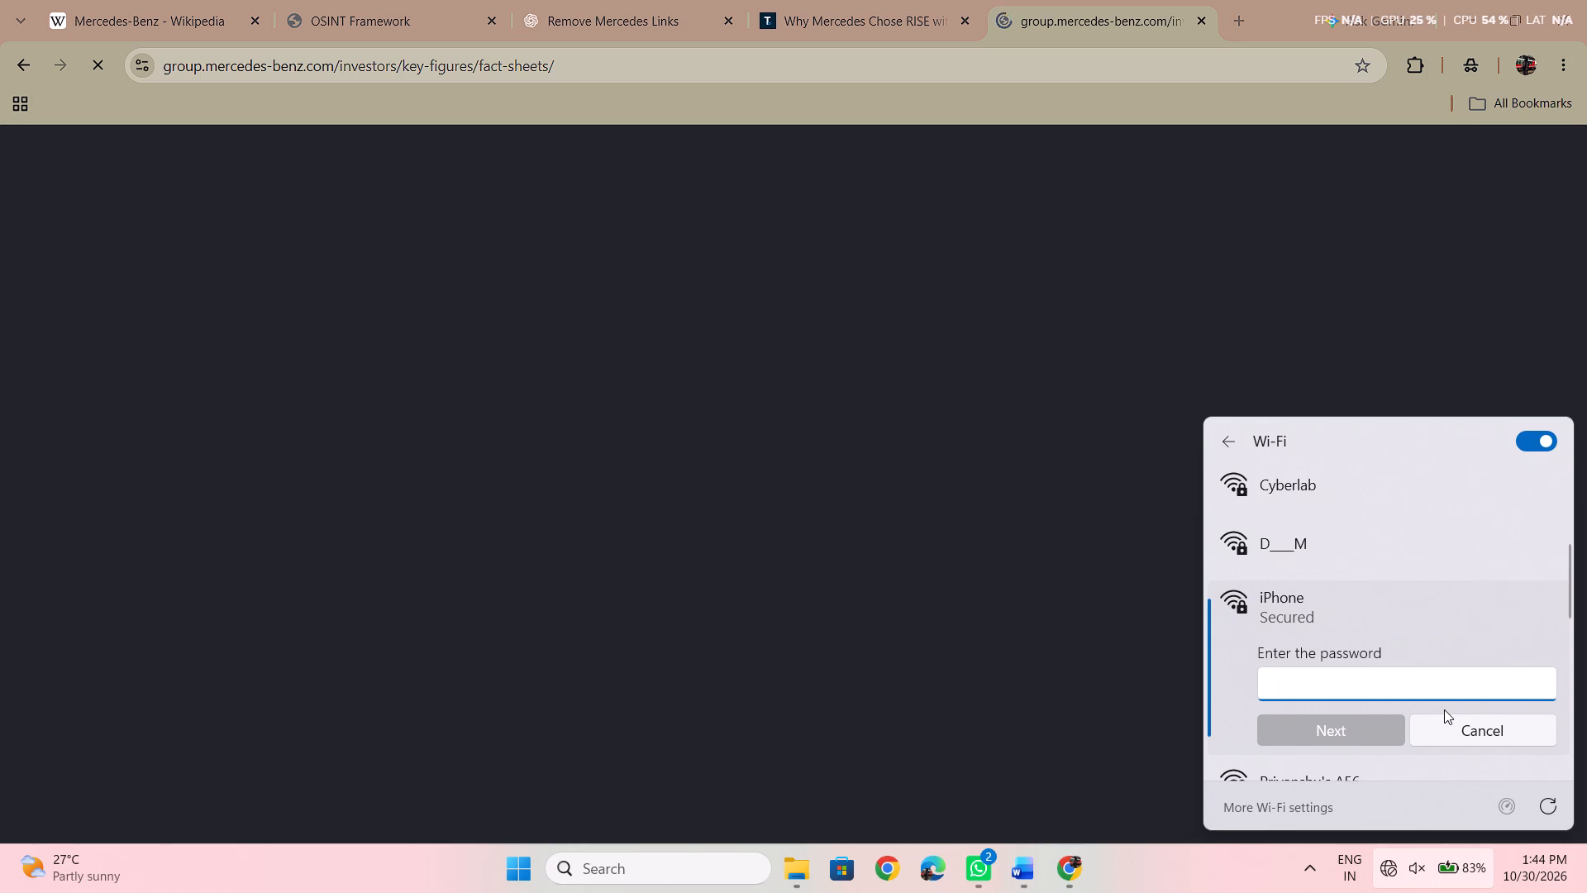
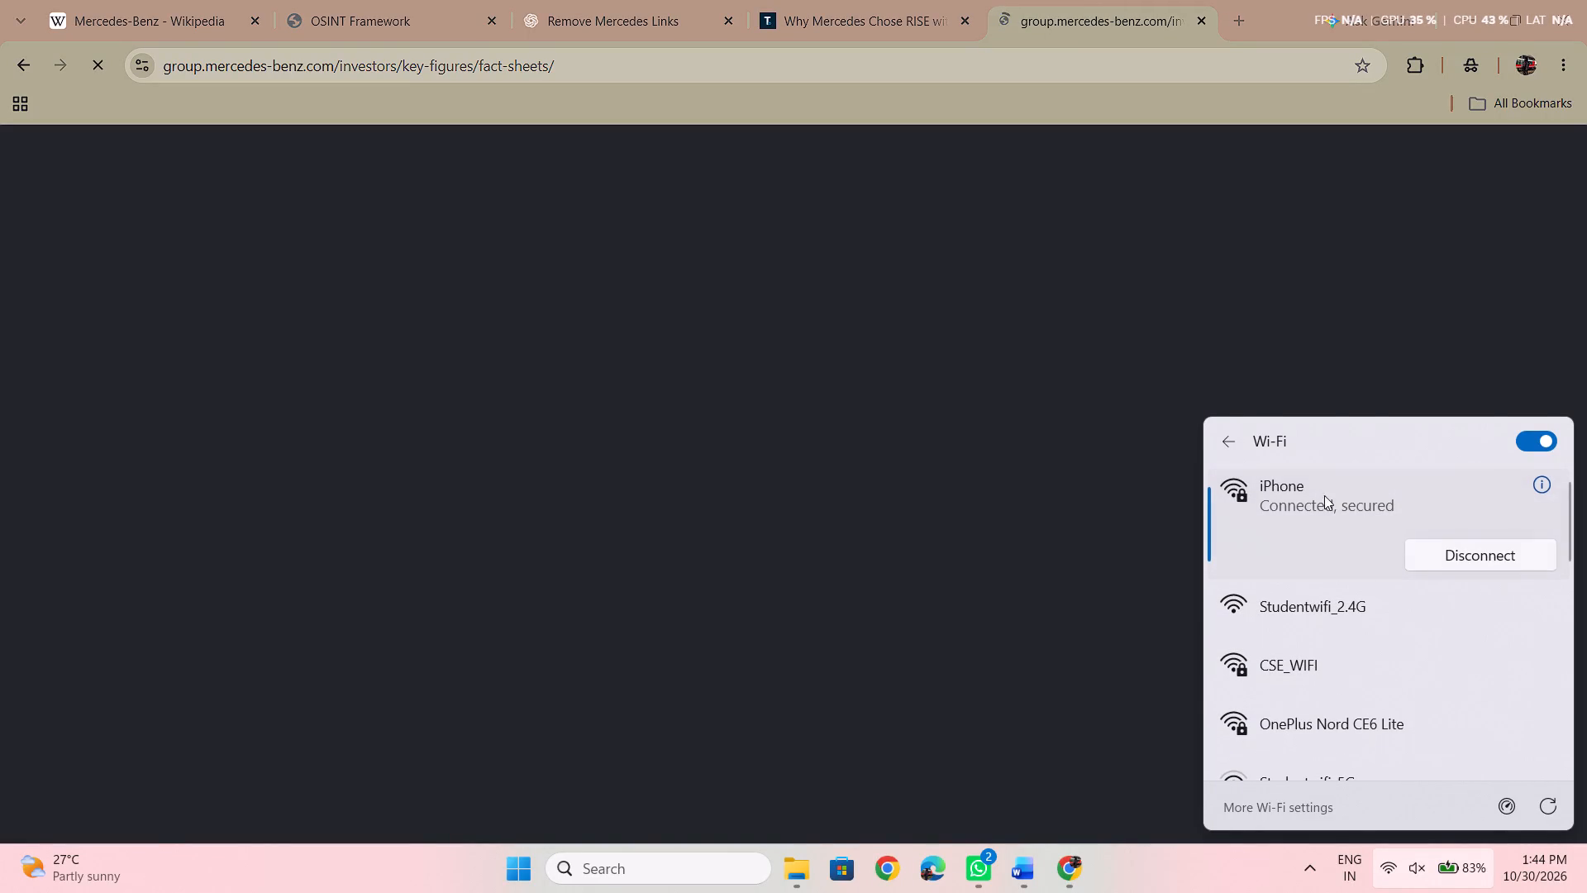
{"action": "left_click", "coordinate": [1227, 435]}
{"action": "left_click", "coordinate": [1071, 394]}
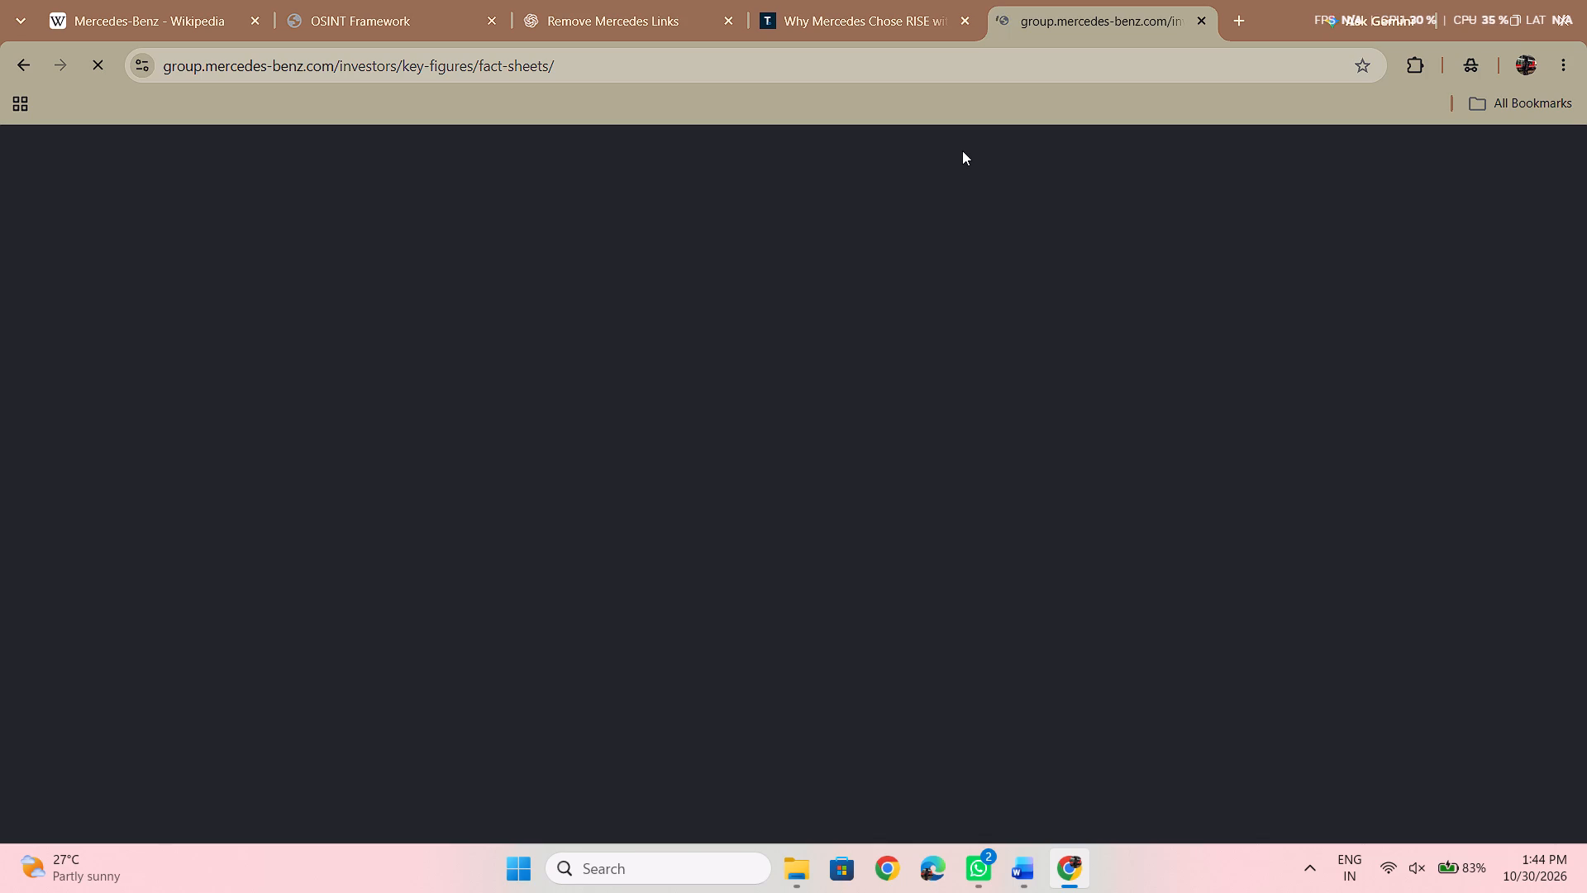
Skim the Technology Magazine article on why Mercedes chose RISE with SAP, from the ECC infrastructure section onward and back to its headline.
{"action": "left_click", "coordinate": [859, 0]}
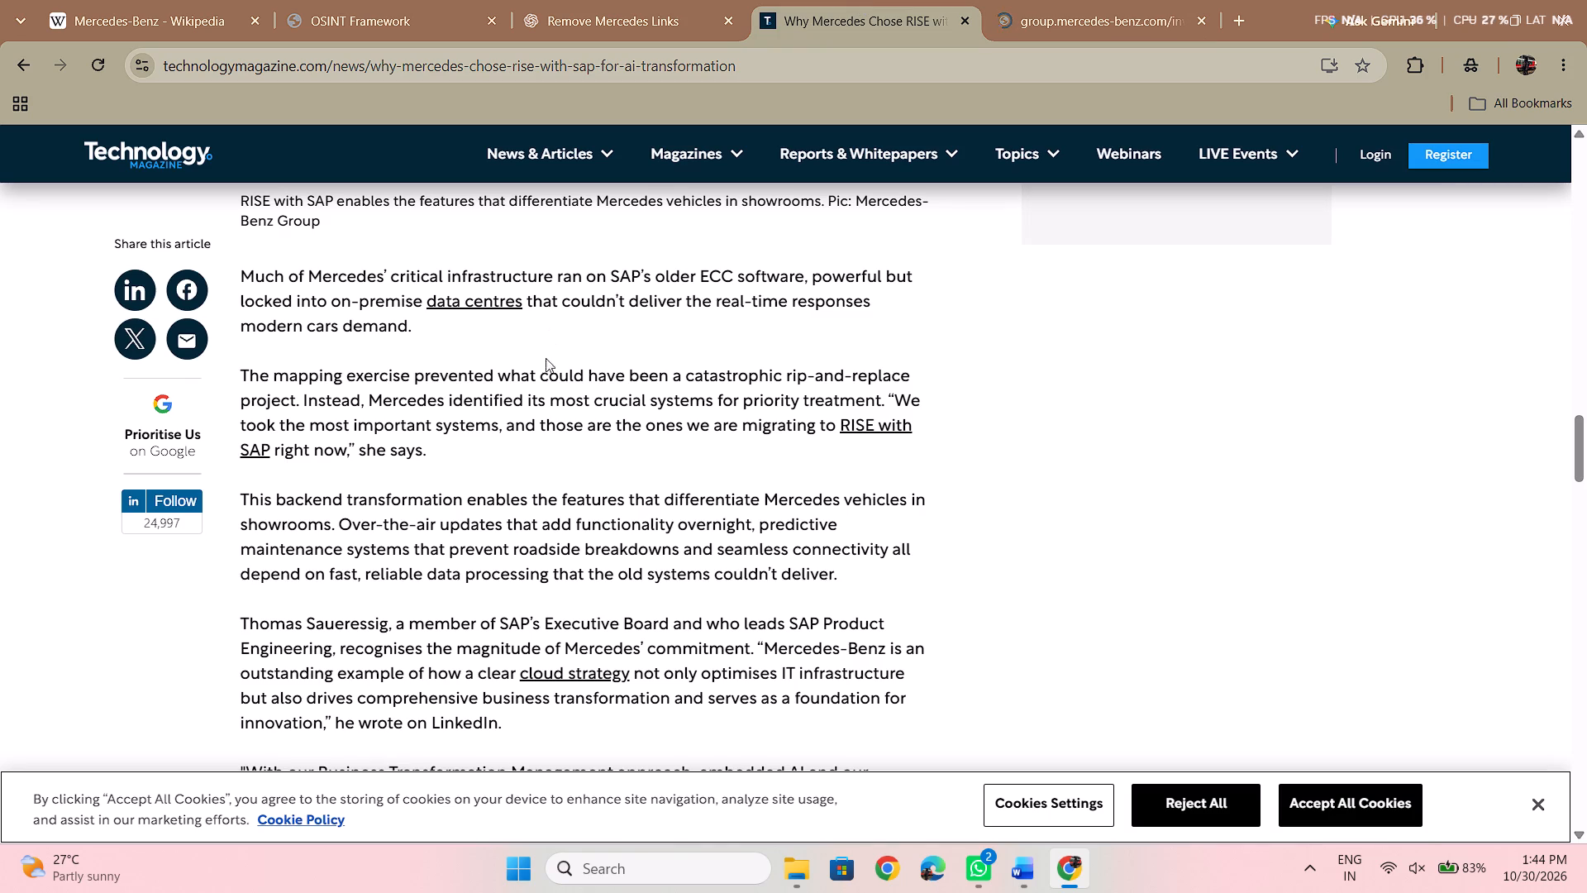
{"action": "scroll", "coordinate": [664, 373], "scroll_direction": "down", "scroll_amount": 7}
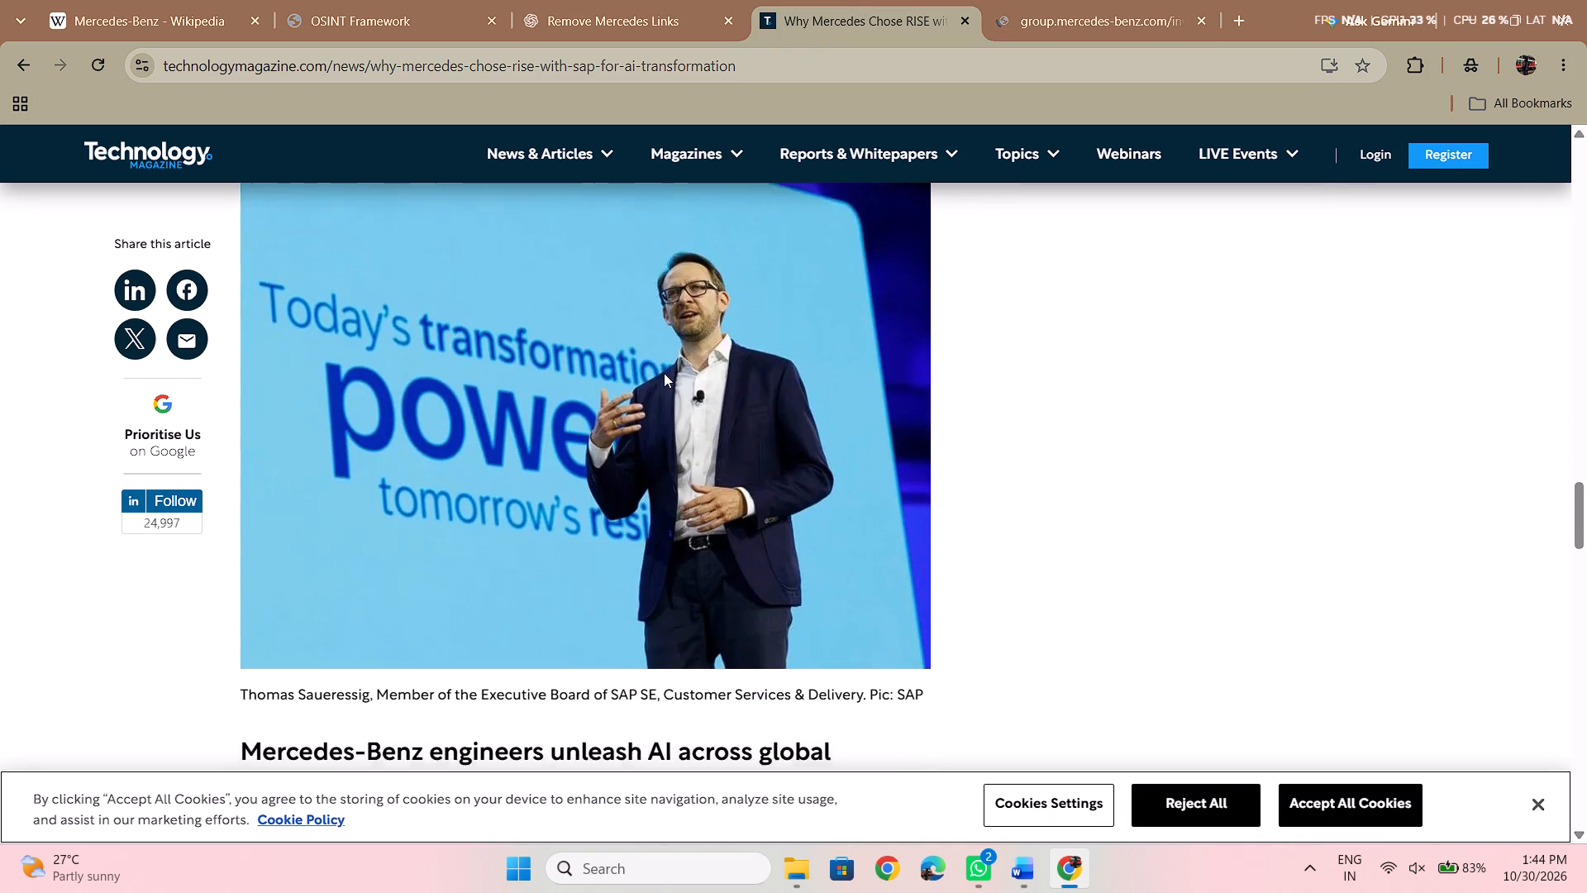
{"action": "scroll", "coordinate": [664, 373], "scroll_direction": "down", "scroll_amount": 3}
{"action": "scroll", "coordinate": [664, 373], "scroll_direction": "up", "scroll_amount": 20}
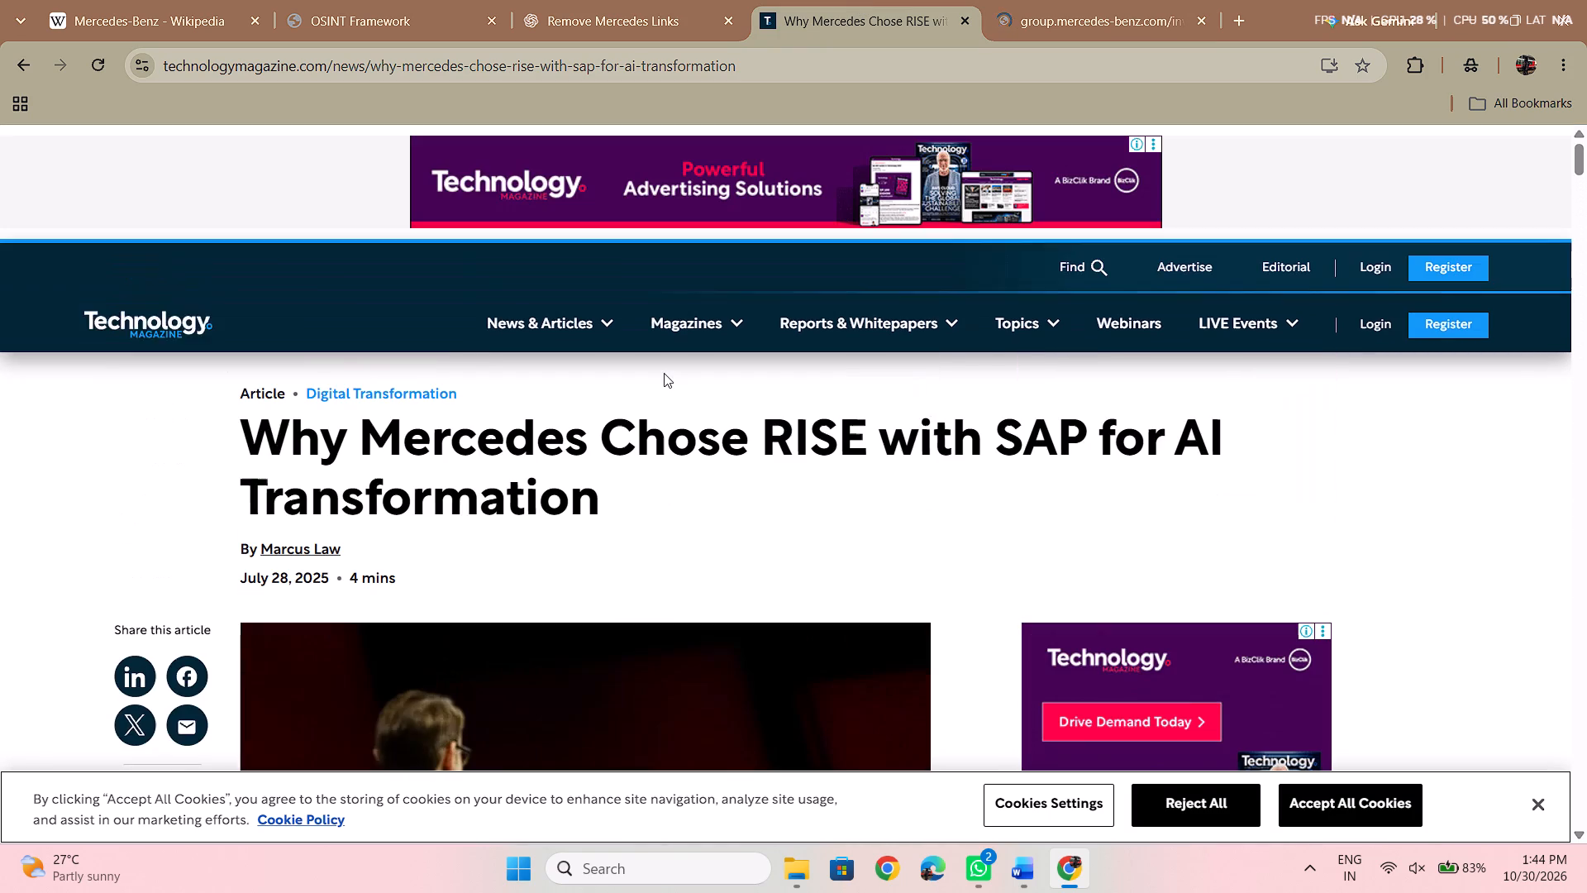
{"action": "scroll", "coordinate": [664, 373], "scroll_direction": "up", "scroll_amount": 7}
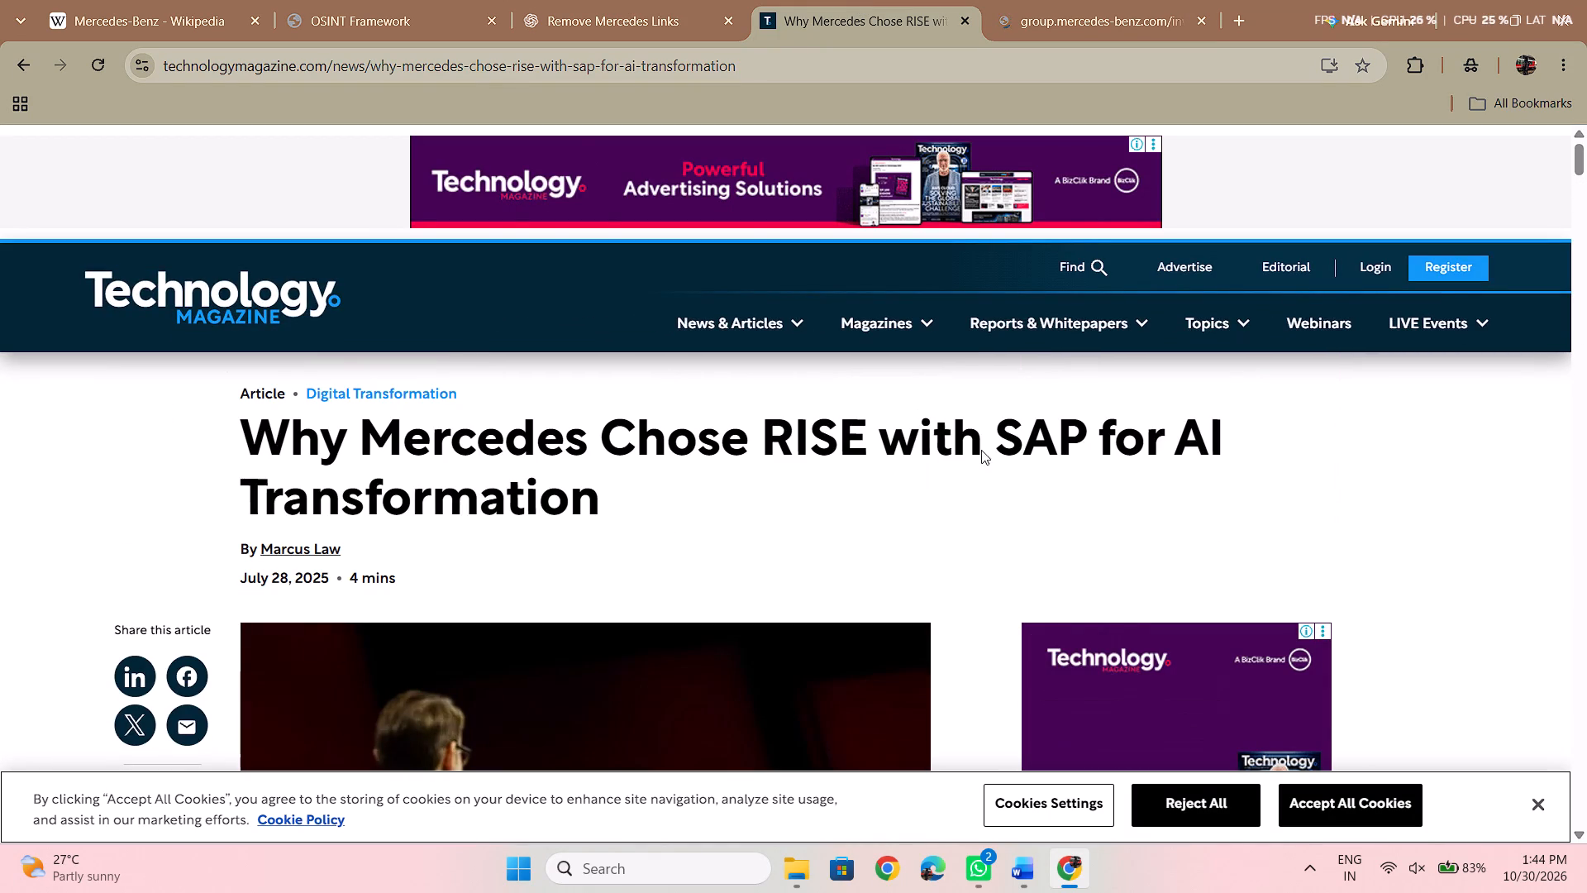
Search the Technology Magazine site for "Fact Sheet Mercedes-Benz SAP".
{"action": "left_click", "coordinate": [1103, 259]}
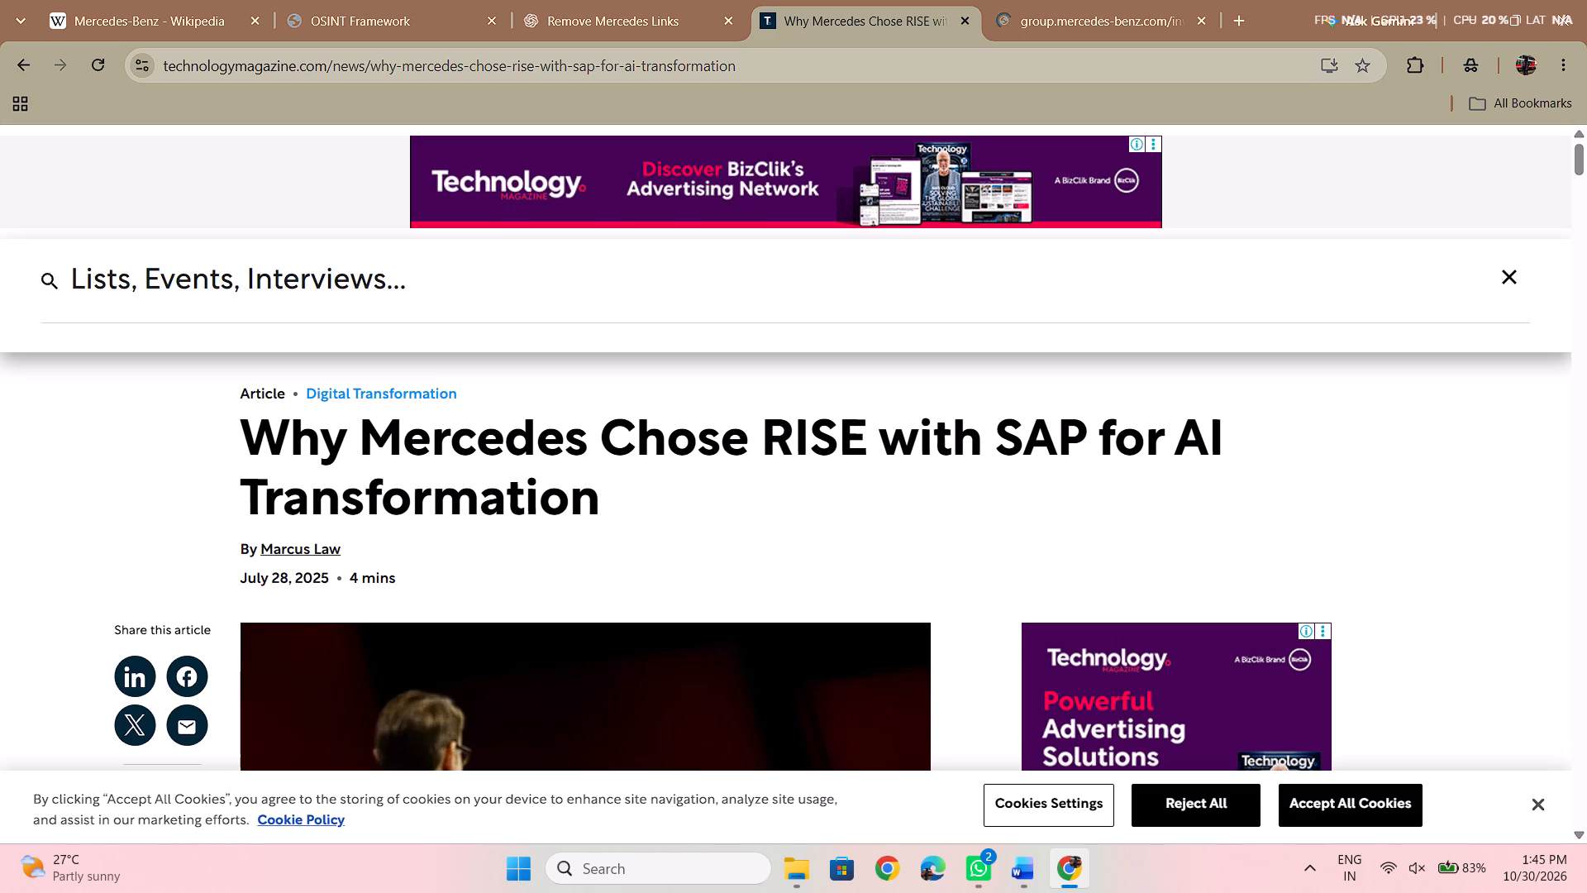
{"action": "left_click", "coordinate": [877, 297]}
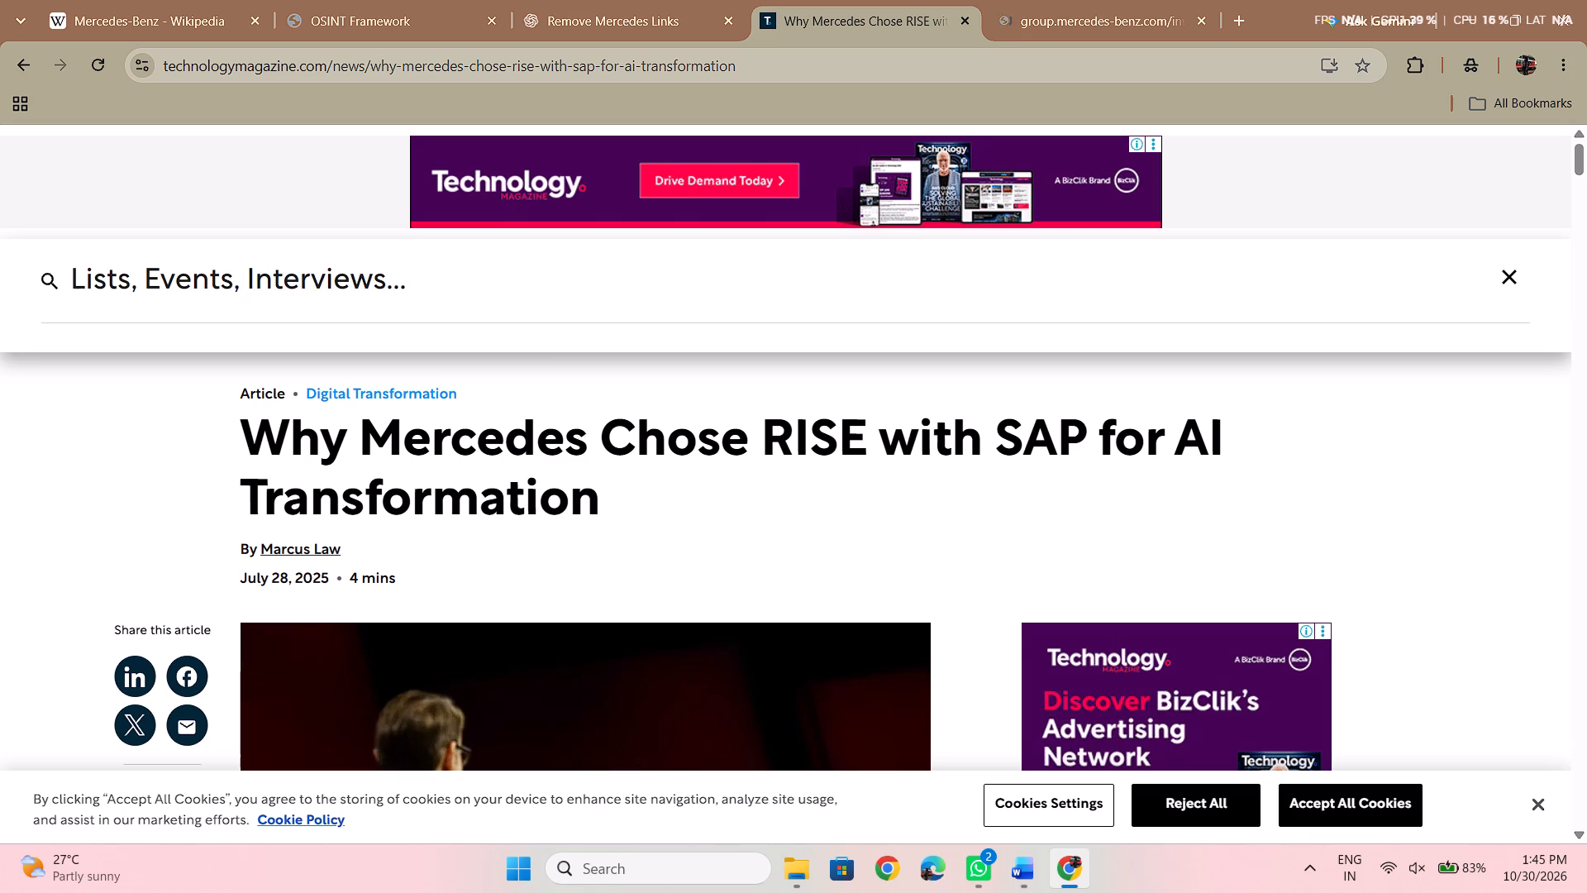
{"action": "type", "text": "act"}
{"action": "key", "text": "space"}
{"action": "type", "text": "hee"}
{"action": "type", "text": "t"}
{"action": "key", "text": "space"}
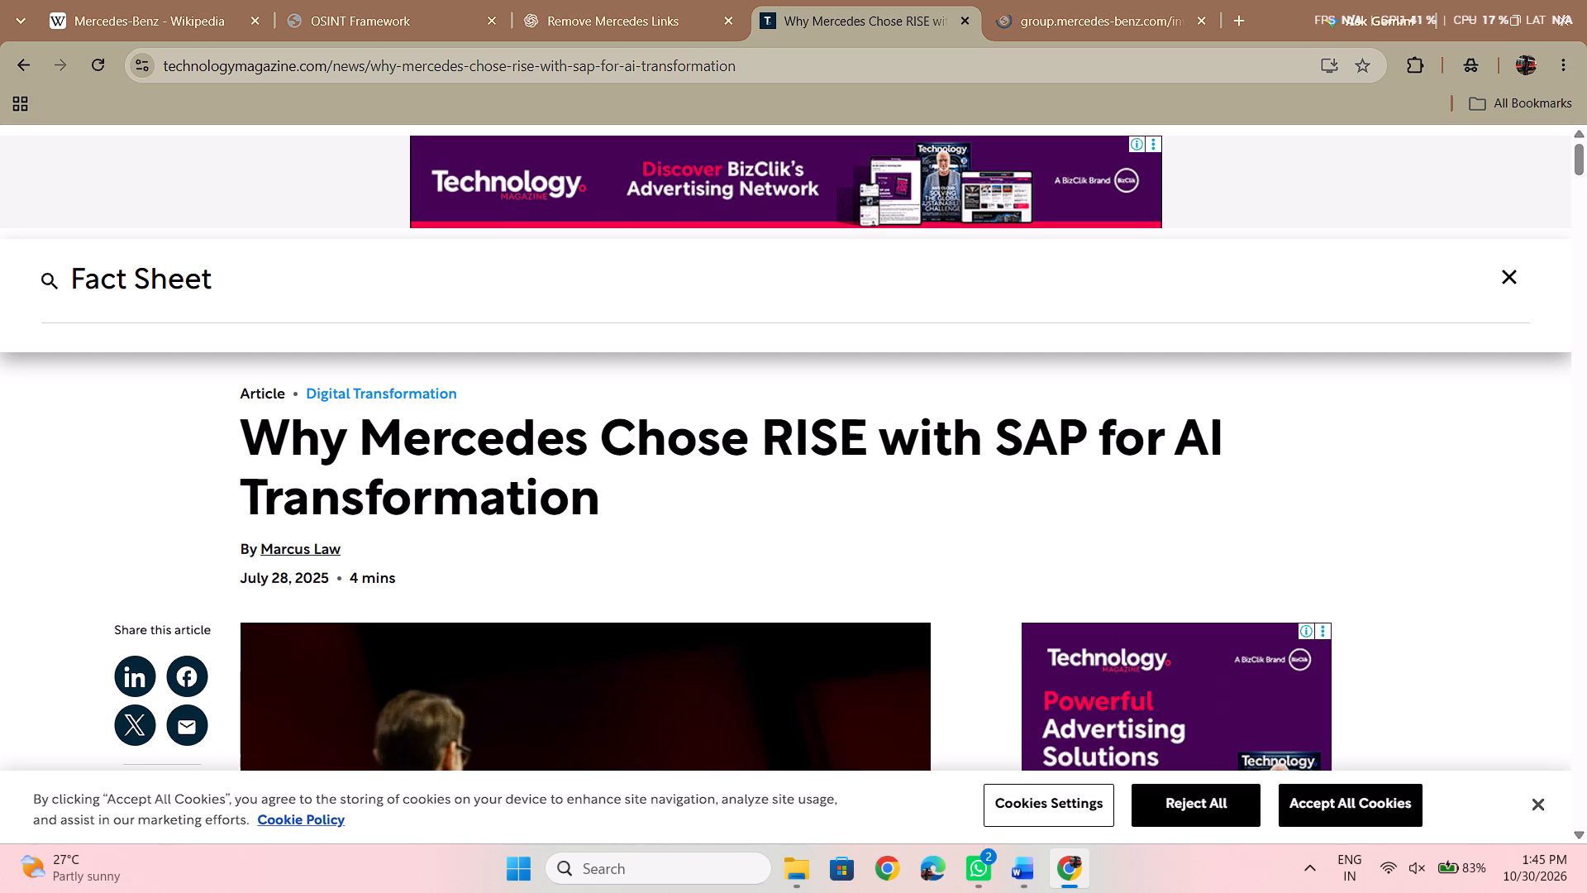
{"action": "key", "text": "super+v"}
{"action": "left_click", "coordinate": [871, 297]}
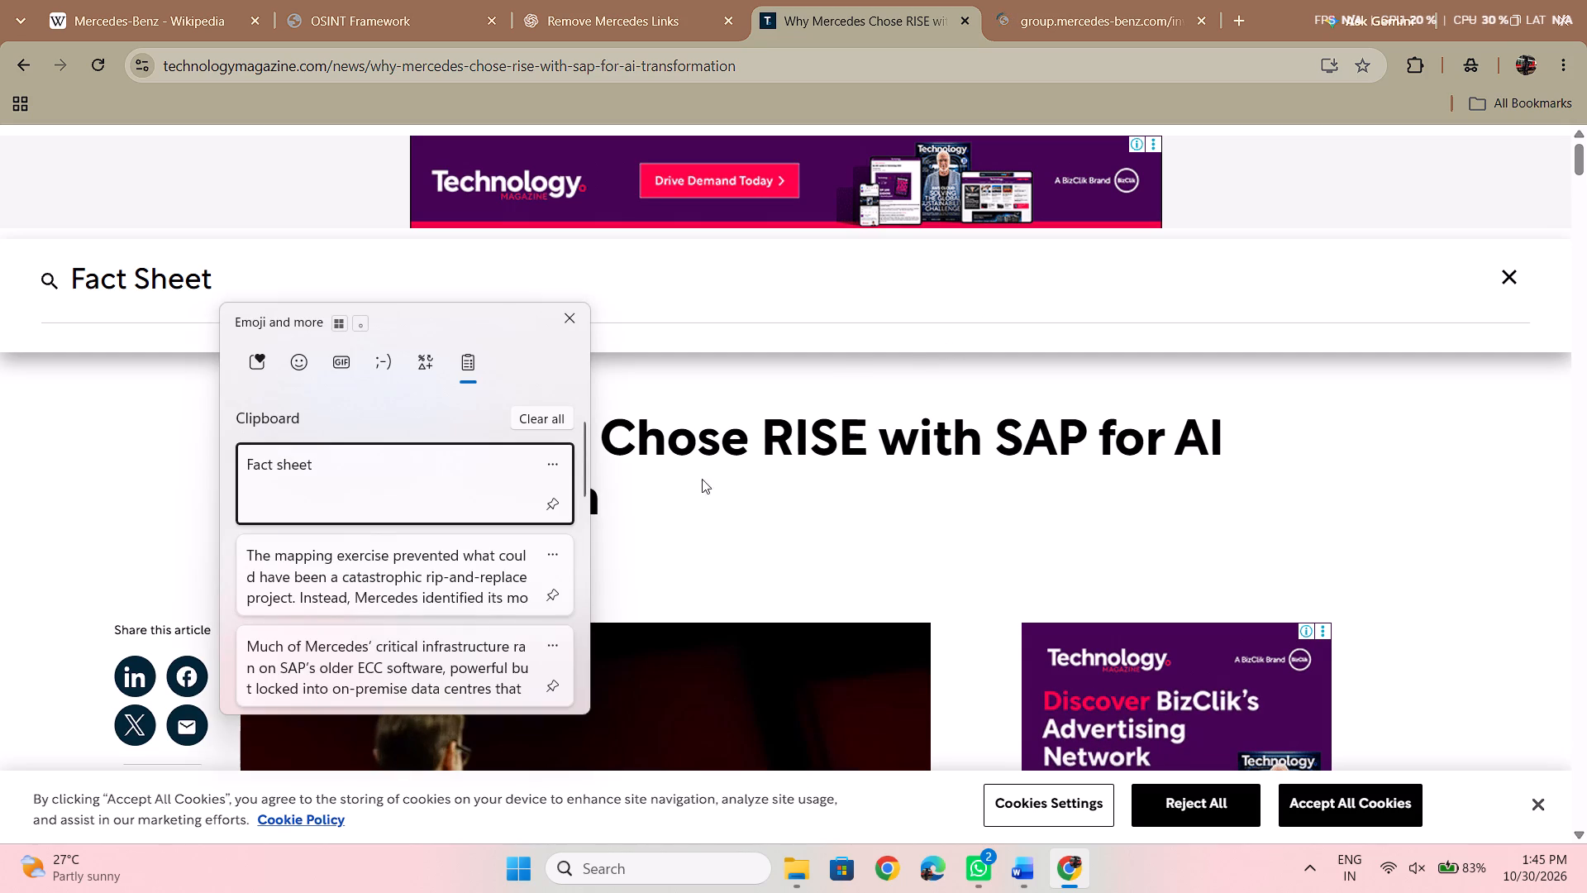
{"action": "scroll", "coordinate": [488, 552], "scroll_direction": "down", "scroll_amount": 3}
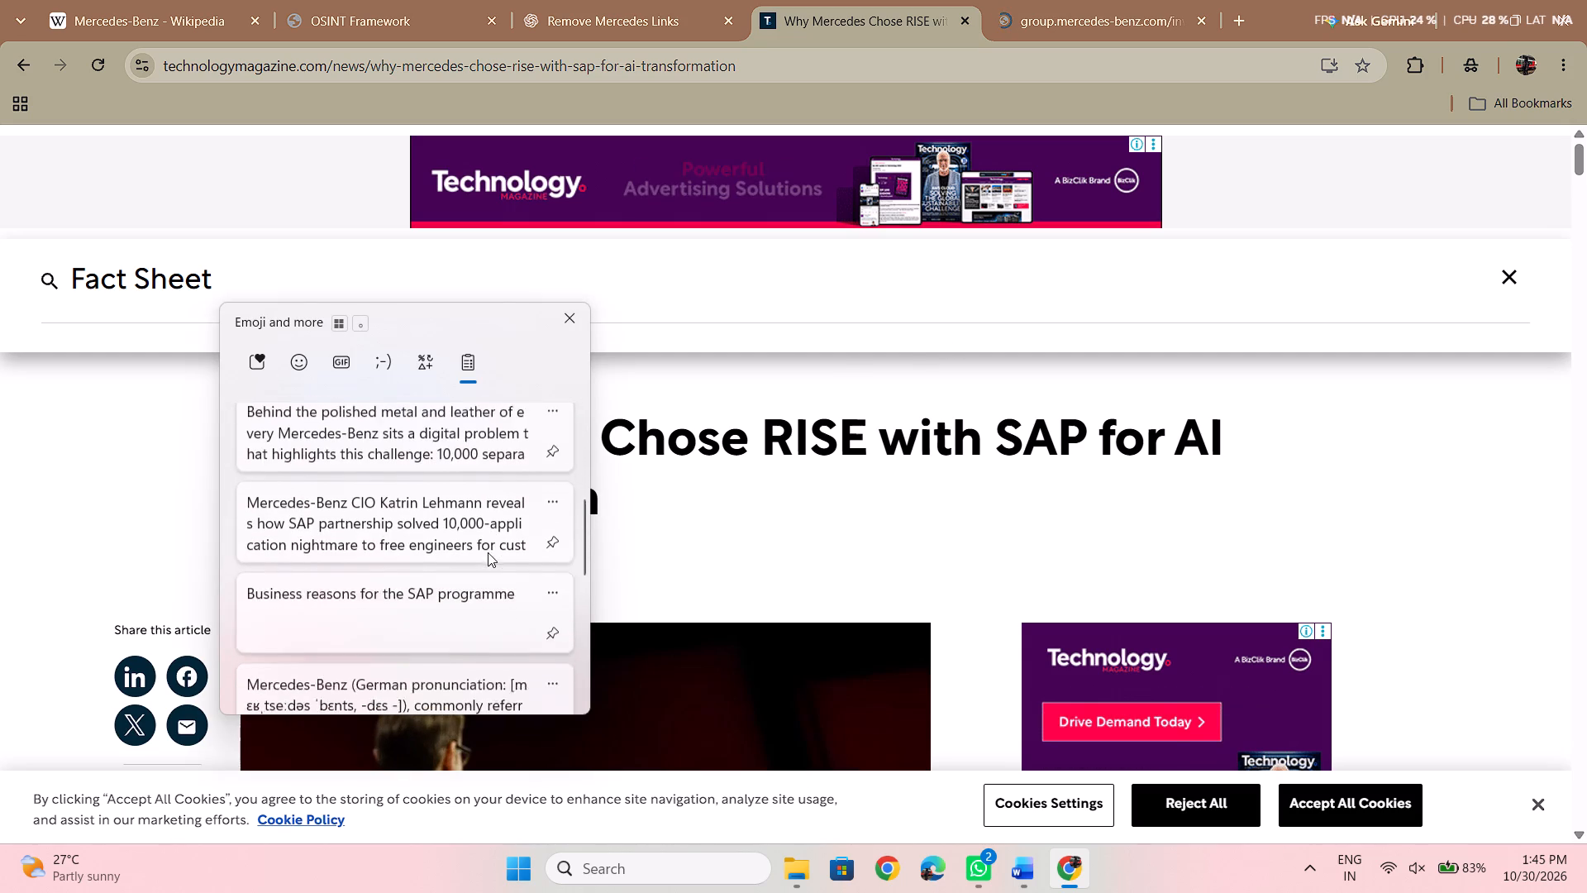
{"action": "scroll", "coordinate": [488, 552], "scroll_direction": "down", "scroll_amount": 6}
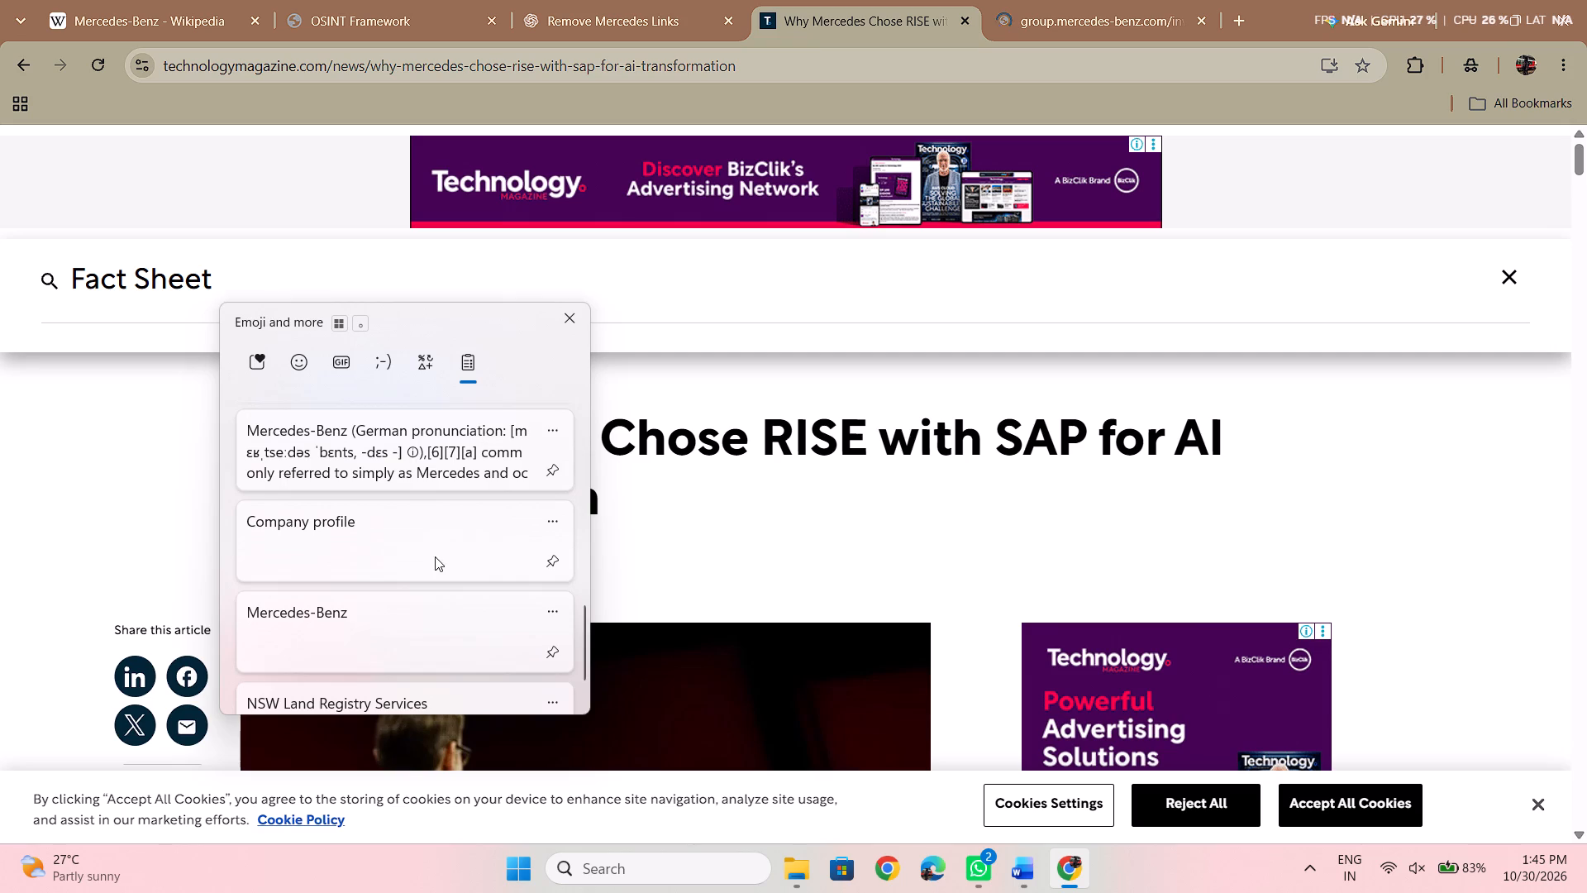
{"action": "left_click", "coordinate": [397, 637]}
{"action": "key", "text": "ctrl+v"}
{"action": "key", "text": "space"}
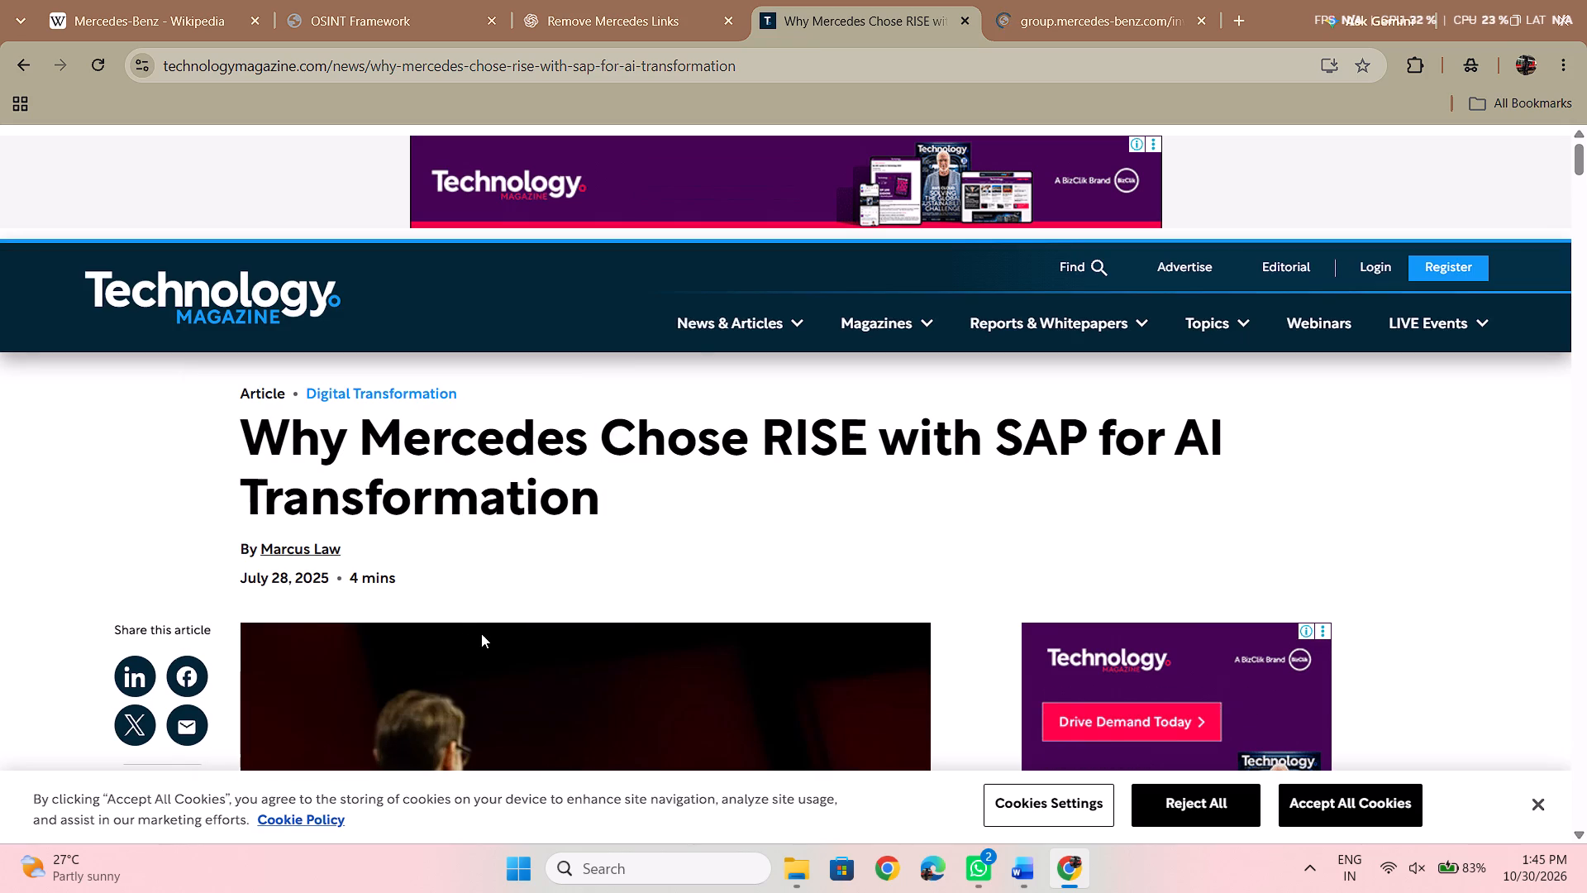
{"action": "left_click", "coordinate": [1062, 0]}
{"action": "left_click", "coordinate": [875, 0]}
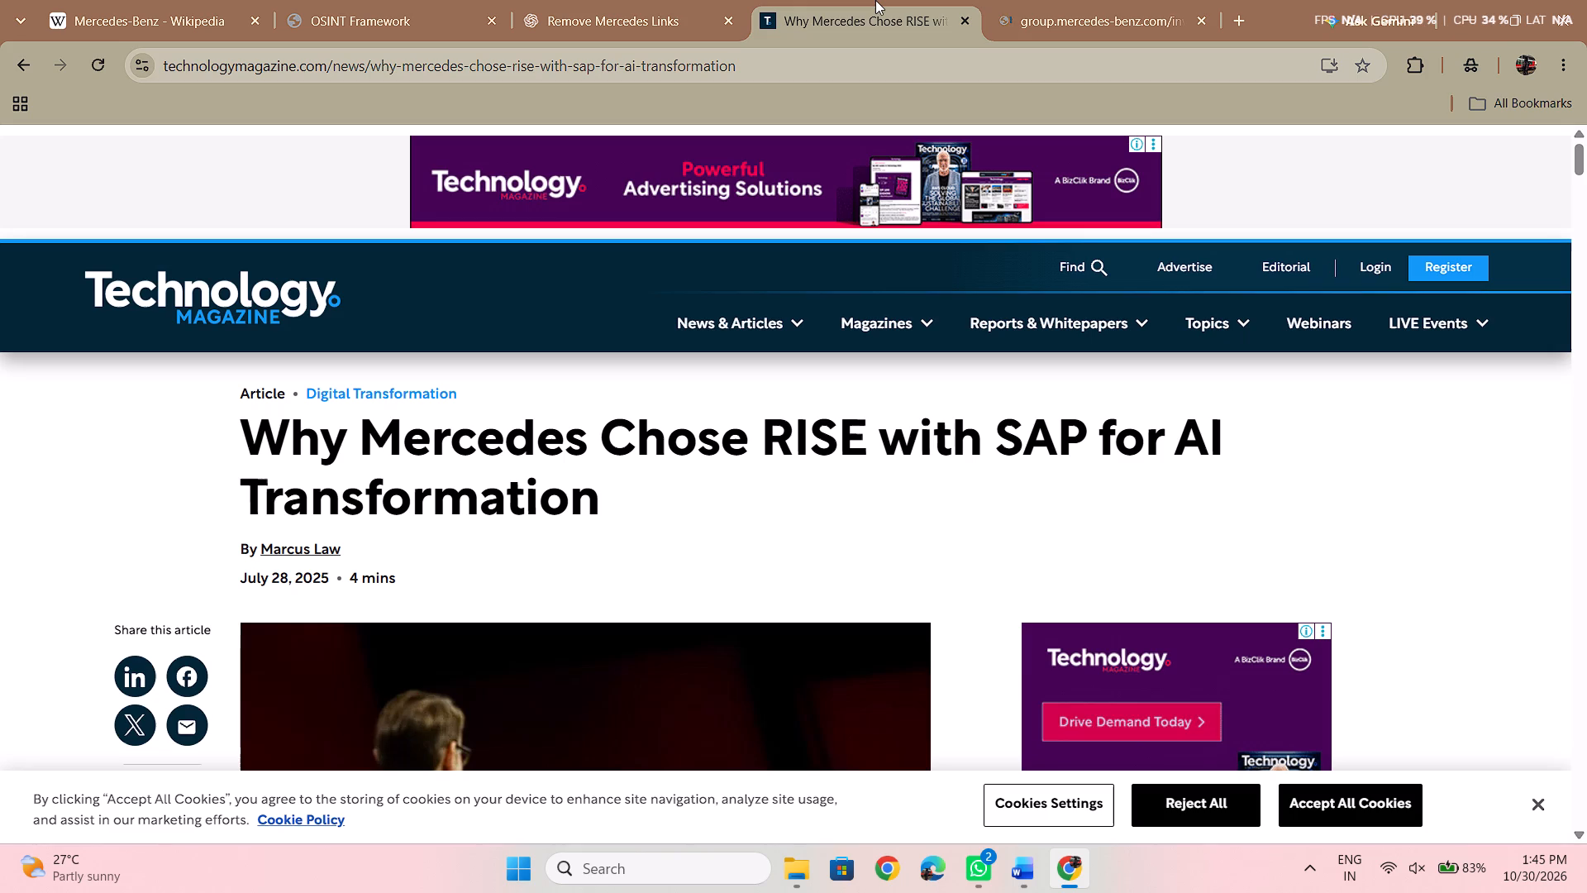
{"action": "scroll", "coordinate": [733, 396], "scroll_direction": "down", "scroll_amount": 1}
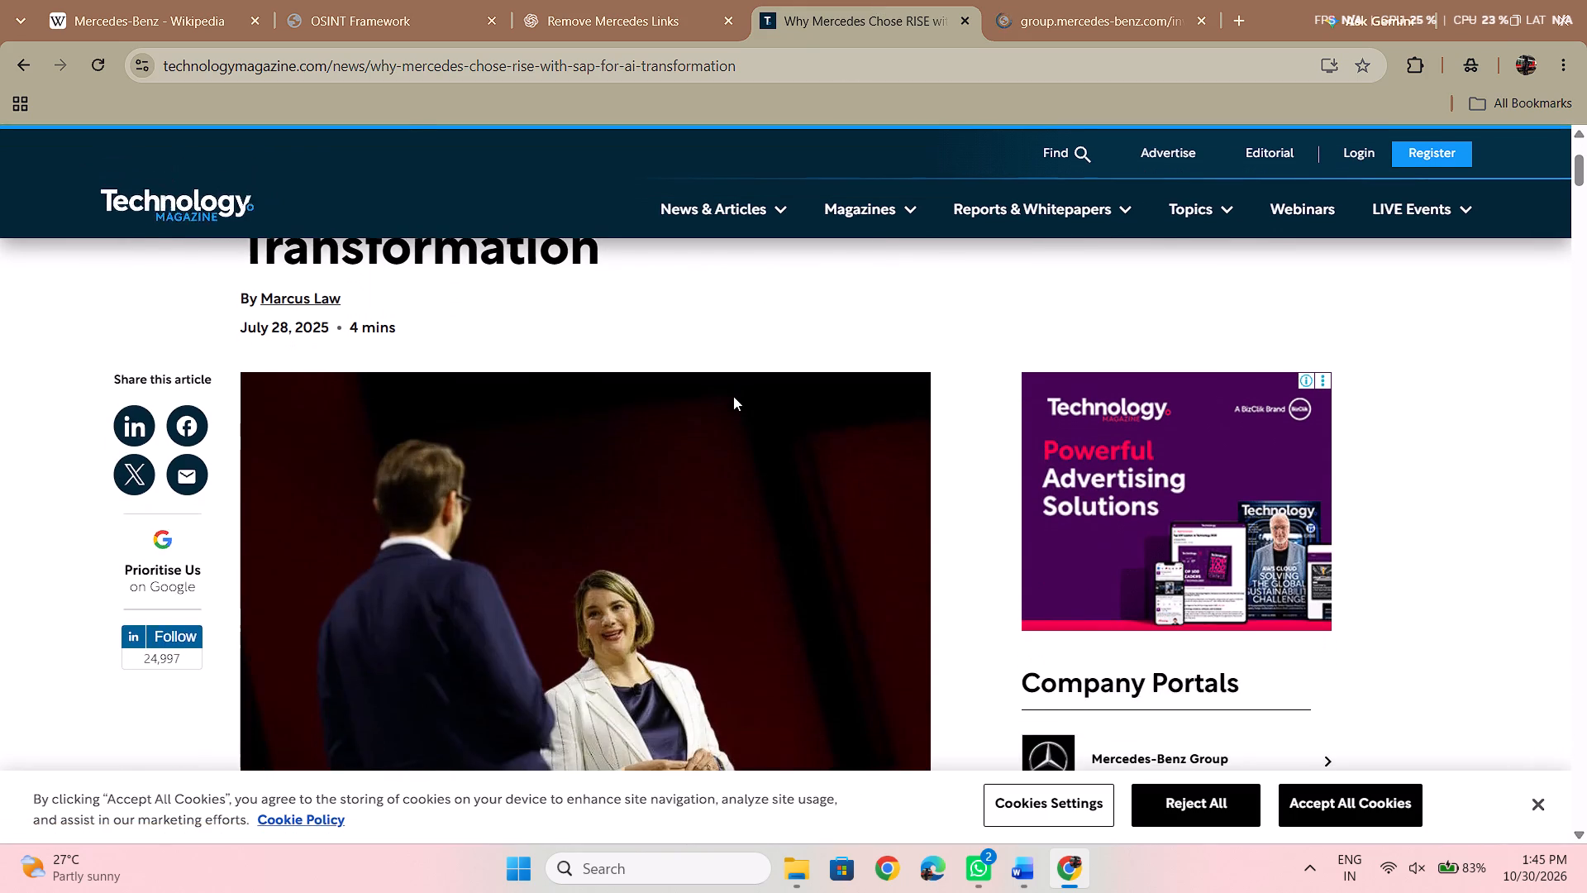
{"action": "scroll", "coordinate": [733, 396], "scroll_direction": "down", "scroll_amount": 1}
{"action": "scroll", "coordinate": [733, 396], "scroll_direction": "up", "scroll_amount": 1}
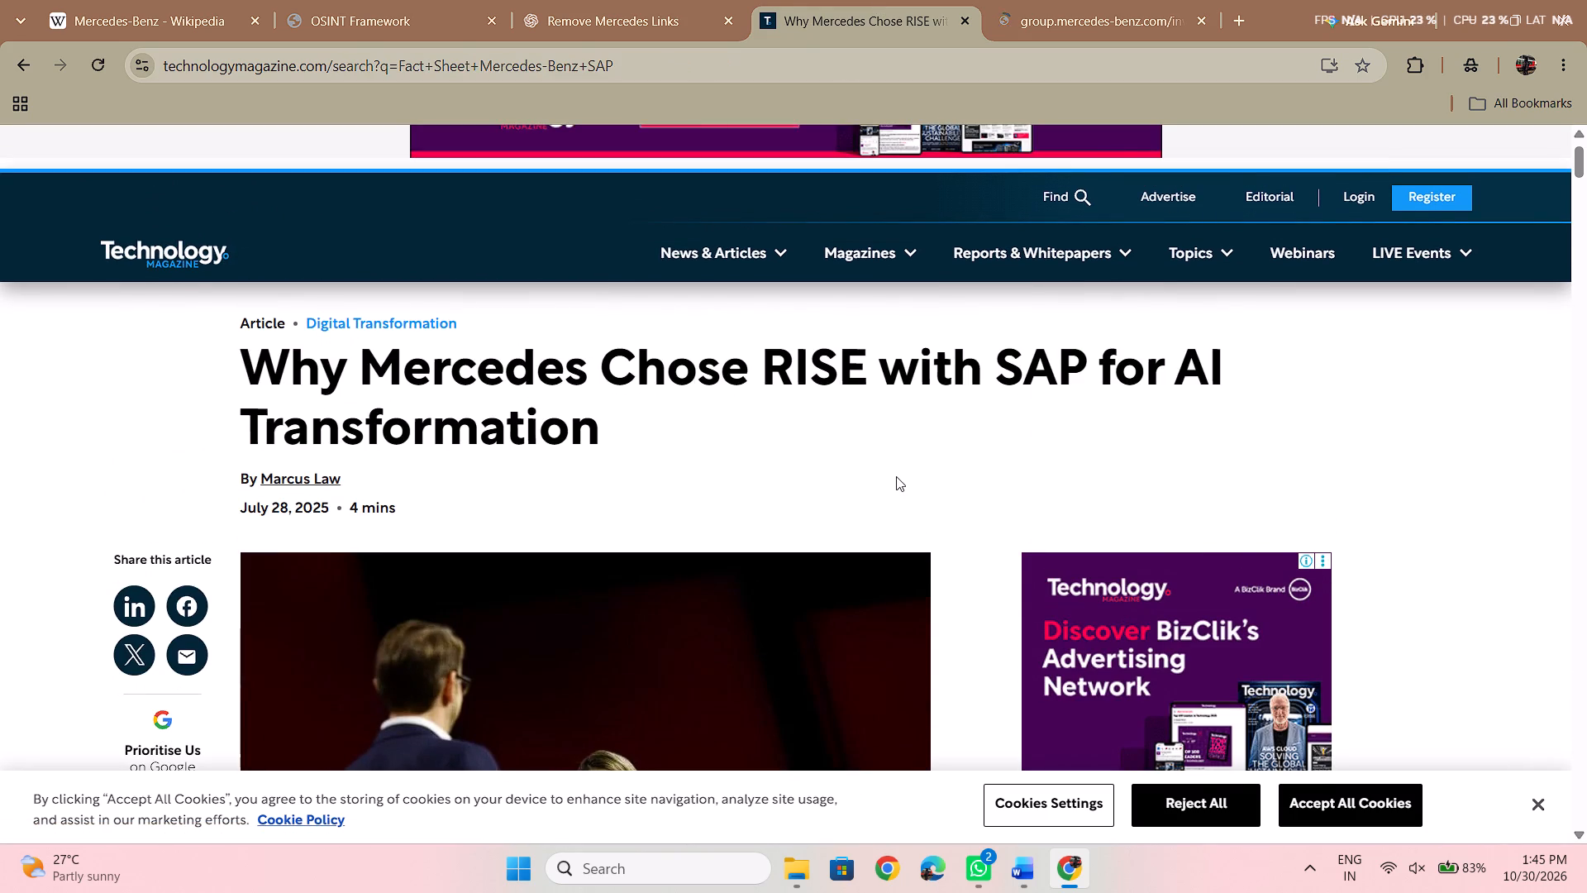
Look through the Technology Magazine search results for relevant Mercedes-Benz and SAP articles, and load more results.
{"action": "scroll", "coordinate": [896, 476], "scroll_direction": "down", "scroll_amount": 1}
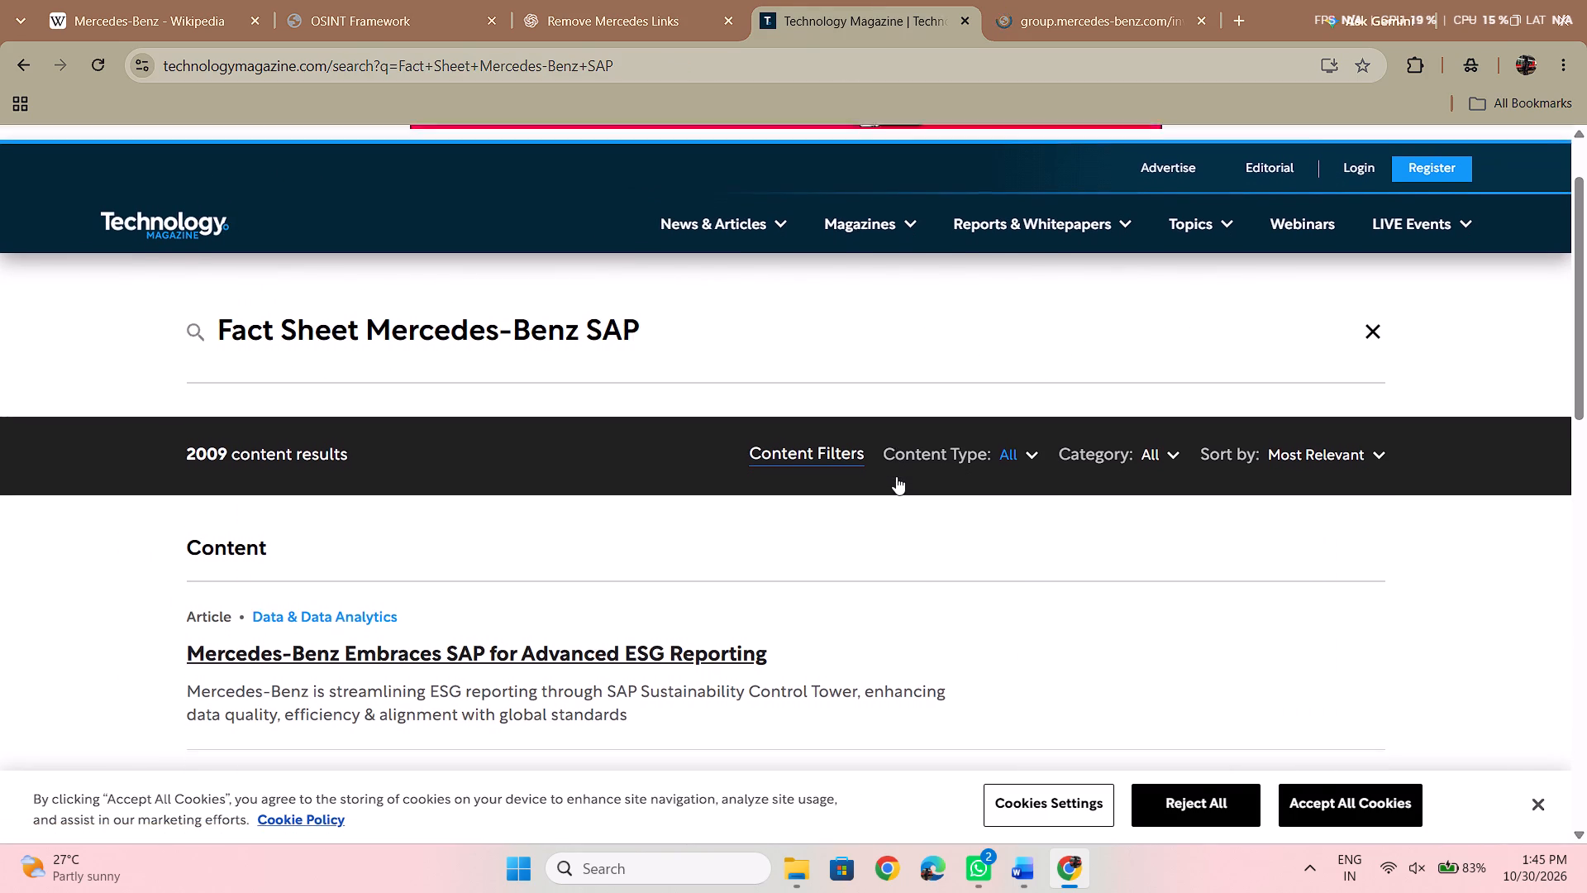
{"action": "scroll", "coordinate": [896, 476], "scroll_direction": "down", "scroll_amount": 2}
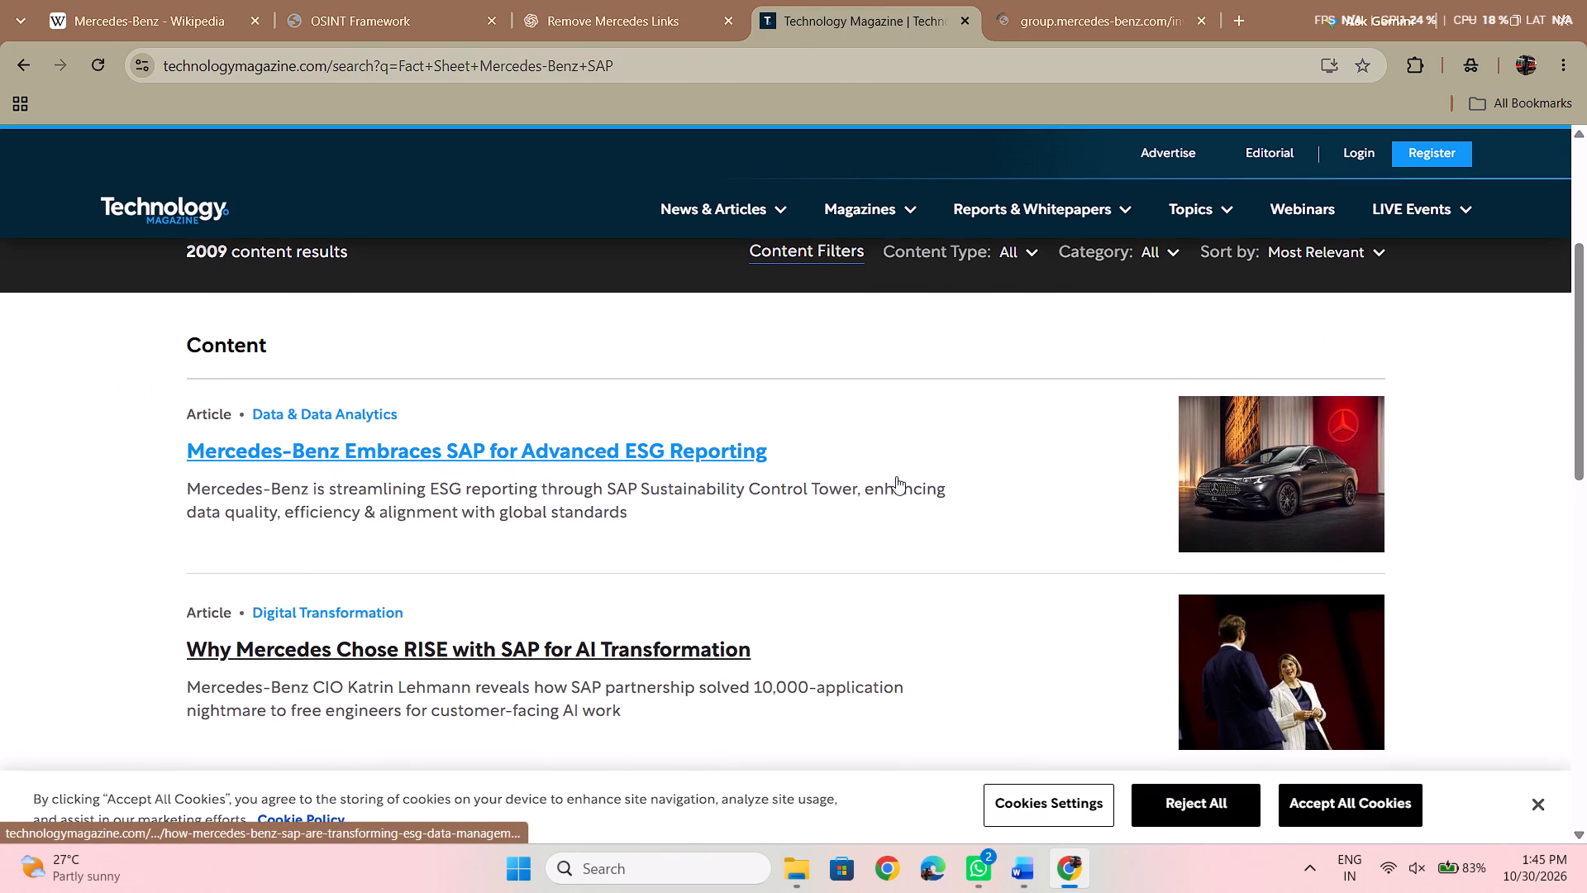
{"action": "scroll", "coordinate": [896, 476], "scroll_direction": "down", "scroll_amount": 1}
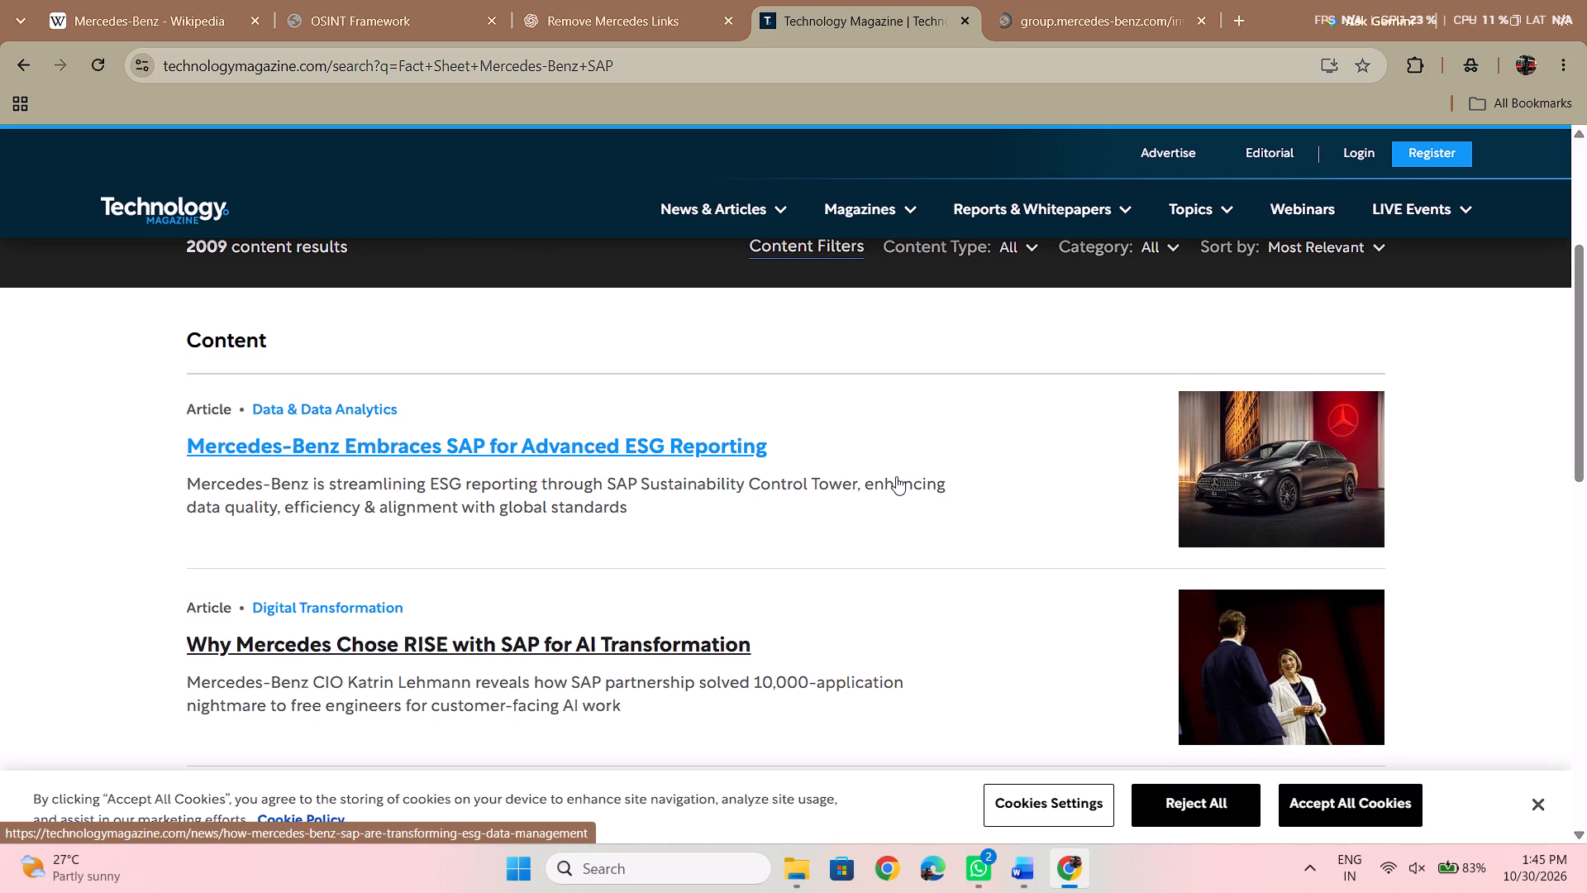
{"action": "scroll", "coordinate": [896, 476], "scroll_direction": "down", "scroll_amount": 2}
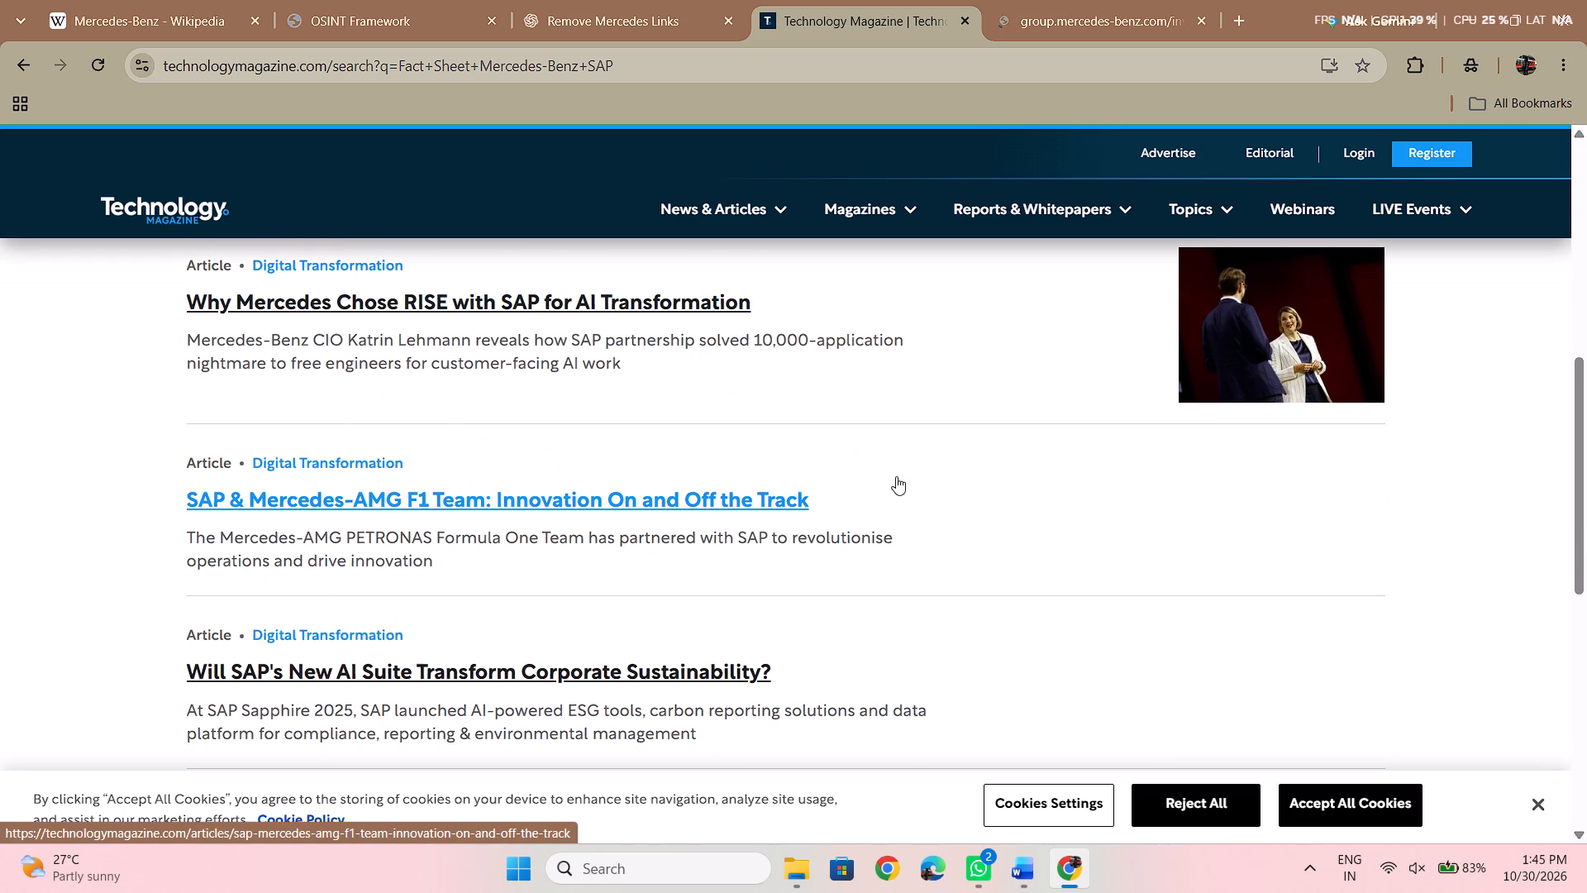
{"action": "scroll", "coordinate": [896, 476], "scroll_direction": "down", "scroll_amount": 2}
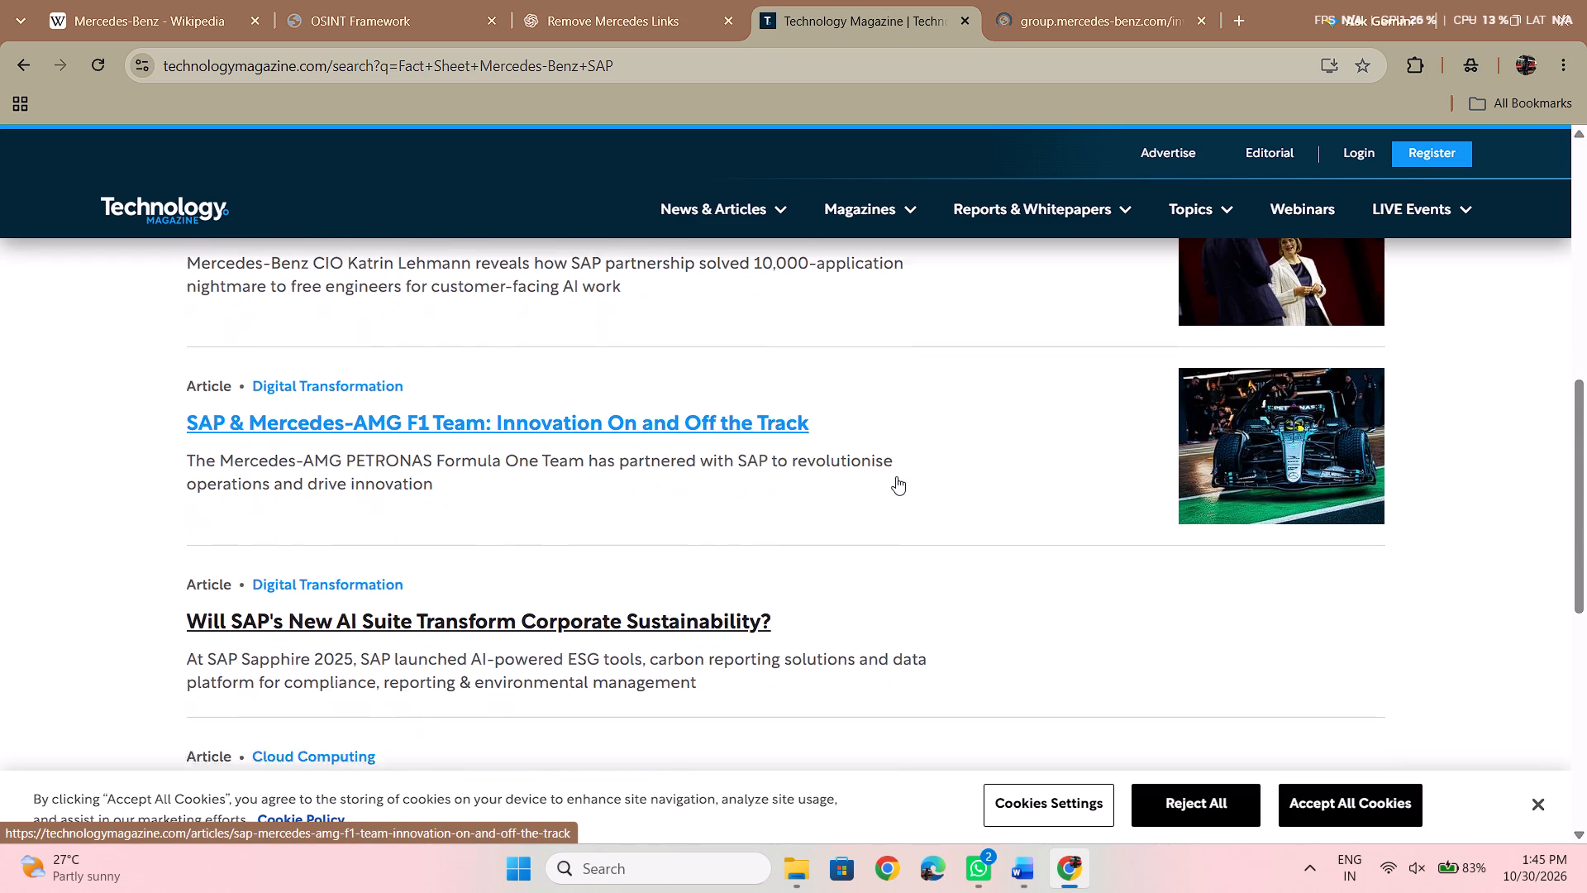
{"action": "scroll", "coordinate": [896, 476], "scroll_direction": "down", "scroll_amount": 2}
{"action": "scroll", "coordinate": [742, 575], "scroll_direction": "down", "scroll_amount": 2}
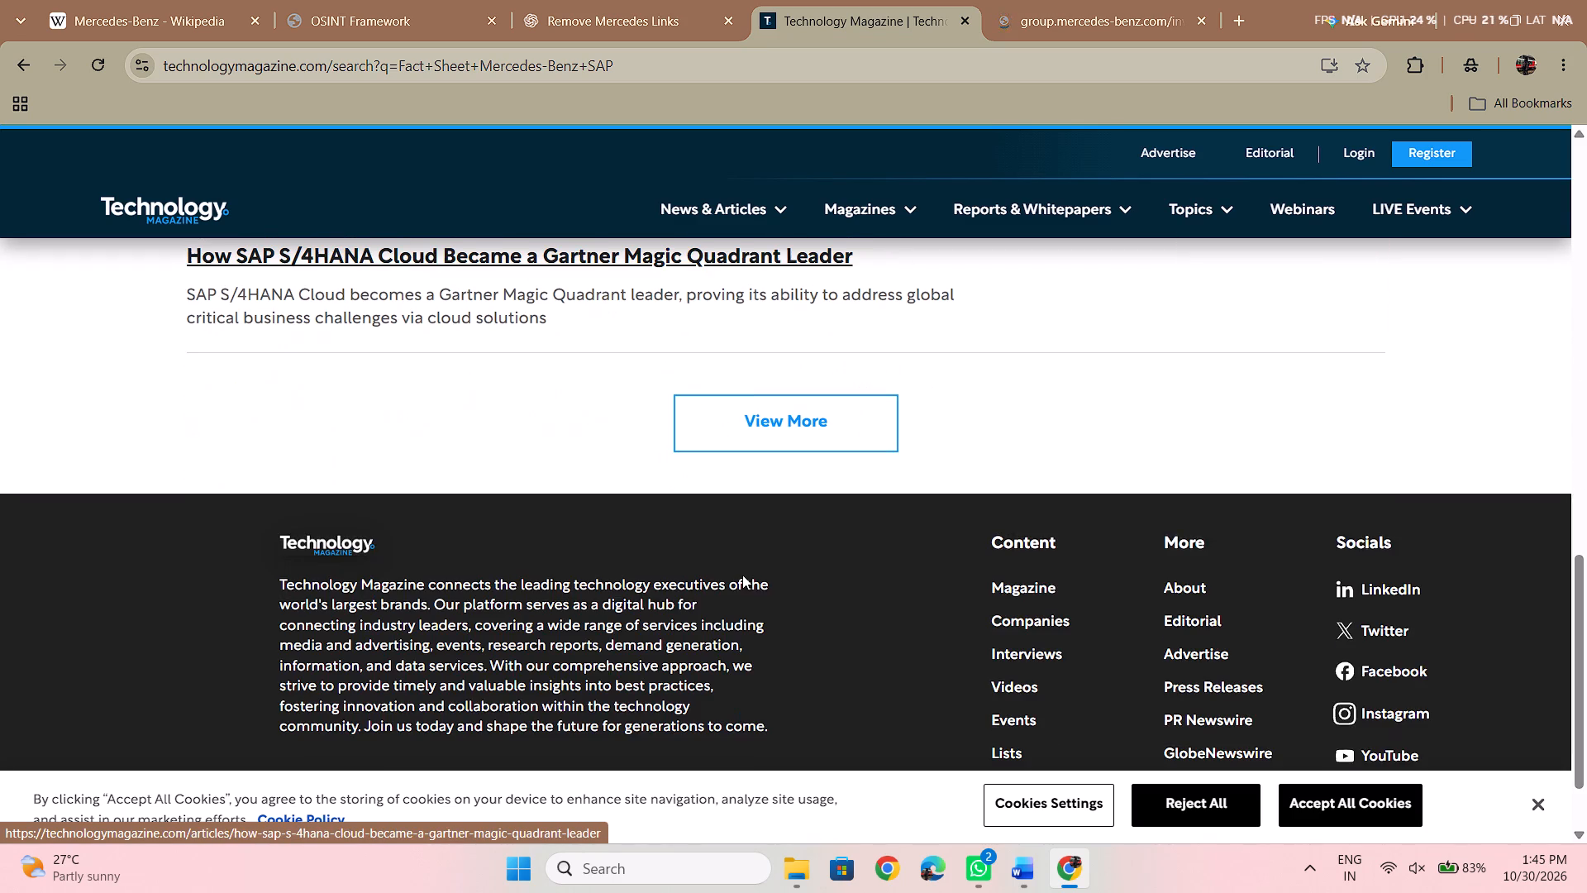
{"action": "left_click", "coordinate": [798, 425]}
{"action": "left_click", "coordinate": [1076, 0]}
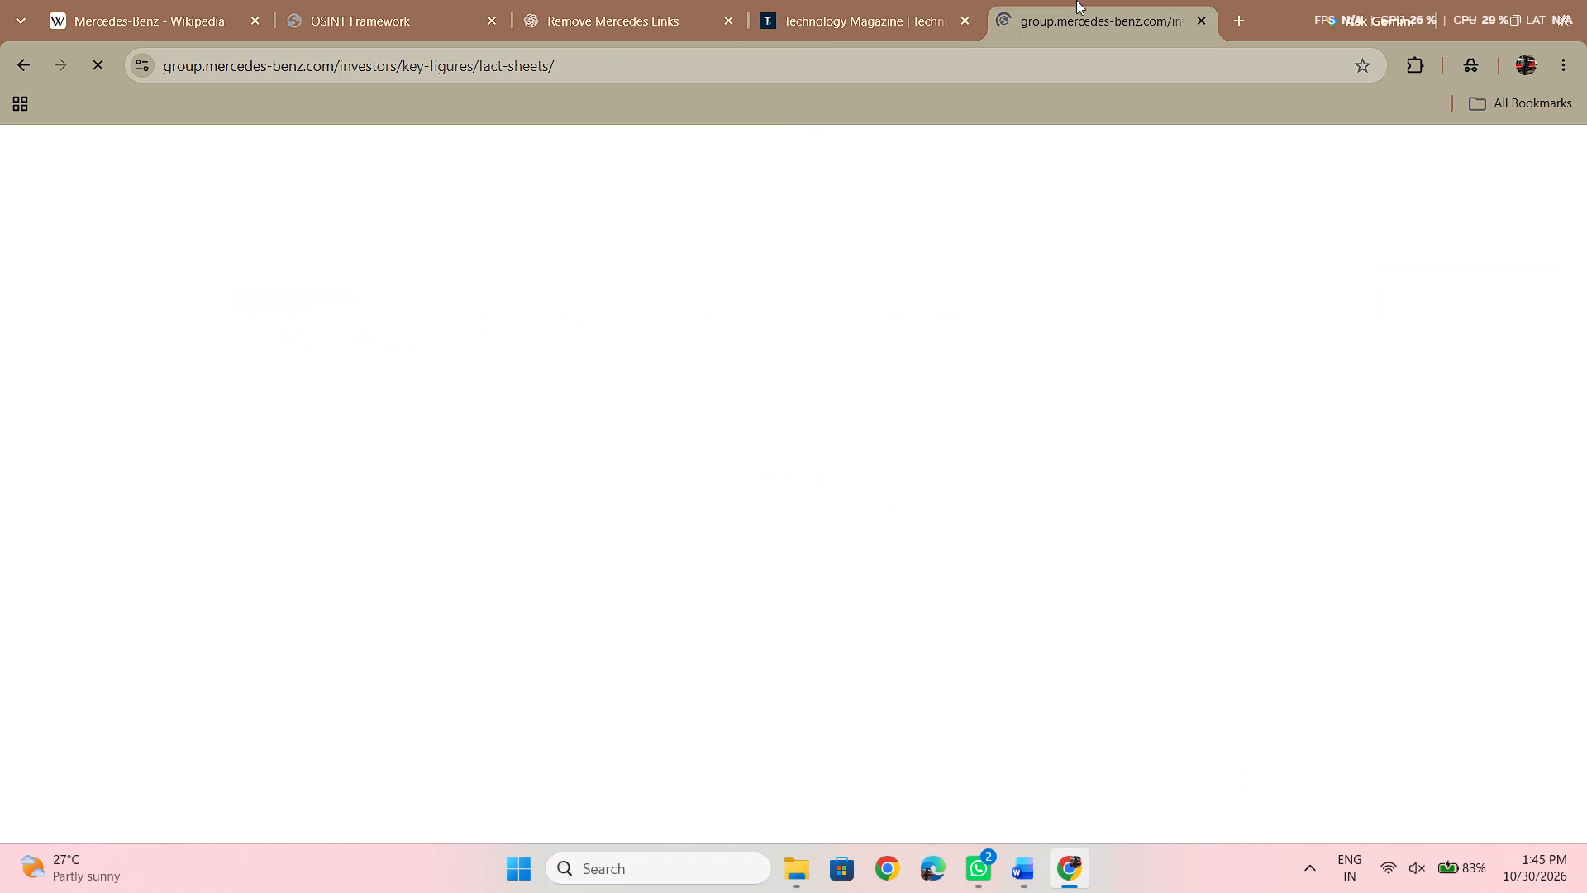
{"action": "left_click", "coordinate": [848, 0]}
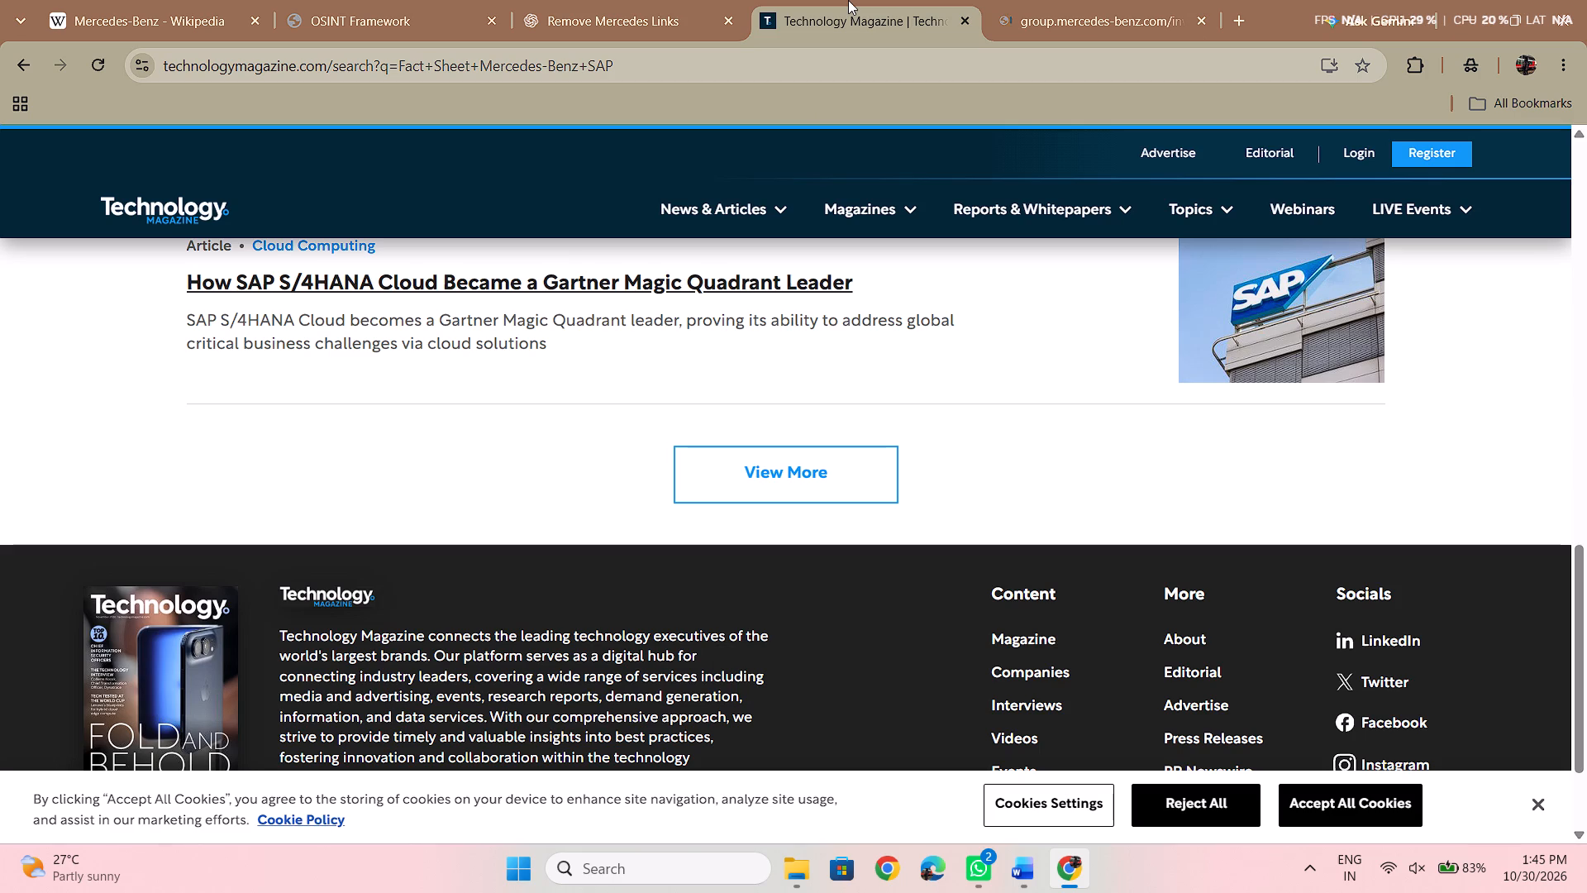
{"action": "left_click", "coordinate": [721, 473]}
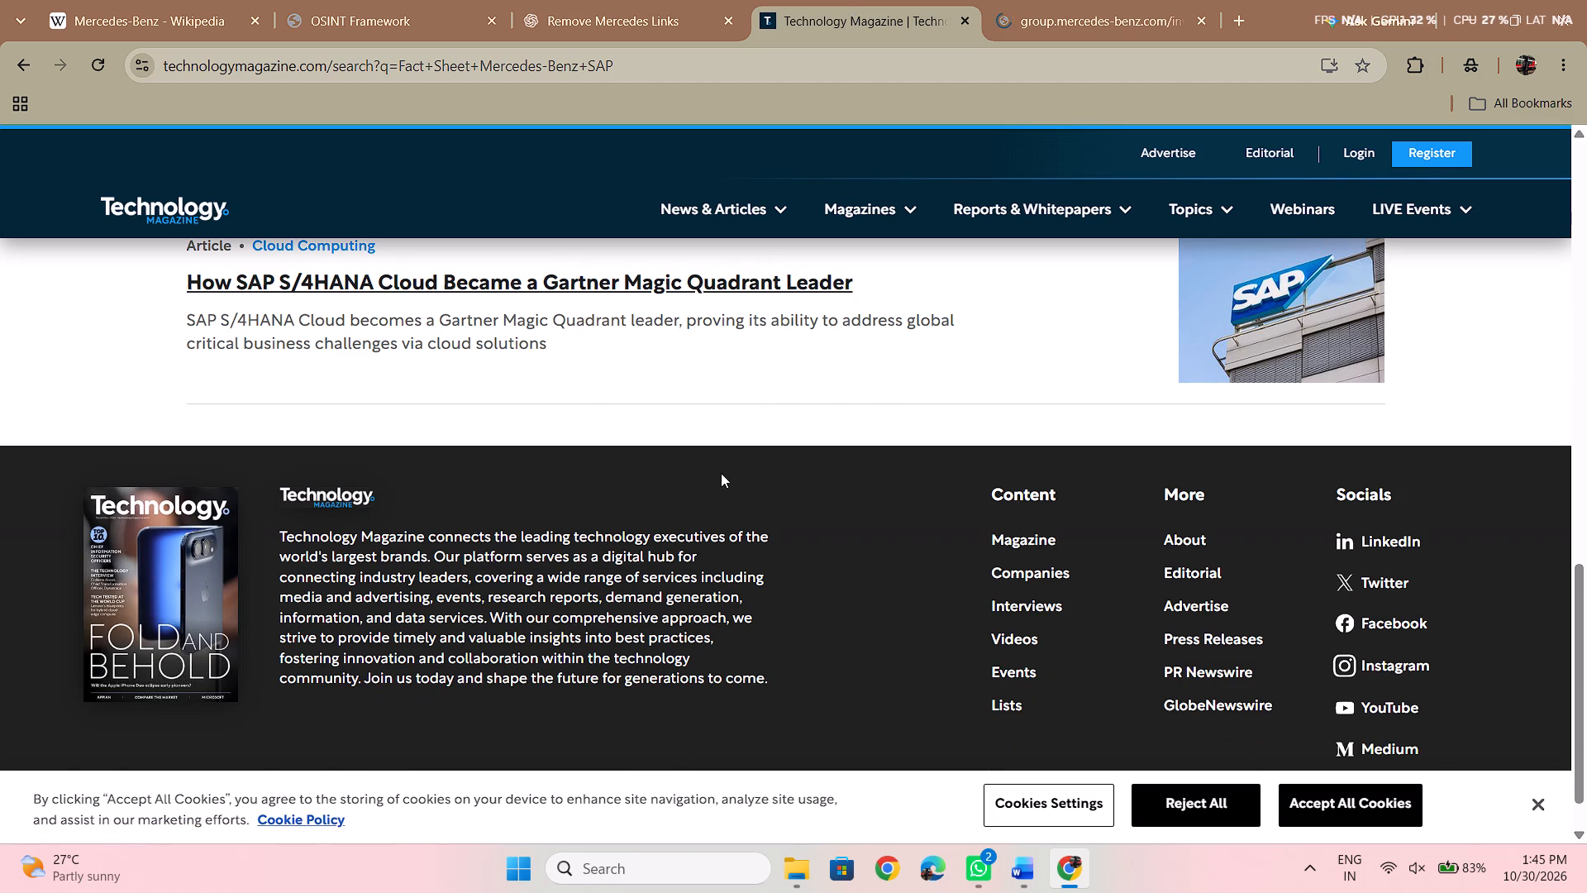
Open the article "SAP & Mercedes-AMG F1 Team: Innovation On and Off the Track" from the results and read its opening paragraphs.
{"action": "scroll", "coordinate": [626, 472], "scroll_direction": "up", "scroll_amount": 1}
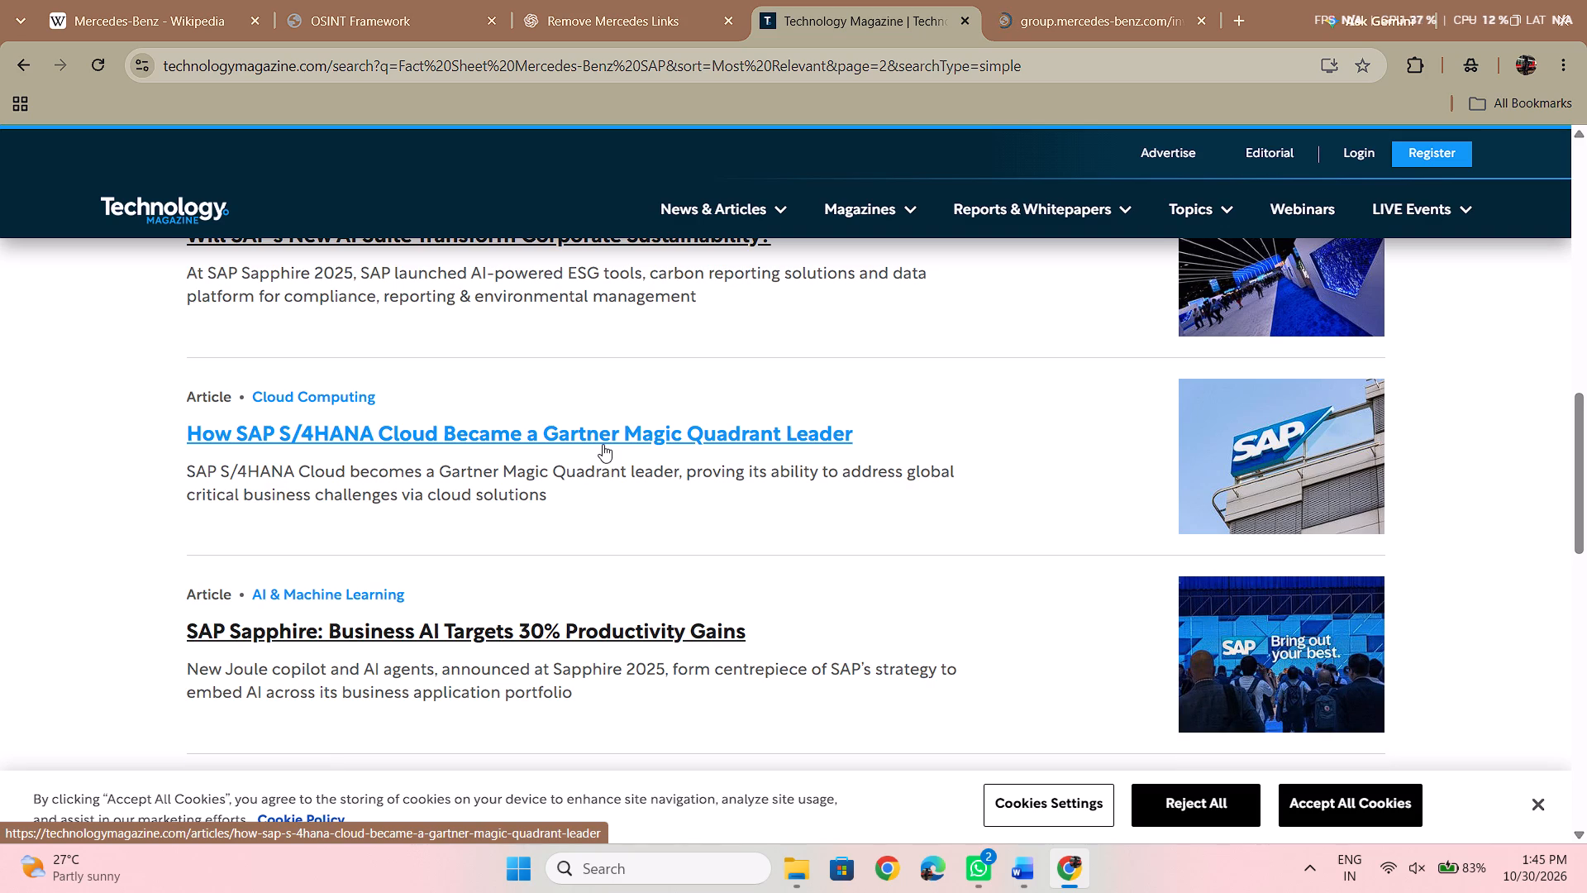
{"action": "scroll", "coordinate": [603, 444], "scroll_direction": "up", "scroll_amount": 1}
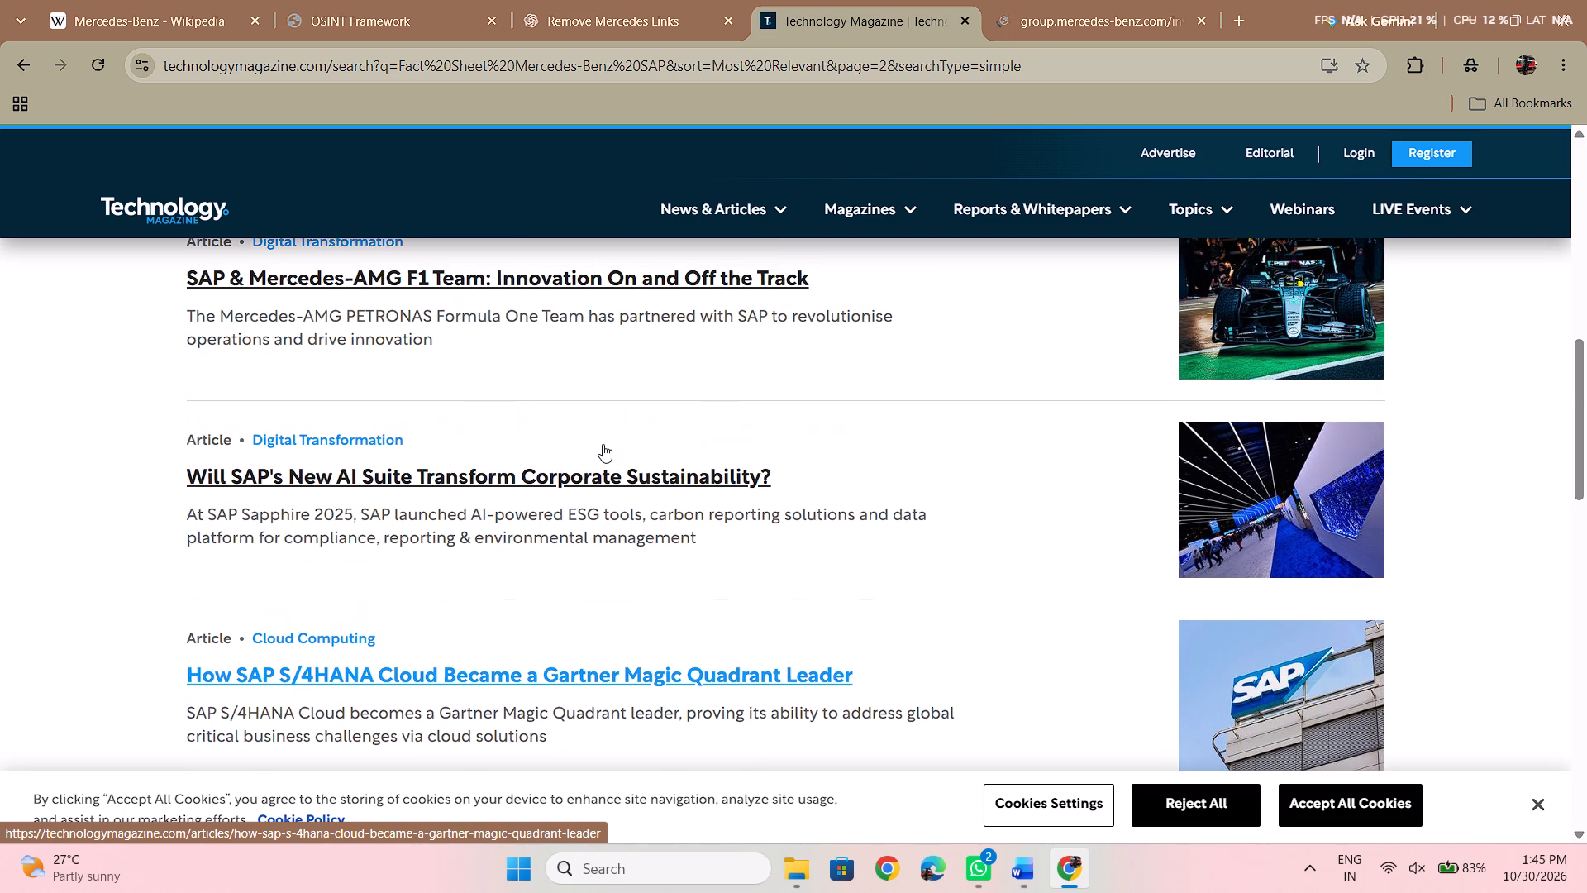
{"action": "scroll", "coordinate": [603, 444], "scroll_direction": "up", "scroll_amount": 2}
{"action": "left_click", "coordinate": [517, 299]}
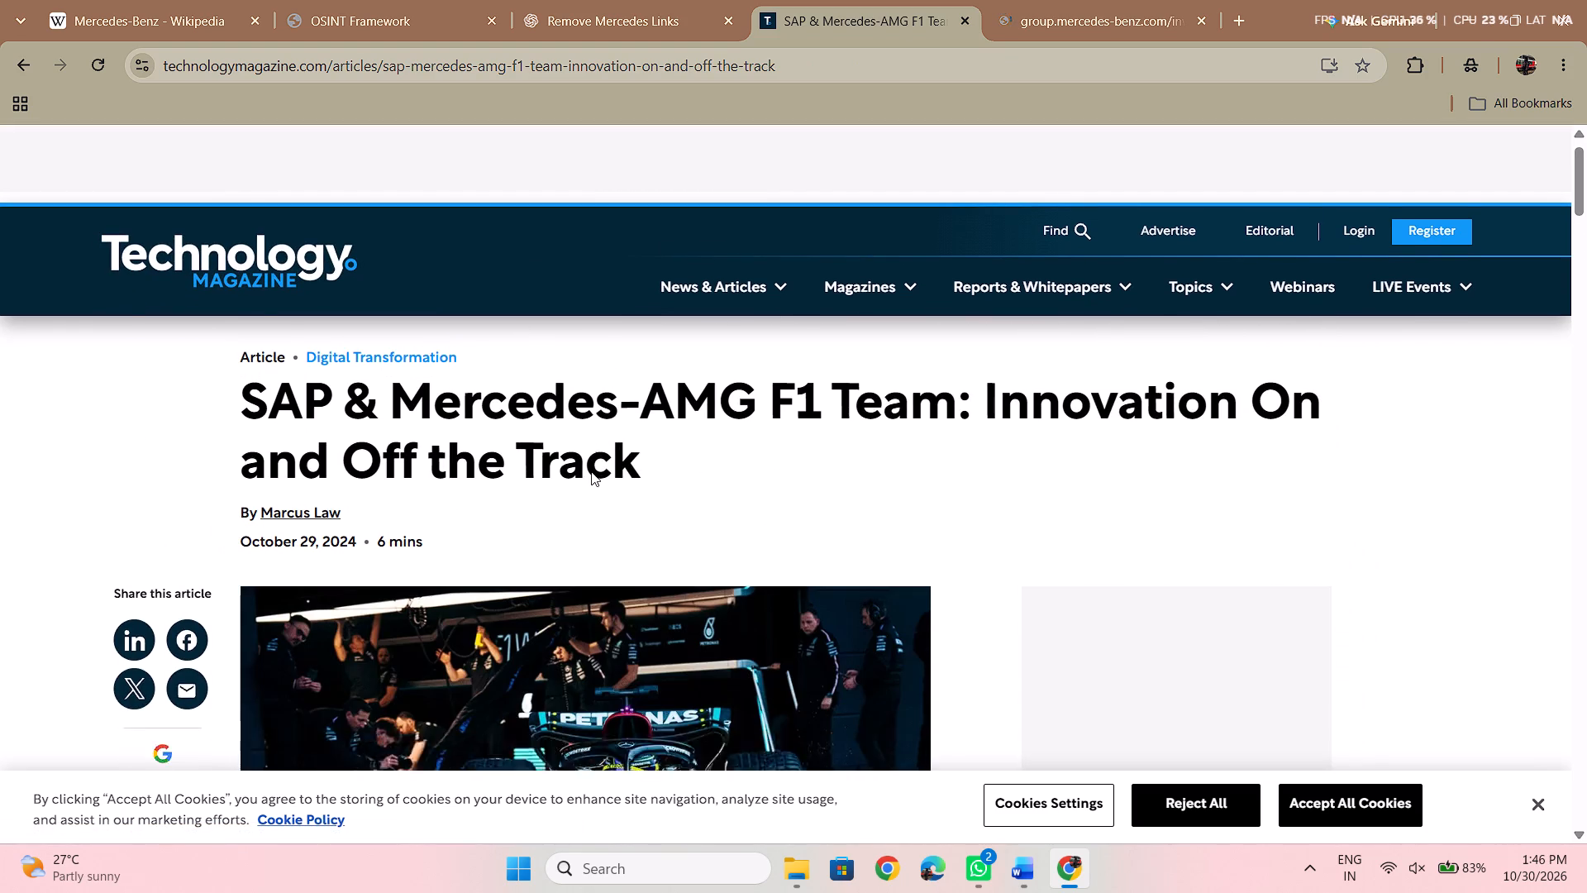
{"action": "scroll", "coordinate": [591, 471], "scroll_direction": "down", "scroll_amount": 2}
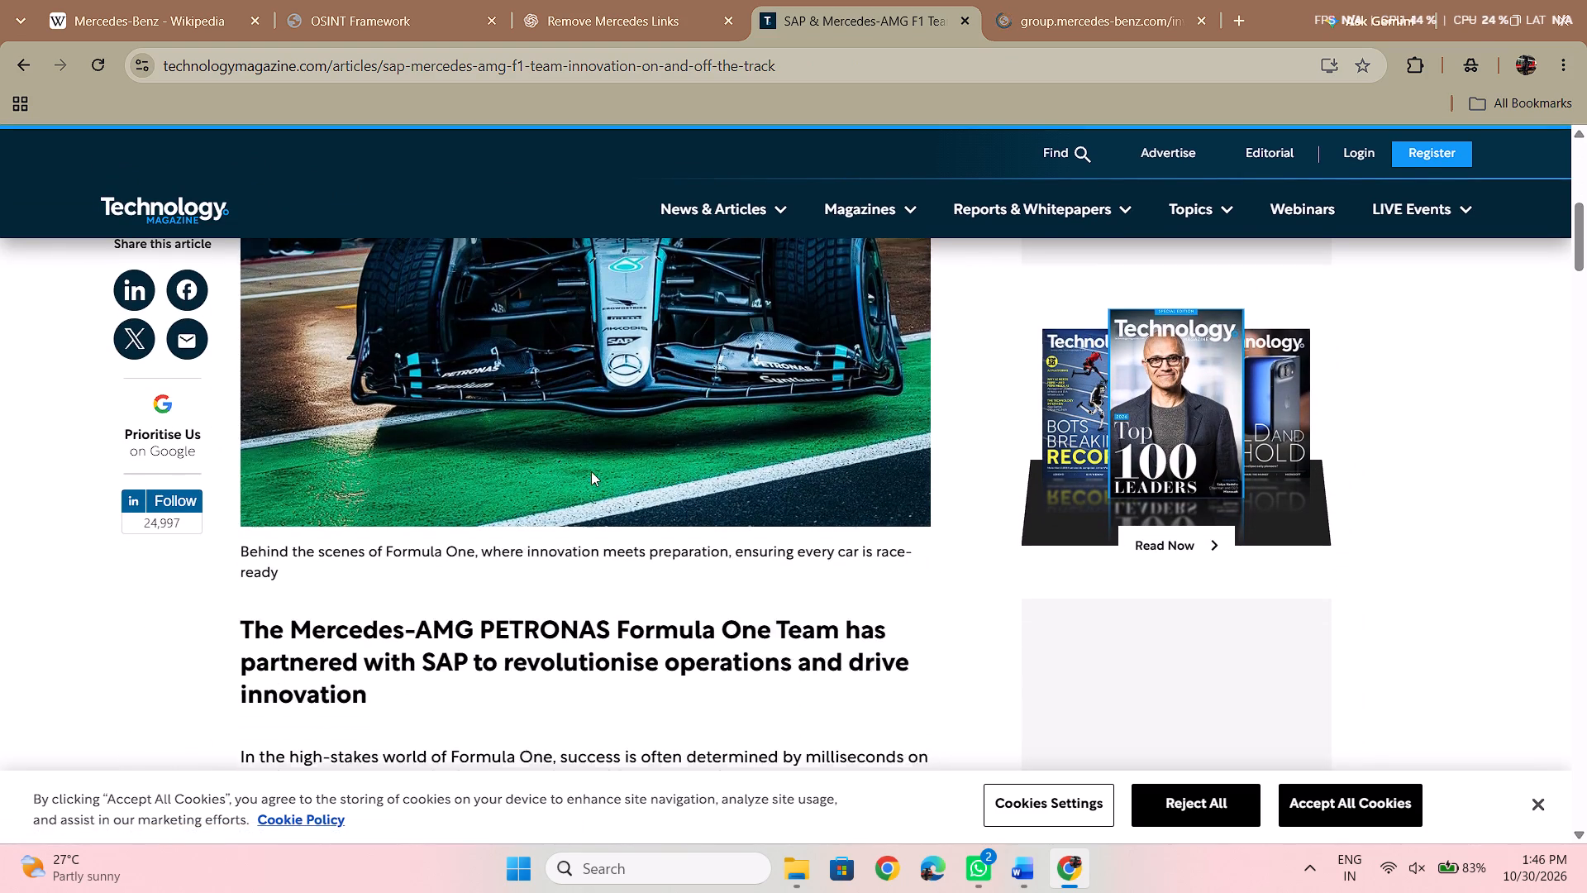
{"action": "scroll", "coordinate": [591, 471], "scroll_direction": "down", "scroll_amount": 2}
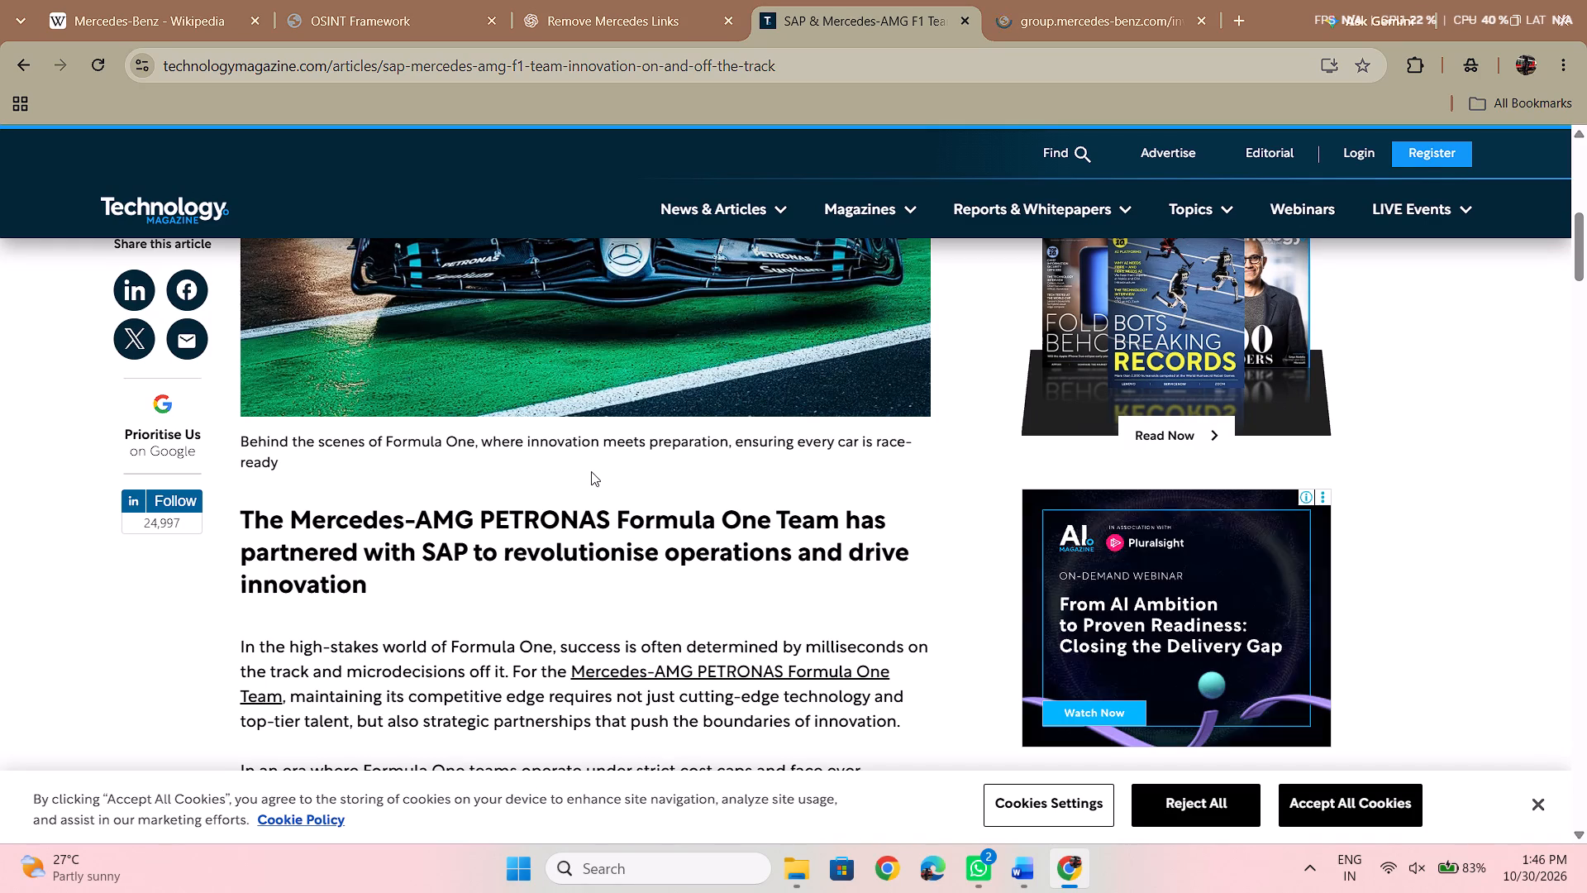
{"action": "scroll", "coordinate": [591, 471], "scroll_direction": "down", "scroll_amount": 2}
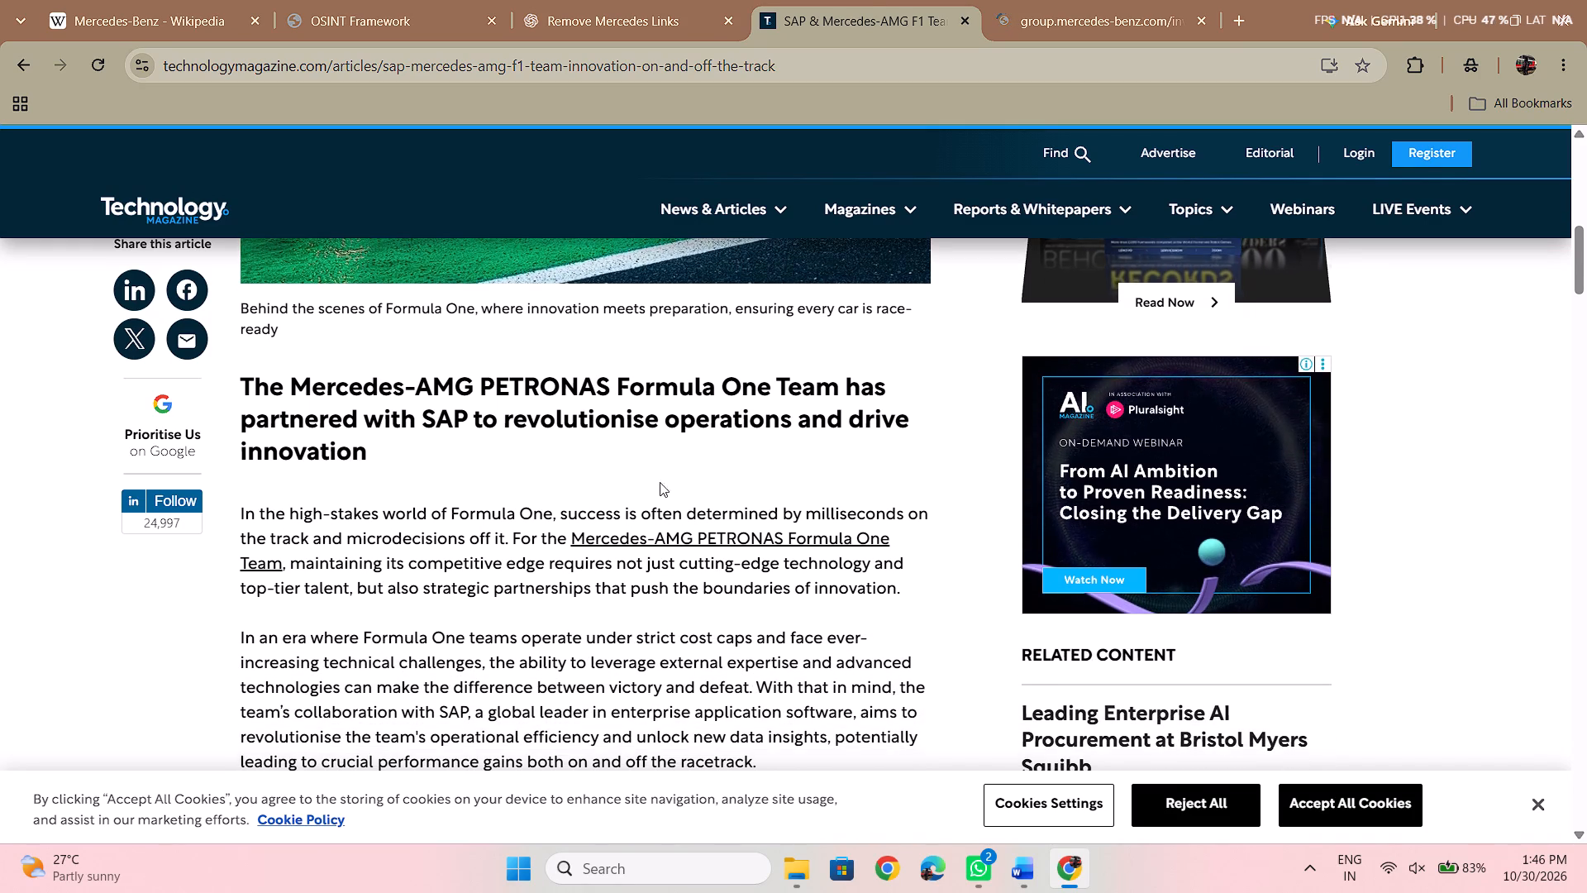
Switch to the Word report and review the rest of Chapter 2 and the opening instructions of Chapter 3.
{"action": "left_click", "coordinate": [1041, 0]}
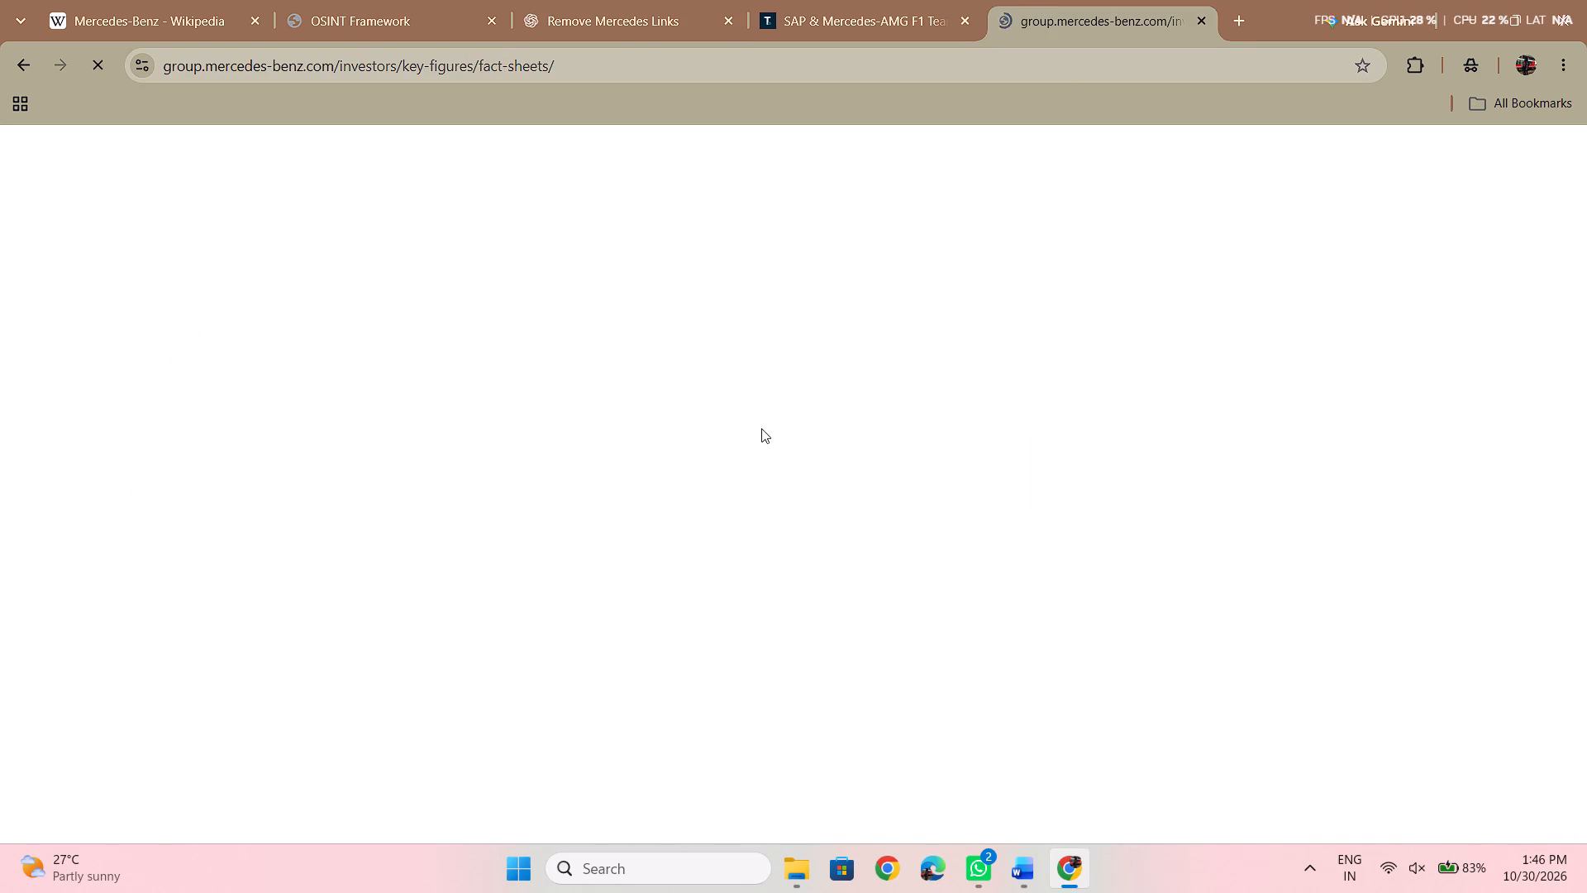
{"action": "left_click", "coordinate": [1001, 856]}
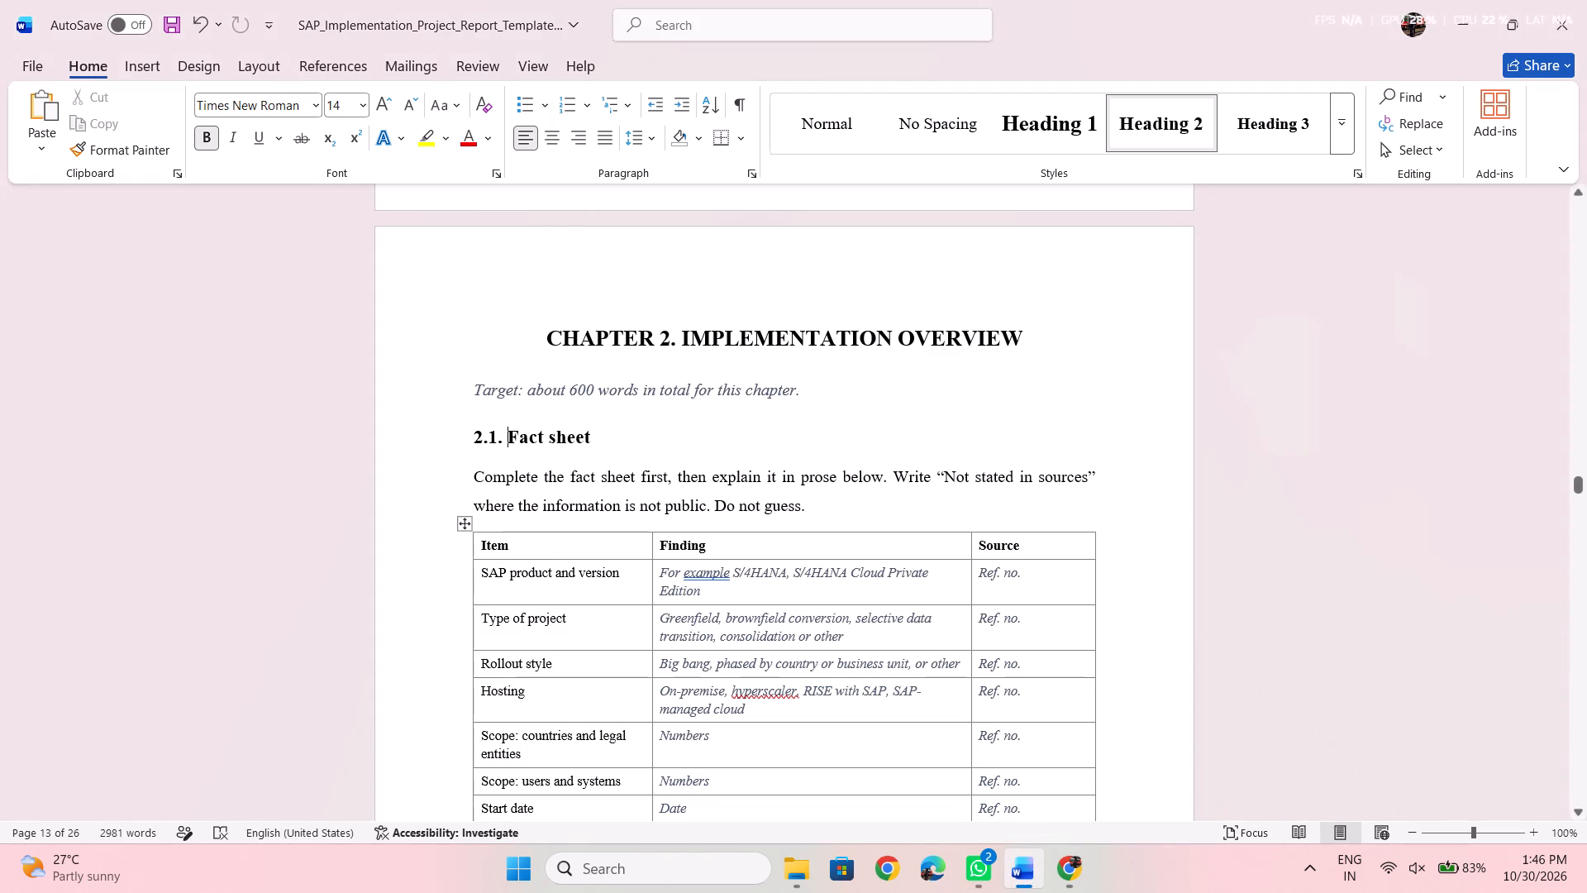
{"action": "scroll", "coordinate": [841, 656], "scroll_direction": "down", "scroll_amount": 6}
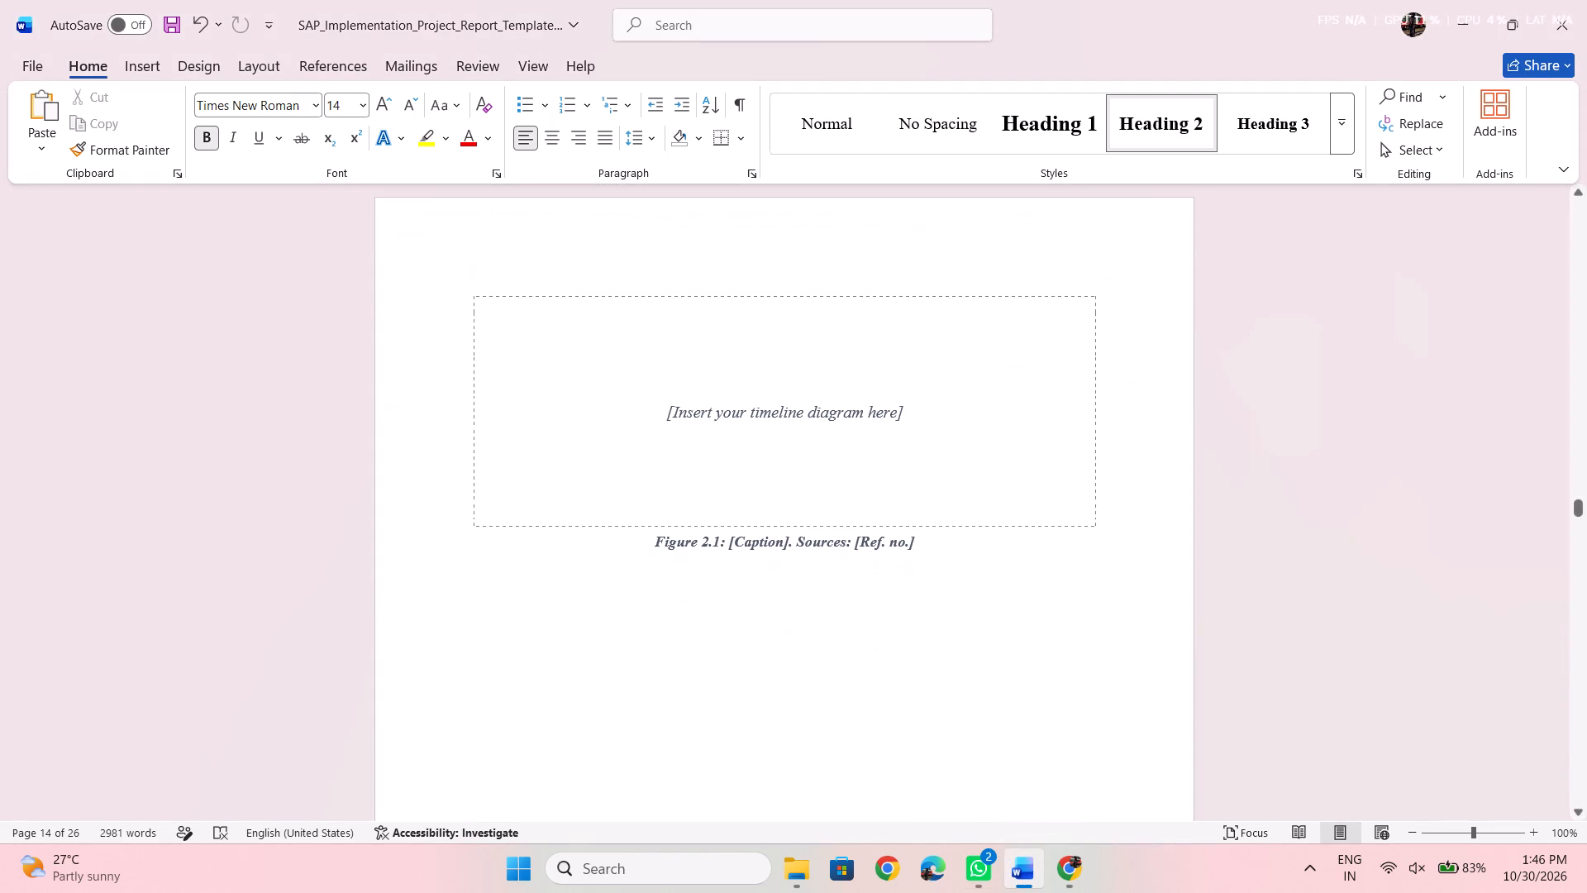
{"action": "scroll", "coordinate": [841, 656], "scroll_direction": "down", "scroll_amount": 2}
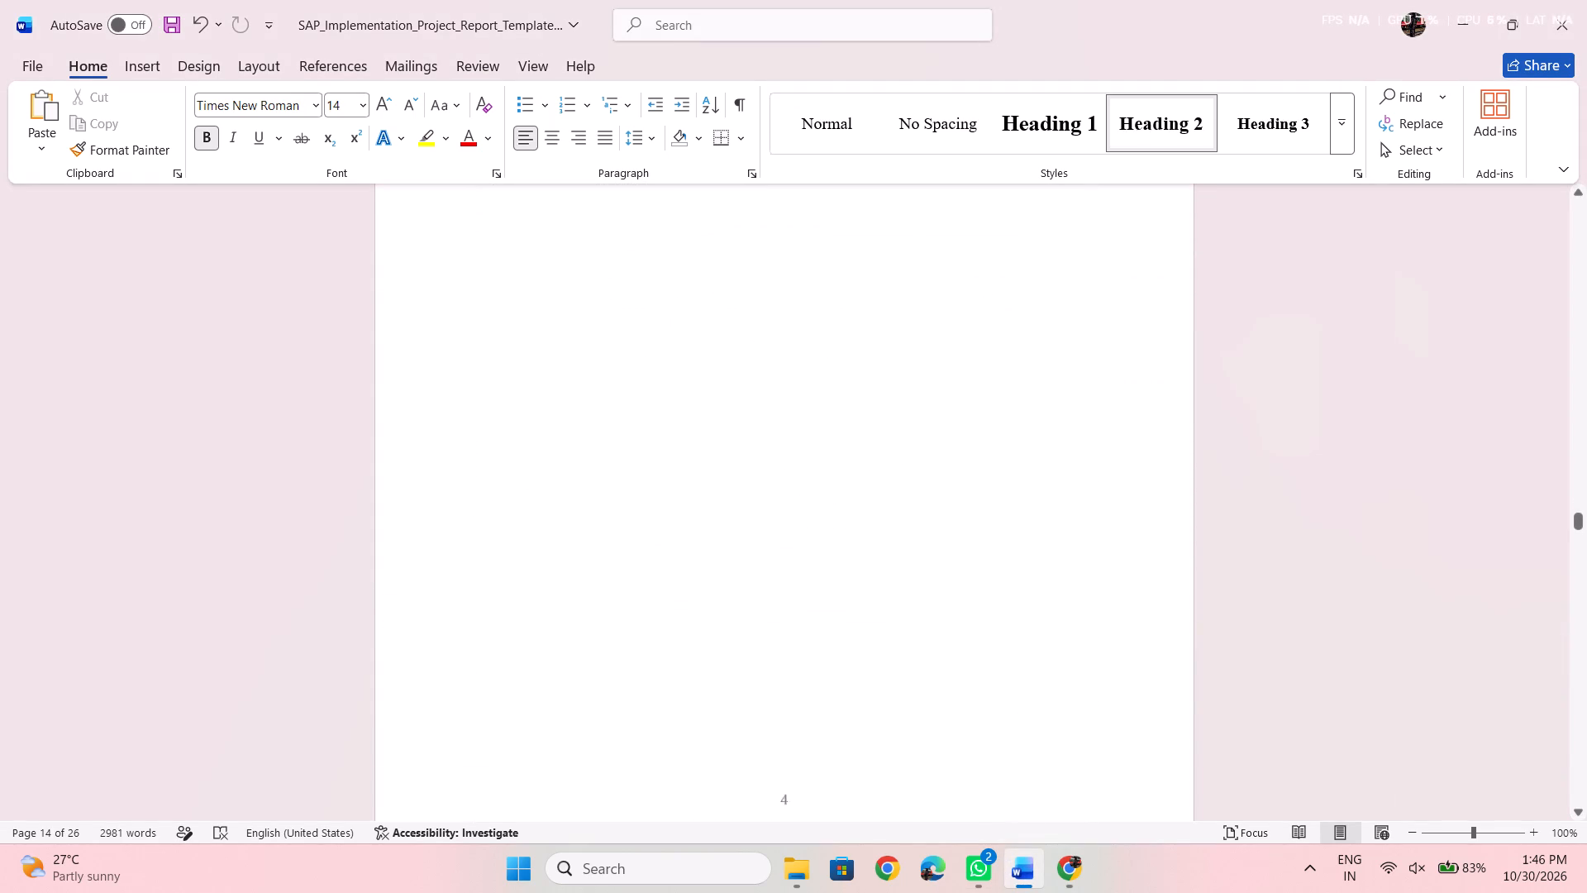
{"action": "scroll", "coordinate": [841, 656], "scroll_direction": "down", "scroll_amount": 3}
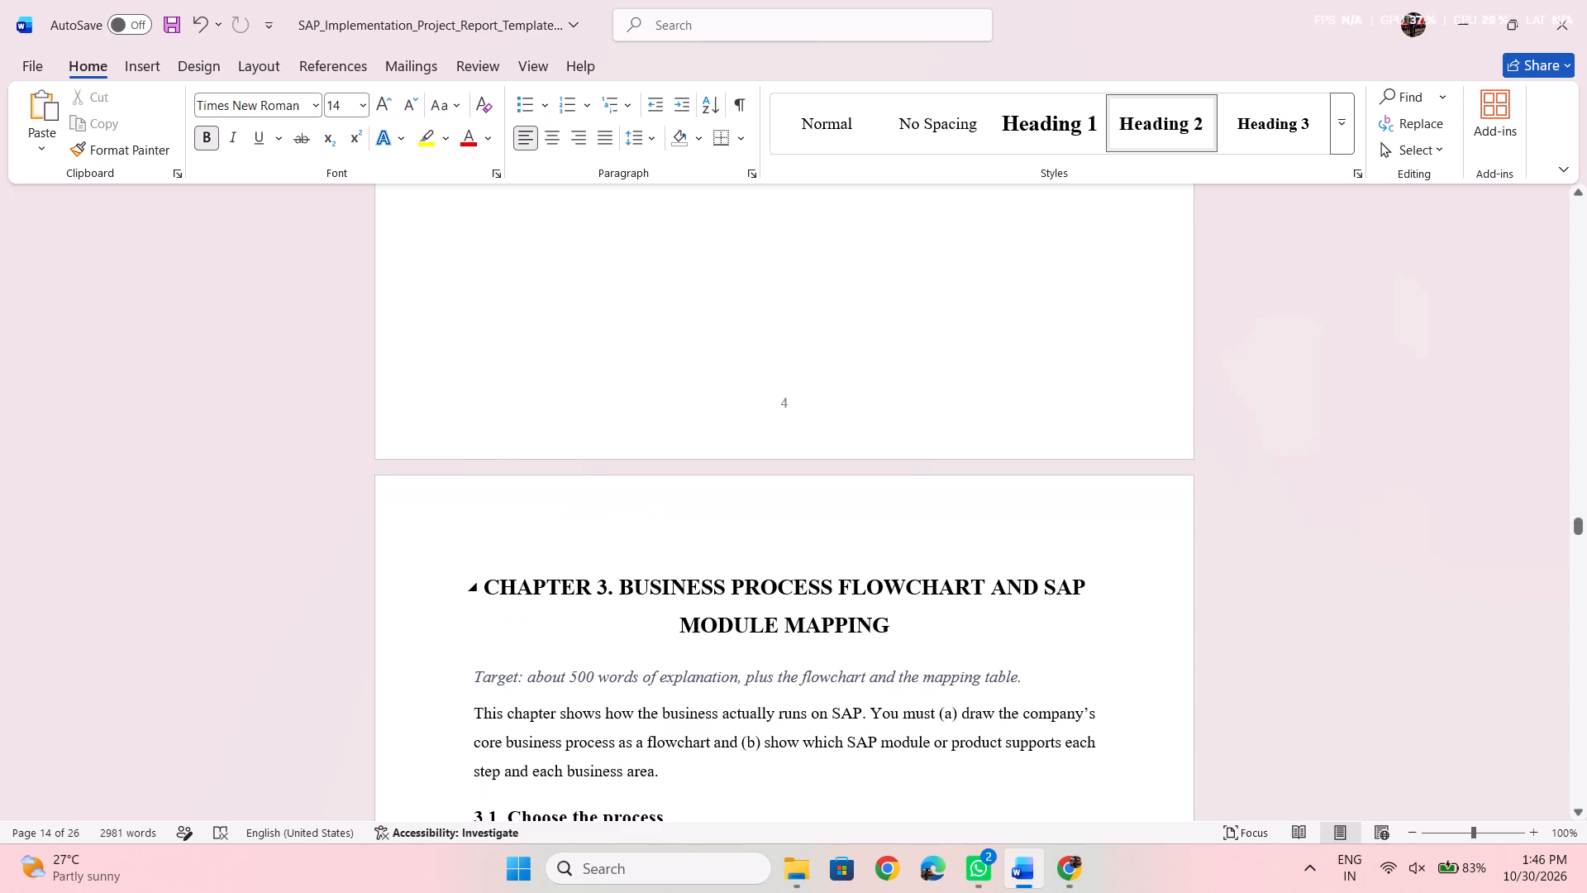
{"action": "scroll", "coordinate": [841, 656], "scroll_direction": "down", "scroll_amount": 2}
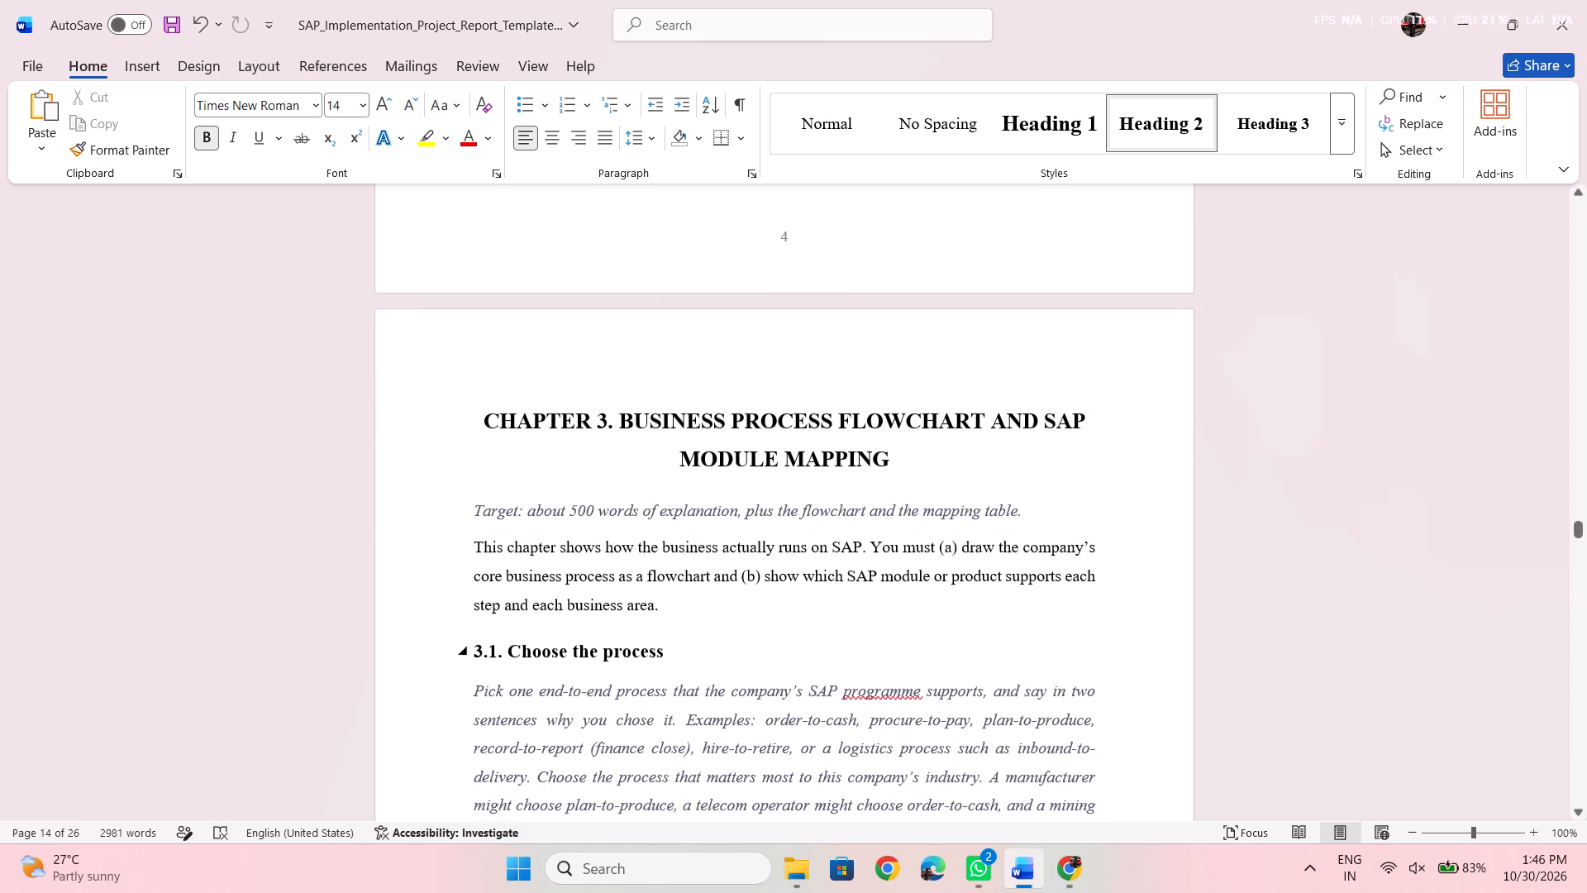
{"action": "scroll", "coordinate": [841, 656], "scroll_direction": "down", "scroll_amount": 1}
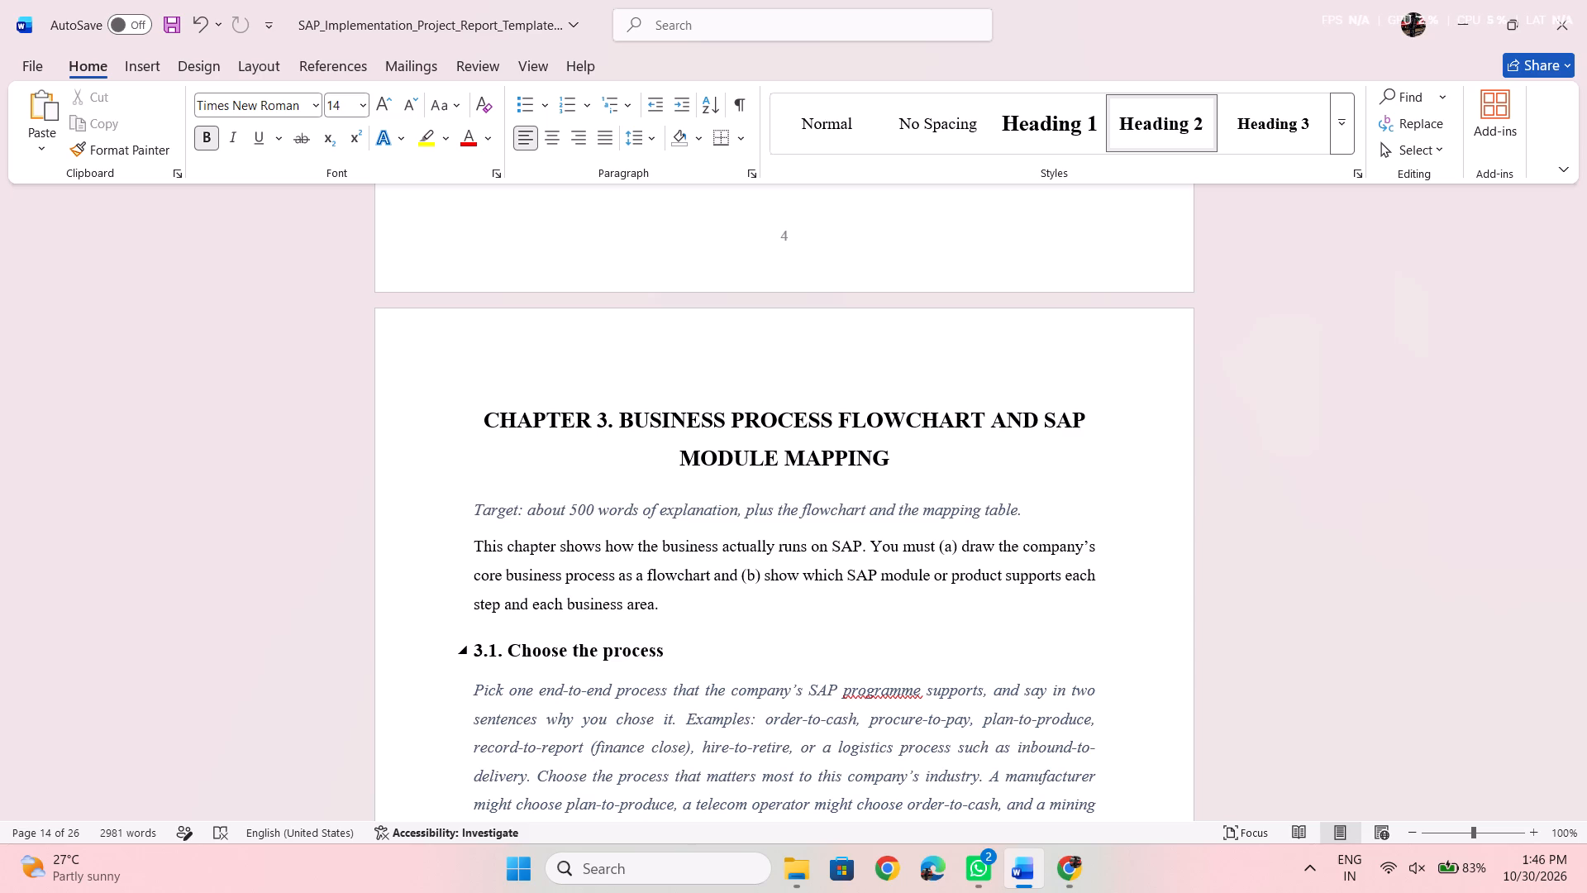
Switch back to Chrome and check the Mercedes-AMG F1 article and the Mercedes-Benz Group fact sheets page.
{"action": "left_click", "coordinate": [1081, 859]}
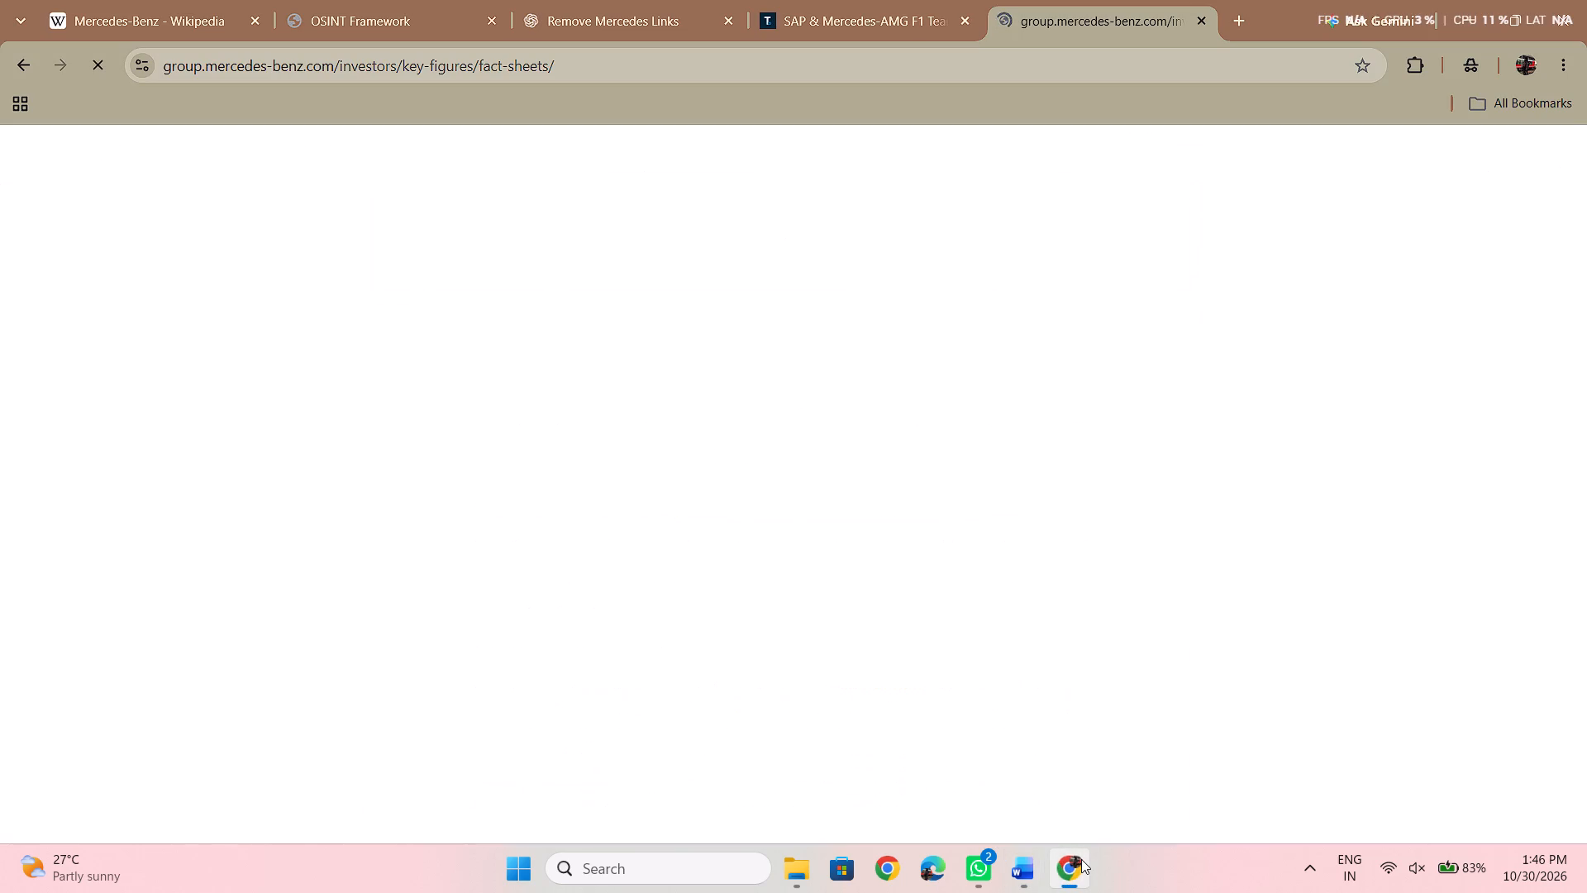
{"action": "left_click", "coordinate": [879, 0]}
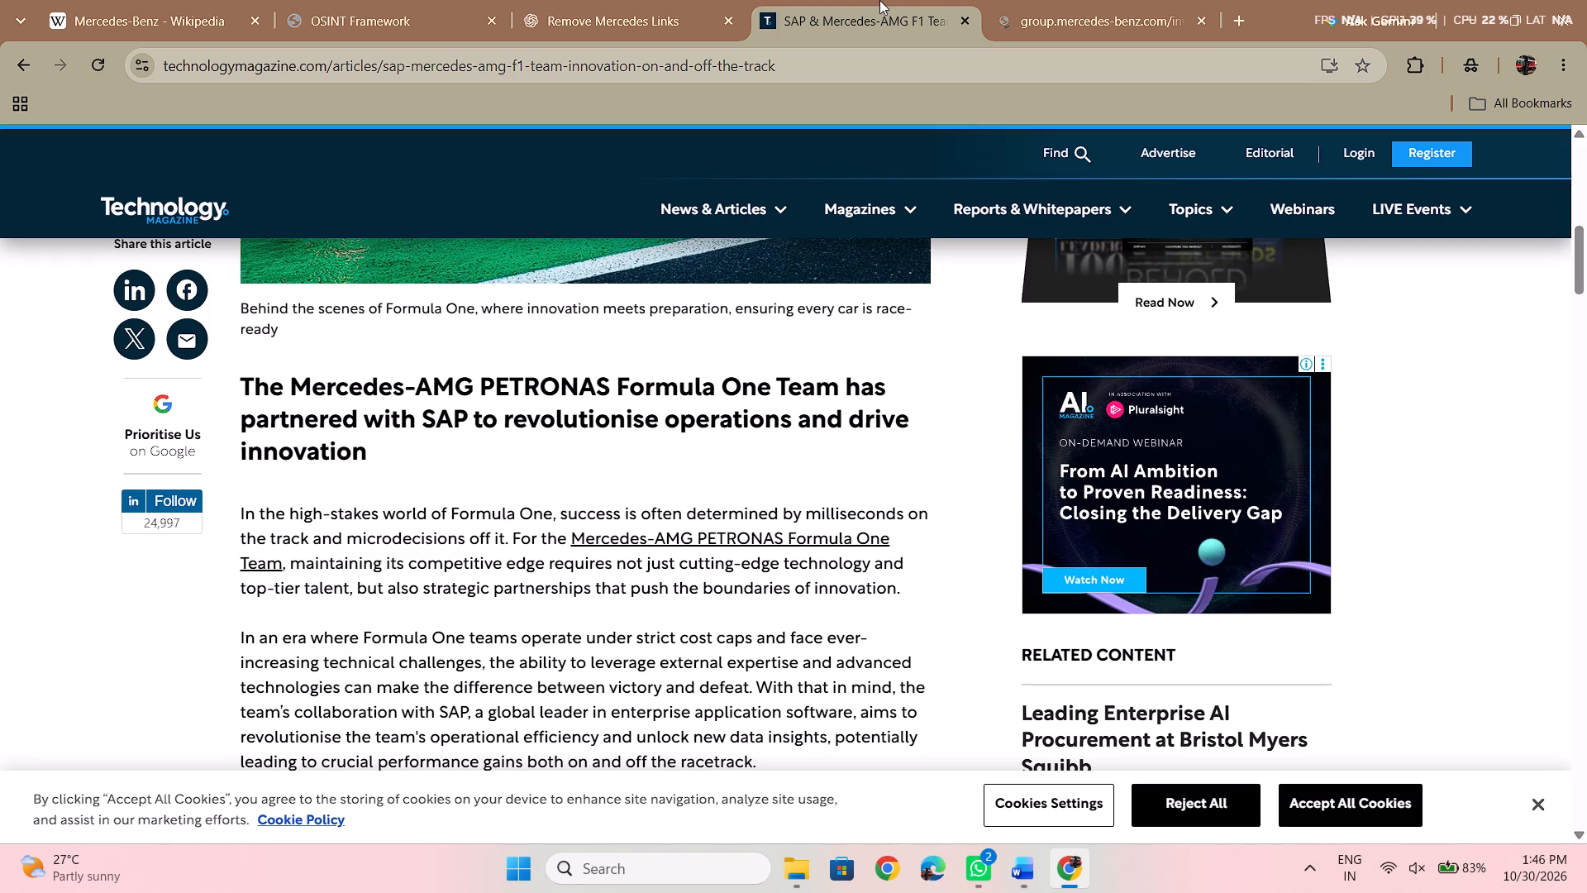
{"action": "left_click", "coordinate": [917, 0]}
{"action": "left_click", "coordinate": [1005, 0]}
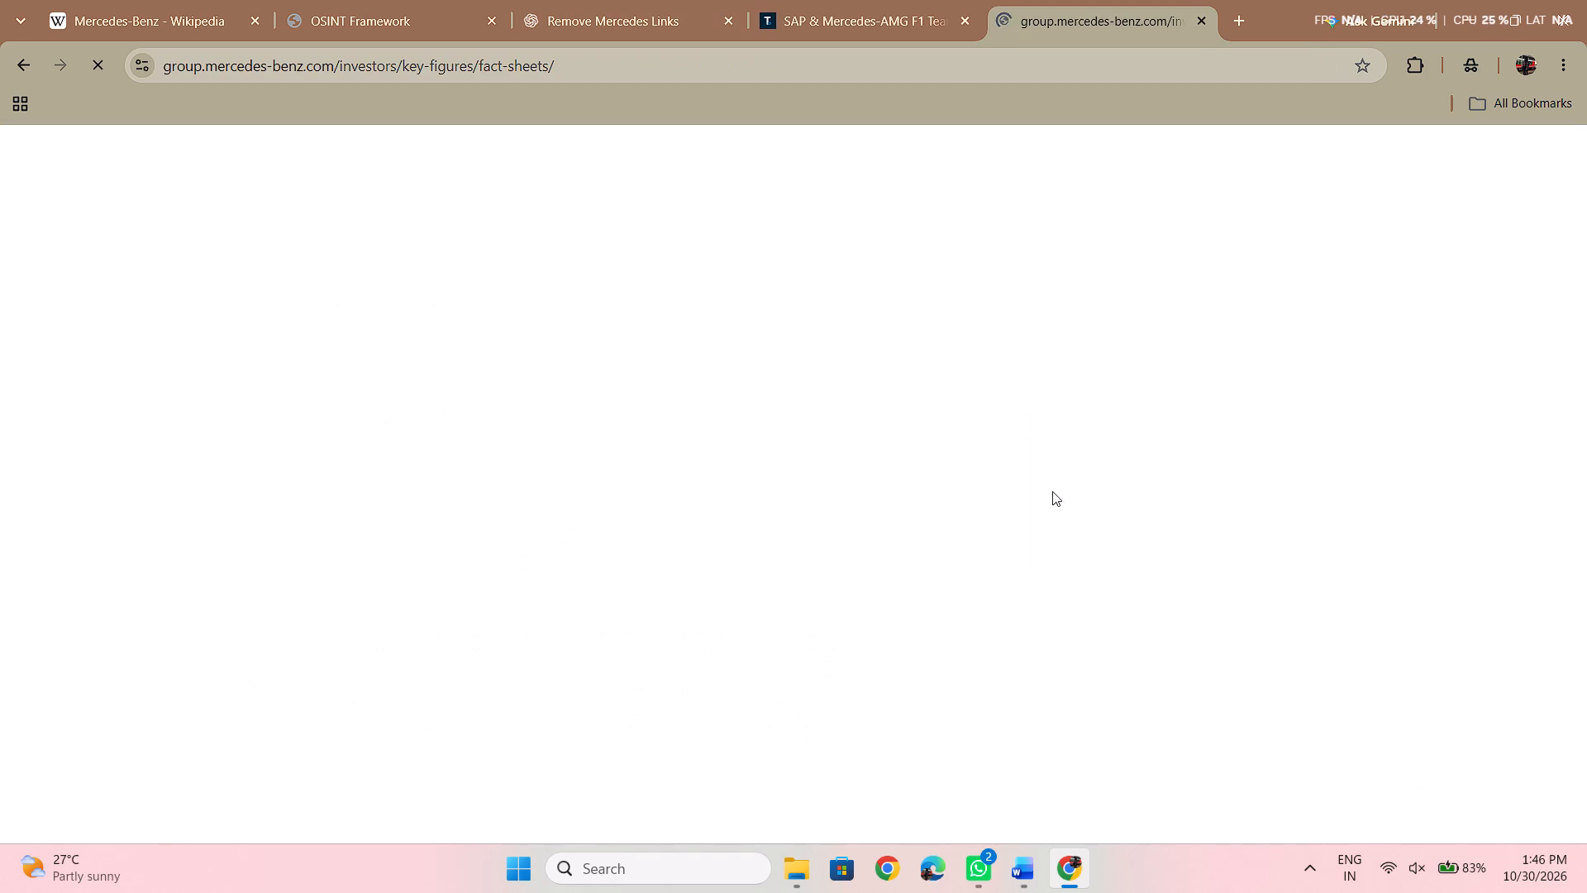
Switch to the Word report and review the Chapter 2 fact sheet table to see which implementation details are required.
{"action": "left_click", "coordinate": [1013, 881]}
{"action": "scroll", "coordinate": [946, 442], "scroll_direction": "up", "scroll_amount": 5}
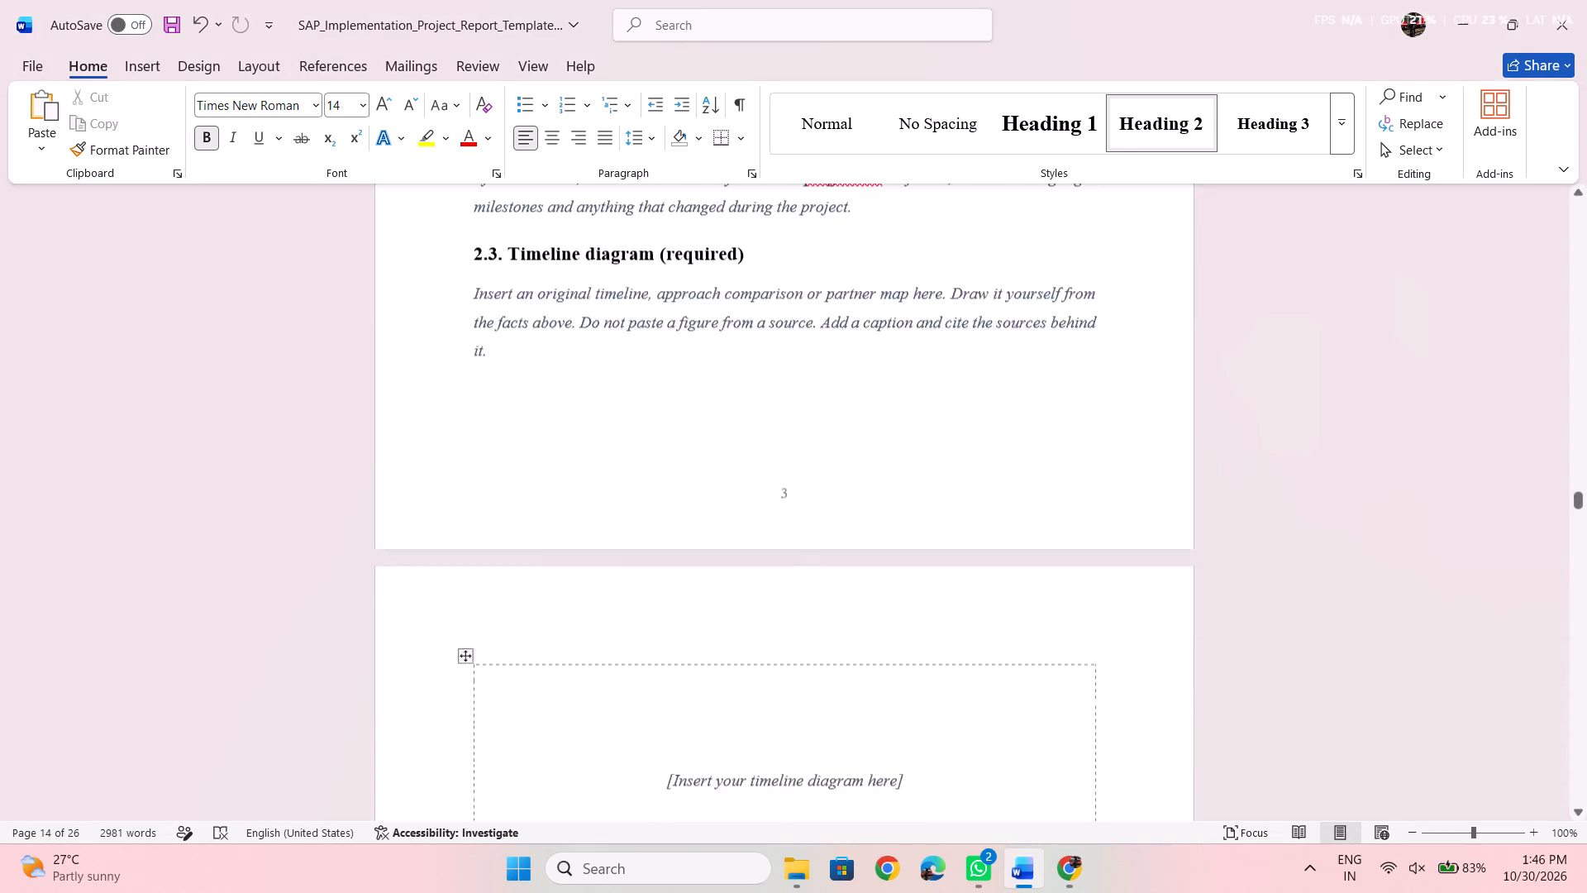
{"action": "scroll", "coordinate": [946, 442], "scroll_direction": "up", "scroll_amount": 2}
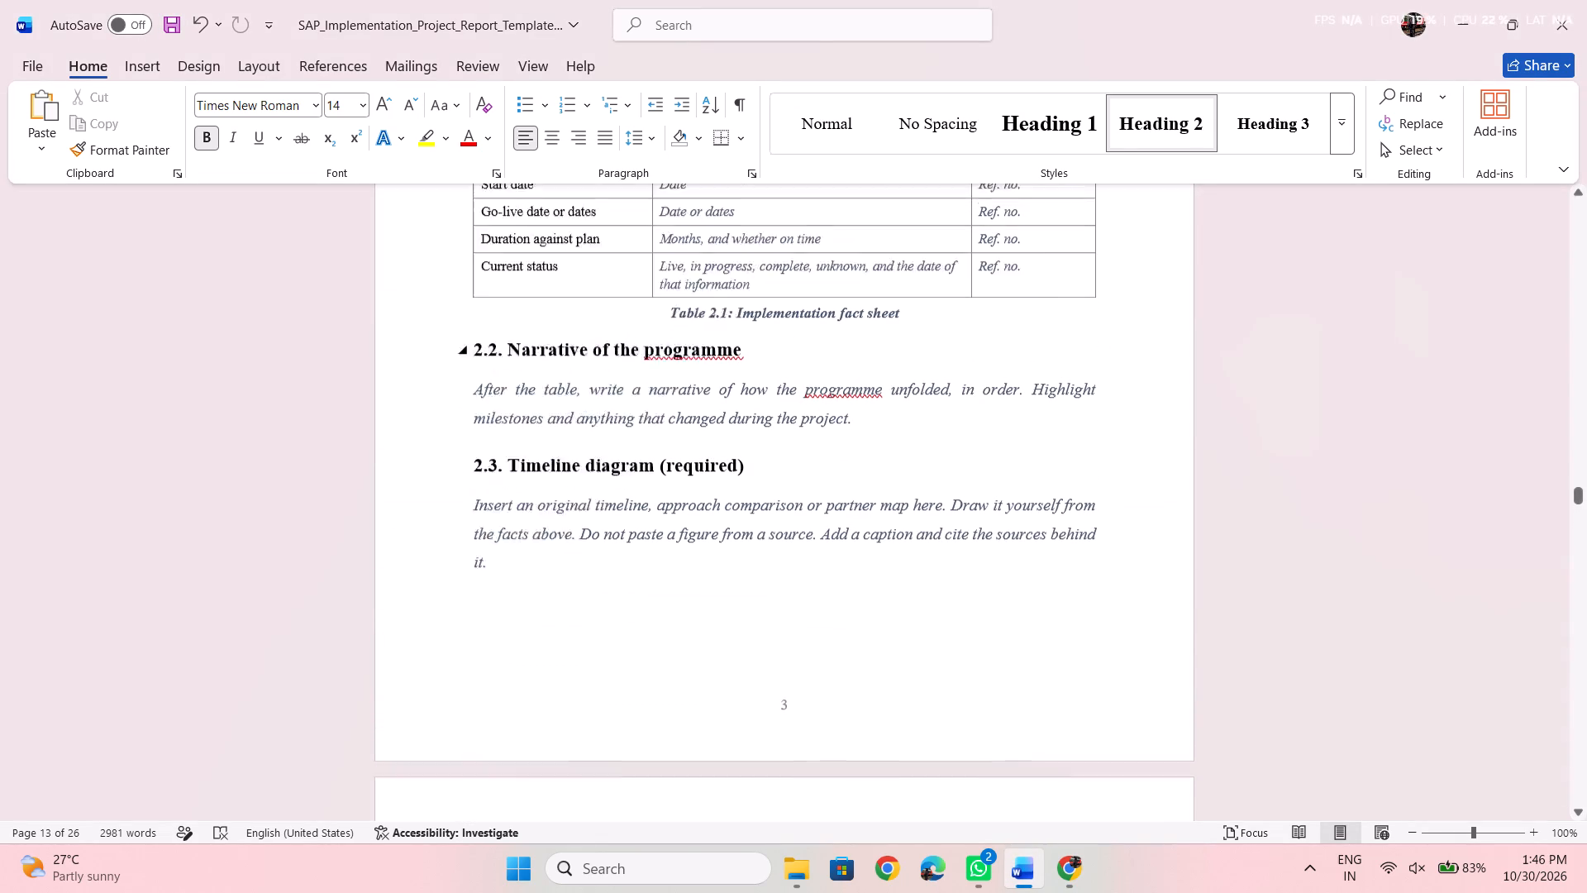
{"action": "scroll", "coordinate": [946, 442], "scroll_direction": "up", "scroll_amount": 2}
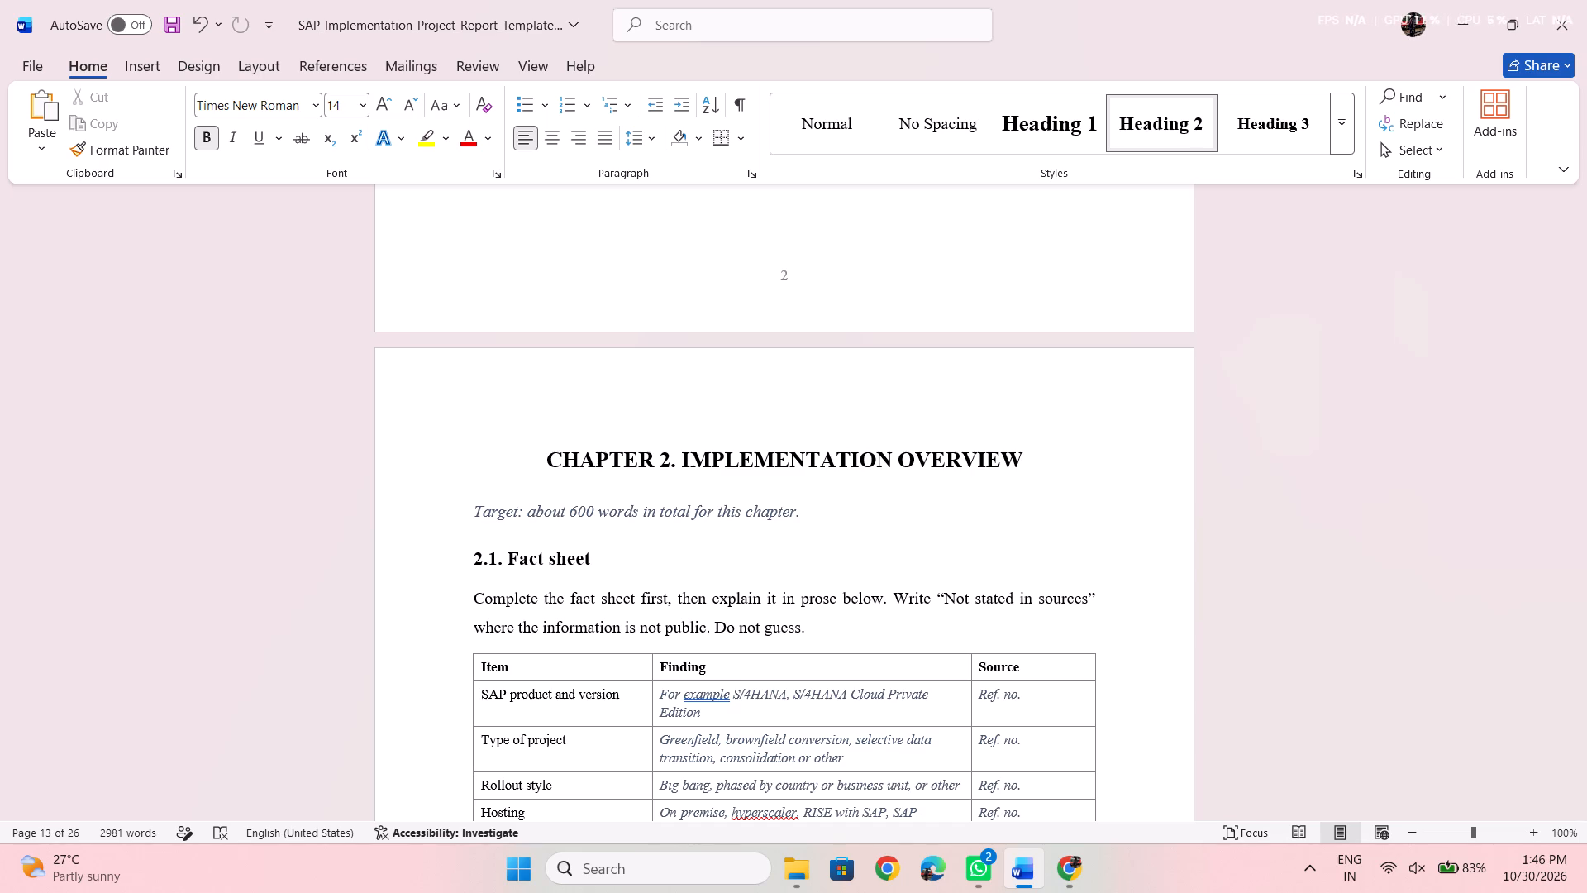
{"action": "scroll", "coordinate": [946, 442], "scroll_direction": "down", "scroll_amount": 1}
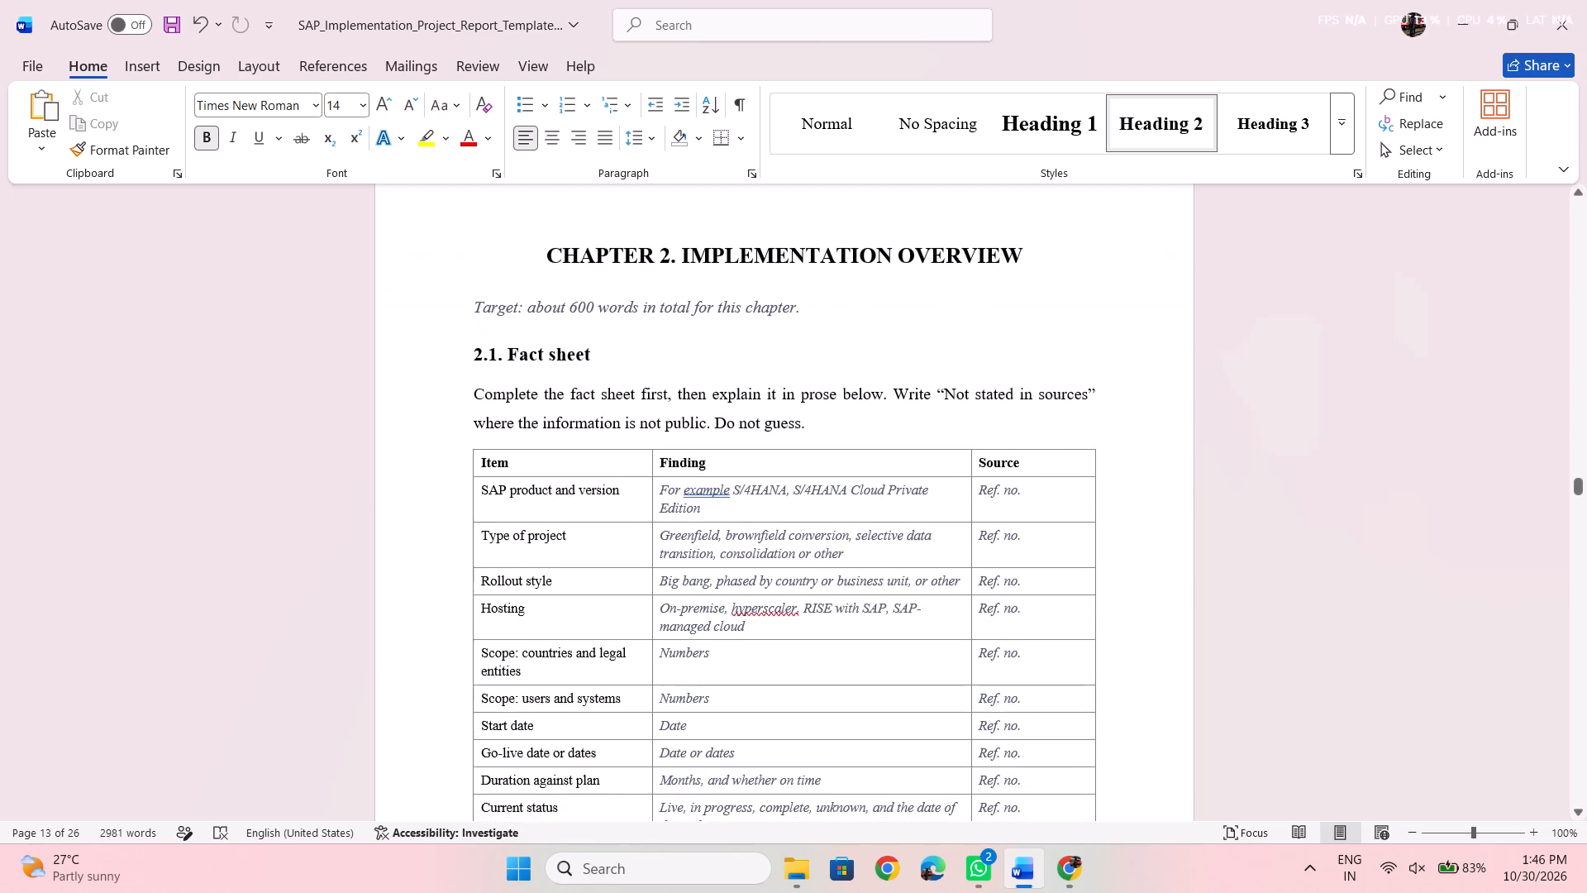
{"action": "scroll", "coordinate": [946, 442], "scroll_direction": "down", "scroll_amount": 2}
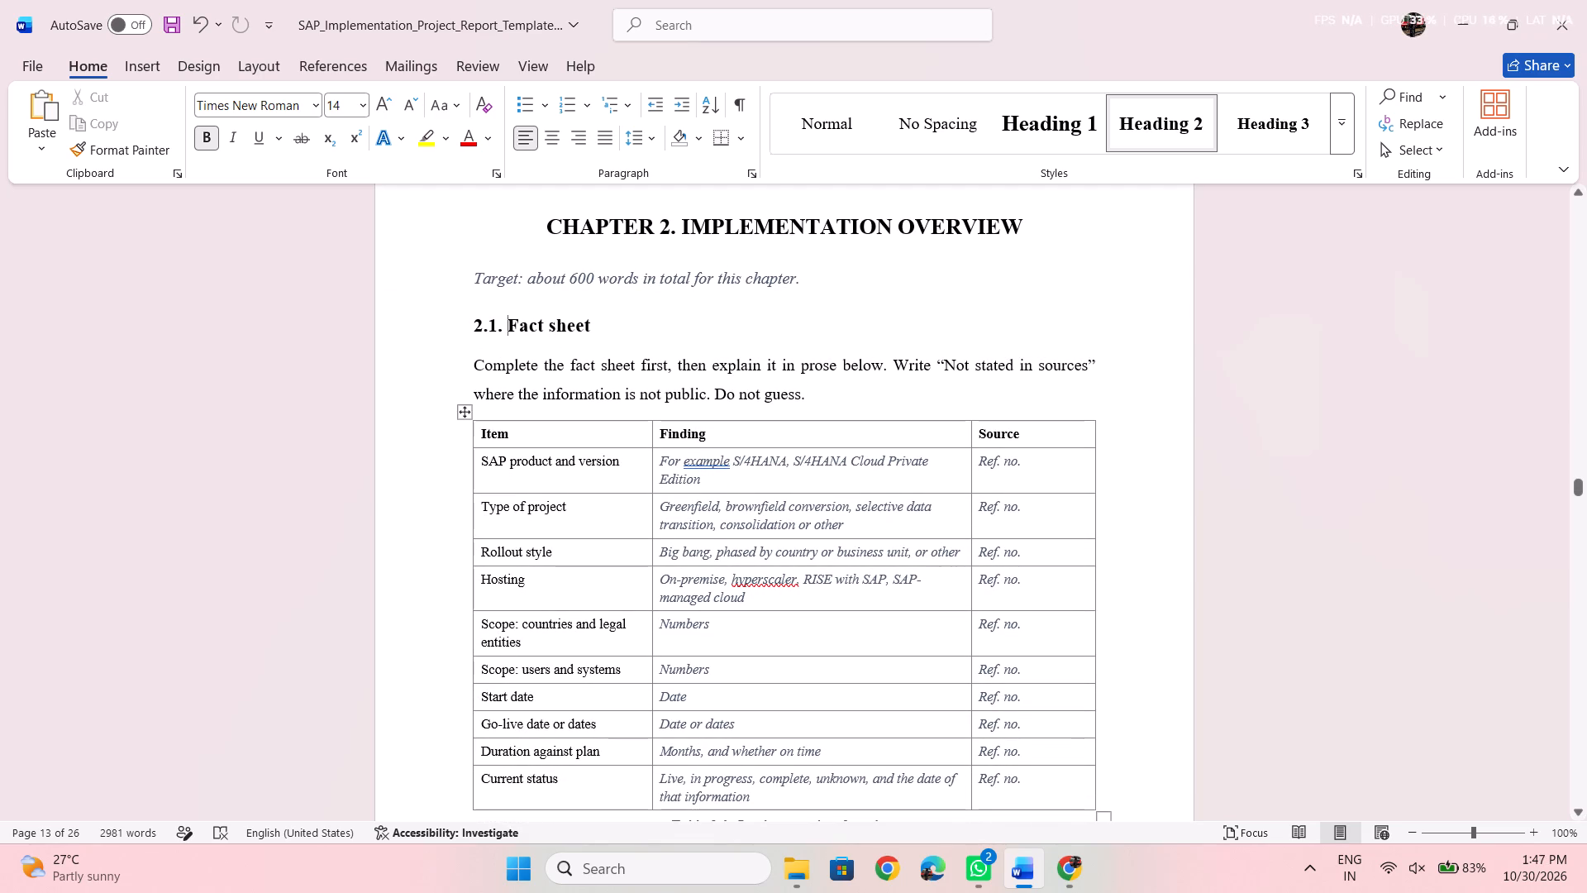
Switch back to Chrome and read the Mercedes-AMG F1 article through the section "SAP and Mercedes-AMG: A long-standing relationship".
{"action": "left_click", "coordinate": [1056, 848]}
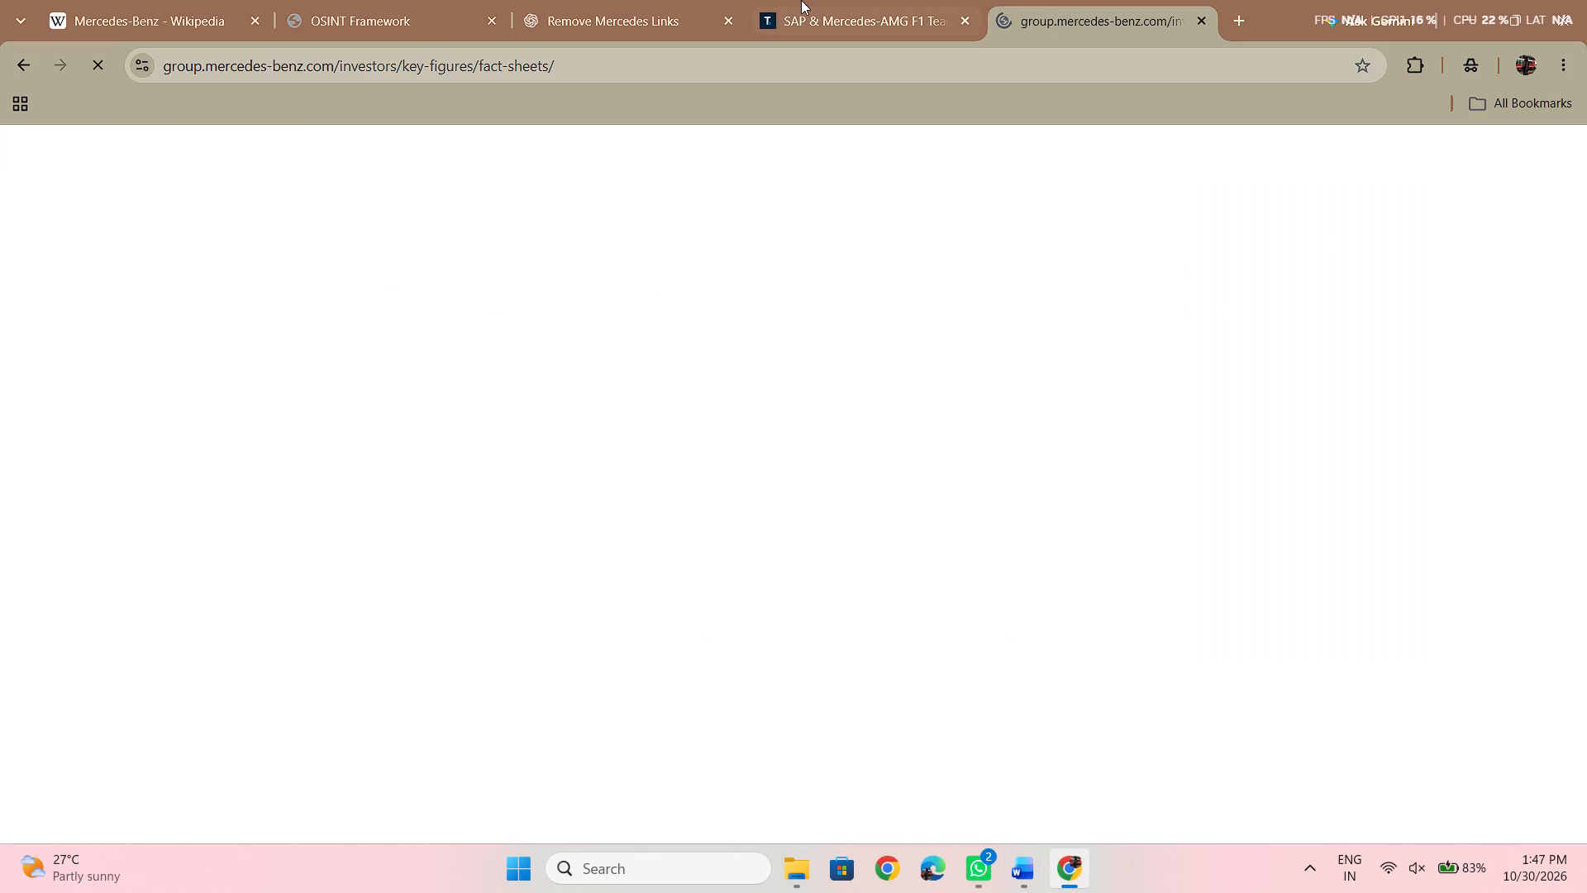
{"action": "left_click", "coordinate": [801, 0]}
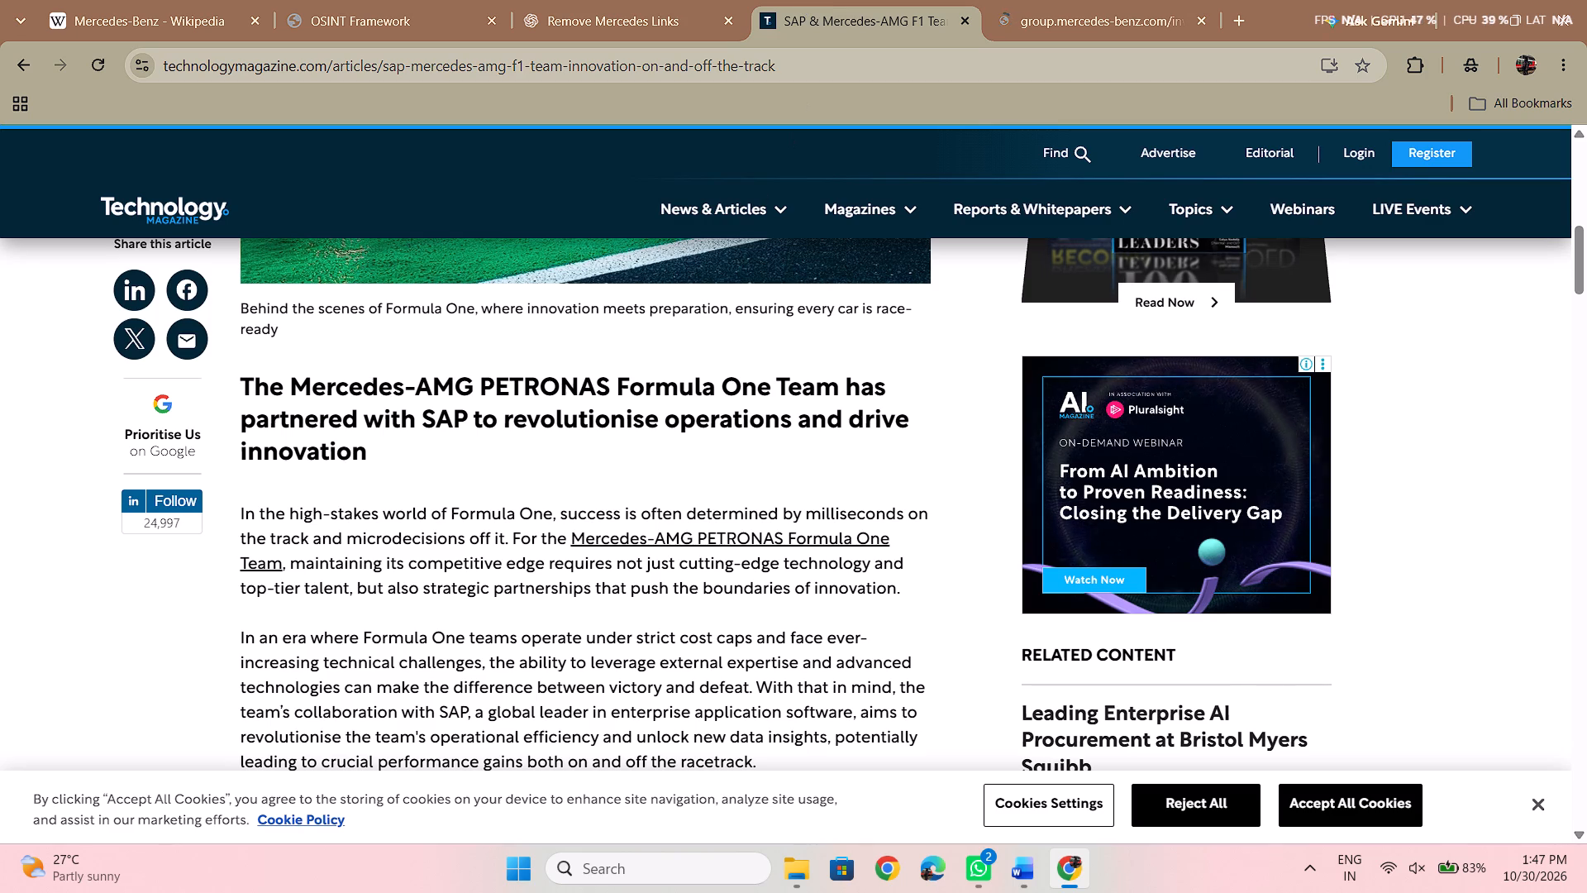
{"action": "scroll", "coordinate": [686, 303], "scroll_direction": "down", "scroll_amount": 2}
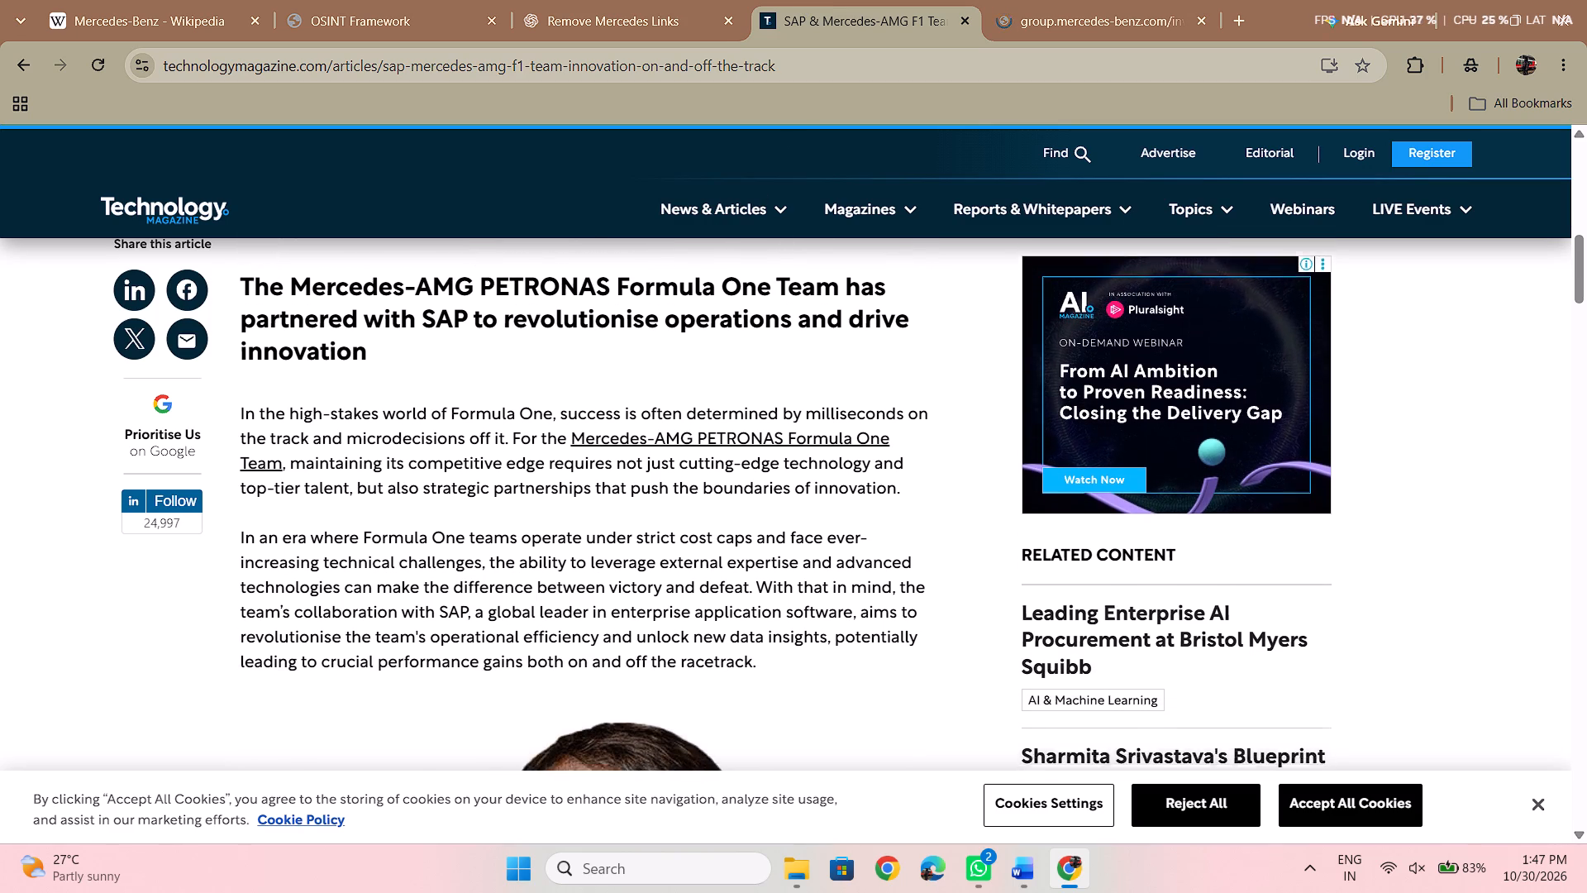
{"action": "scroll", "coordinate": [686, 303], "scroll_direction": "down", "scroll_amount": 4}
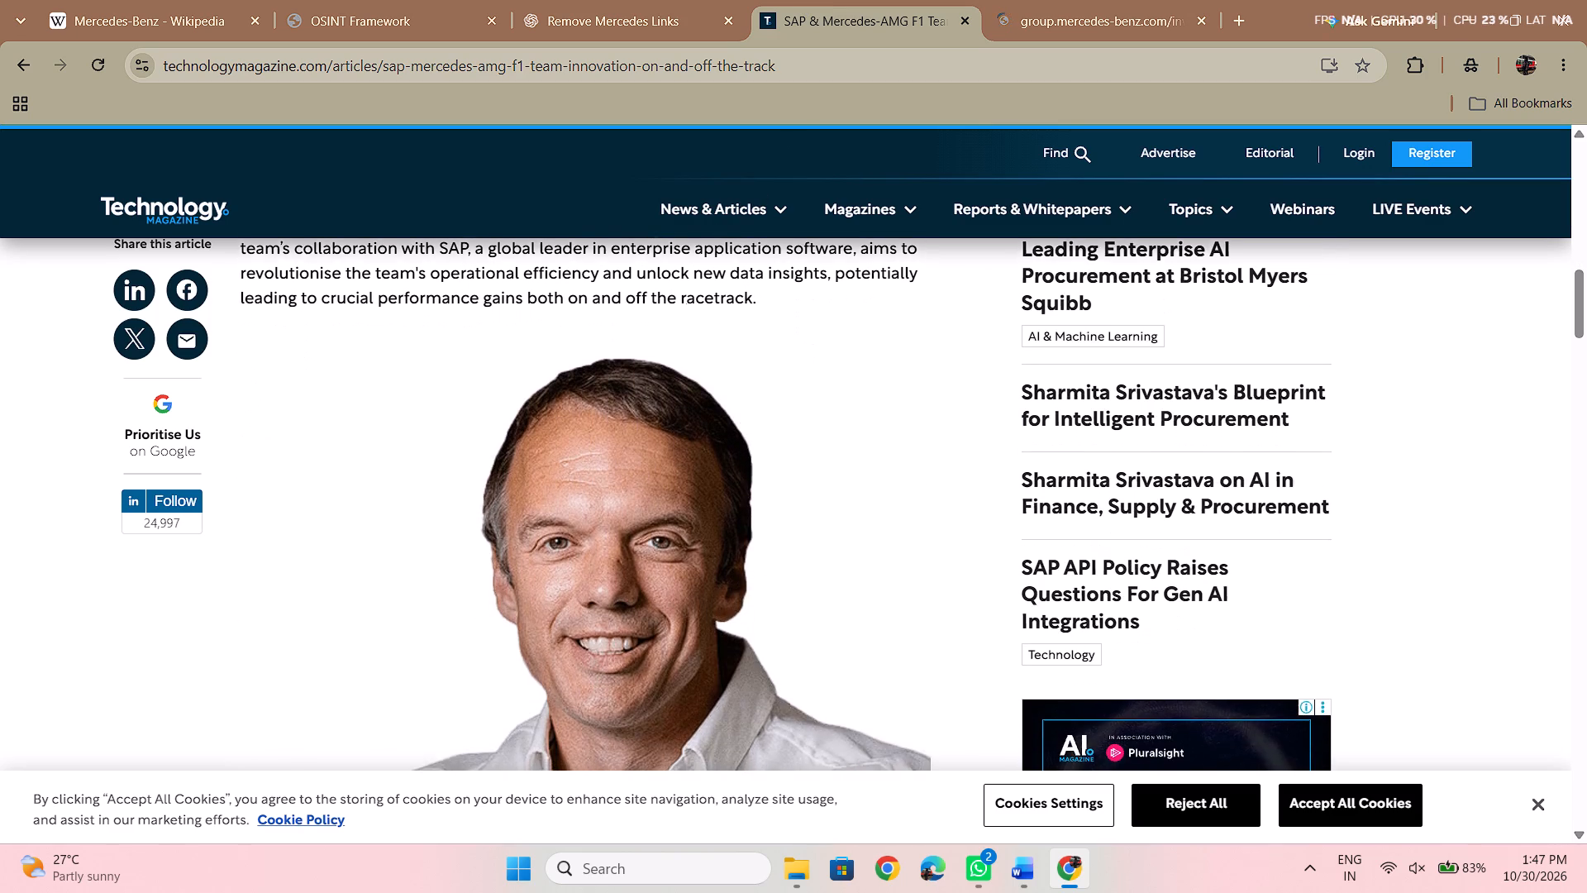
{"action": "scroll", "coordinate": [686, 303], "scroll_direction": "down", "scroll_amount": 2}
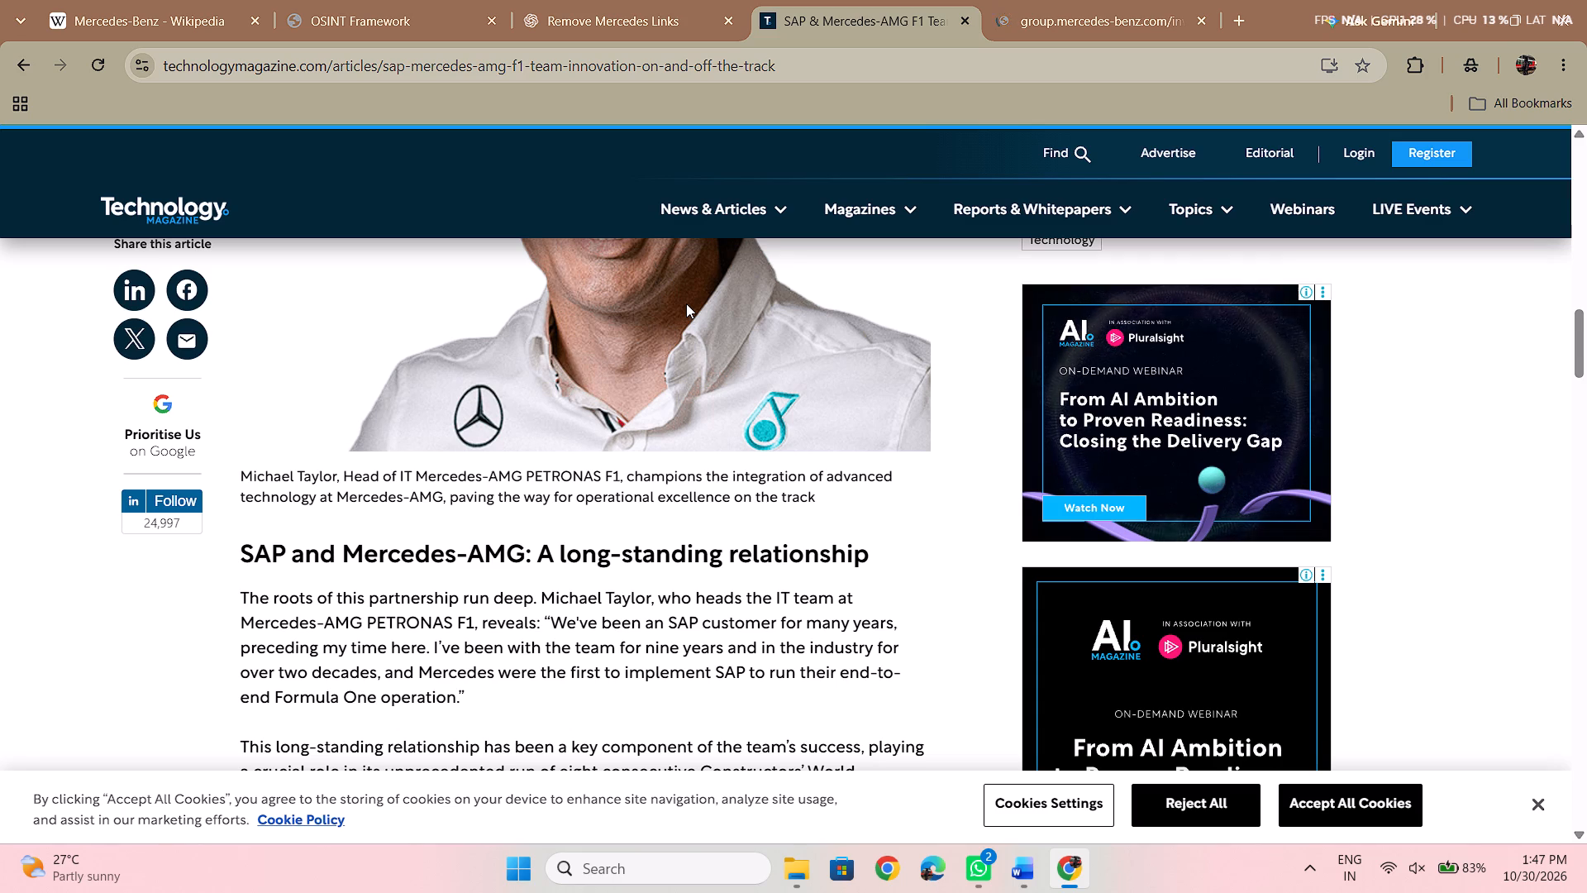
{"action": "scroll", "coordinate": [686, 303], "scroll_direction": "down", "scroll_amount": 3}
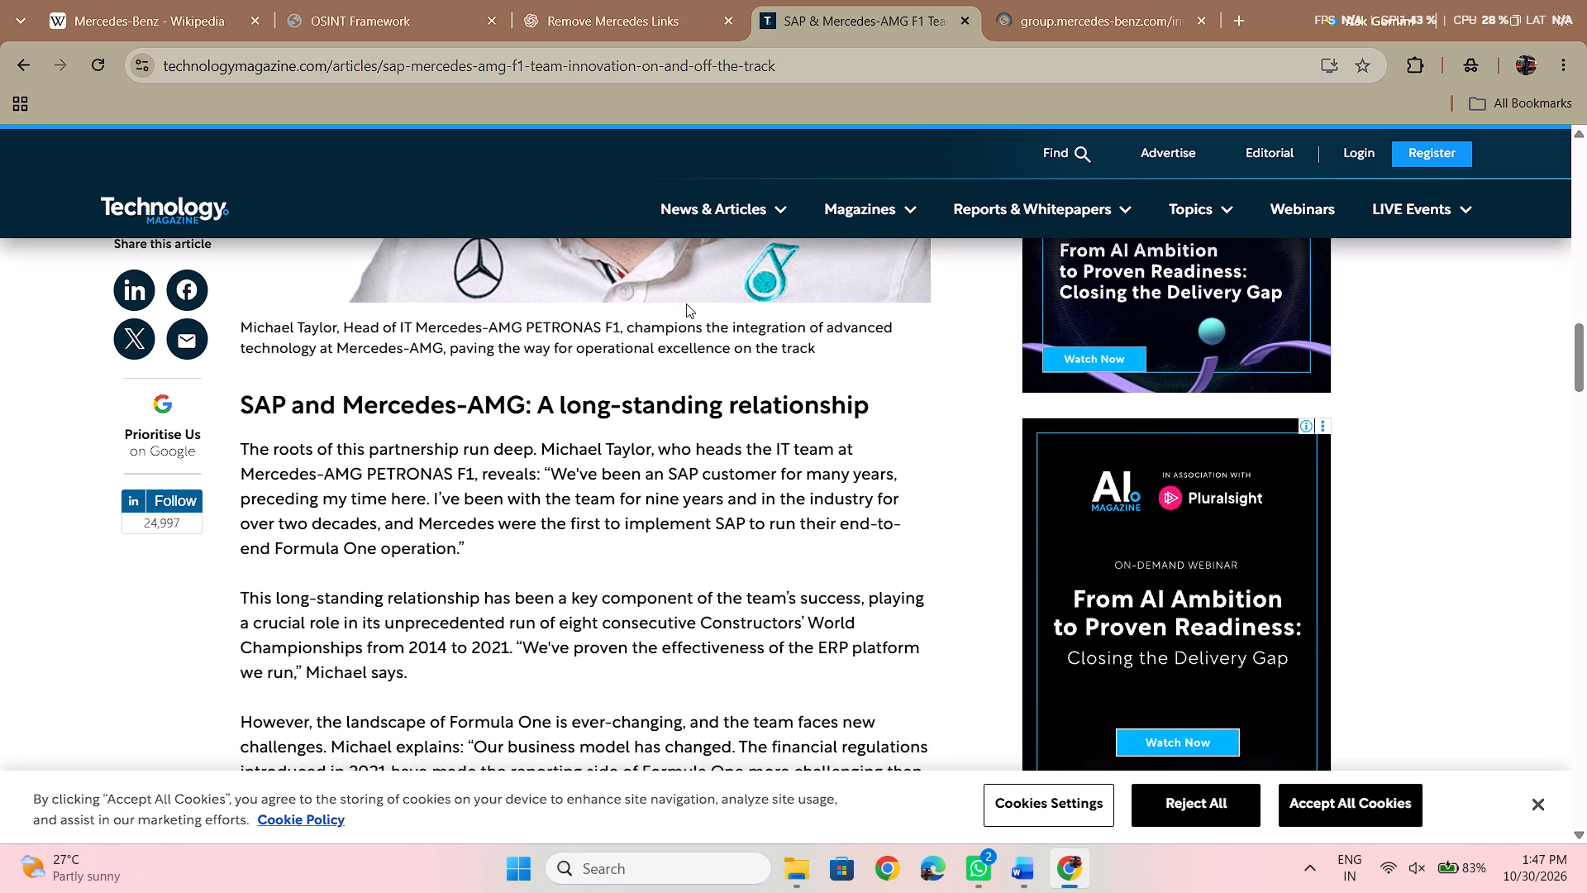
{"action": "scroll", "coordinate": [686, 303], "scroll_direction": "down", "scroll_amount": 1}
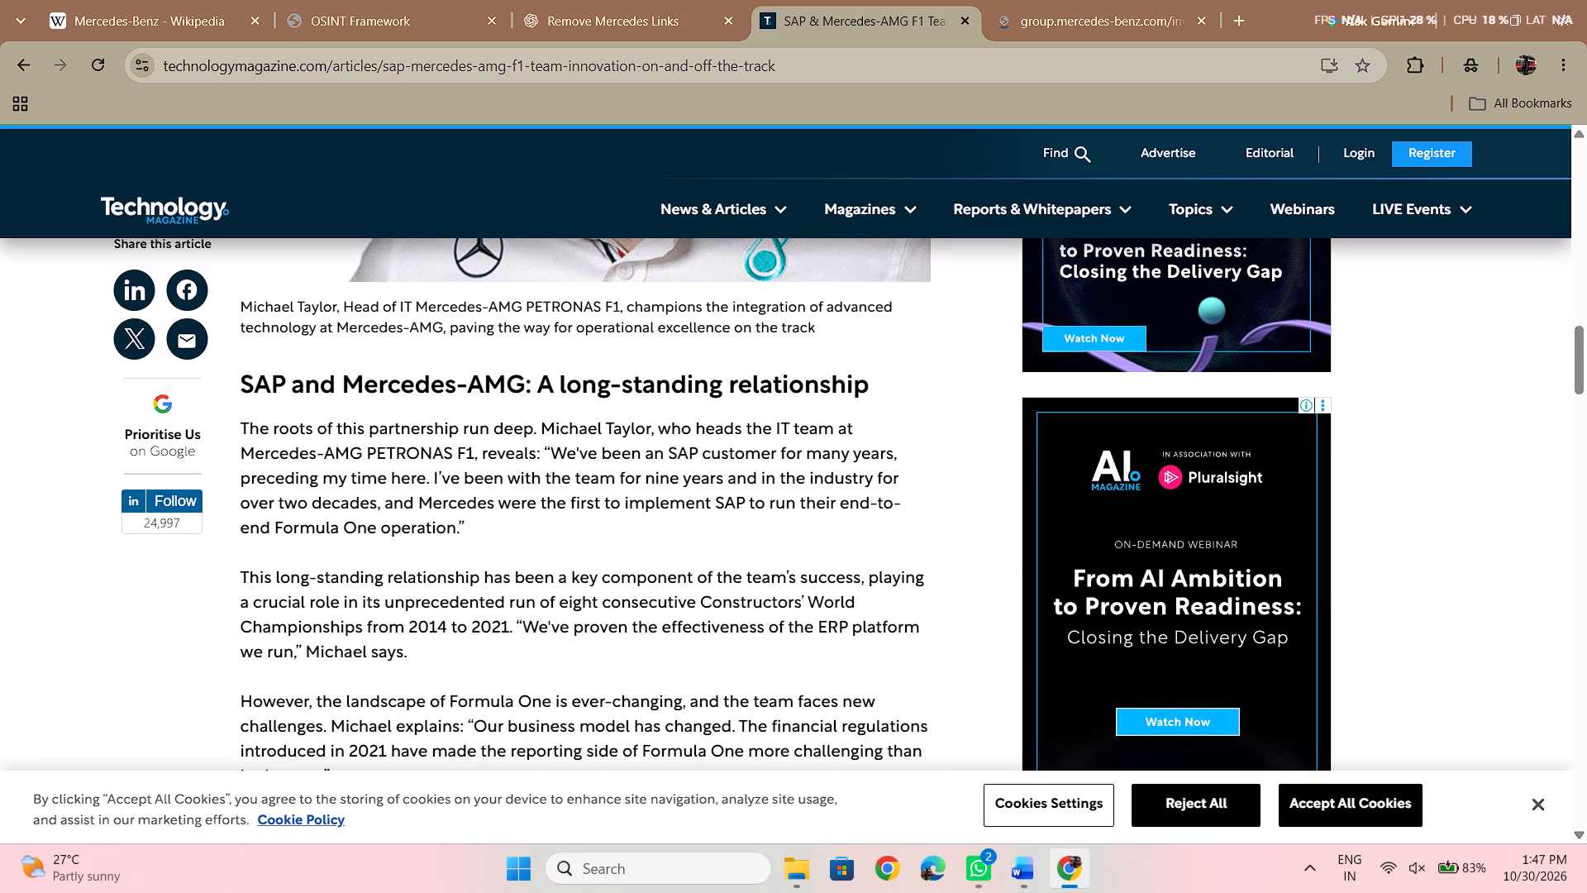
{"action": "scroll", "coordinate": [686, 303], "scroll_direction": "down", "scroll_amount": 6}
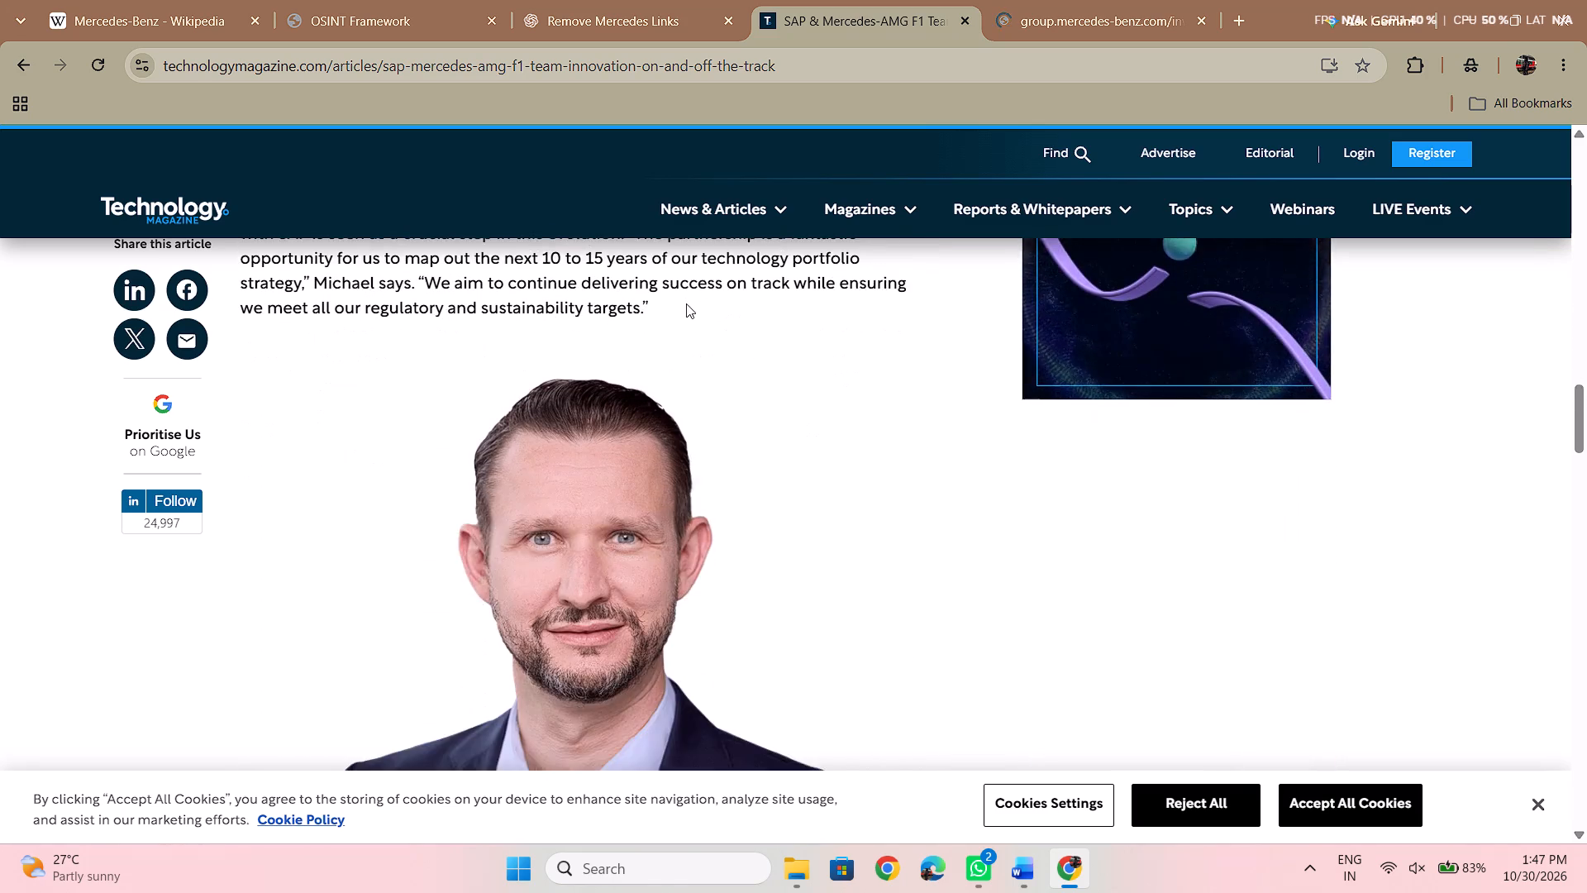
Read the article from "The role of SAP" to its end, and recheck the Mercedes-Benz Group fact sheets page.
{"action": "scroll", "coordinate": [686, 303], "scroll_direction": "down", "scroll_amount": 3}
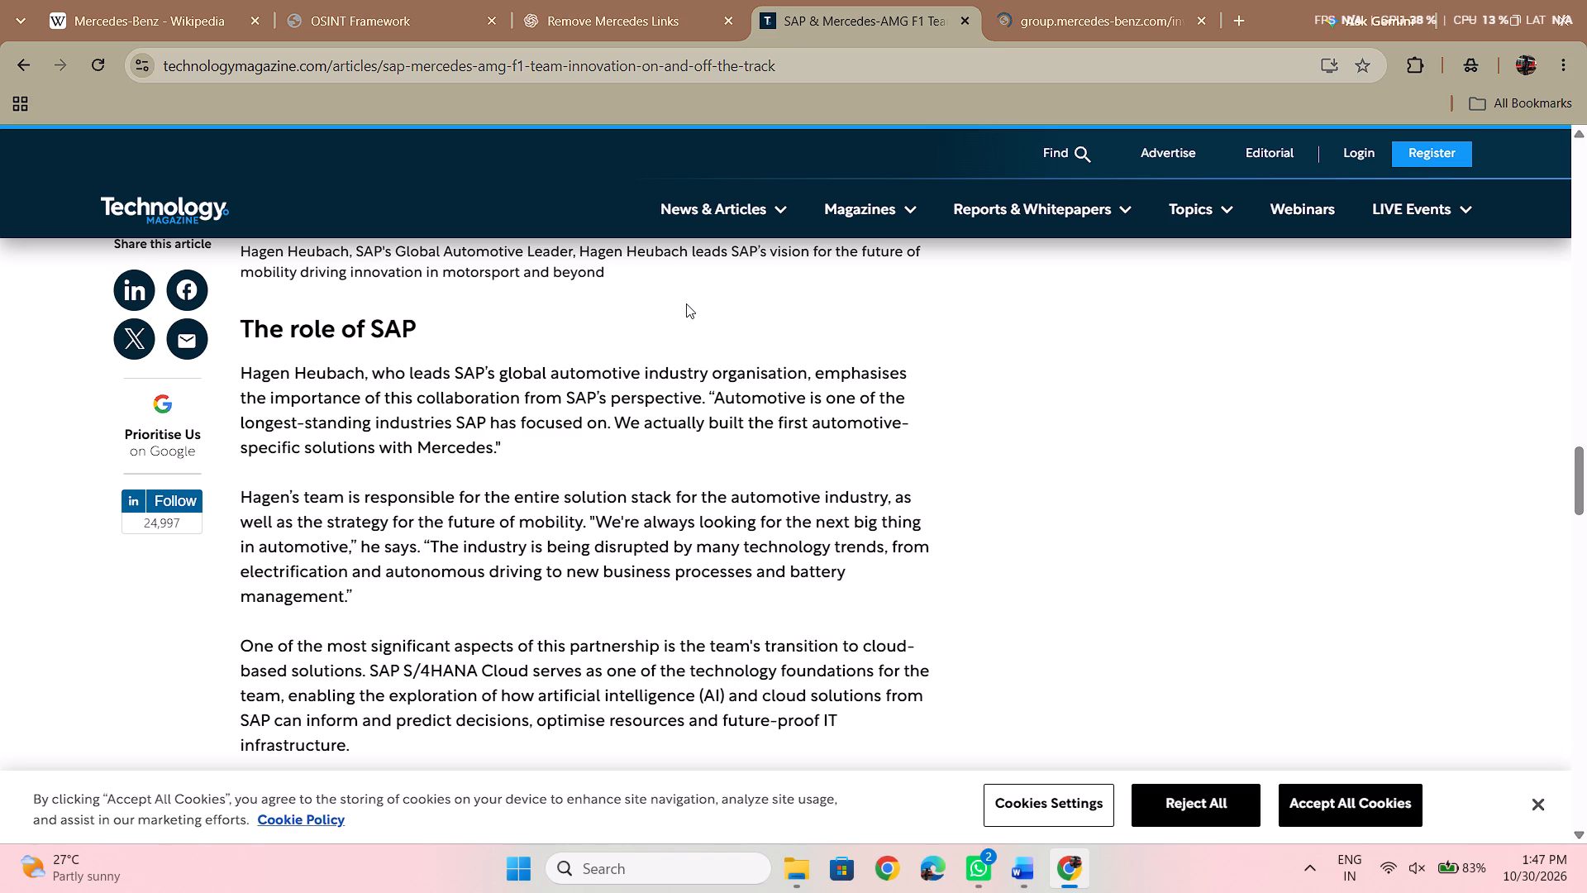
{"action": "scroll", "coordinate": [686, 303], "scroll_direction": "down", "scroll_amount": 2}
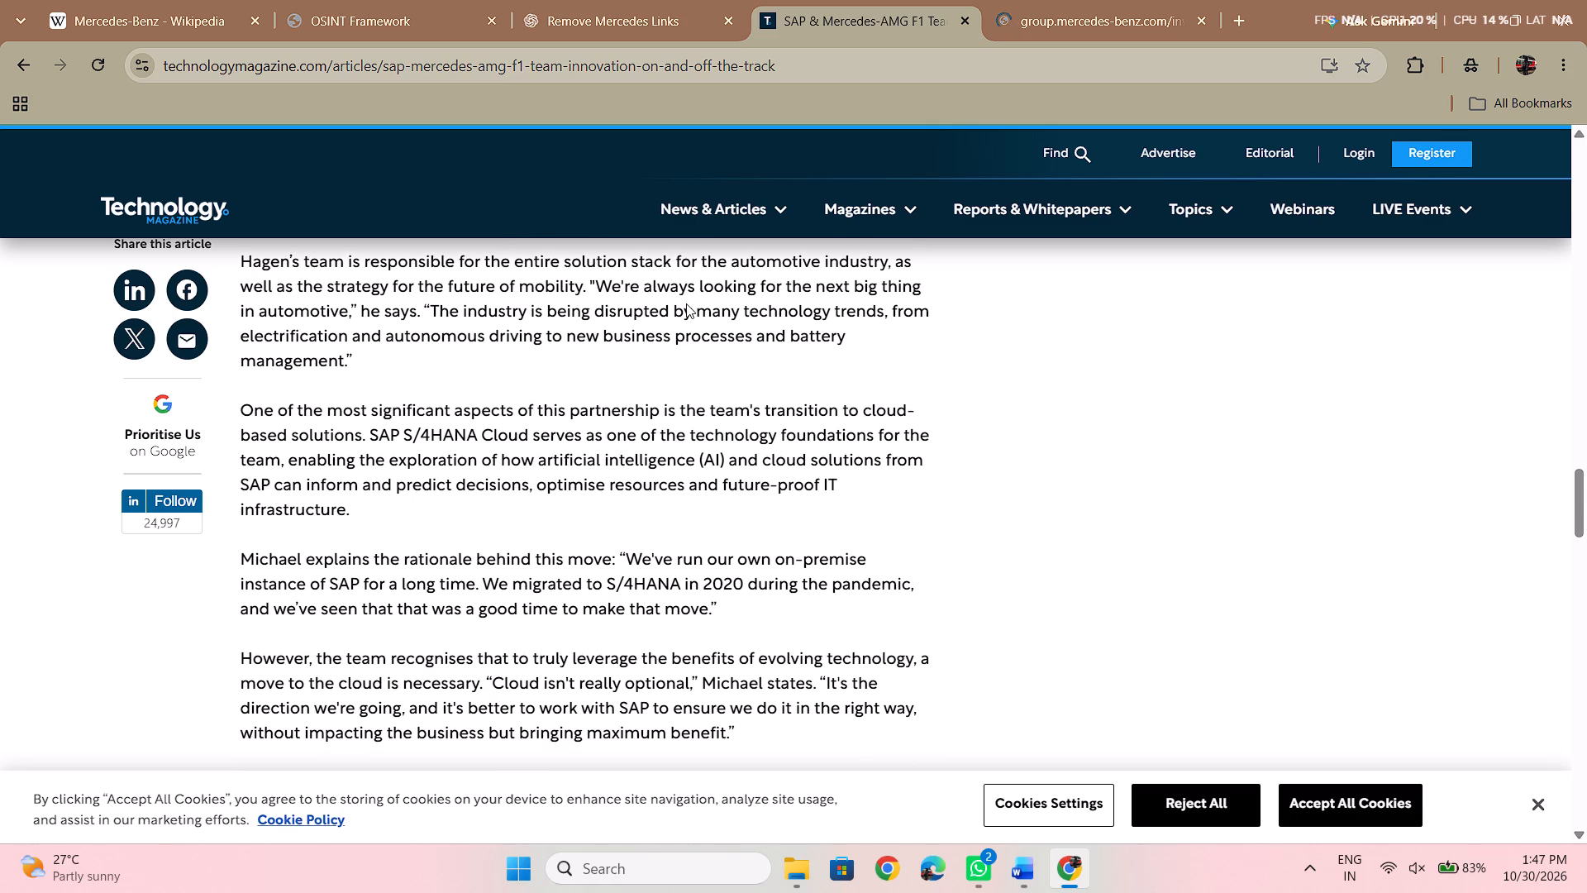
{"action": "scroll", "coordinate": [686, 303], "scroll_direction": "down", "scroll_amount": 2}
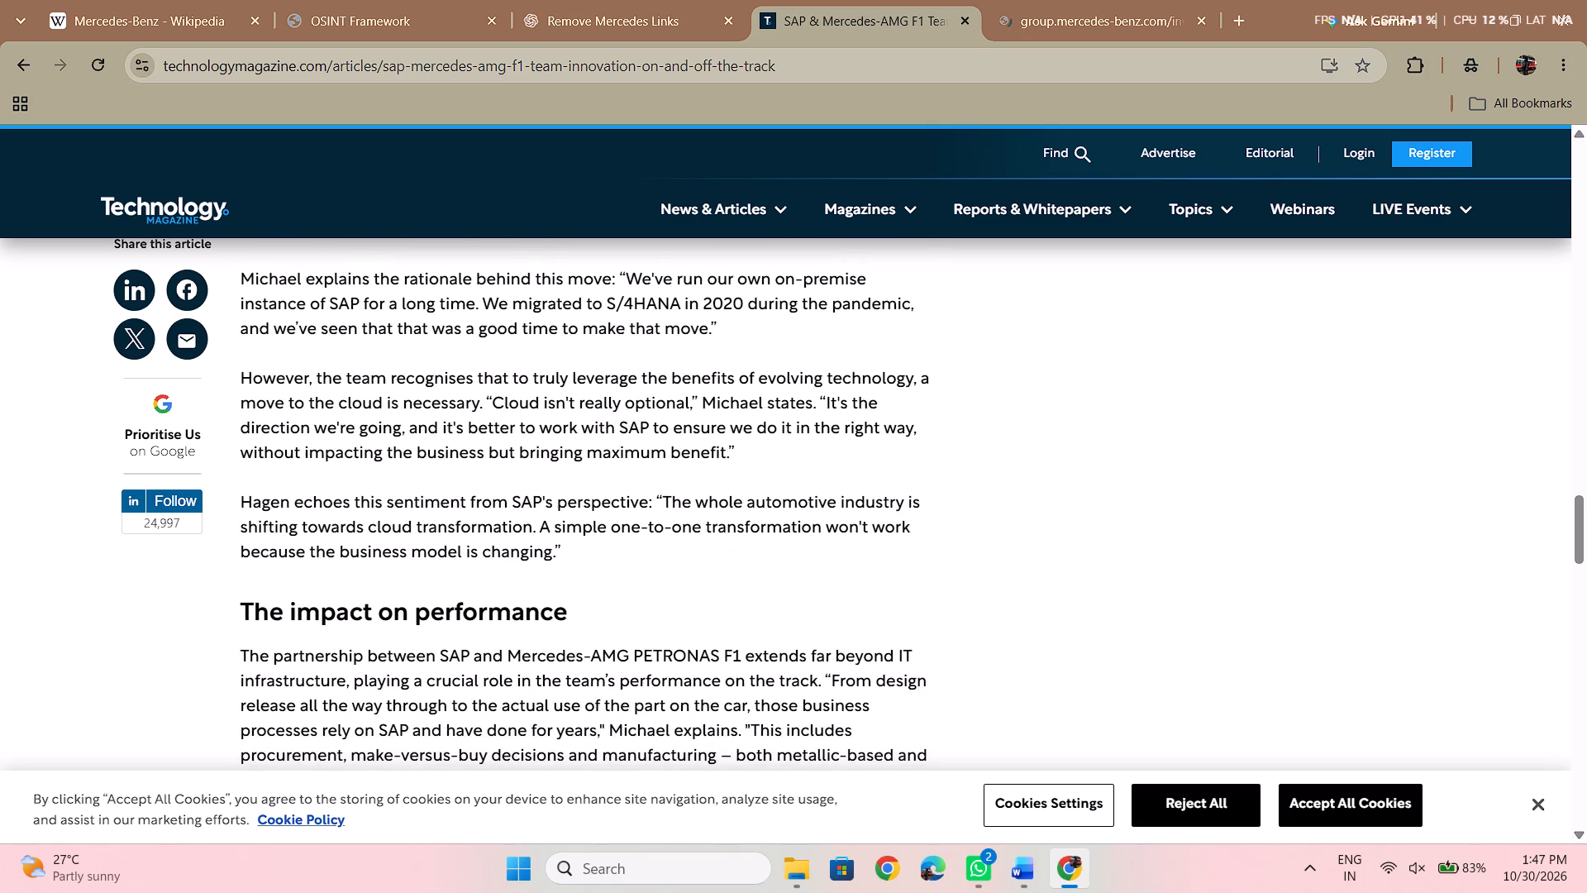
{"action": "scroll", "coordinate": [686, 303], "scroll_direction": "down", "scroll_amount": 4}
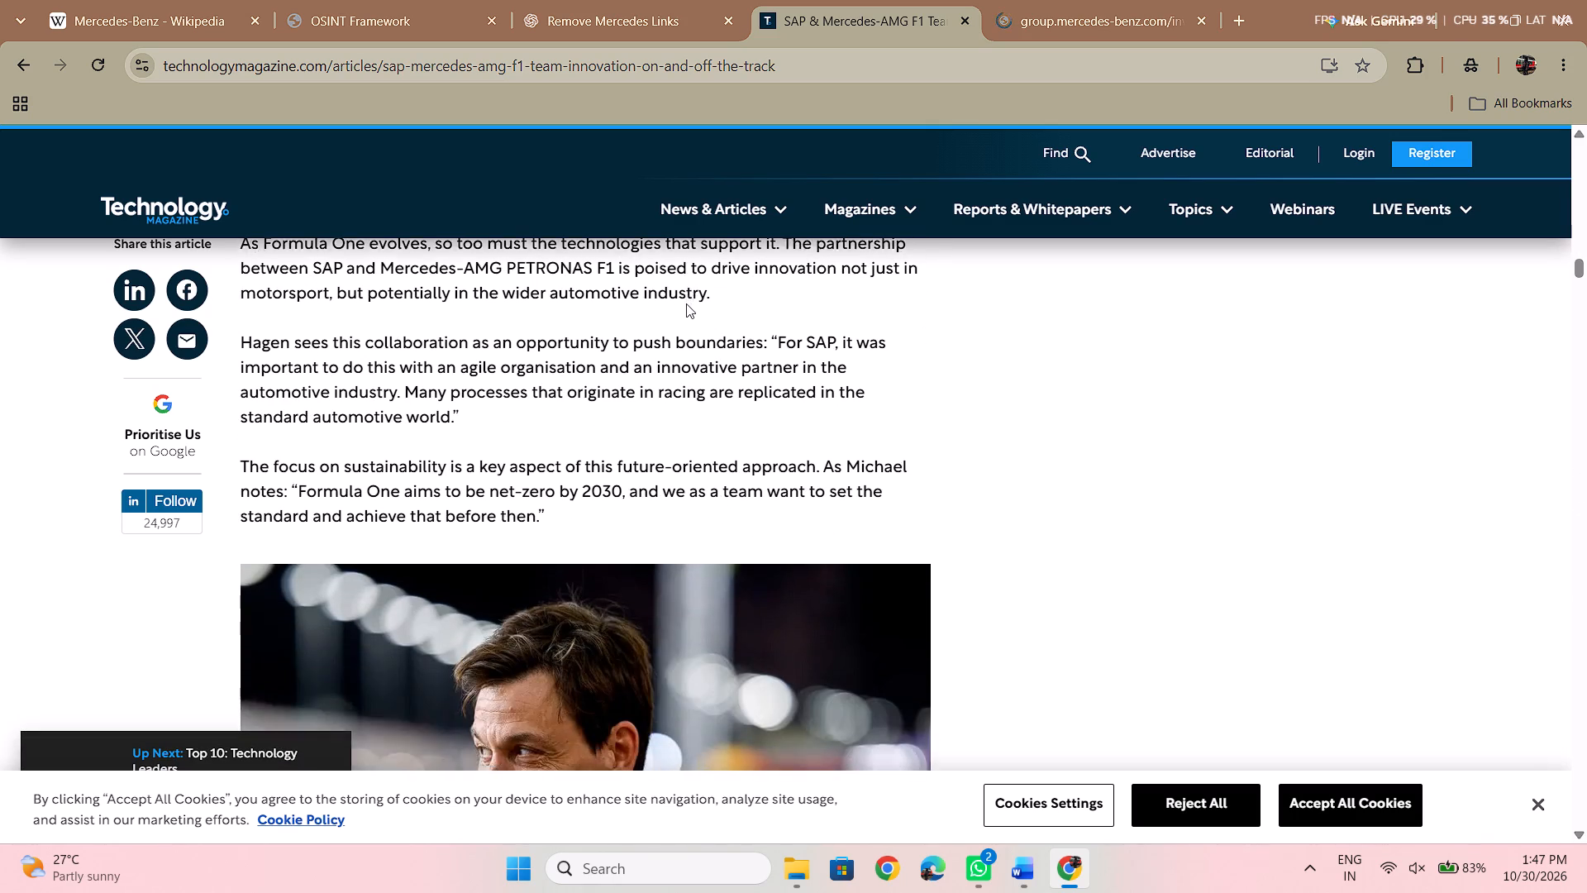
{"action": "scroll", "coordinate": [686, 303], "scroll_direction": "down", "scroll_amount": 3}
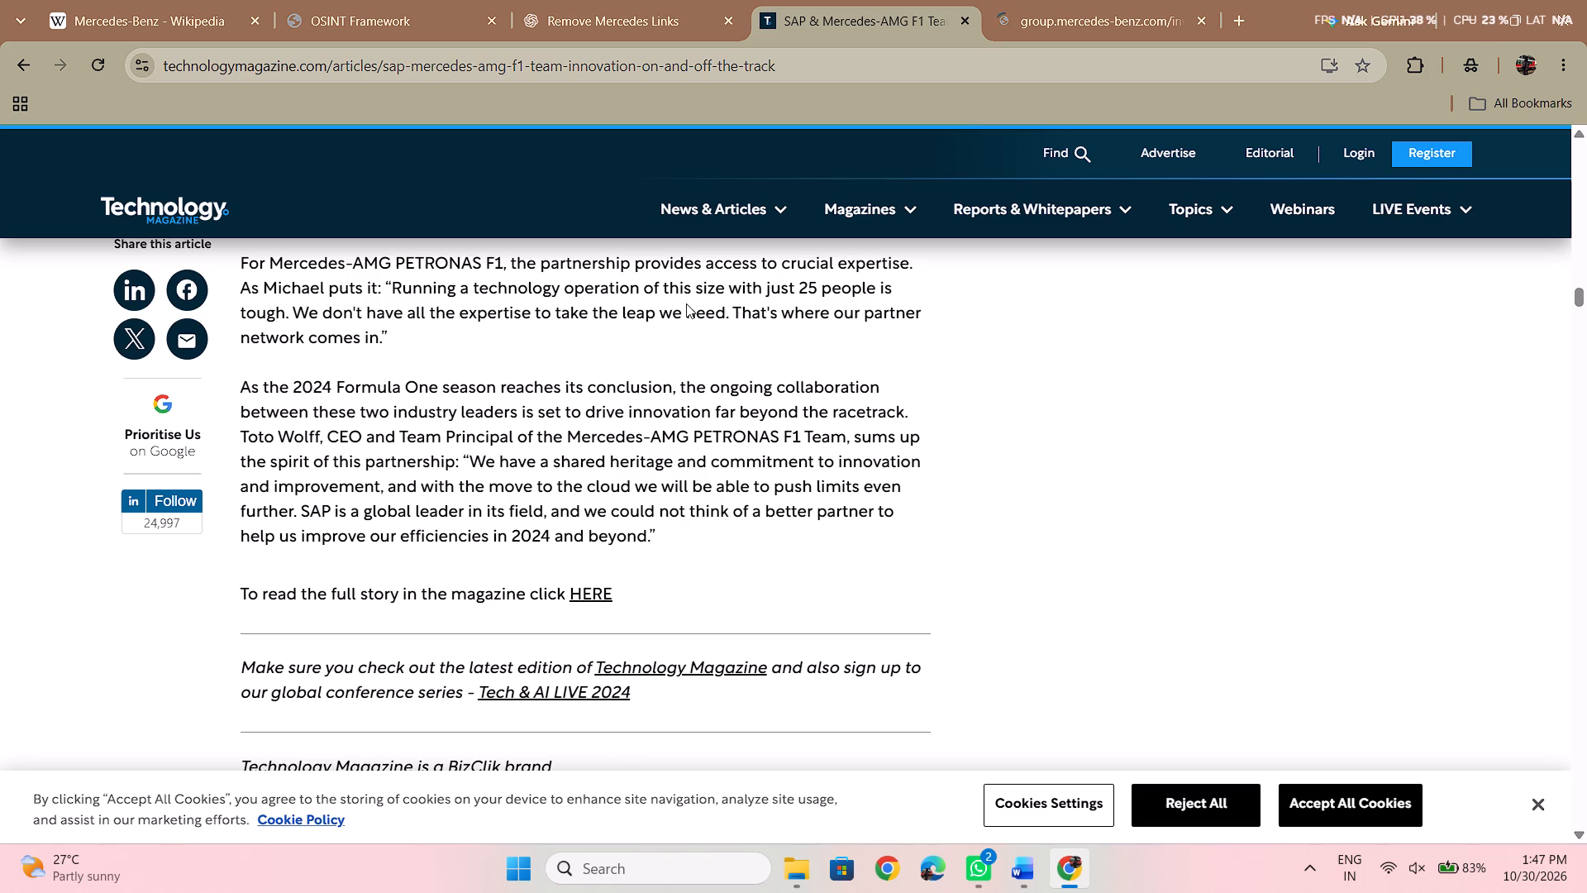
{"action": "scroll", "coordinate": [686, 303], "scroll_direction": "up", "scroll_amount": 2}
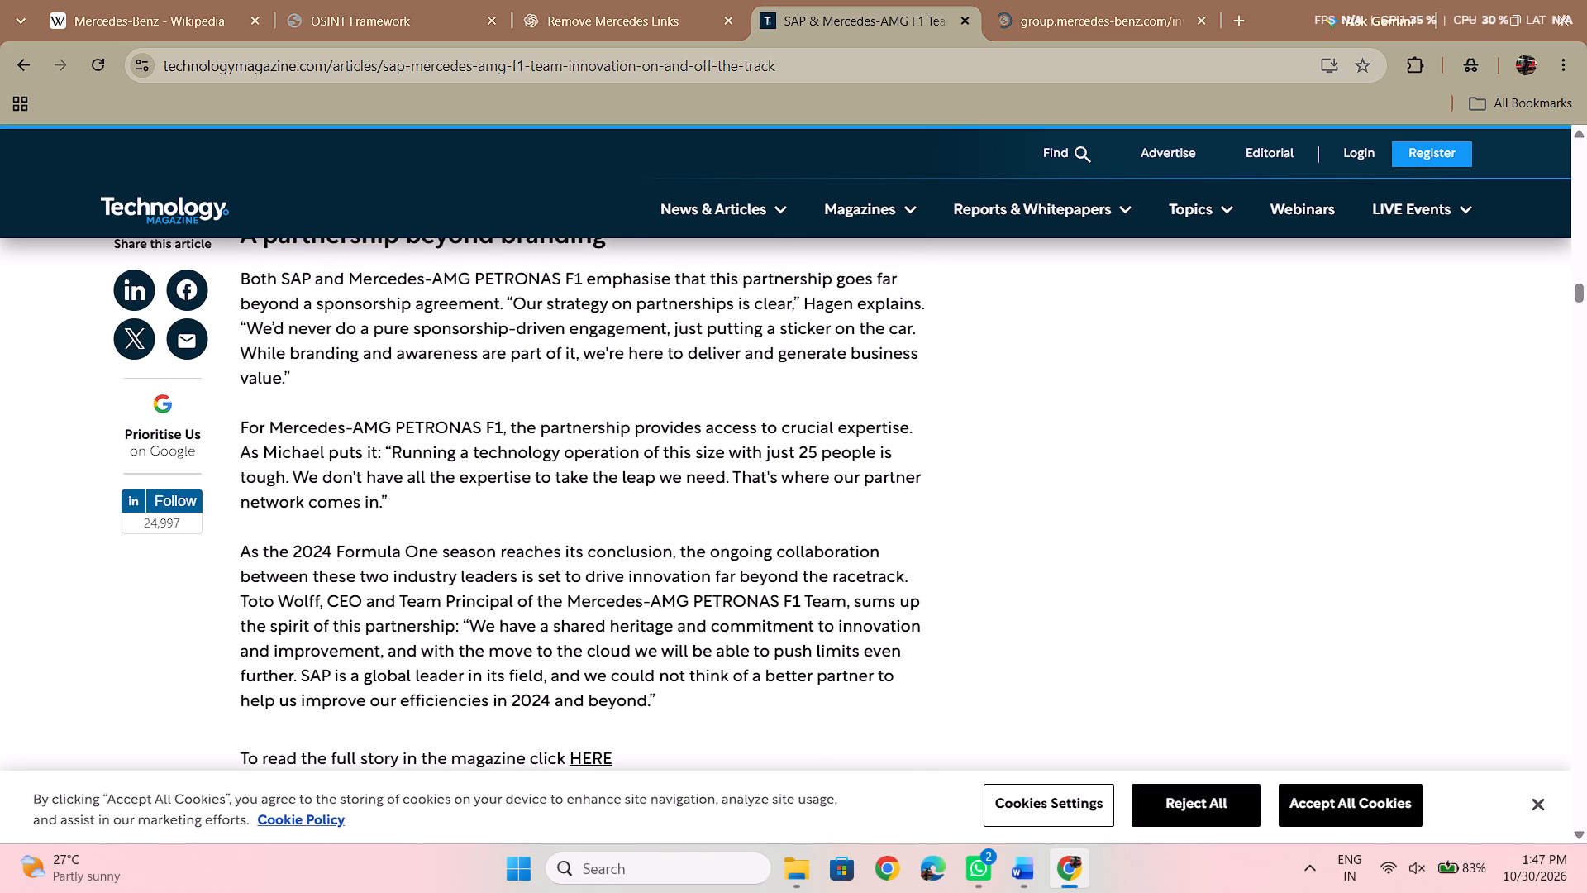
{"action": "left_click", "coordinate": [1127, 0]}
{"action": "left_click", "coordinate": [928, 0]}
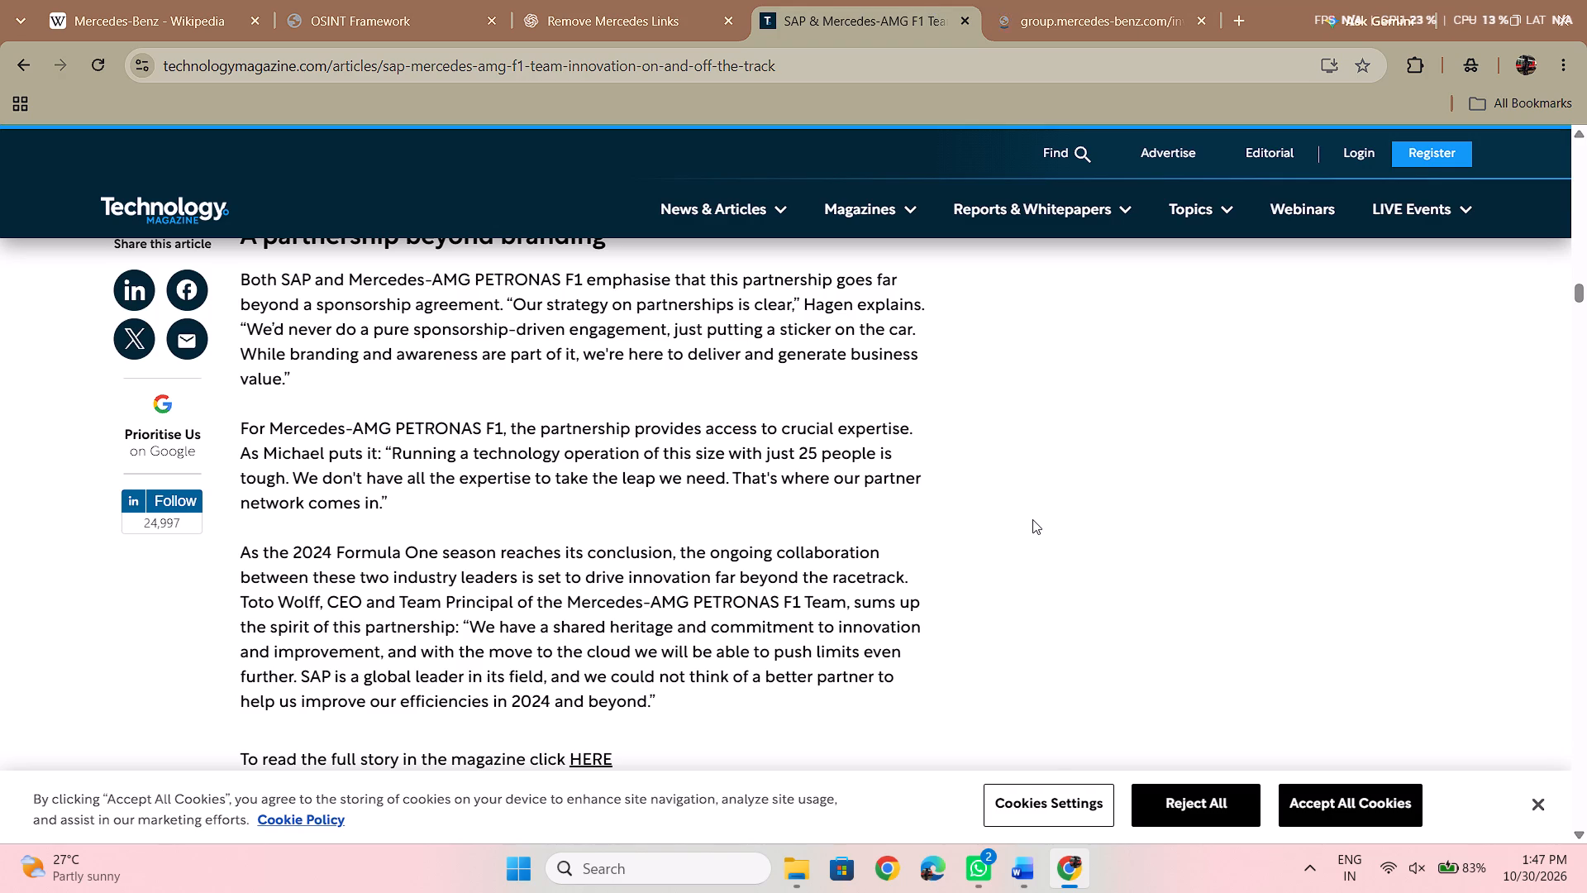
Switch to the Word report and place the cursor in the Finding cell for "SAP product and version".
{"action": "left_click", "coordinate": [1031, 862]}
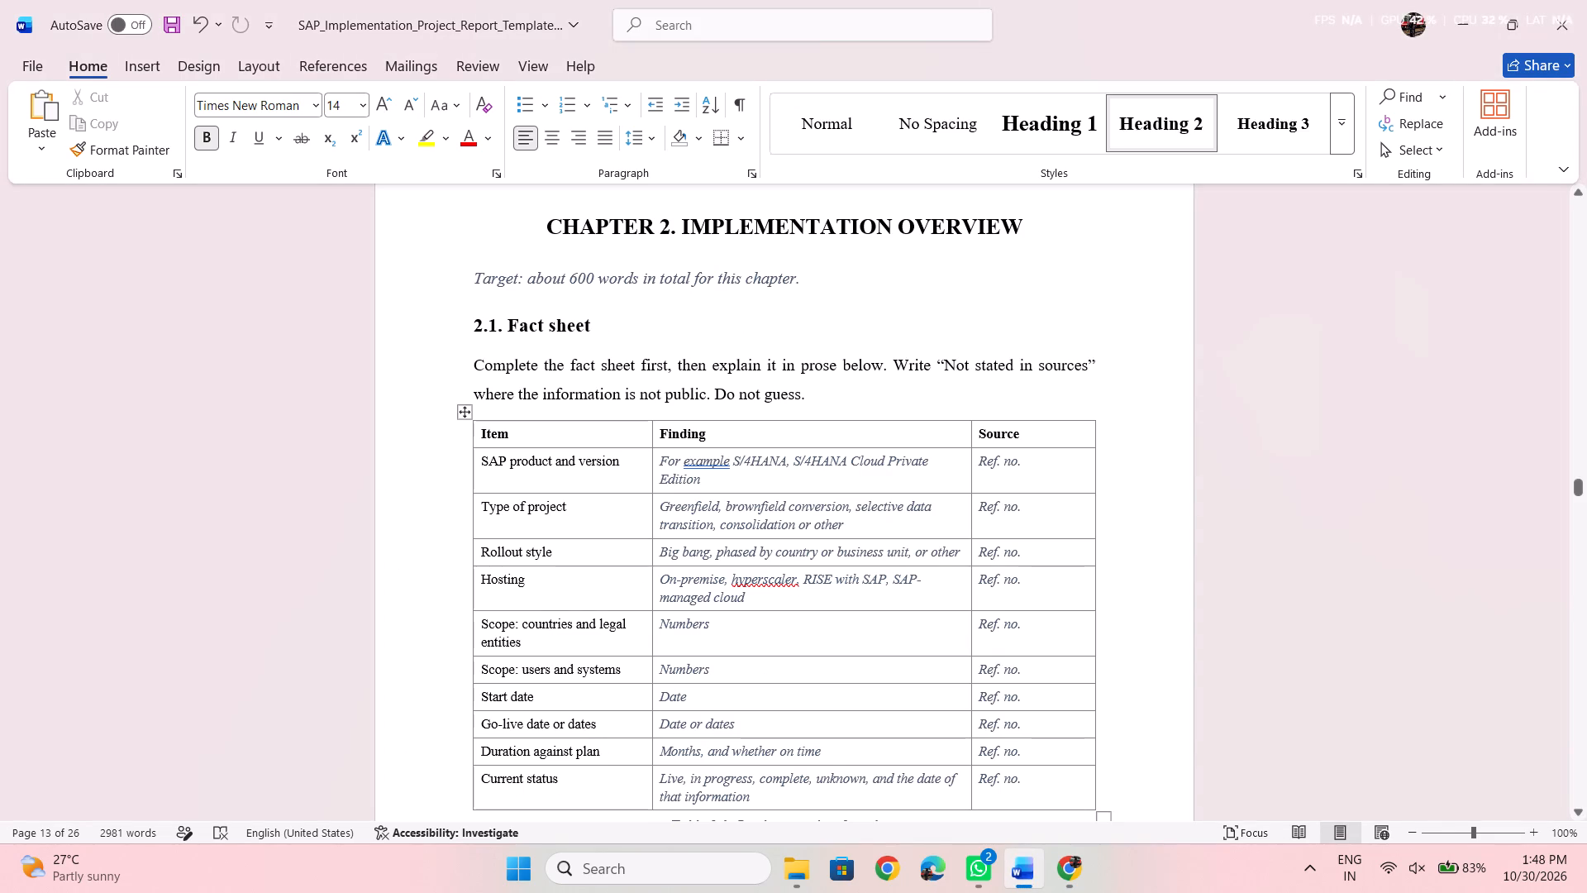
{"action": "left_click", "coordinate": [704, 486]}
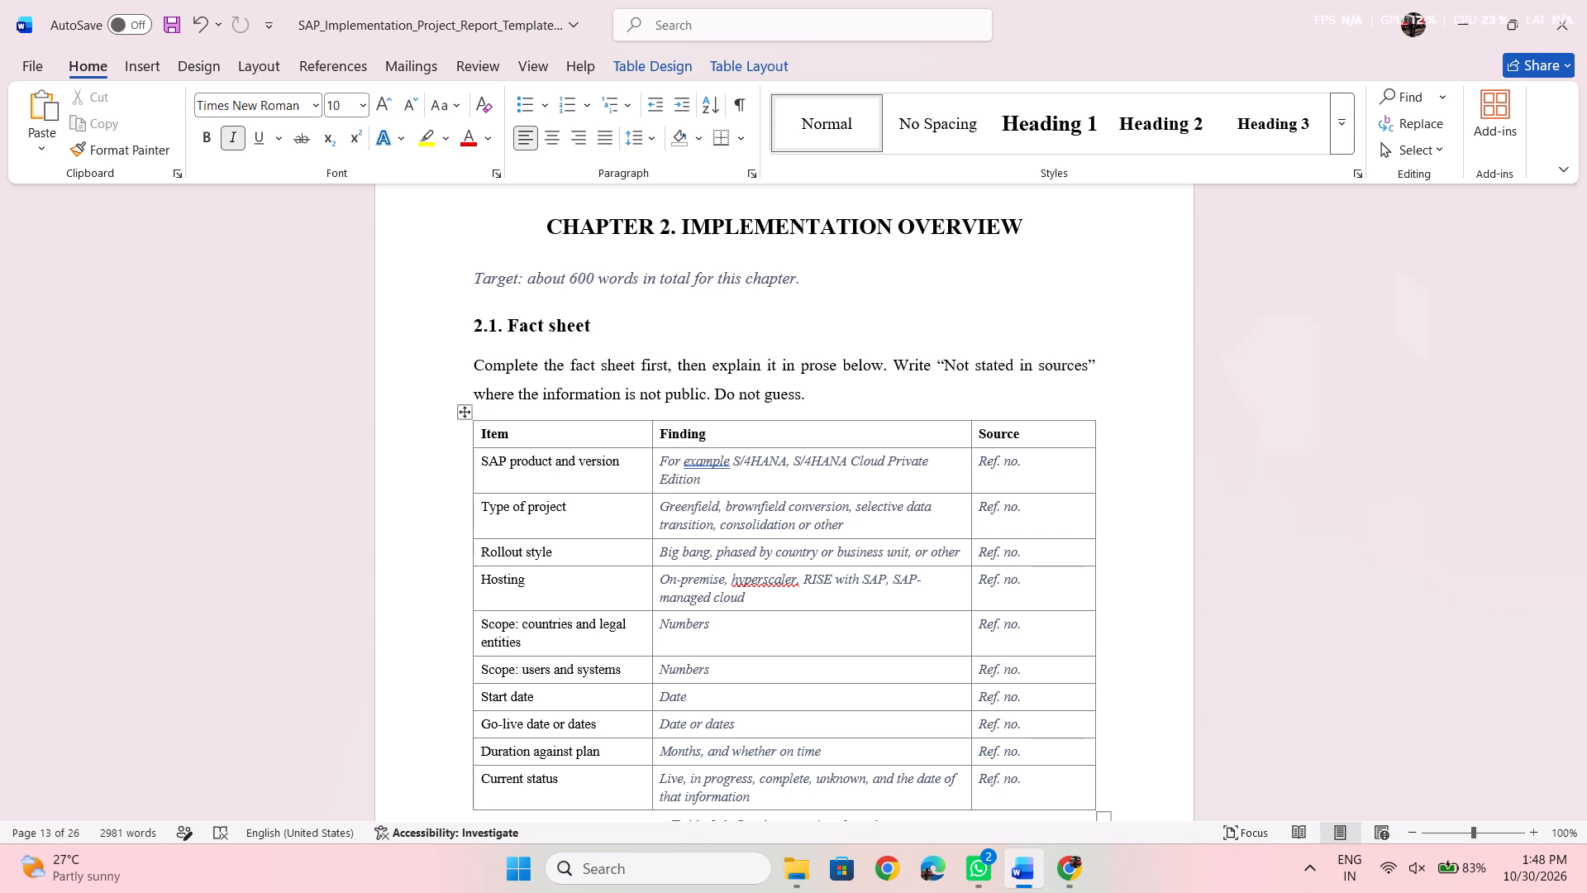
Switch back to Chrome and open the full magazine story linked at the end of the Mercedes-AMG F1 article.
{"action": "left_click", "coordinate": [1080, 892]}
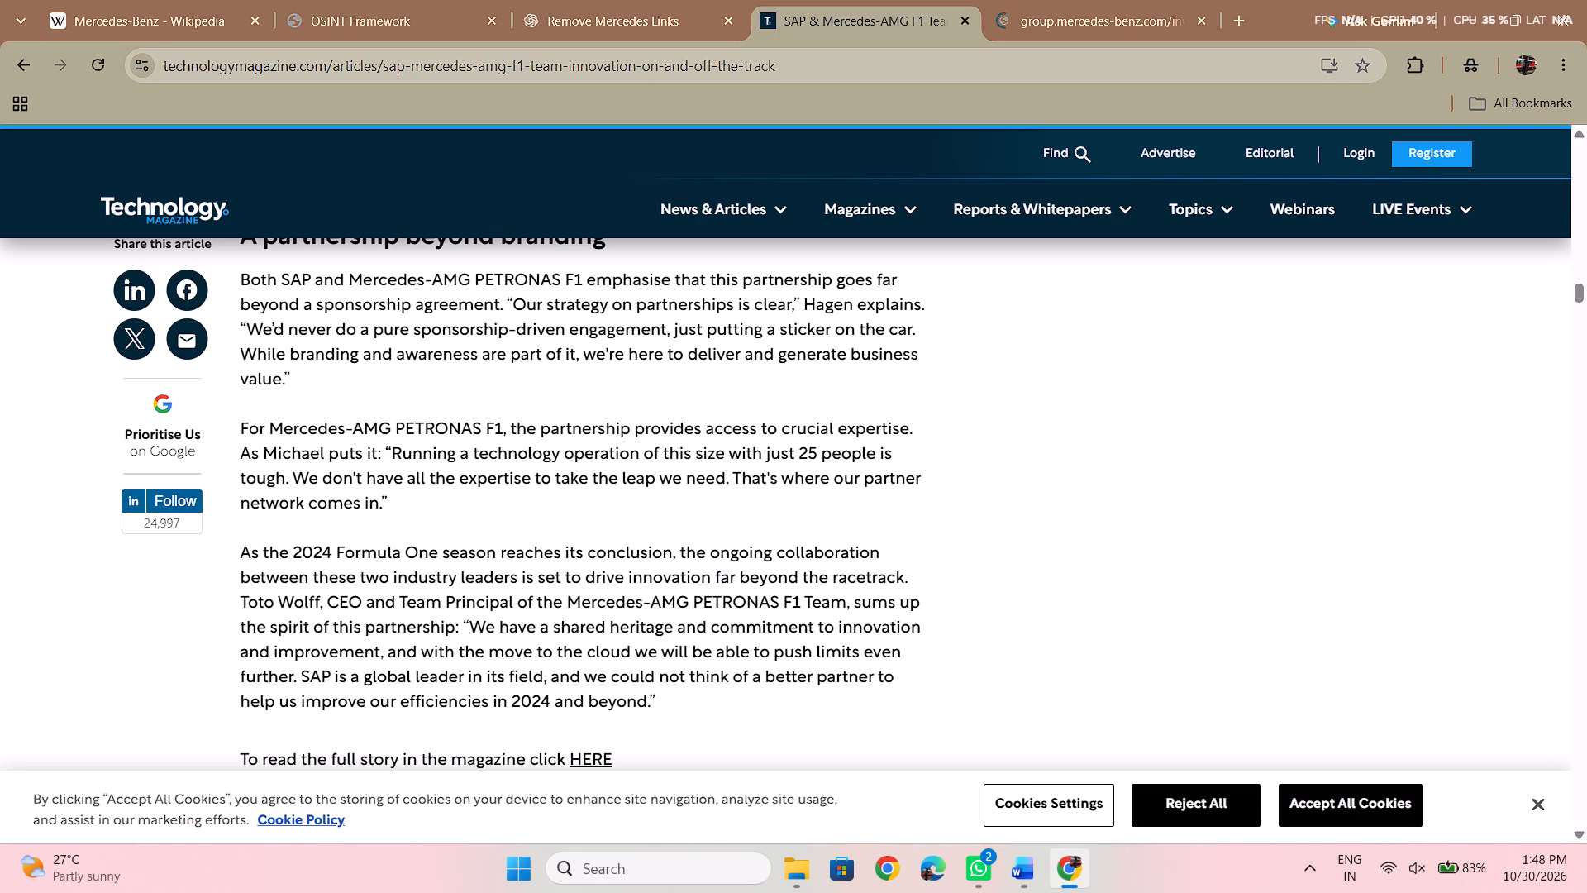
{"action": "scroll", "coordinate": [763, 635], "scroll_direction": "up", "scroll_amount": 1}
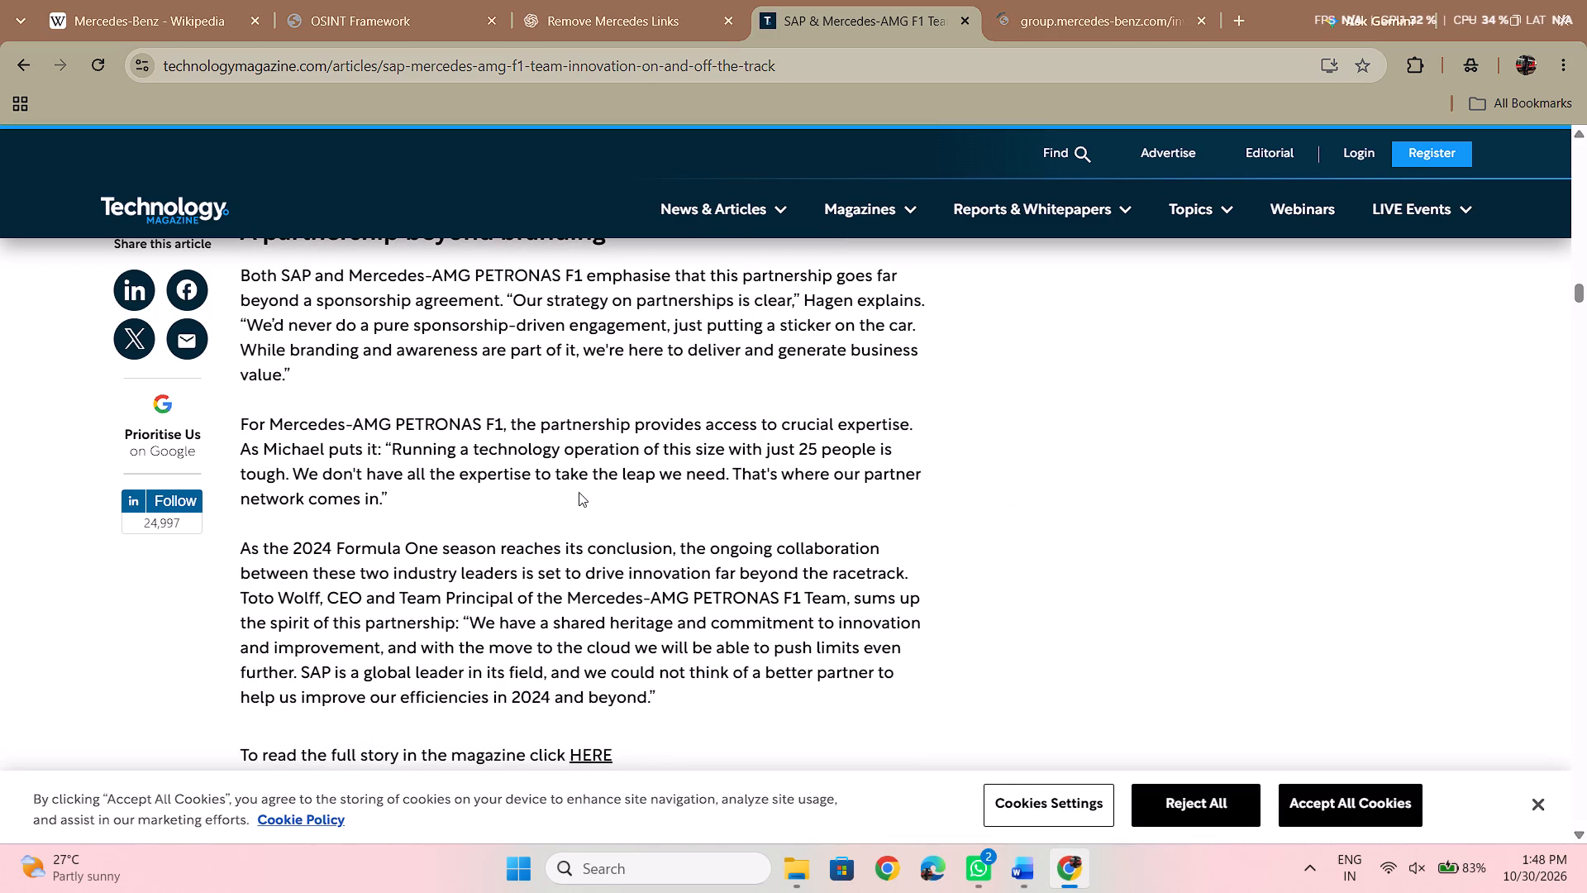
{"action": "scroll", "coordinate": [579, 492], "scroll_direction": "down", "scroll_amount": 2}
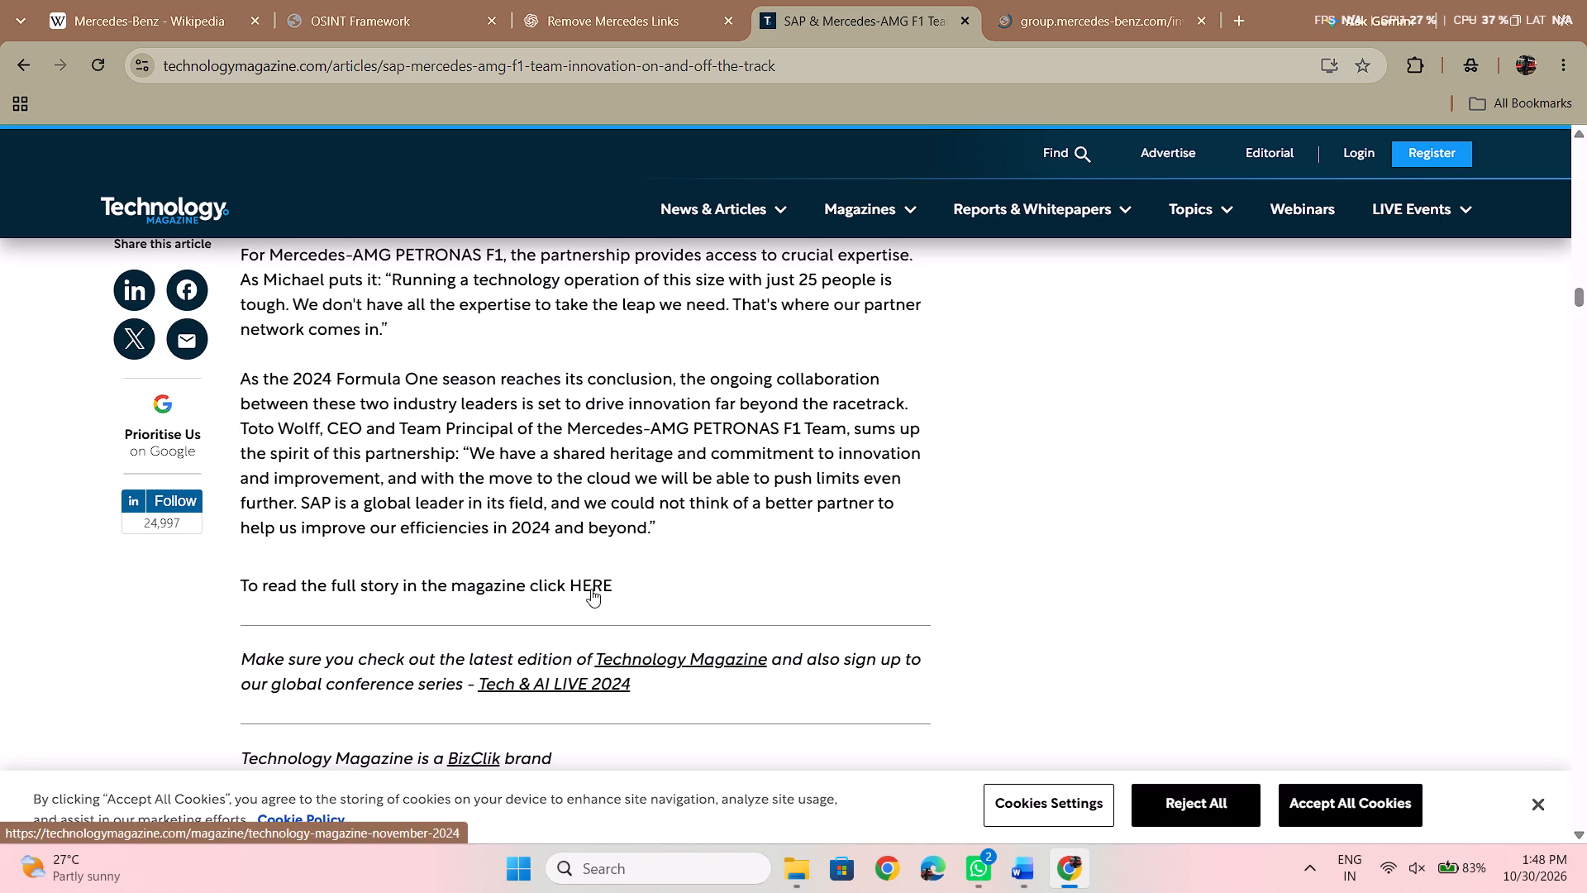
{"action": "left_click", "coordinate": [591, 589]}
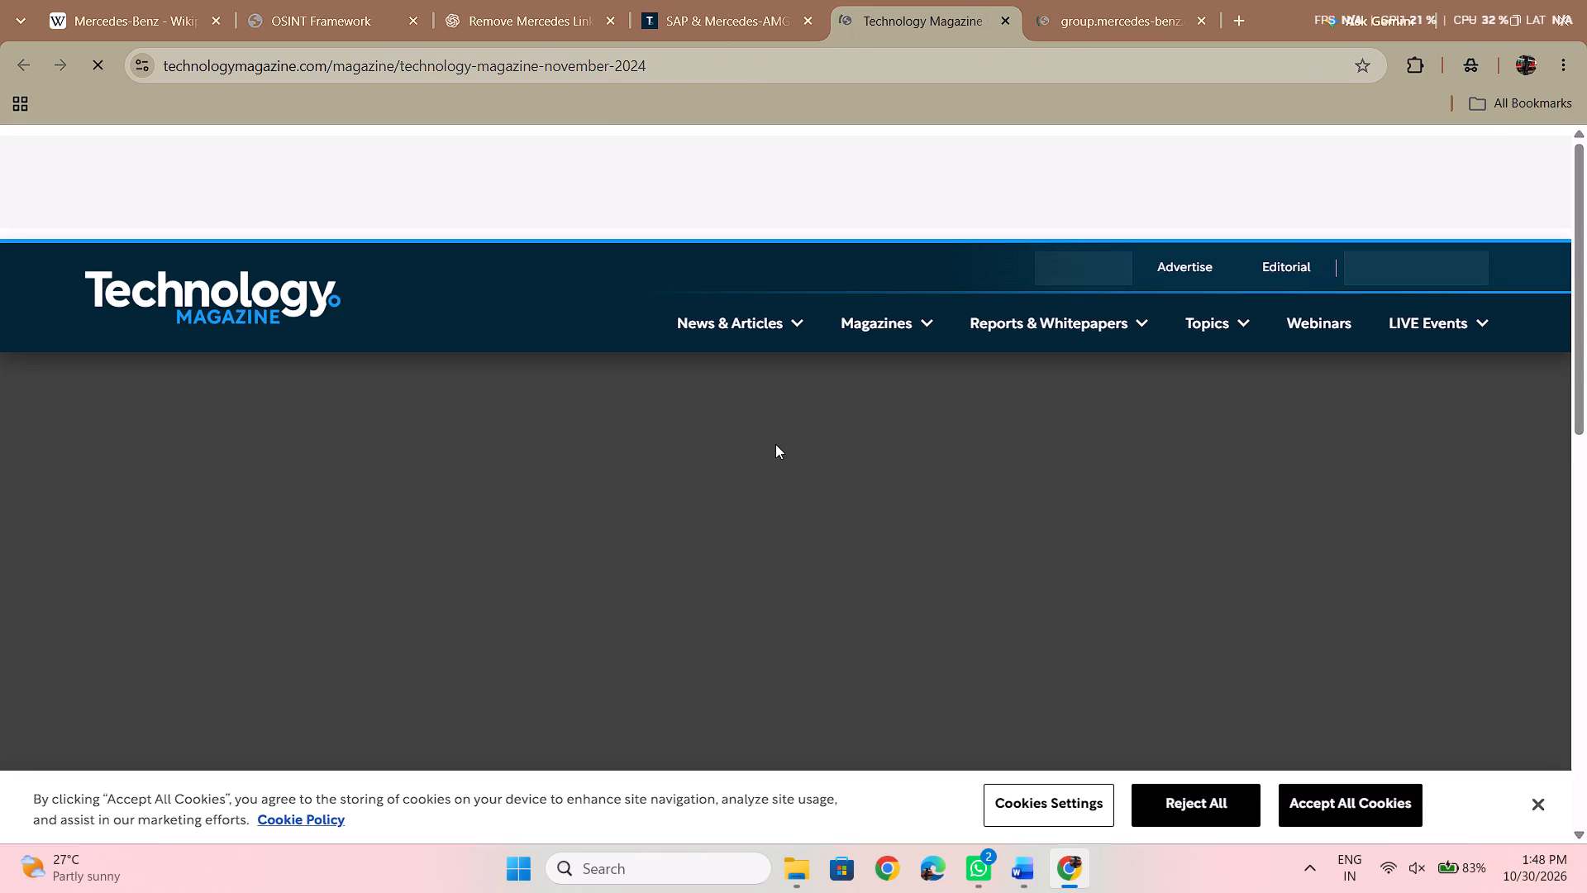
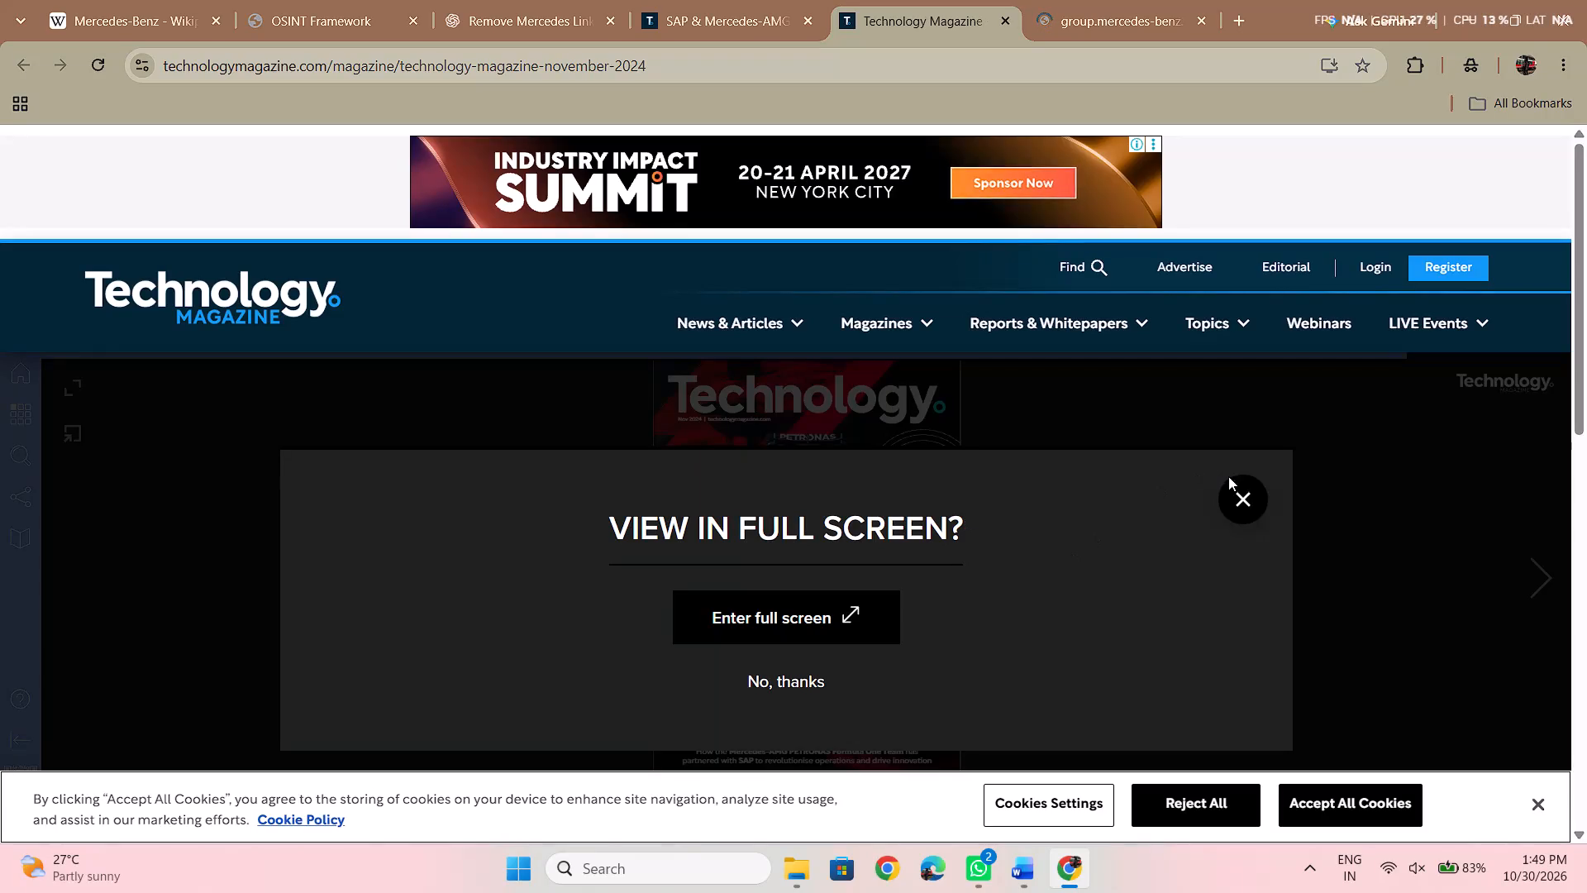
Dismiss the full-screen prompt and look through the November 2024 Technology Magazine viewer and its contents overview.
{"action": "left_click", "coordinate": [1247, 505]}
{"action": "scroll", "coordinate": [889, 586], "scroll_direction": "down", "scroll_amount": 2}
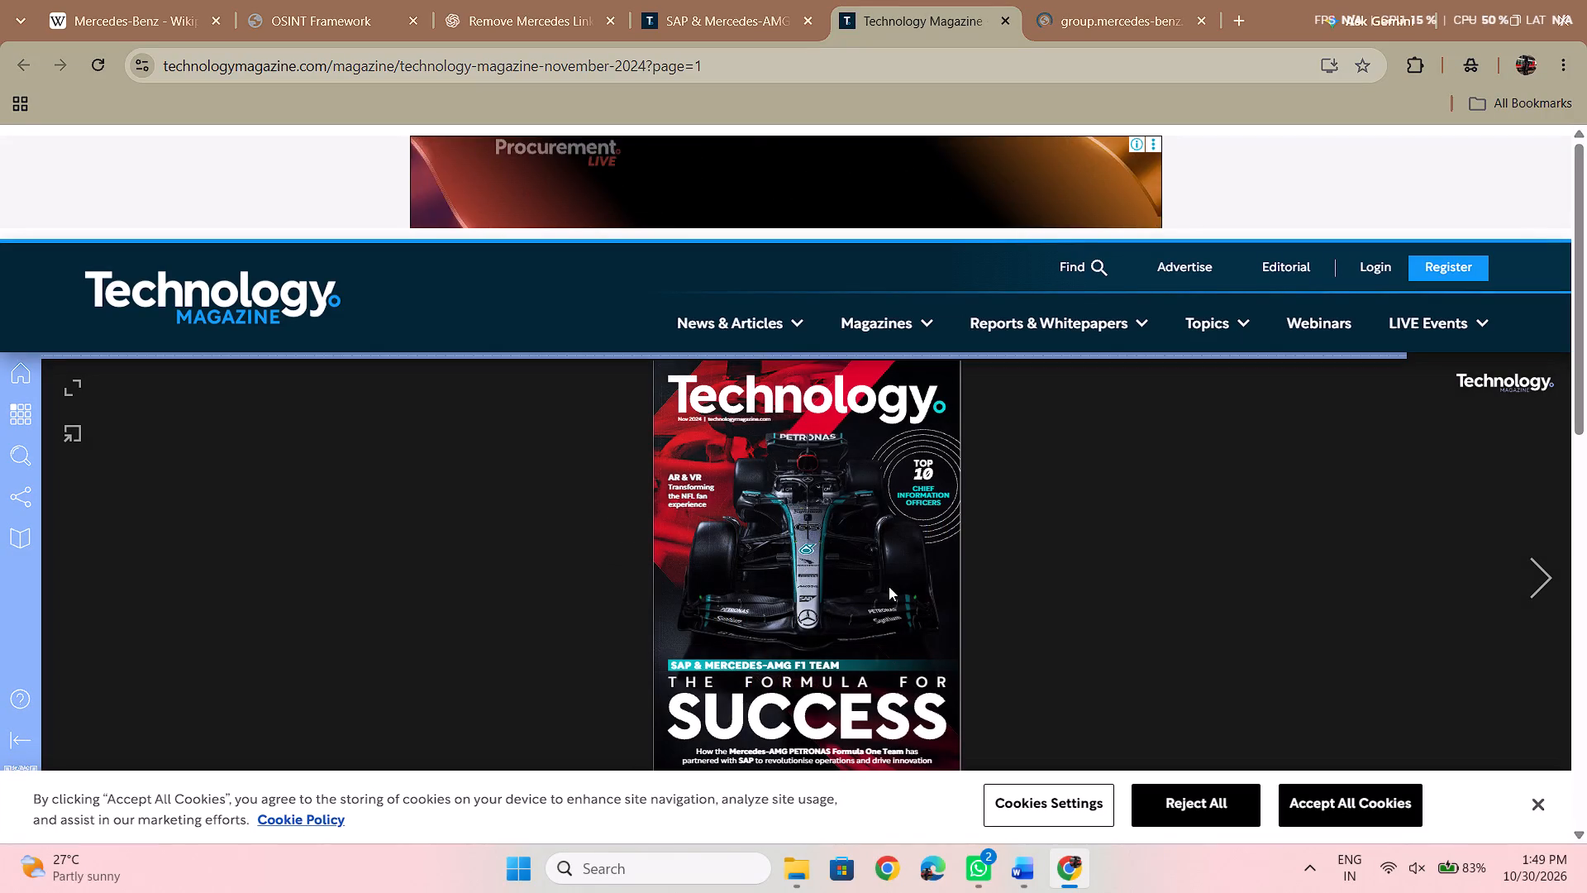
{"action": "scroll", "coordinate": [889, 586], "scroll_direction": "down", "scroll_amount": 1}
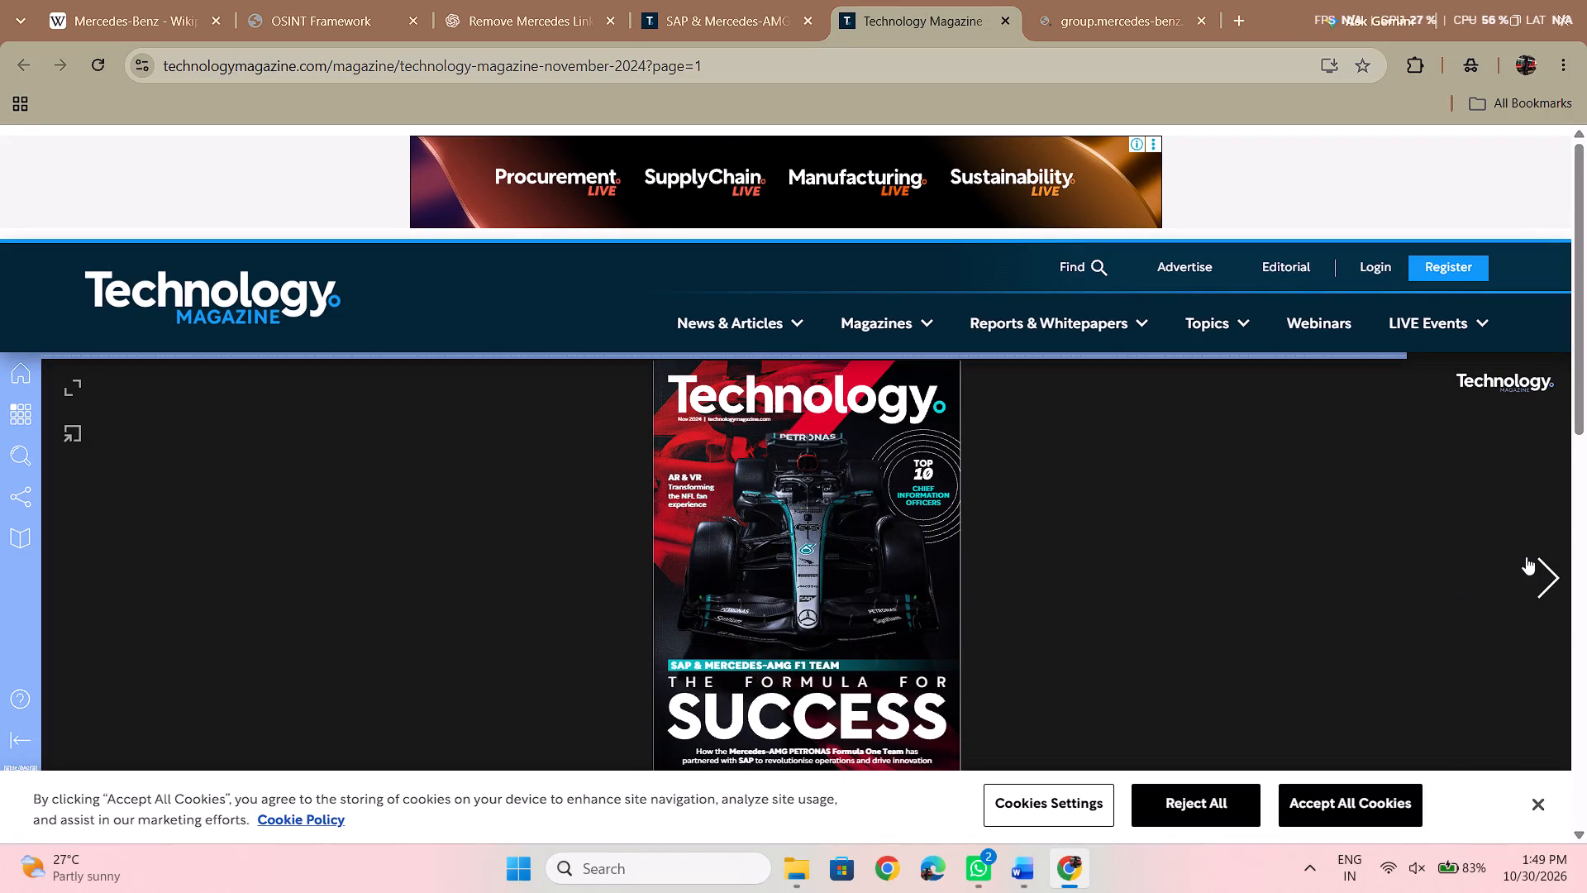
{"action": "left_click", "coordinate": [1531, 557]}
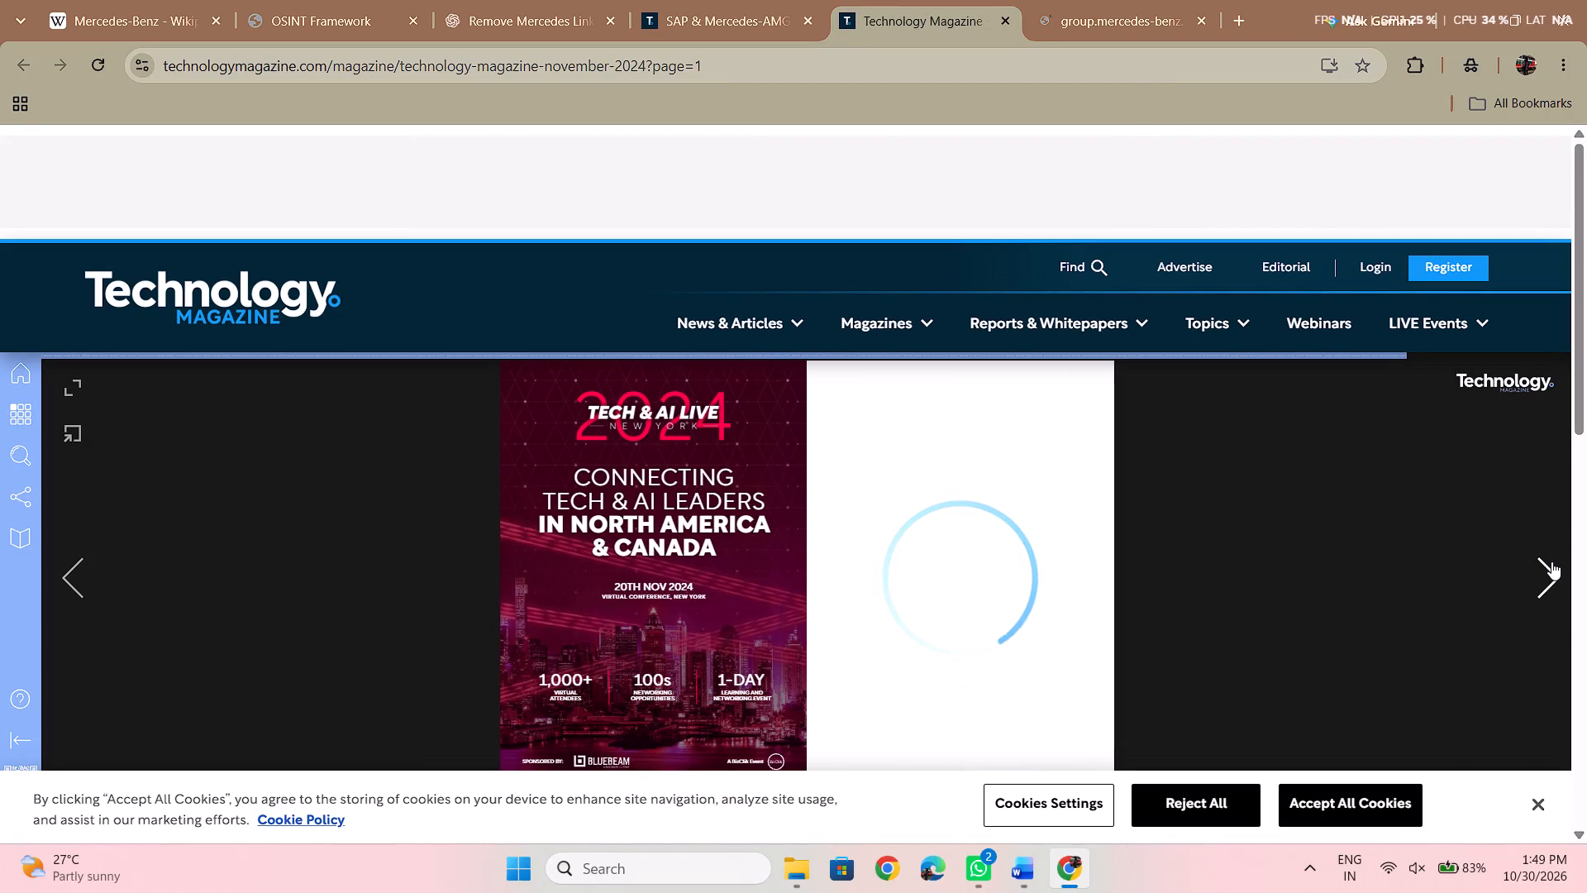
{"action": "left_click", "coordinate": [1551, 561]}
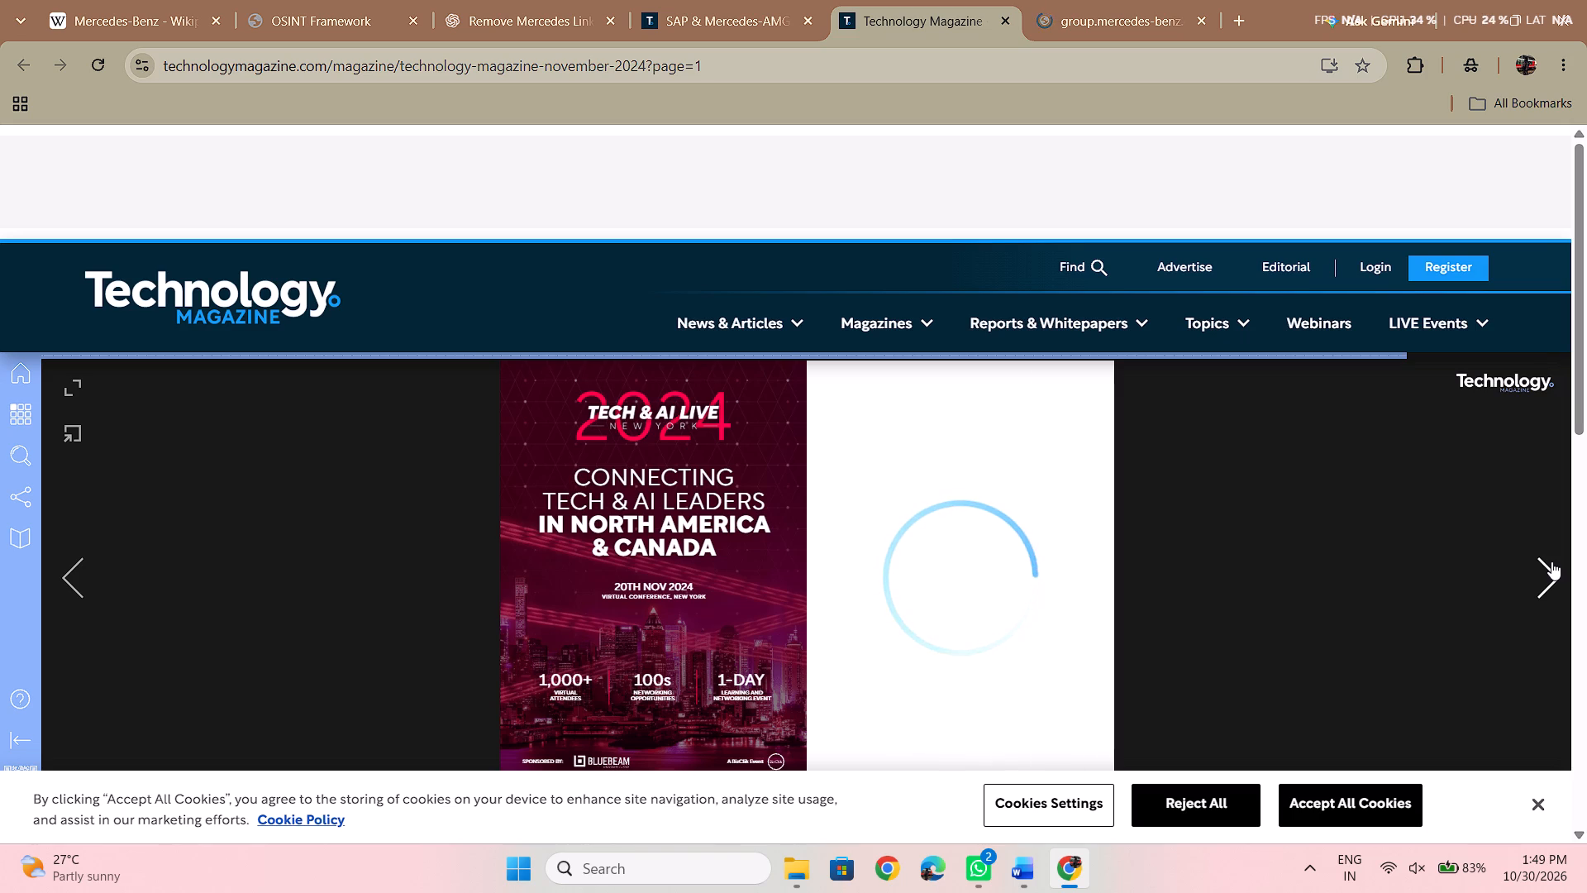
{"action": "scroll", "coordinate": [1232, 596], "scroll_direction": "down", "scroll_amount": 3}
{"action": "scroll", "coordinate": [970, 661], "scroll_direction": "down", "scroll_amount": 3}
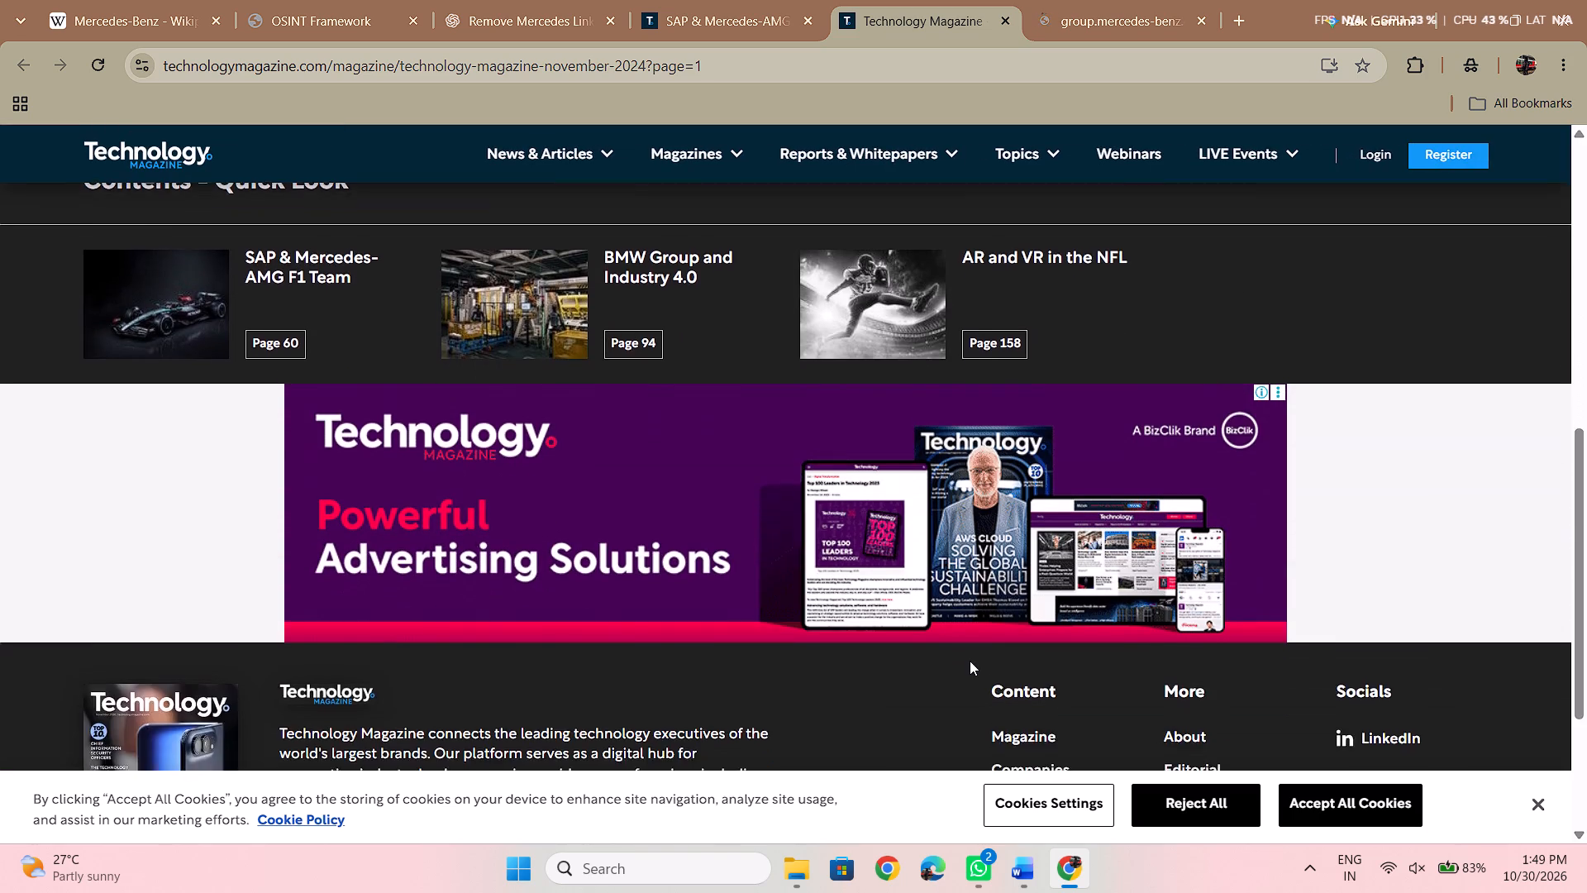
{"action": "scroll", "coordinate": [970, 661], "scroll_direction": "down", "scroll_amount": 7}
{"action": "scroll", "coordinate": [970, 661], "scroll_direction": "up", "scroll_amount": 9}
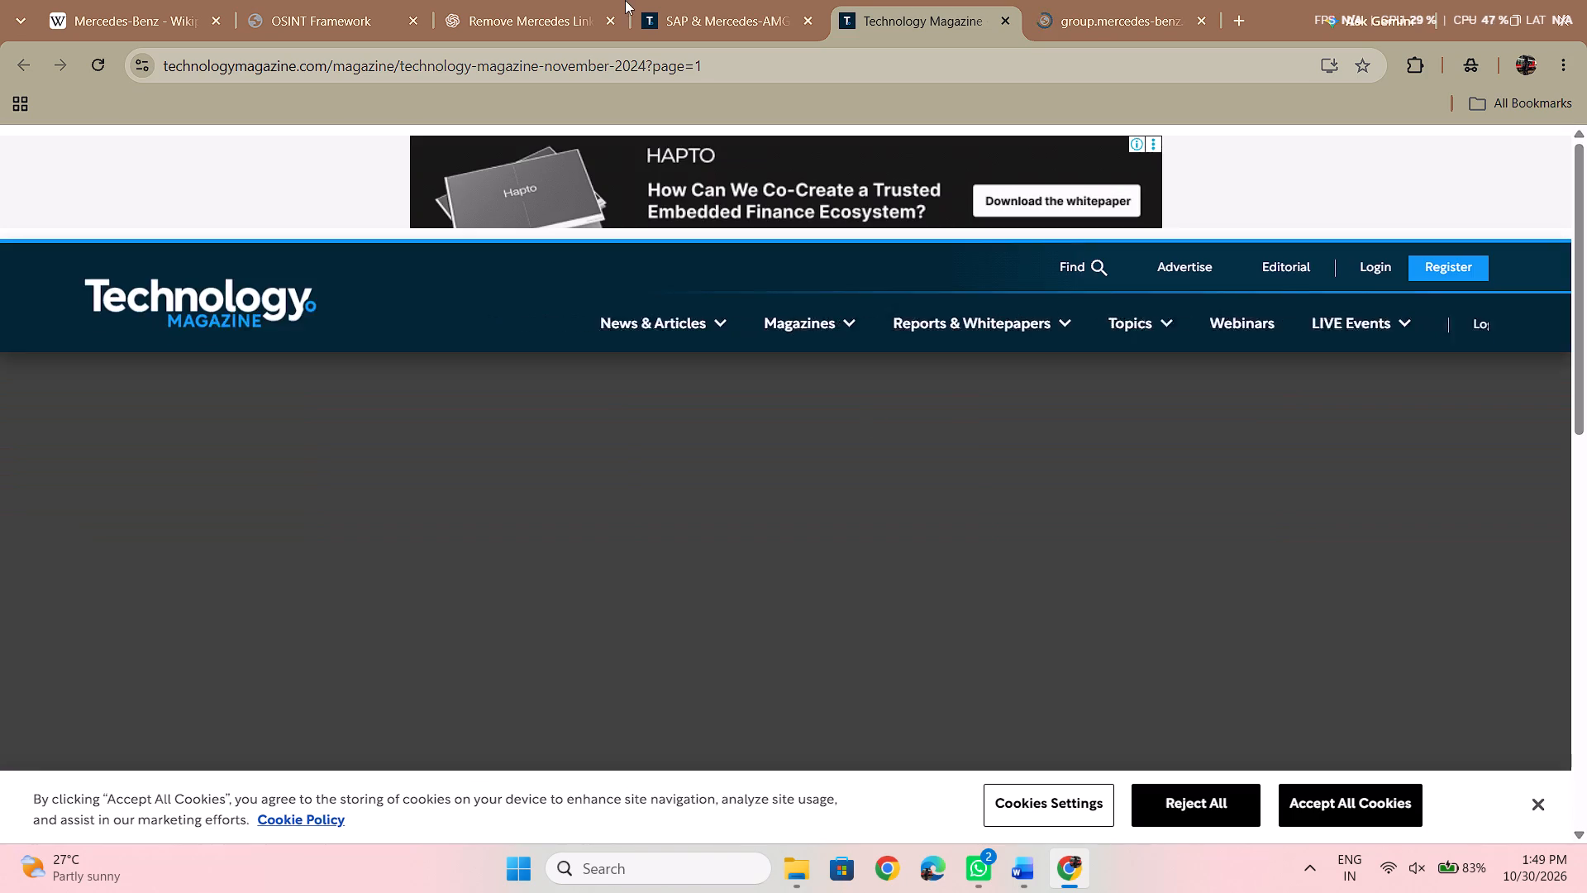
Return to the SAP & Mercedes-AMG F1 Team article and skim it from its end back to the headline.
{"action": "left_click", "coordinate": [703, 0]}
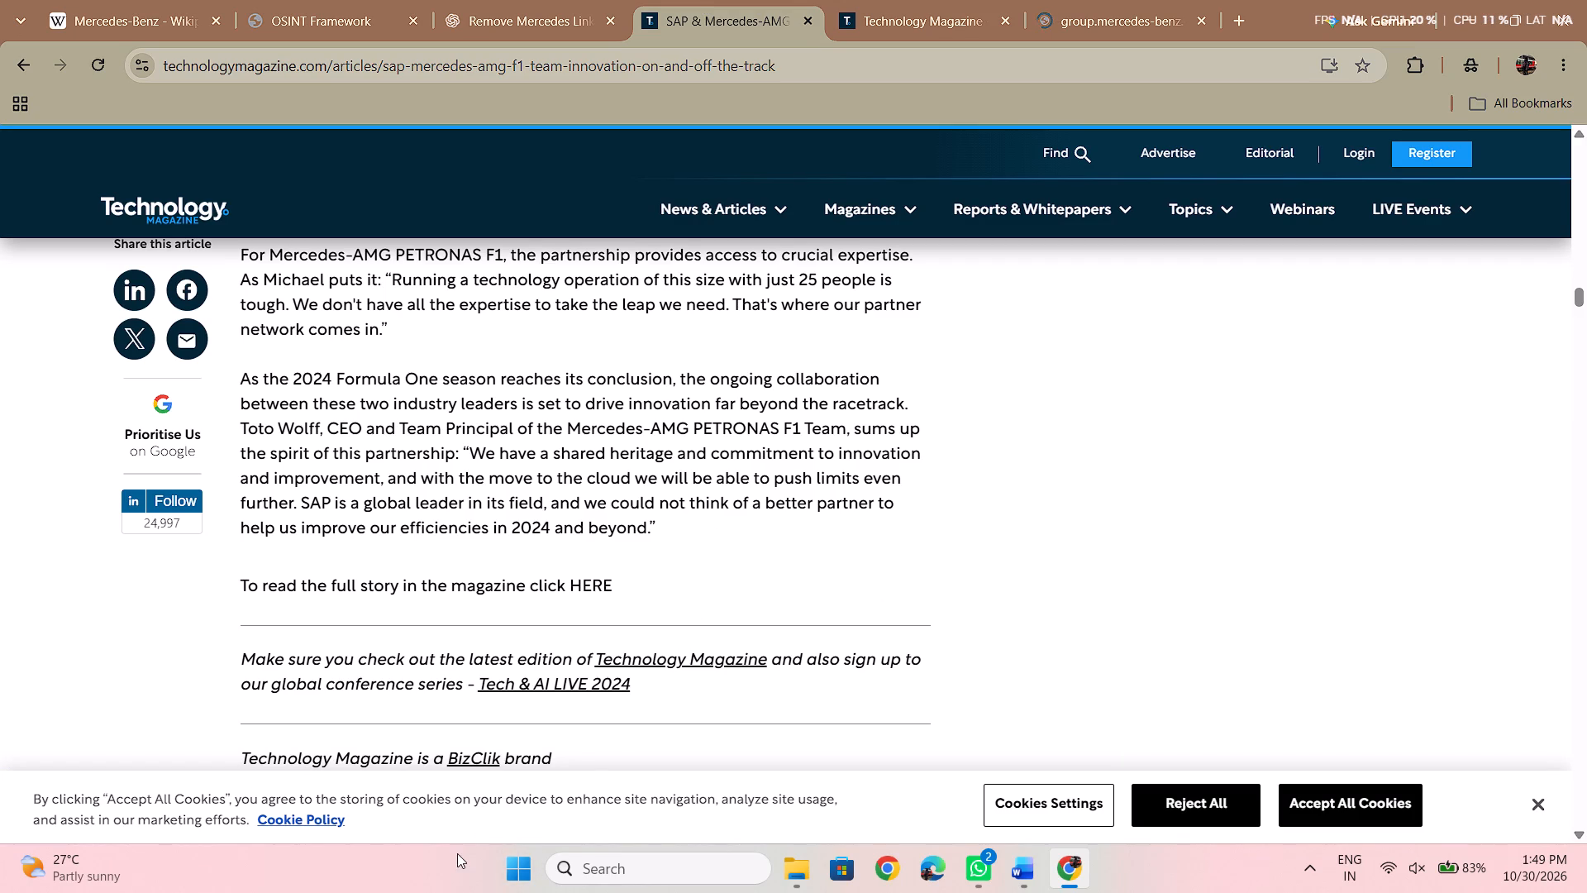
{"action": "scroll", "coordinate": [603, 743], "scroll_direction": "down", "scroll_amount": 7}
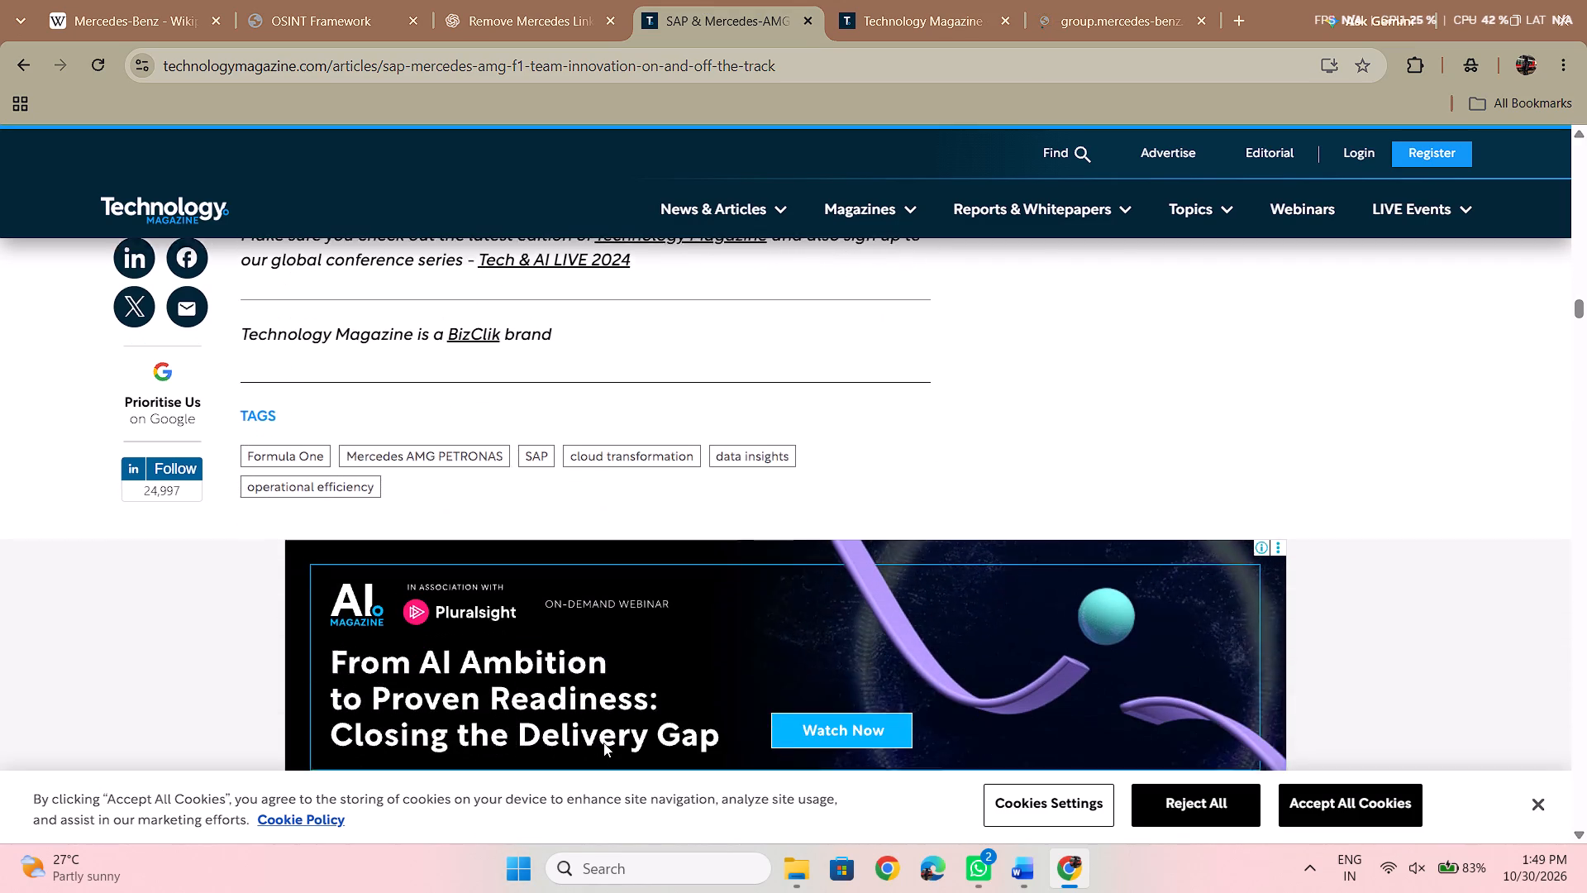
{"action": "scroll", "coordinate": [603, 743], "scroll_direction": "down", "scroll_amount": 2}
{"action": "scroll", "coordinate": [603, 743], "scroll_direction": "up", "scroll_amount": 1}
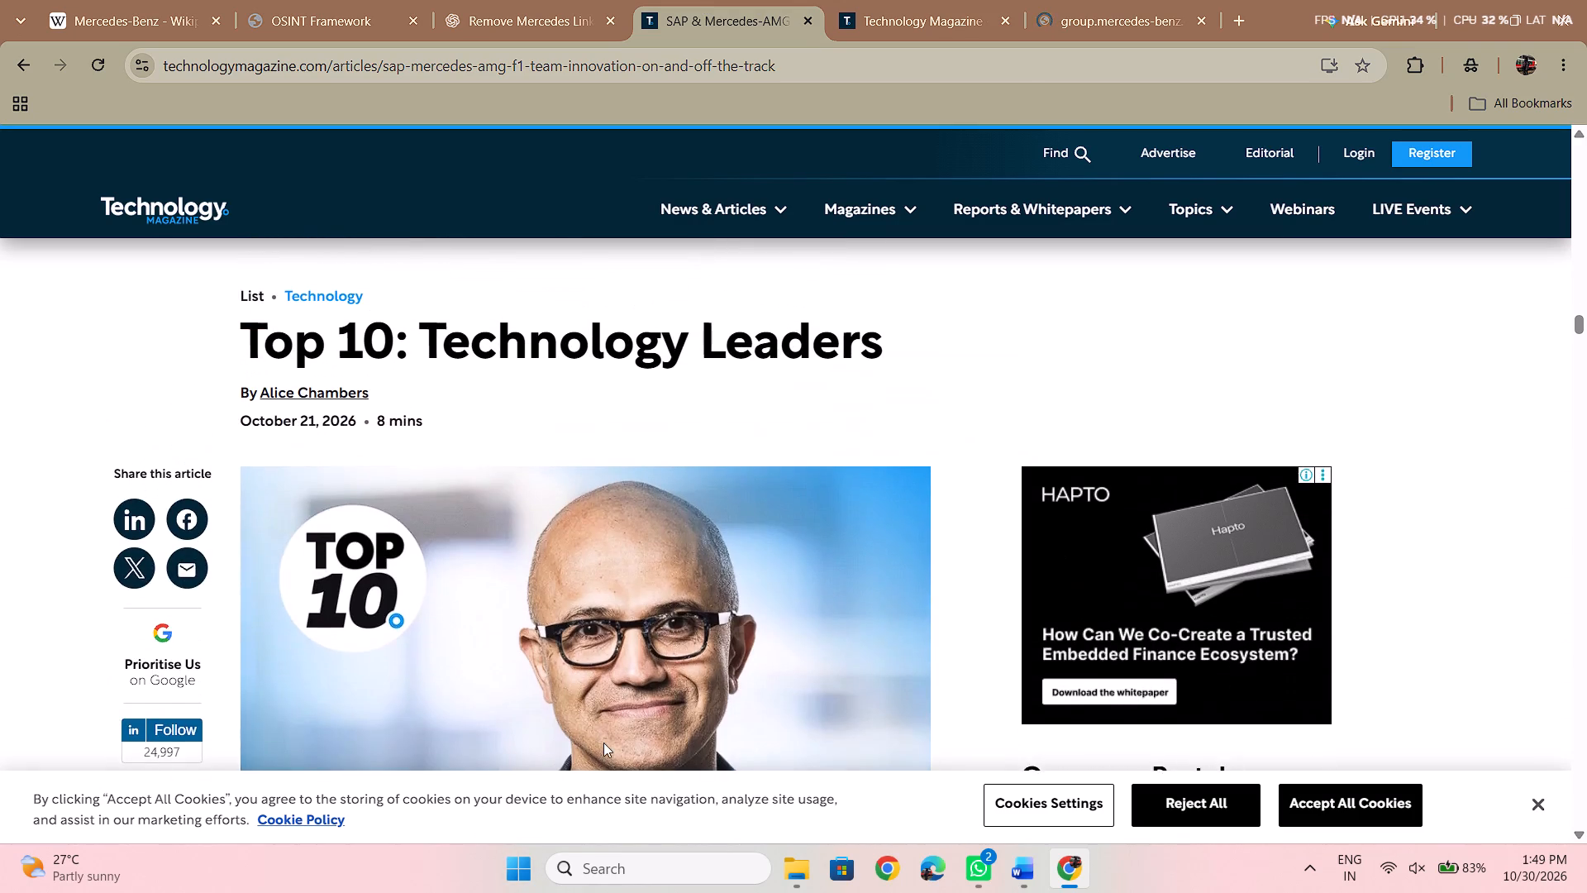
{"action": "scroll", "coordinate": [603, 743], "scroll_direction": "up", "scroll_amount": 13}
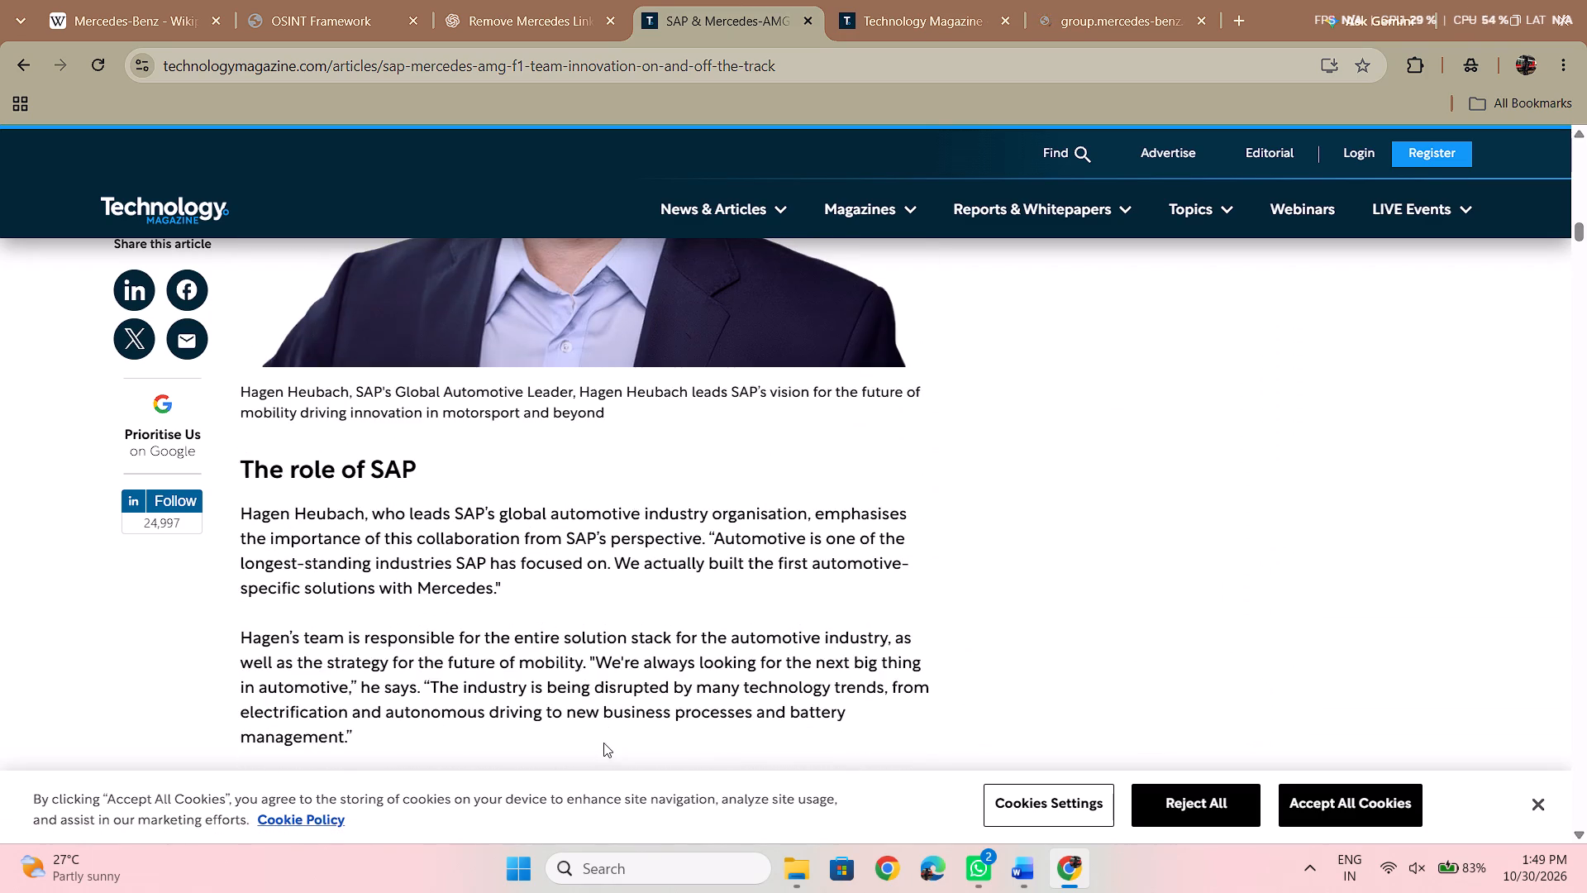
{"action": "scroll", "coordinate": [603, 743], "scroll_direction": "up", "scroll_amount": 6}
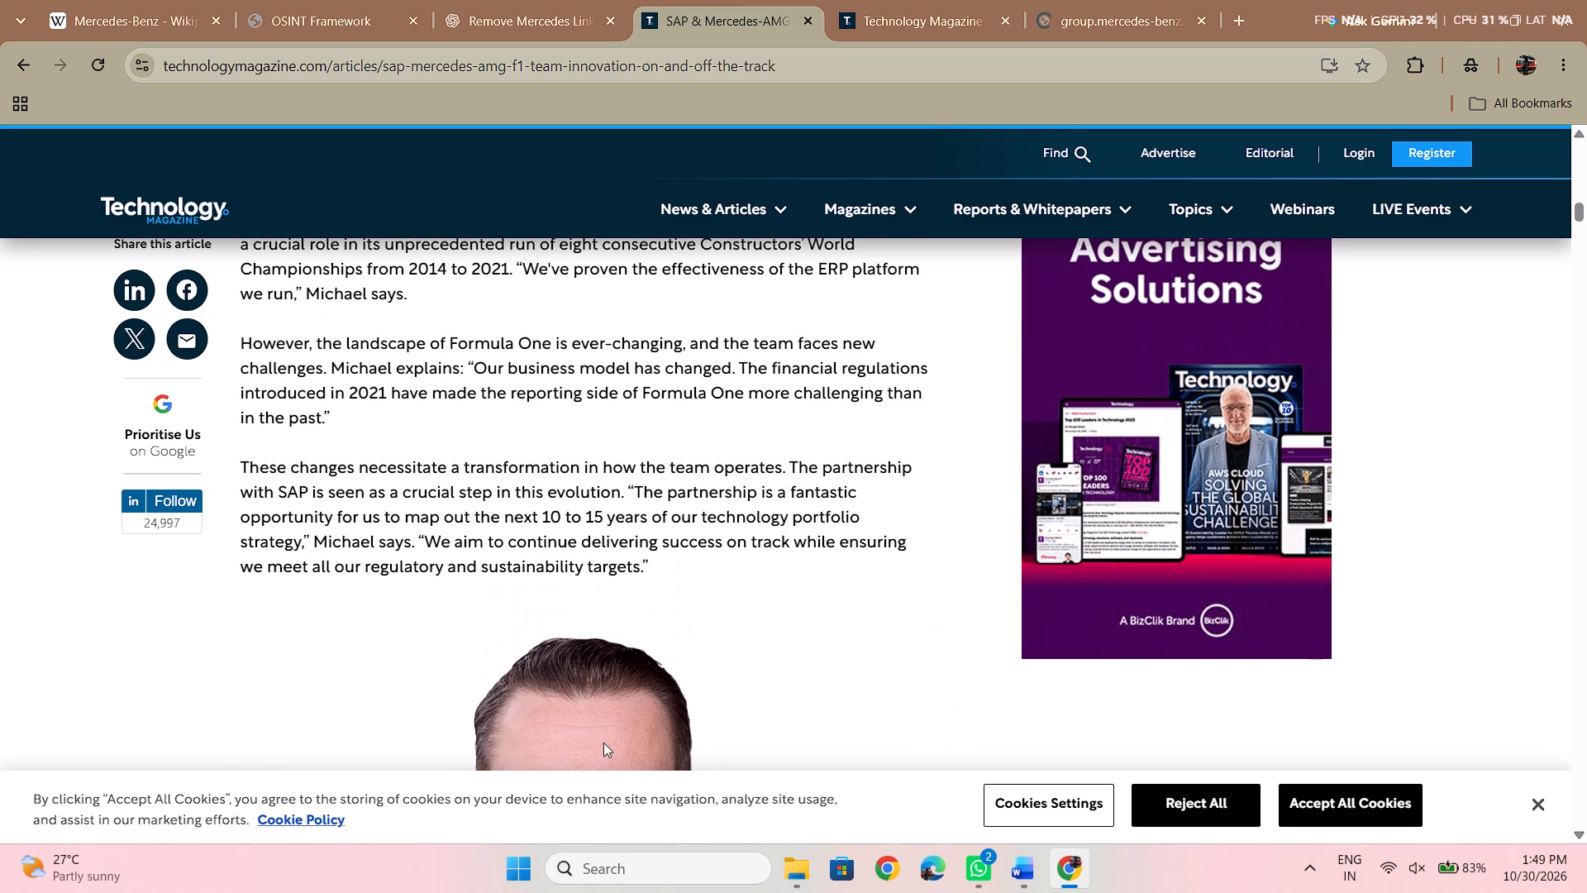
{"action": "scroll", "coordinate": [603, 743], "scroll_direction": "up", "scroll_amount": 2}
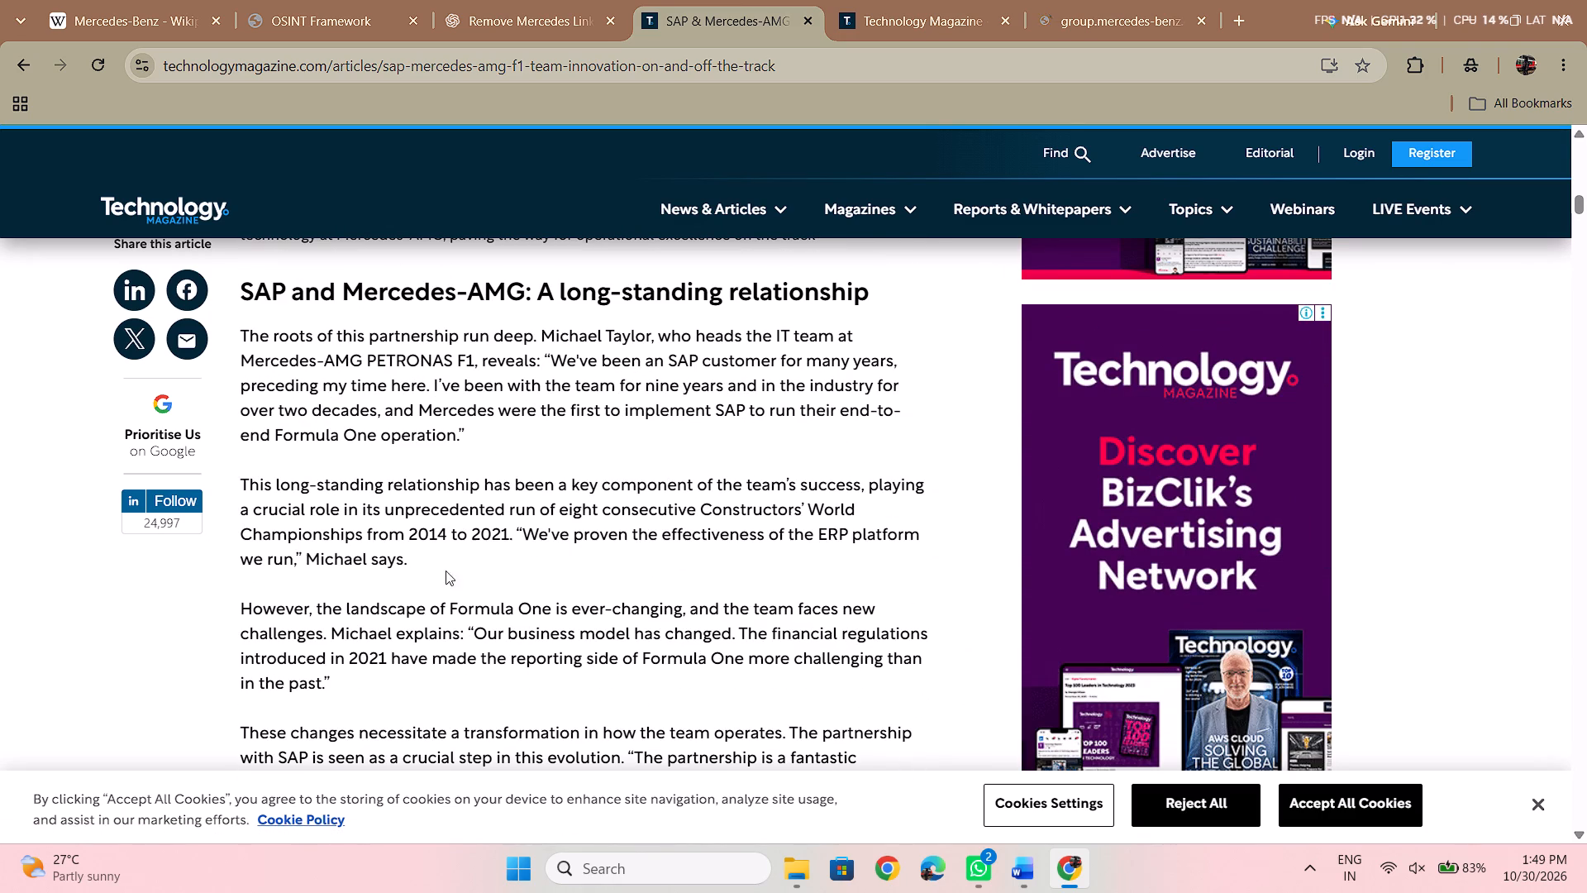
{"action": "scroll", "coordinate": [522, 425], "scroll_direction": "up", "scroll_amount": 7}
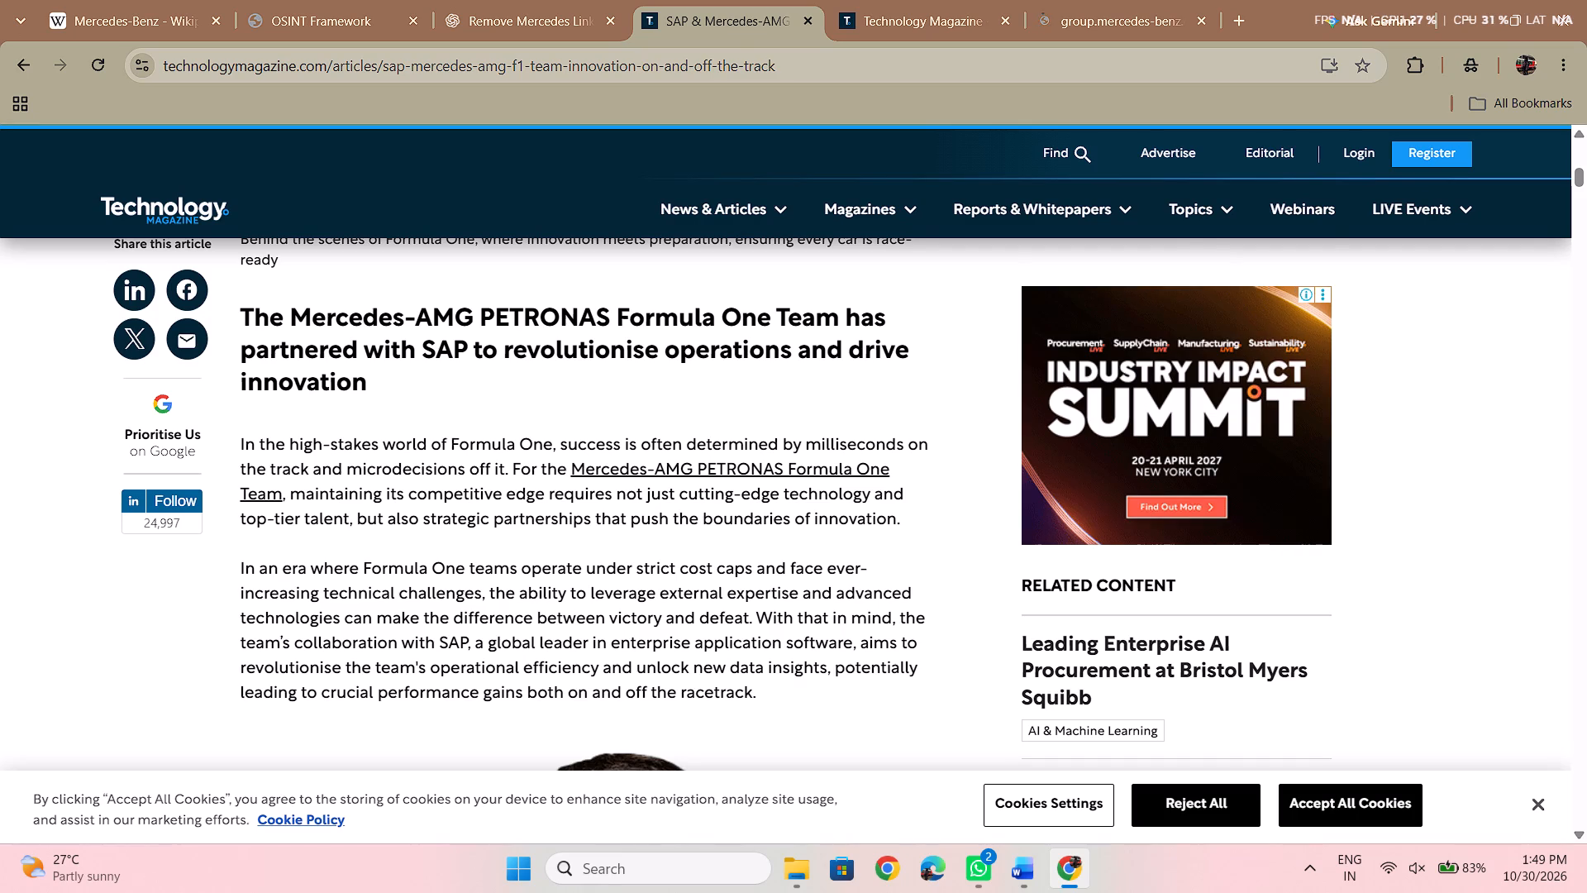
{"action": "scroll", "coordinate": [509, 596], "scroll_direction": "up", "scroll_amount": 6}
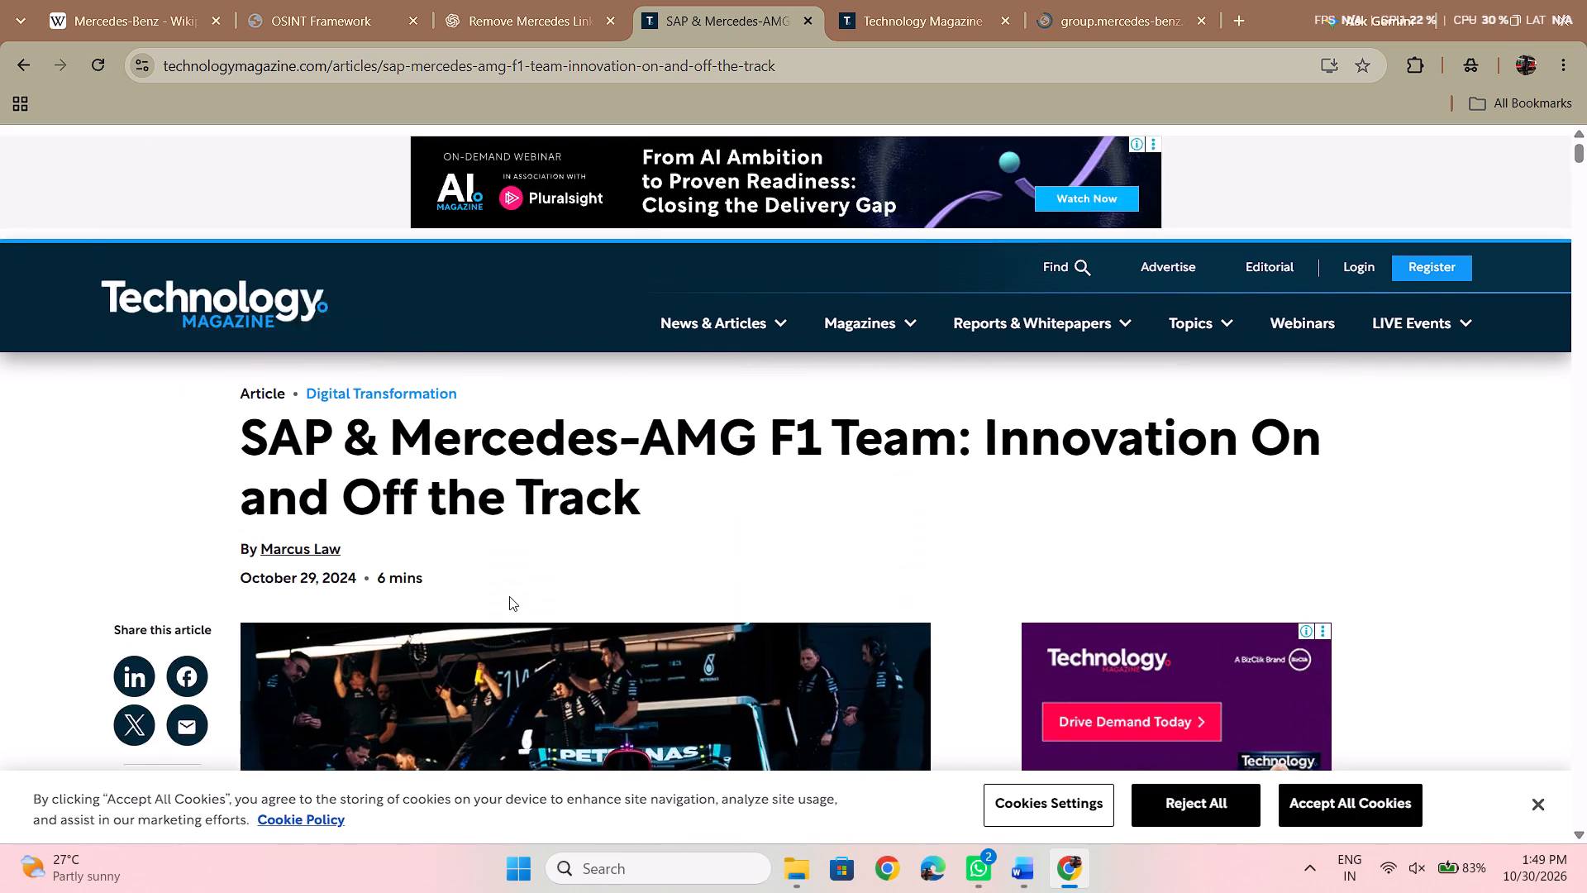
{"action": "scroll", "coordinate": [509, 596], "scroll_direction": "up", "scroll_amount": 2}
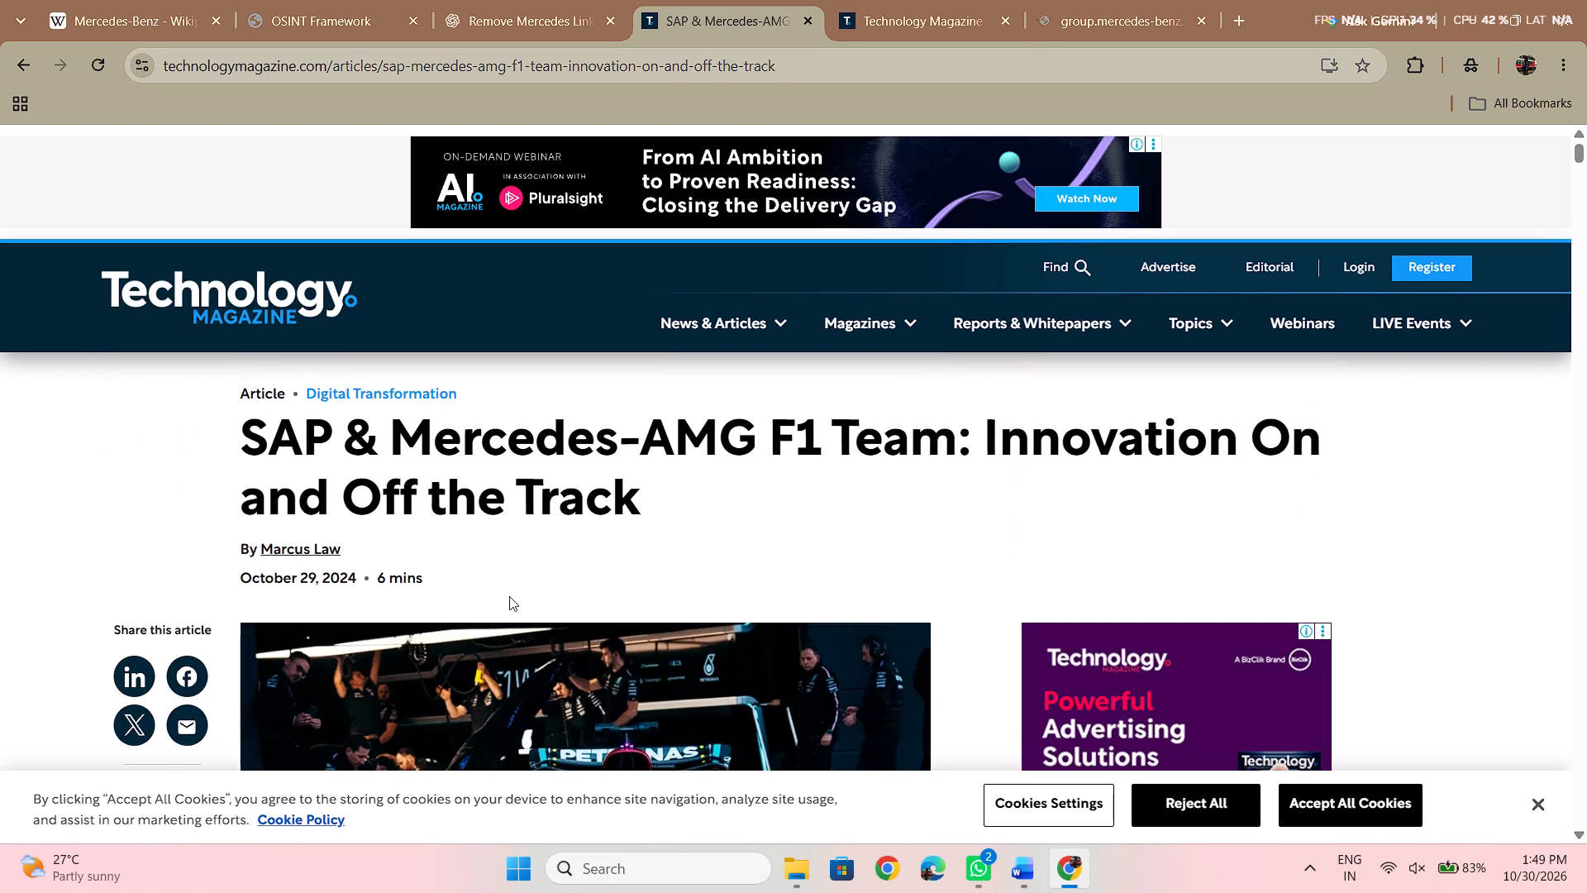
Reread the article from the headline through the section "SAP and Mercedes-AMG: A long-standing relationship".
{"action": "scroll", "coordinate": [509, 596], "scroll_direction": "down", "scroll_amount": 1}
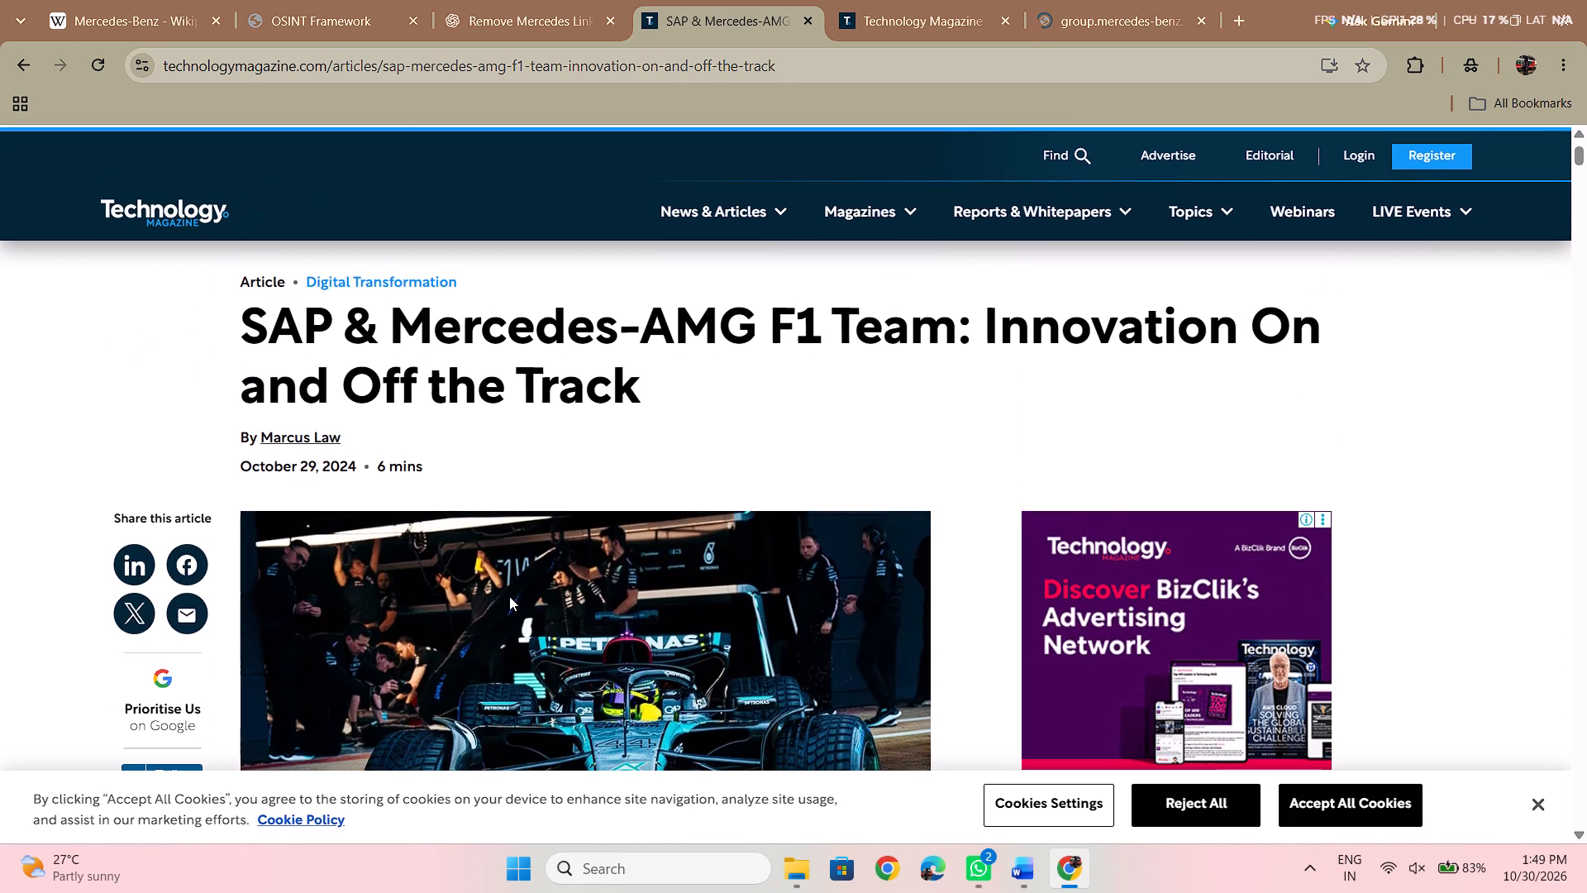
{"action": "scroll", "coordinate": [509, 596], "scroll_direction": "down", "scroll_amount": 6}
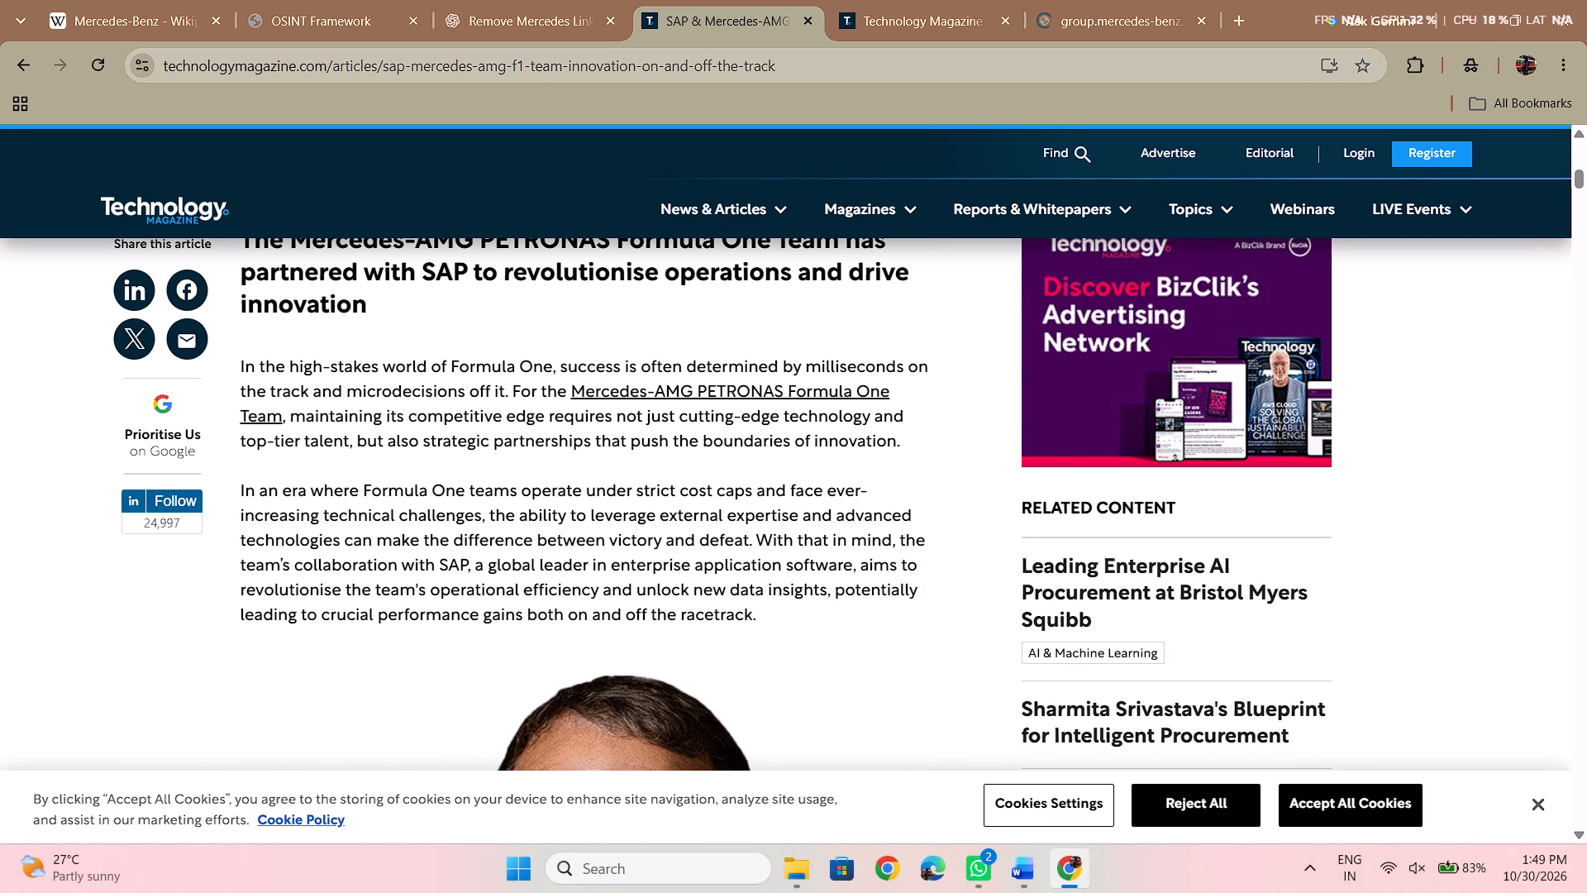
{"action": "scroll", "coordinate": [529, 500], "scroll_direction": "down", "scroll_amount": 2}
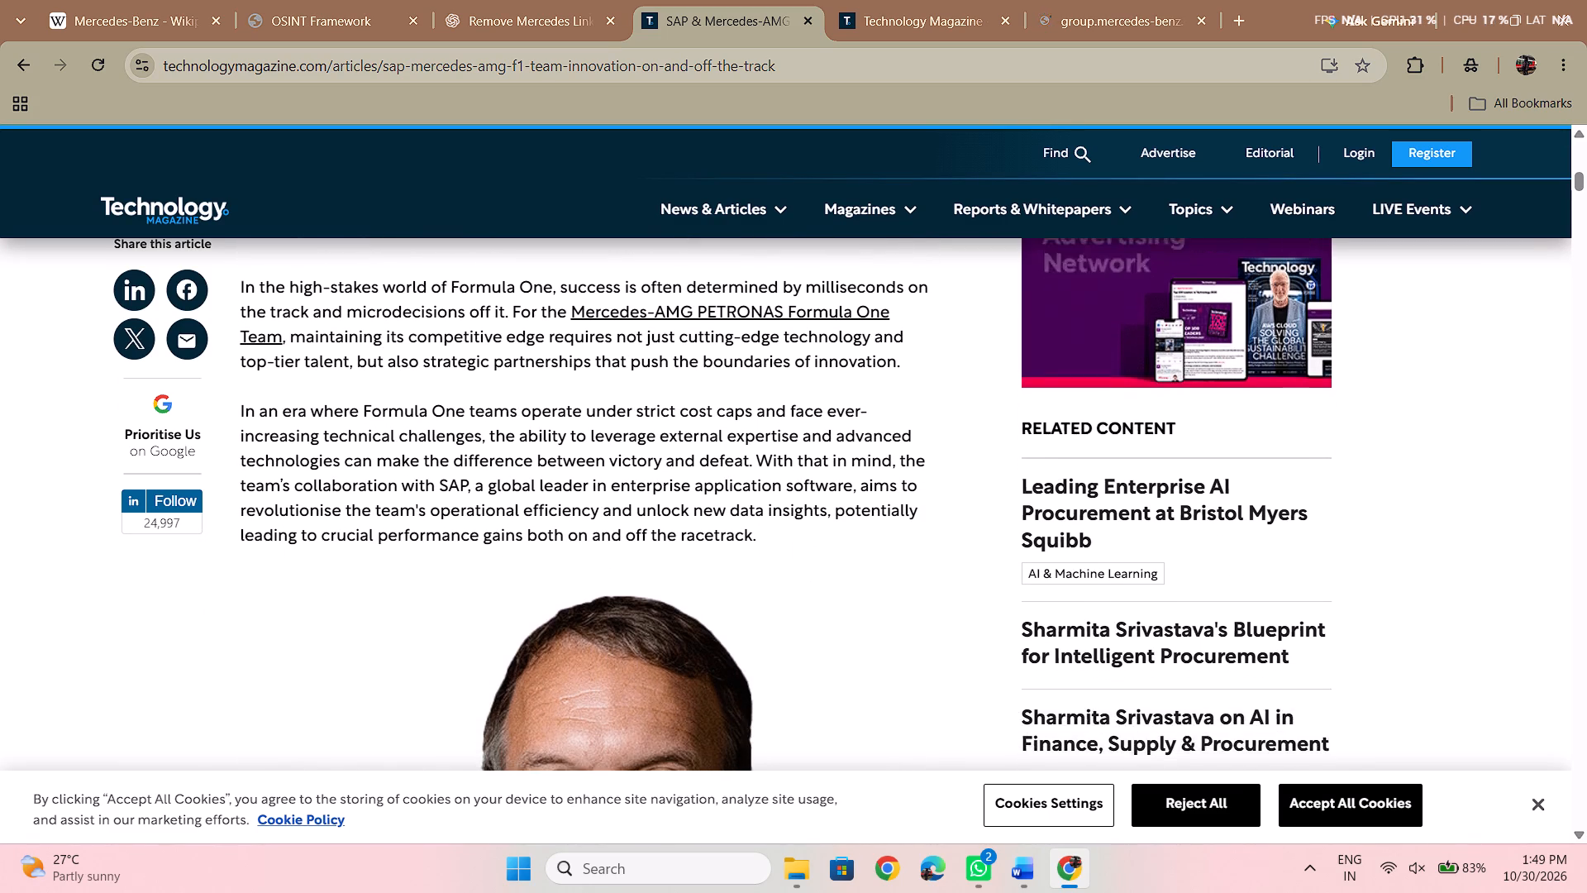
{"action": "scroll", "coordinate": [529, 500], "scroll_direction": "down", "scroll_amount": 3}
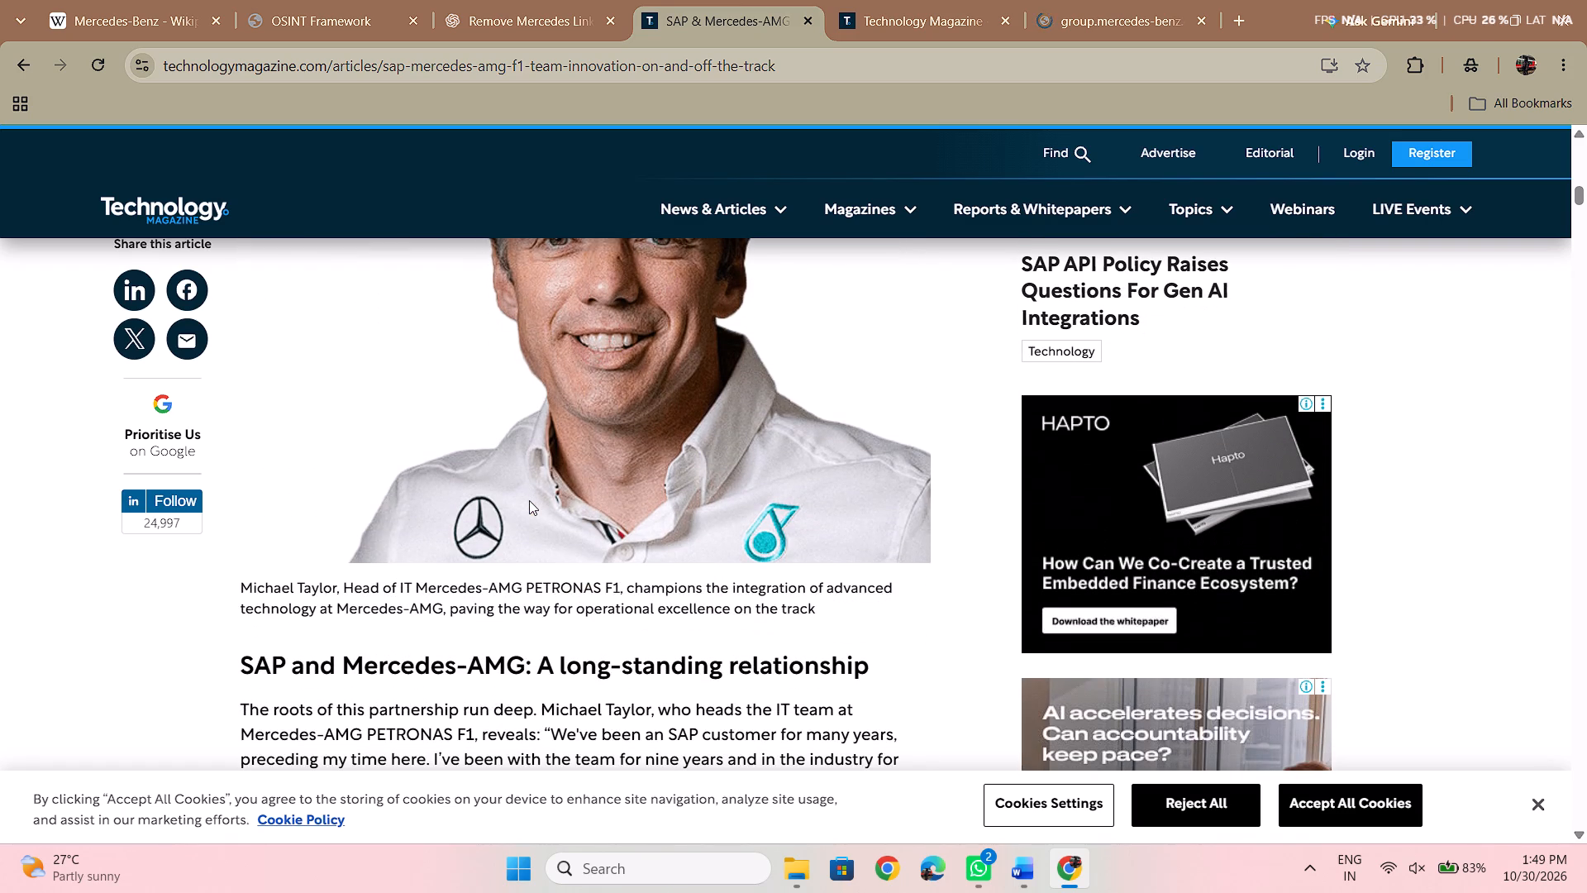
{"action": "scroll", "coordinate": [529, 500], "scroll_direction": "down", "scroll_amount": 3}
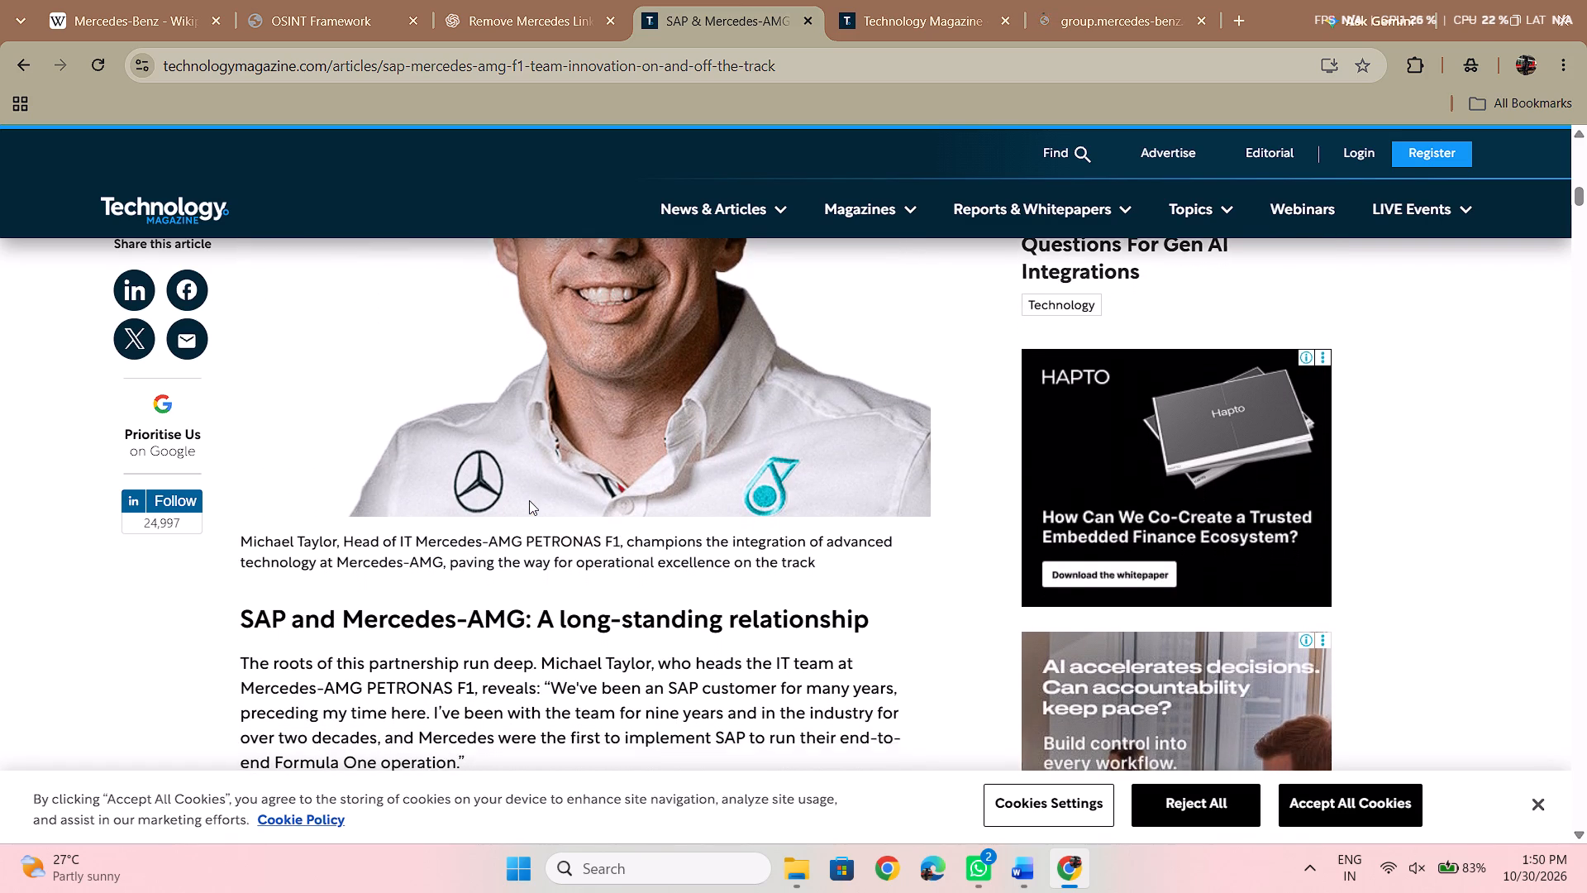
{"action": "scroll", "coordinate": [529, 500], "scroll_direction": "down", "scroll_amount": 3}
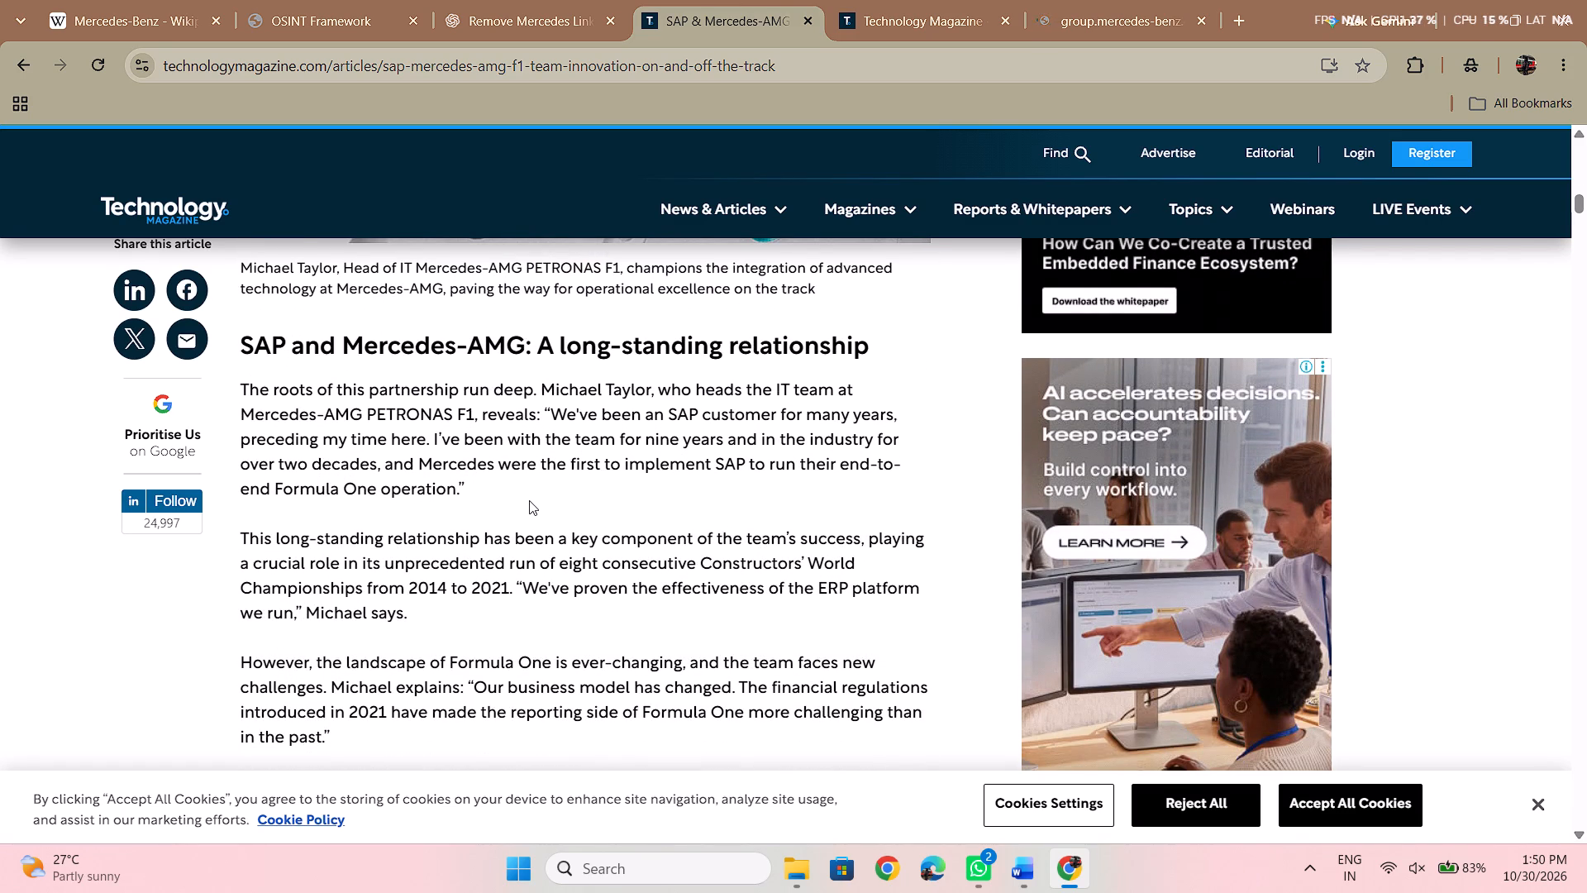
{"action": "scroll", "coordinate": [529, 500], "scroll_direction": "down", "scroll_amount": 4}
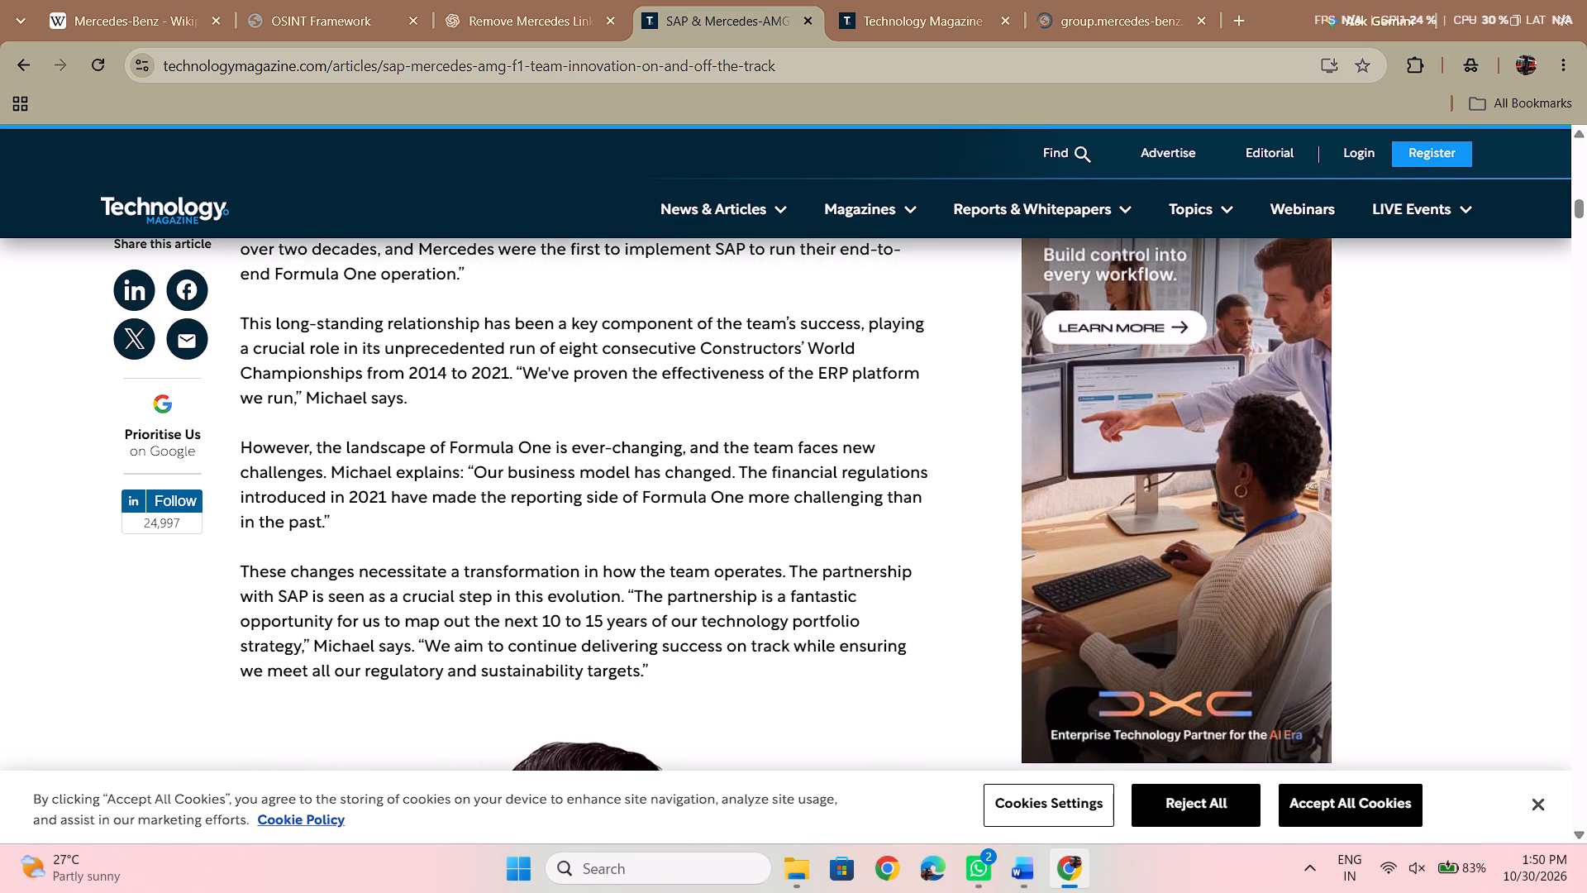
Read the sections "The role of SAP" and "The impact on performance" for details of the SAP product and processes used.
{"action": "scroll", "coordinate": [529, 500], "scroll_direction": "down", "scroll_amount": 5}
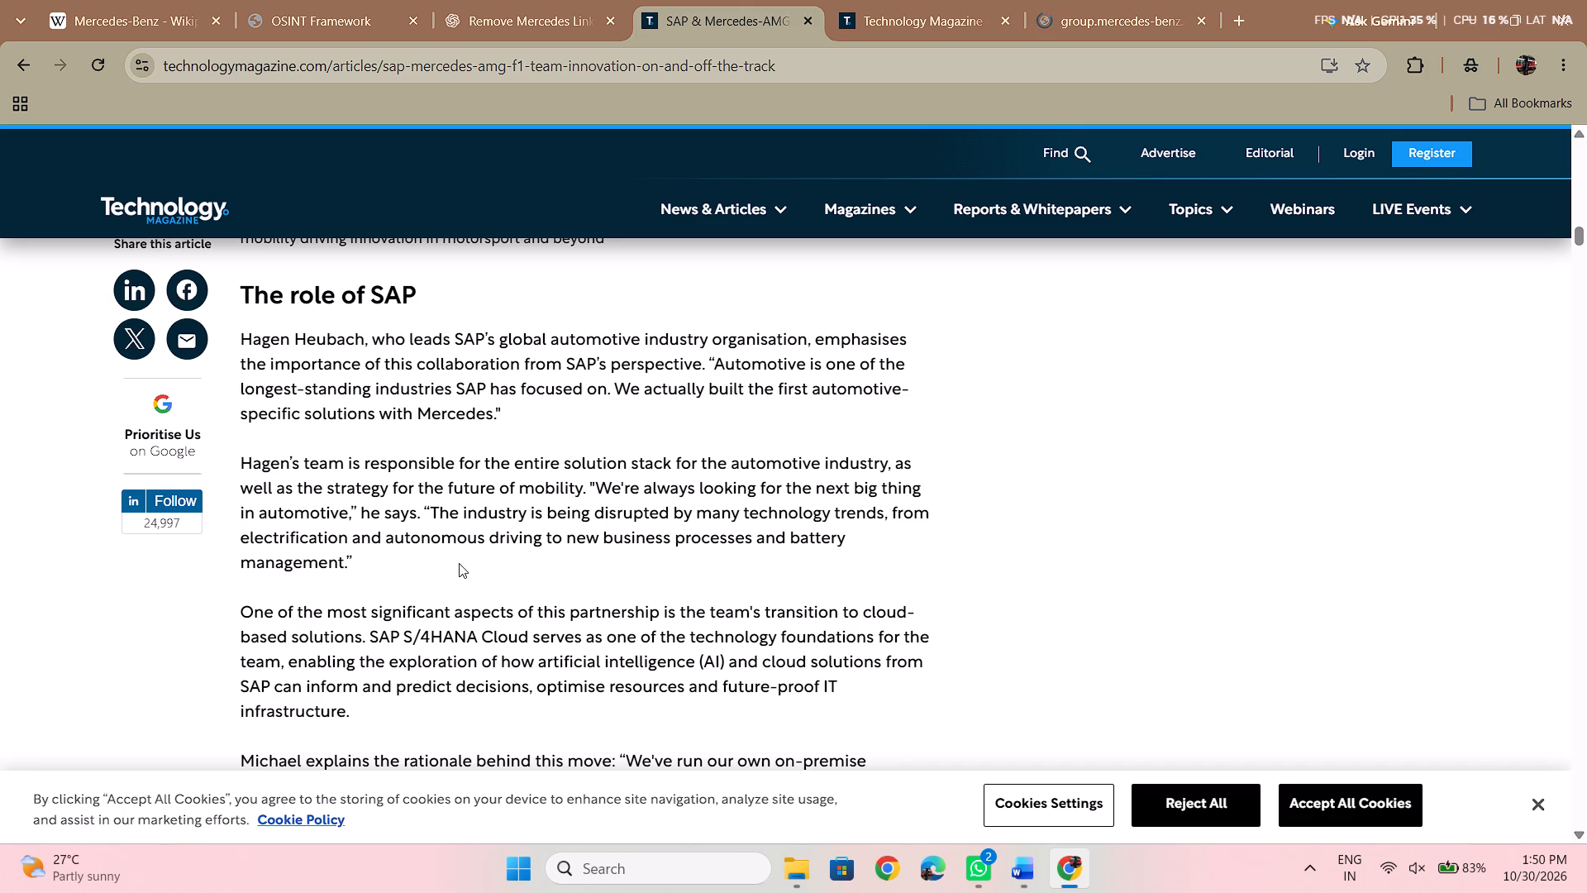
{"action": "scroll", "coordinate": [459, 563], "scroll_direction": "down", "scroll_amount": 1}
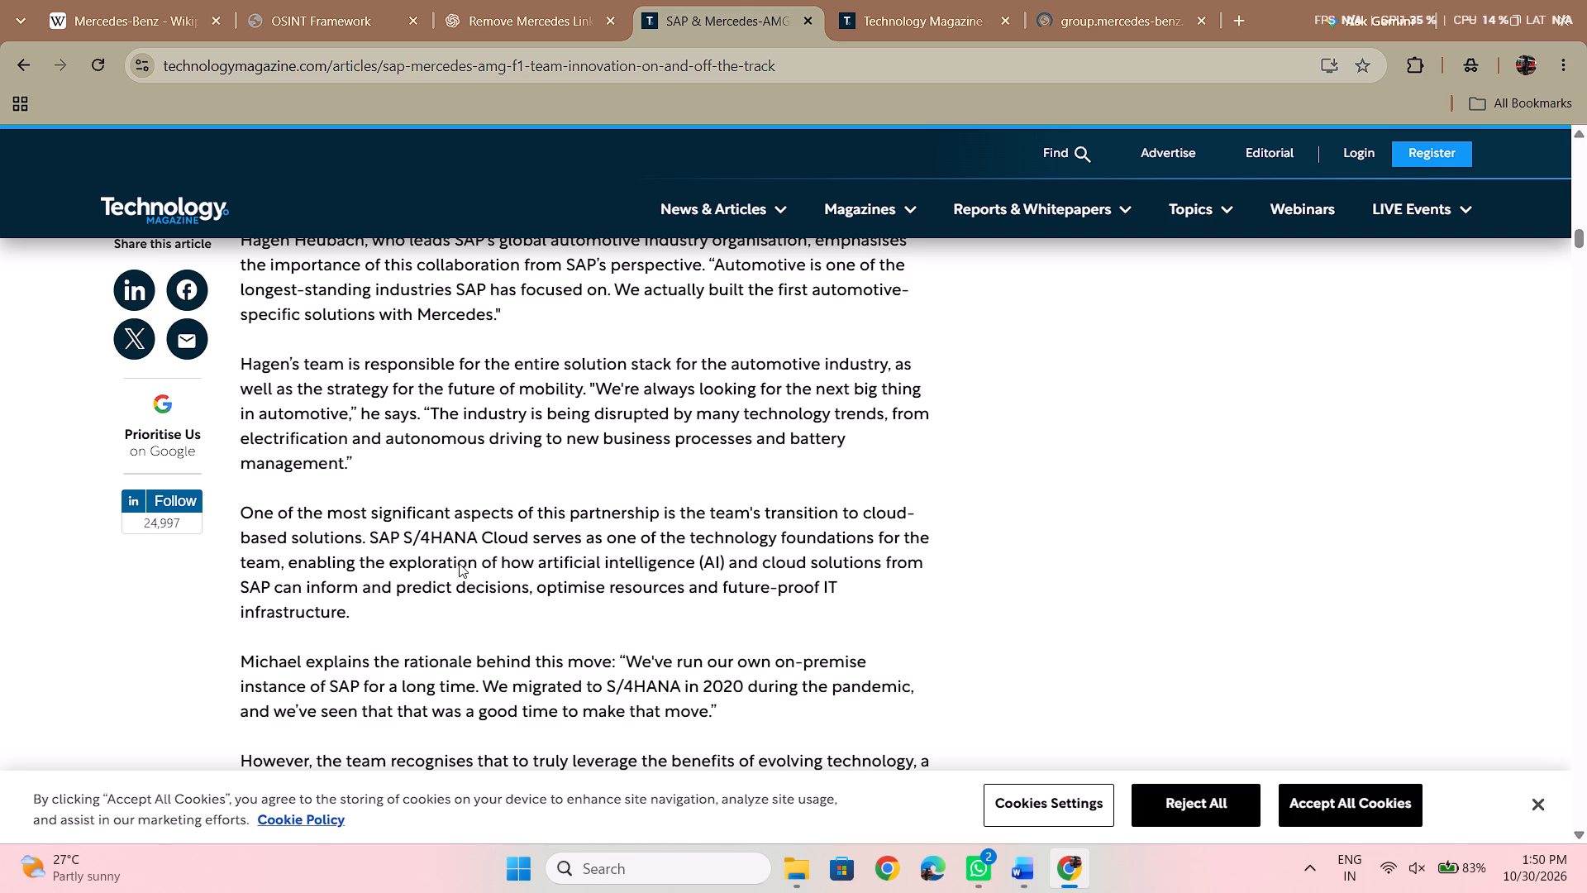
{"action": "scroll", "coordinate": [459, 563], "scroll_direction": "down", "scroll_amount": 1}
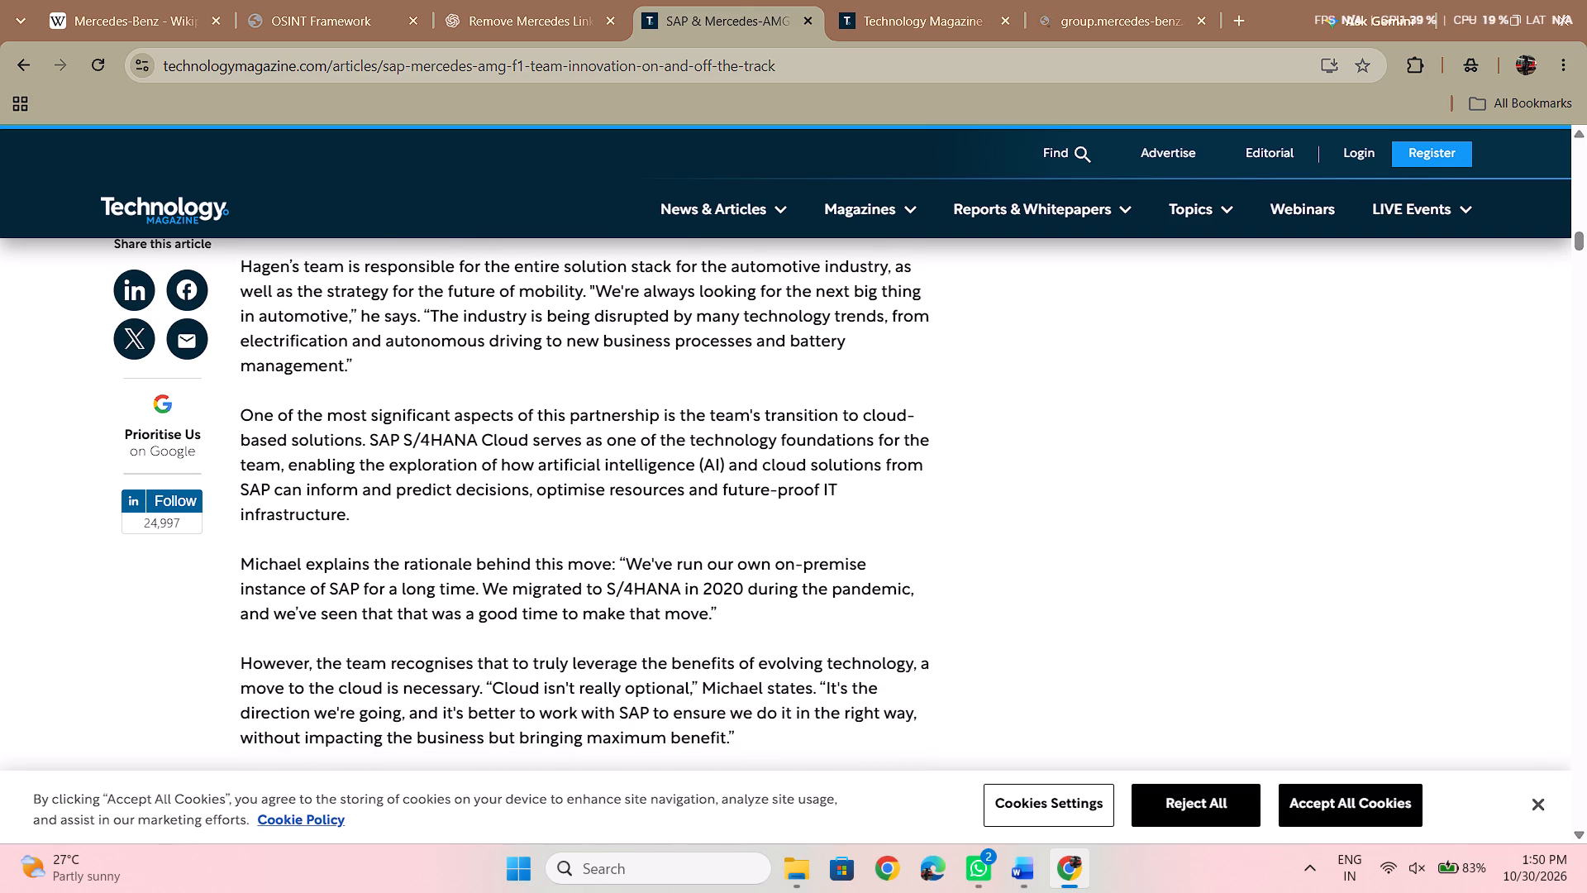
{"action": "scroll", "coordinate": [459, 563], "scroll_direction": "down", "scroll_amount": 2}
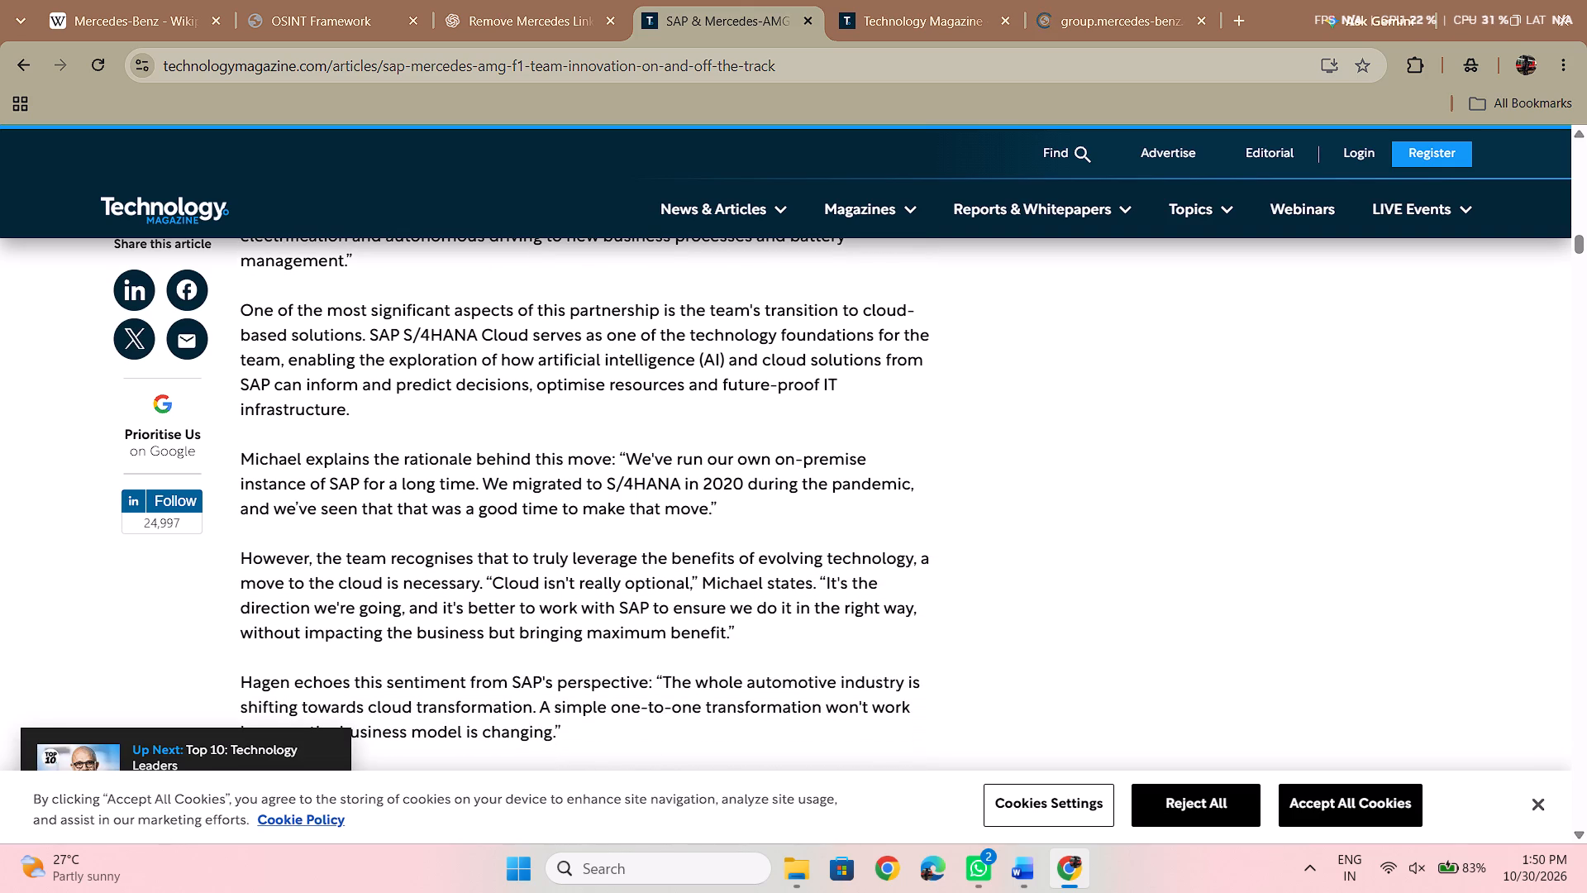
{"action": "scroll", "coordinate": [459, 563], "scroll_direction": "down", "scroll_amount": 2}
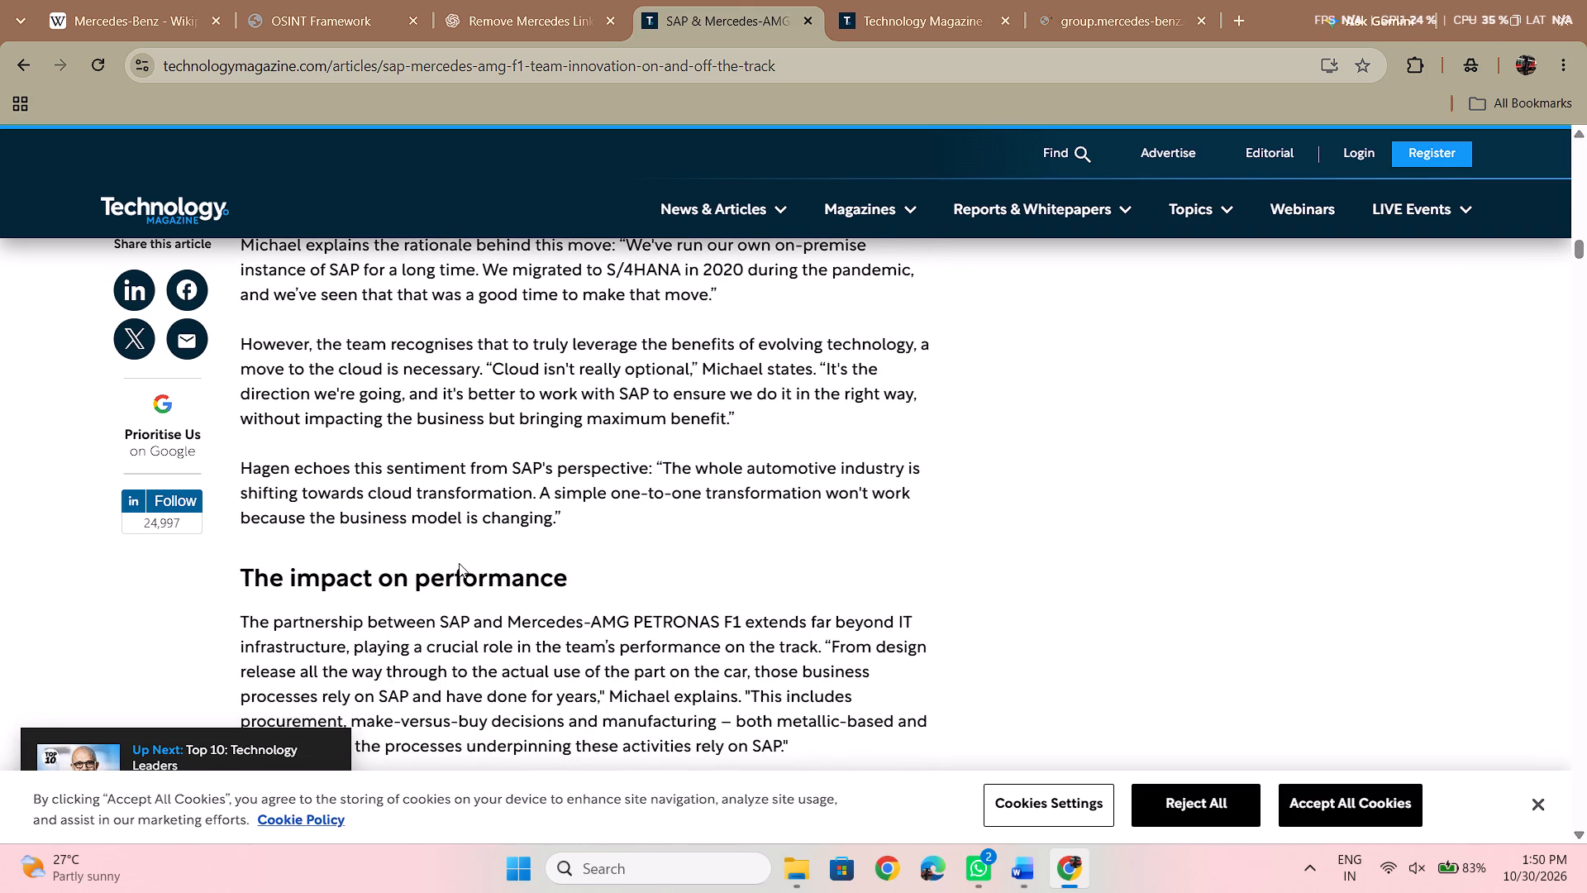
{"action": "scroll", "coordinate": [459, 563], "scroll_direction": "down", "scroll_amount": 1}
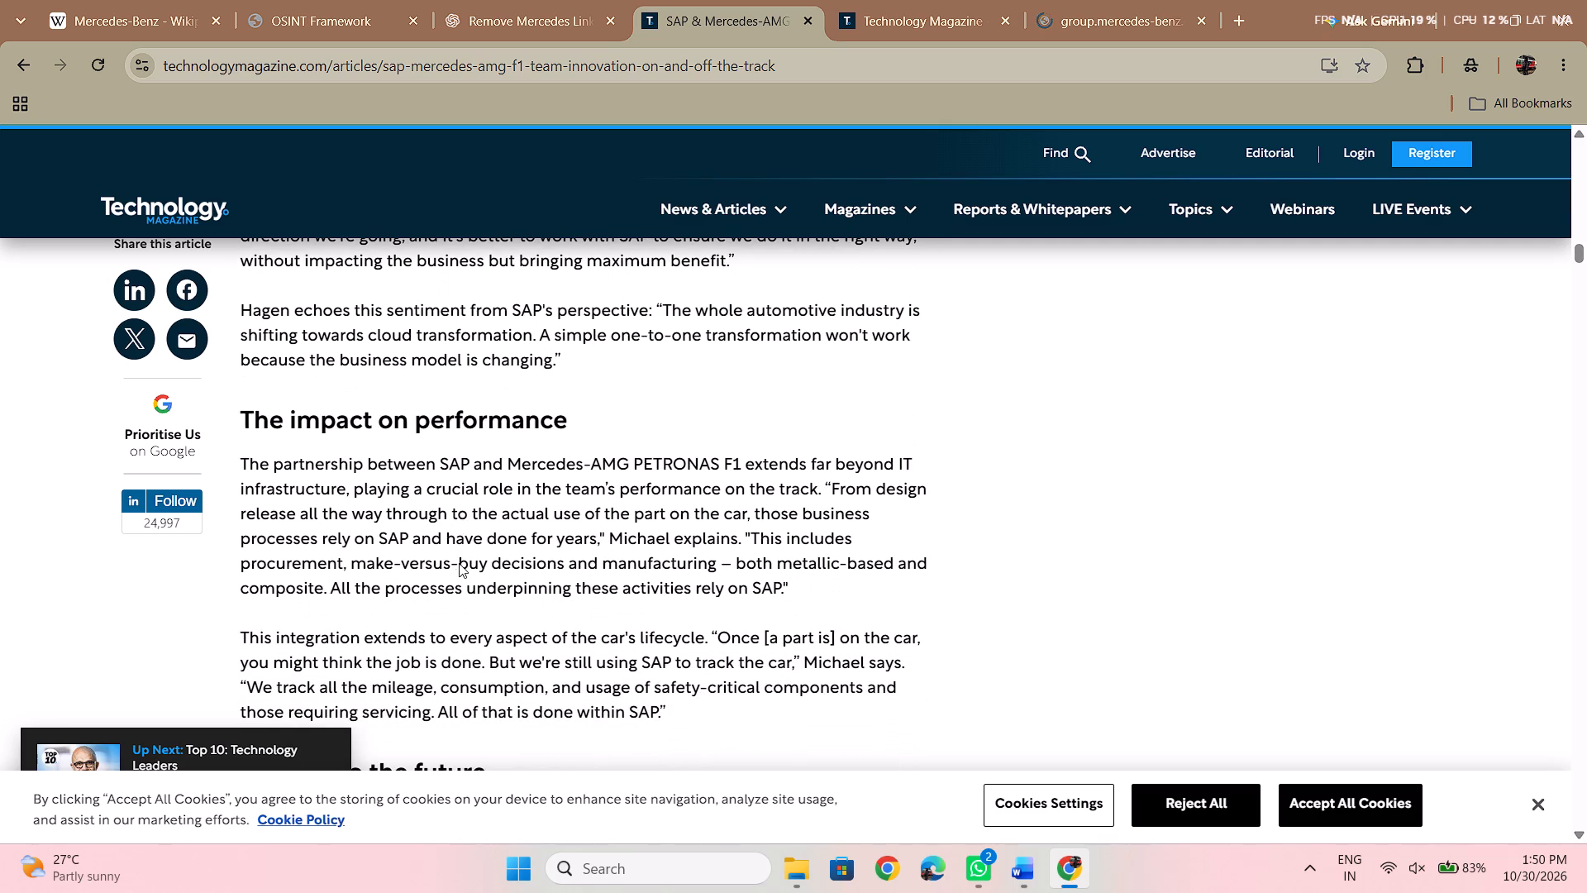
{"action": "scroll", "coordinate": [459, 563], "scroll_direction": "down", "scroll_amount": 3}
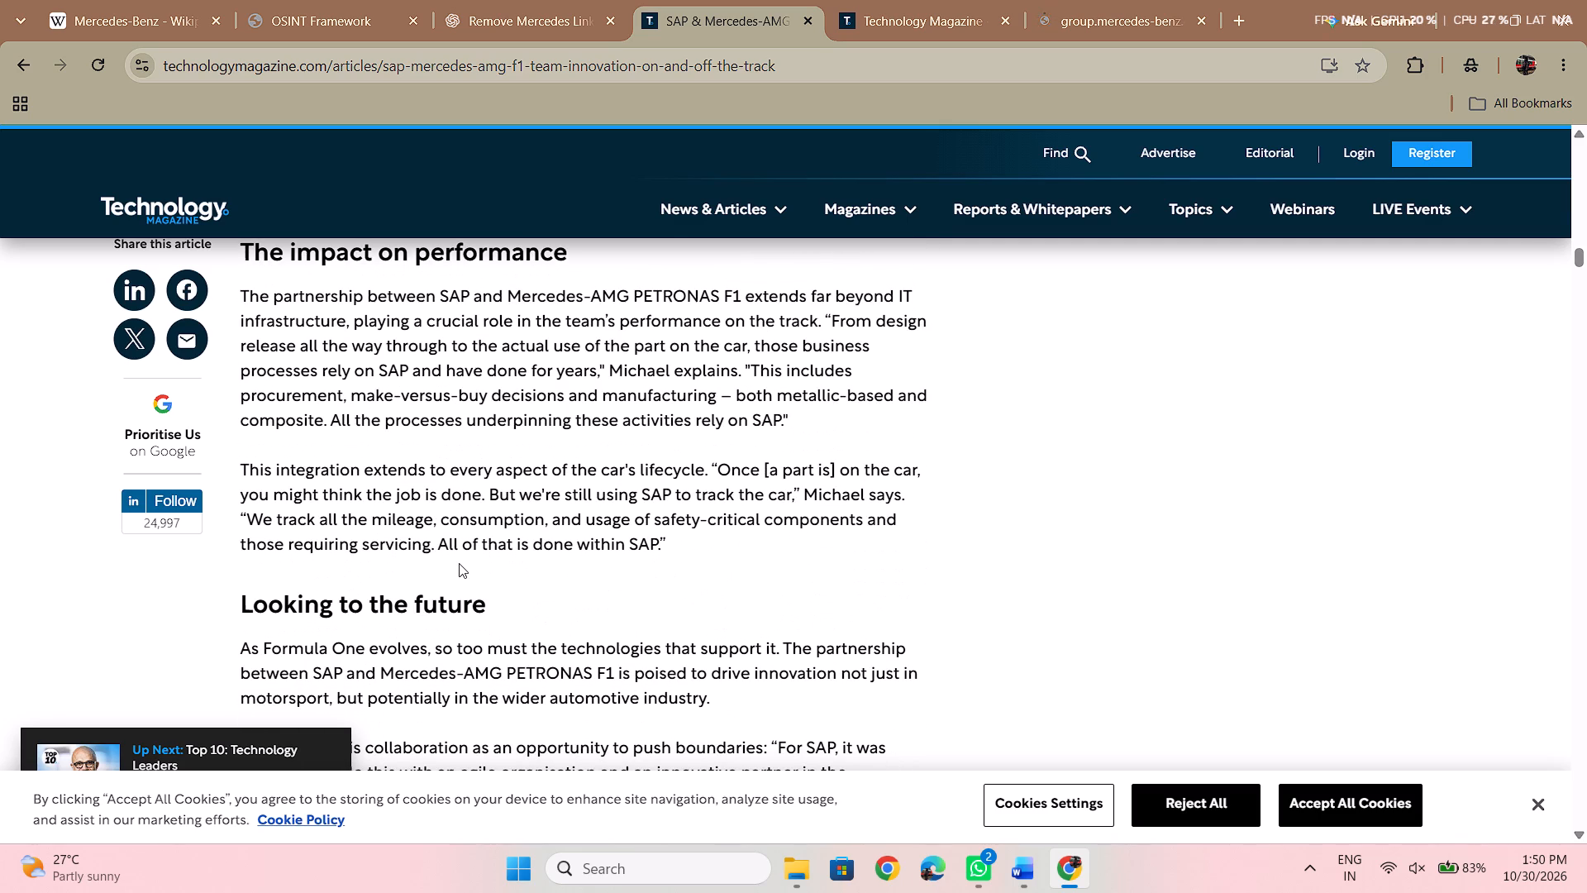
Read the article from "Looking to the future" through "A partnership beyond branding" to the tags at its end.
{"action": "scroll", "coordinate": [459, 563], "scroll_direction": "down", "scroll_amount": 3}
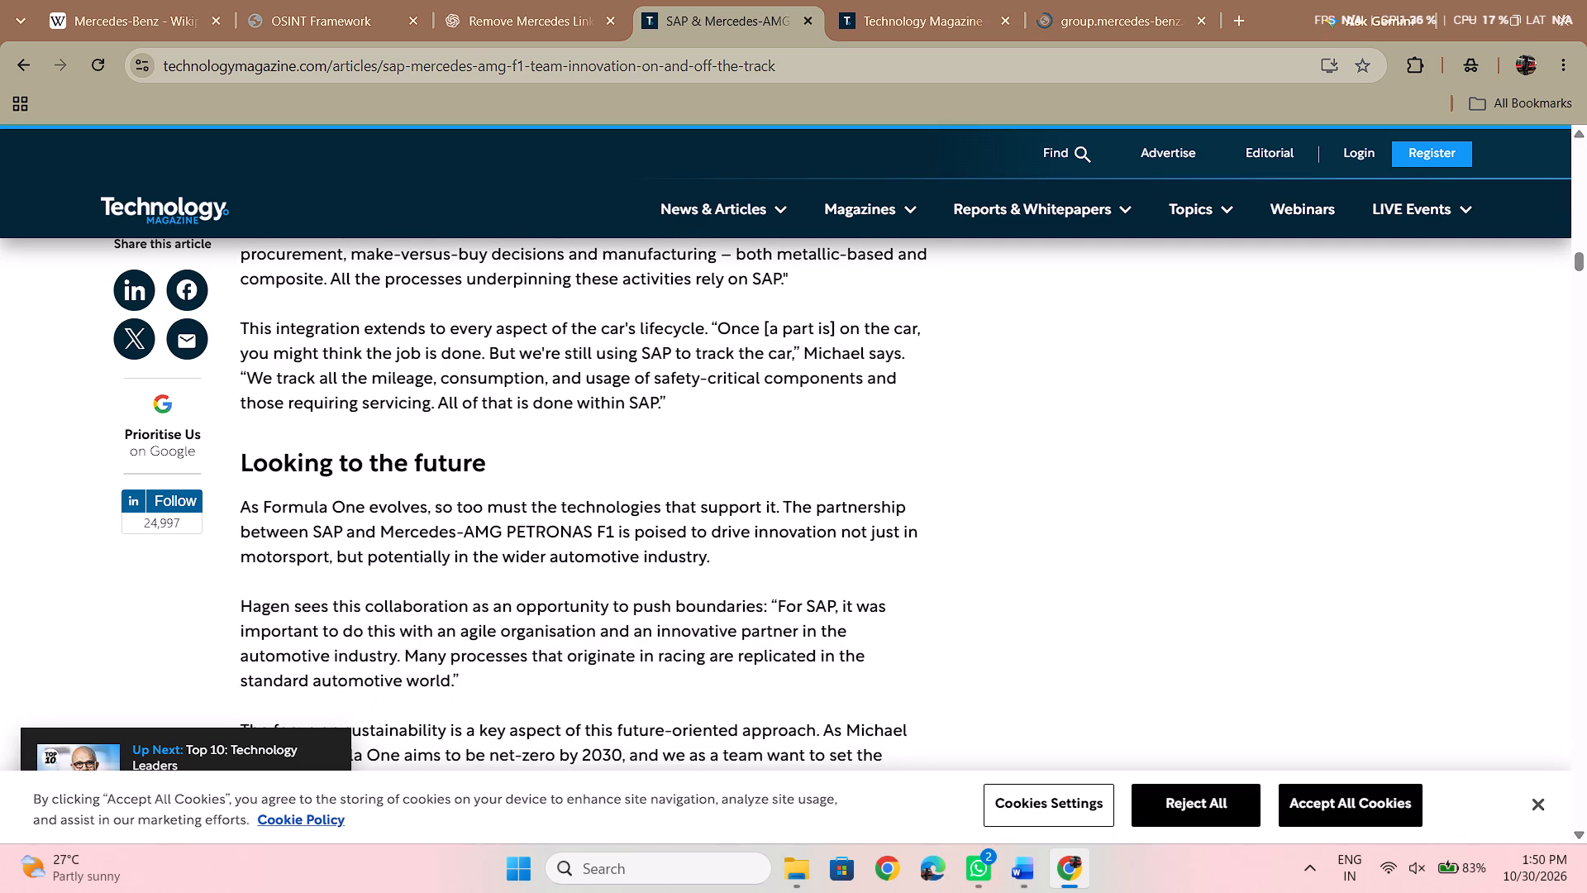
{"action": "scroll", "coordinate": [459, 563], "scroll_direction": "down", "scroll_amount": 3}
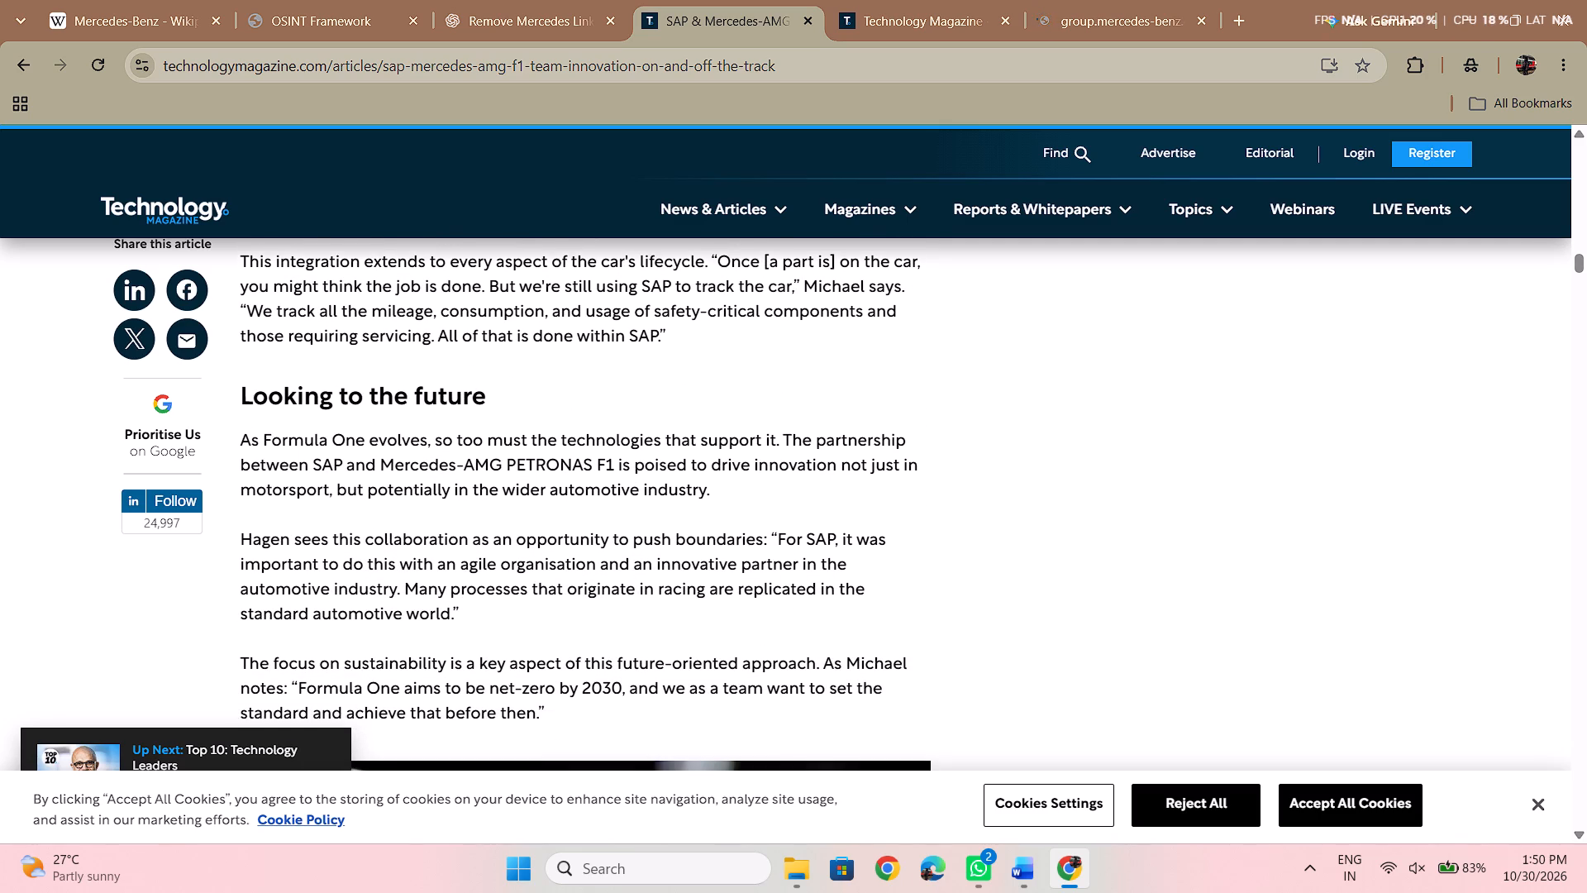
{"action": "scroll", "coordinate": [459, 563], "scroll_direction": "down", "scroll_amount": 5}
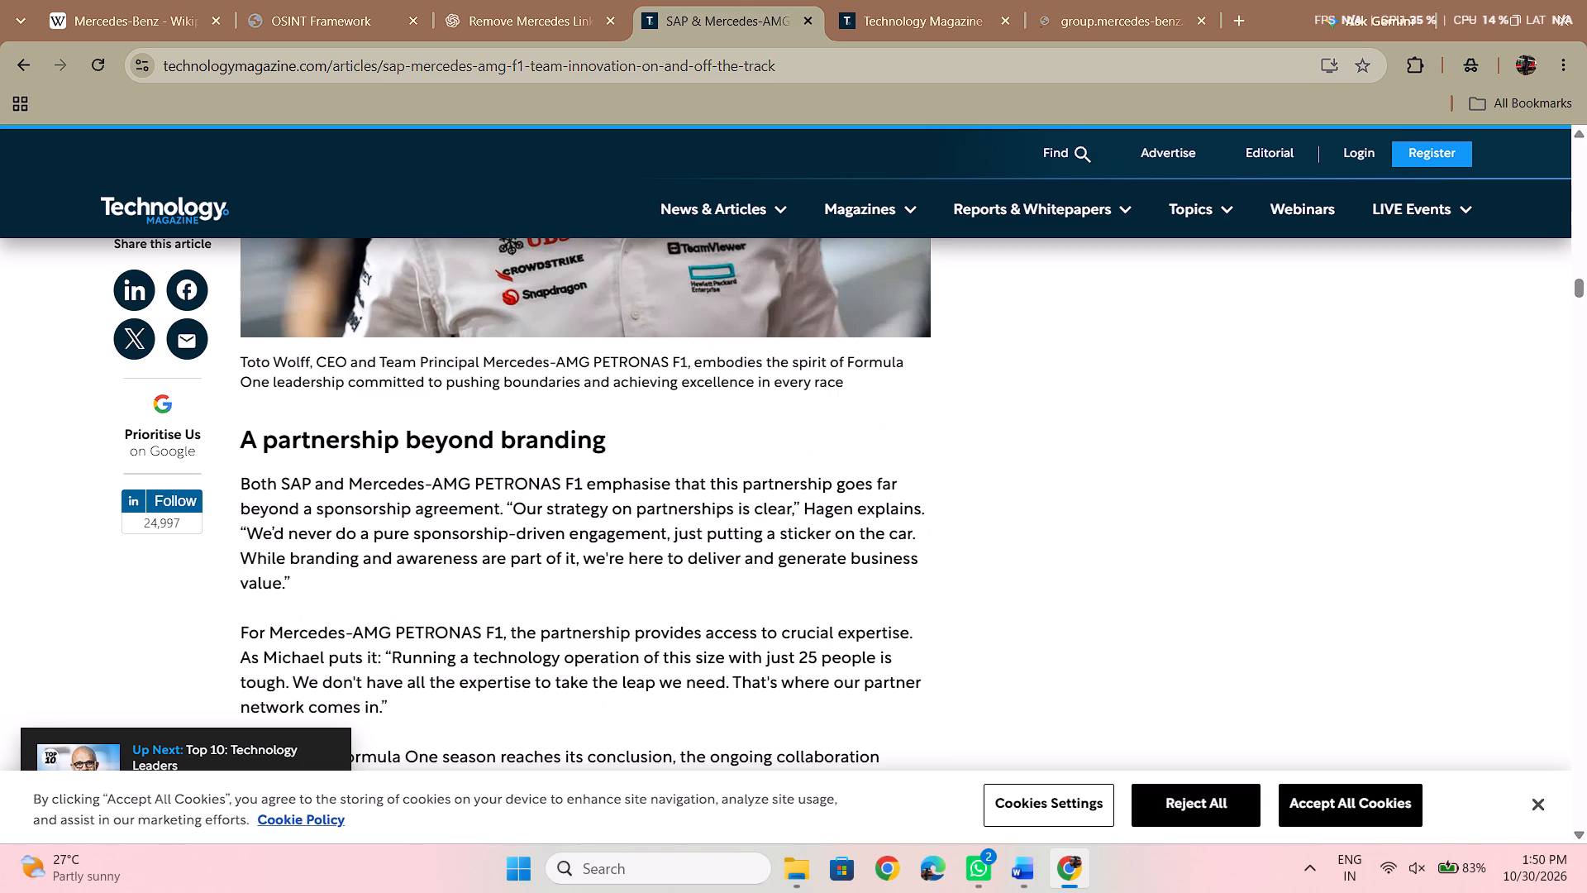
{"action": "scroll", "coordinate": [459, 563], "scroll_direction": "down", "scroll_amount": 1}
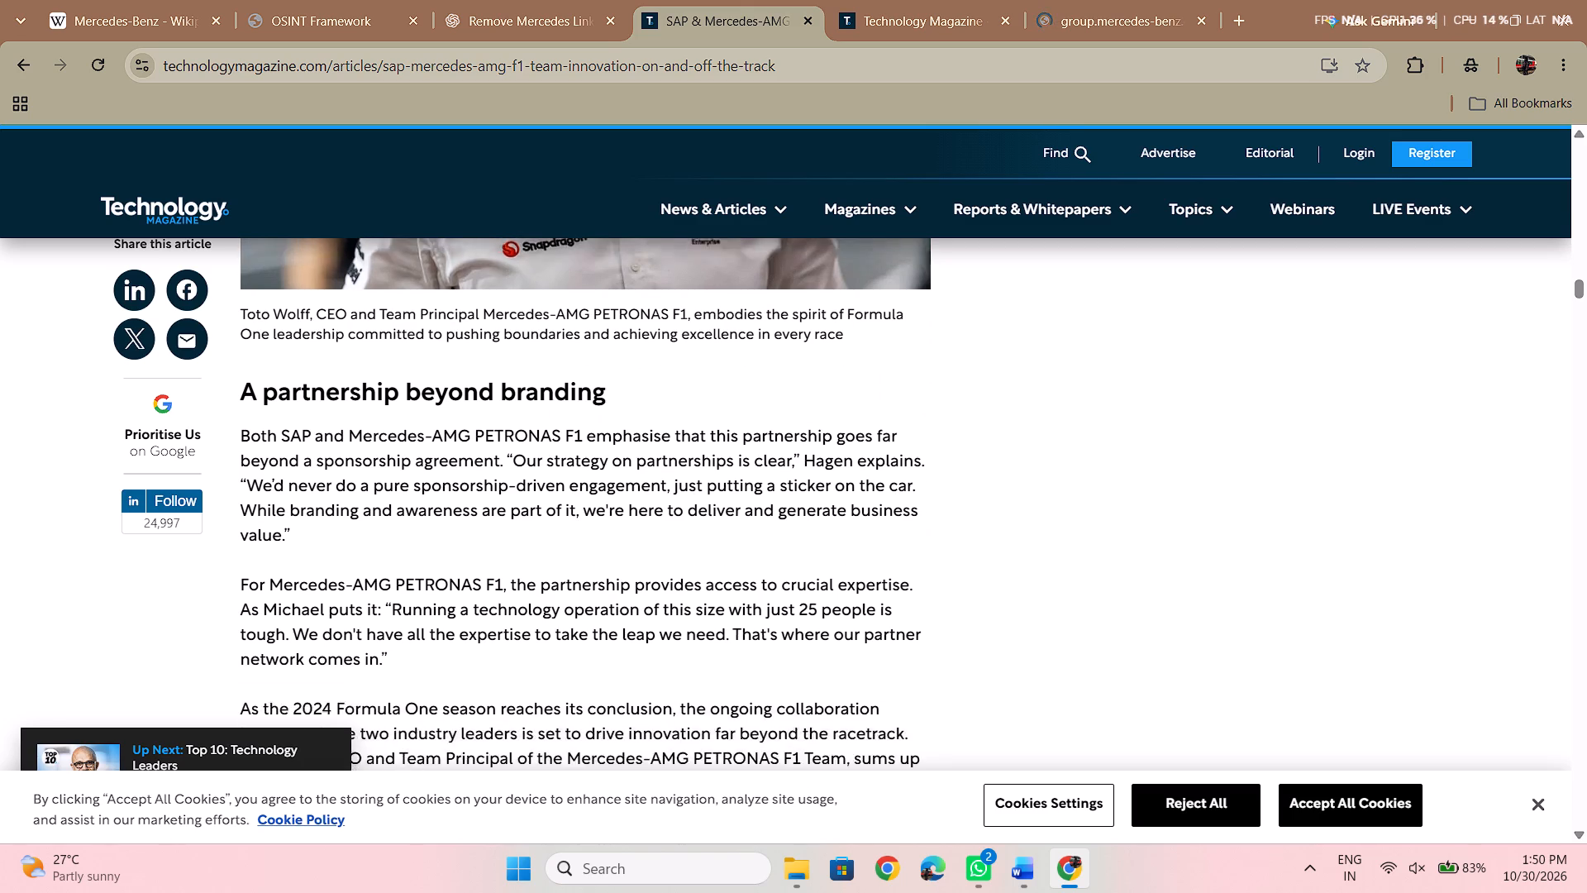
{"action": "scroll", "coordinate": [459, 563], "scroll_direction": "down", "scroll_amount": 2}
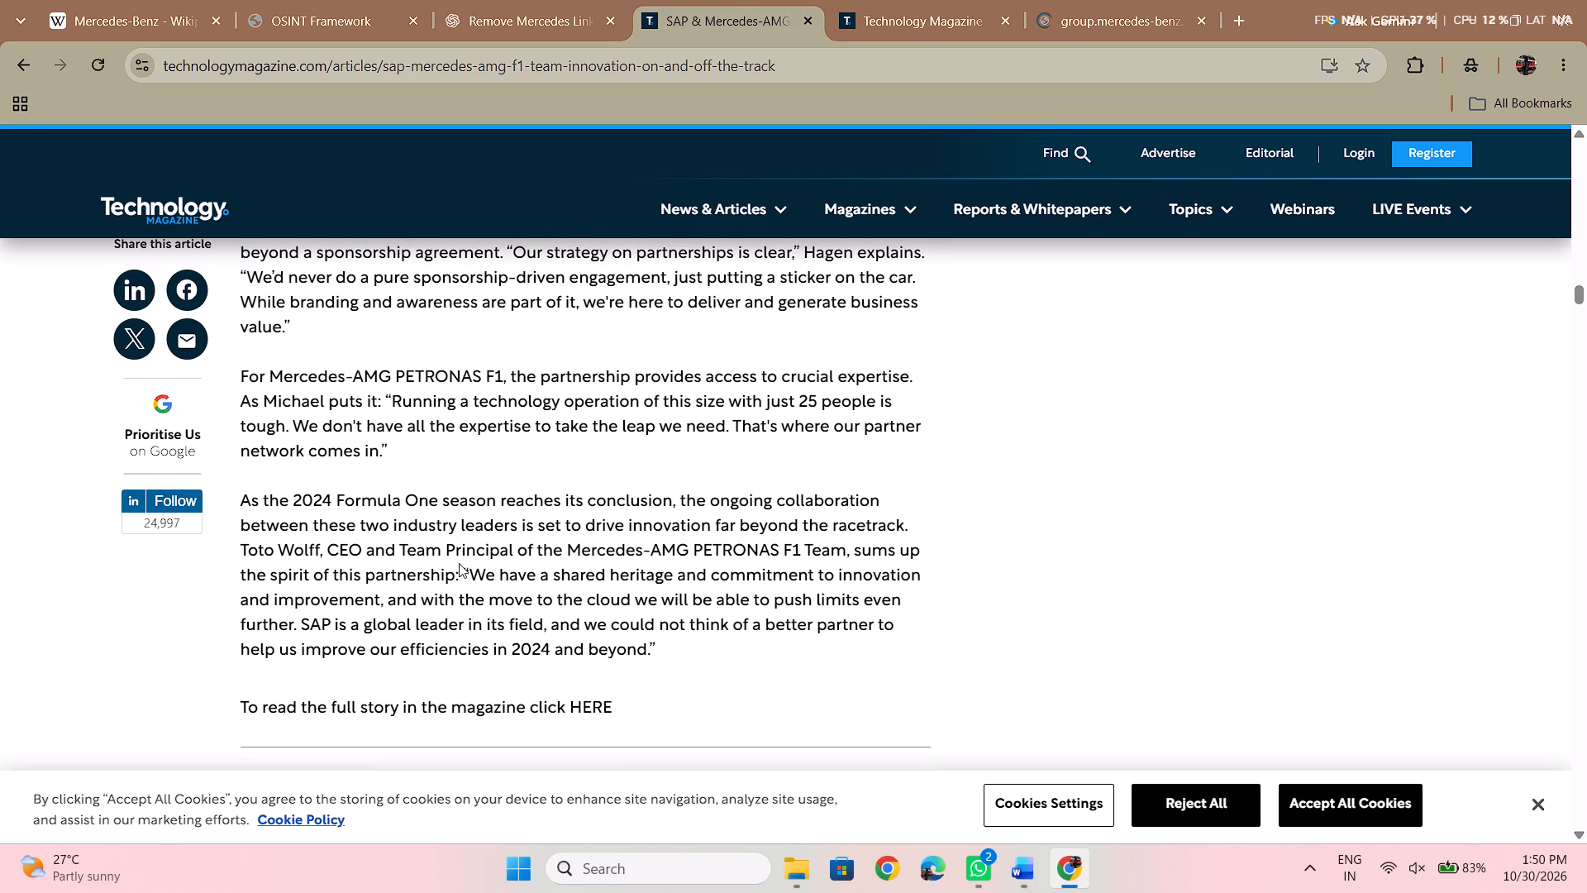
{"action": "scroll", "coordinate": [459, 563], "scroll_direction": "down", "scroll_amount": 3}
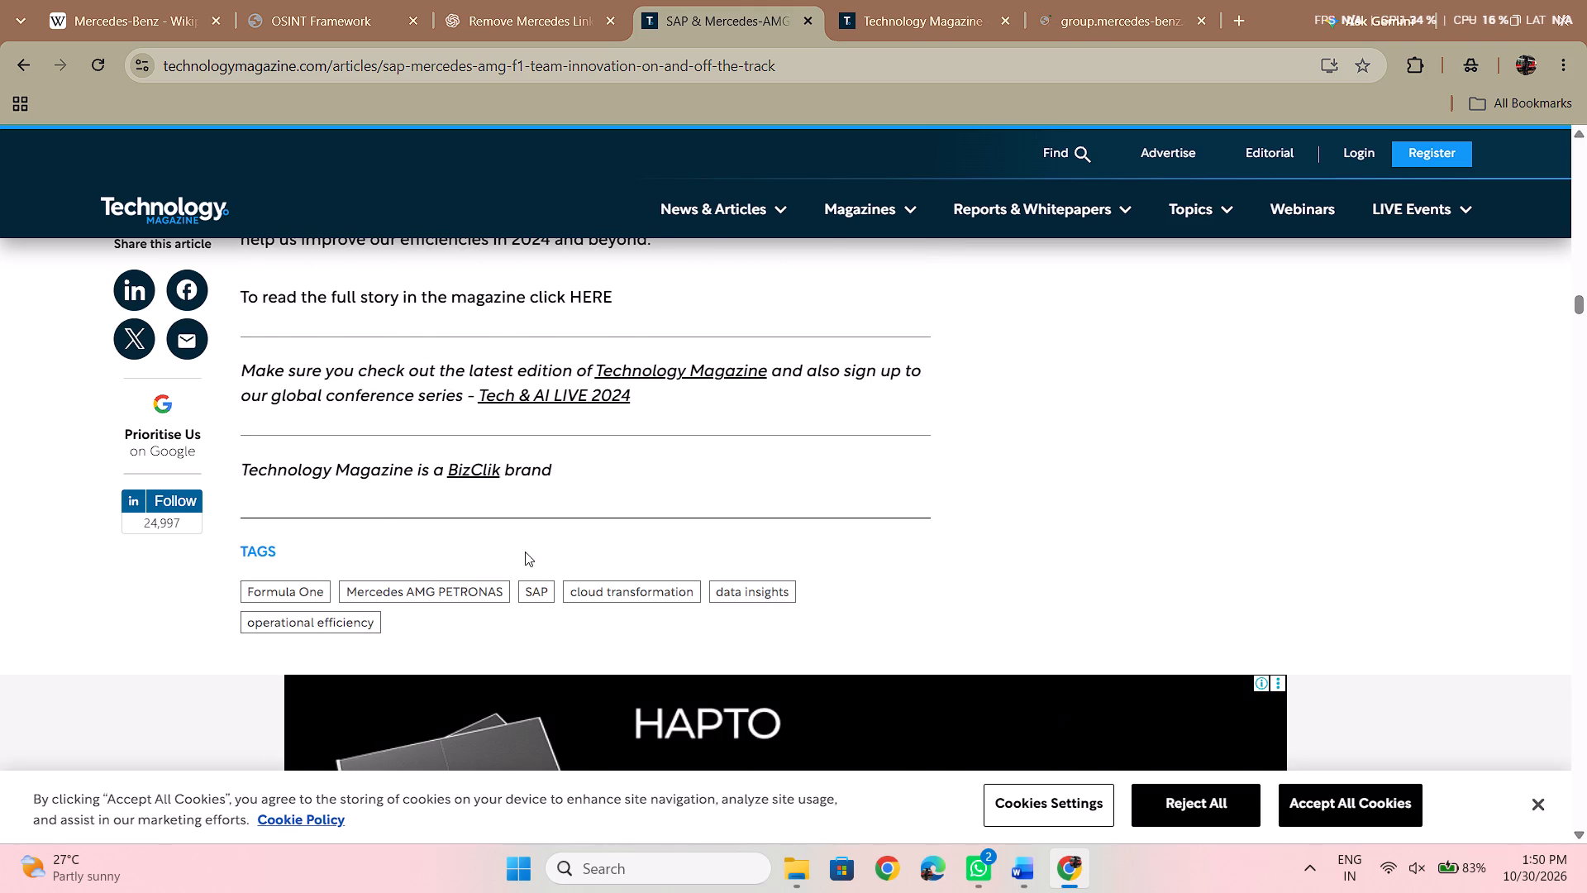
Skim the SAP & Mercedes-AMG F1 Team article from its end back to the headline and through its opening paragraphs.
{"action": "scroll", "coordinate": [525, 552], "scroll_direction": "up", "scroll_amount": 2}
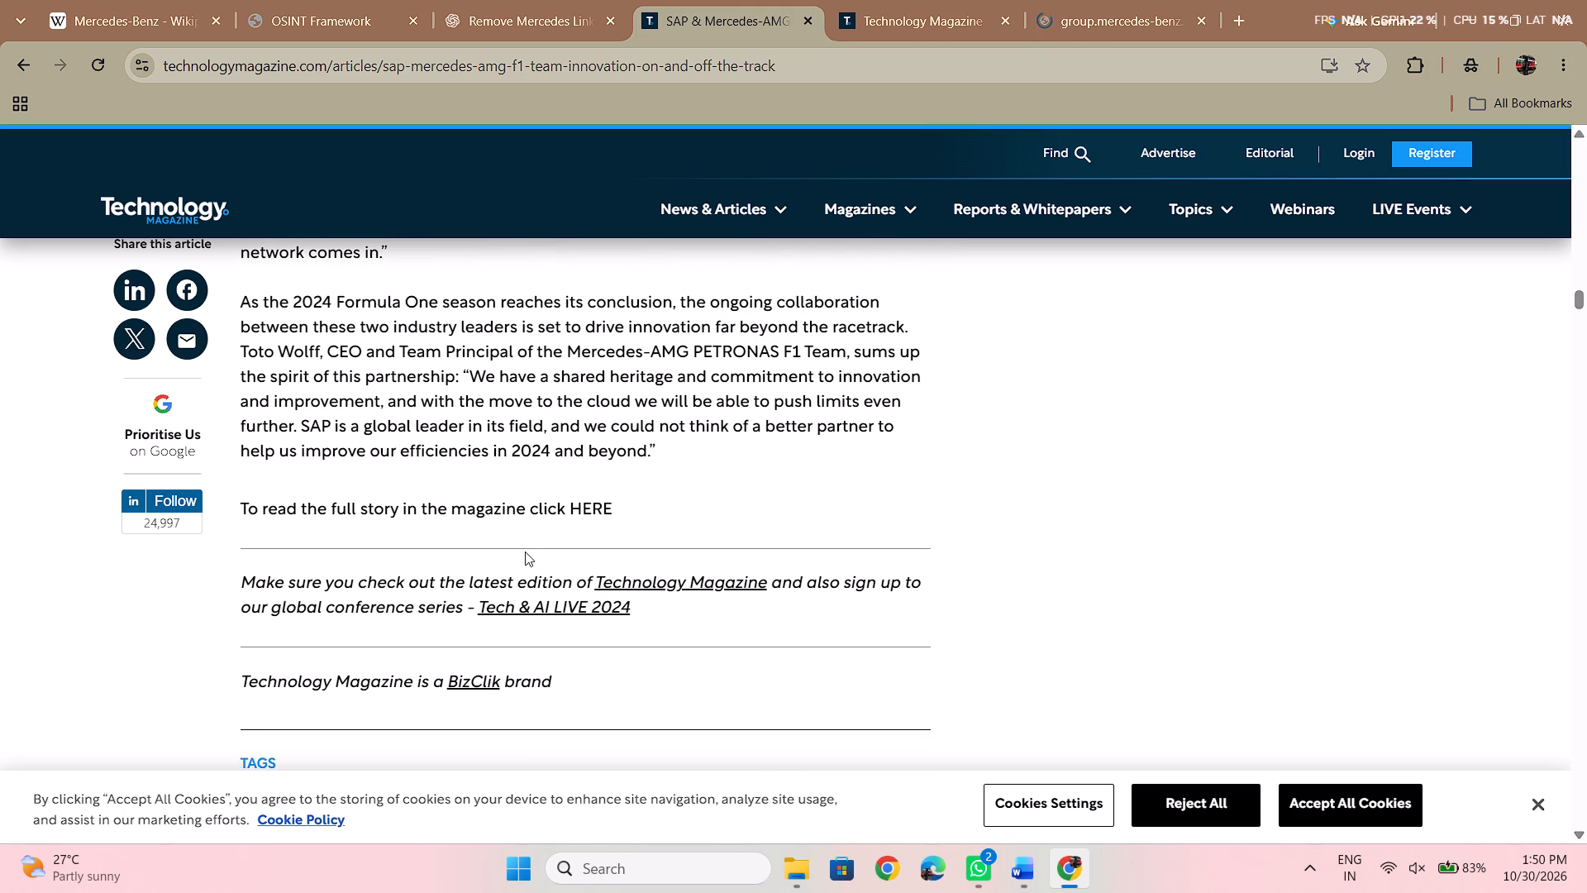
{"action": "scroll", "coordinate": [525, 552], "scroll_direction": "down", "scroll_amount": 9}
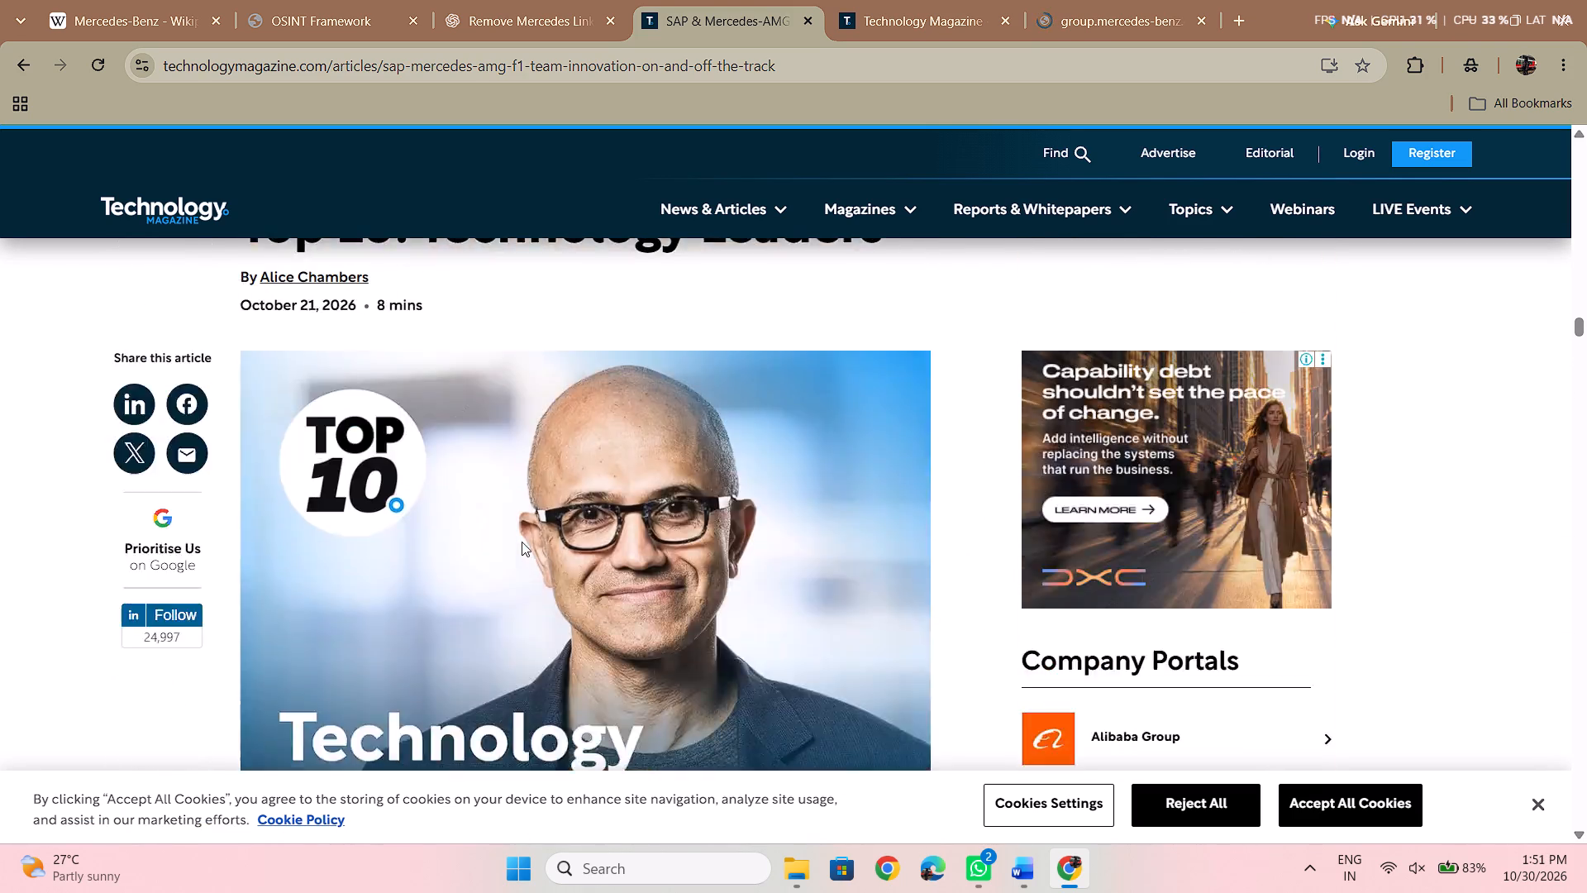
{"action": "scroll", "coordinate": [522, 542], "scroll_direction": "up", "scroll_amount": 15}
{"action": "scroll", "coordinate": [522, 542], "scroll_direction": "up", "scroll_amount": 6}
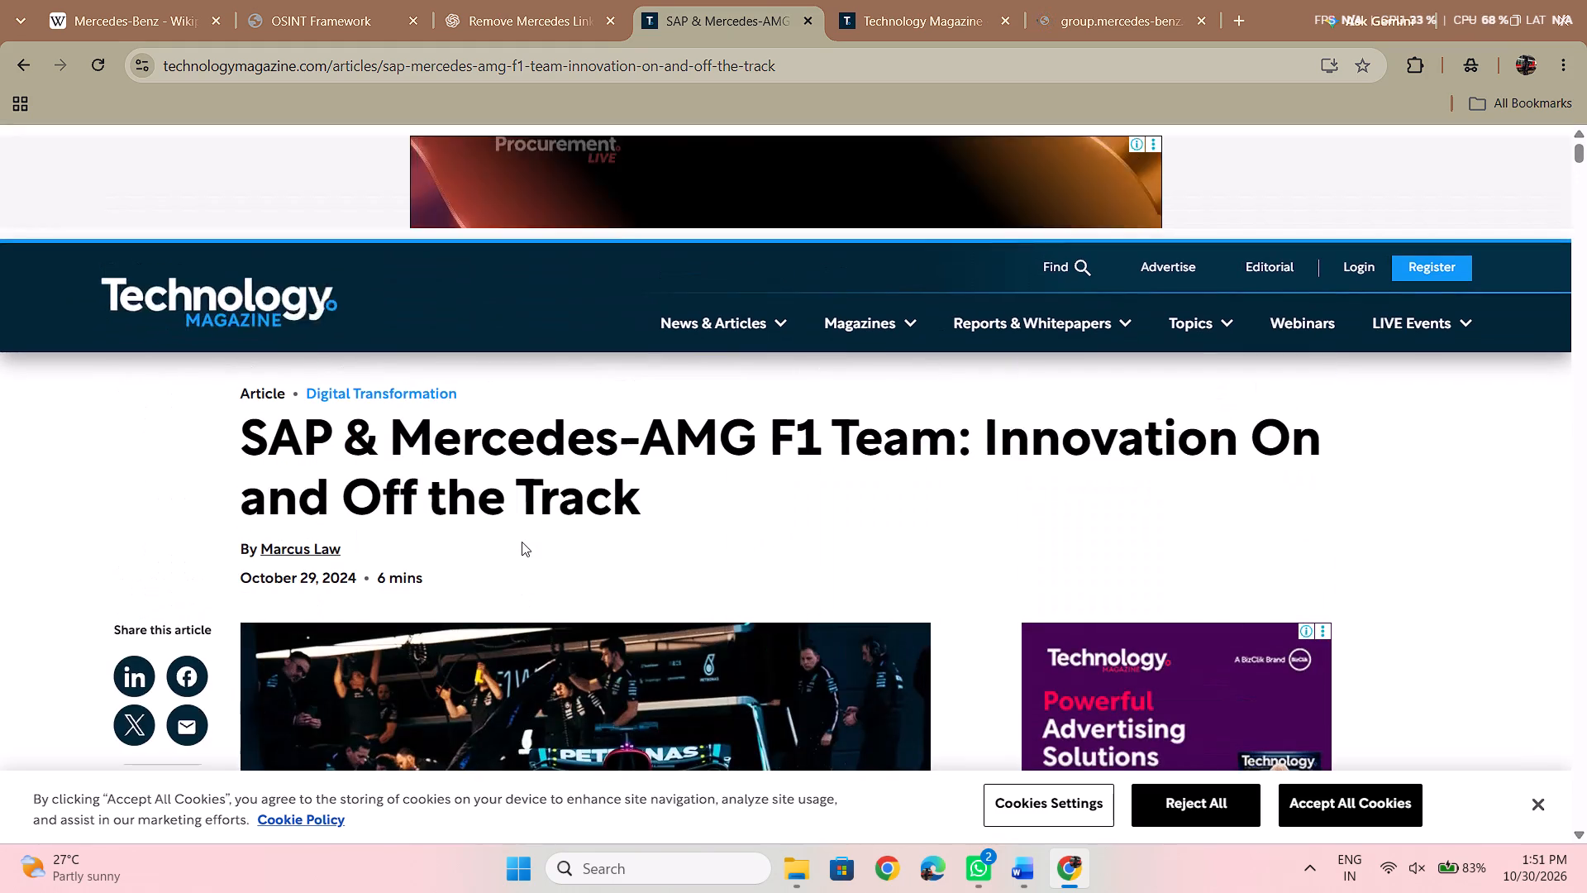
{"action": "scroll", "coordinate": [522, 542], "scroll_direction": "down", "scroll_amount": 2}
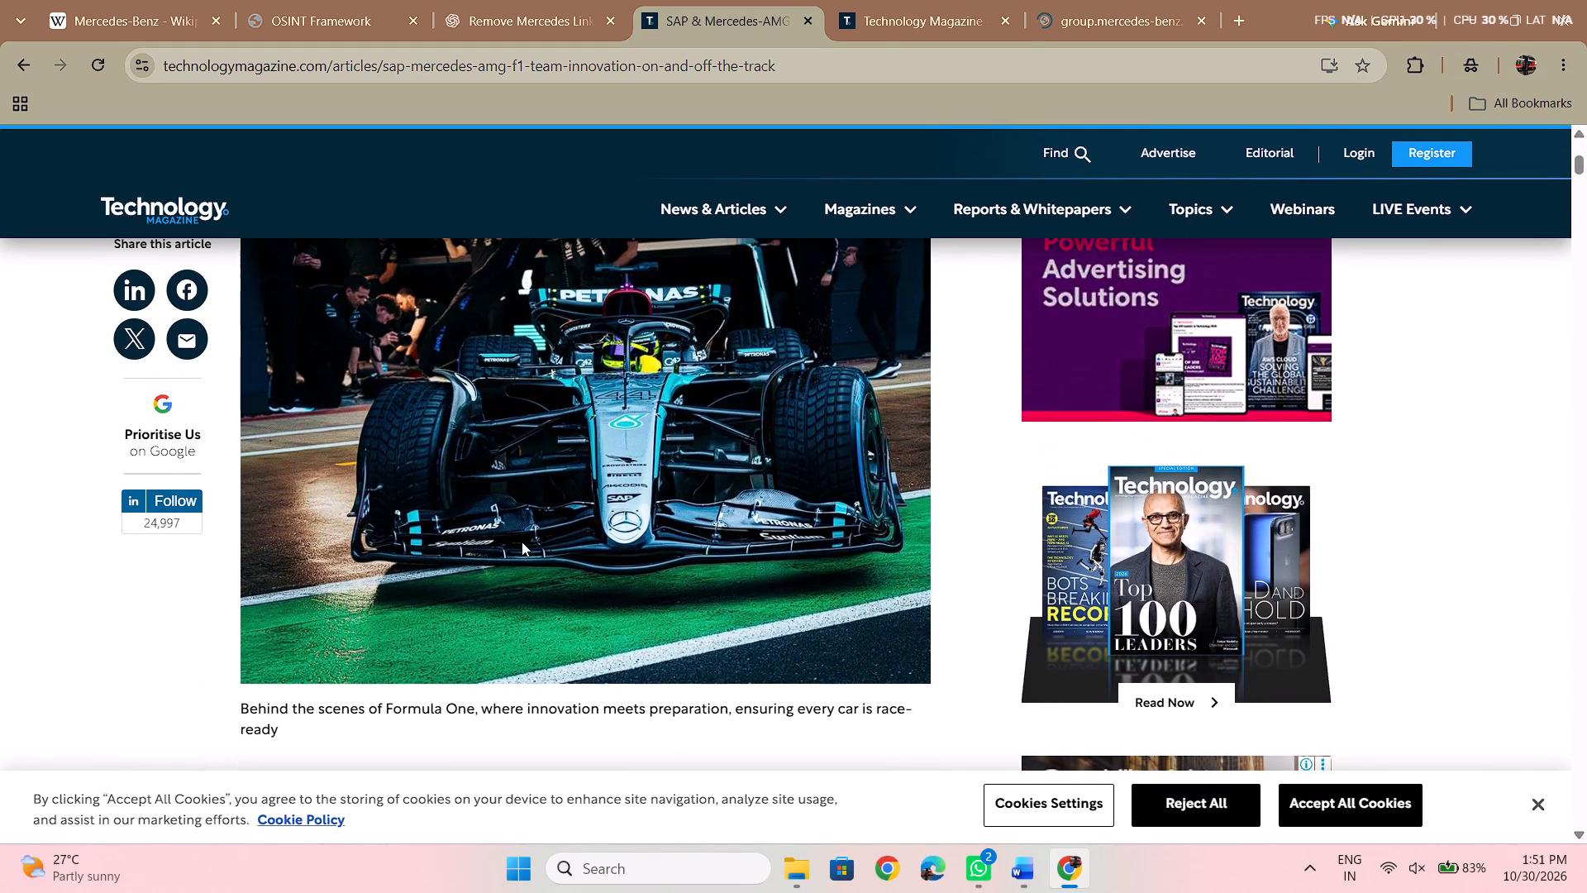
{"action": "scroll", "coordinate": [522, 542], "scroll_direction": "down", "scroll_amount": 1}
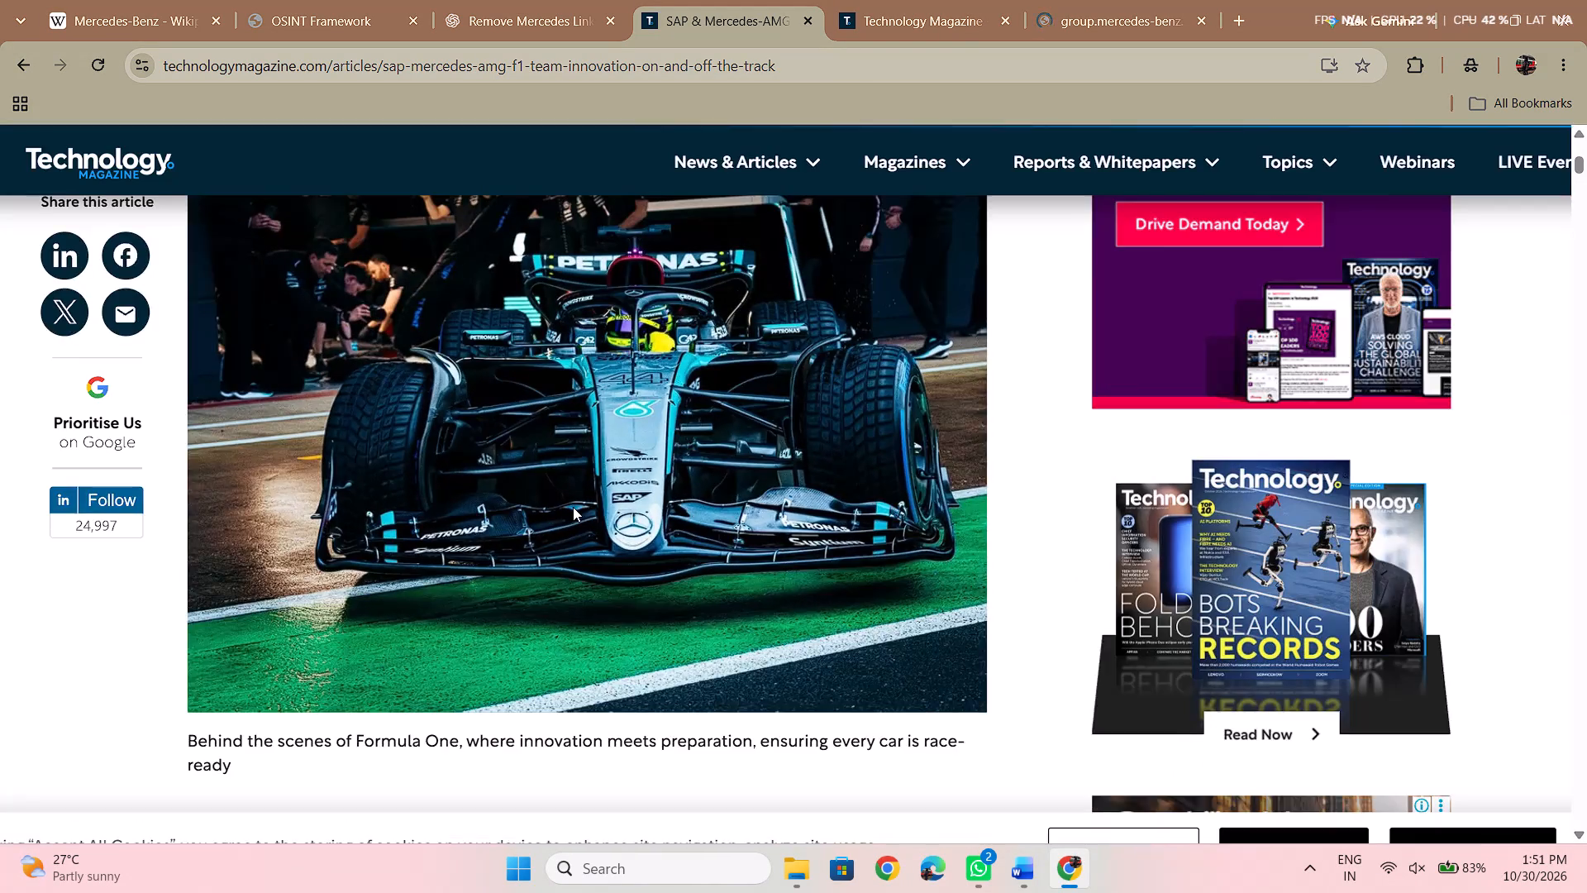
{"action": "scroll", "coordinate": [573, 507], "scroll_direction": "up", "scroll_amount": 1}
{"action": "scroll", "coordinate": [573, 507], "scroll_direction": "down", "scroll_amount": 5}
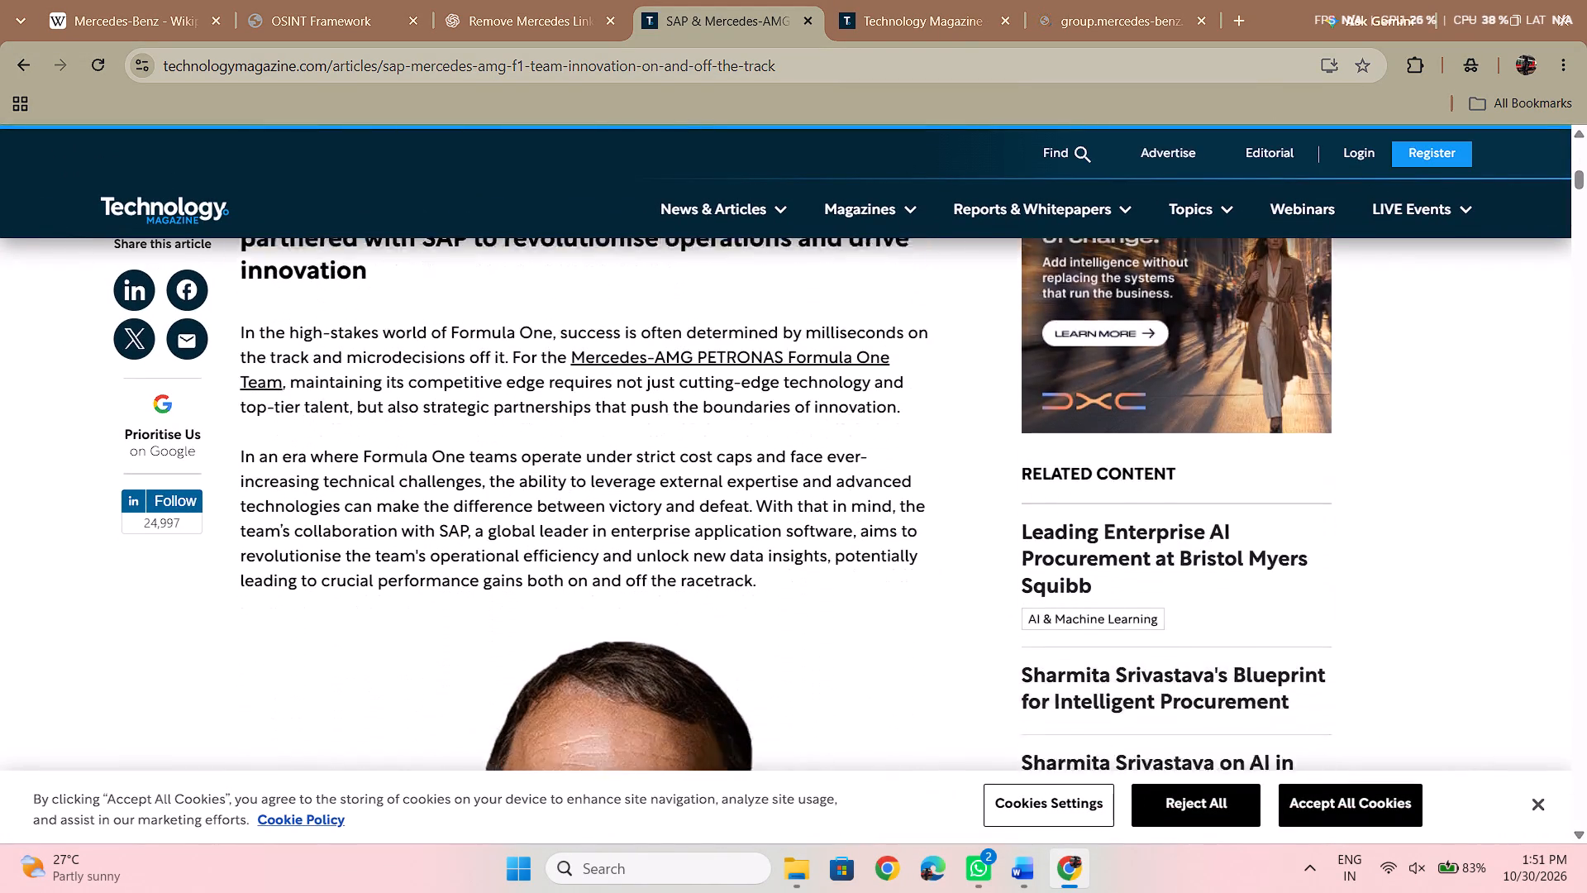
{"action": "scroll", "coordinate": [573, 507], "scroll_direction": "down", "scroll_amount": 1}
{"action": "scroll", "coordinate": [573, 507], "scroll_direction": "up", "scroll_amount": 1}
Close the Mercedes-Benz Group investor fact sheets page.
{"action": "left_click", "coordinate": [1071, 0]}
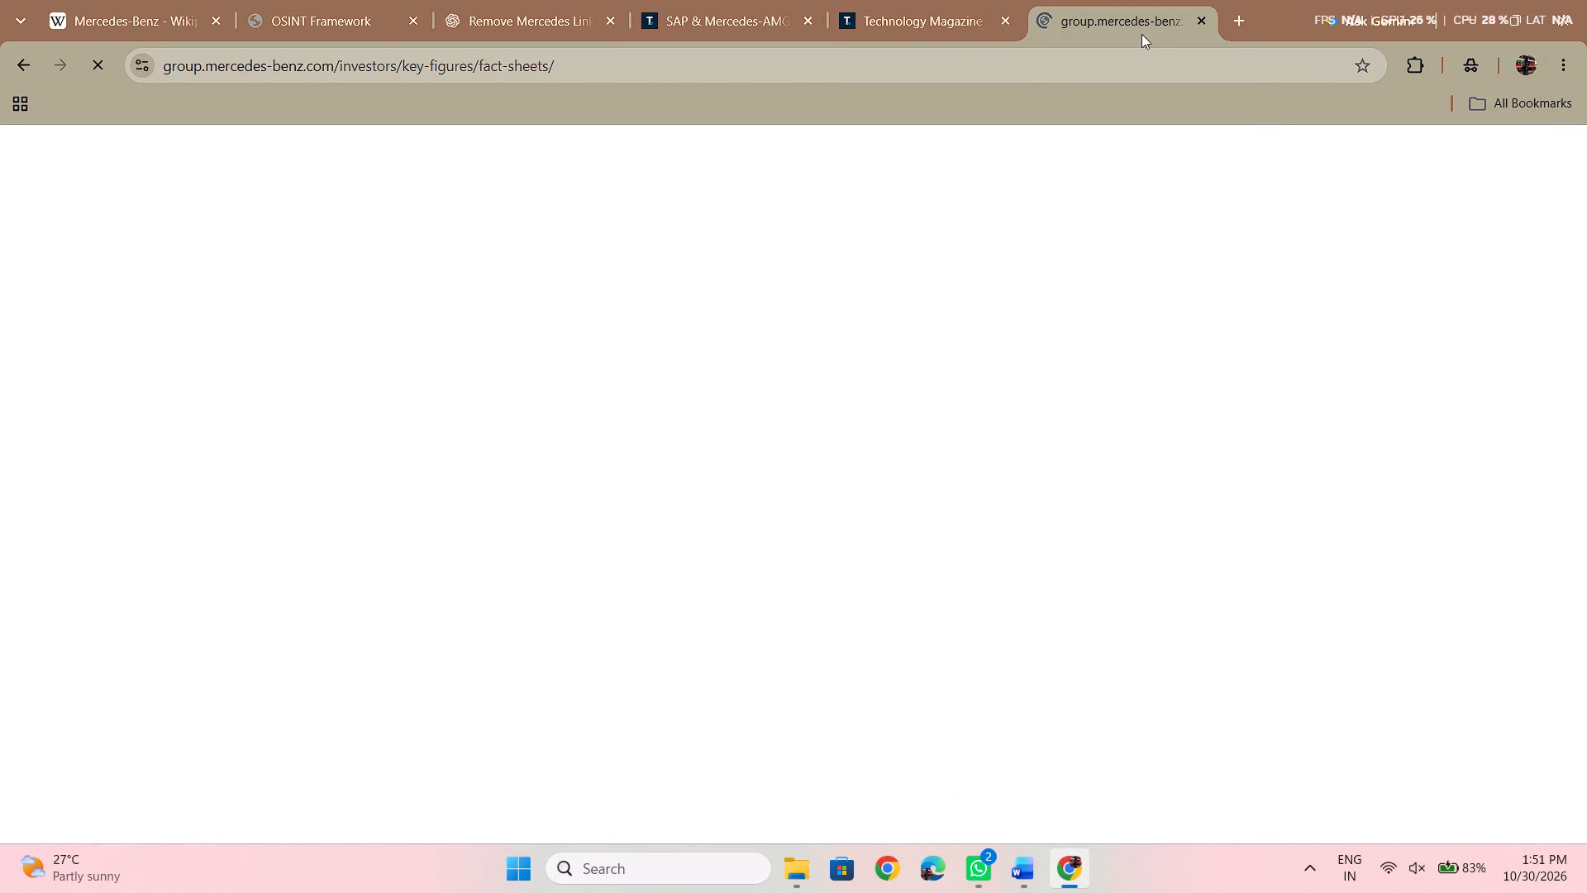
{"action": "left_click", "coordinate": [1197, 16]}
Reread the article section "SAP and Mercedes-AMG: A long-standing relationship" for details of the SAP partnership.
{"action": "left_click", "coordinate": [906, 0]}
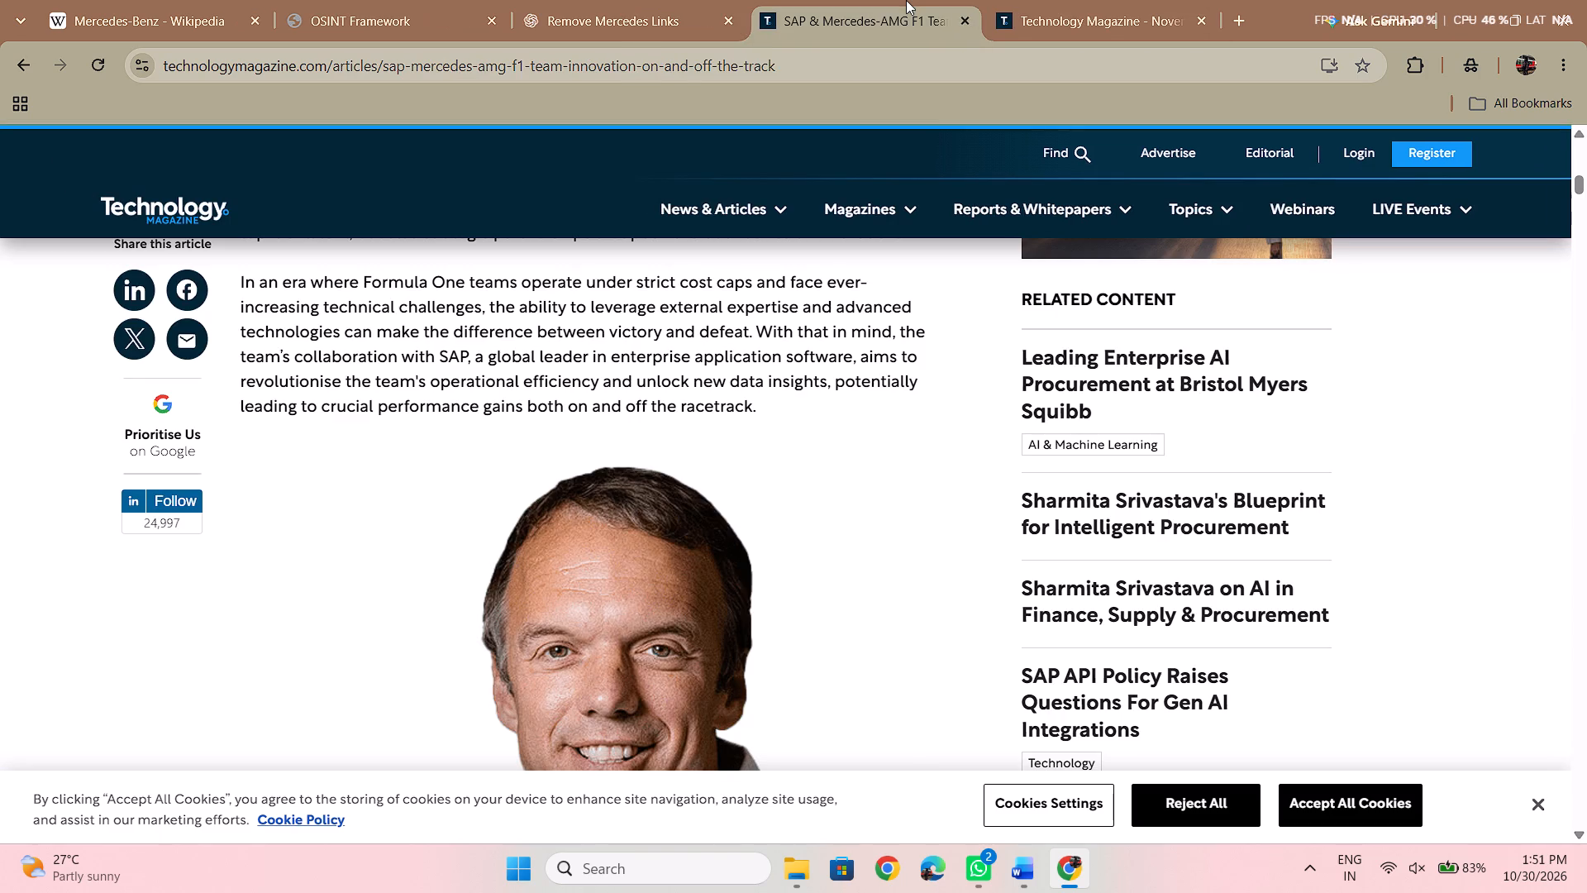
{"action": "scroll", "coordinate": [751, 461], "scroll_direction": "down", "scroll_amount": 4}
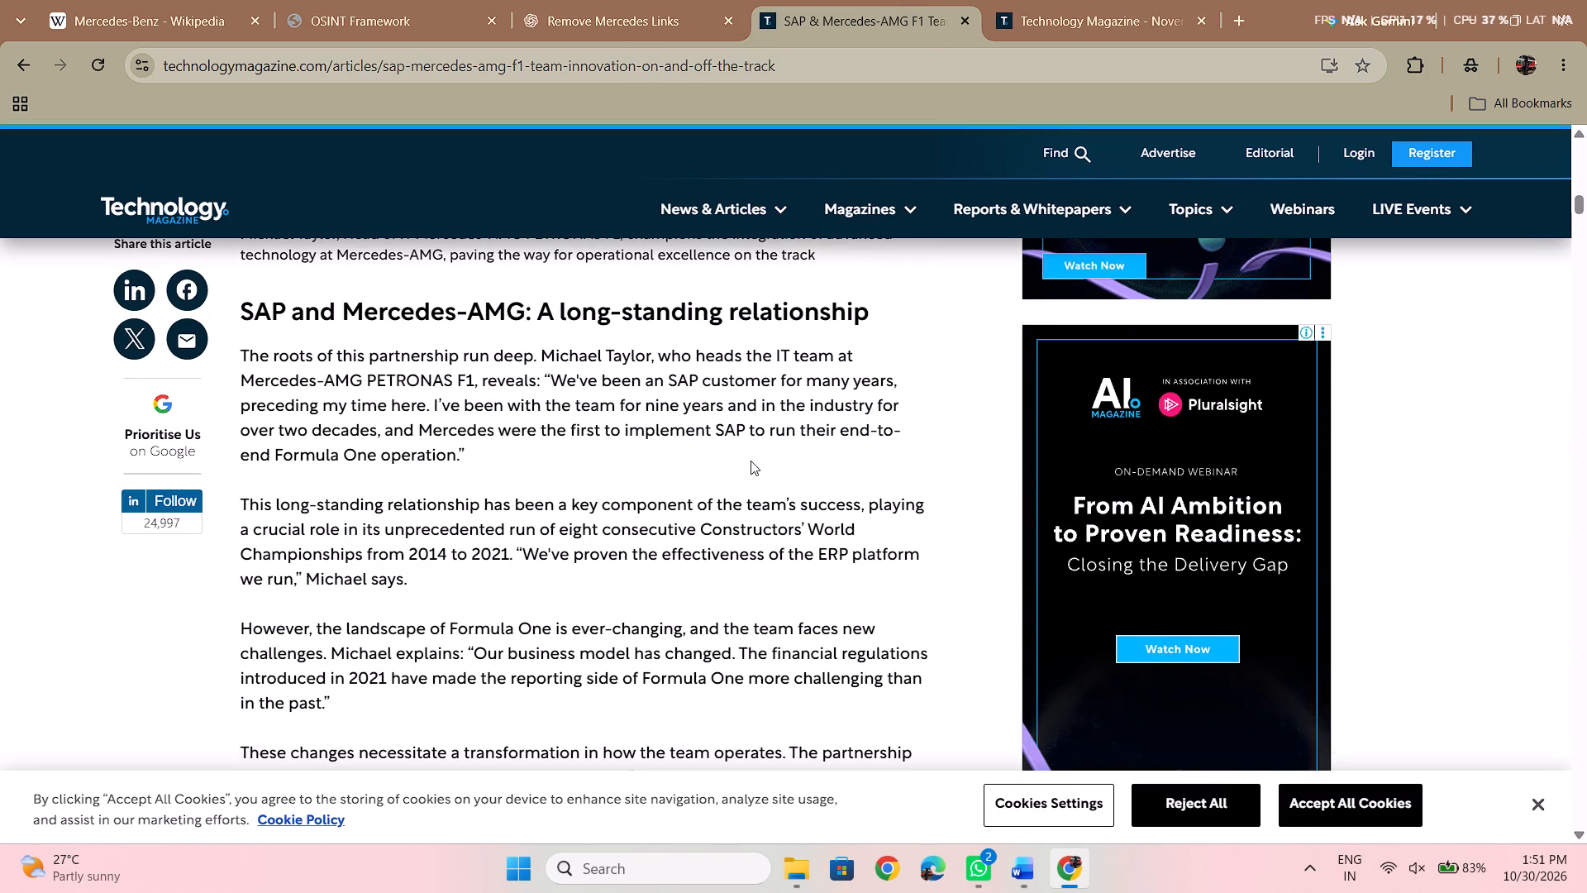
{"action": "scroll", "coordinate": [1137, 594], "scroll_direction": "down", "scroll_amount": 1}
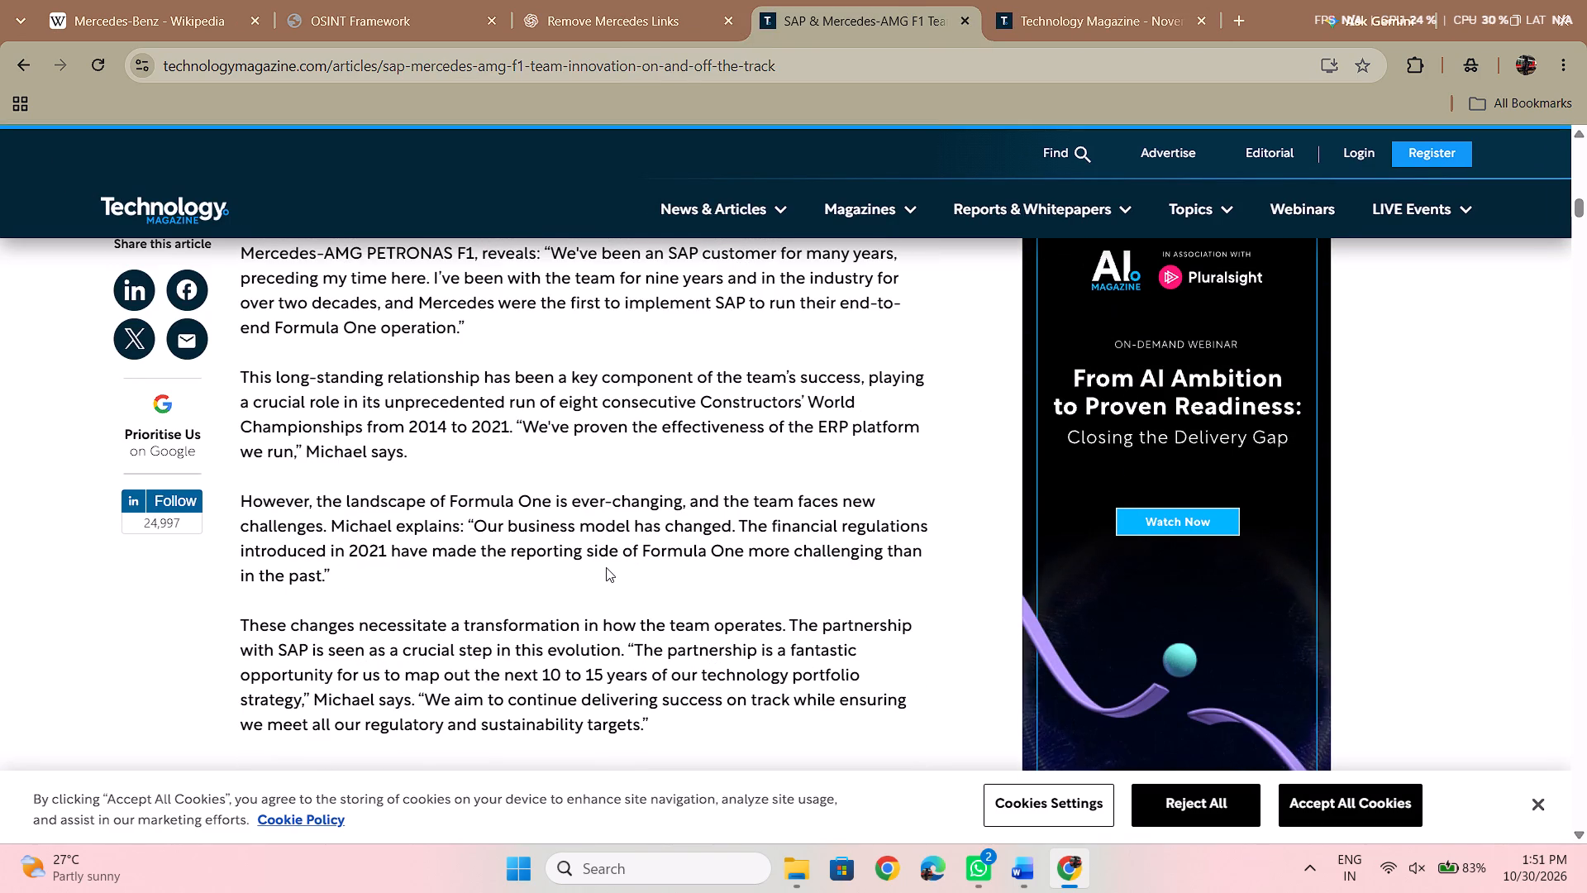
{"action": "scroll", "coordinate": [606, 567], "scroll_direction": "down", "scroll_amount": 1}
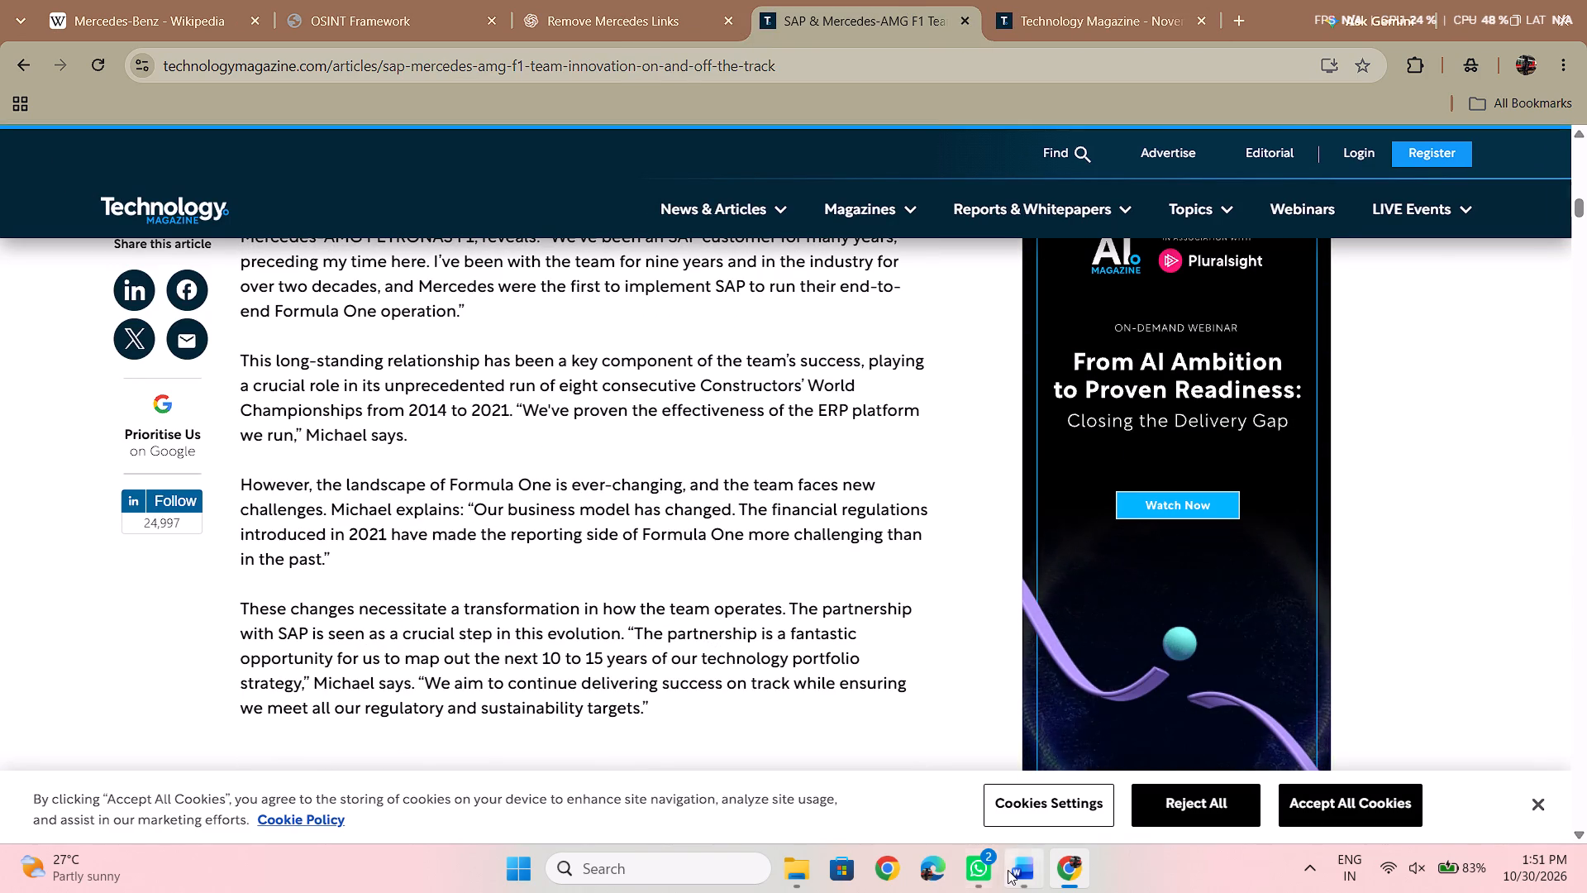
Switch to the Word report and review the Chapter 2 fact sheet items and the instructions in sections 2.2 and 2.3.
{"action": "left_click", "coordinate": [1010, 870]}
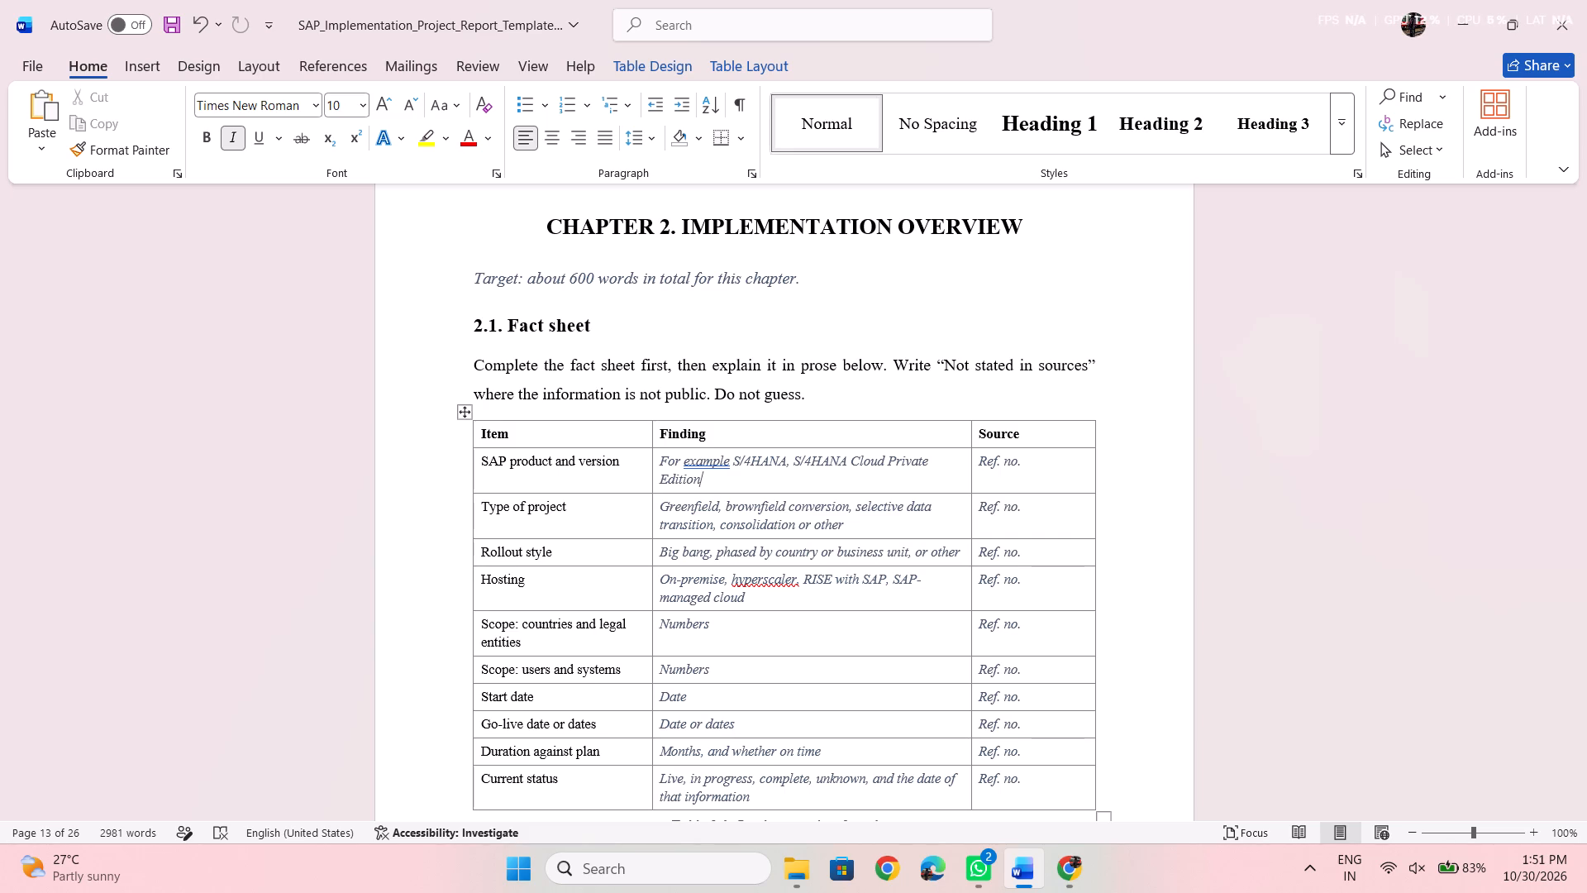
{"action": "scroll", "coordinate": [845, 726], "scroll_direction": "down", "scroll_amount": 1}
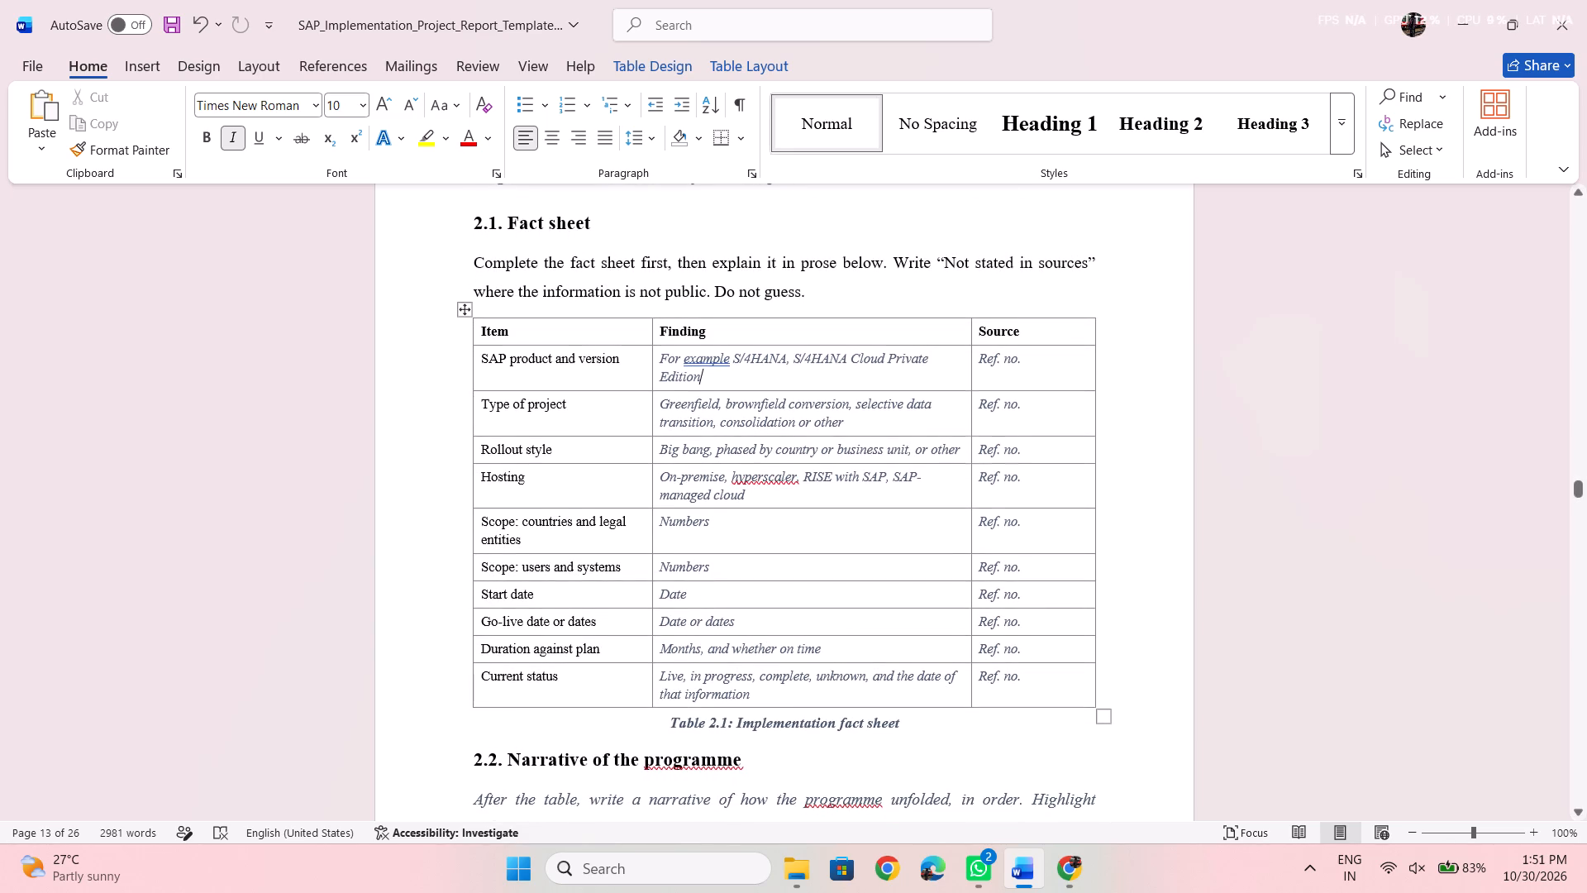
{"action": "scroll", "coordinate": [845, 726], "scroll_direction": "down", "scroll_amount": 2}
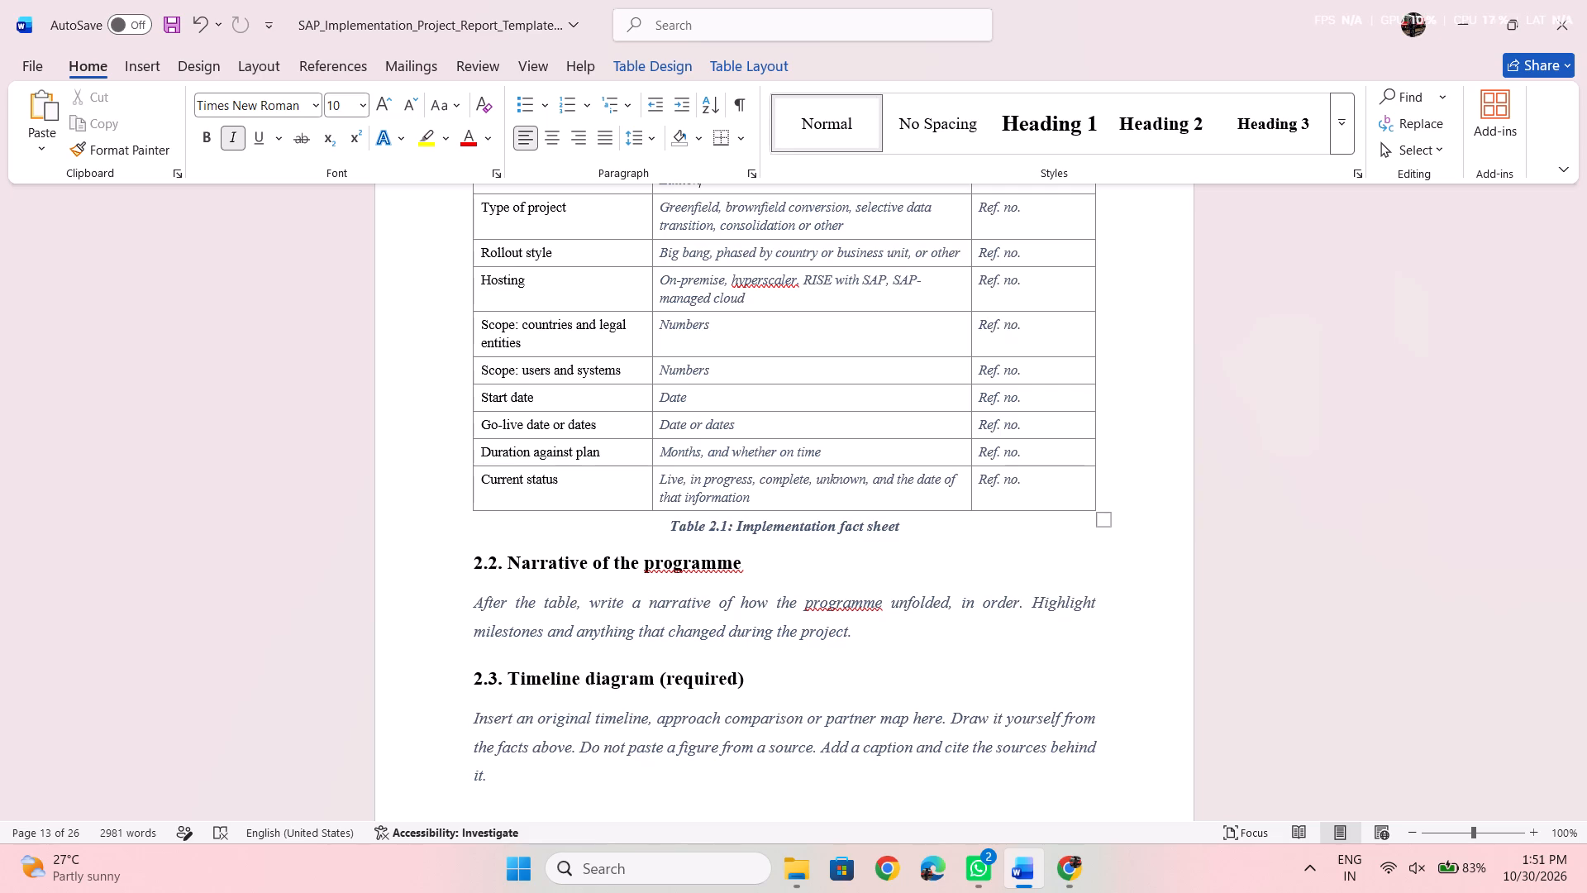
{"action": "scroll", "coordinate": [845, 726], "scroll_direction": "up", "scroll_amount": 2}
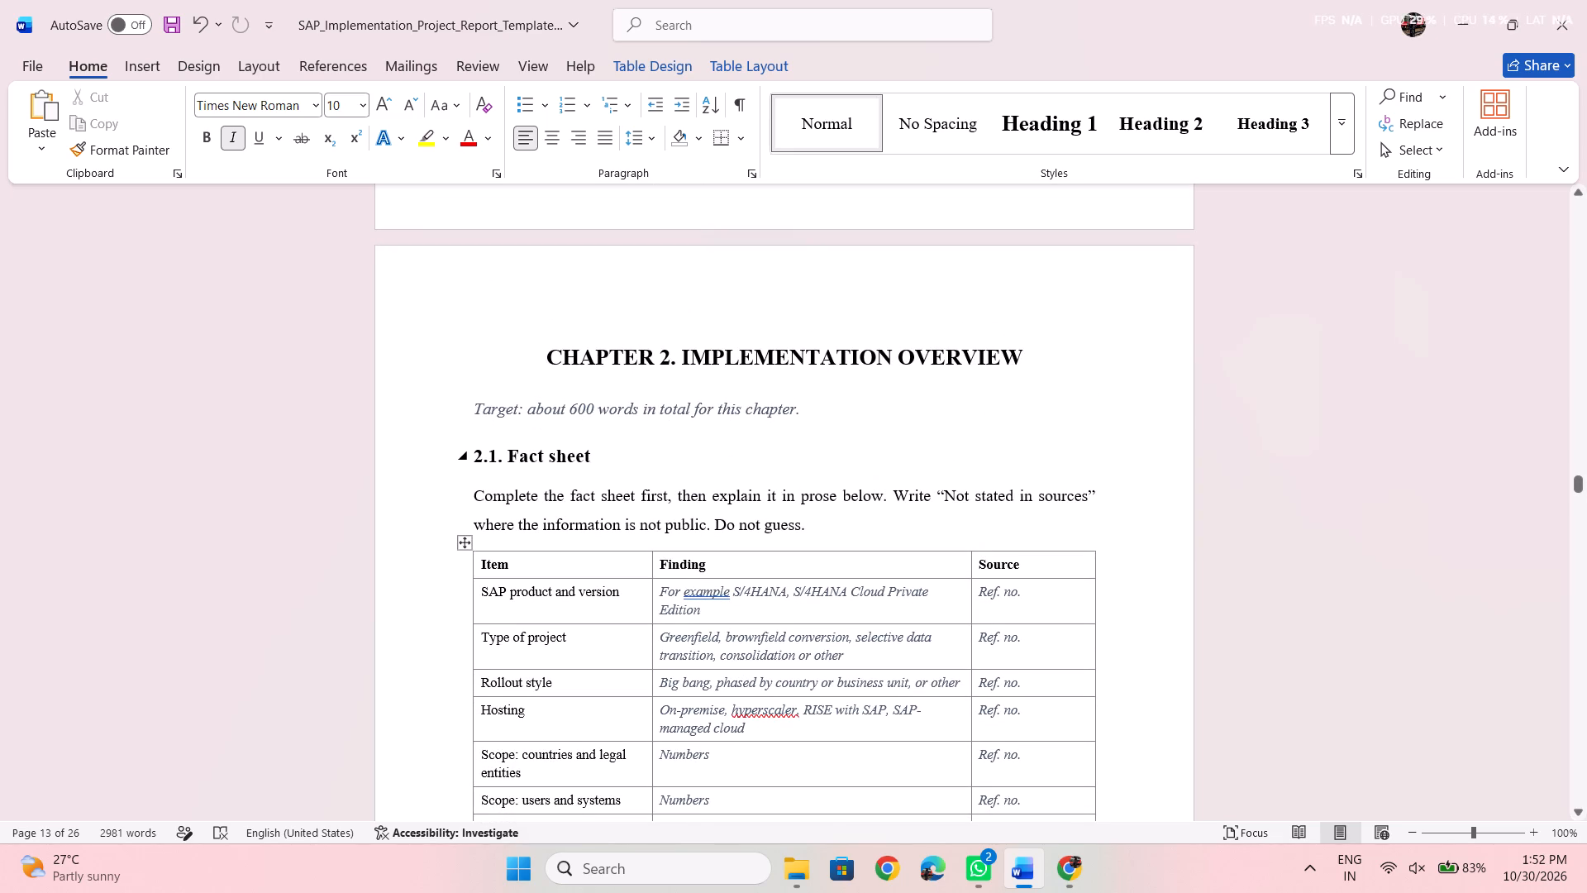
Return to Chrome and search Google in a new tab for "SAP FACT SHEET MERCEDES BENZ".
{"action": "left_click", "coordinate": [1059, 880]}
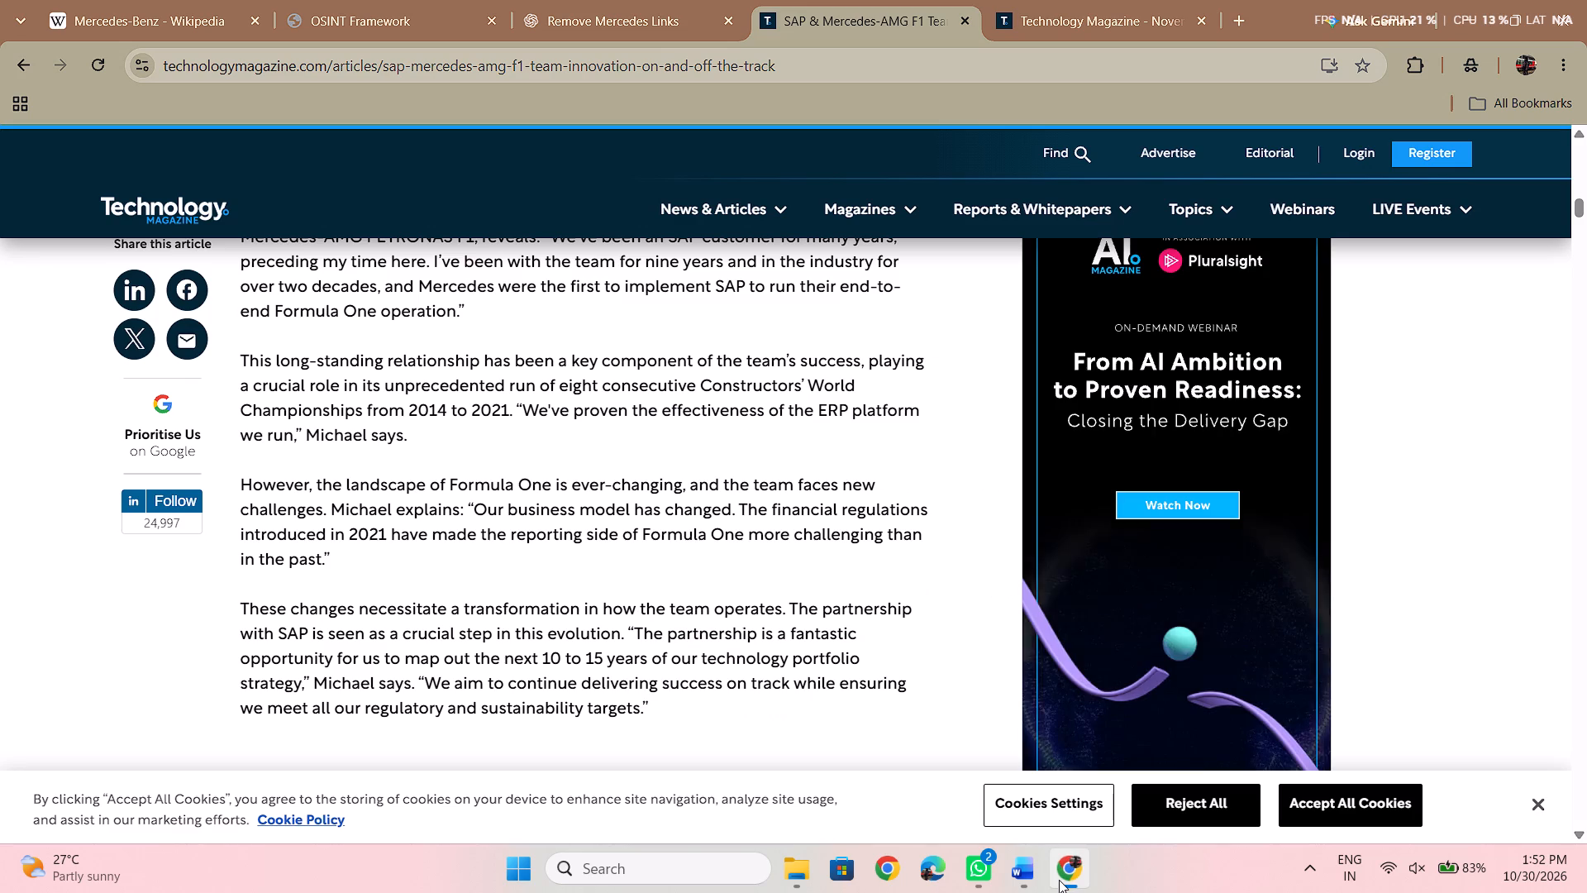
{"action": "left_click", "coordinate": [1237, 2]}
{"action": "type", "text": "SAP"}
{"action": "key", "text": "space"}
{"action": "key", "text": "BackSpace"}
{"action": "key", "text": "BackSpace"}
{"action": "key", "text": "BackSpace"}
{"action": "key", "text": "BackSpace"}
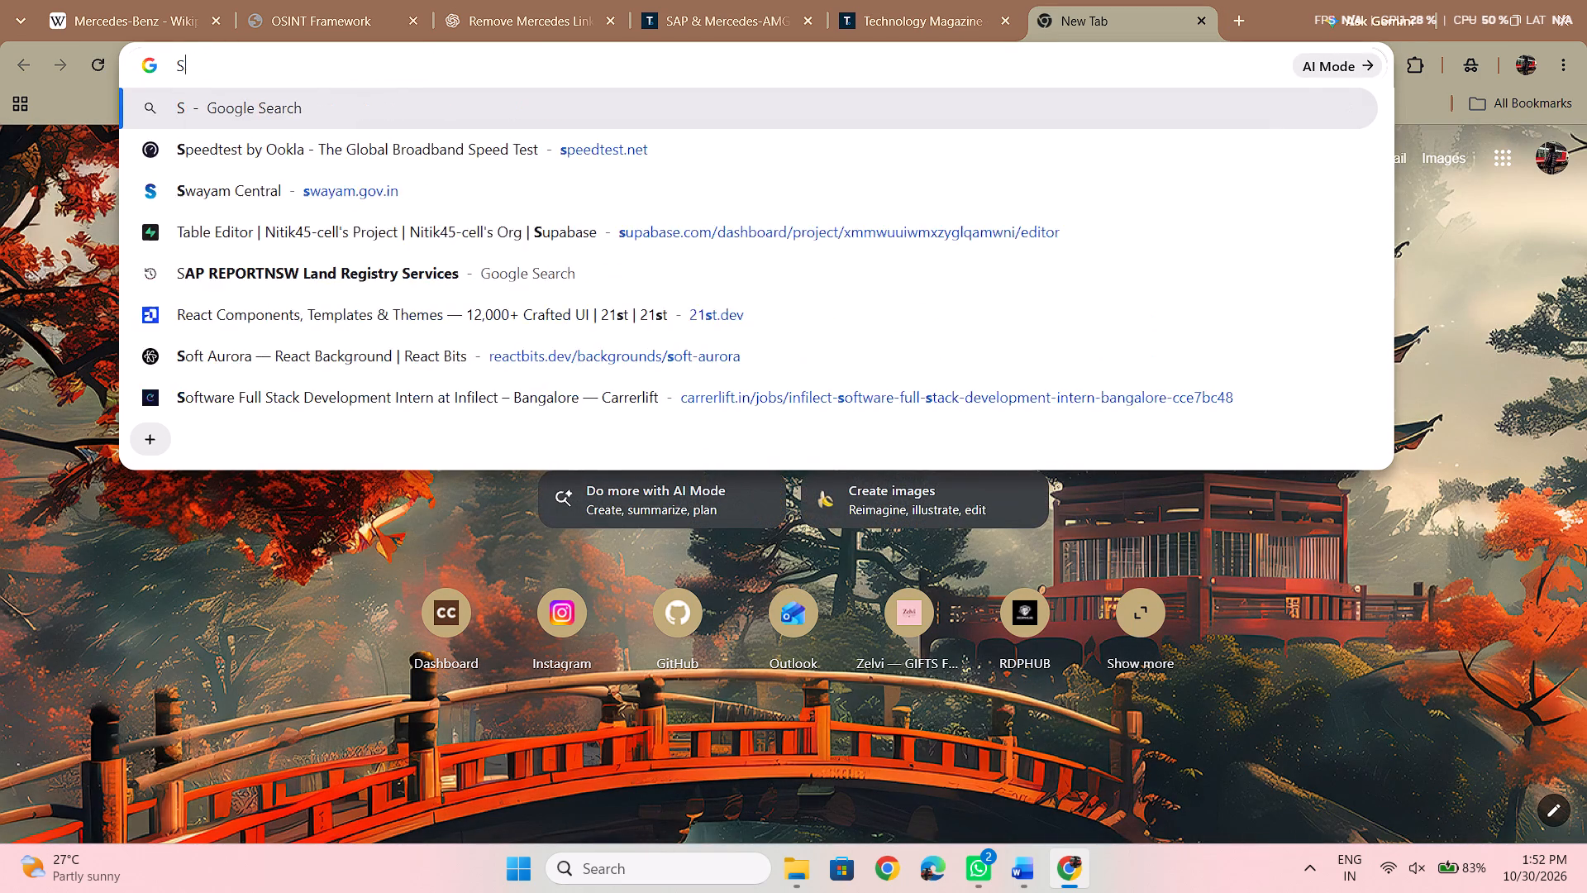
{"action": "key", "text": "BackSpace"}
{"action": "type", "text": "SAP"}
{"action": "key", "text": "space"}
{"action": "type", "text": "FACT SHEEY"}
{"action": "key", "text": "space"}
{"action": "key", "text": "BackSpace"}
{"action": "key", "text": "t"}
{"action": "key", "text": "BackSpace"}
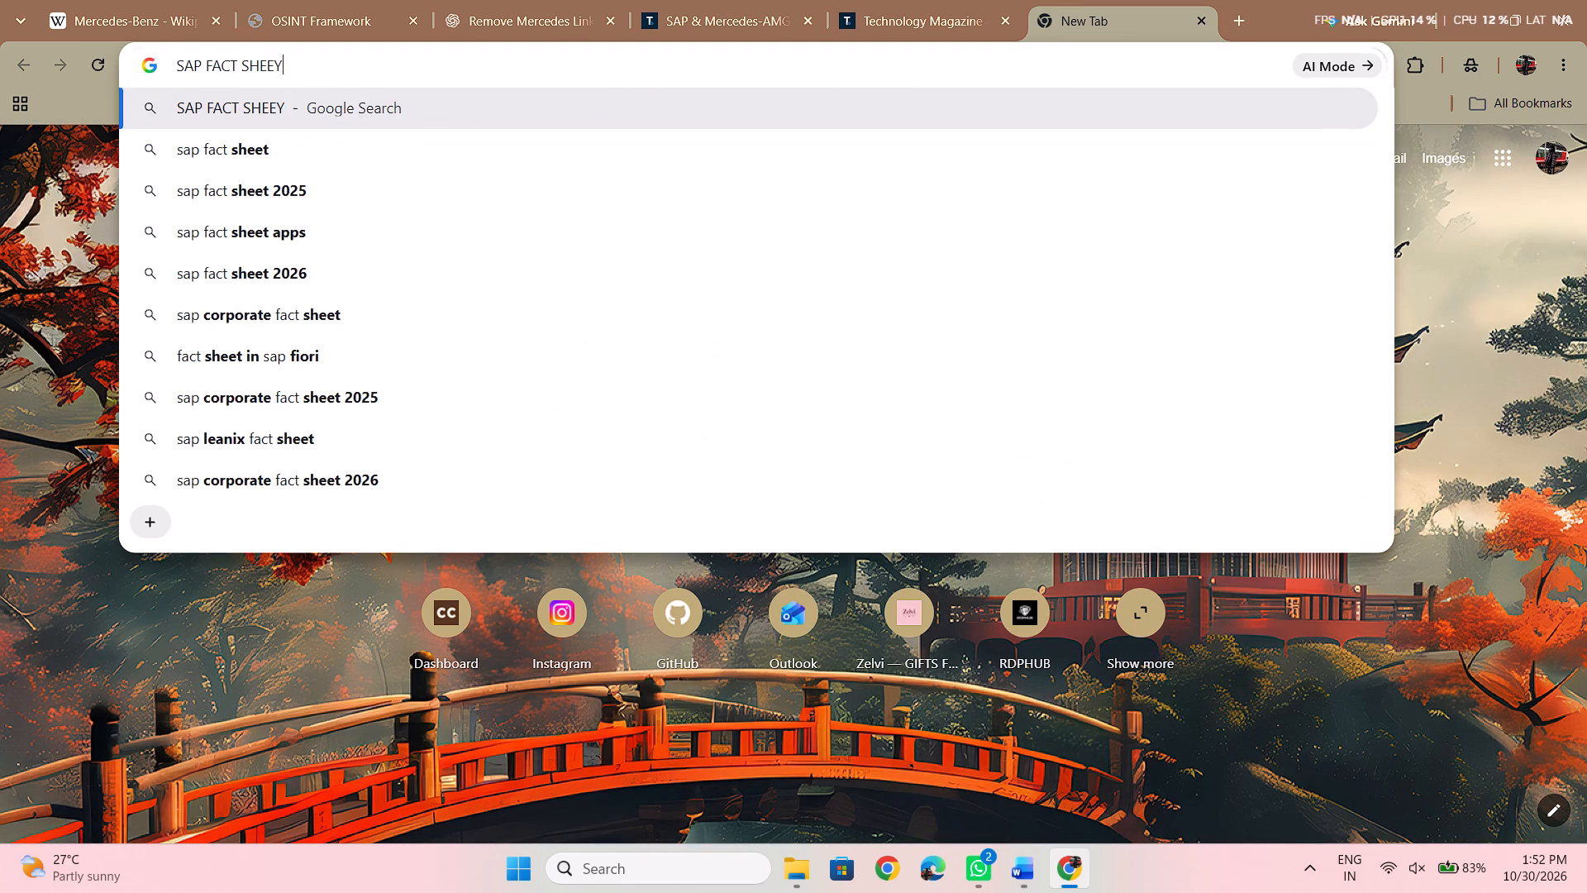
{"action": "key", "text": "BackSpace"}
{"action": "key", "text": "BackSpace"}
{"action": "key", "text": "BackSpace"}
{"action": "type", "text": "EET"}
{"action": "key", "text": "space"}
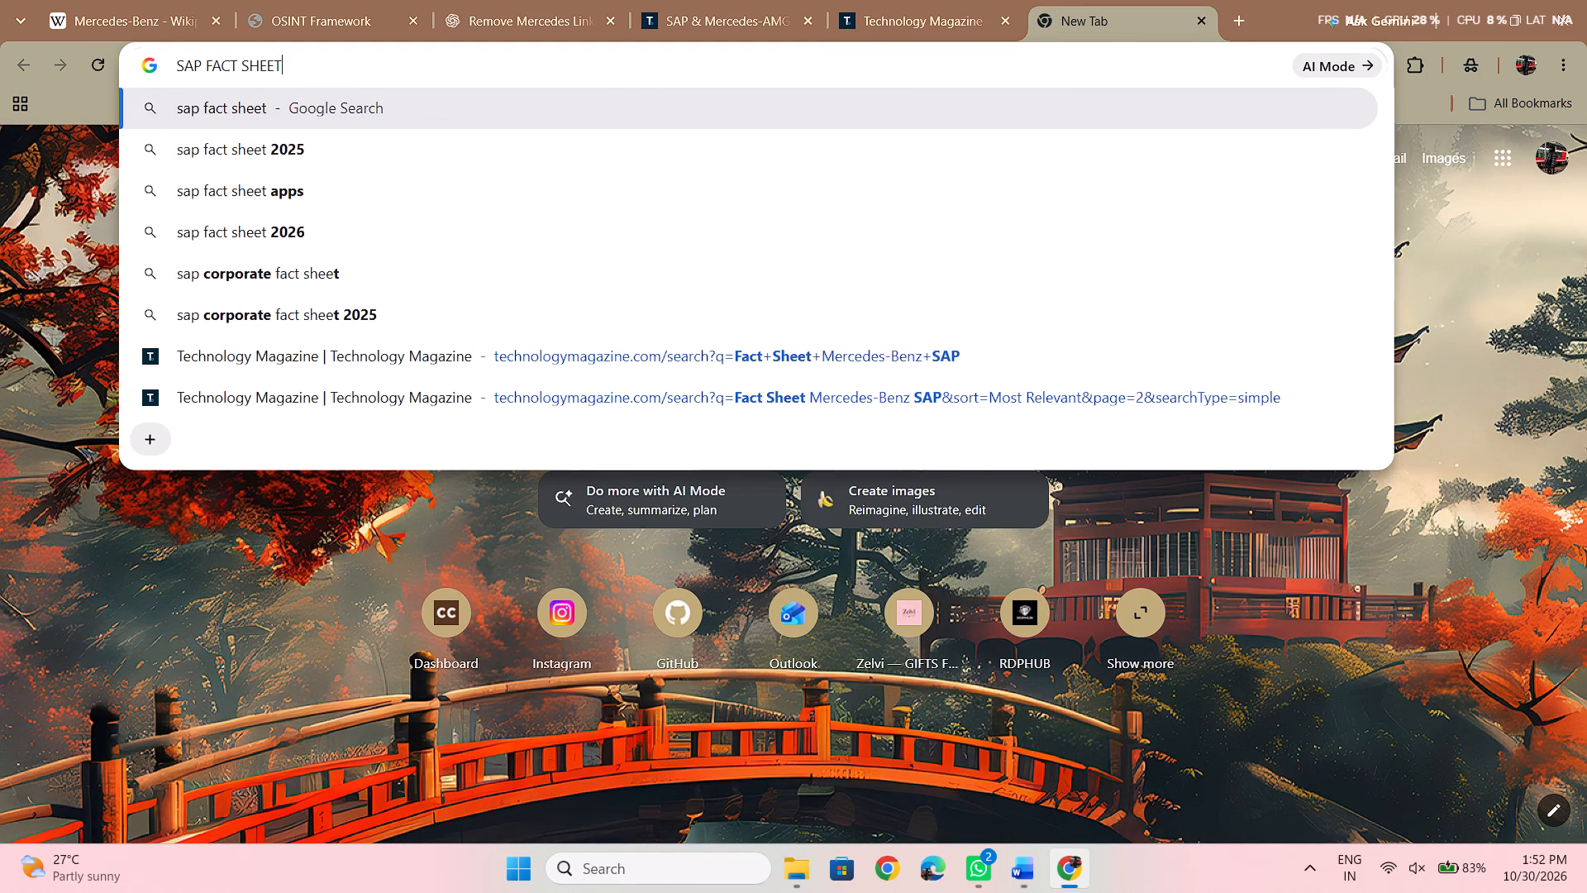
{"action": "key", "text": "m"}
{"action": "key", "text": "BackSpace"}
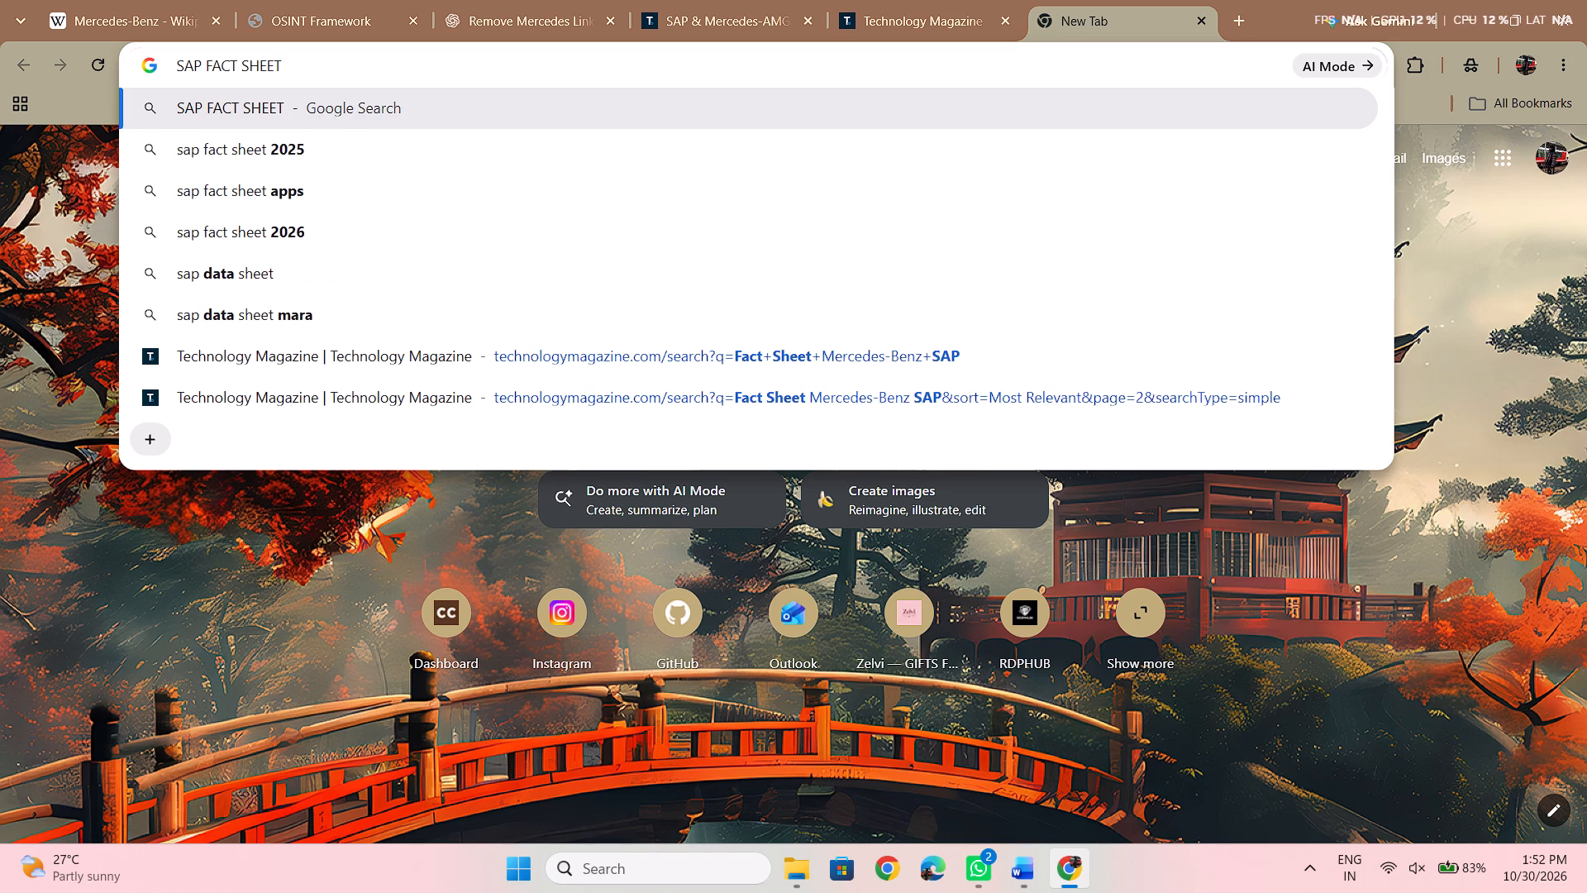
{"action": "type", "text": "MERCE"}
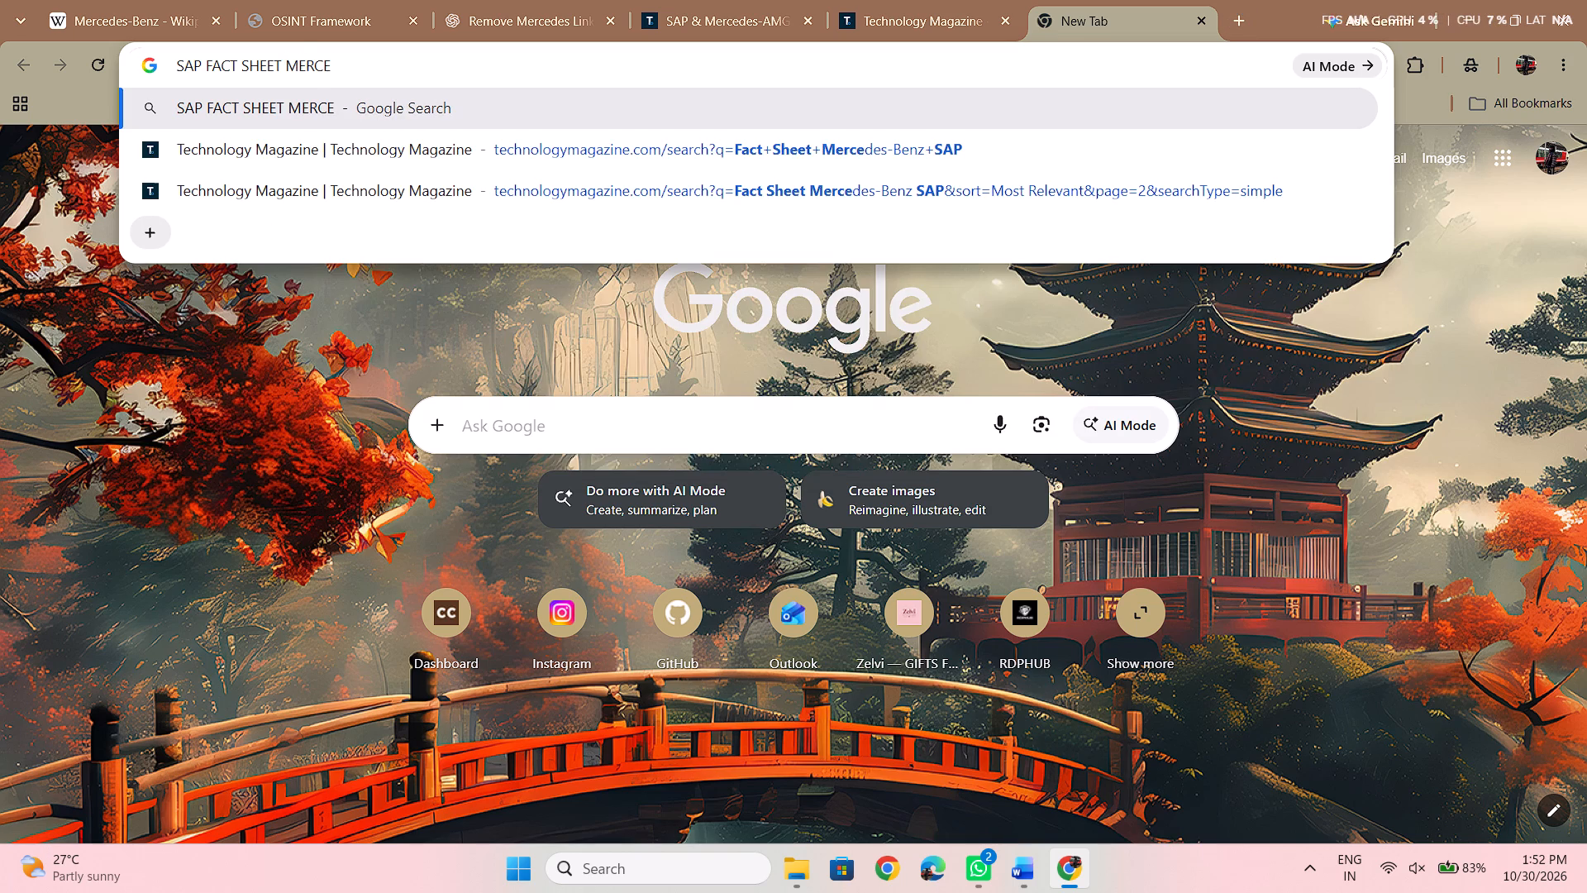
{"action": "type", "text": "DE"}
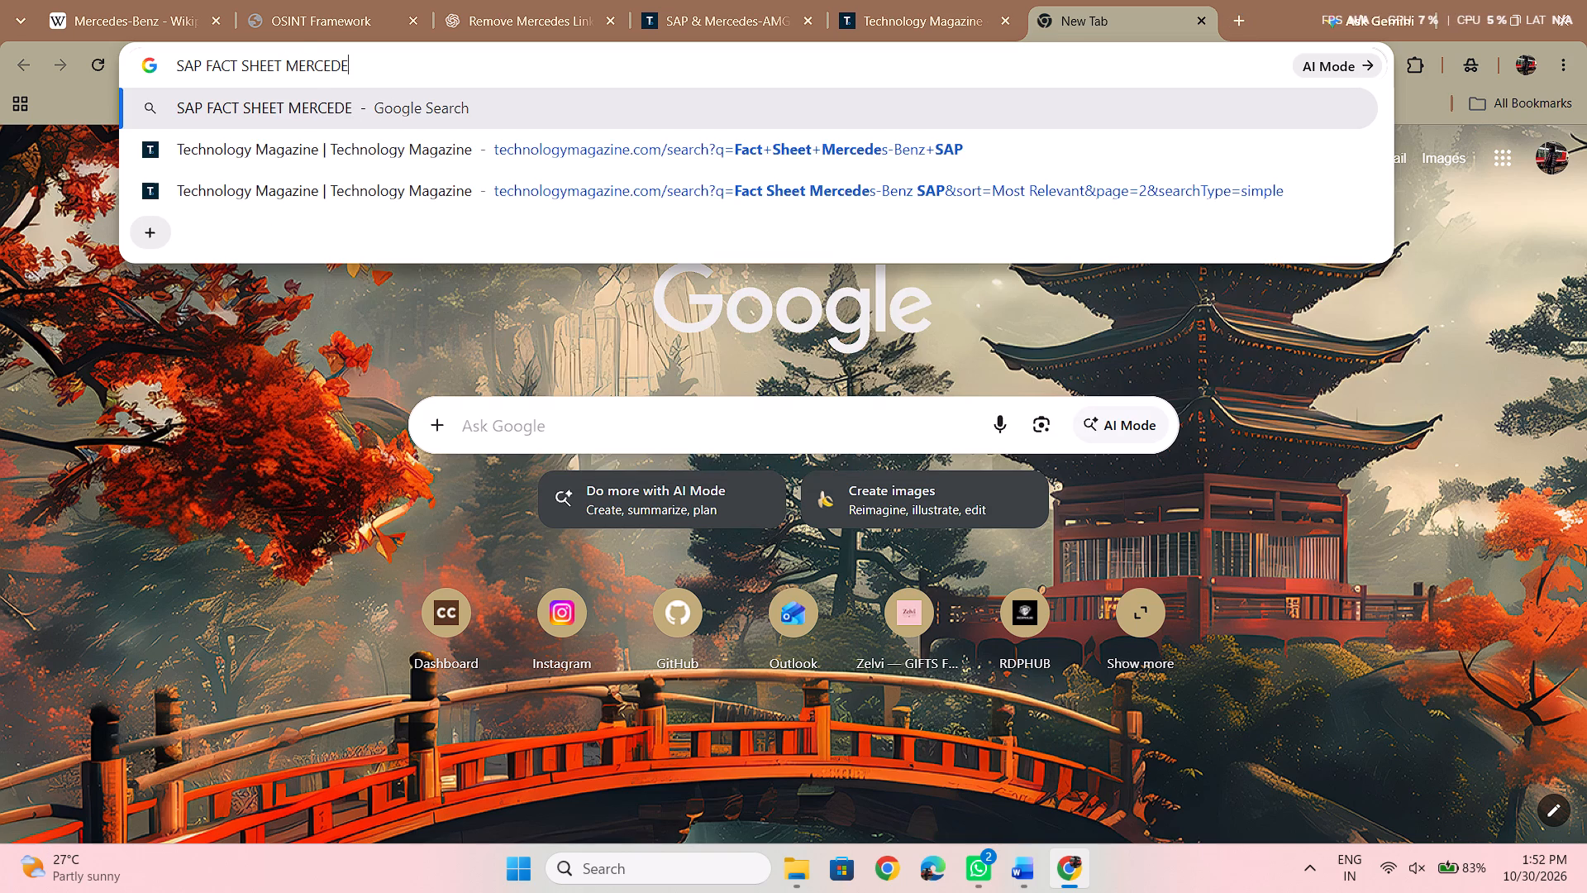
{"action": "key", "text": "s"}
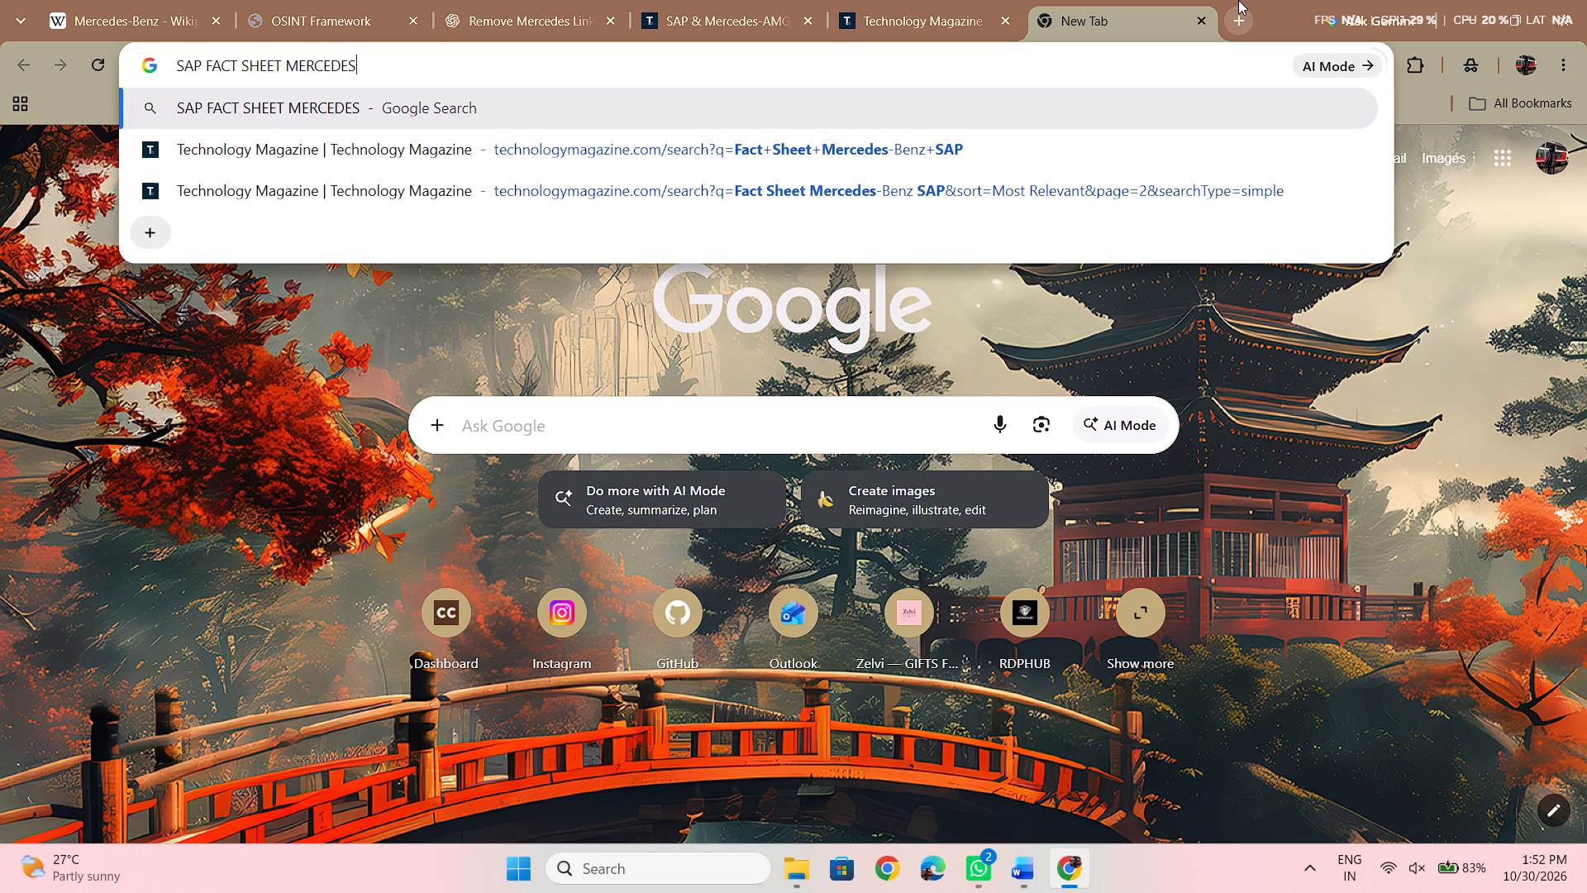
{"action": "key", "text": "space"}
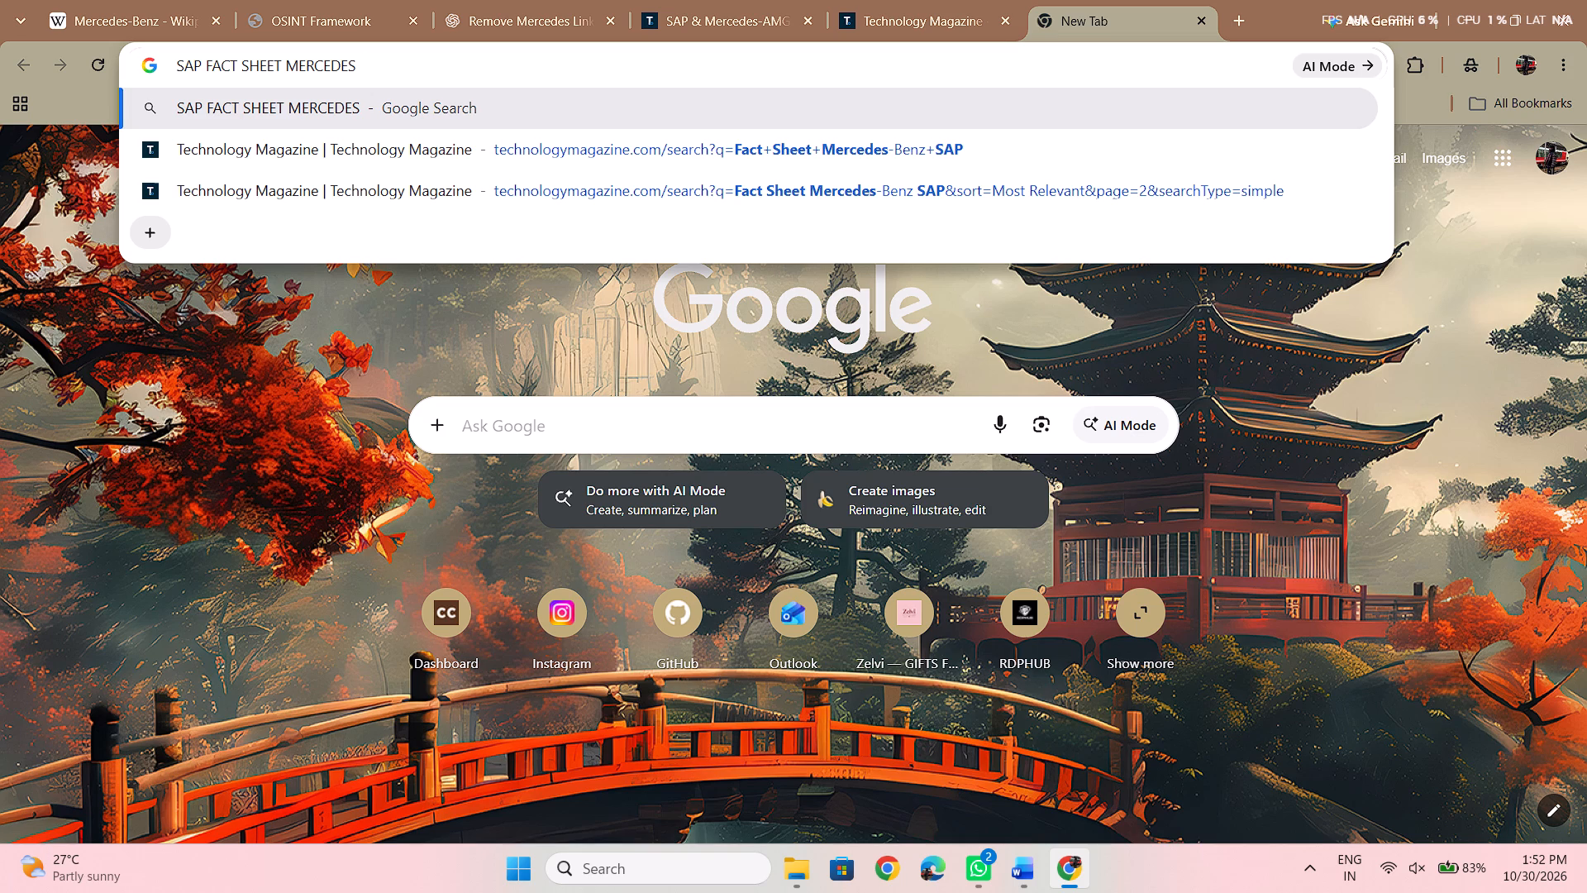
{"action": "key", "text": "n"}
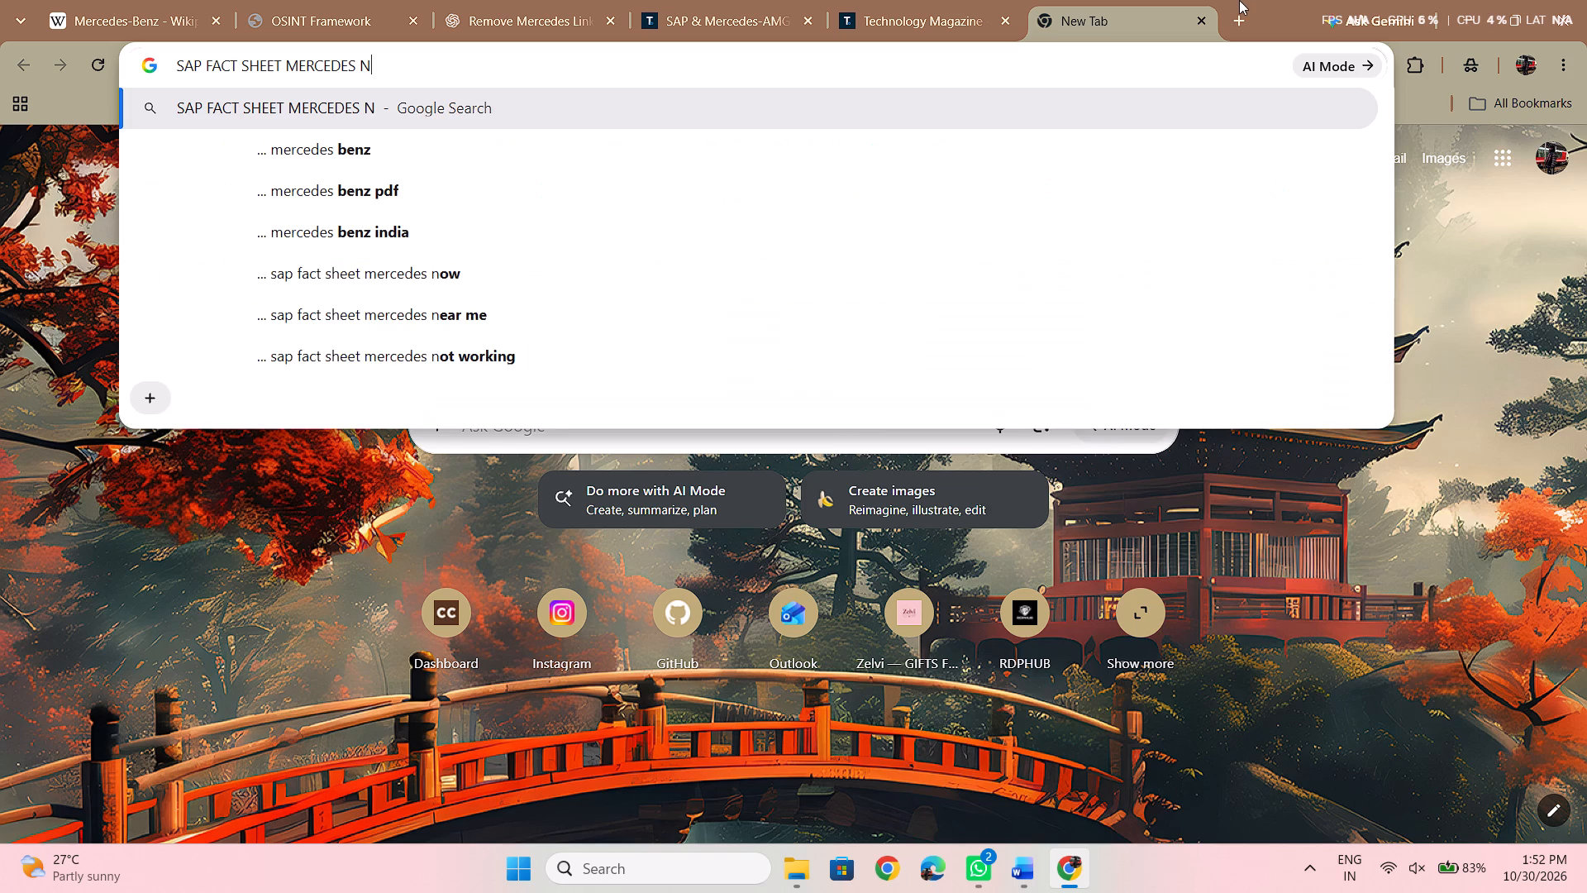
{"action": "key", "text": "BackSpace"}
{"action": "type", "text": "BE"}
{"action": "type", "text": "NZ"}
{"action": "key", "text": "Return"}
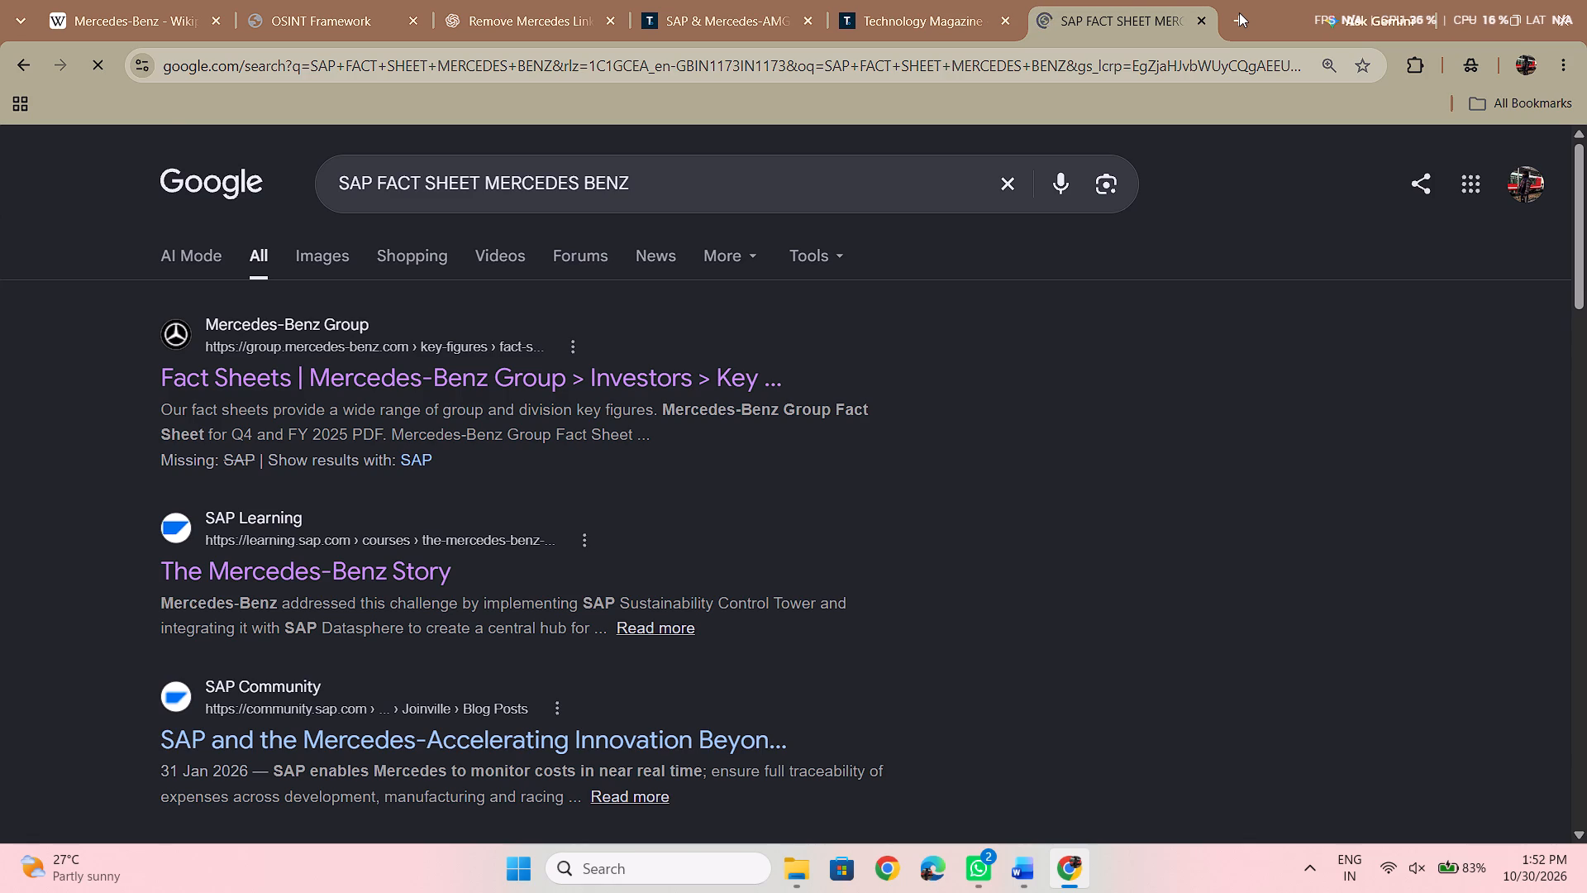
Open the Mercedes-Benz Group PDF "Fact Sheet for Q4 2025 and Full Year 2025" and examine pages 2 to 4, from Contents to Key Figures.
{"action": "key", "text": "space"}
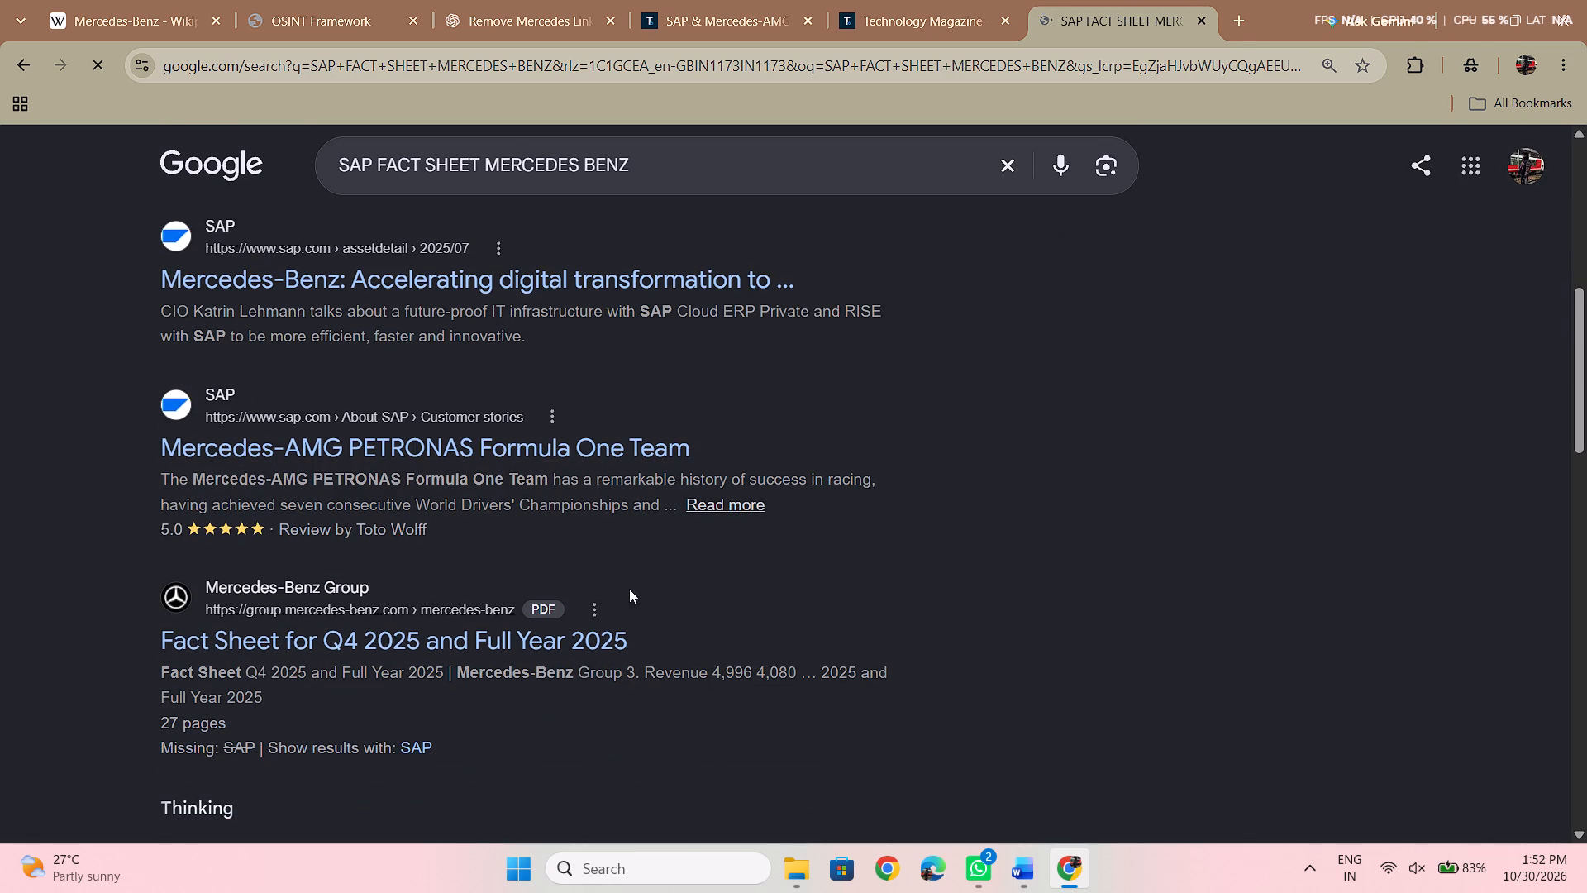
{"action": "left_click", "coordinate": [396, 645]}
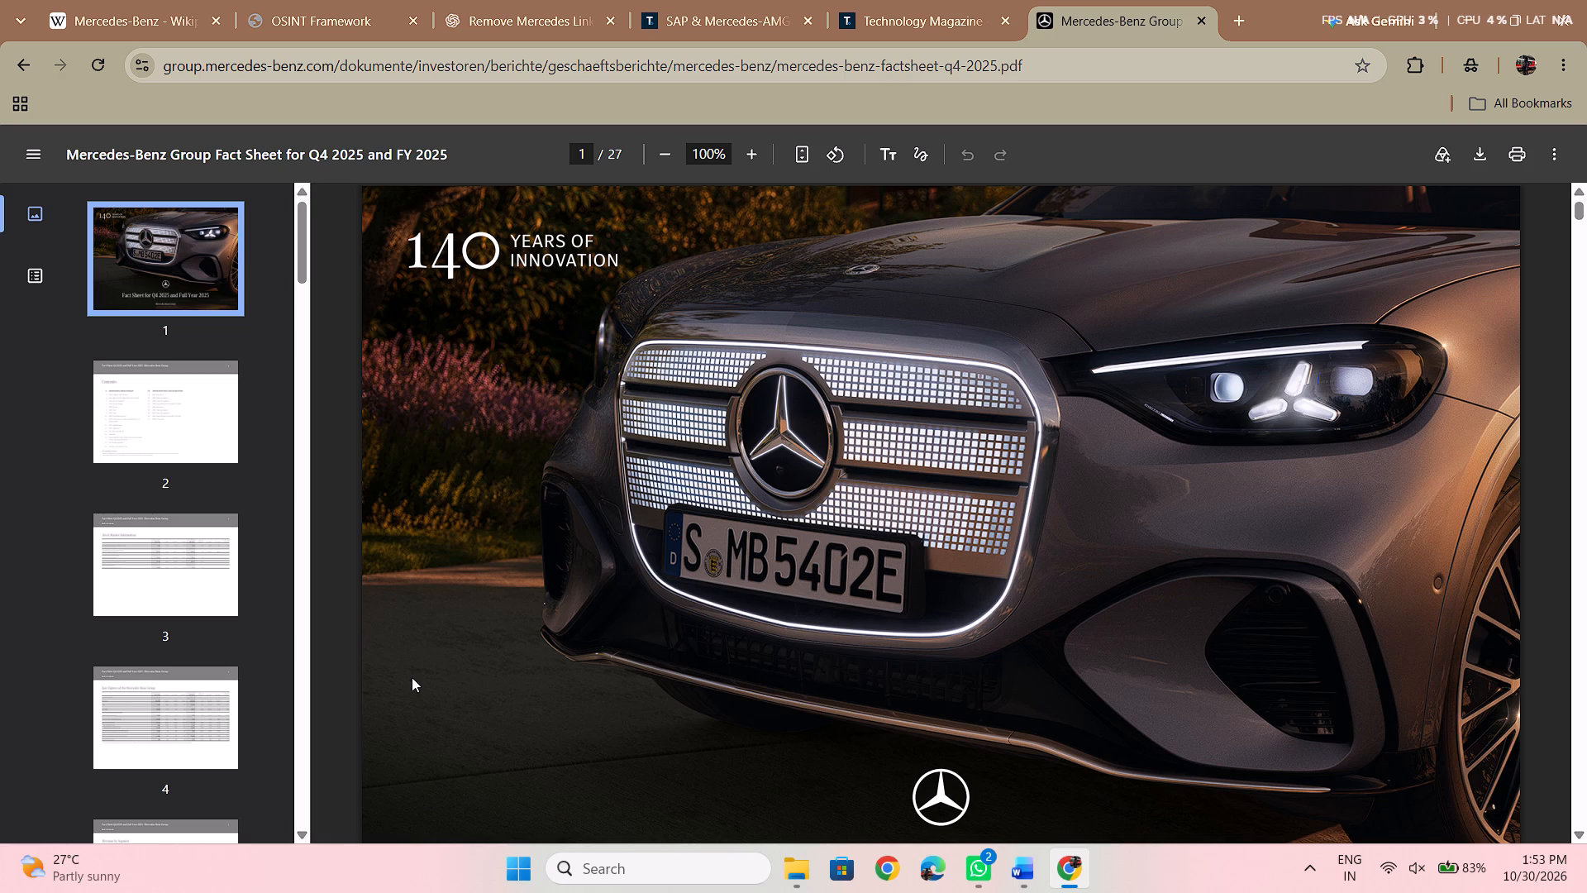
{"action": "key", "text": "Down"}
{"action": "left_click", "coordinate": [163, 451]}
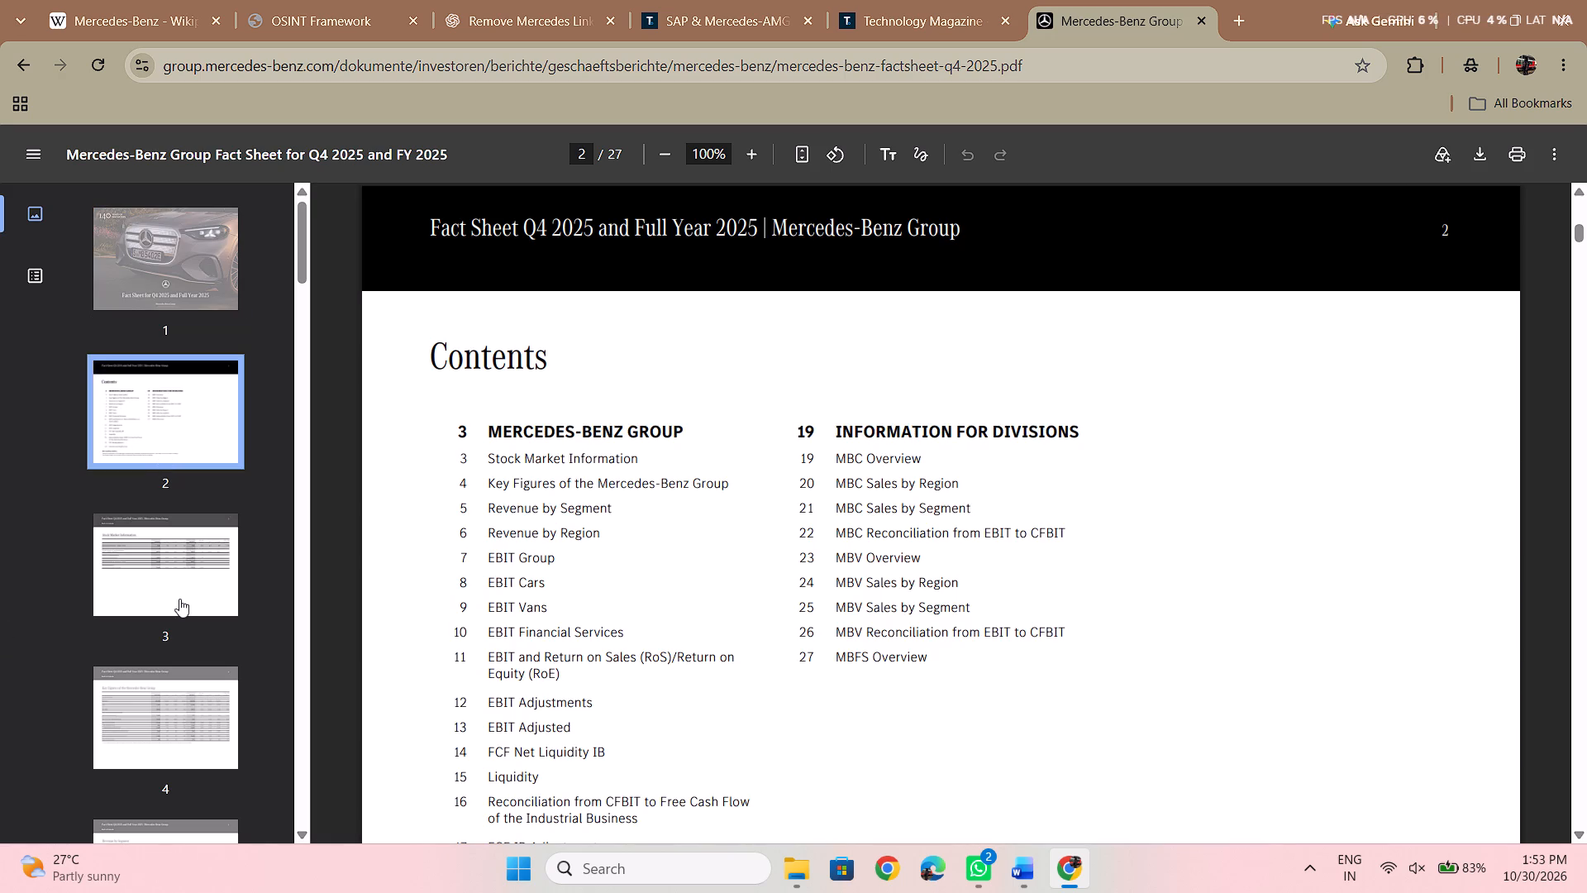
{"action": "left_click", "coordinate": [179, 599]}
{"action": "left_click", "coordinate": [217, 747]}
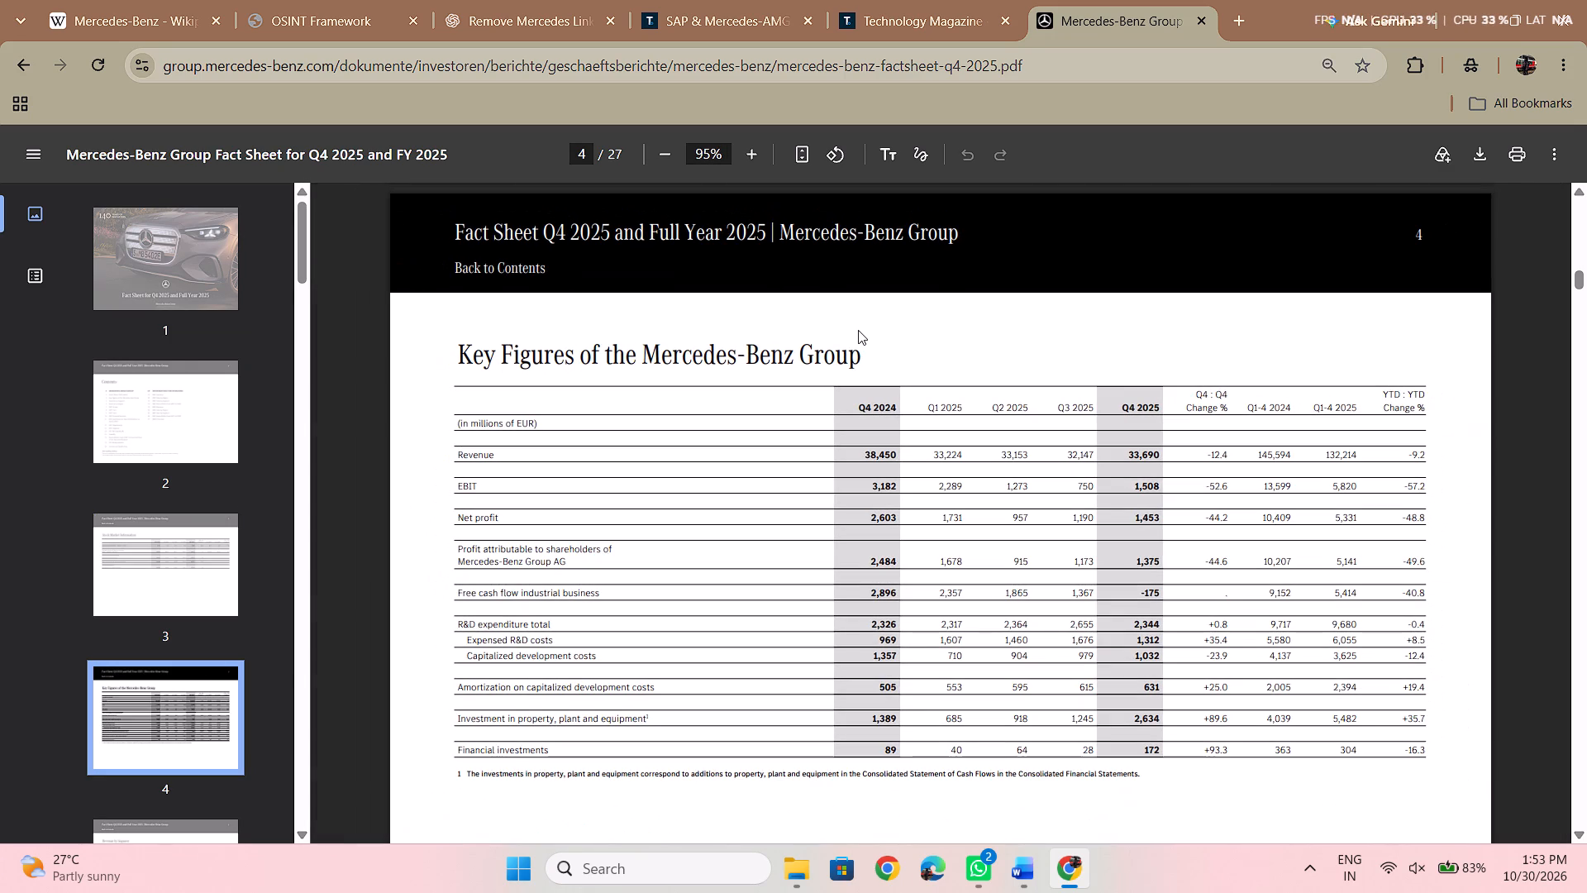
{"action": "scroll", "coordinate": [891, 483], "scroll_direction": "down", "scroll_amount": 1}
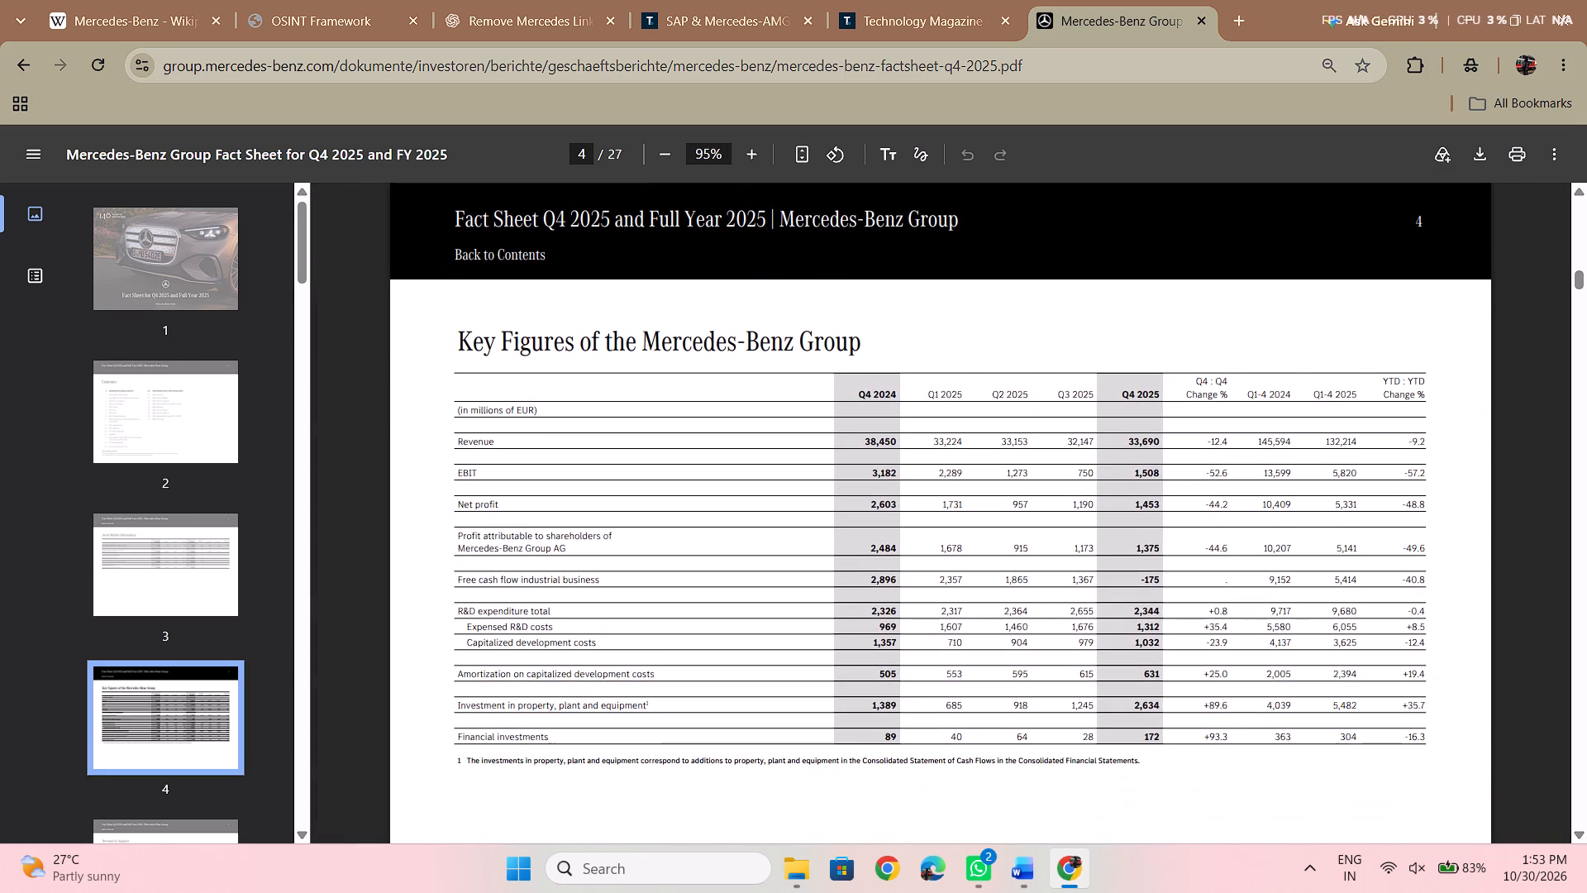
{"action": "scroll", "coordinate": [891, 483], "scroll_direction": "down", "scroll_amount": 1}
{"action": "scroll", "coordinate": [891, 483], "scroll_direction": "up", "scroll_amount": 1}
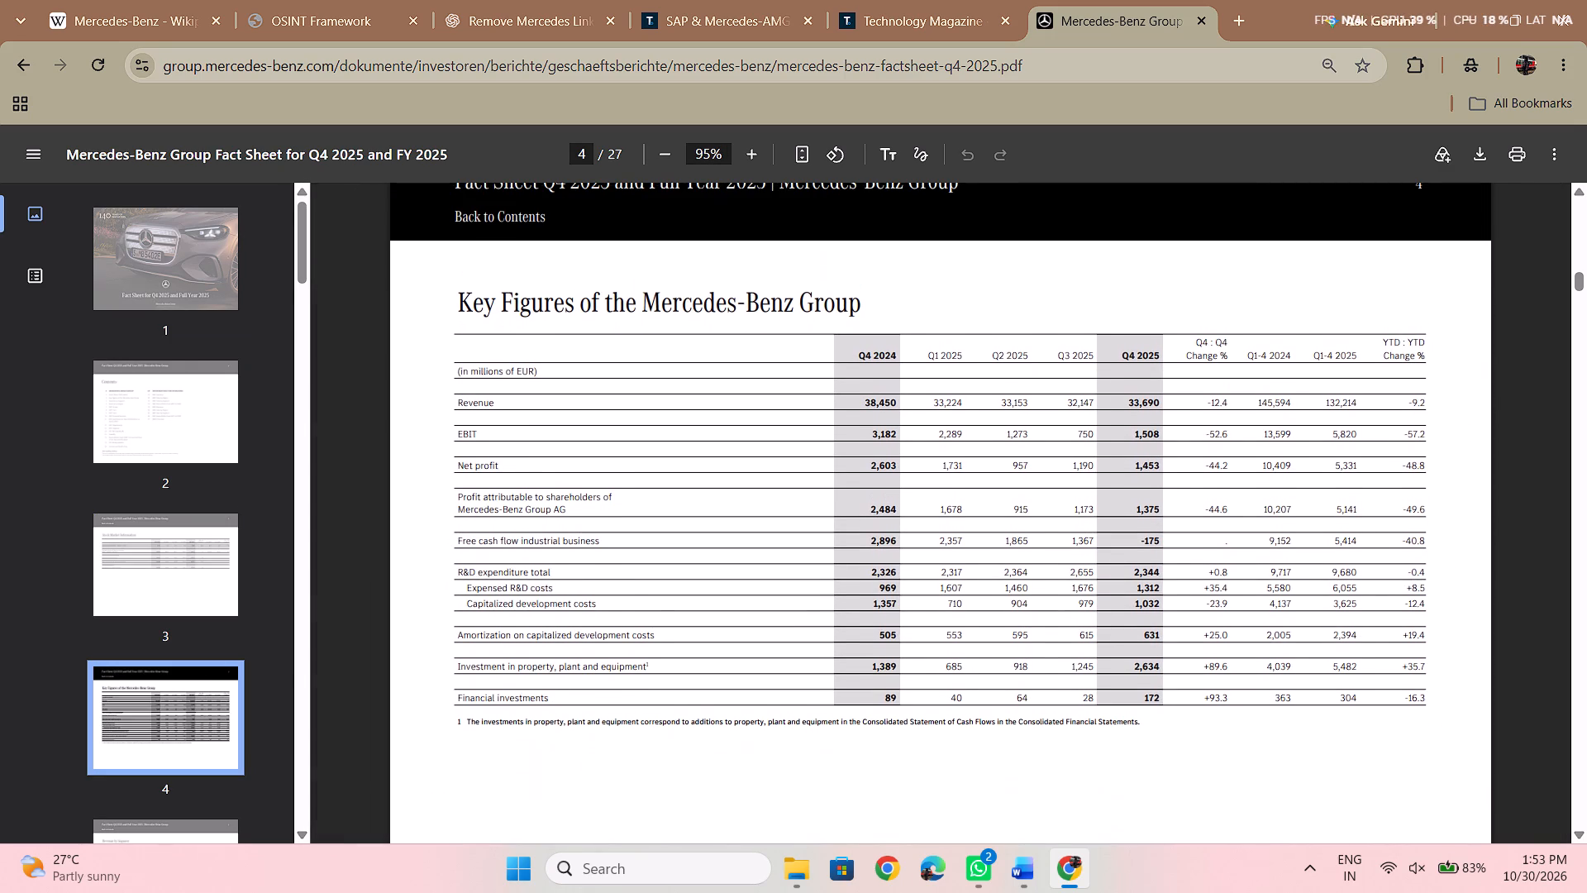
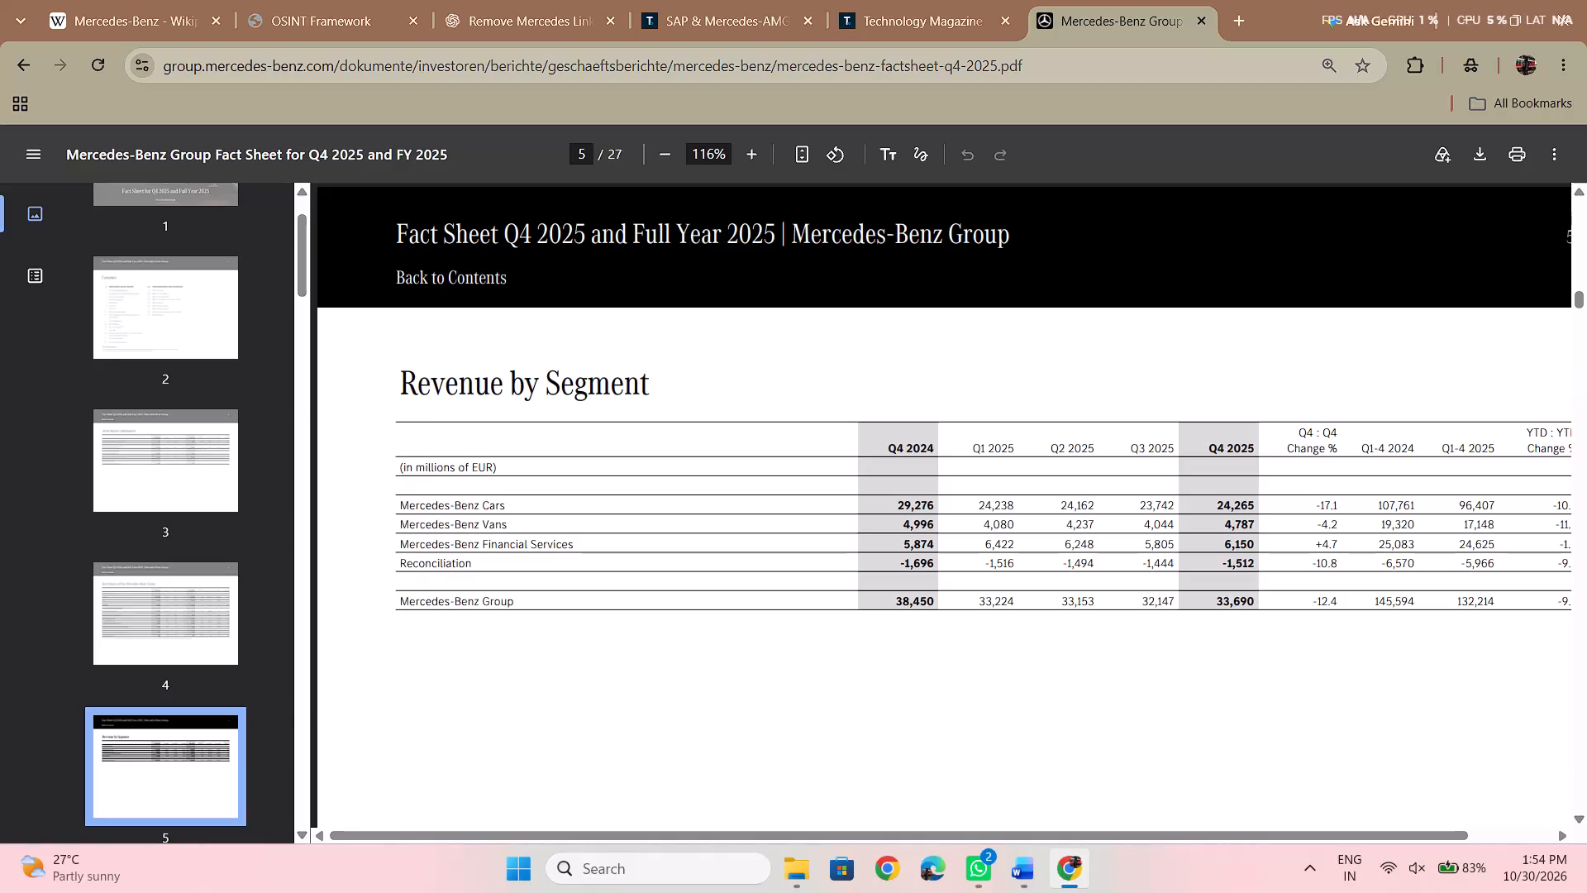
Examine the Mercedes-Benz Group tables in the Q4 2025 fact sheet through page 17, covering revenue, EBIT, liquidity and free cash flow.
{"action": "key", "text": "Down"}
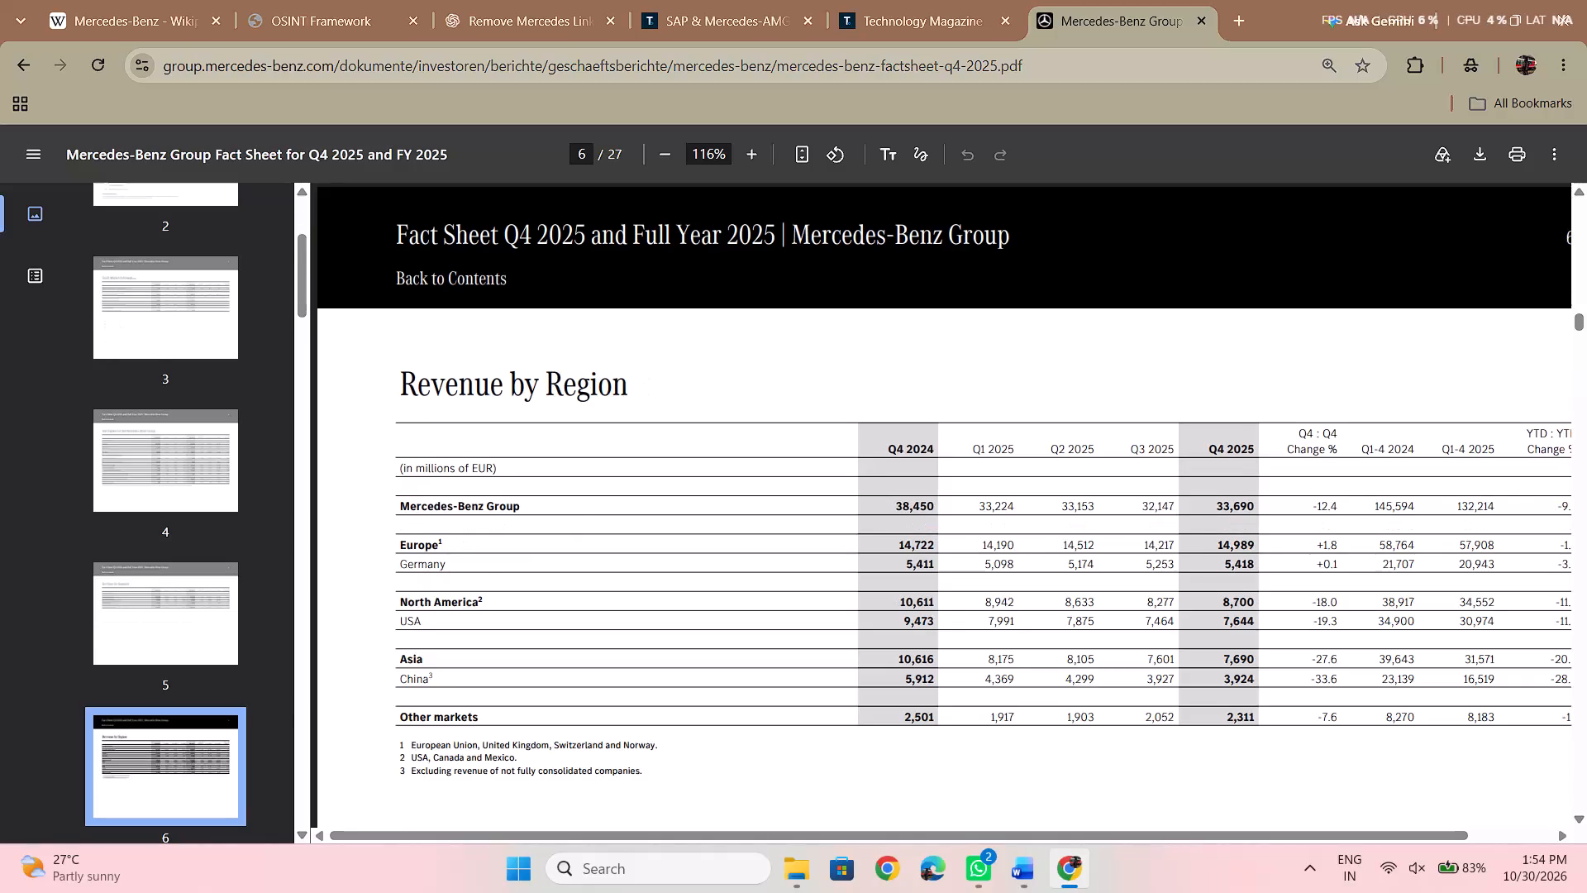
{"action": "key", "text": "Down"}
{"action": "key", "text": "Down"}
{"action": "key", "text": "Down"}
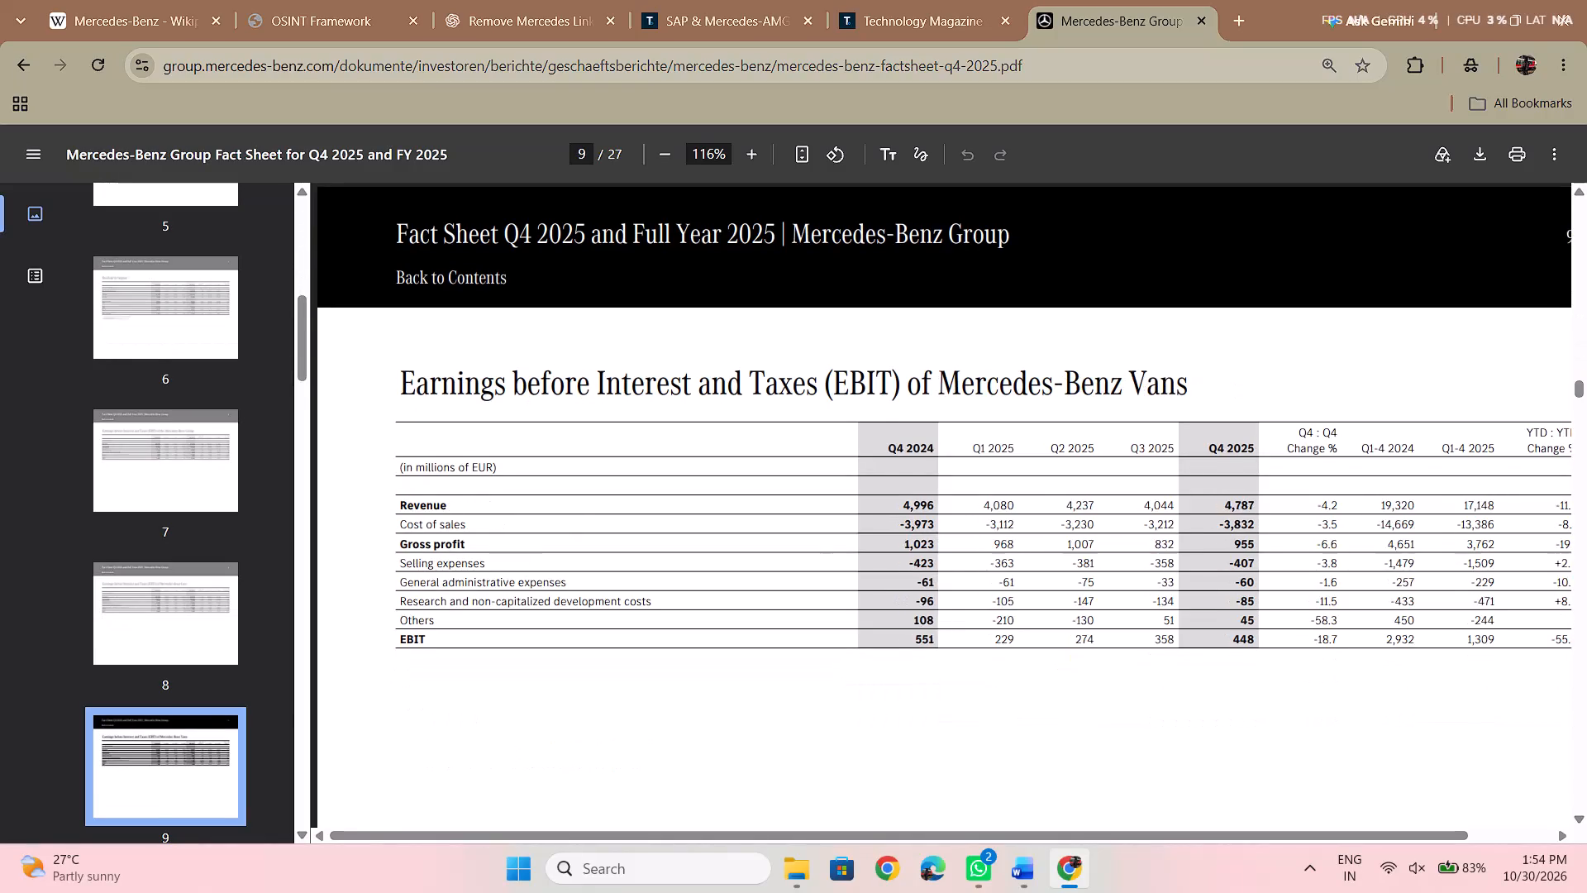
{"action": "key", "text": "Down"}
{"action": "key", "text": "Down"}
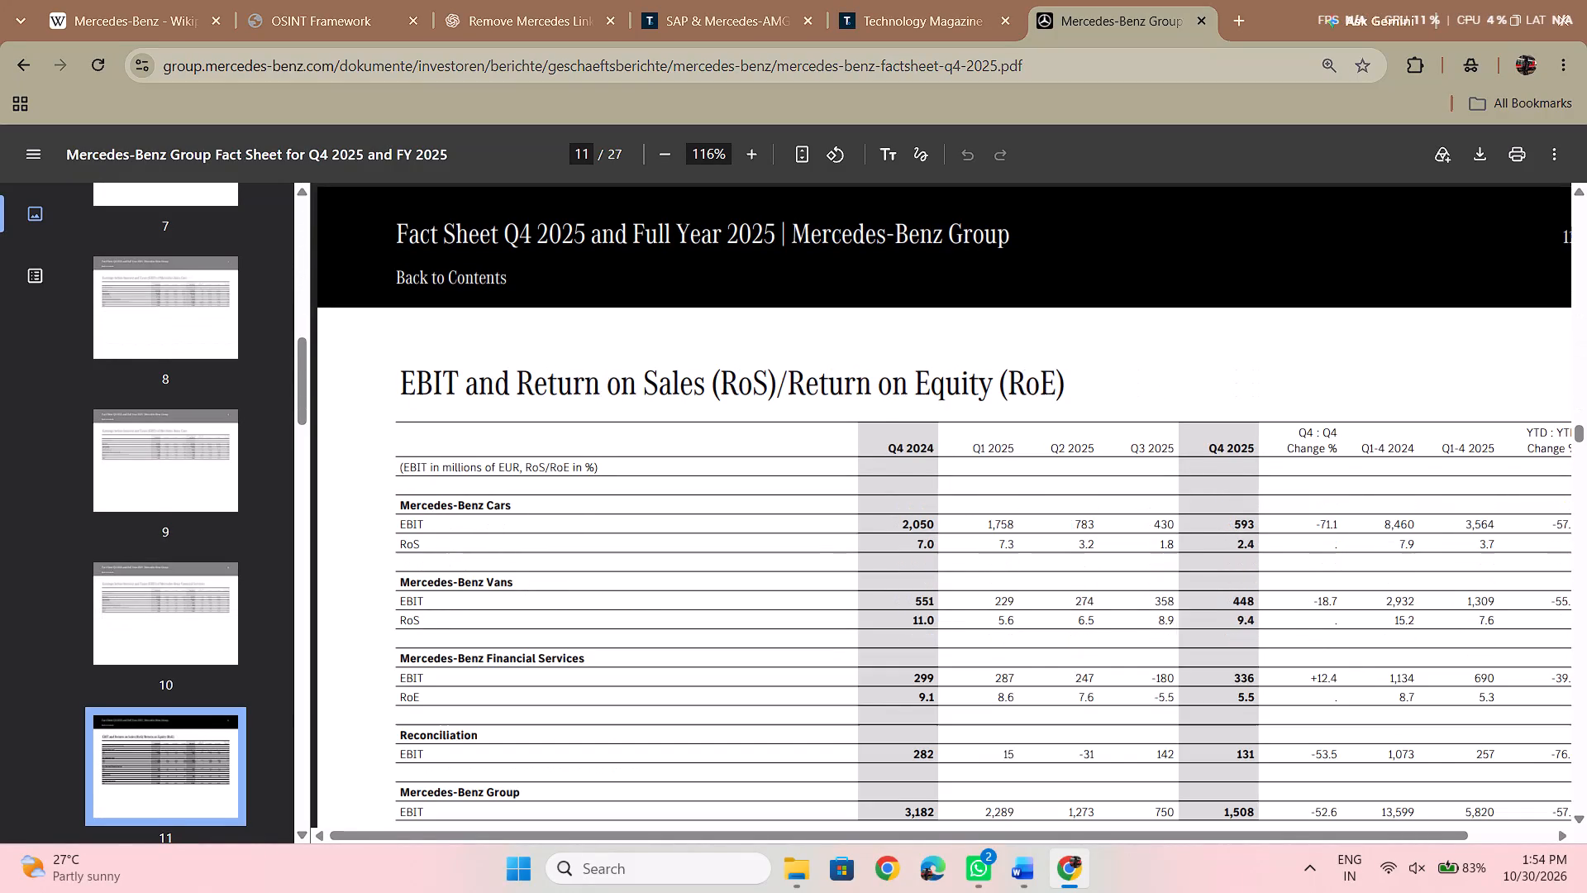
{"action": "key", "text": "Down"}
{"action": "key", "text": "Down"}
{"action": "key", "text": "Down"}
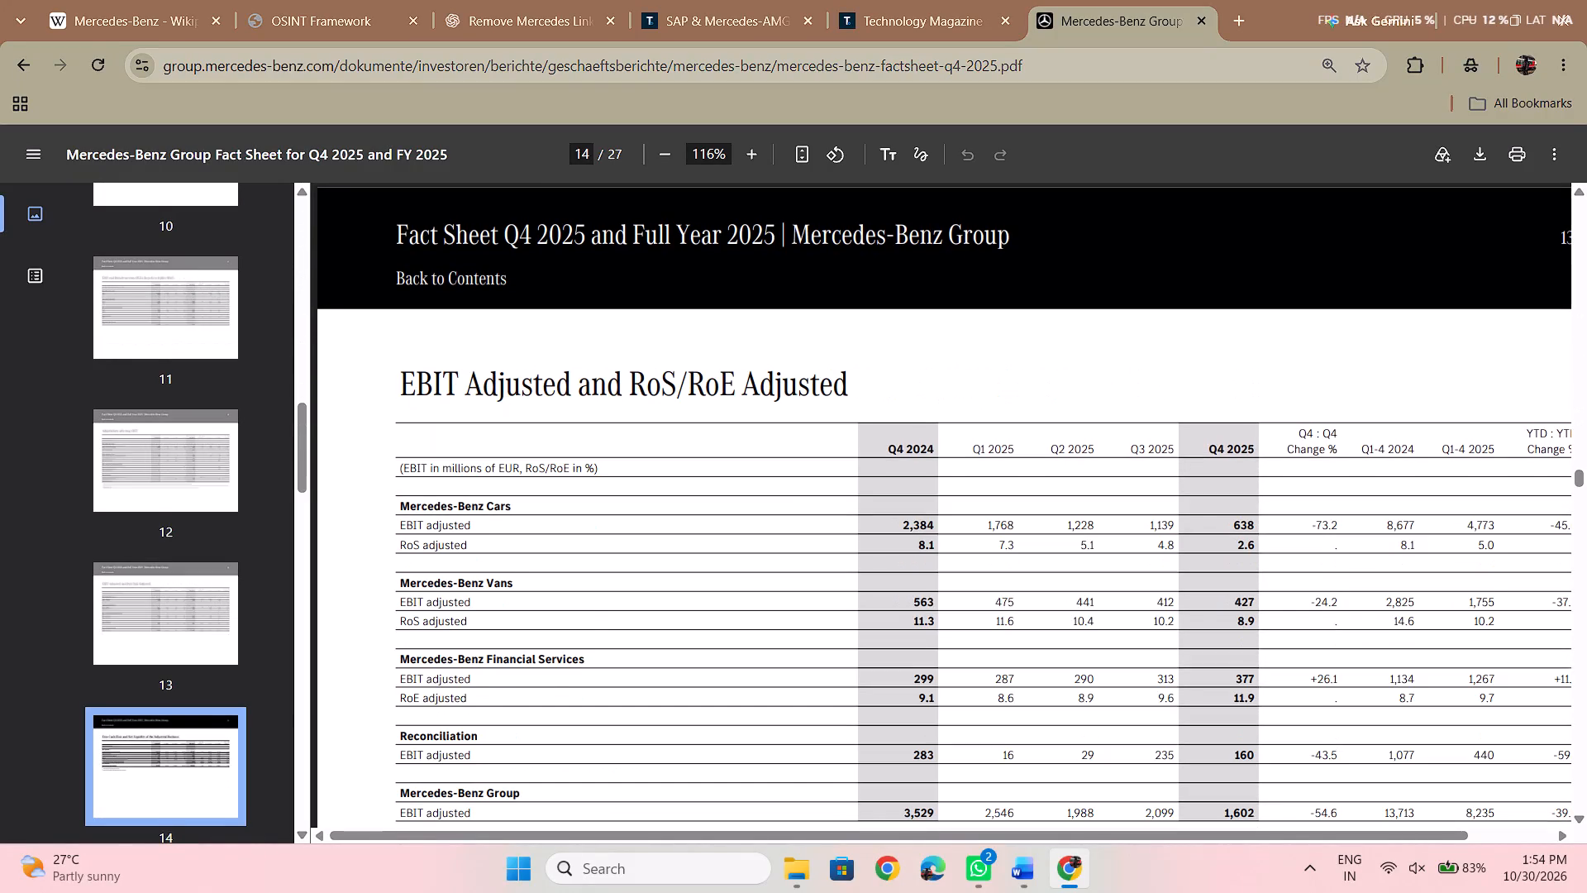
{"action": "key", "text": "Down"}
{"action": "key", "text": "Up"}
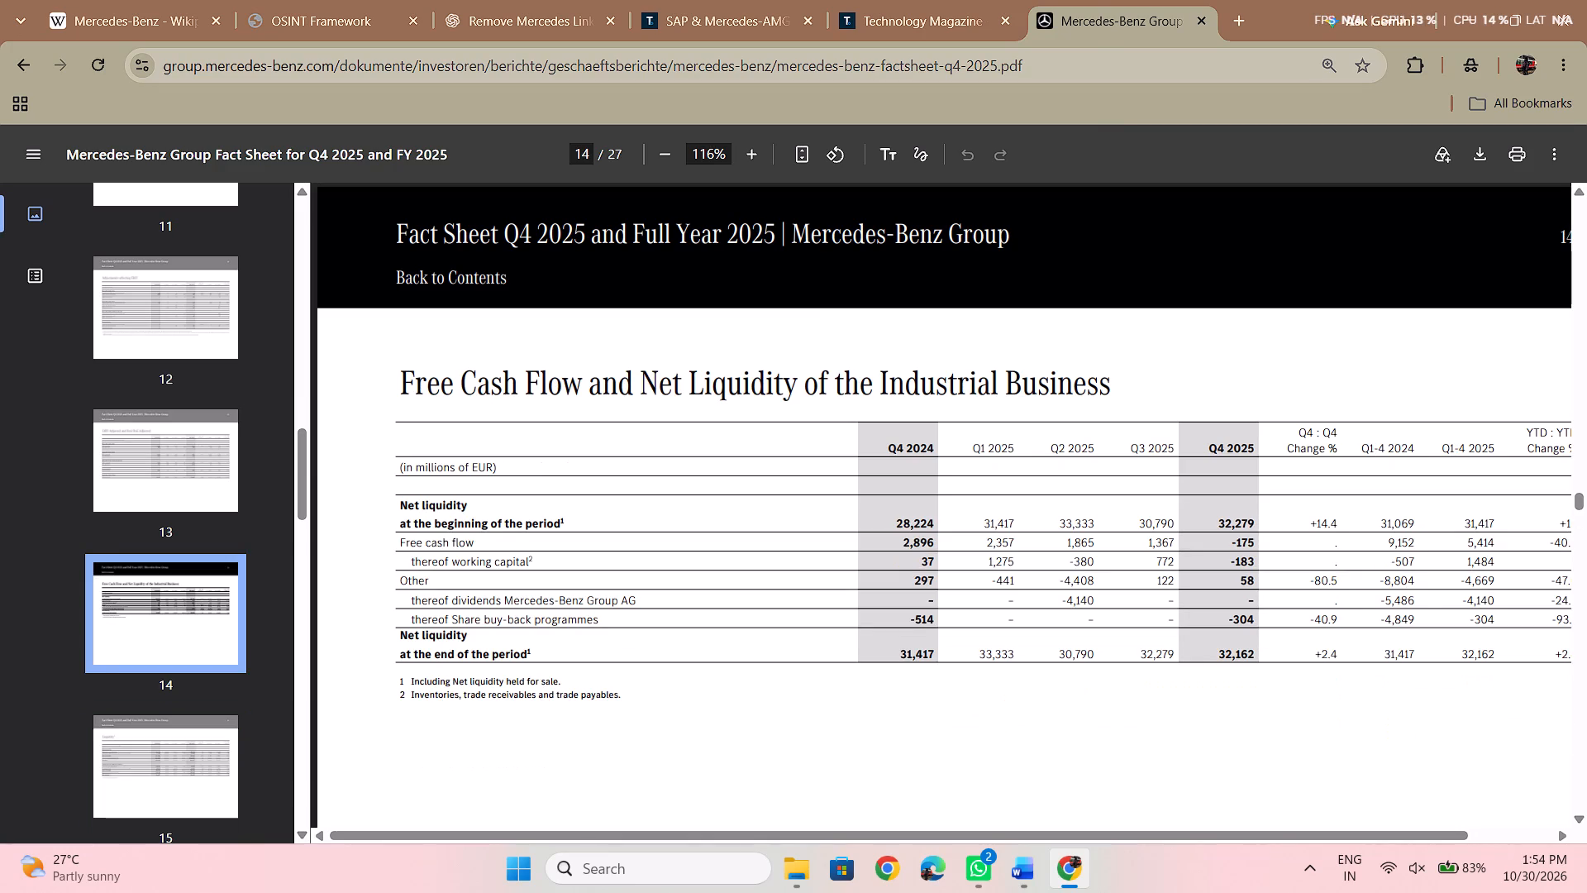
{"action": "key", "text": "Down"}
{"action": "key", "text": "Down"}
{"action": "key", "text": "Down"}
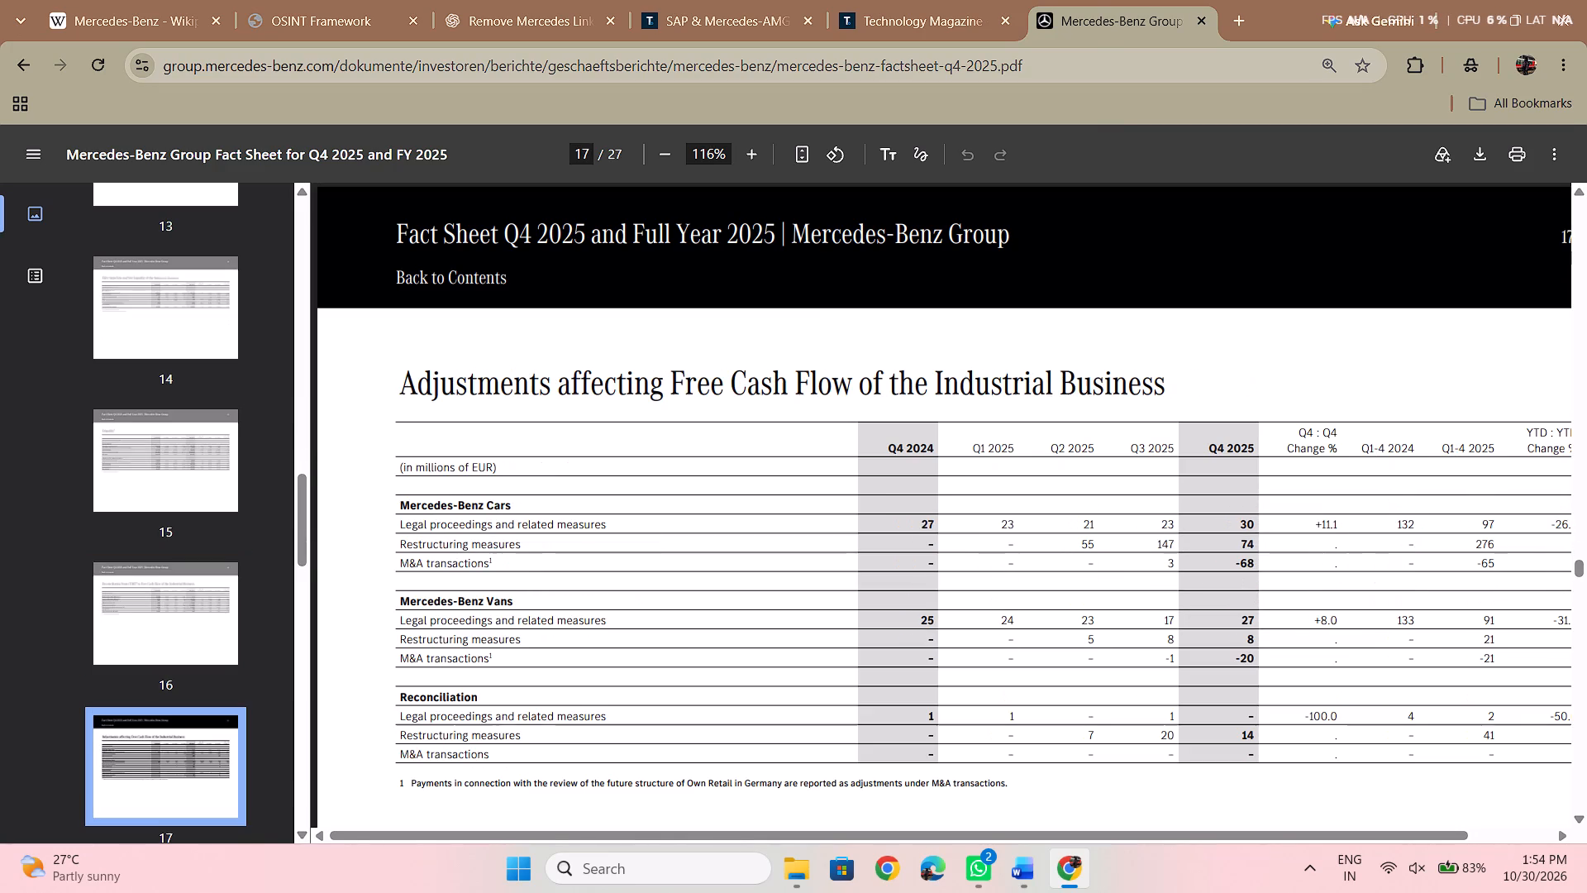
Examine the division tables on the remaining fact sheet pages through 27, covering Mercedes-Benz Cars, Vans and Financial Services.
{"action": "key", "text": "Down"}
{"action": "key", "text": "Down"}
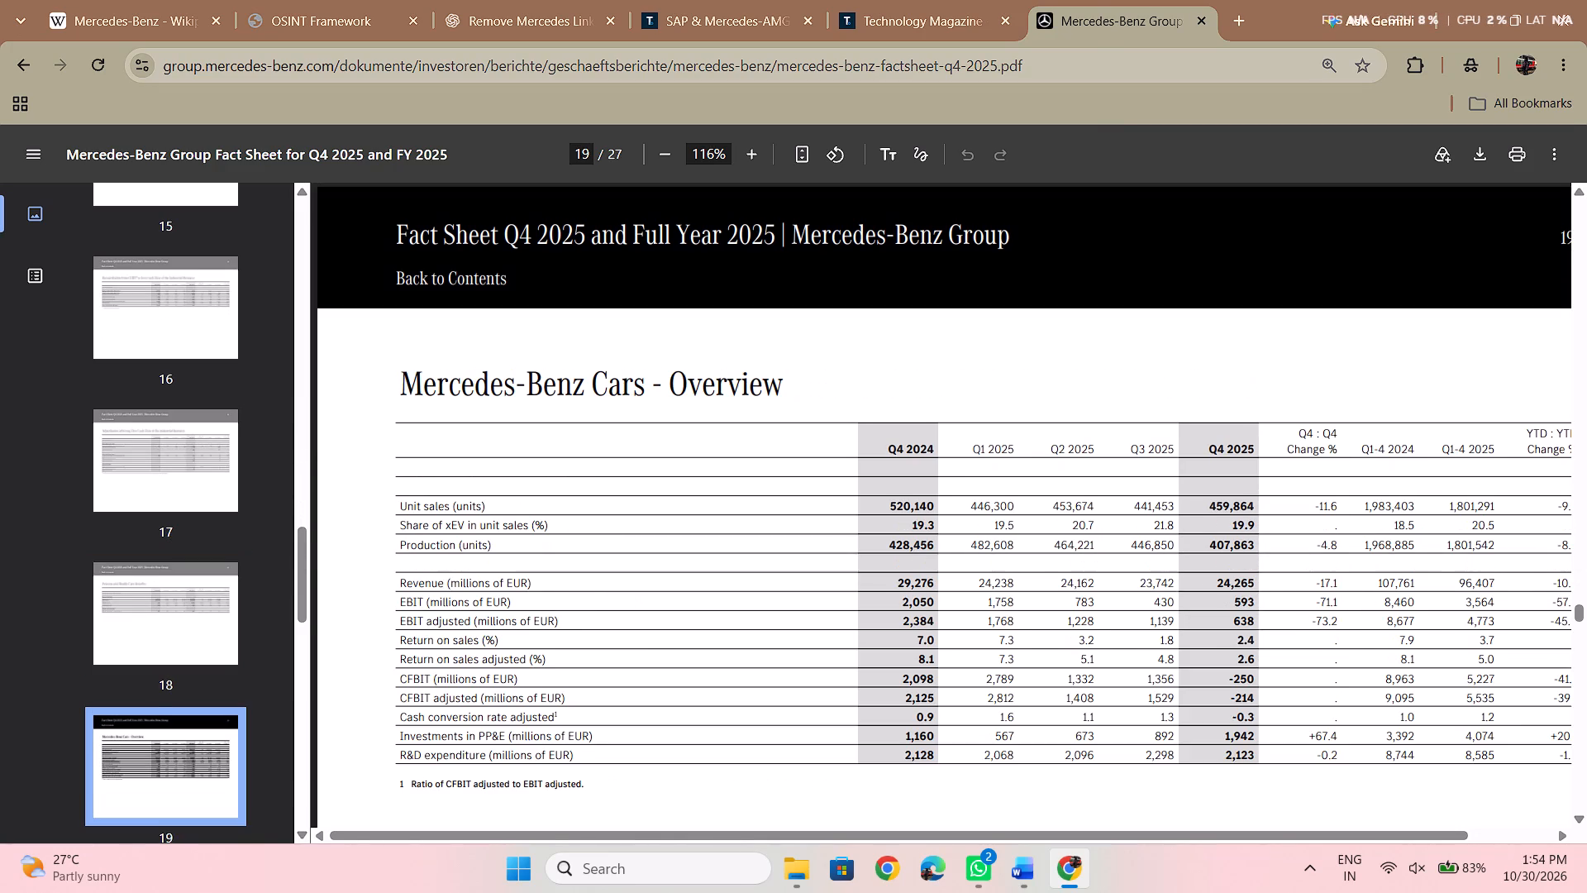
{"action": "key", "text": "Down"}
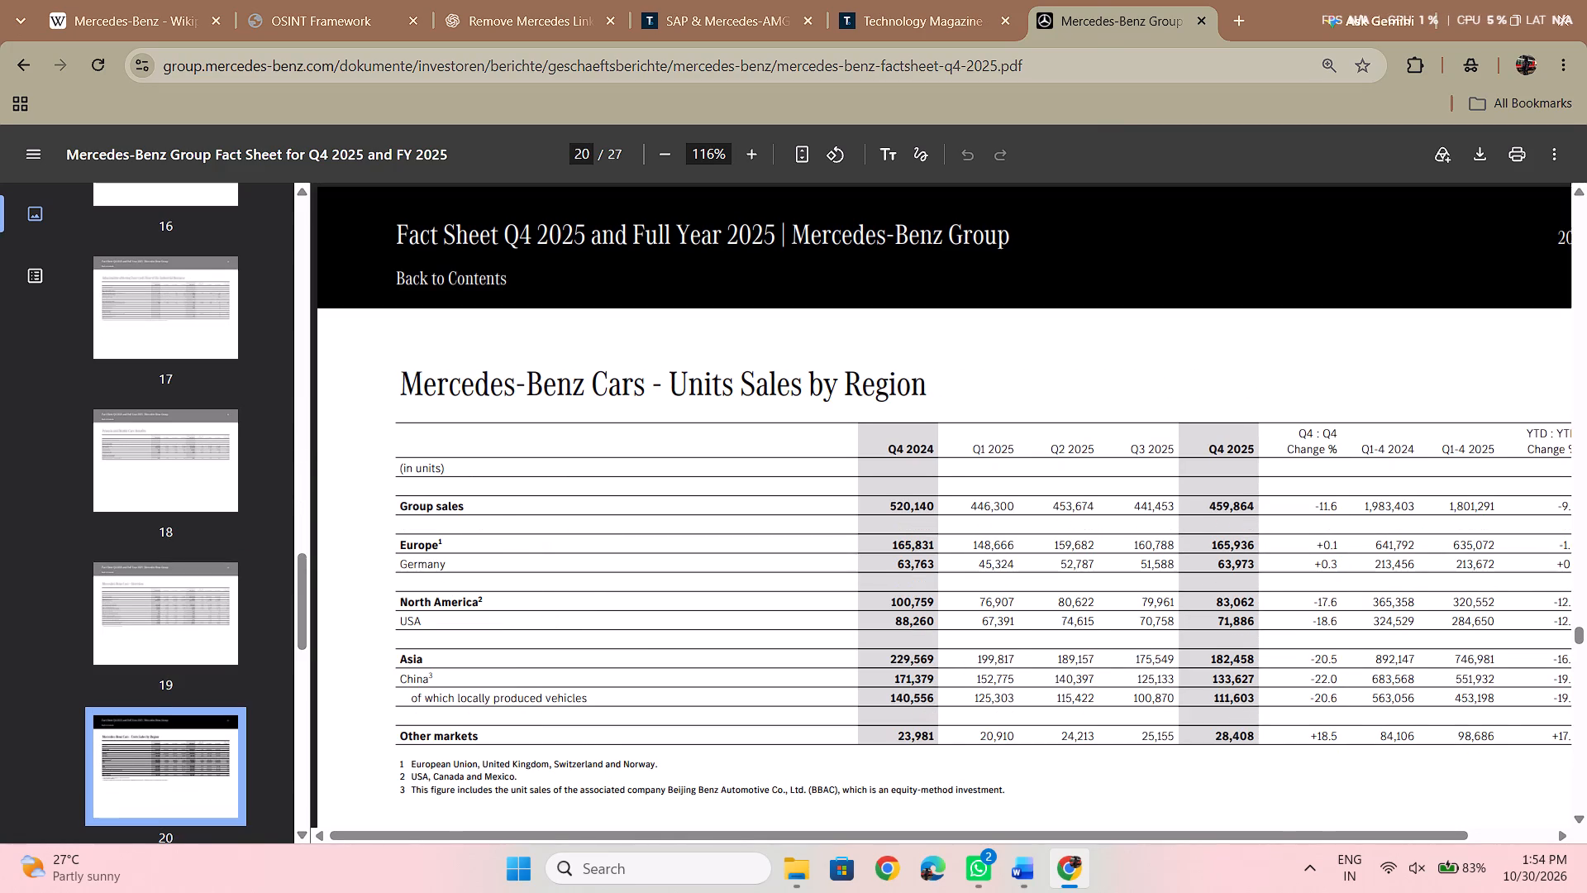
{"action": "key", "text": "Down"}
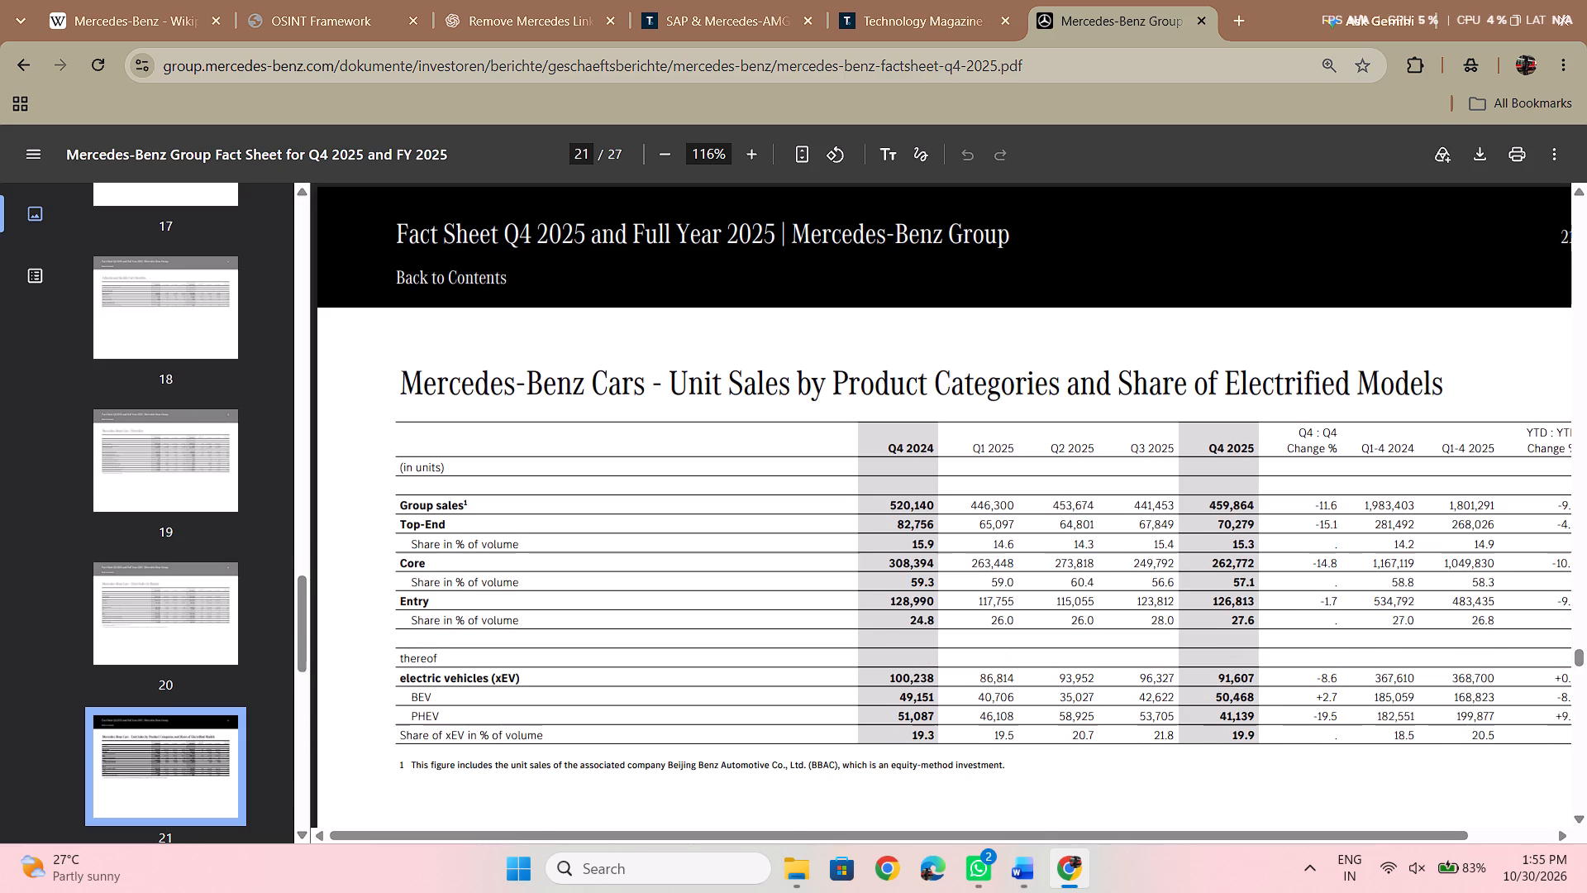
{"action": "key", "text": "Down"}
{"action": "key", "text": "Down"}
{"action": "key", "text": "Down"}
{"action": "key", "text": "Down"}
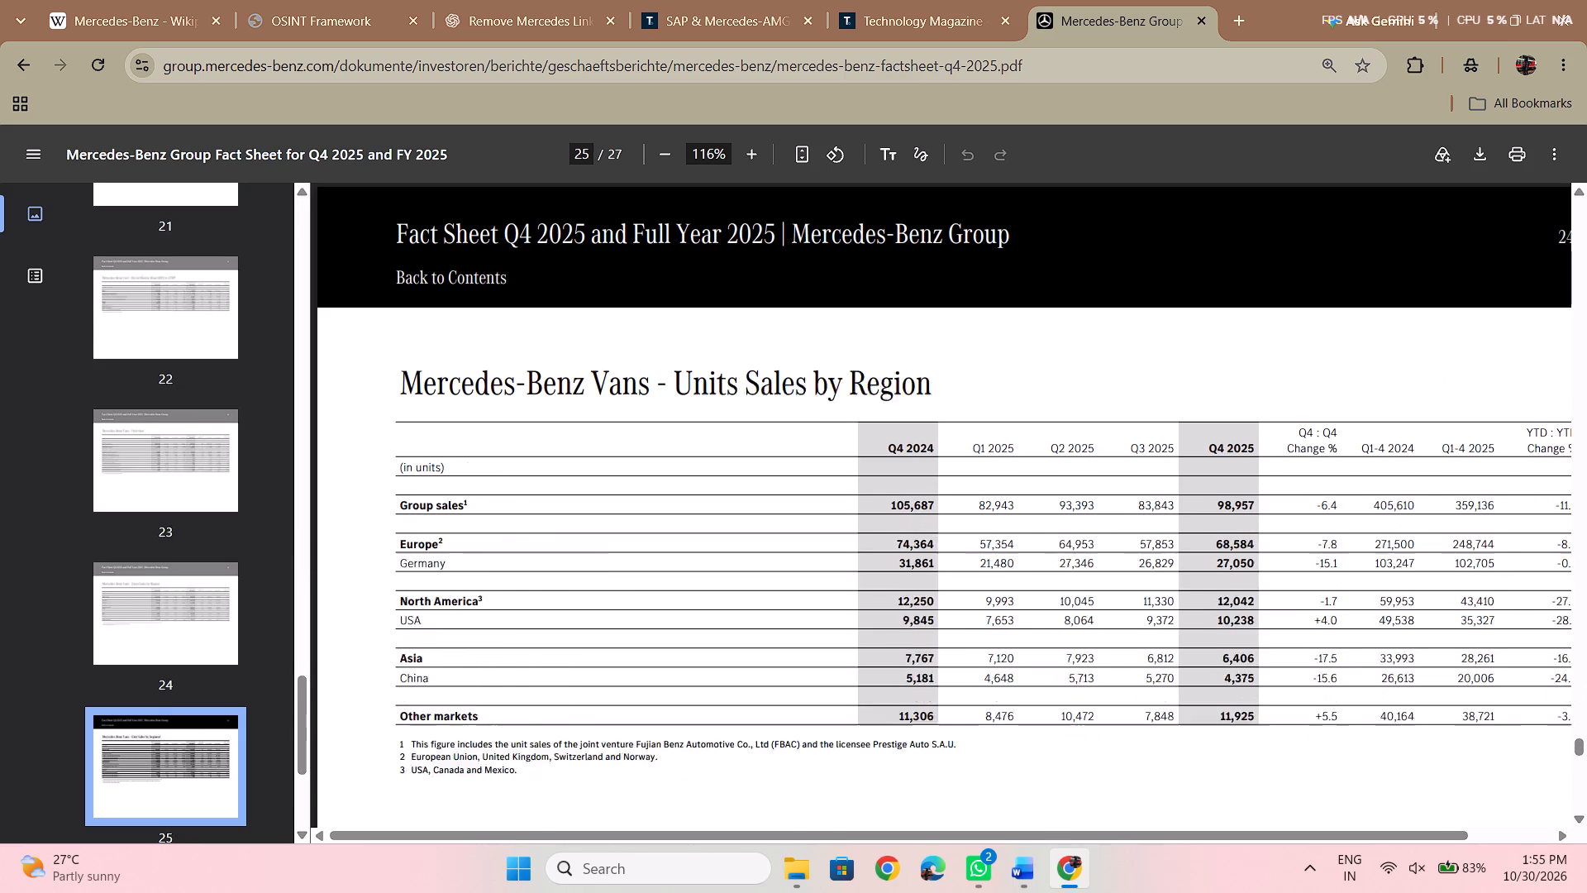
{"action": "key", "text": "Down"}
{"action": "key", "text": "Down"}
{"action": "key", "text": "Down"}
{"action": "key", "text": "Down"}
{"action": "key", "text": "Down"}
{"action": "key", "text": "Down"}
{"action": "key", "text": "Down"}
{"action": "key", "text": "Down"}
{"action": "key", "text": "Down"}
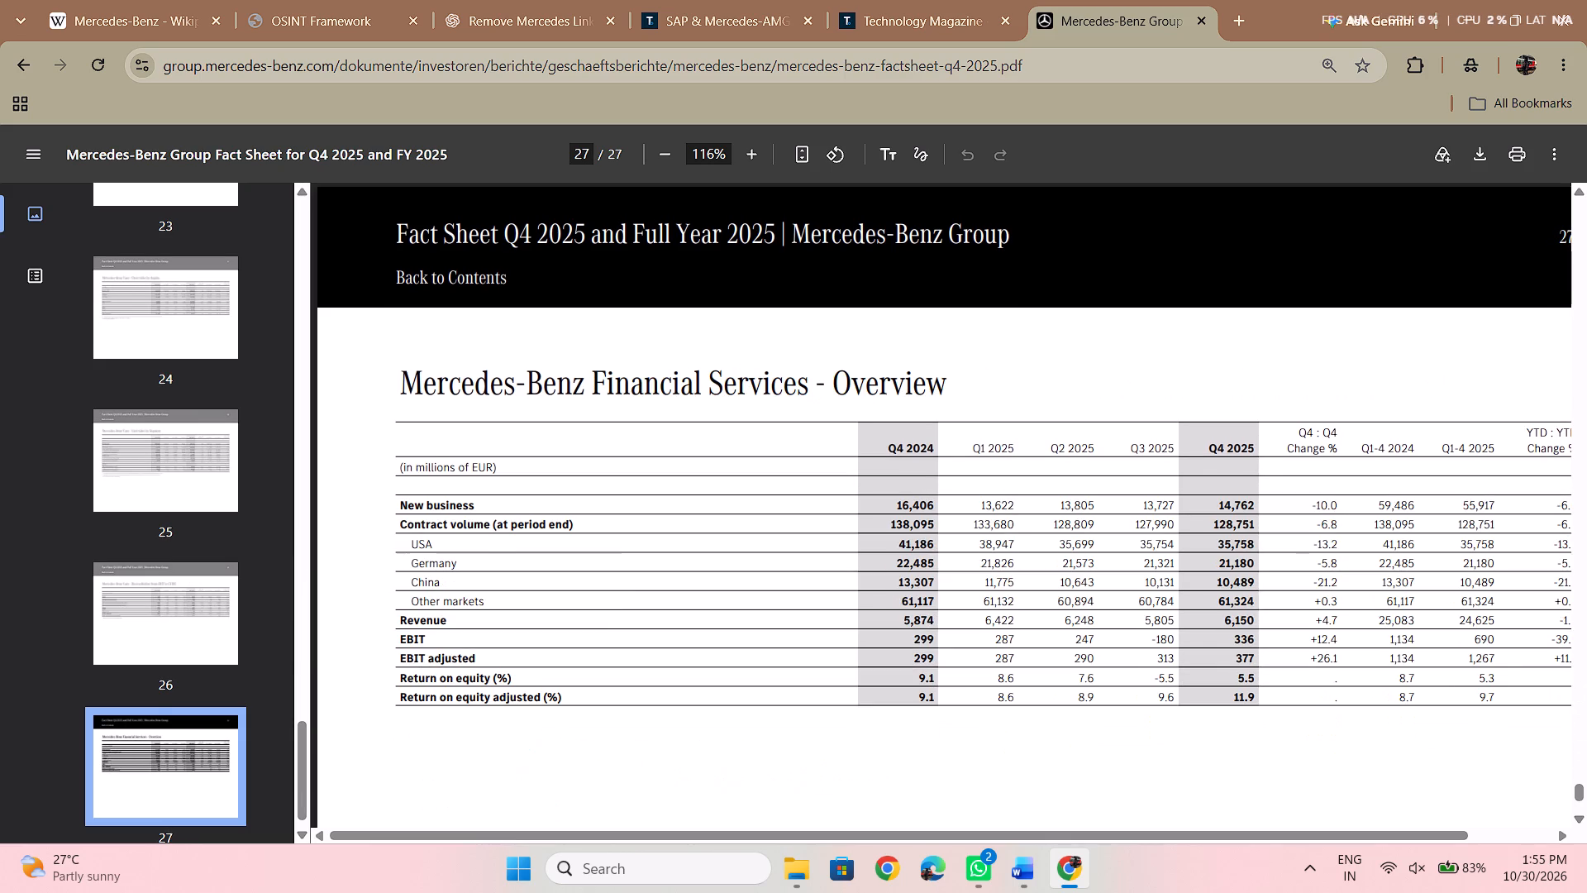
Return to the Google results, expand the full AI Overview and read its "Digital Transformation & Cloud Strategy" section.
{"action": "left_click", "coordinate": [0, 56]}
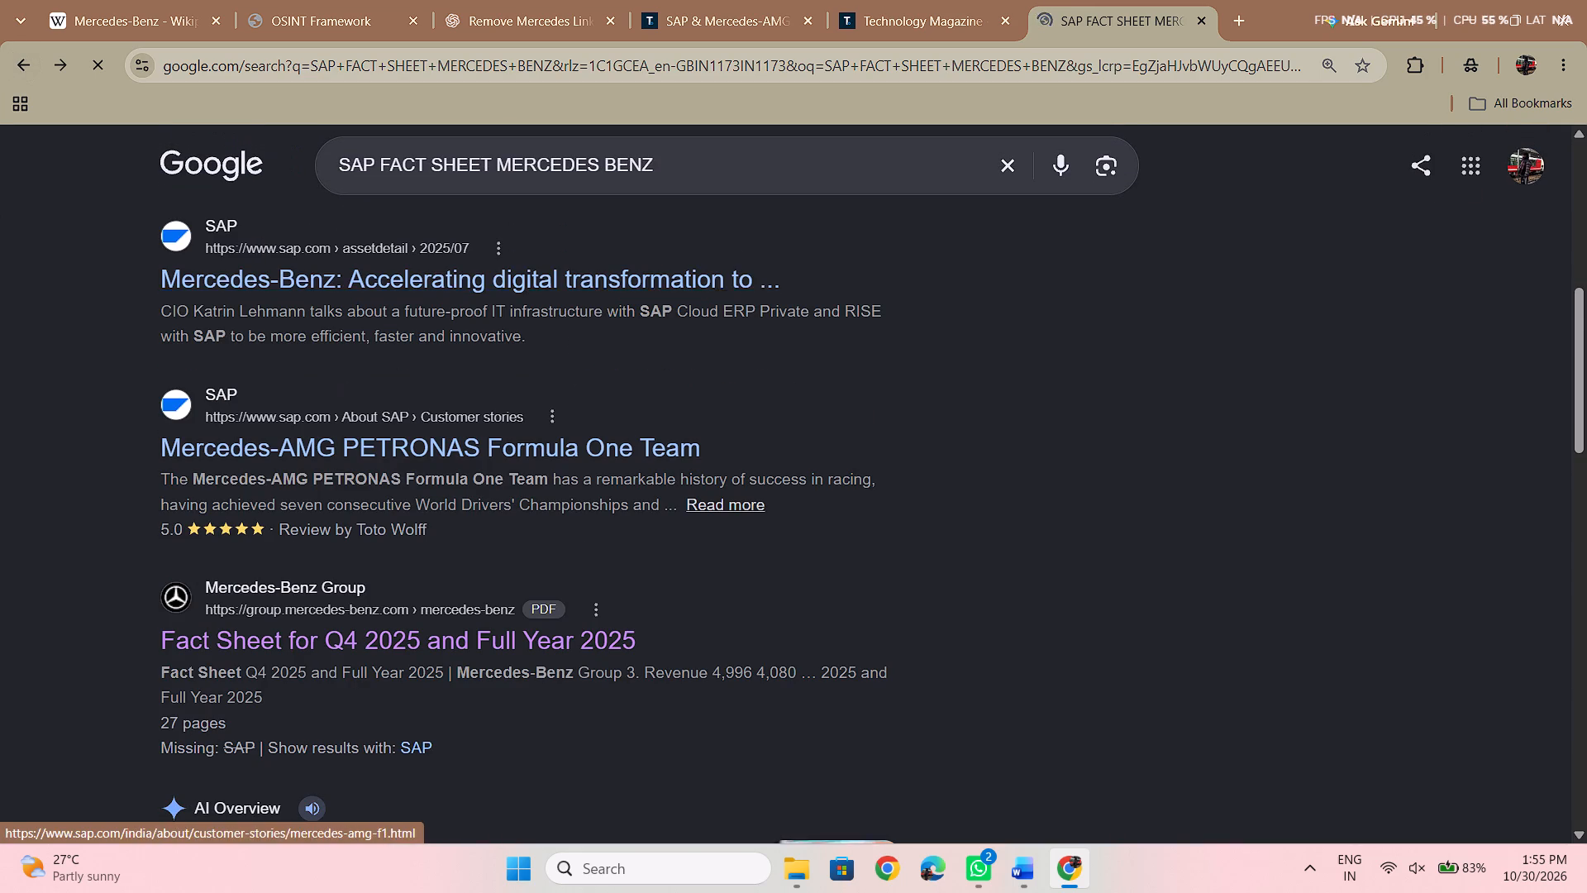
{"action": "scroll", "coordinate": [405, 502], "scroll_direction": "down", "scroll_amount": 4}
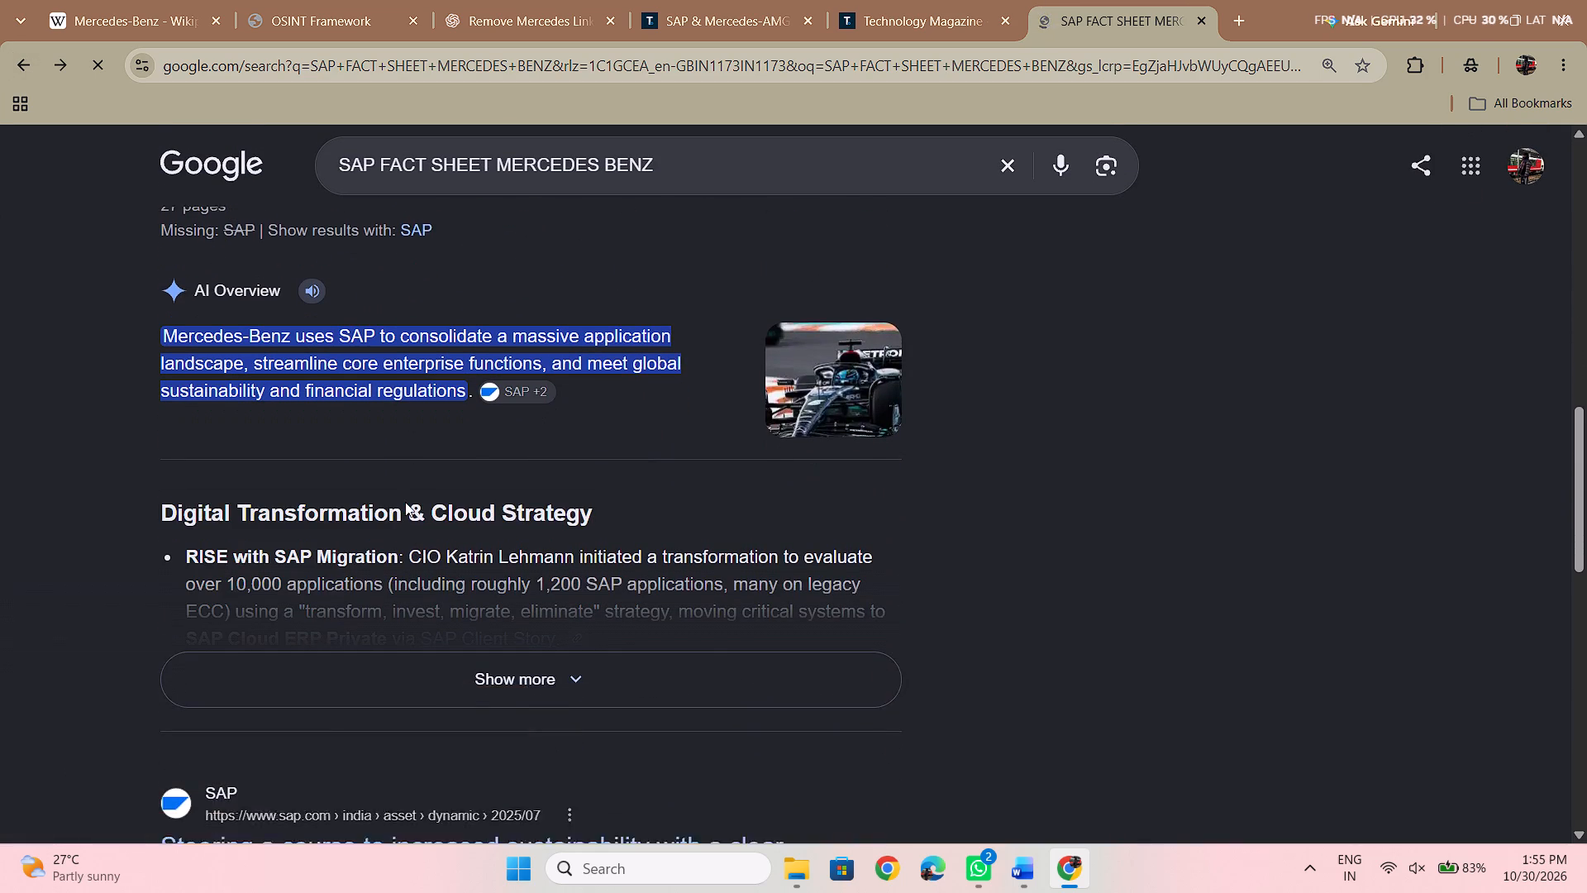
{"action": "scroll", "coordinate": [405, 502], "scroll_direction": "down", "scroll_amount": 1}
{"action": "left_click", "coordinate": [399, 690]}
{"action": "left_click", "coordinate": [414, 682]}
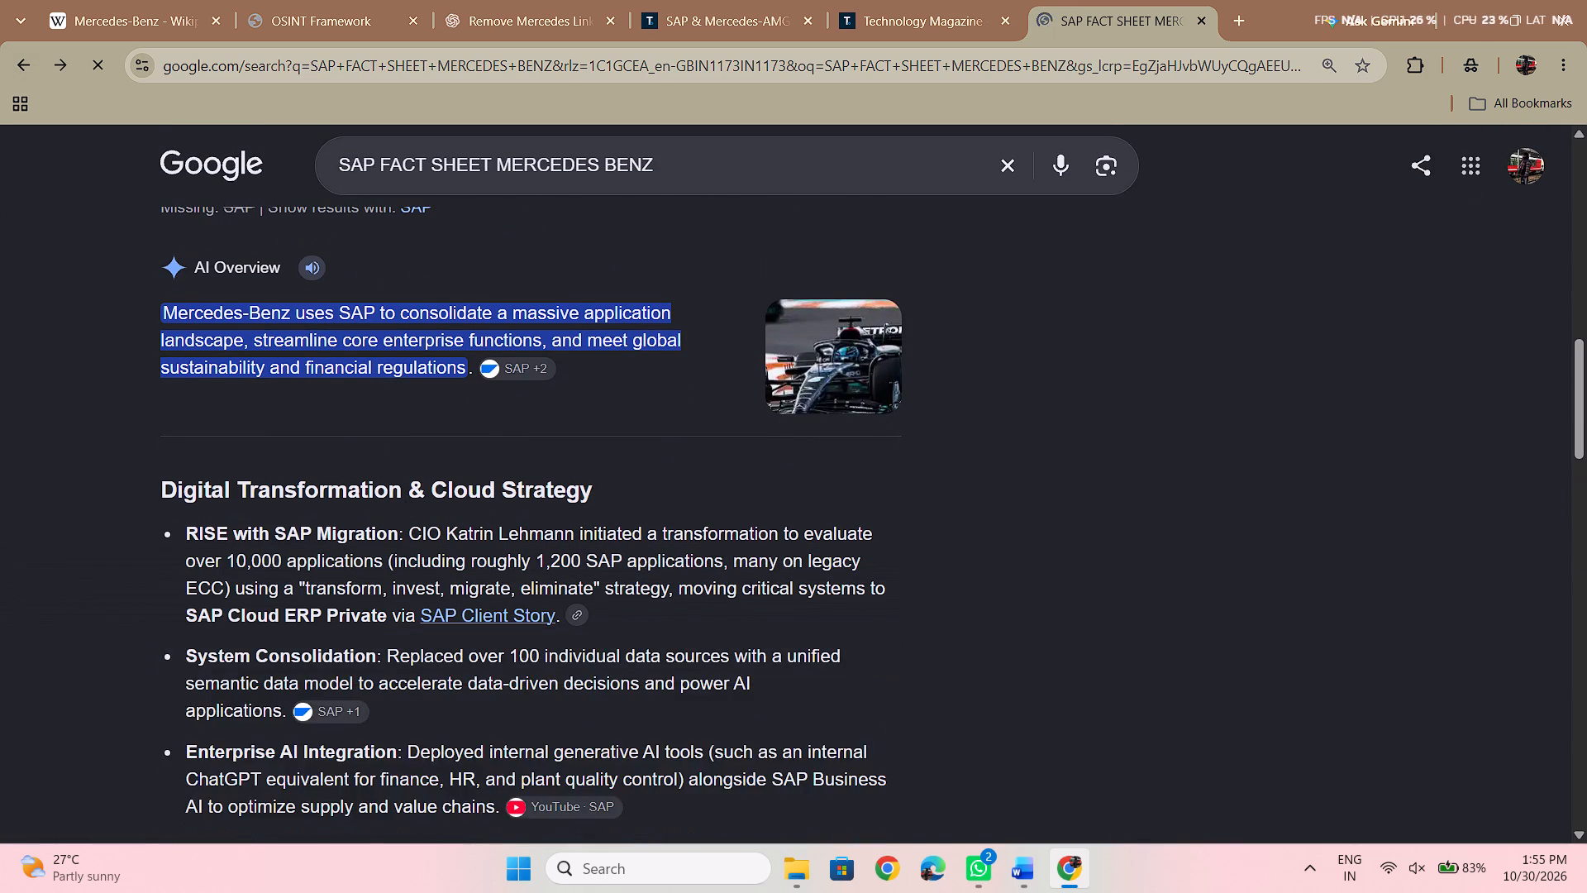
{"action": "scroll", "coordinate": [414, 682], "scroll_direction": "down", "scroll_amount": 1}
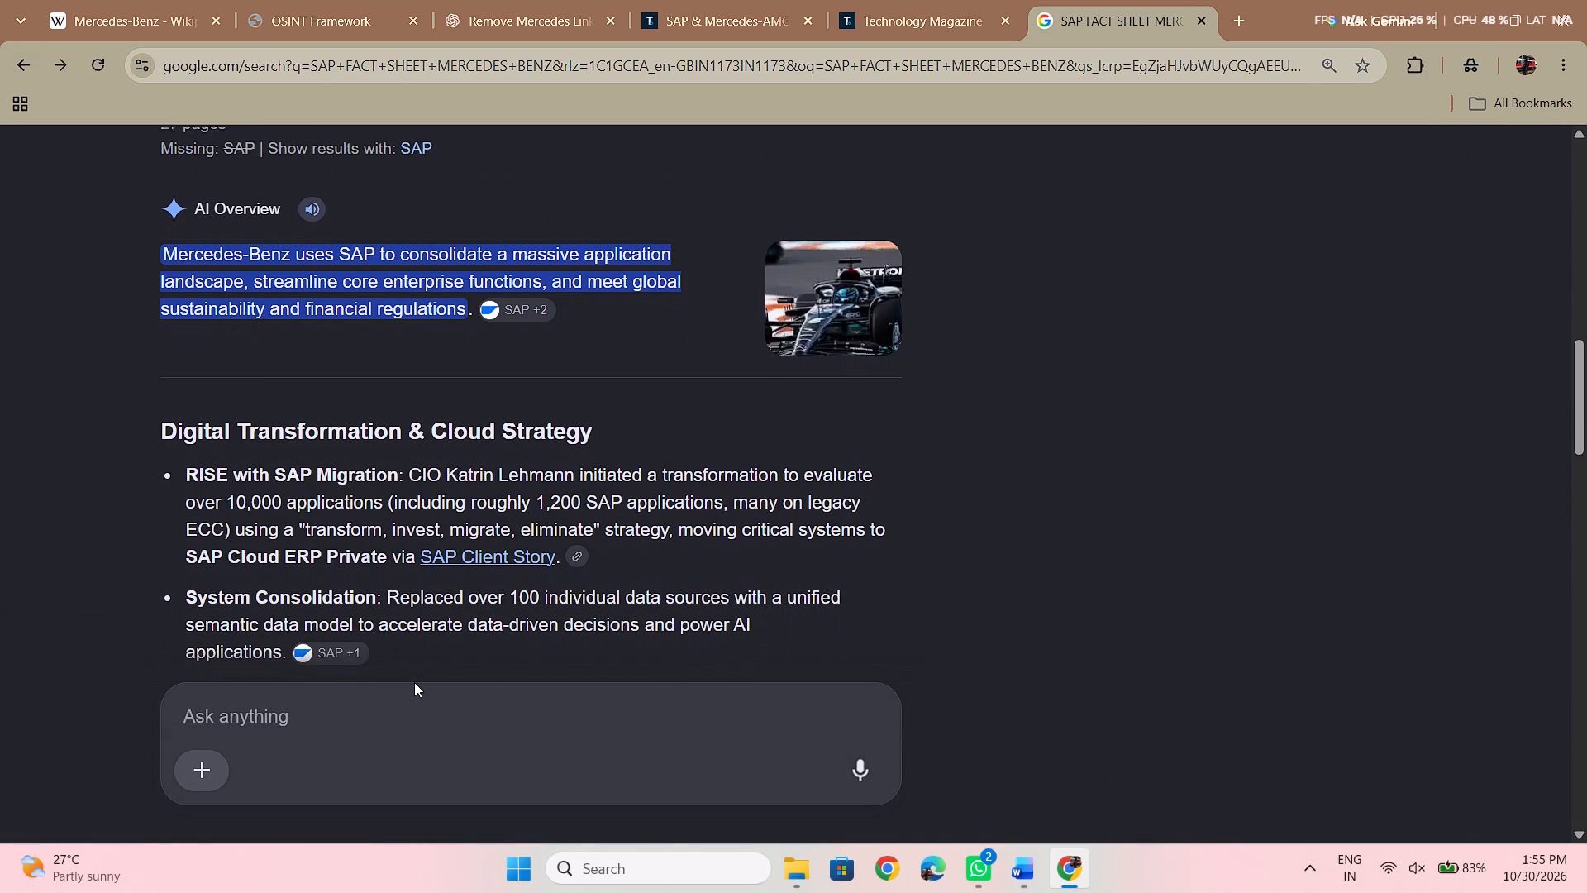
{"action": "scroll", "coordinate": [414, 682], "scroll_direction": "down", "scroll_amount": 1}
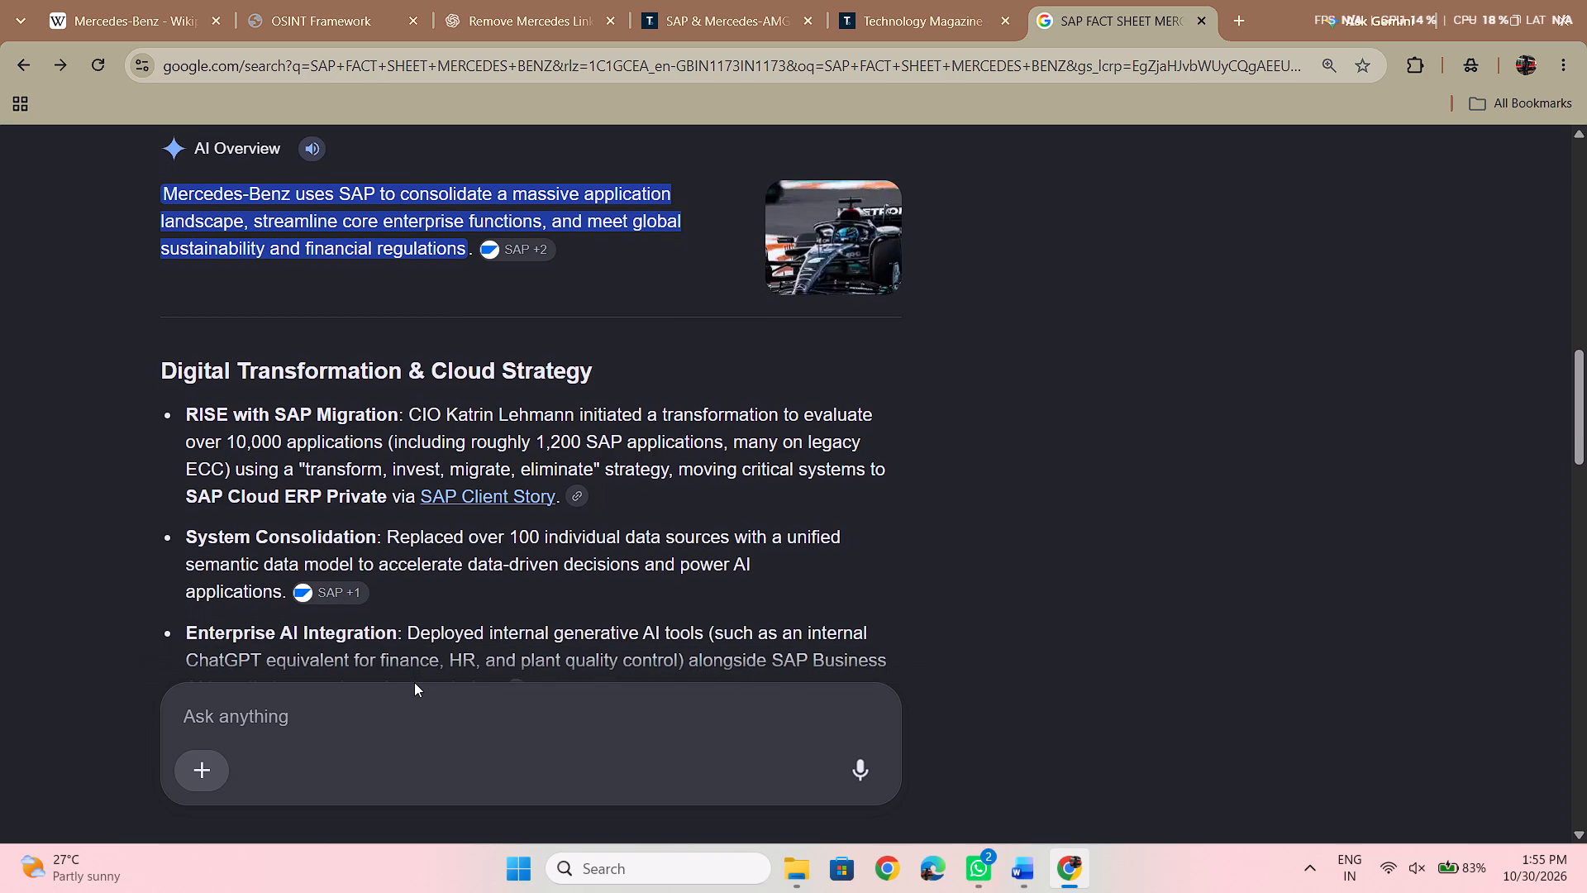
Try to open the "SAP Client Story" source linked under RISE with SAP Migration in the AI Overview.
{"action": "left_click", "coordinate": [480, 504]}
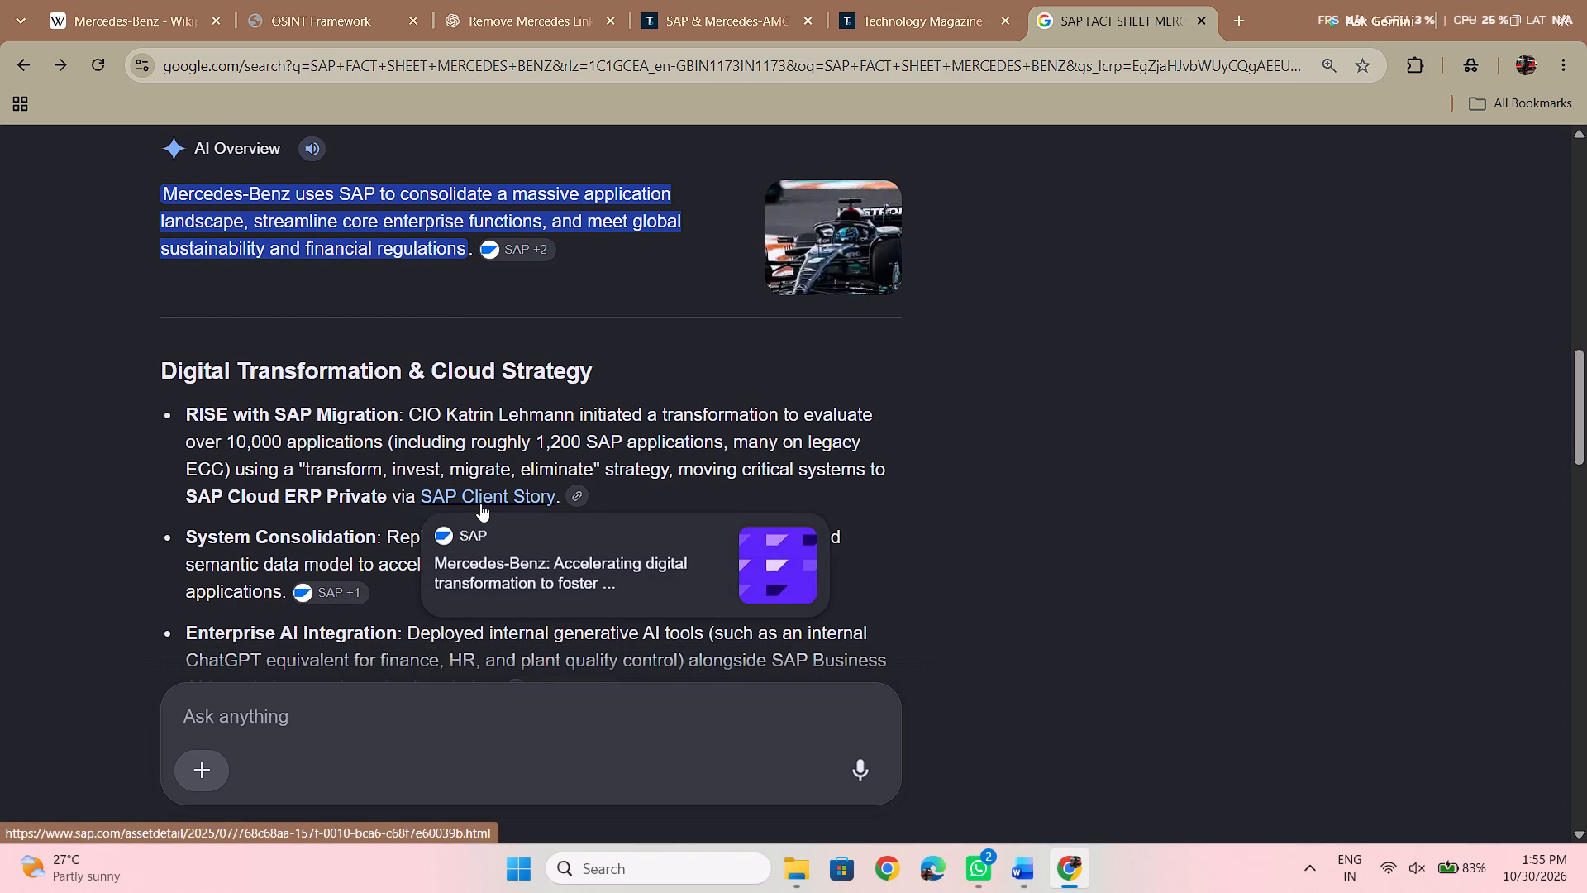
{"action": "left_click", "coordinate": [480, 504]}
{"action": "left_click", "coordinate": [492, 539]}
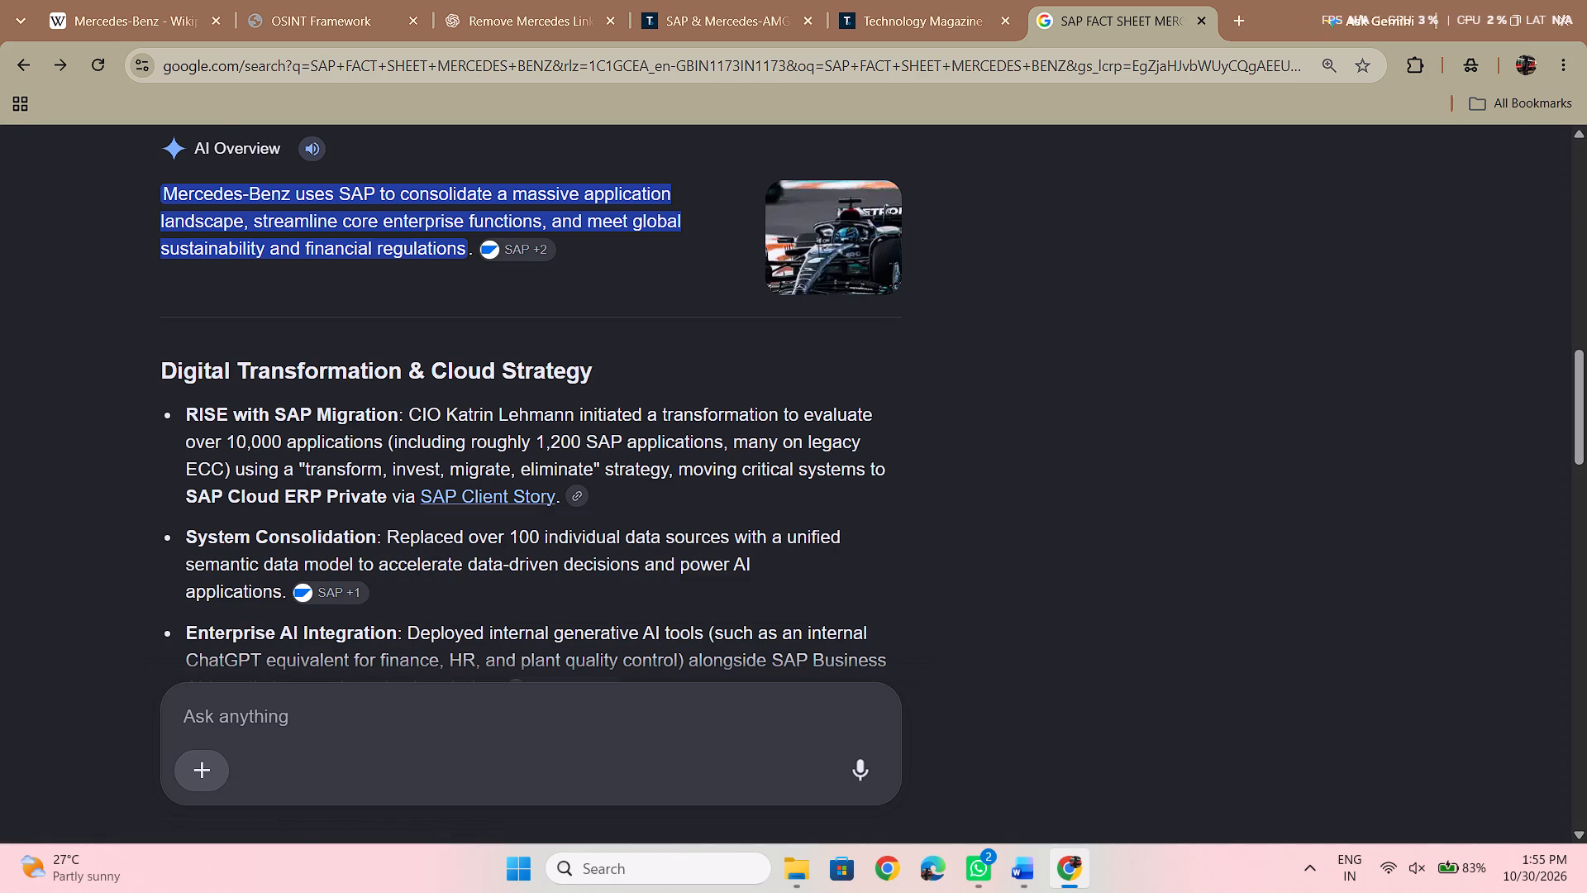
Read the rest of the AI Overview, including Sustainability & Compliance and the Mercedes-AMG PETRONAS F1 Team Partnership.
{"action": "scroll", "coordinate": [492, 539], "scroll_direction": "down", "scroll_amount": 2}
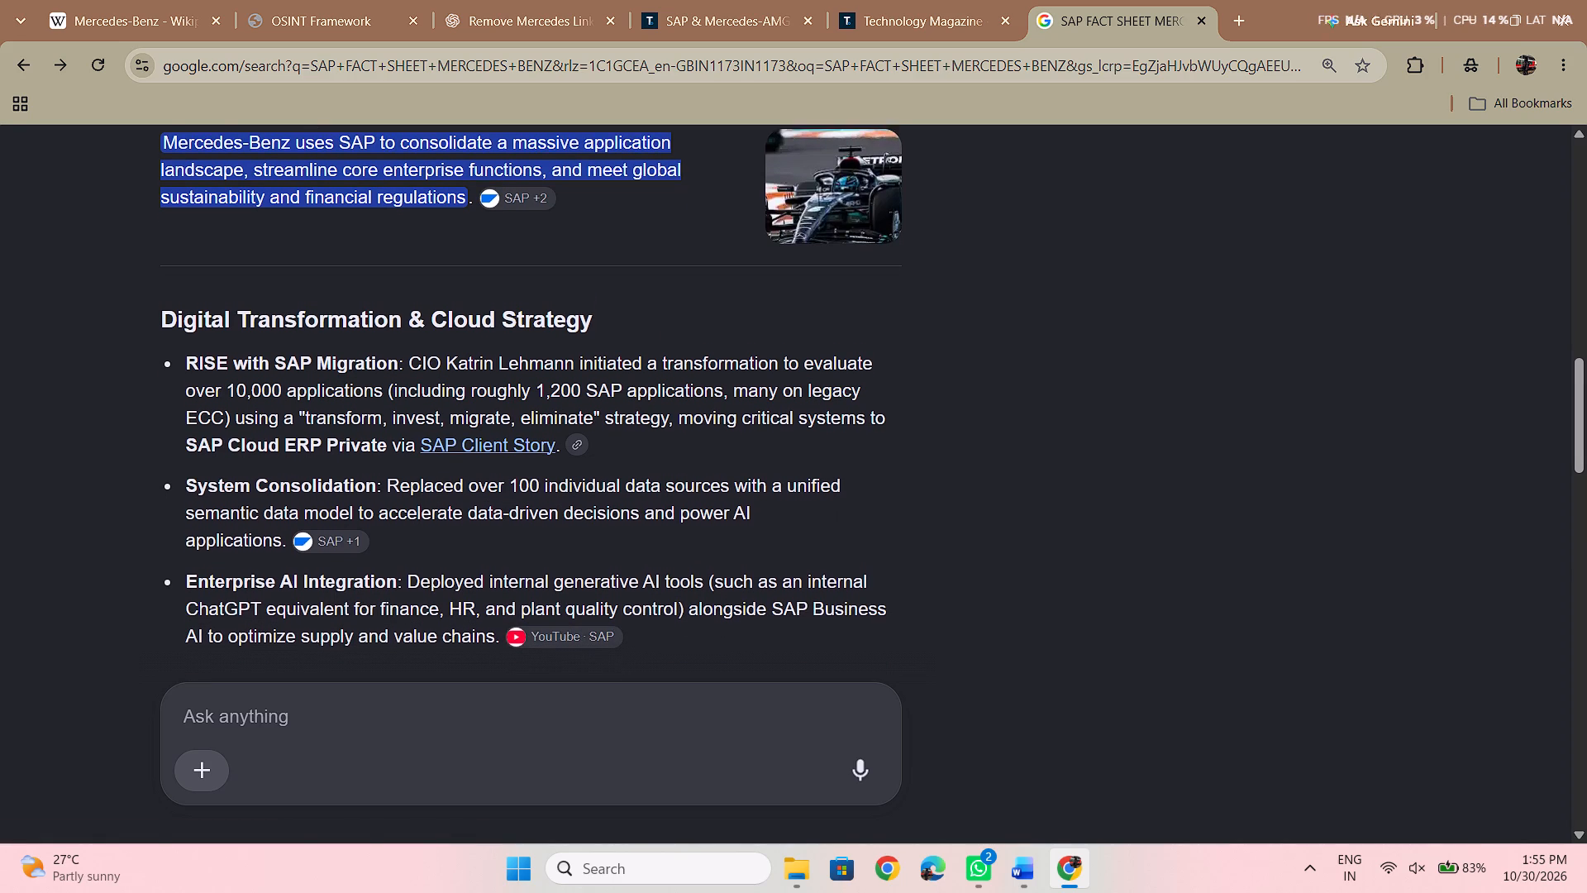
{"action": "scroll", "coordinate": [492, 539], "scroll_direction": "down", "scroll_amount": 5}
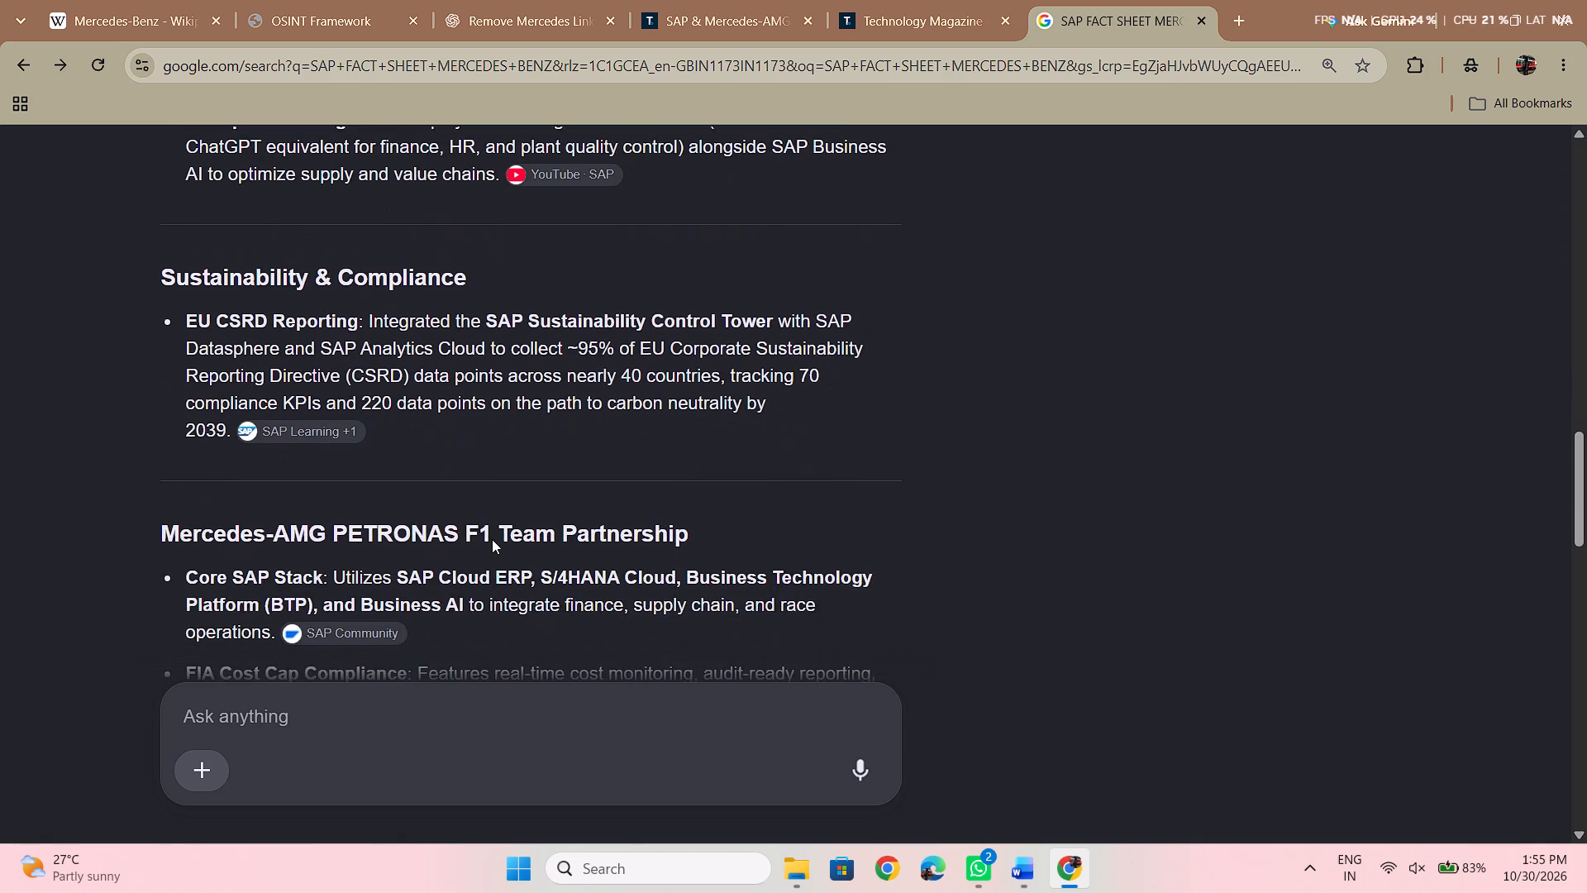
{"action": "scroll", "coordinate": [492, 539], "scroll_direction": "down", "scroll_amount": 4}
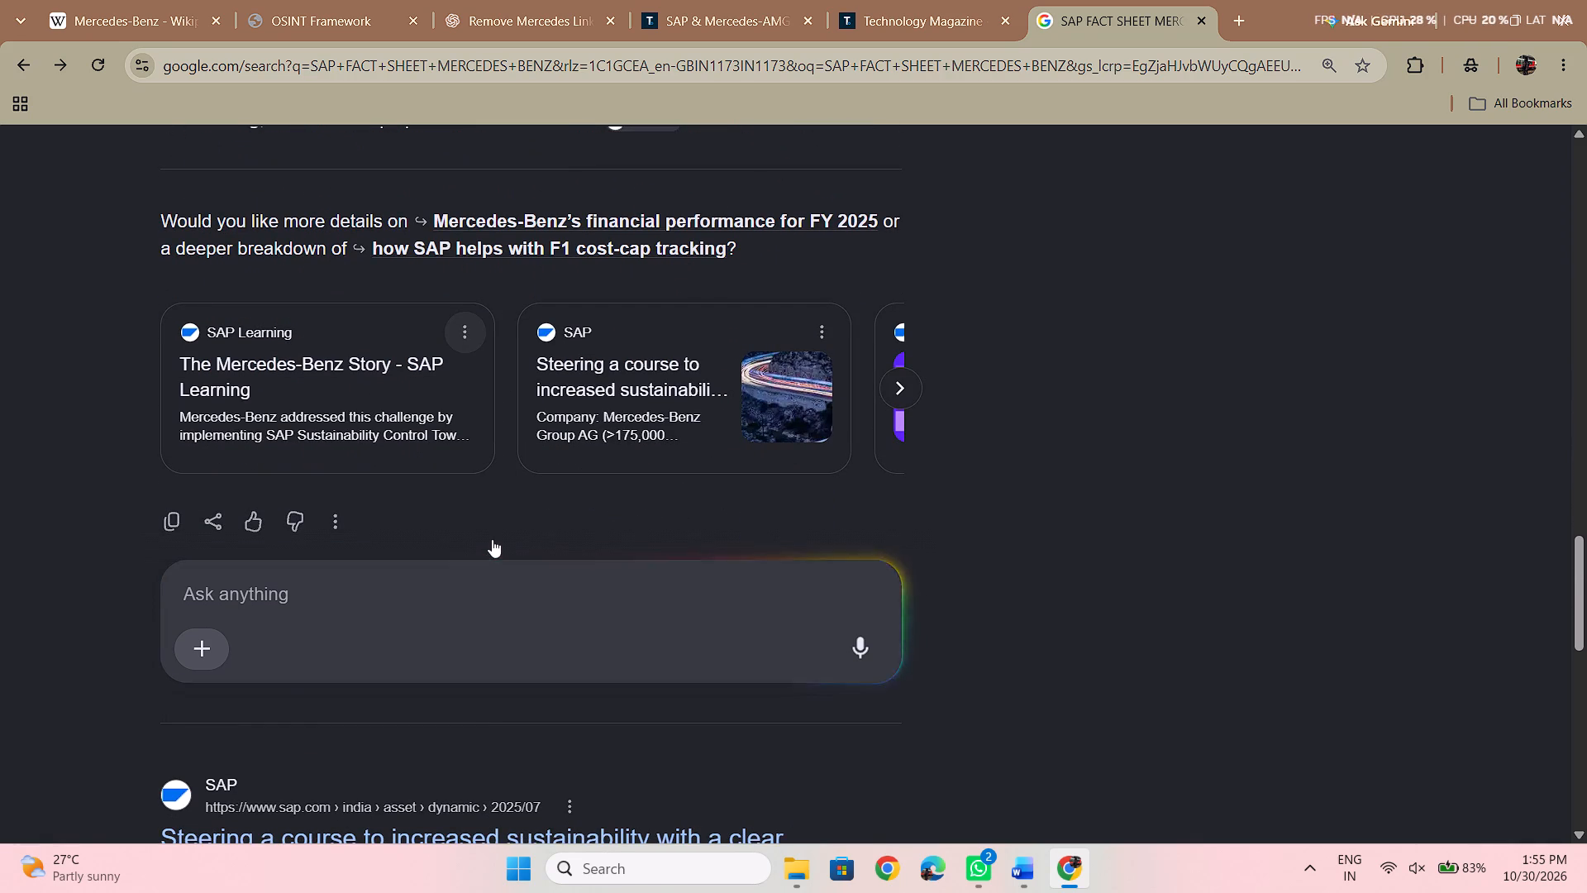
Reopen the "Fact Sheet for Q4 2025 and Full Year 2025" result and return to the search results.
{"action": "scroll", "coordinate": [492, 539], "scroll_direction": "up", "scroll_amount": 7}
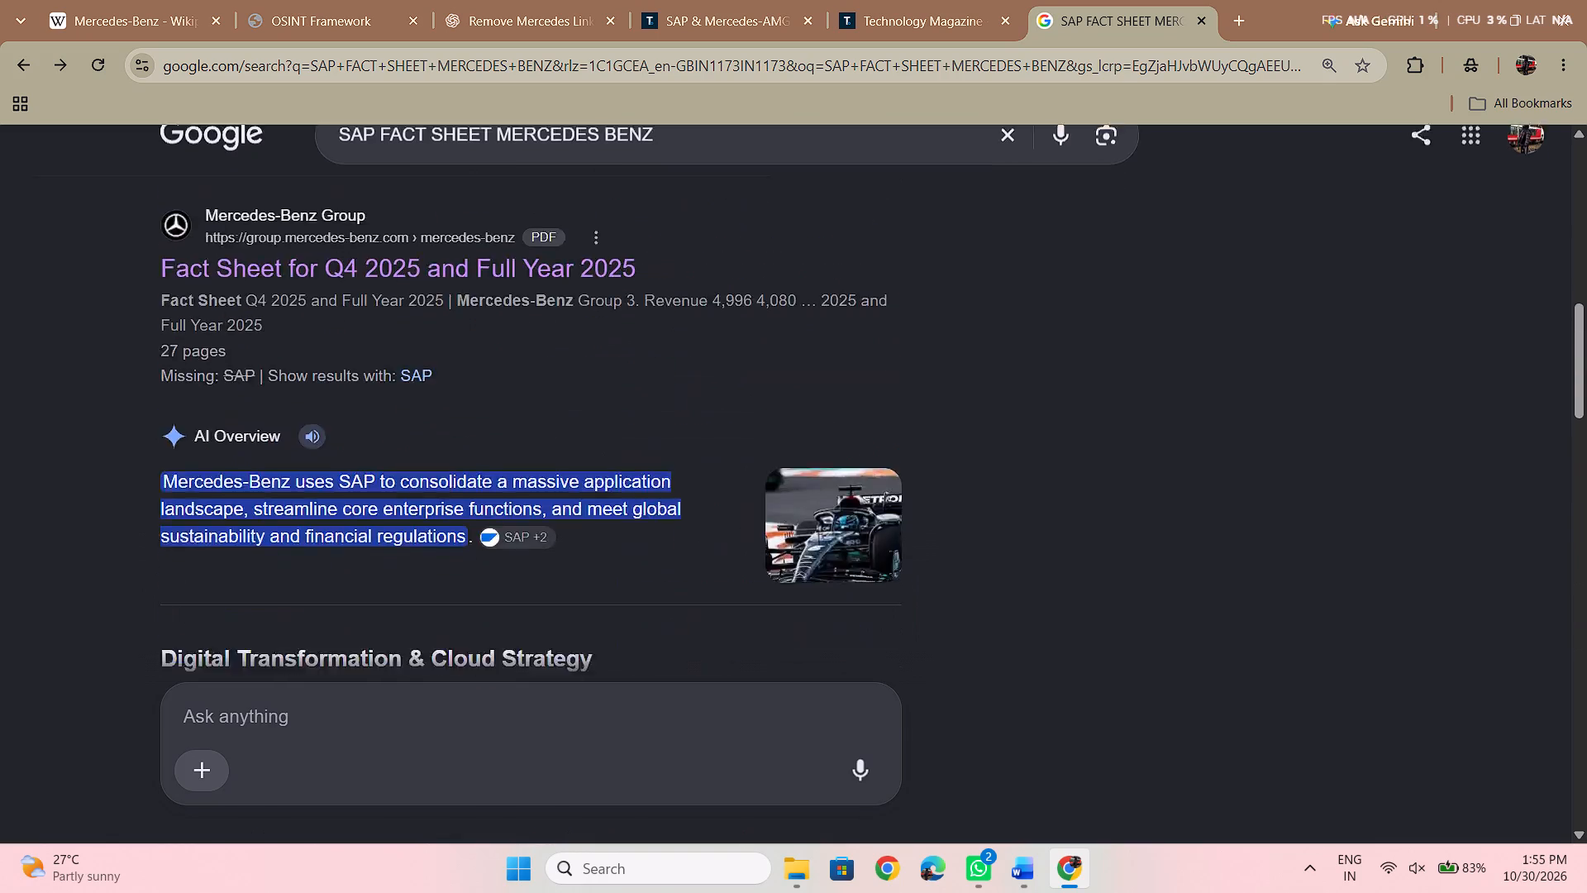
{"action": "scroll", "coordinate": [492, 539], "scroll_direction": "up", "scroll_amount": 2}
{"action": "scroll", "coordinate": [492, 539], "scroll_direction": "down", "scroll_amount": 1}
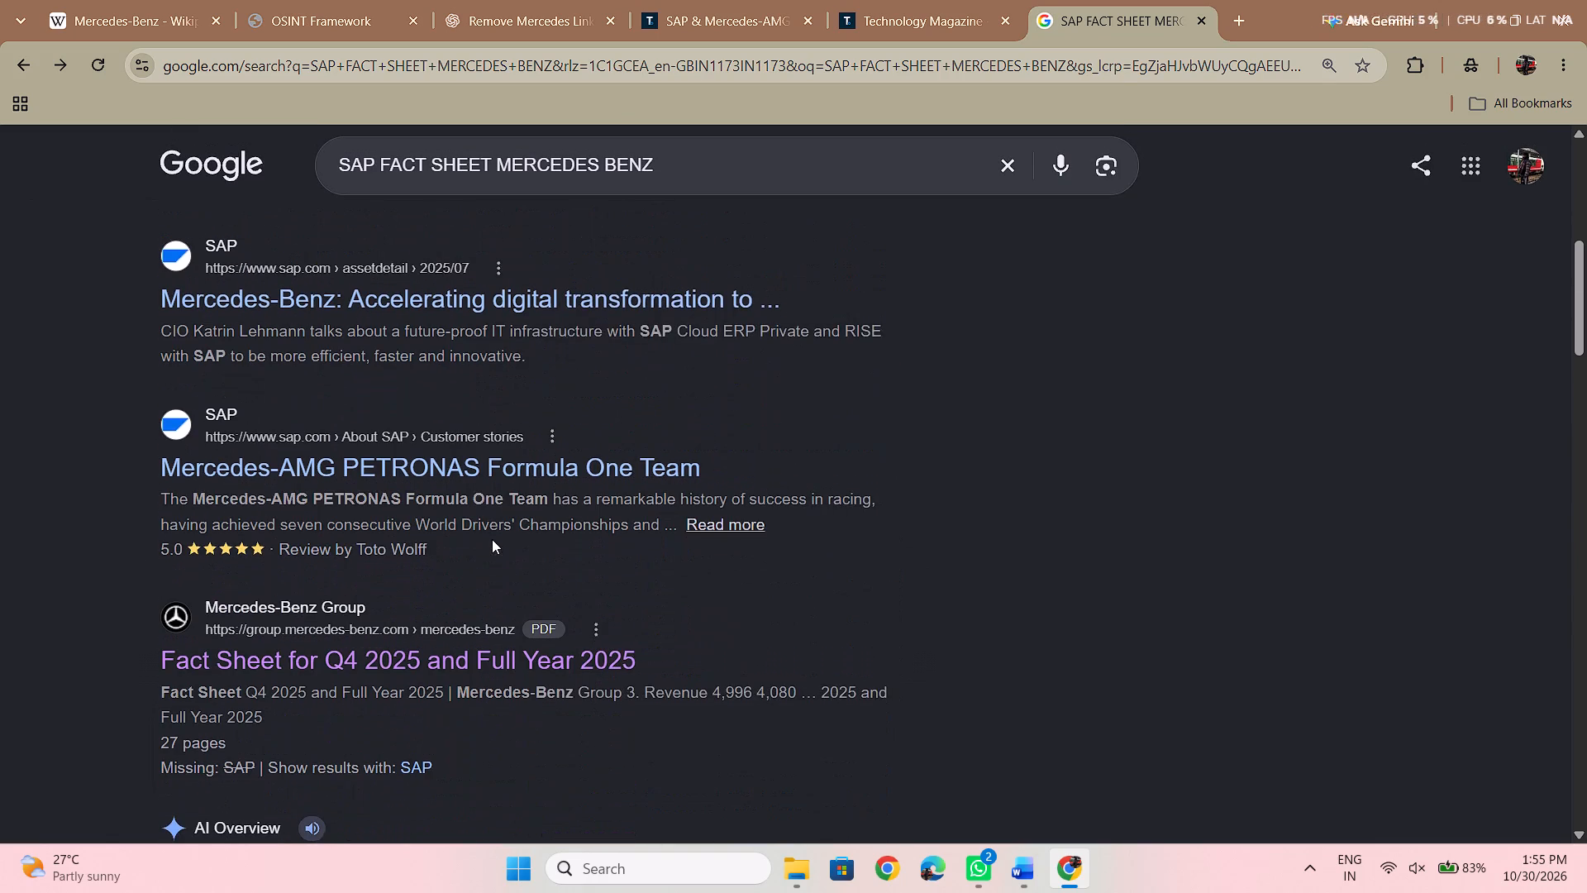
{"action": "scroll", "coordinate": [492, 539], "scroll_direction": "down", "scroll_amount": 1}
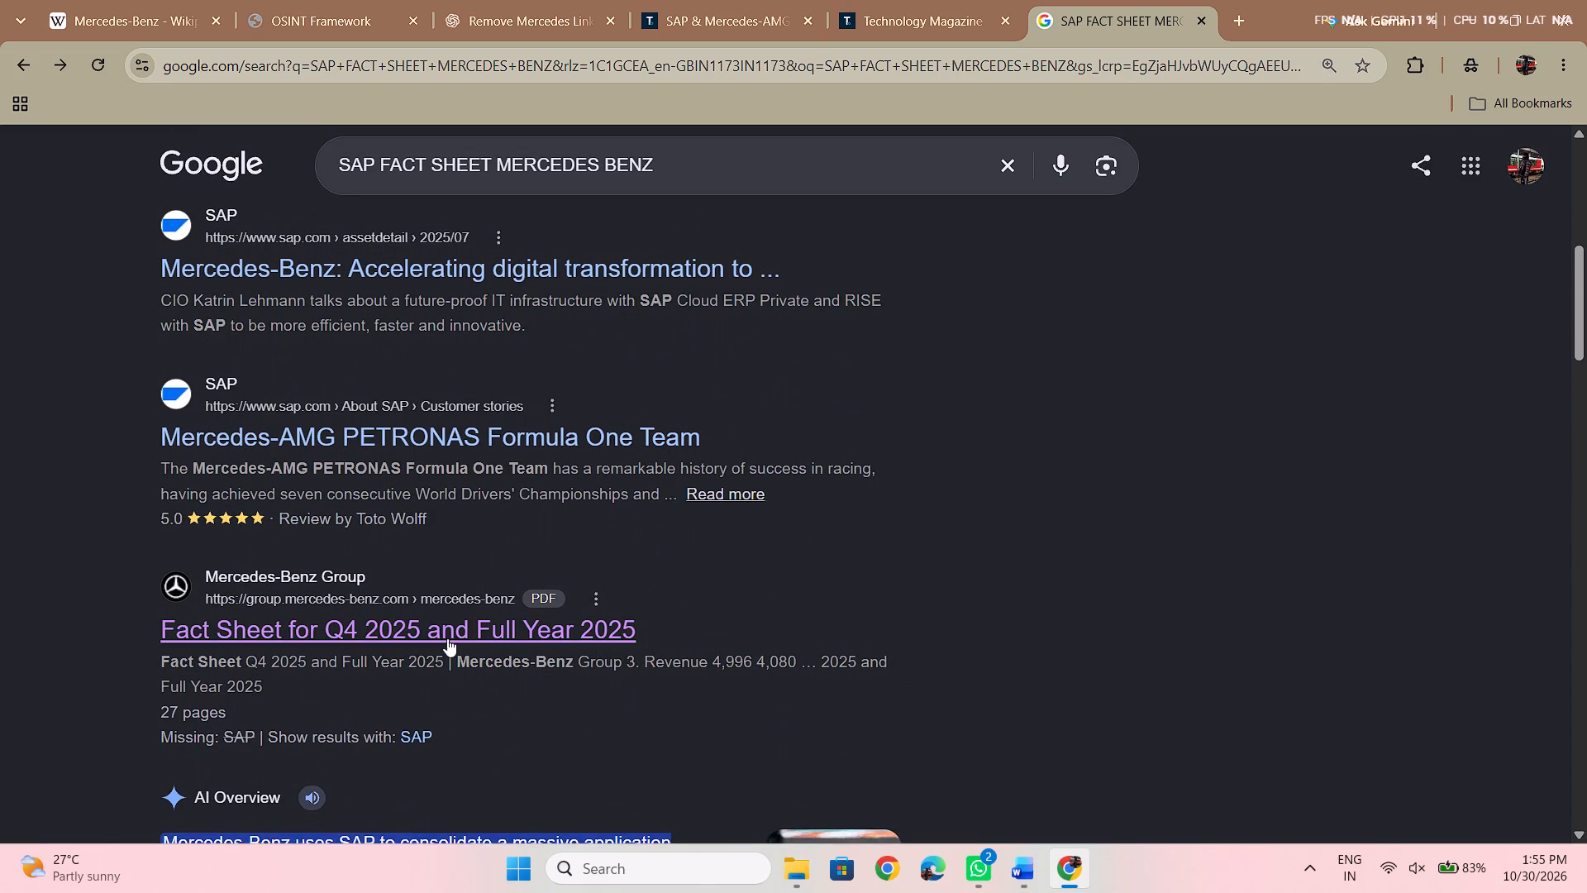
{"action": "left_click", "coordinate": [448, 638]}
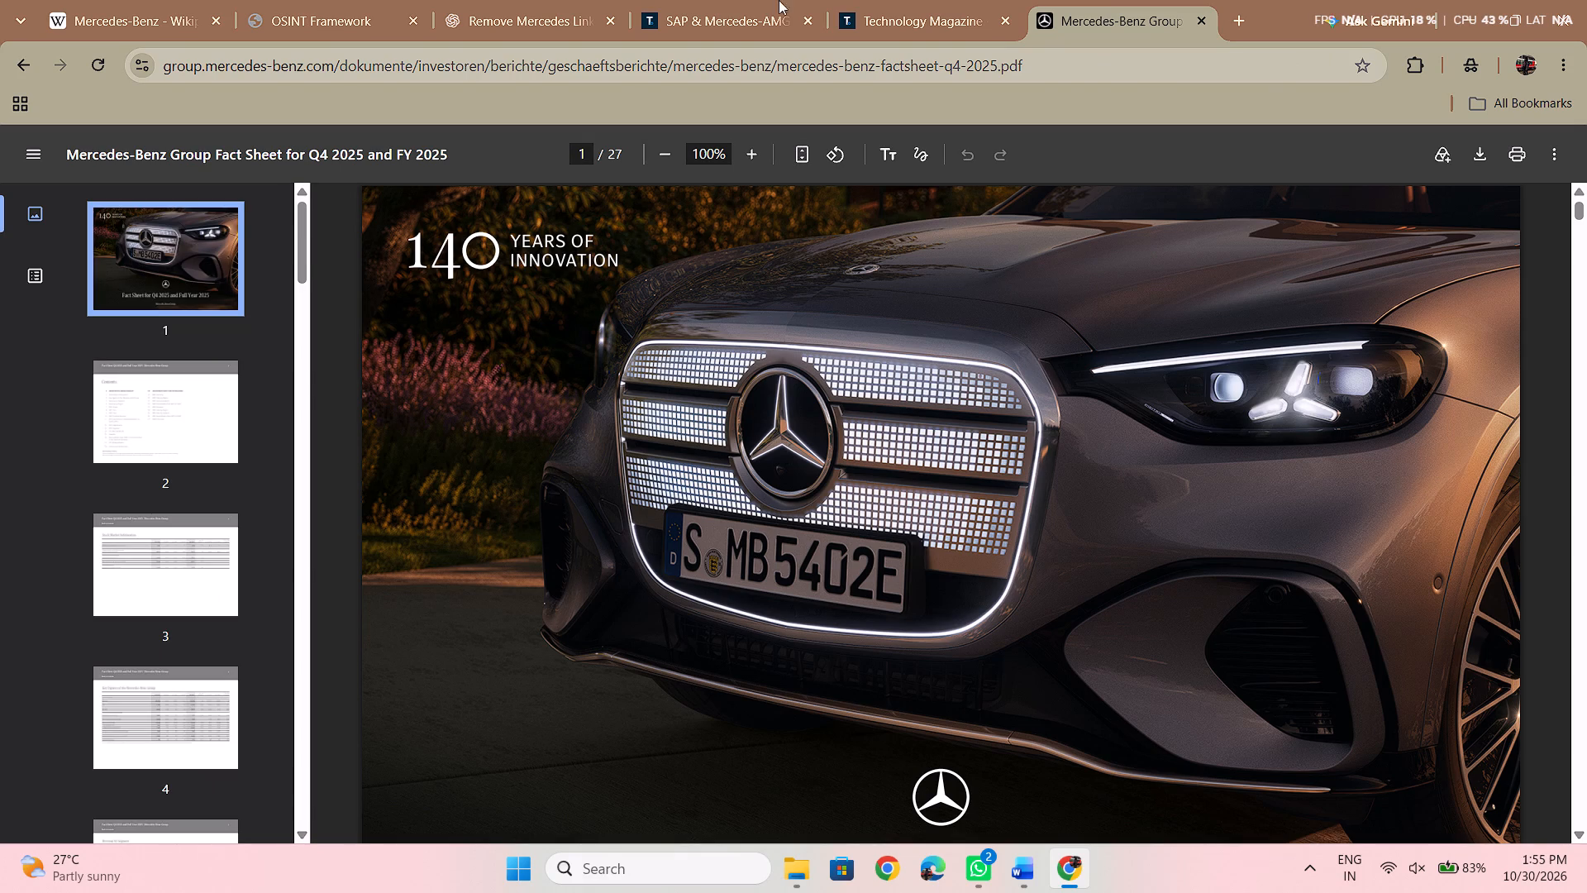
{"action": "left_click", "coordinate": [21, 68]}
Open the Mercedes-Benz Group "Fact Sheets" investor page from the first search result and accept all cookies.
{"action": "scroll", "coordinate": [474, 513], "scroll_direction": "up", "scroll_amount": 2}
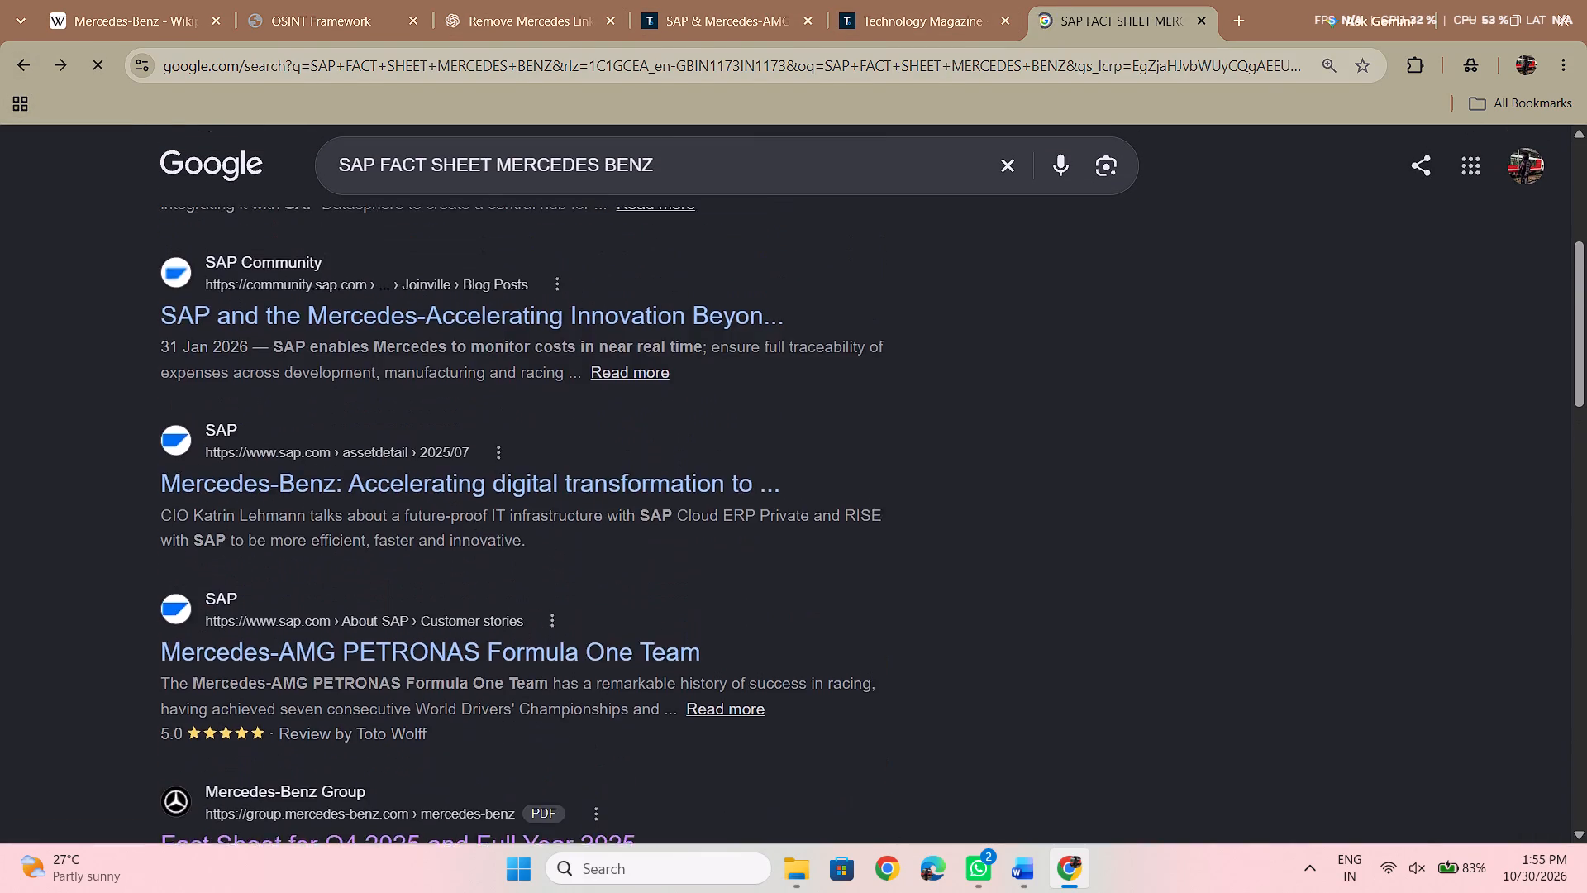
{"action": "scroll", "coordinate": [474, 513], "scroll_direction": "up", "scroll_amount": 2}
{"action": "scroll", "coordinate": [388, 415], "scroll_direction": "up", "scroll_amount": 3}
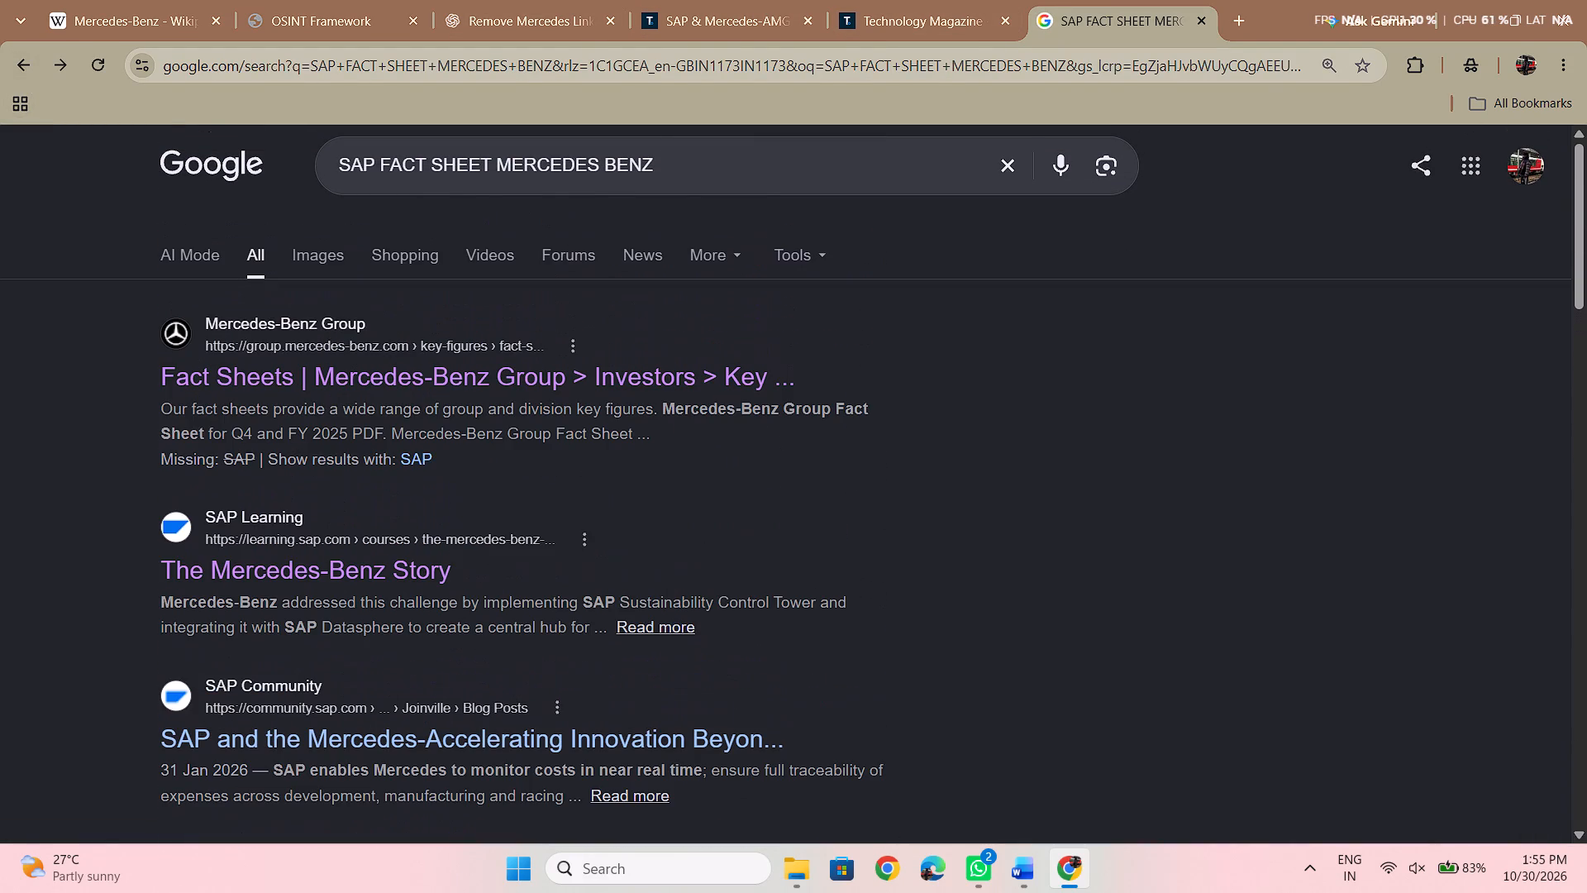
{"action": "left_click", "coordinate": [429, 385]}
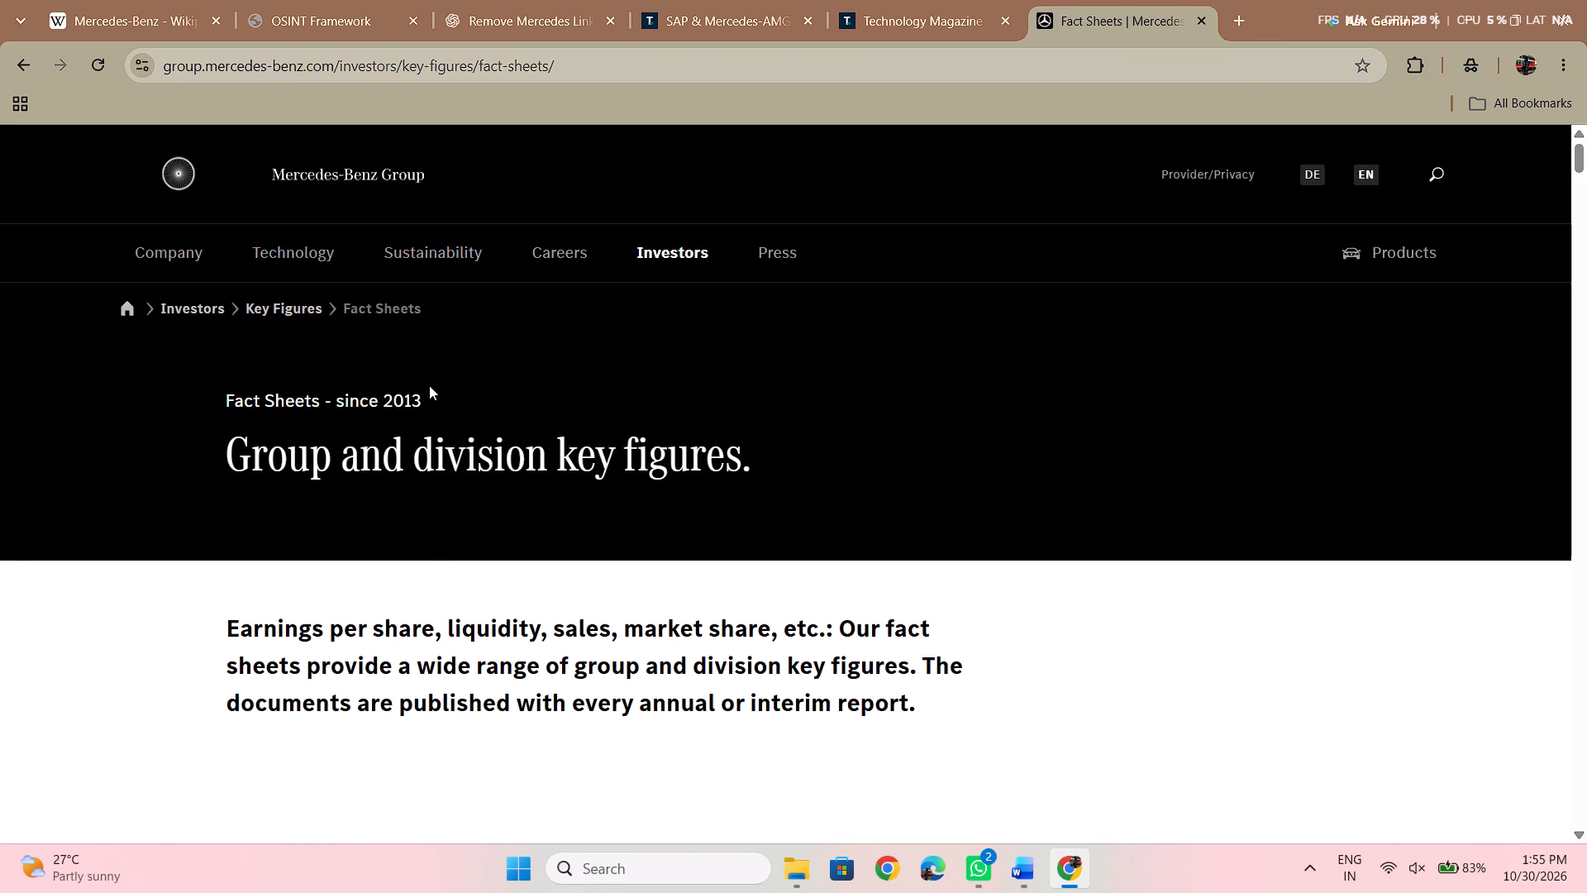
{"action": "scroll", "coordinate": [429, 385], "scroll_direction": "down", "scroll_amount": 5}
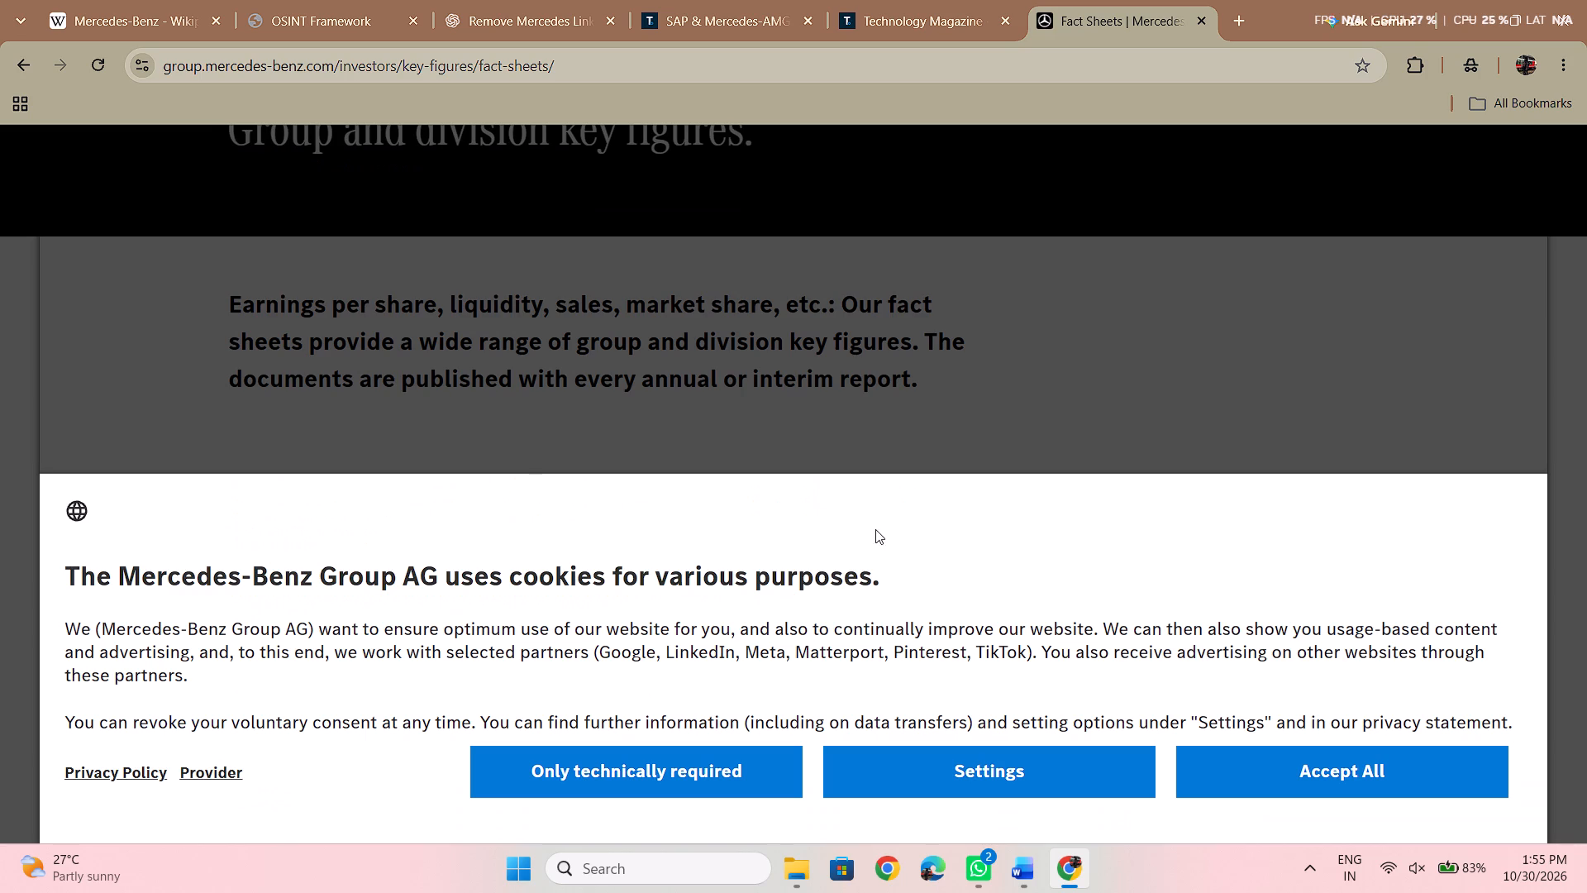
{"action": "left_click", "coordinate": [1242, 793]}
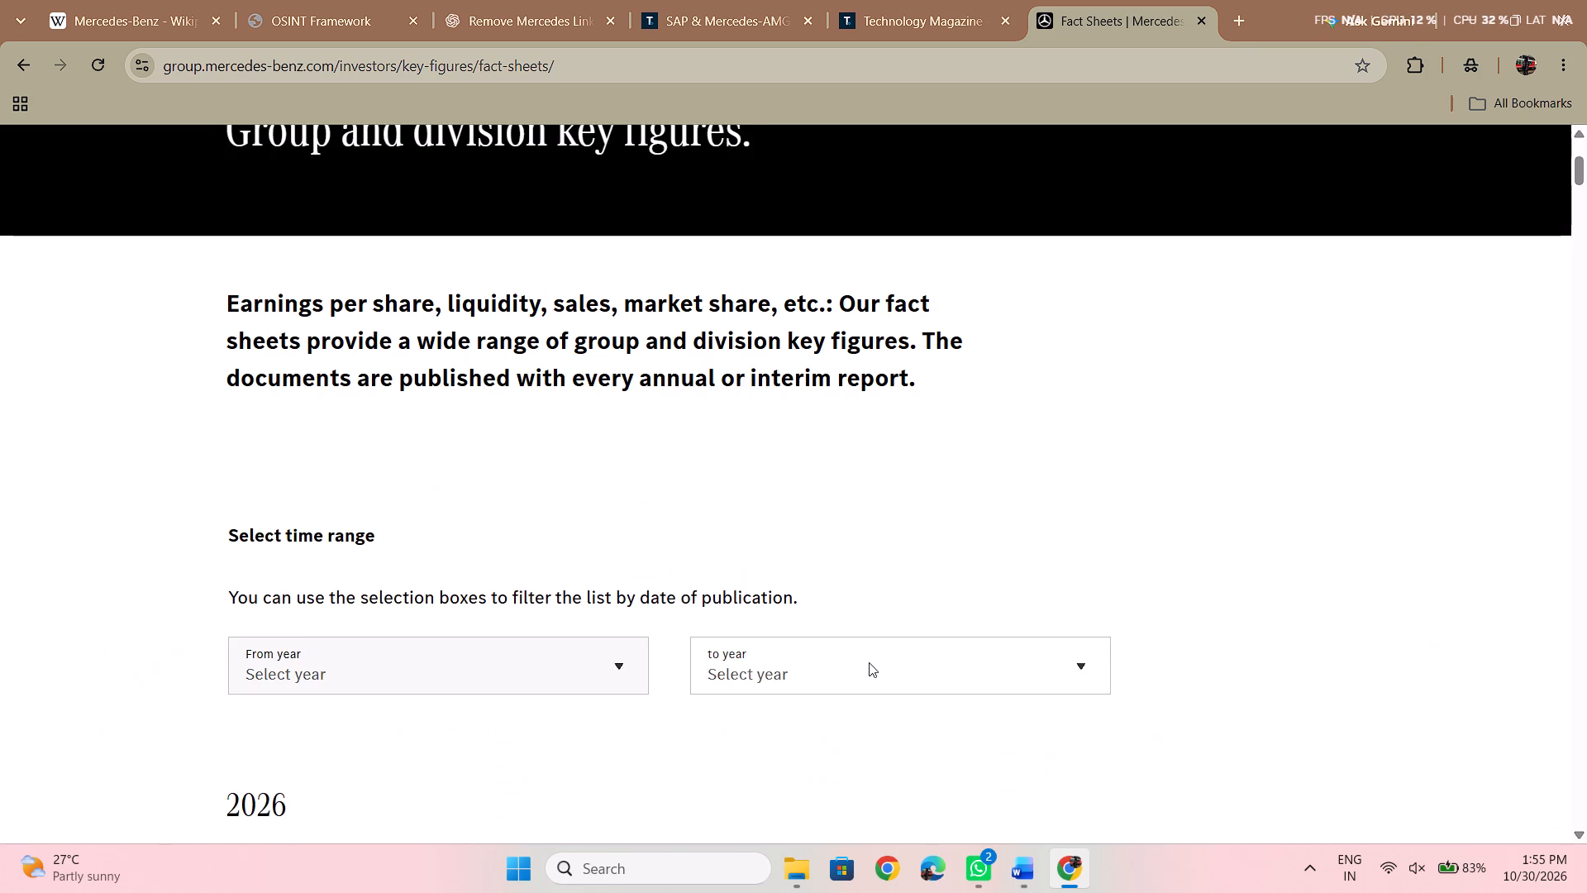
Open the PDF version of the "Fact Sheet Q3 2026" from the 2026 fact sheets.
{"action": "scroll", "coordinate": [869, 662], "scroll_direction": "down", "scroll_amount": 2}
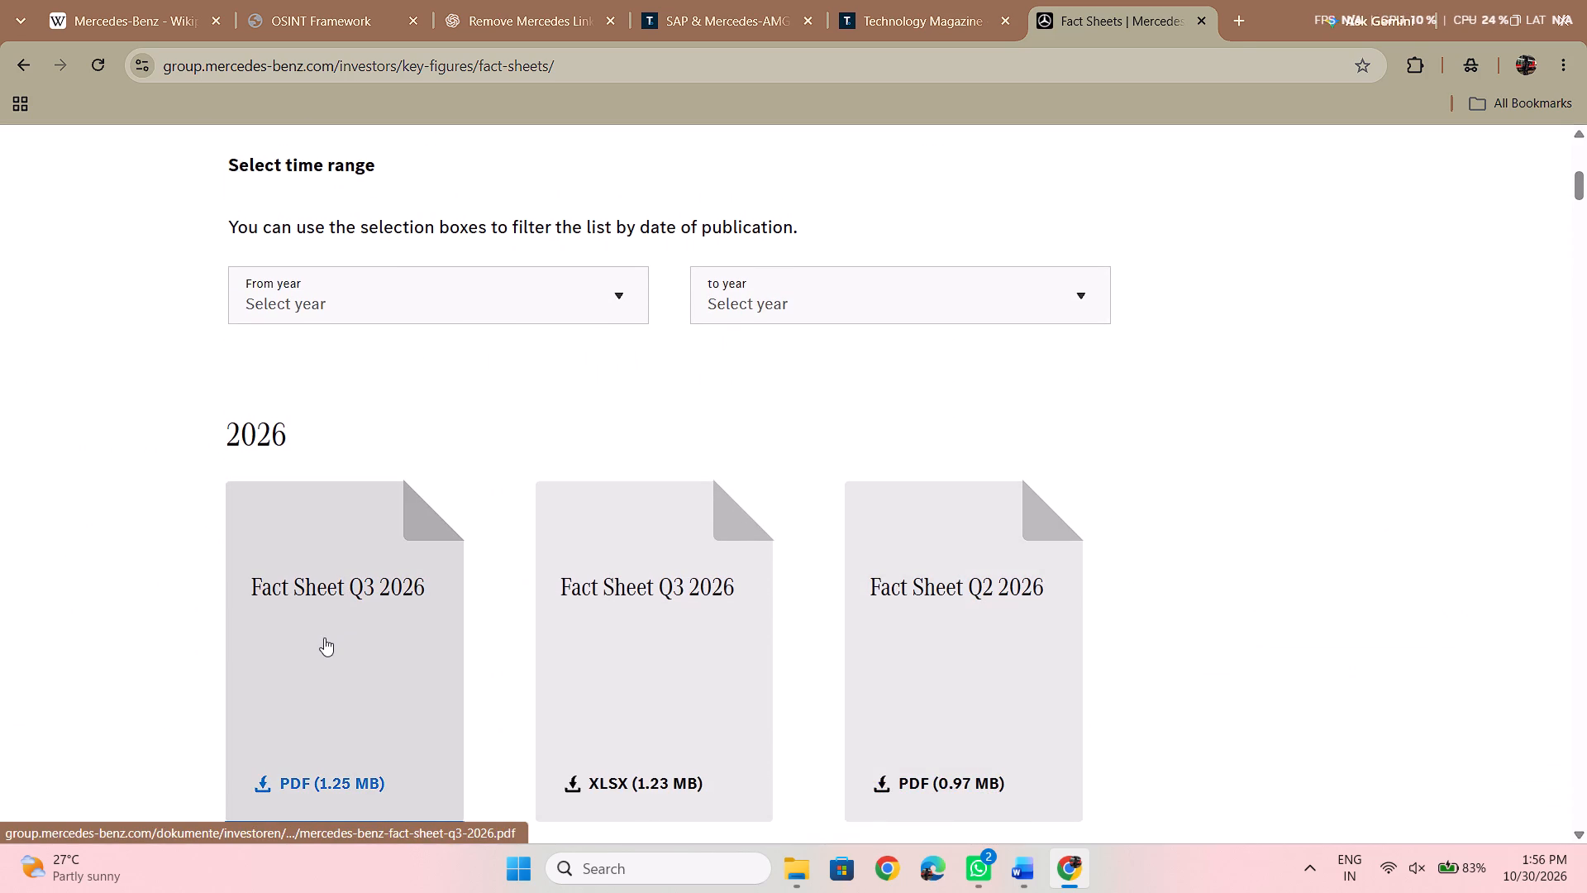
{"action": "left_click", "coordinate": [324, 638]}
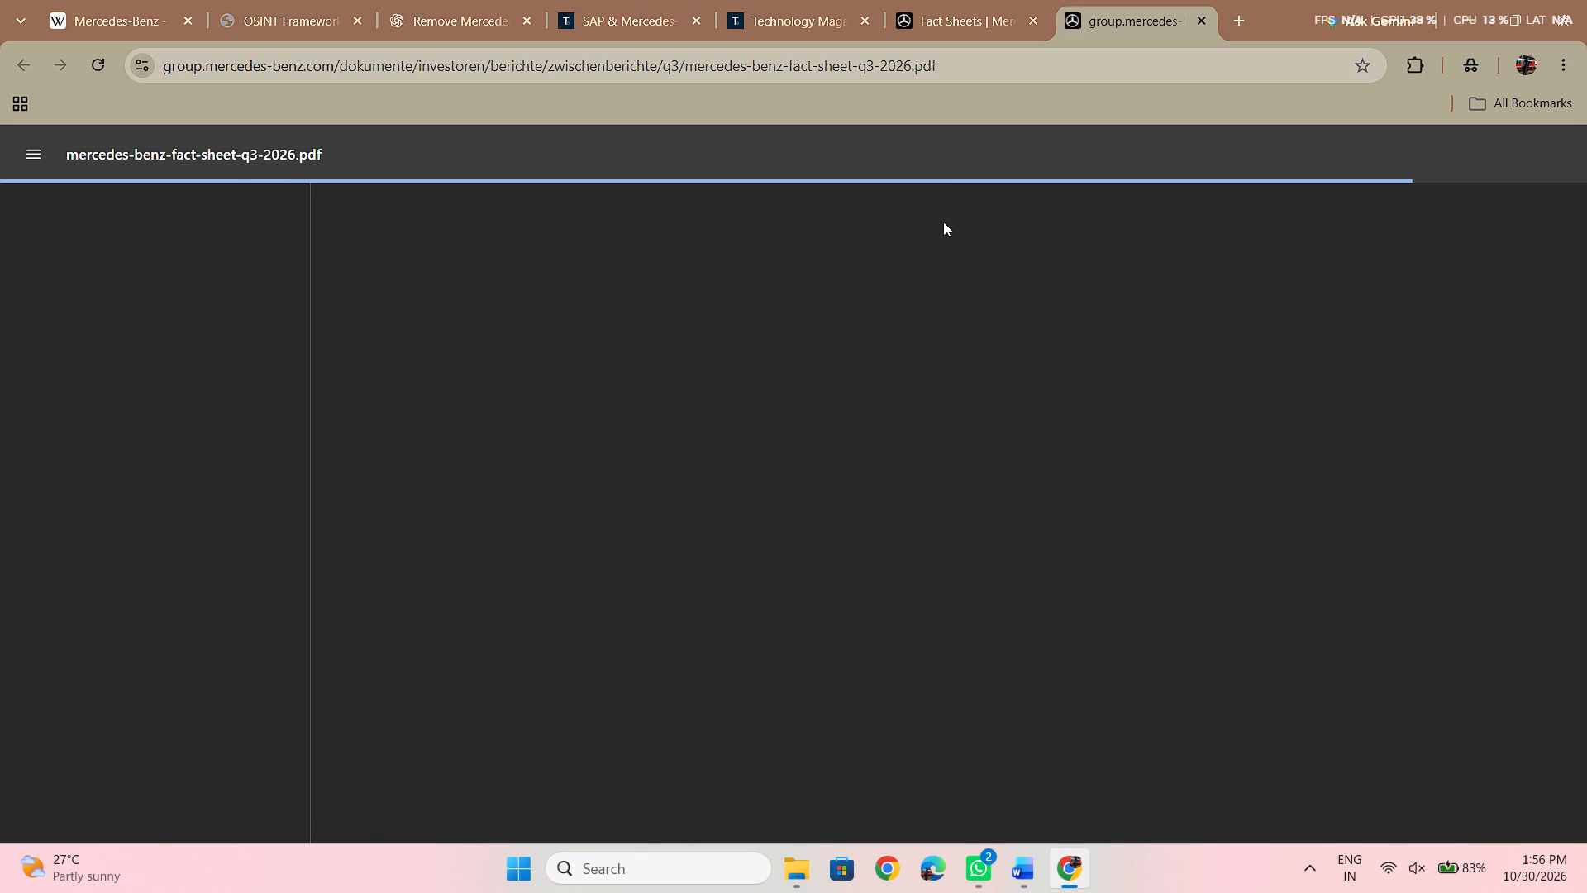
Look through the Q3 2026 fact sheet from Contents to the "EBIT Adjusted and RoS/RoE Adjusted" page, and close the document.
{"action": "left_click", "coordinate": [215, 400]}
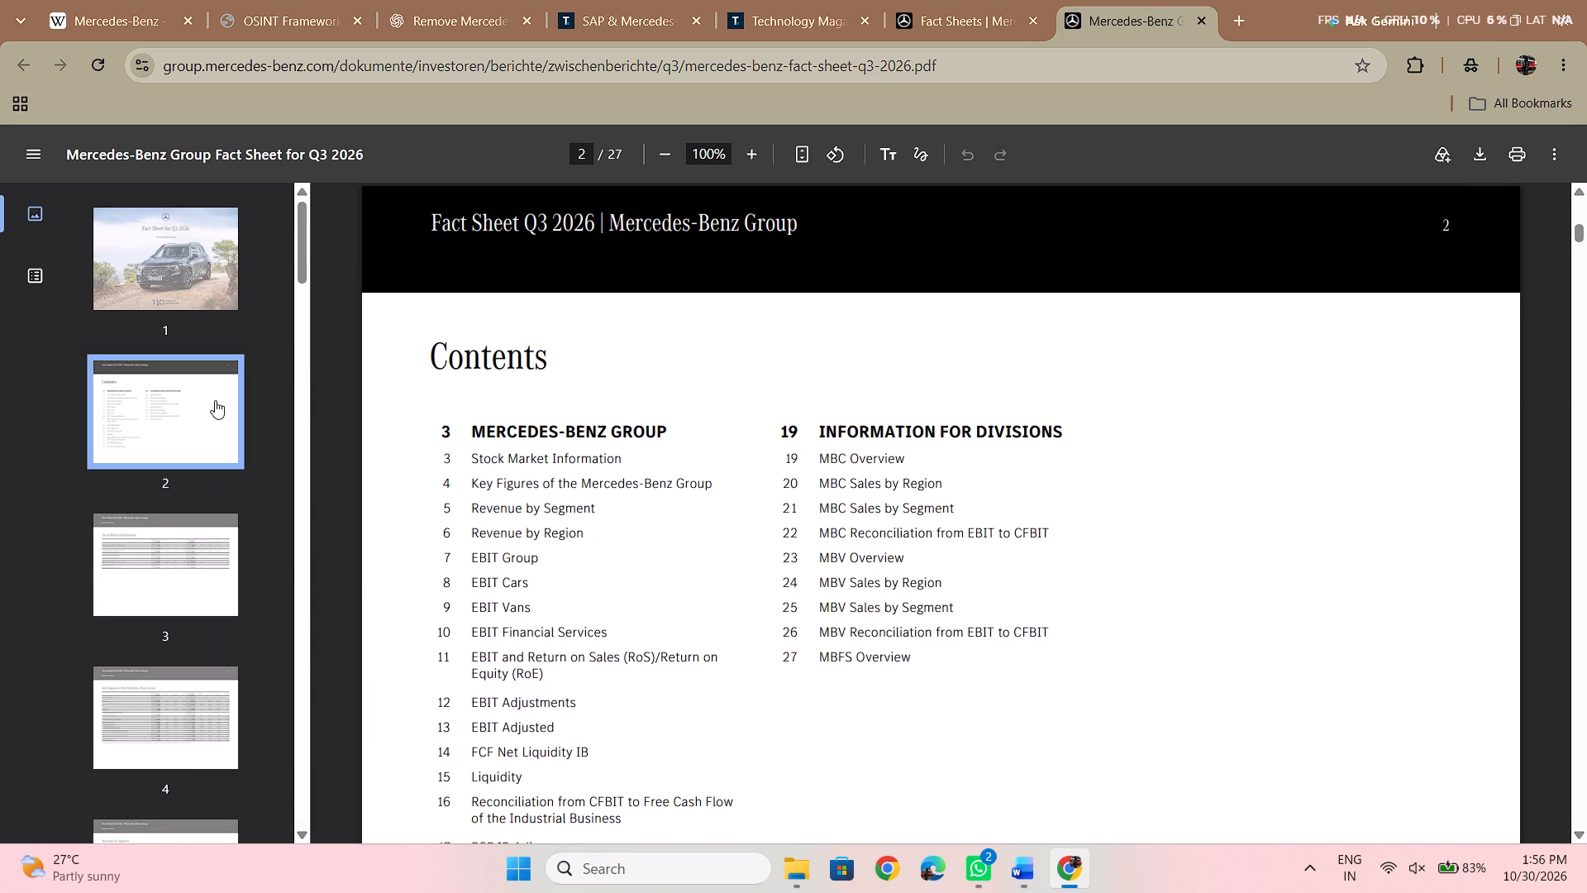
{"action": "key", "text": "Down"}
{"action": "key", "text": "Down"}
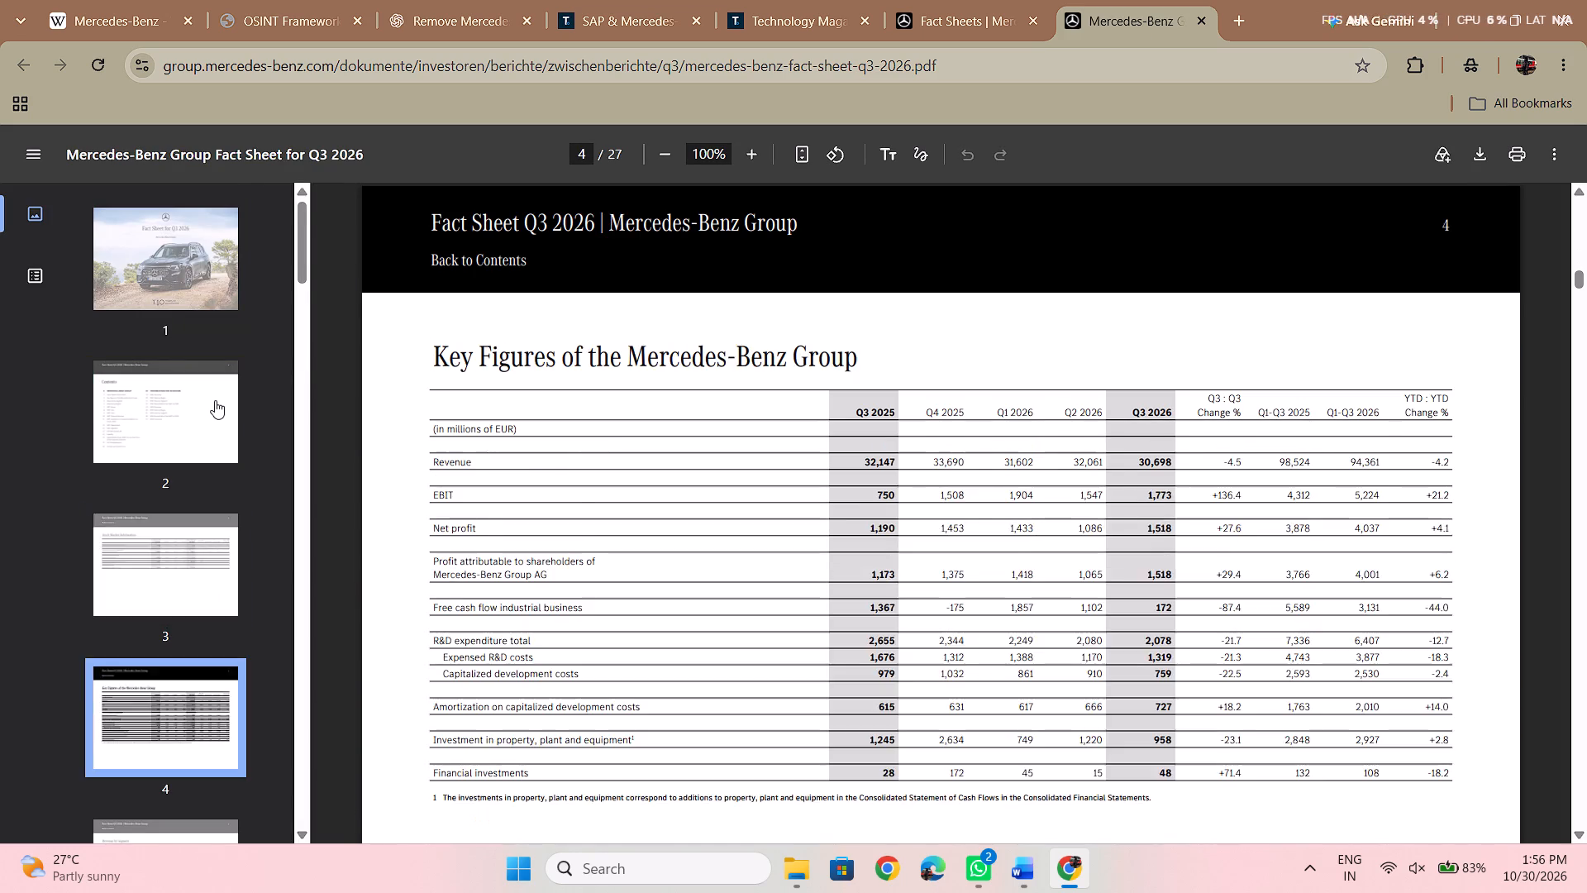
{"action": "key", "text": "Down"}
{"action": "key", "text": "Up"}
{"action": "key", "text": "Down"}
{"action": "key", "text": "Down"}
{"action": "key", "text": "Down"}
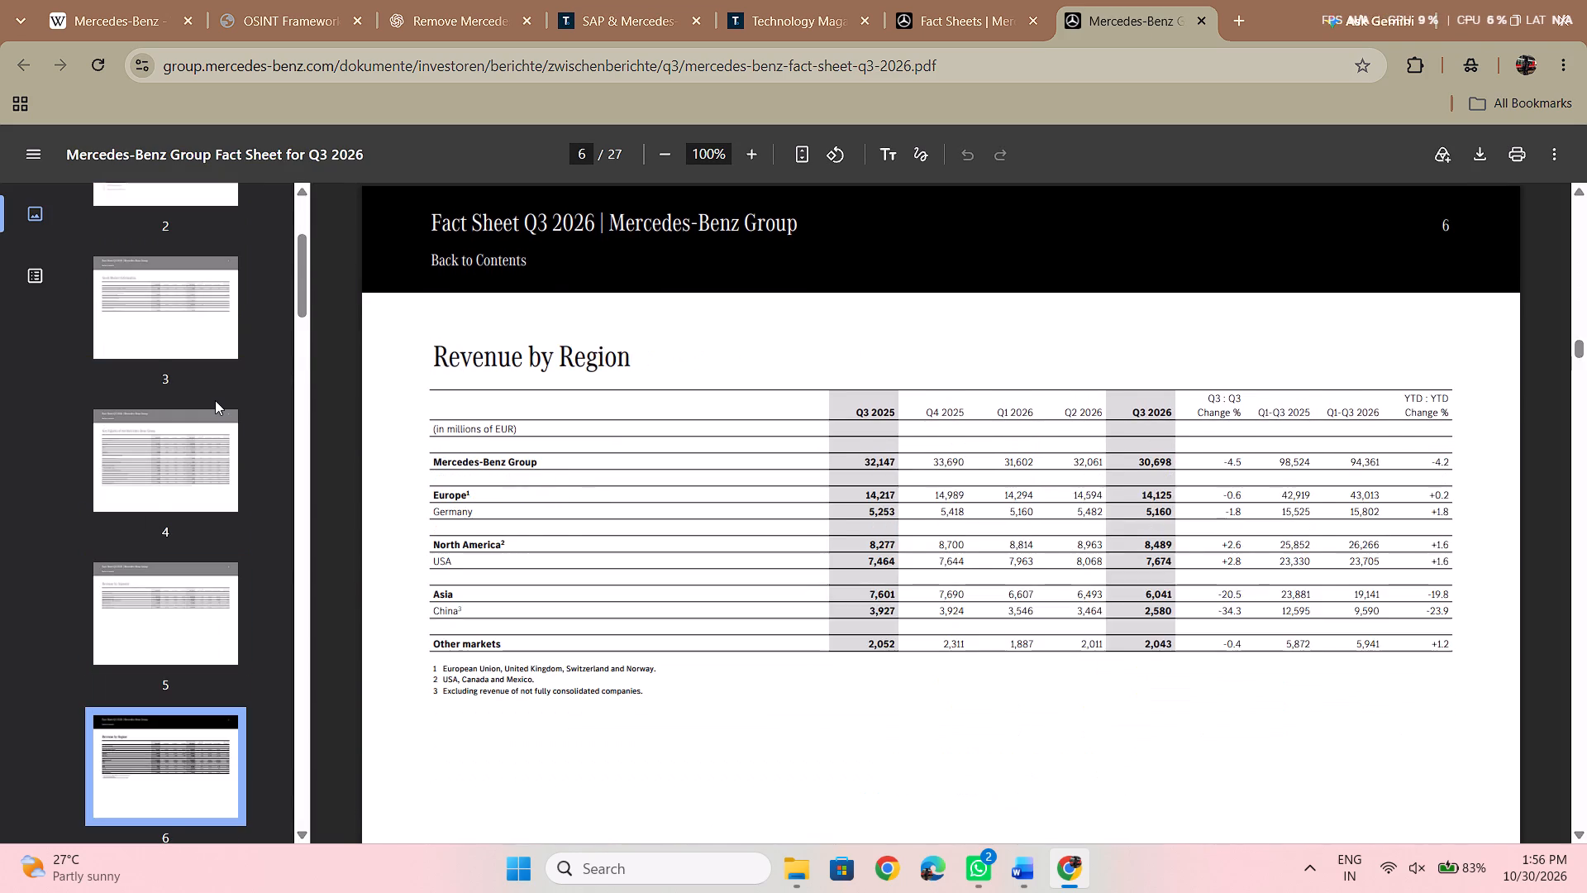
{"action": "key", "text": "Down"}
{"action": "key", "text": "Down"}
{"action": "key", "text": "Down"}
{"action": "key", "text": "Down"}
{"action": "key", "text": "Down"}
{"action": "key", "text": "Down"}
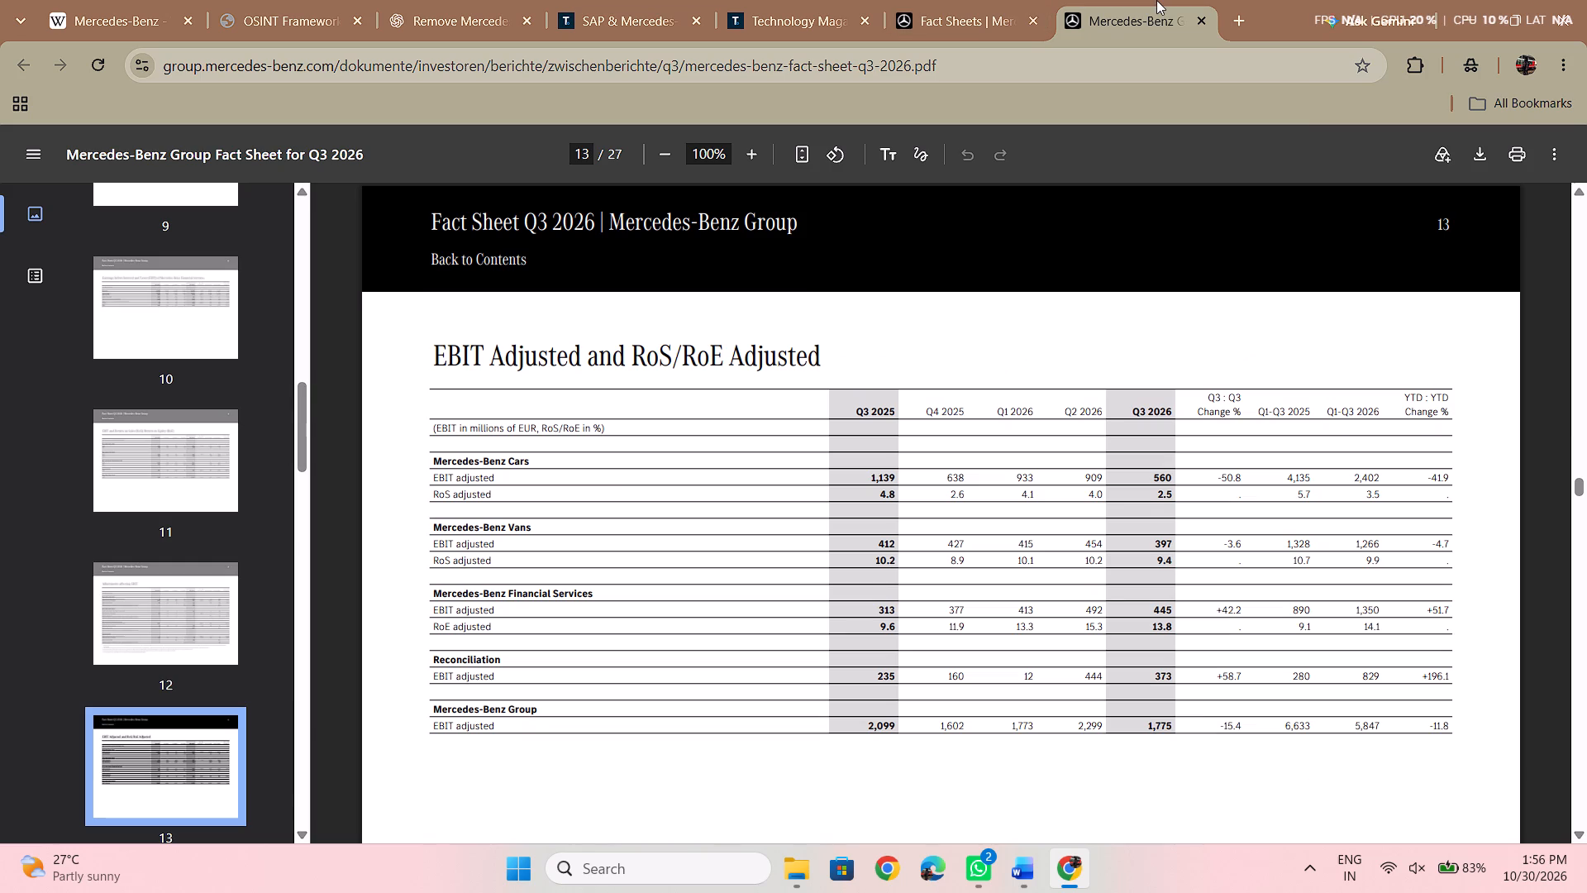
{"action": "left_click", "coordinate": [1202, 21]}
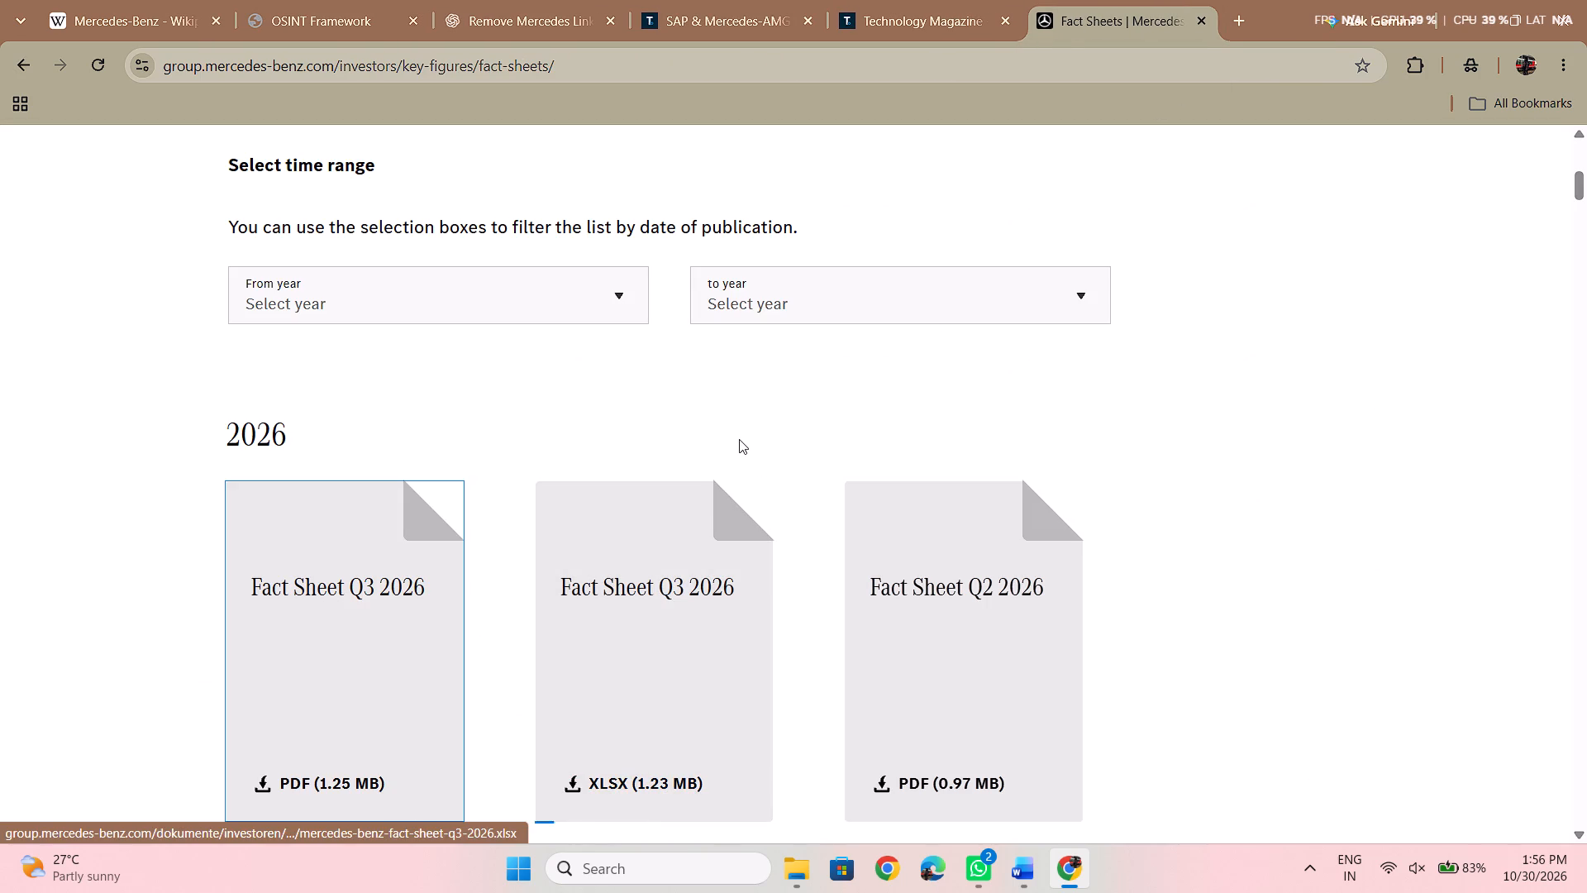
Switch to the Word report and review the items required in the 2.1 Fact sheet table of Chapter 2.
{"action": "left_click", "coordinate": [1027, 887]}
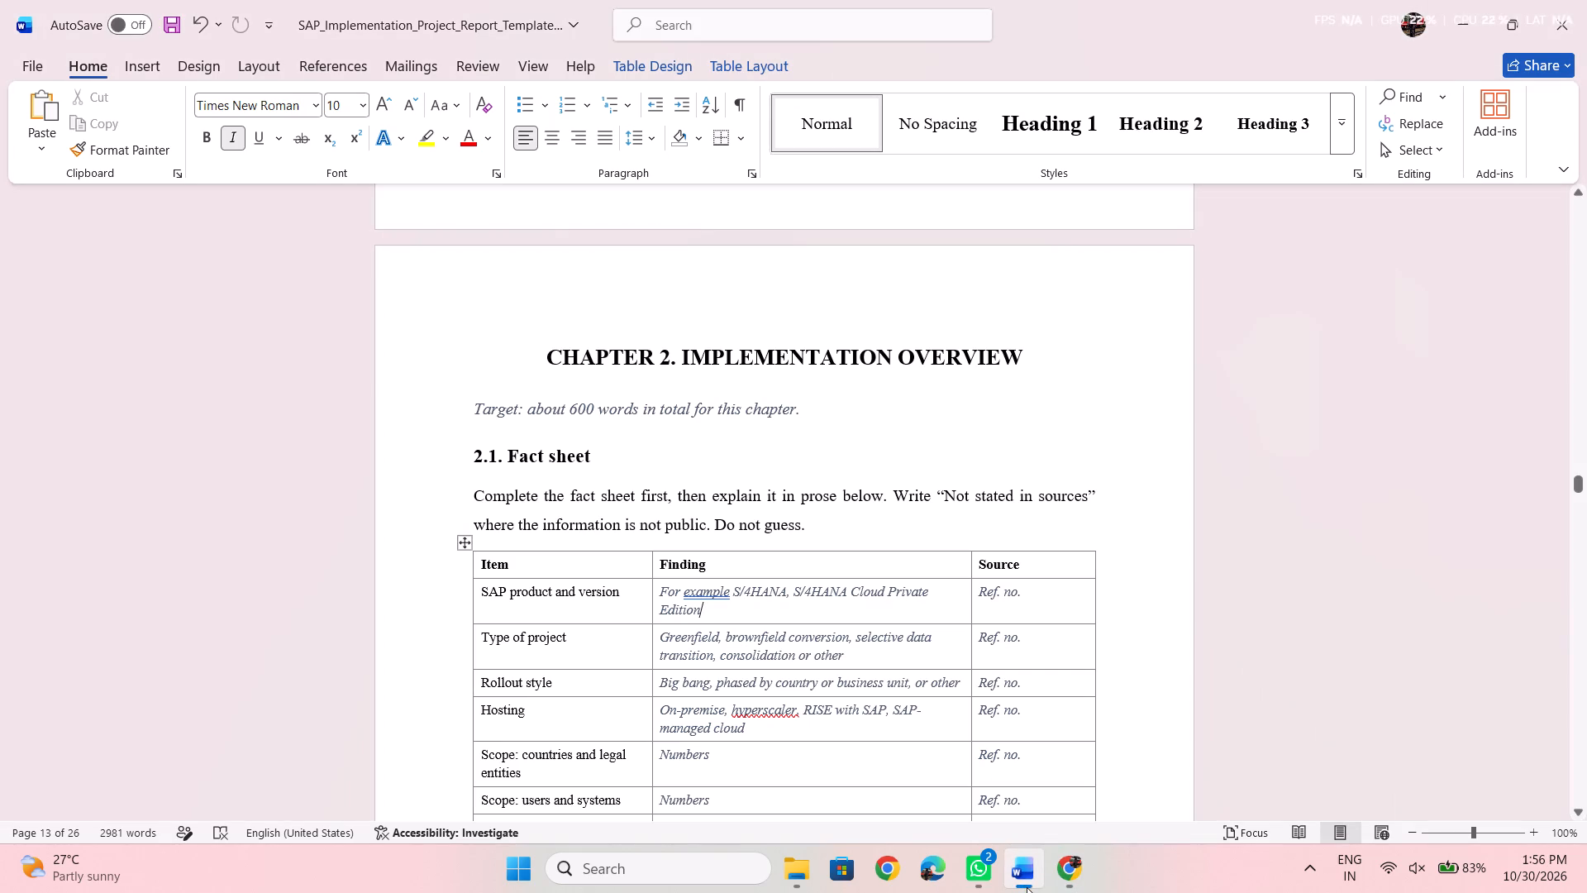
{"action": "scroll", "coordinate": [823, 540], "scroll_direction": "down", "scroll_amount": 1}
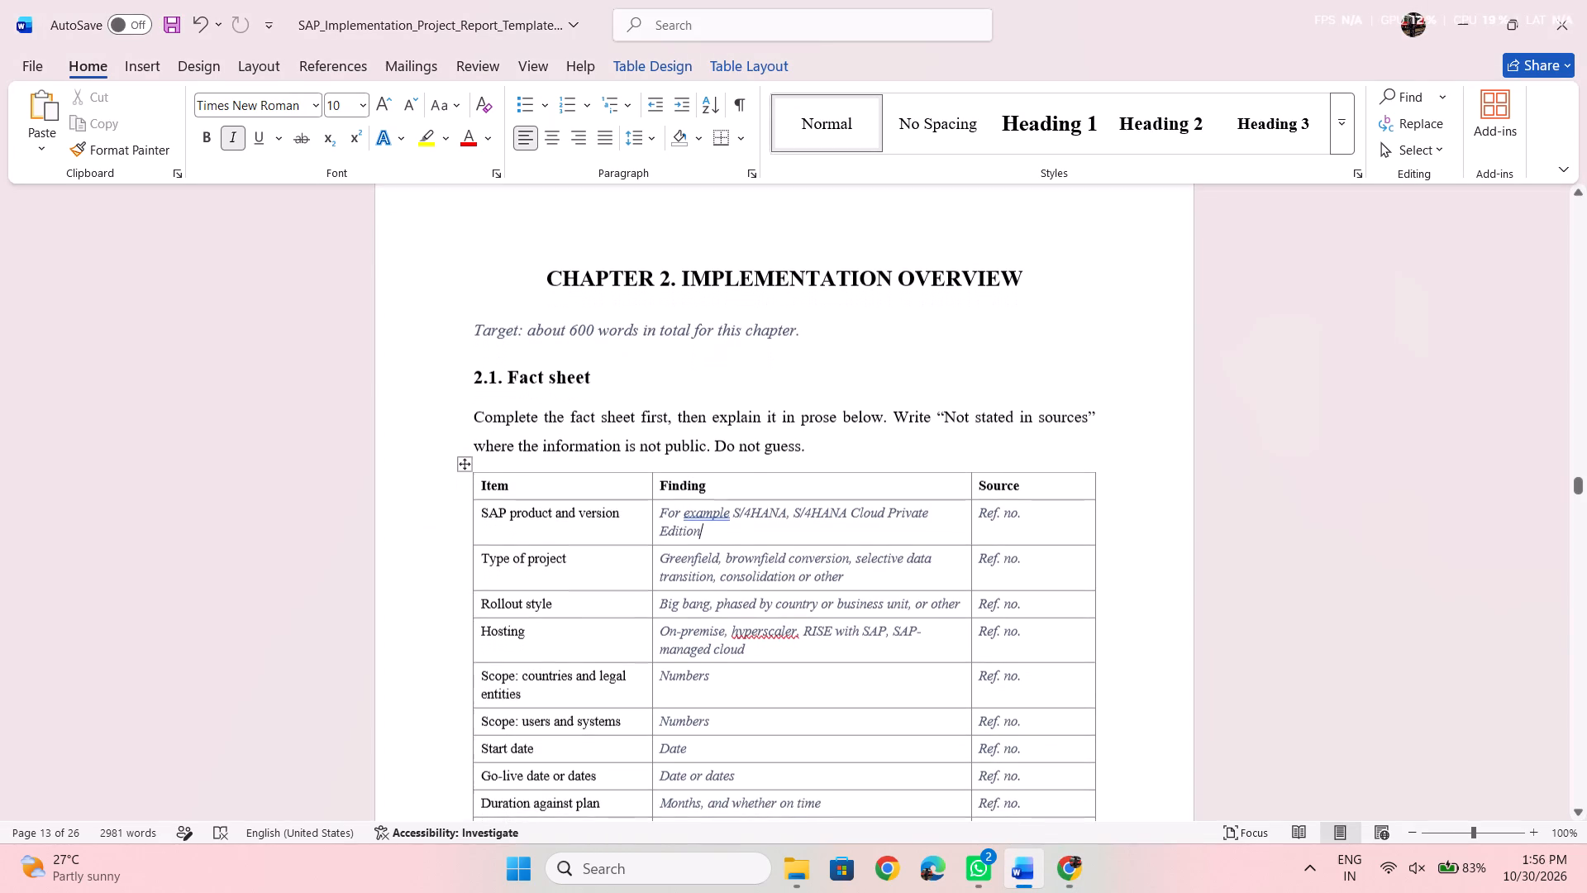
{"action": "scroll", "coordinate": [823, 540], "scroll_direction": "down", "scroll_amount": 1}
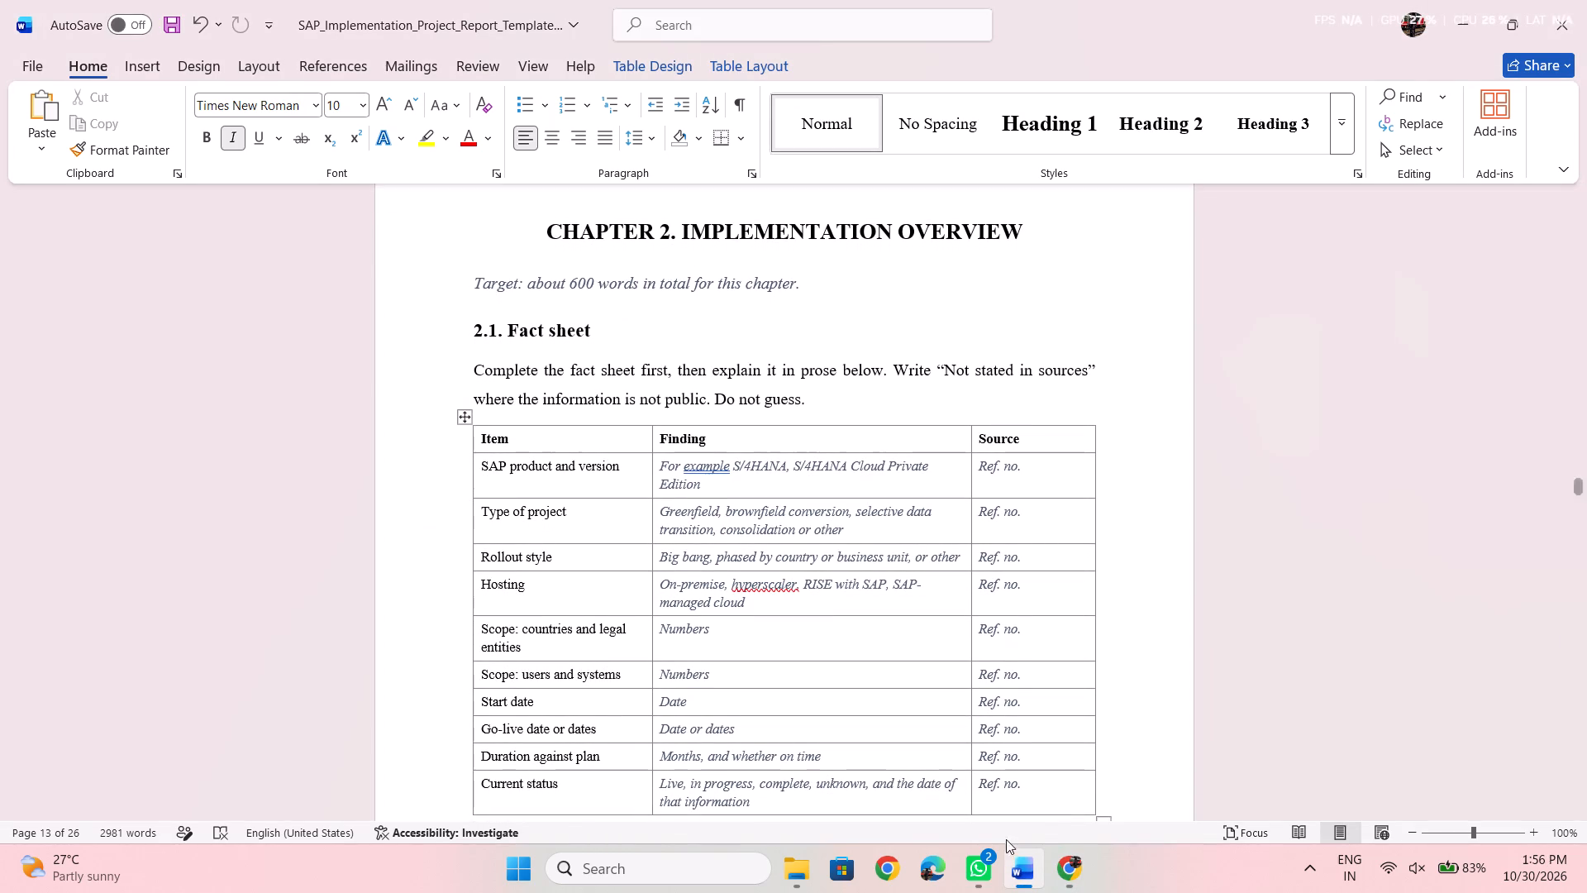
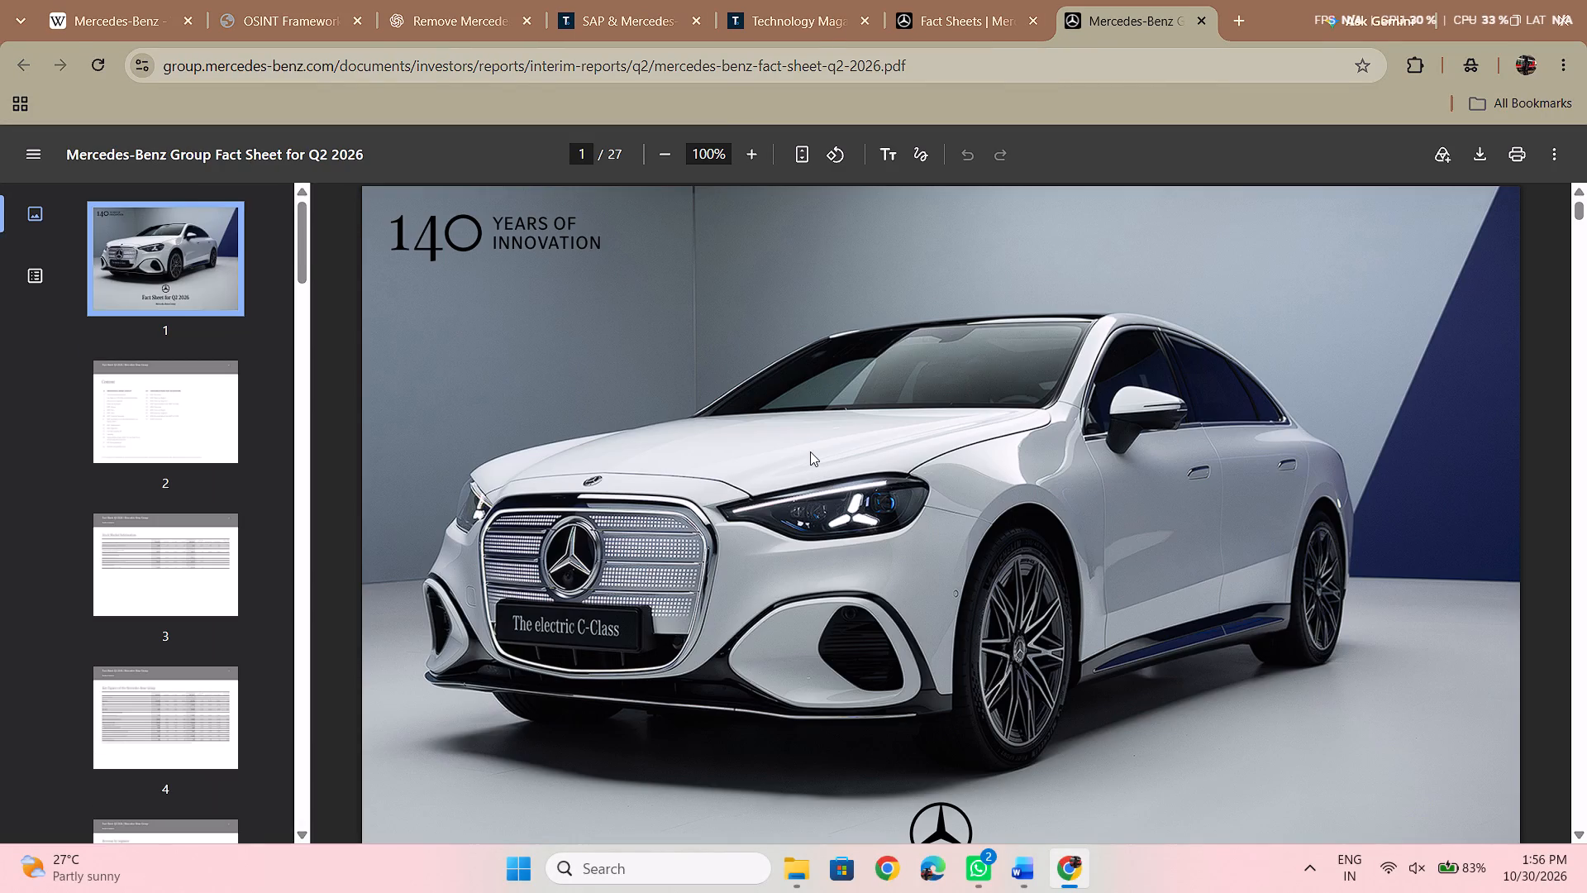
Look through the Mercedes-Benz Group Fact Sheet for Q2 2026 from the cover to the Financial Services overview, and close the document.
{"action": "key", "text": "Down"}
{"action": "key", "text": "Down"}
{"action": "key", "text": "Down"}
{"action": "left_click", "coordinate": [219, 505]}
{"action": "left_click", "coordinate": [189, 524]}
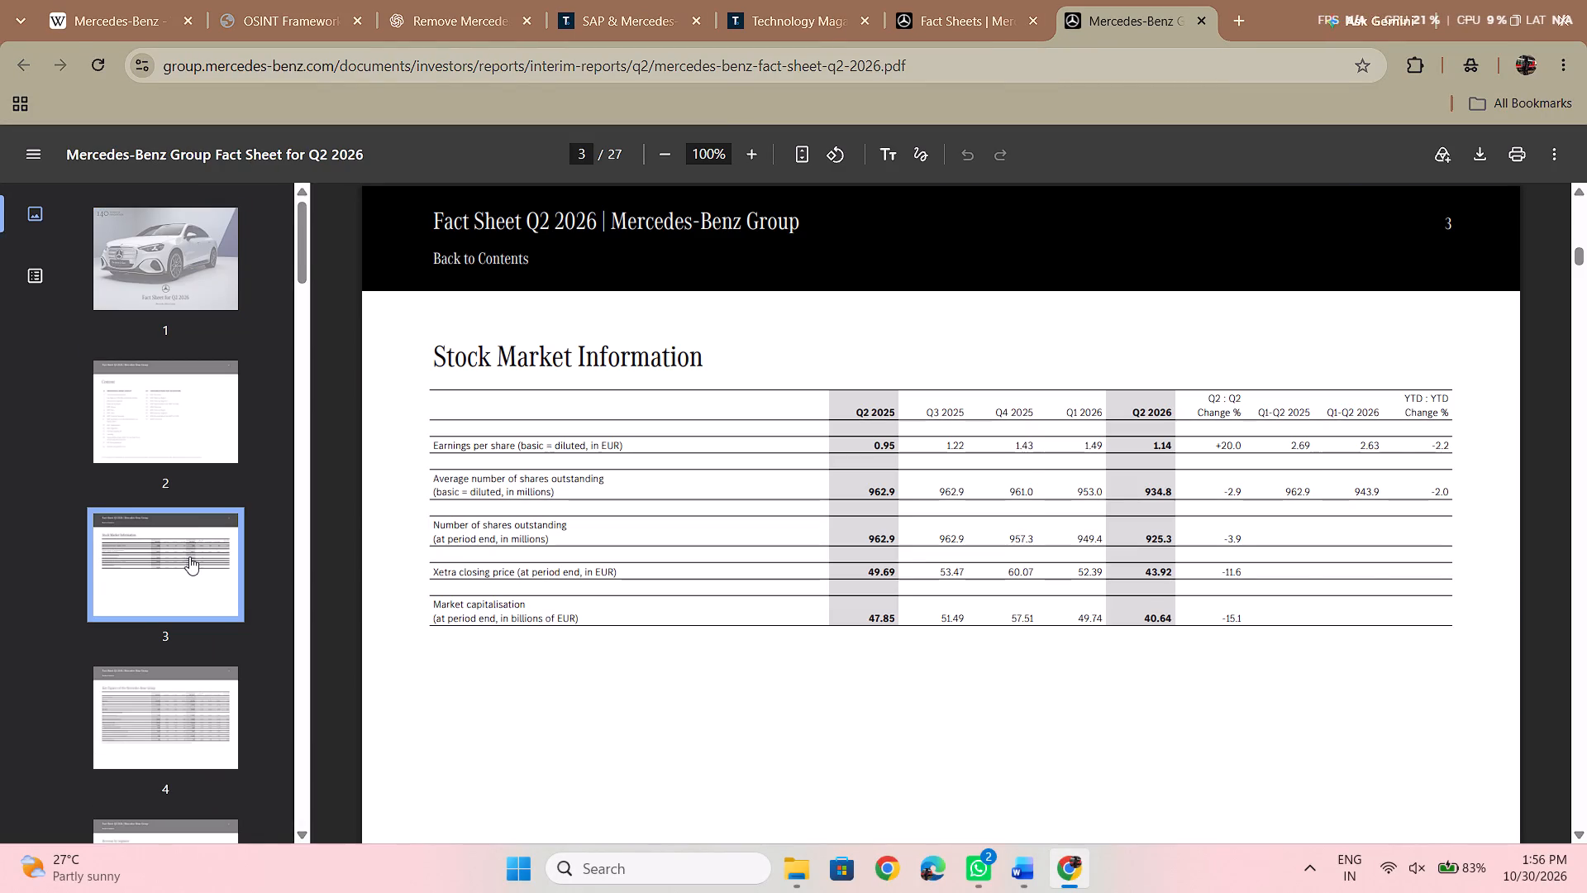
{"action": "key", "text": "Down"}
{"action": "key", "text": "Down"}
{"action": "key", "text": "Down"}
{"action": "key", "text": "Down"}
{"action": "key", "text": "Down"}
{"action": "key", "text": "Down"}
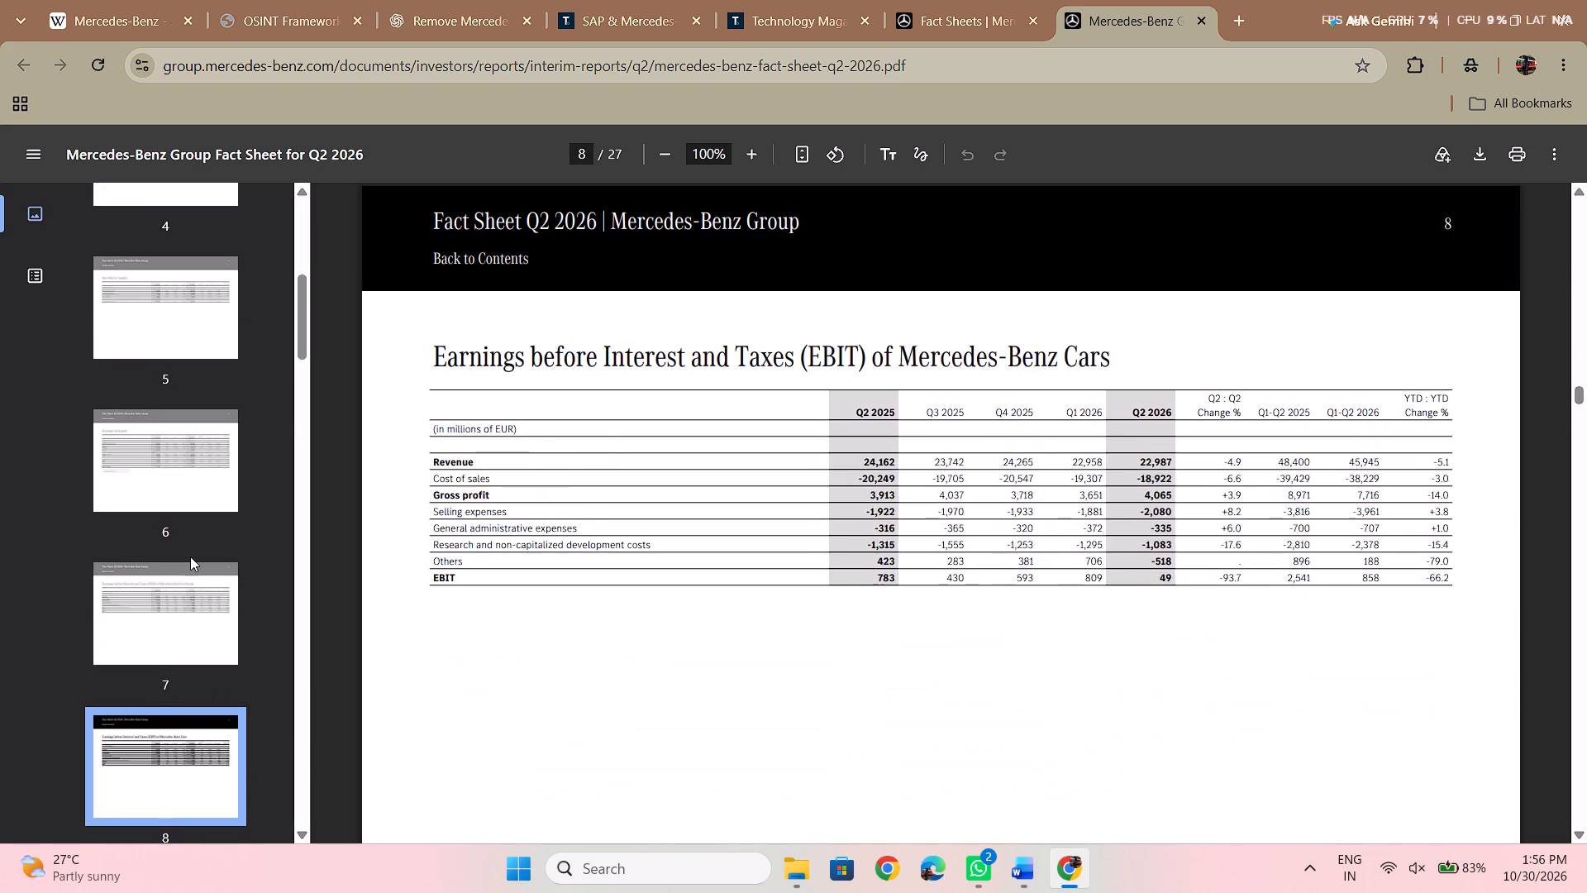
{"action": "key", "text": "Down"}
{"action": "key", "text": "Down"}
{"action": "key", "text": "Down"}
{"action": "key", "text": "Down"}
{"action": "key", "text": "Down"}
{"action": "key", "text": "Down"}
{"action": "key", "text": "Down"}
{"action": "key", "text": "Down"}
{"action": "key", "text": "Down"}
{"action": "key", "text": "Down"}
{"action": "key", "text": "Down"}
{"action": "key", "text": "Down"}
{"action": "key", "text": "Down"}
{"action": "key", "text": "Down"}
{"action": "key", "text": "Down"}
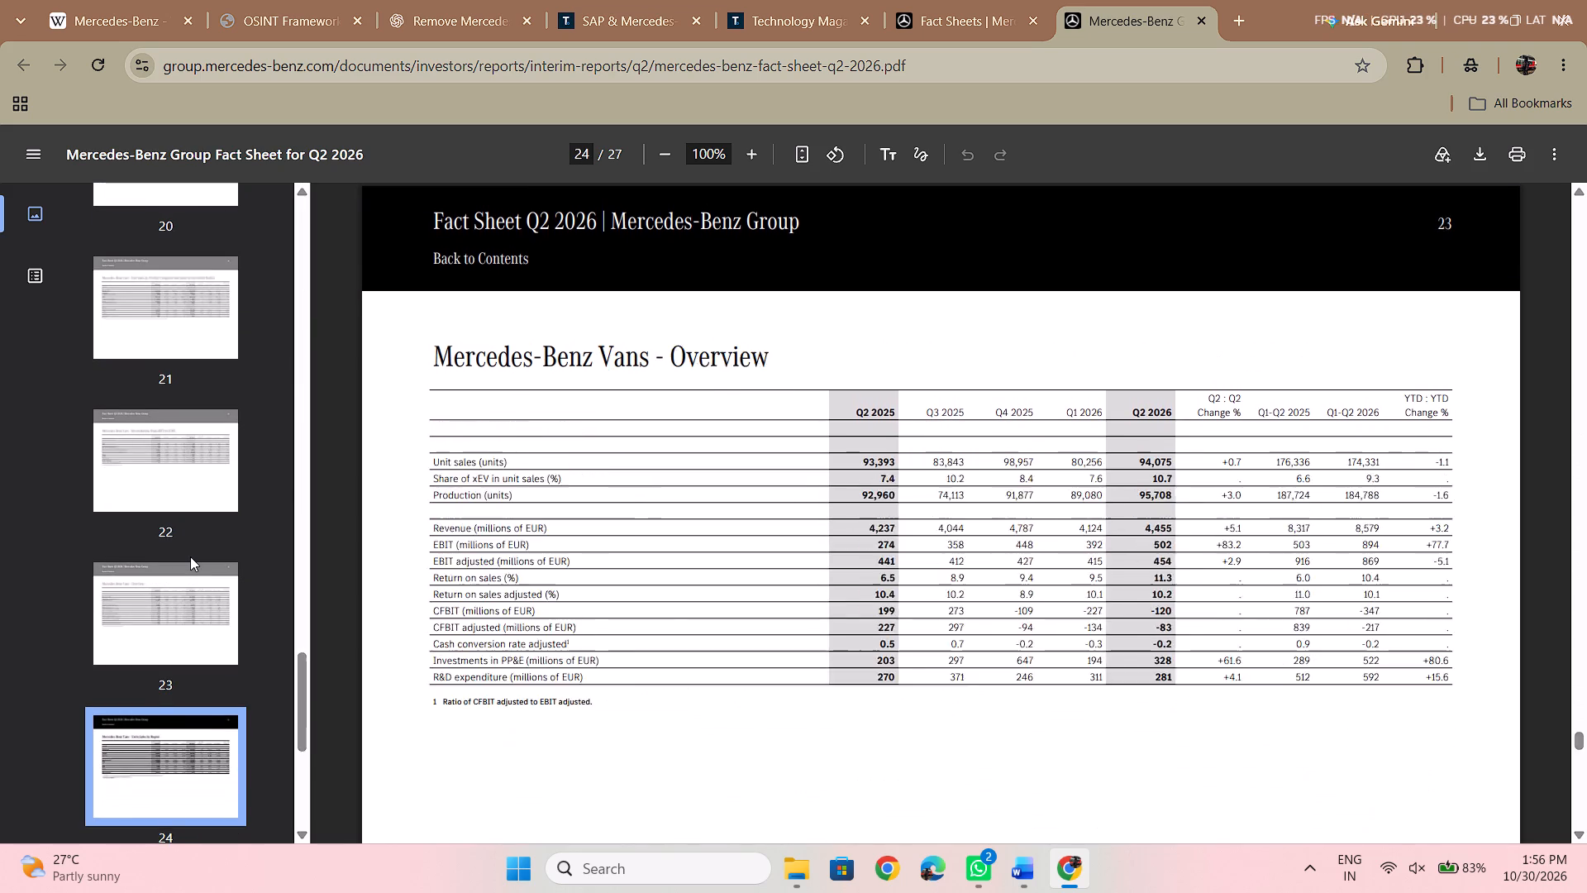
{"action": "key", "text": "Down"}
{"action": "key", "text": "Down"}
{"action": "key", "text": "Down"}
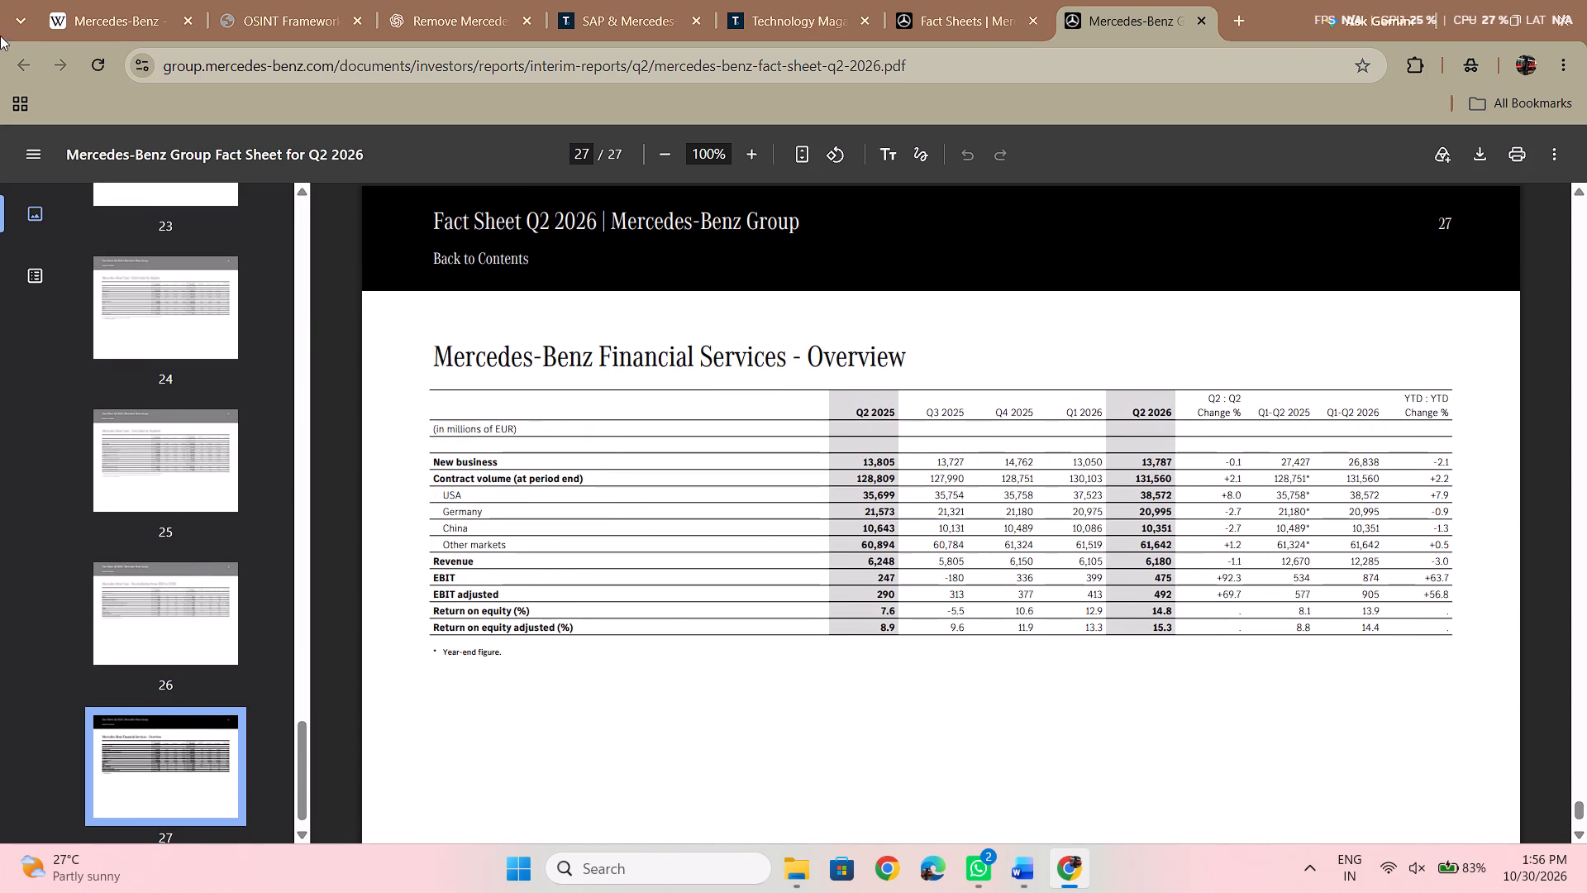
{"action": "left_click", "coordinate": [1203, 13]}
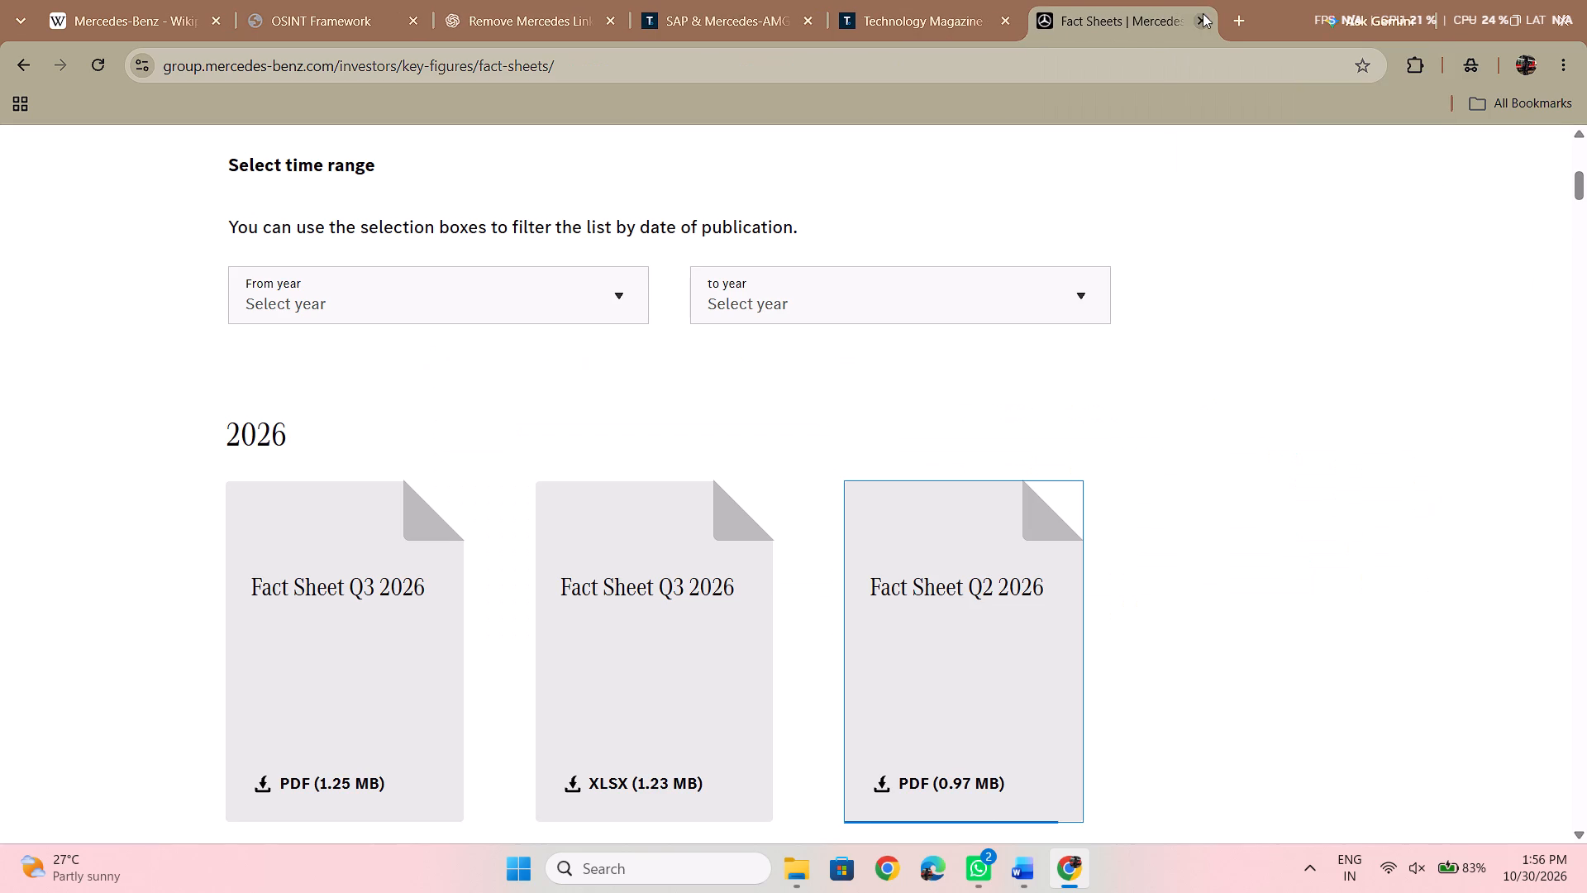
Return to the "SAP FACT SHEET MERCEDES BENZ" search results and open SAP's "Mercedes-AMG PETRONAS Formula One Team" customer story.
{"action": "left_click", "coordinate": [18, 93]}
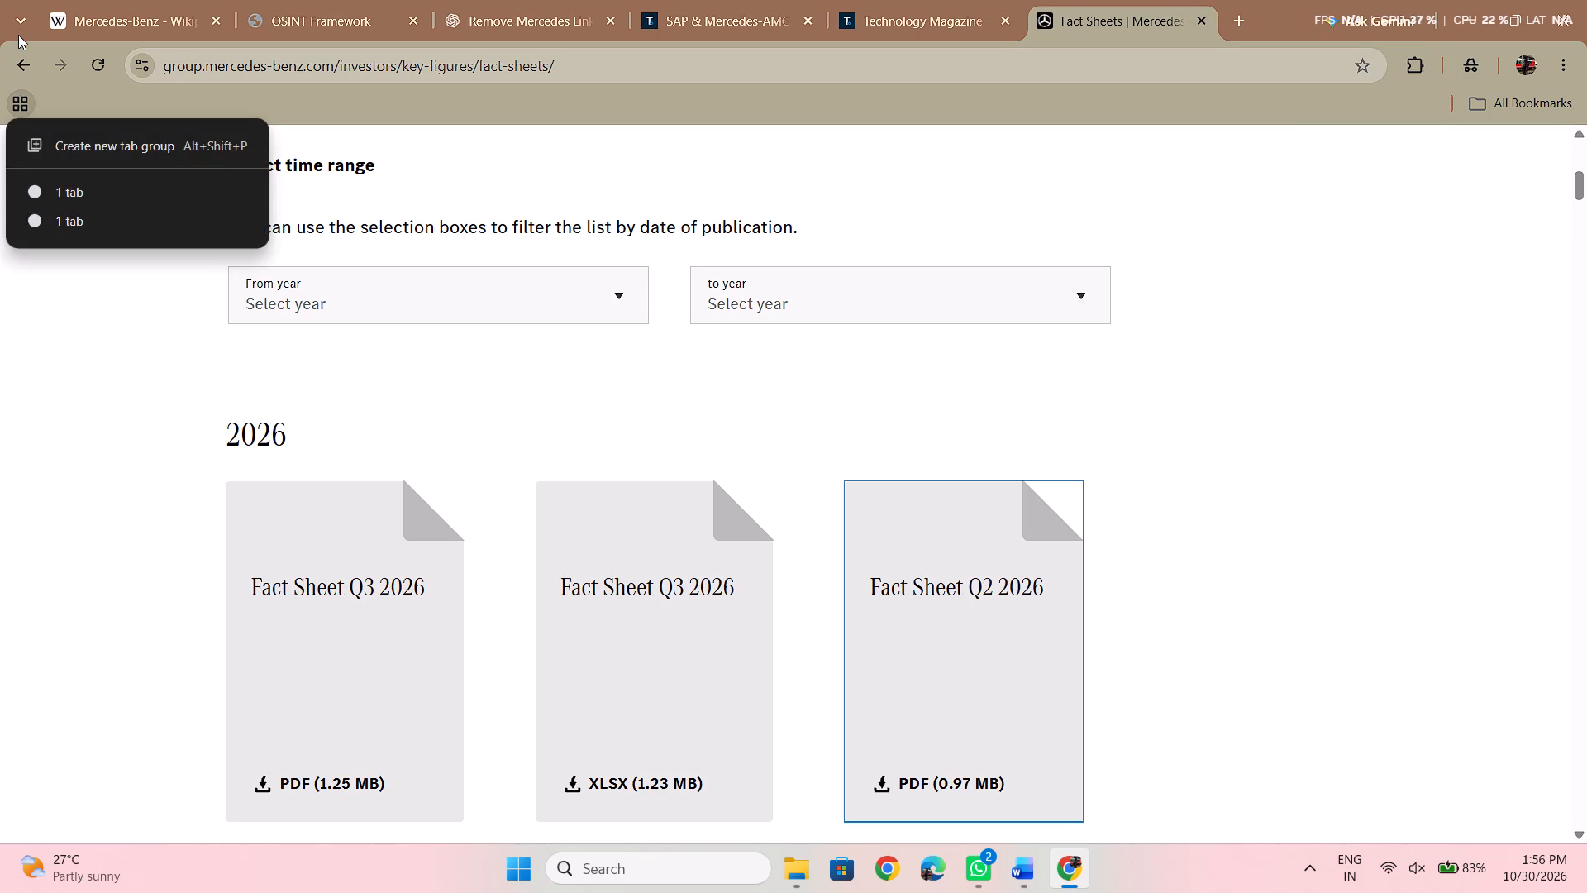
{"action": "left_click", "coordinate": [18, 35]}
{"action": "left_click", "coordinate": [18, 35]}
{"action": "left_click", "coordinate": [26, 73]}
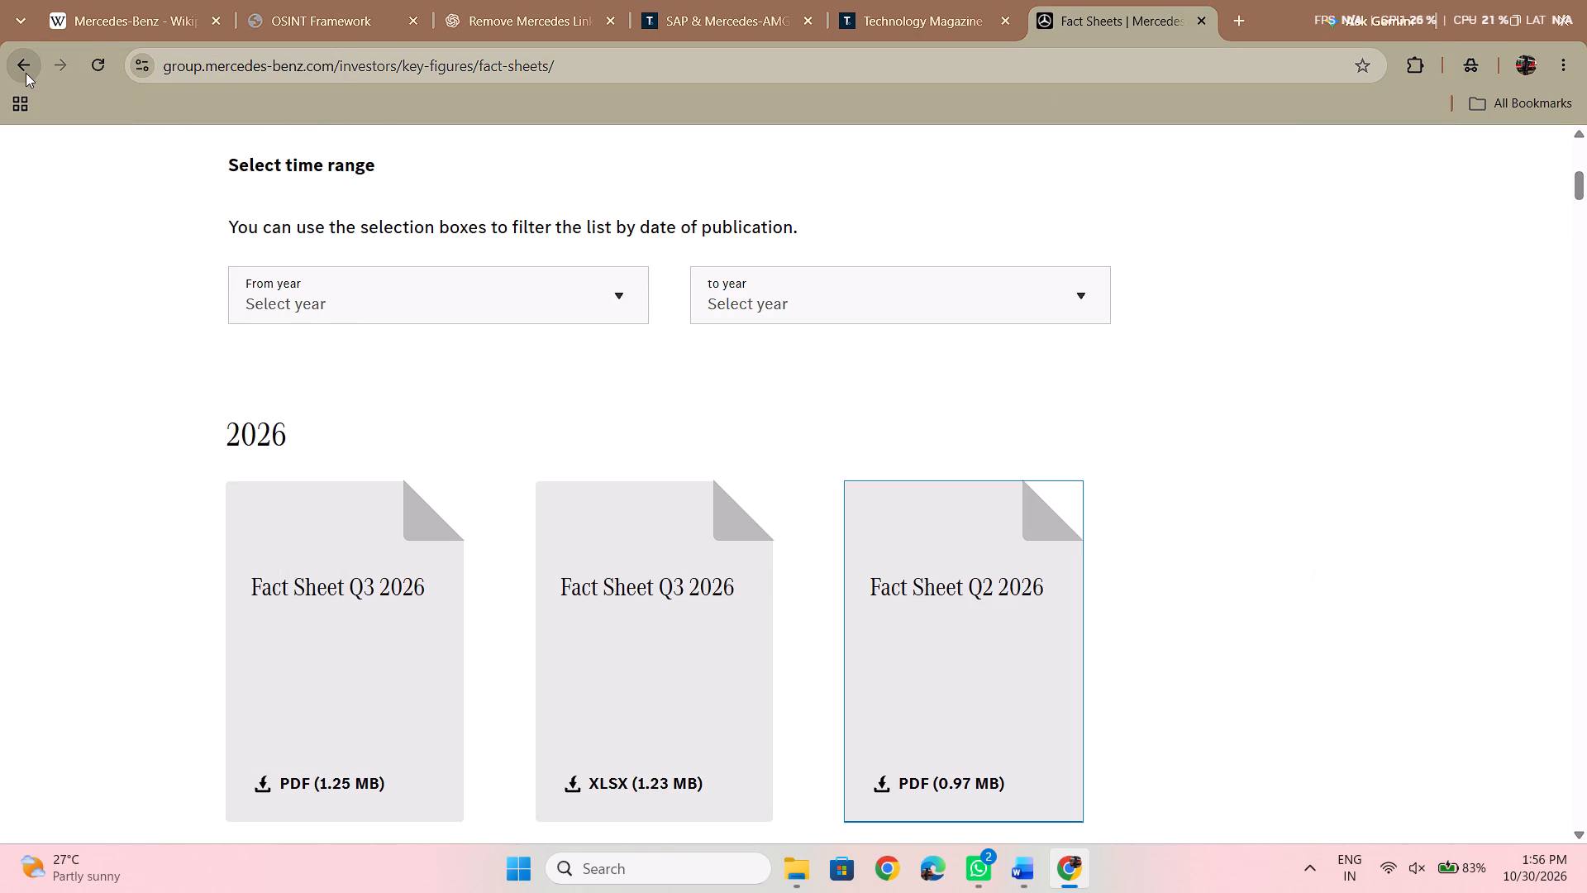
{"action": "scroll", "coordinate": [324, 516], "scroll_direction": "down", "scroll_amount": 1}
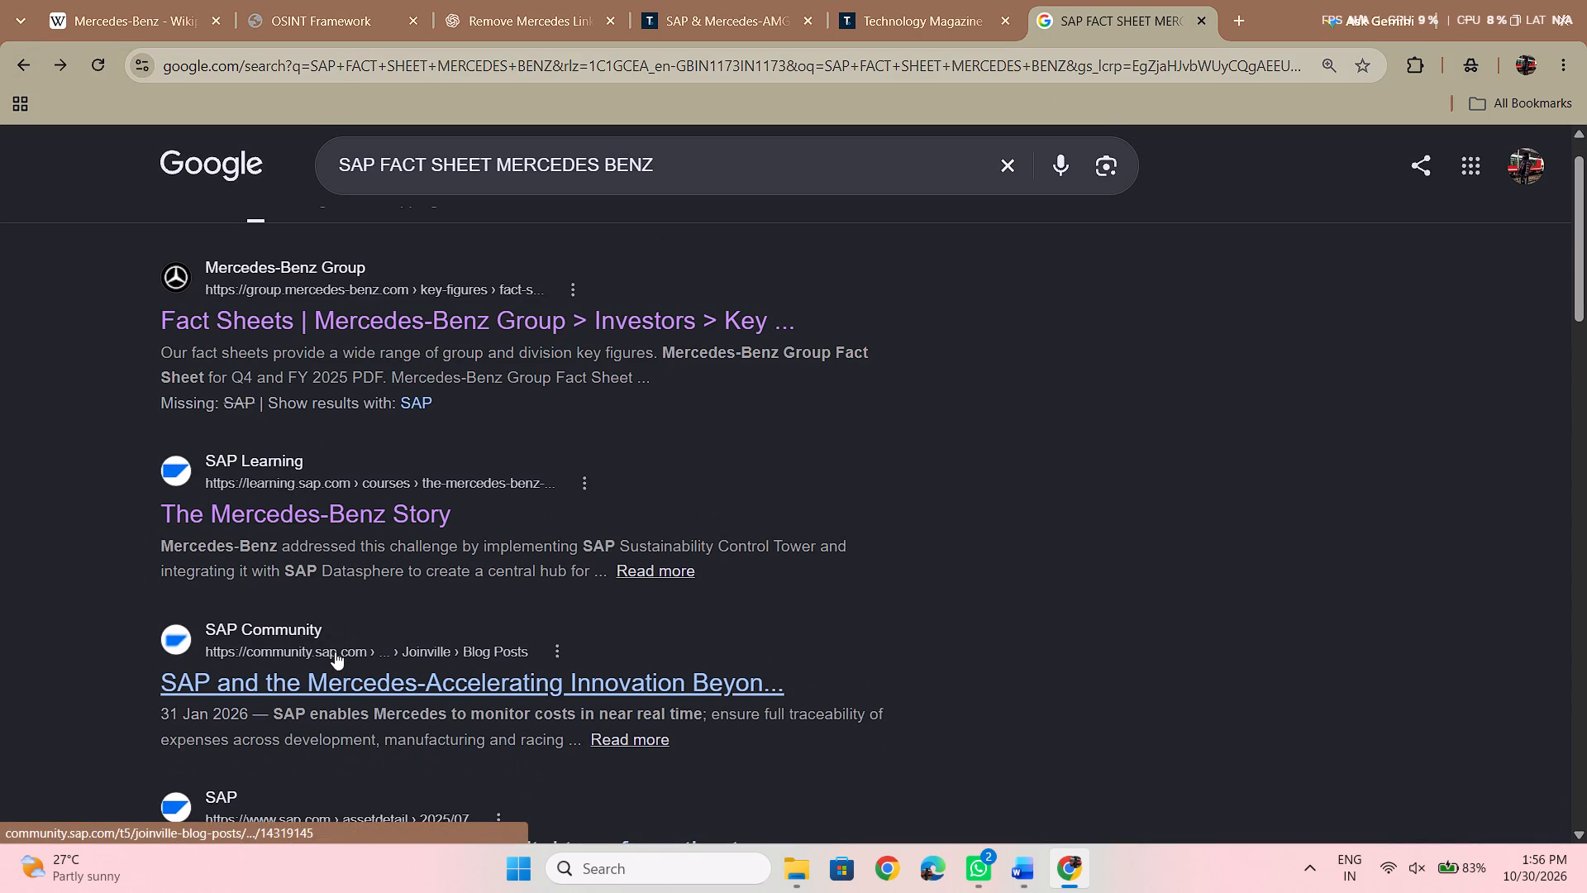
{"action": "scroll", "coordinate": [335, 652], "scroll_direction": "down", "scroll_amount": 3}
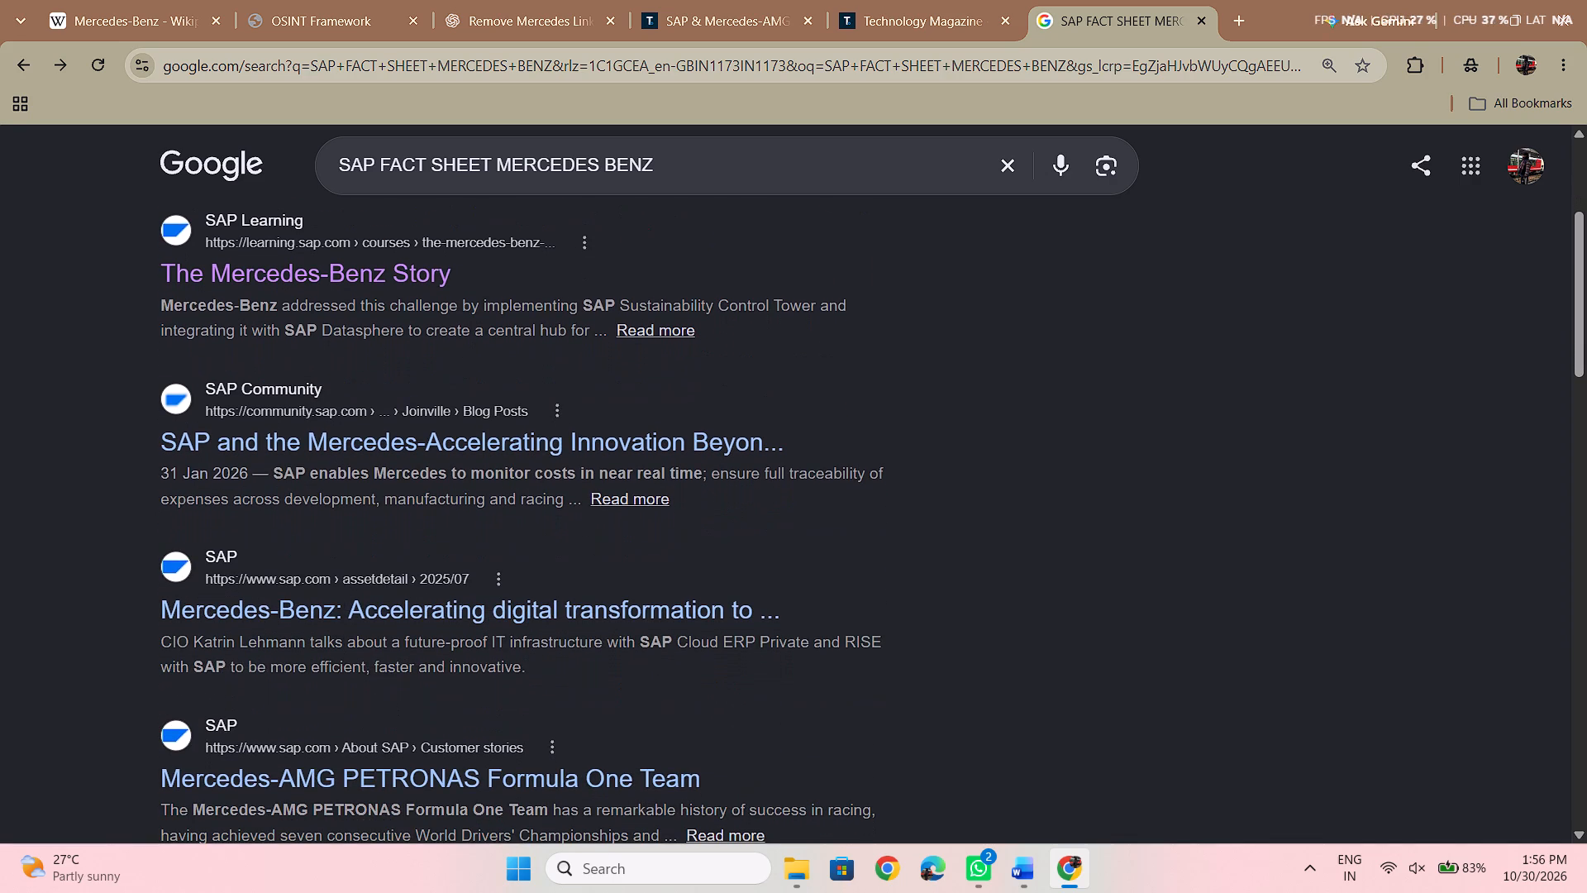
{"action": "scroll", "coordinate": [335, 652], "scroll_direction": "down", "scroll_amount": 1}
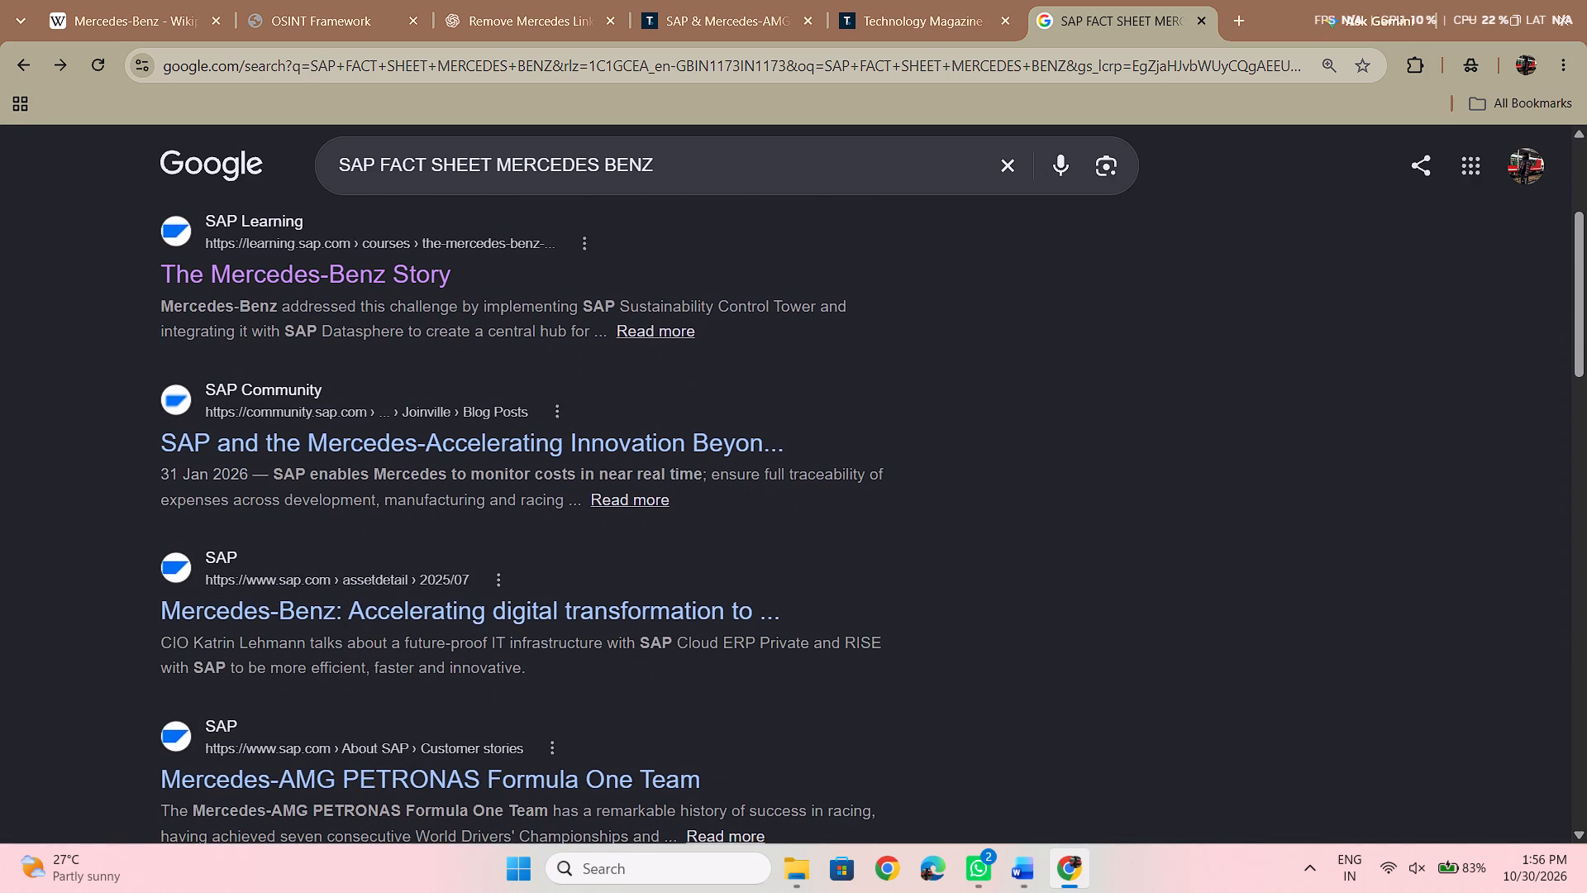
{"action": "scroll", "coordinate": [335, 652], "scroll_direction": "down", "scroll_amount": 1}
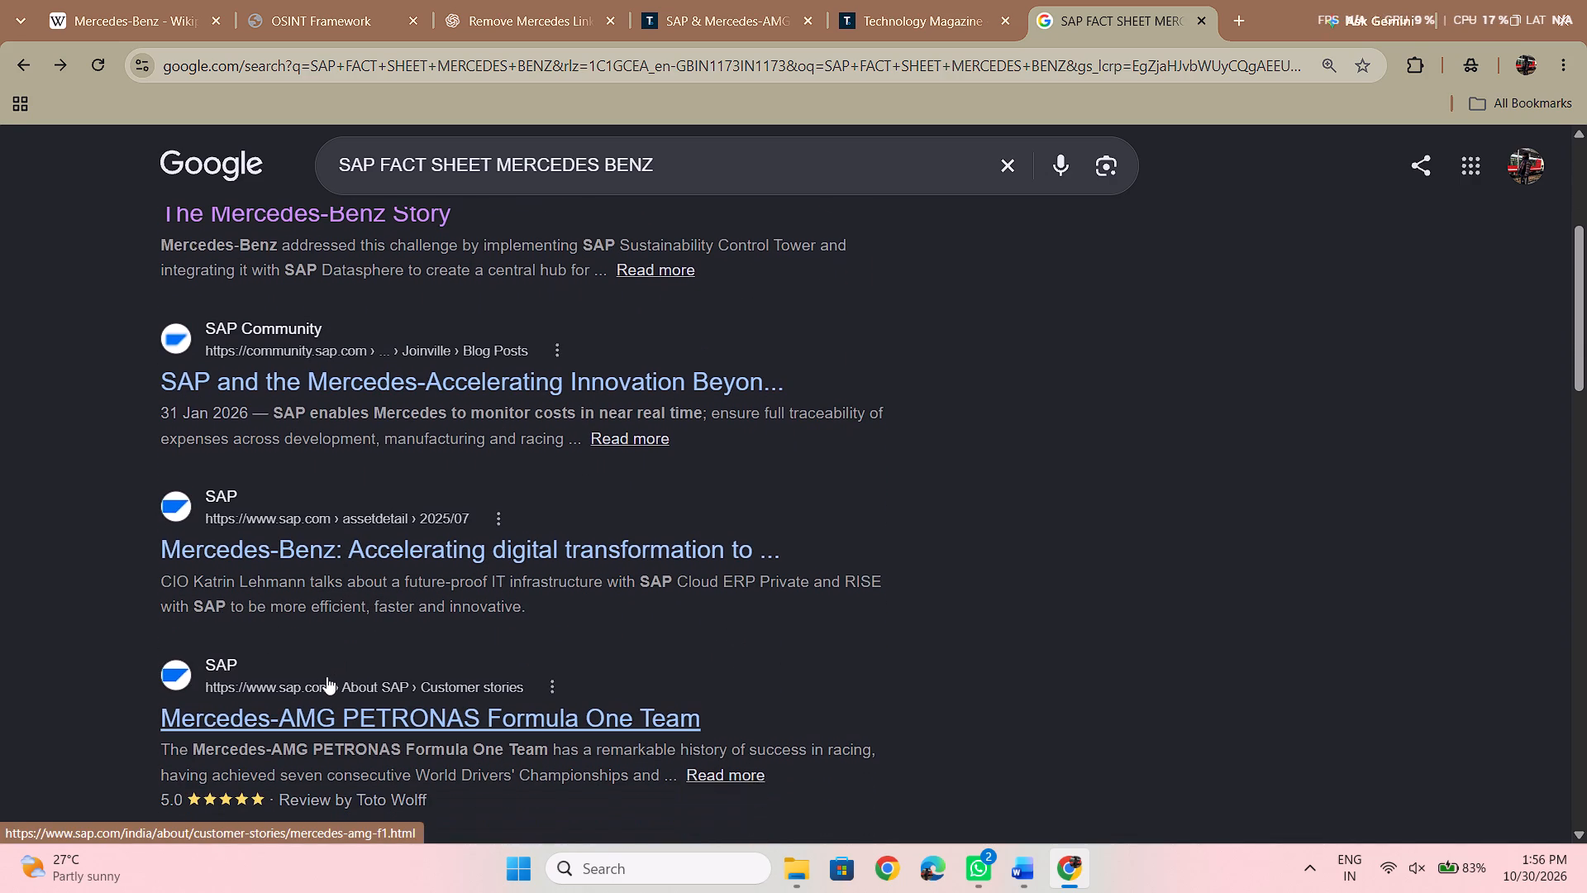
{"action": "left_click", "coordinate": [326, 676]}
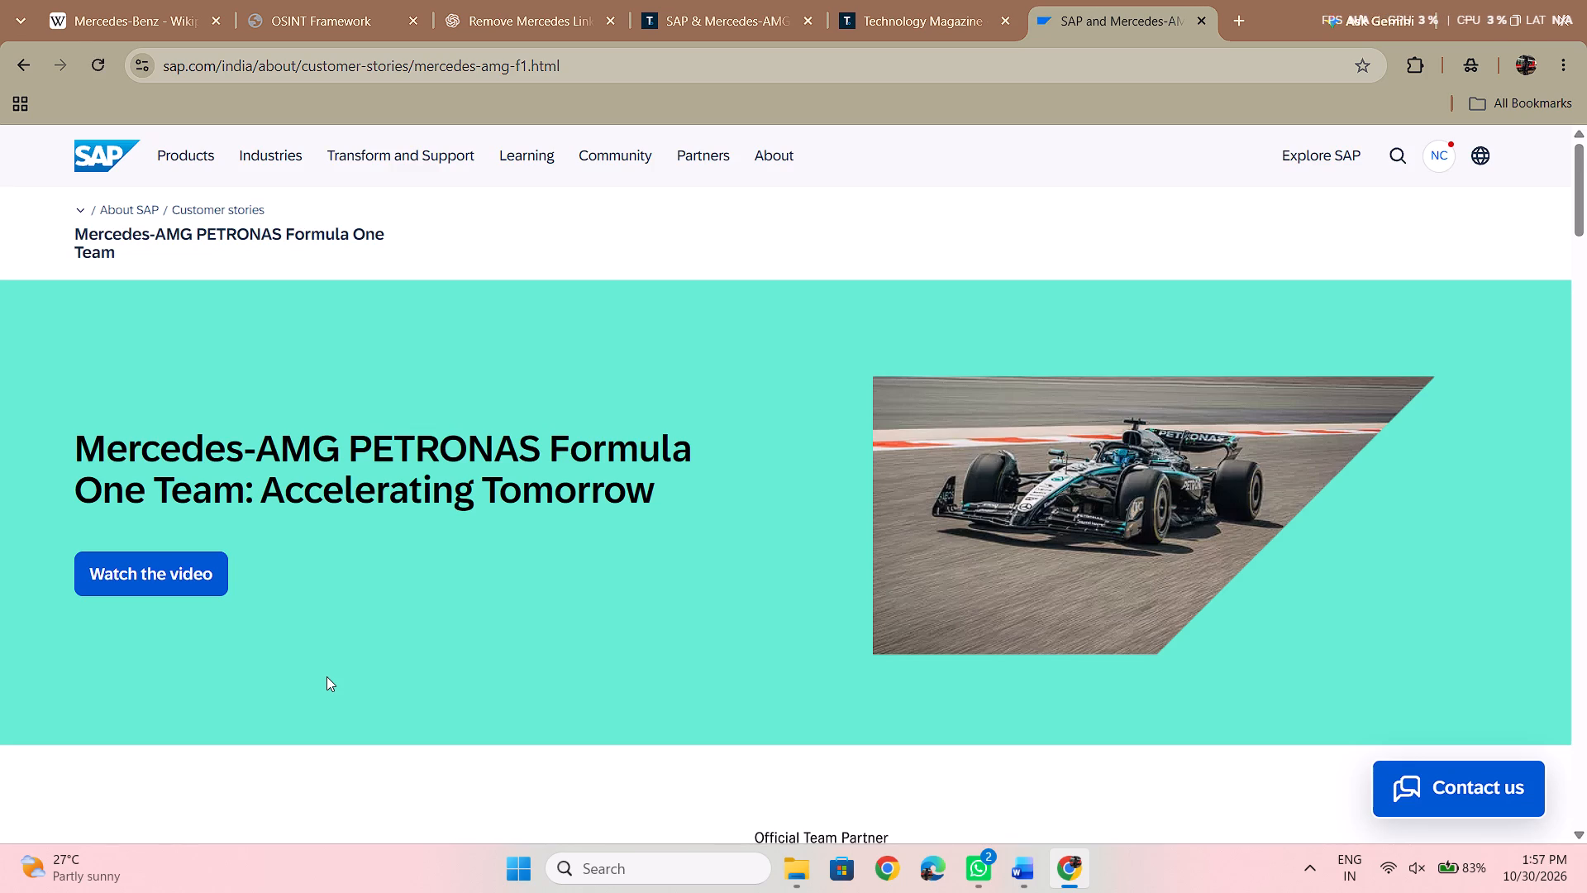
Read the Mercedes-AMG PETRONAS customer story through to "Explore more customer stories", dismissing the "Help us improve your experience" form.
{"action": "scroll", "coordinate": [326, 676], "scroll_direction": "down", "scroll_amount": 6}
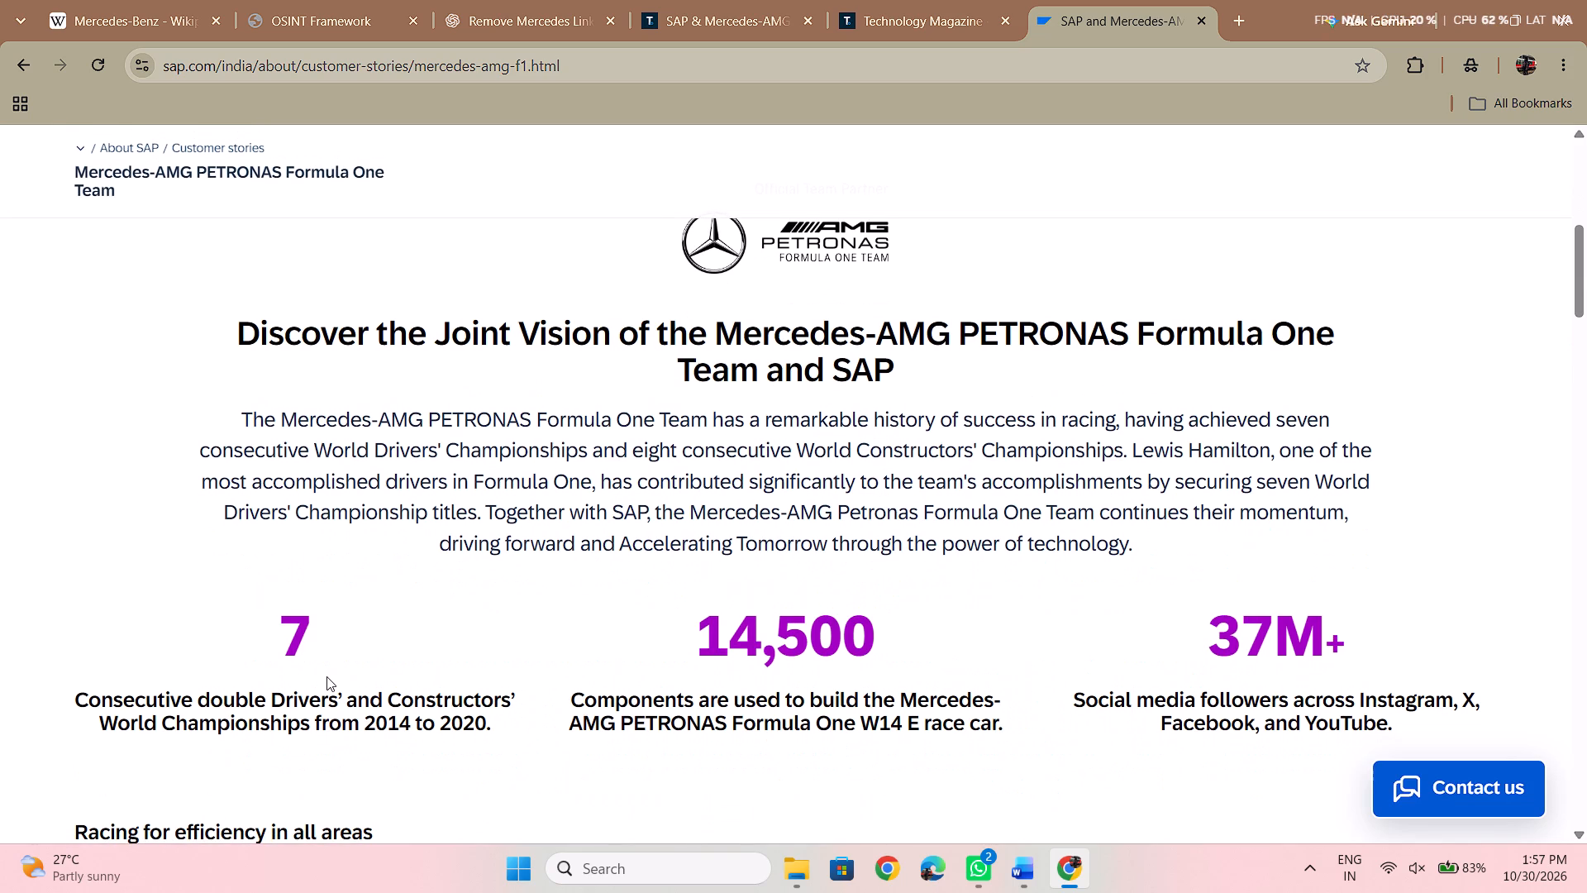
{"action": "scroll", "coordinate": [326, 676], "scroll_direction": "down", "scroll_amount": 3}
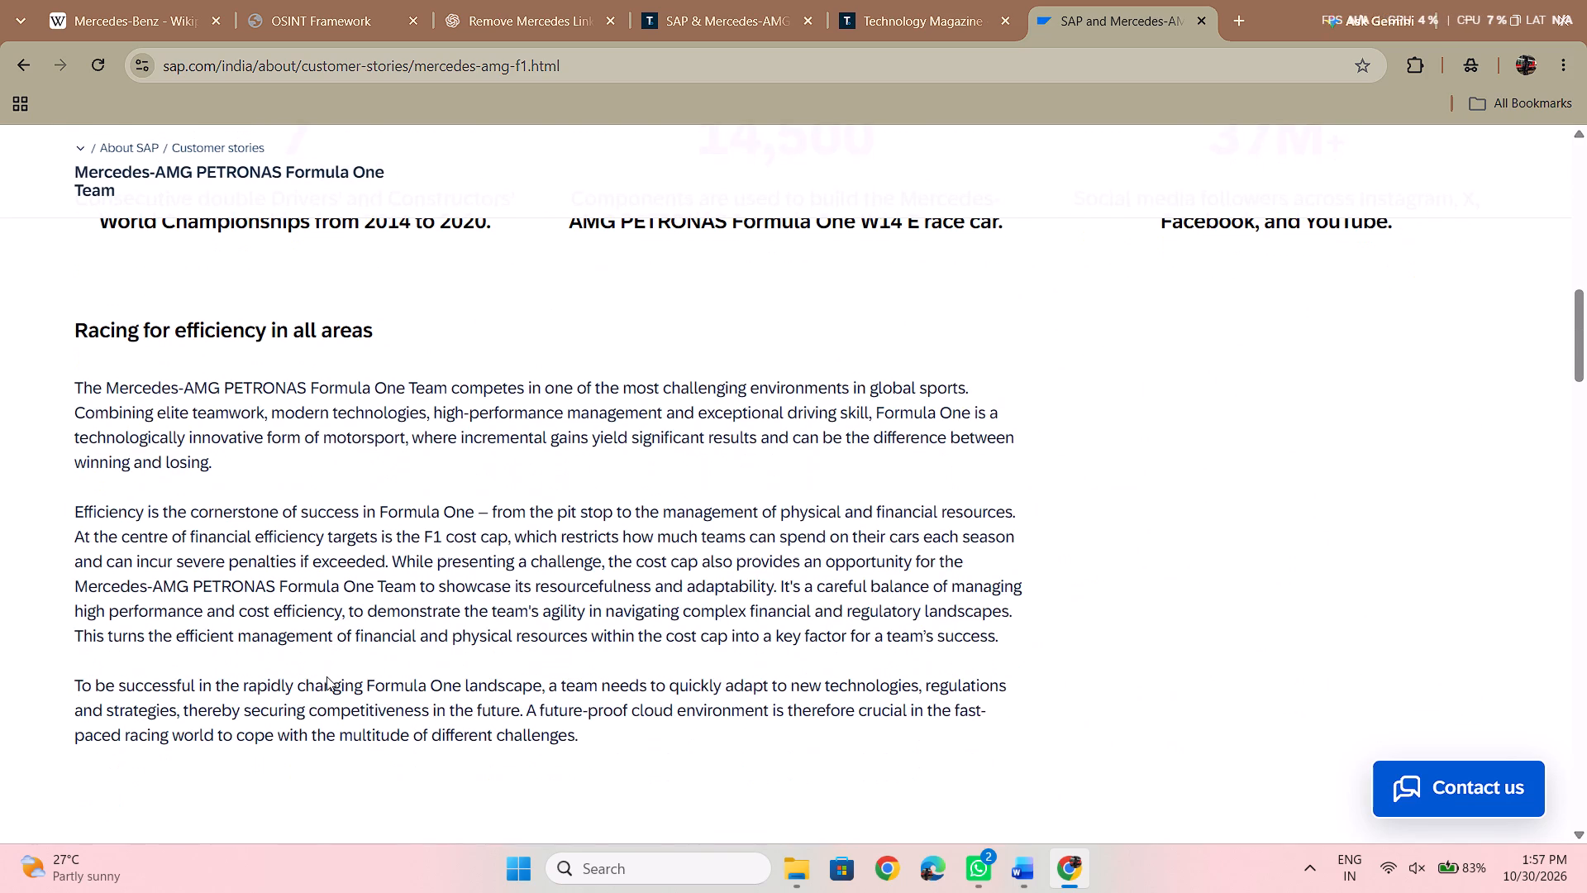
{"action": "scroll", "coordinate": [326, 676], "scroll_direction": "down", "scroll_amount": 5}
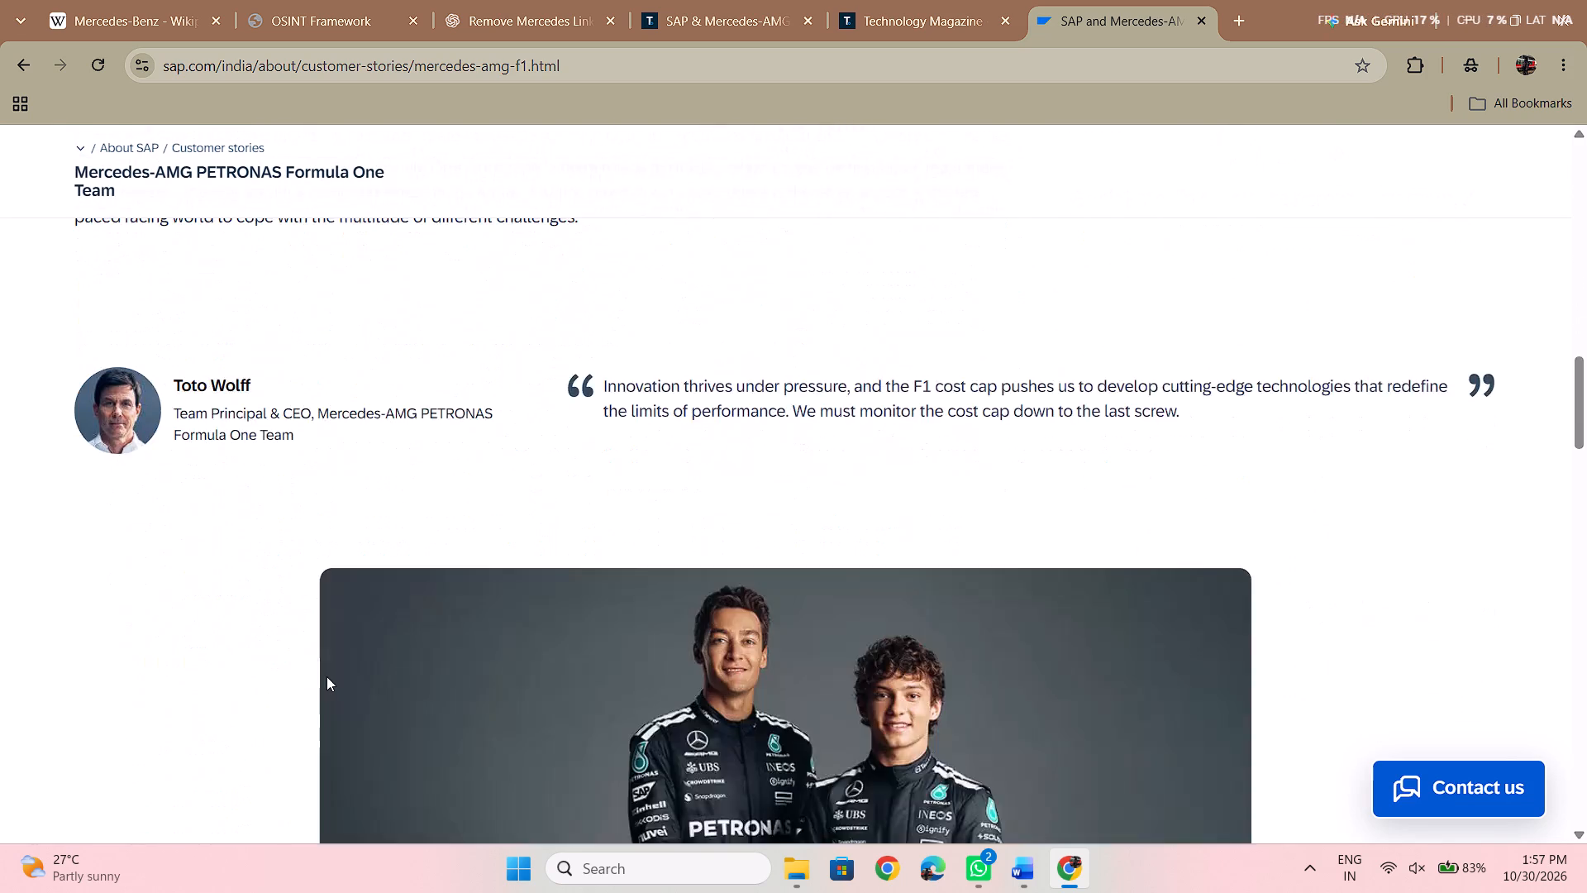
{"action": "scroll", "coordinate": [326, 676], "scroll_direction": "down", "scroll_amount": 4}
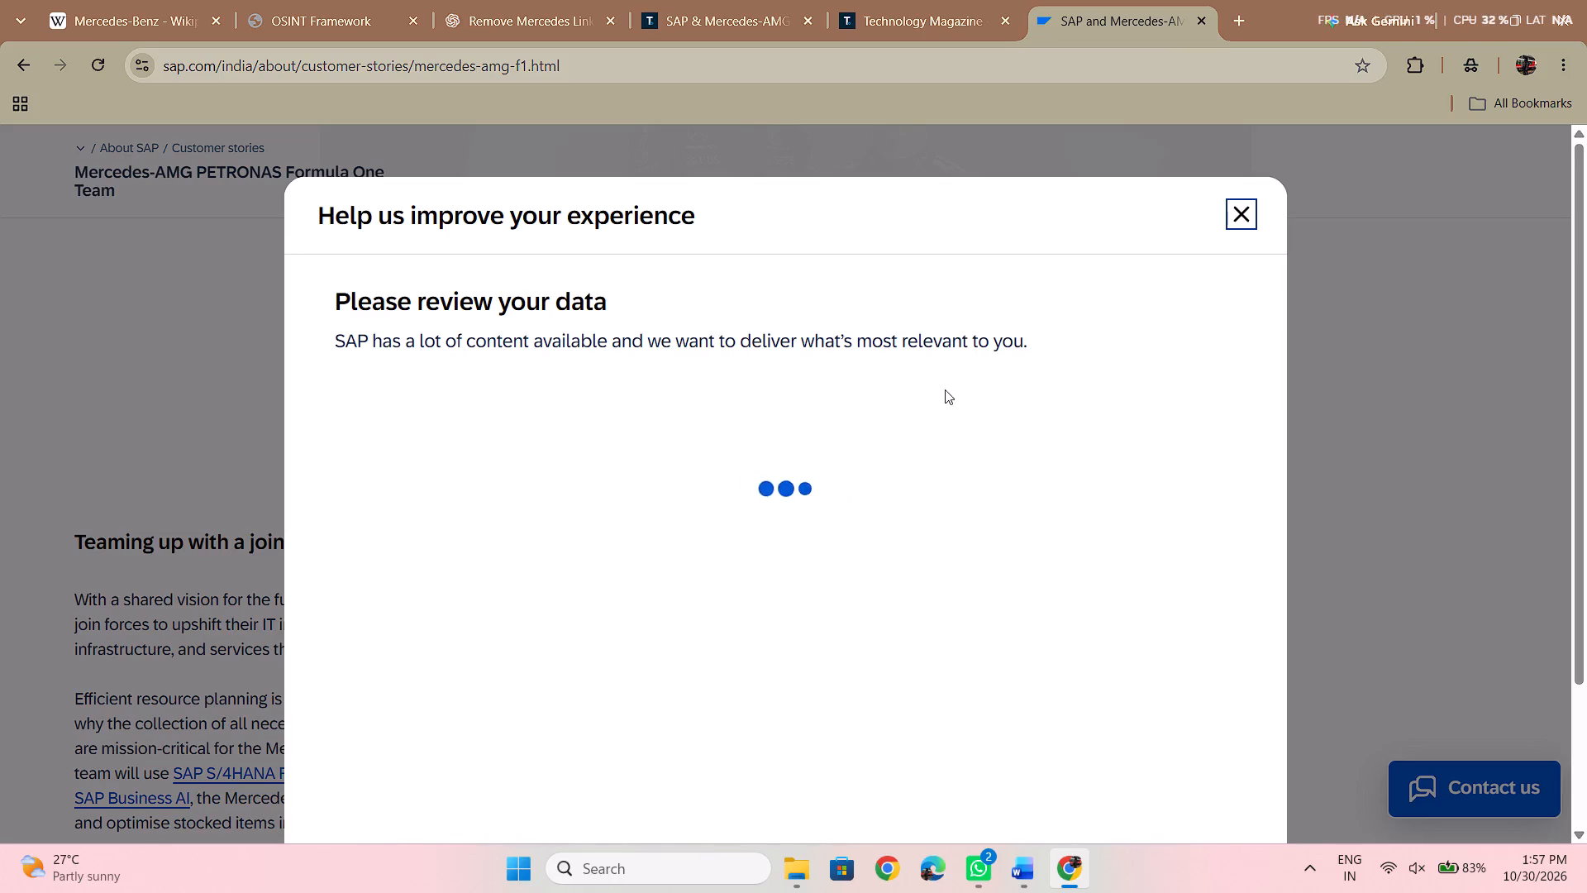
{"action": "left_click", "coordinate": [1241, 204]}
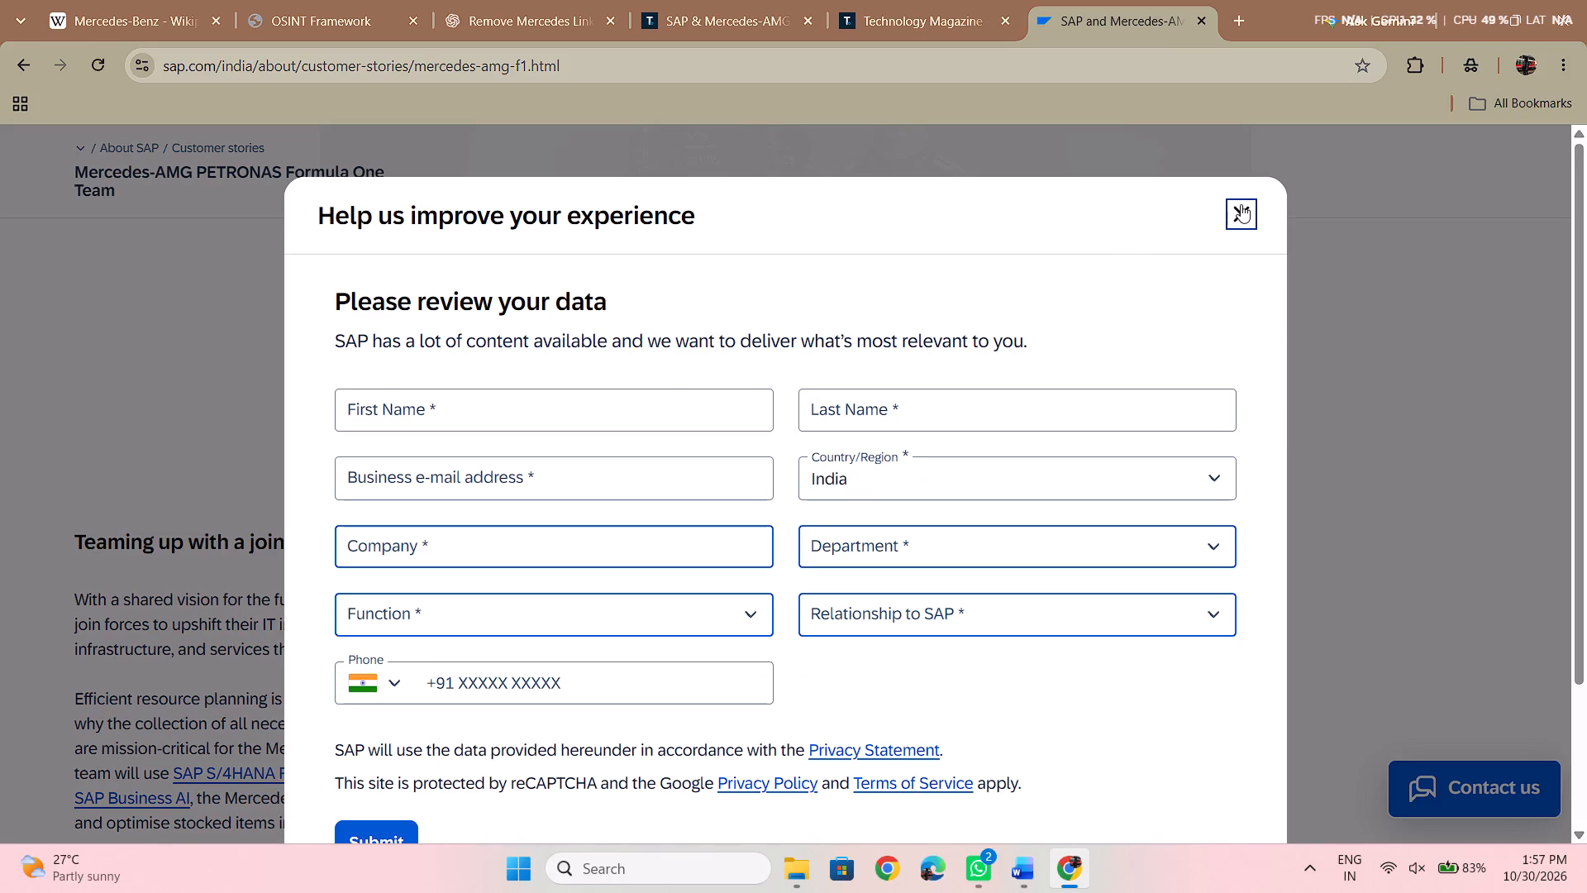
{"action": "scroll", "coordinate": [813, 457], "scroll_direction": "down", "scroll_amount": 3}
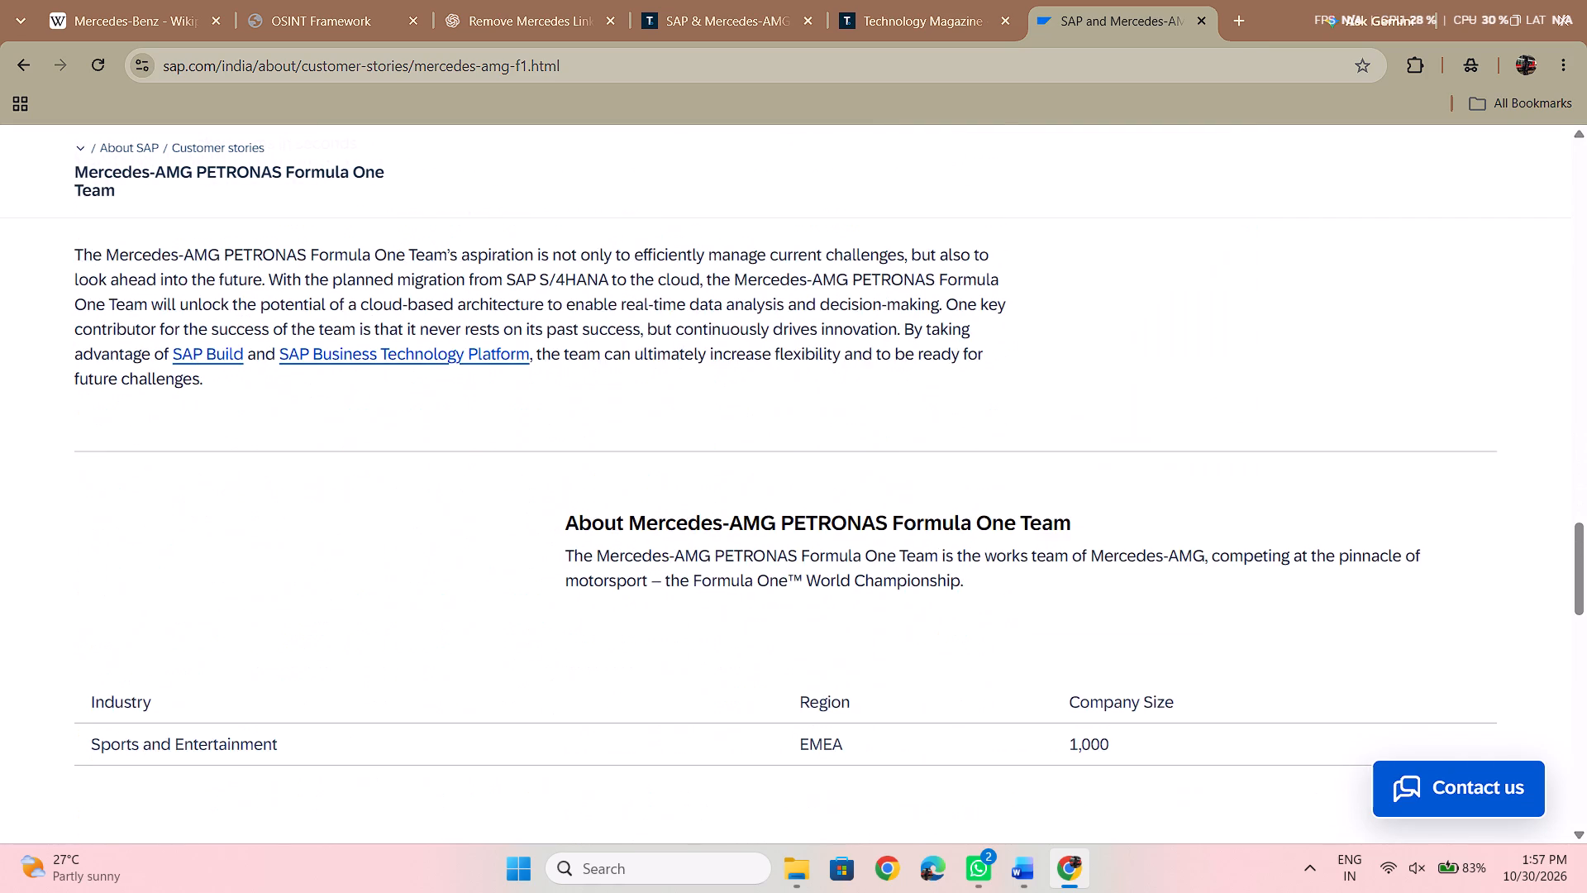
{"action": "scroll", "coordinate": [813, 457], "scroll_direction": "down", "scroll_amount": 4}
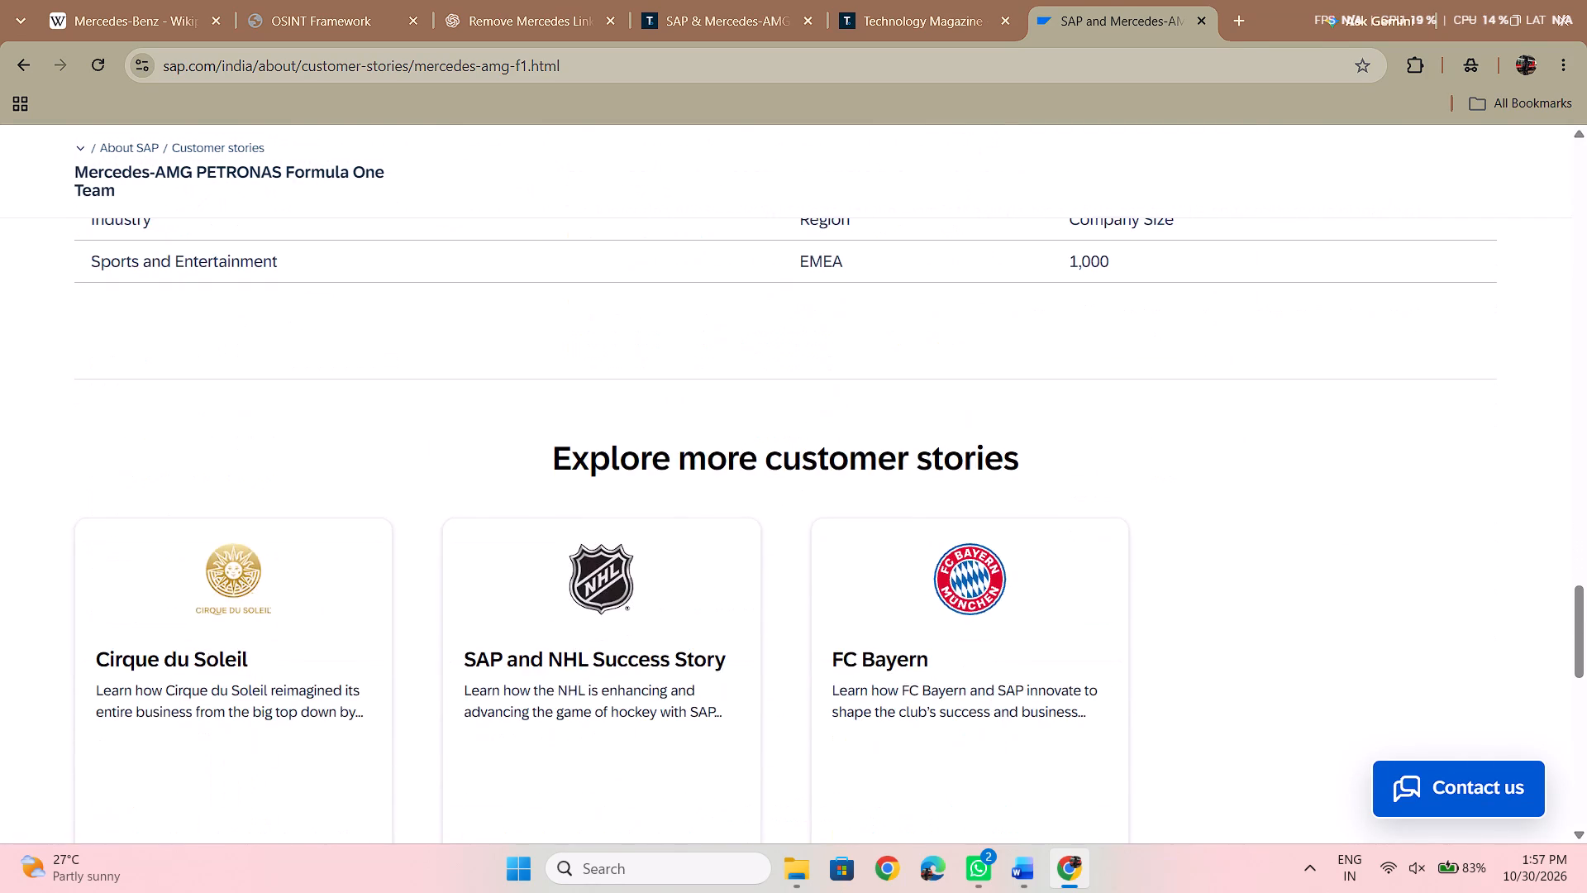
{"action": "scroll", "coordinate": [813, 457], "scroll_direction": "down", "scroll_amount": 1}
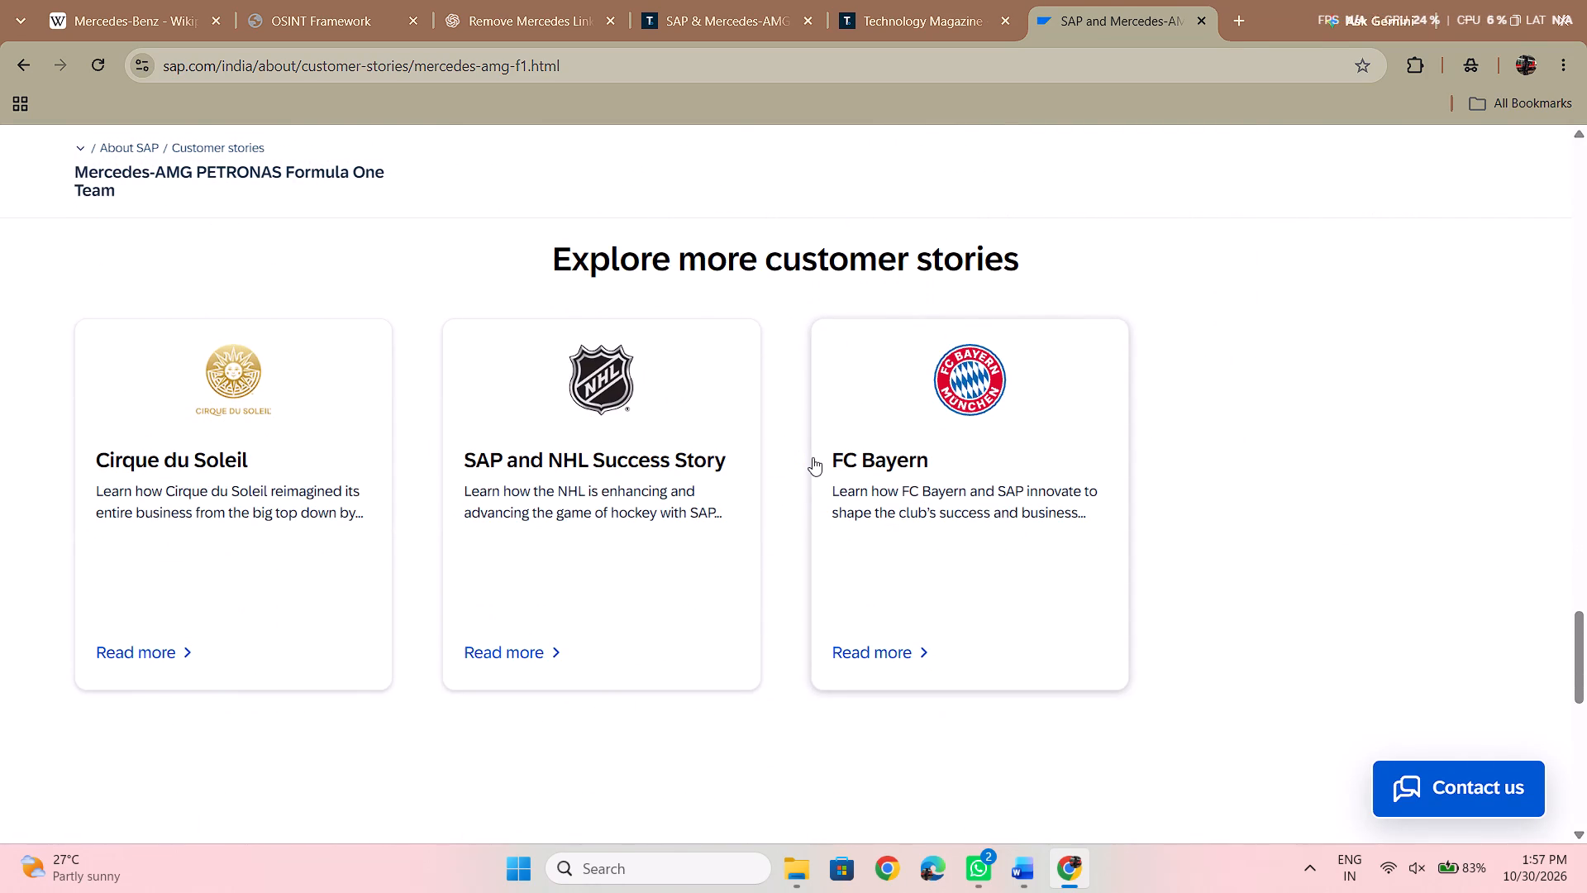
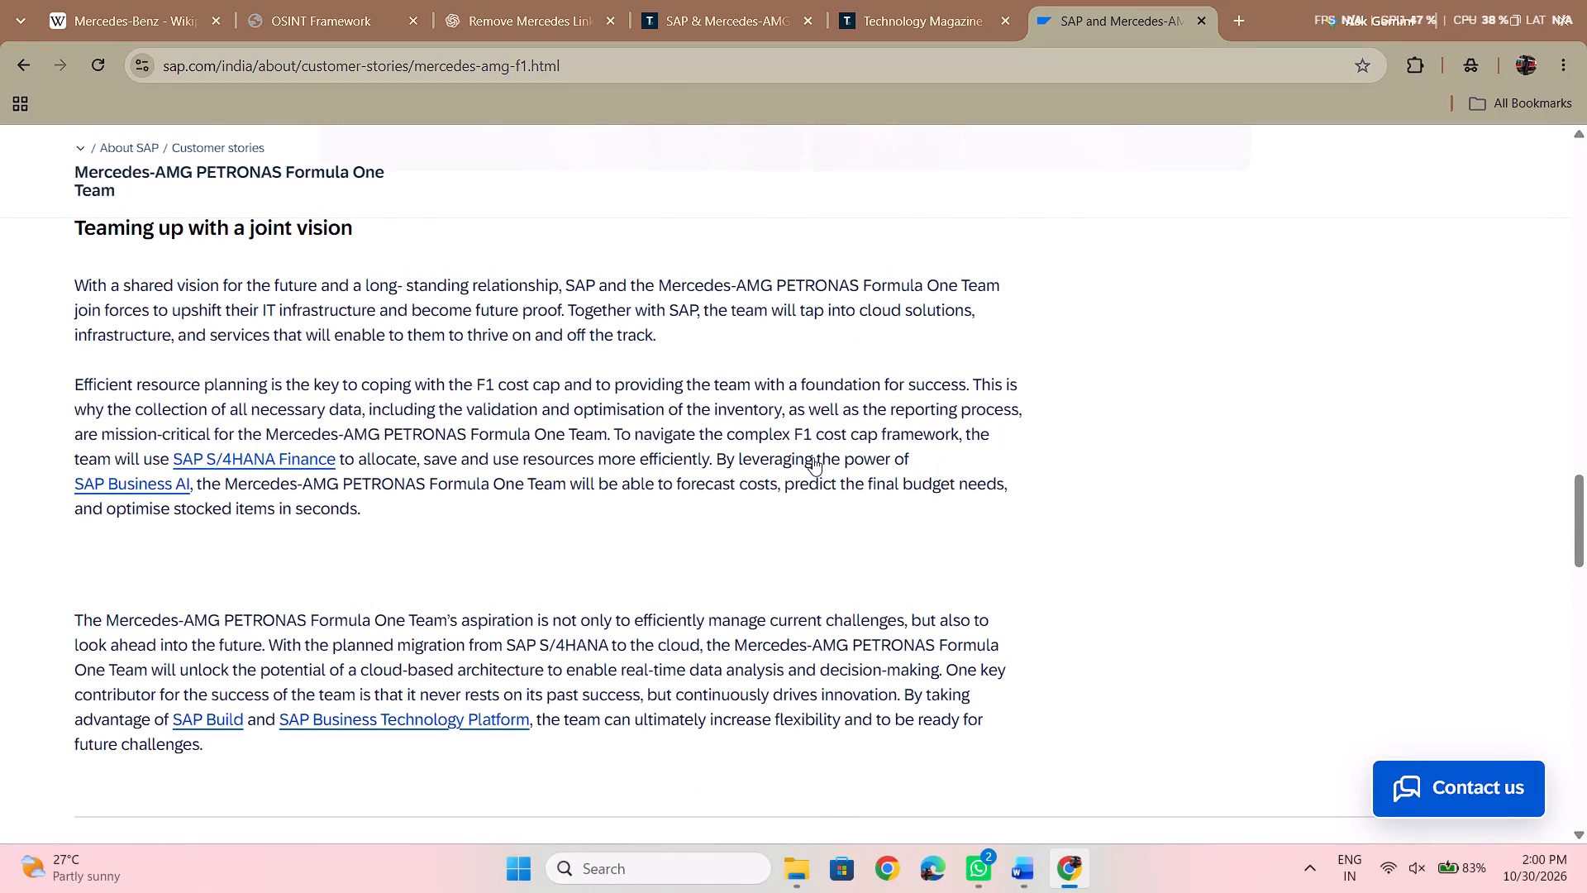
Return to the "SAP FACT SHEET MERCEDES BENZ" search results and open the Mercedes-Benz Group "Fact Sheets" page.
{"action": "scroll", "coordinate": [813, 457], "scroll_direction": "up", "scroll_amount": 8}
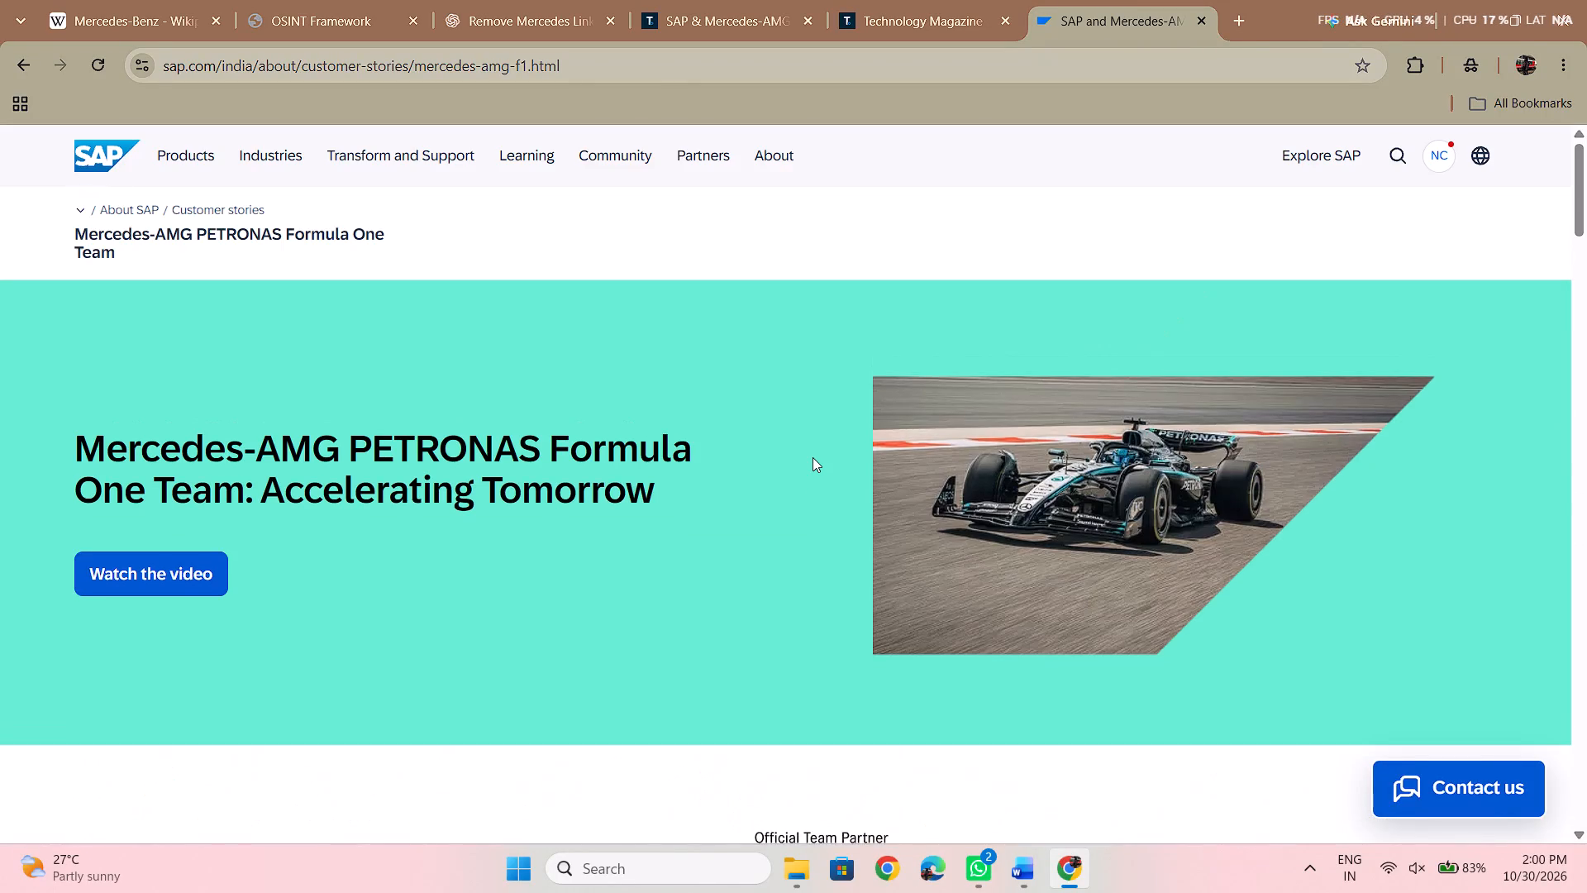
{"action": "scroll", "coordinate": [813, 457], "scroll_direction": "up", "scroll_amount": 6}
{"action": "left_click", "coordinate": [17, 71]}
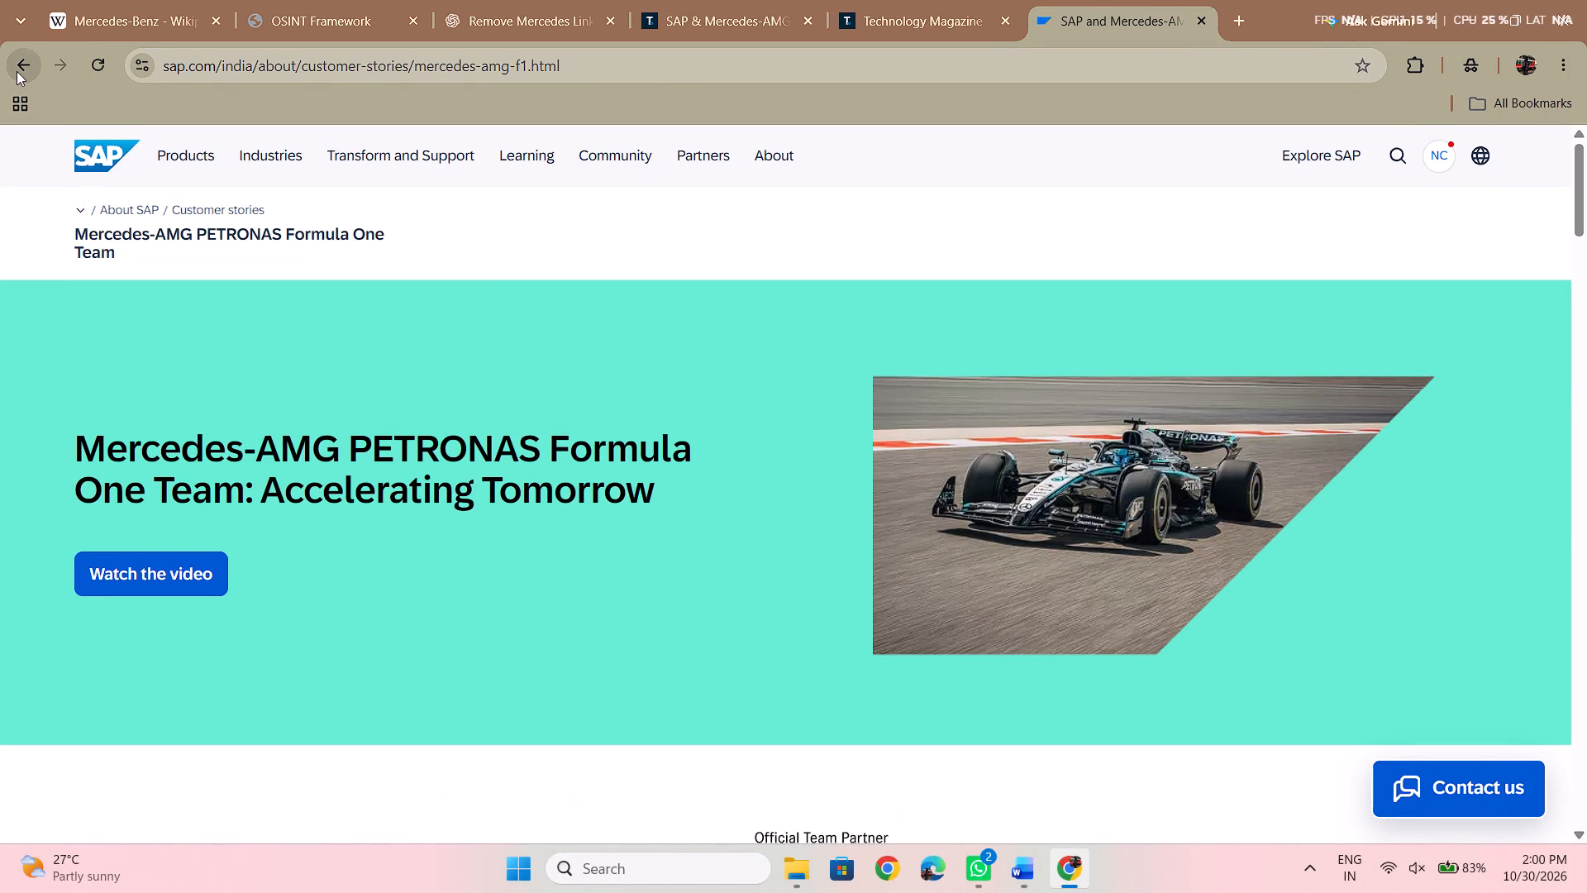
{"action": "scroll", "coordinate": [415, 377], "scroll_direction": "up", "scroll_amount": 1}
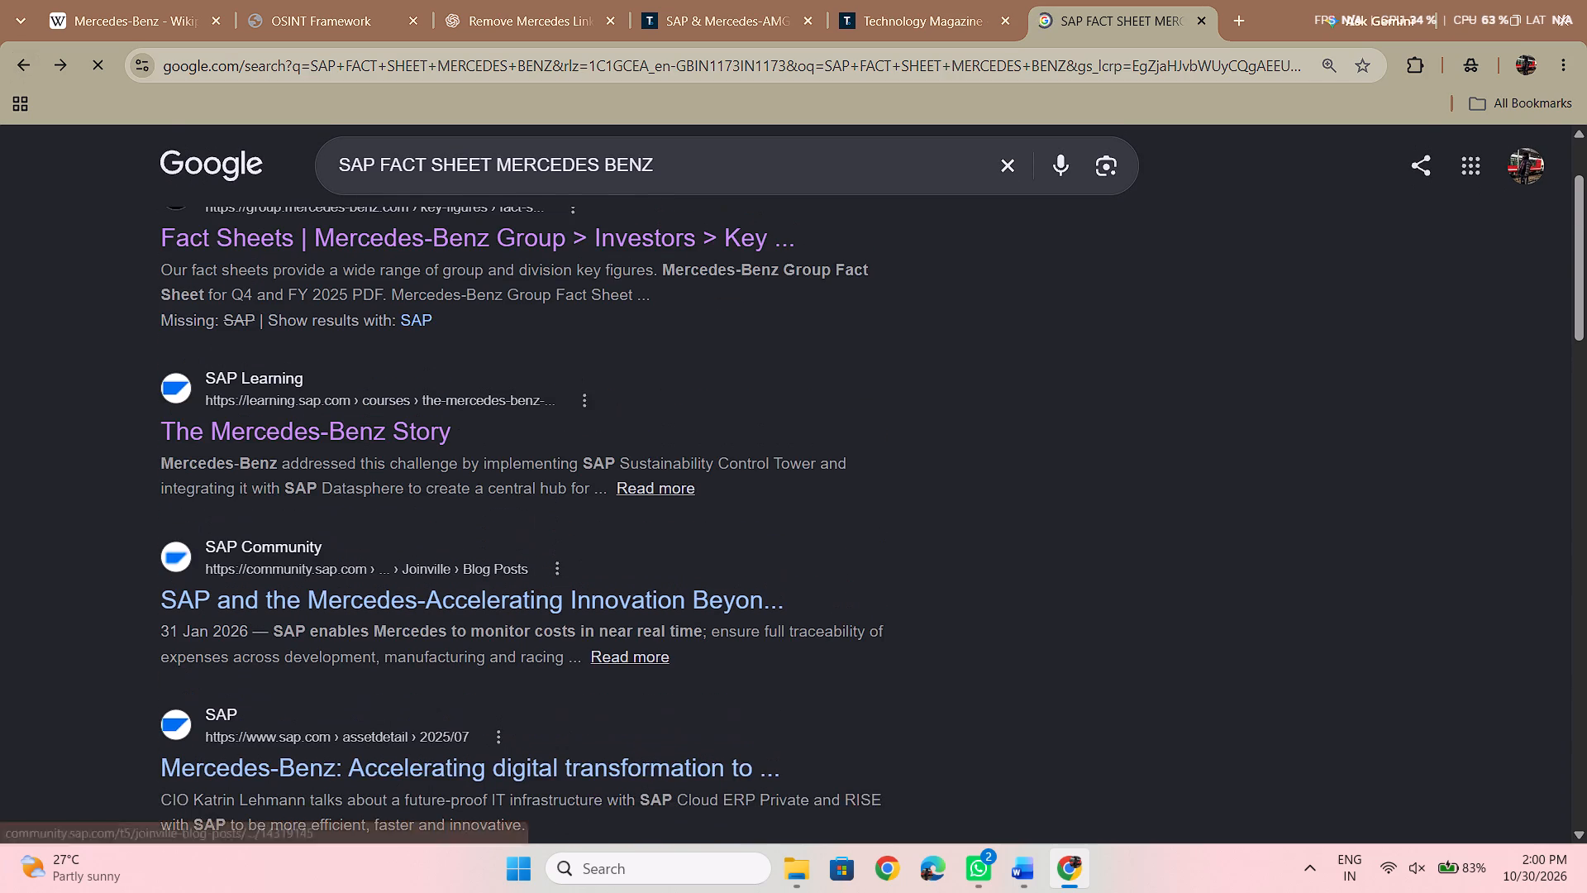
{"action": "scroll", "coordinate": [415, 377], "scroll_direction": "up", "scroll_amount": 1}
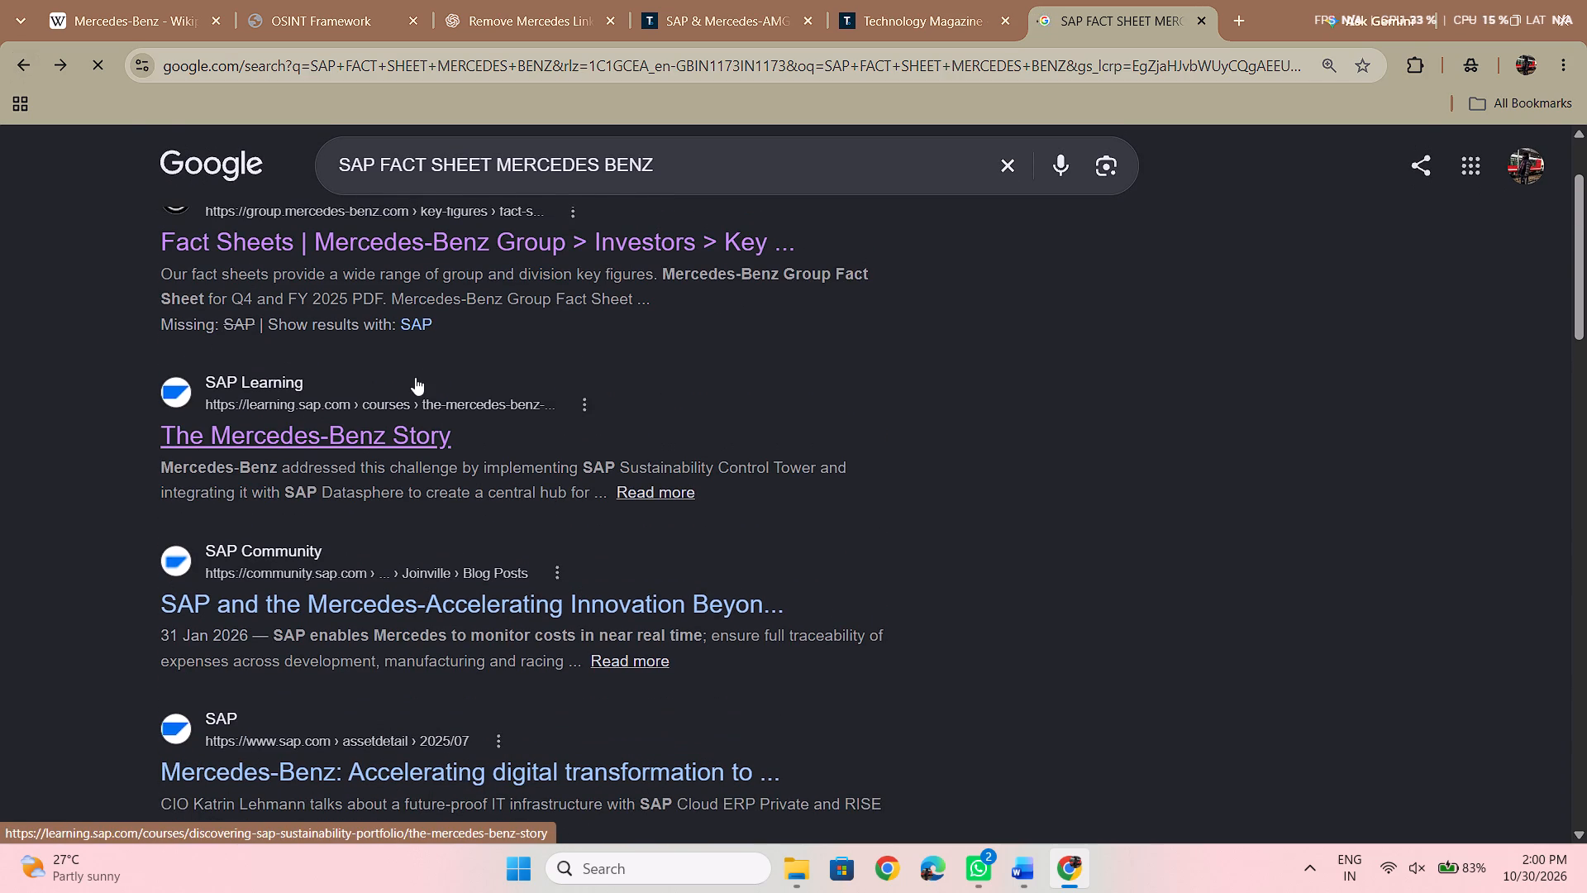
{"action": "scroll", "coordinate": [415, 377], "scroll_direction": "up", "scroll_amount": 1}
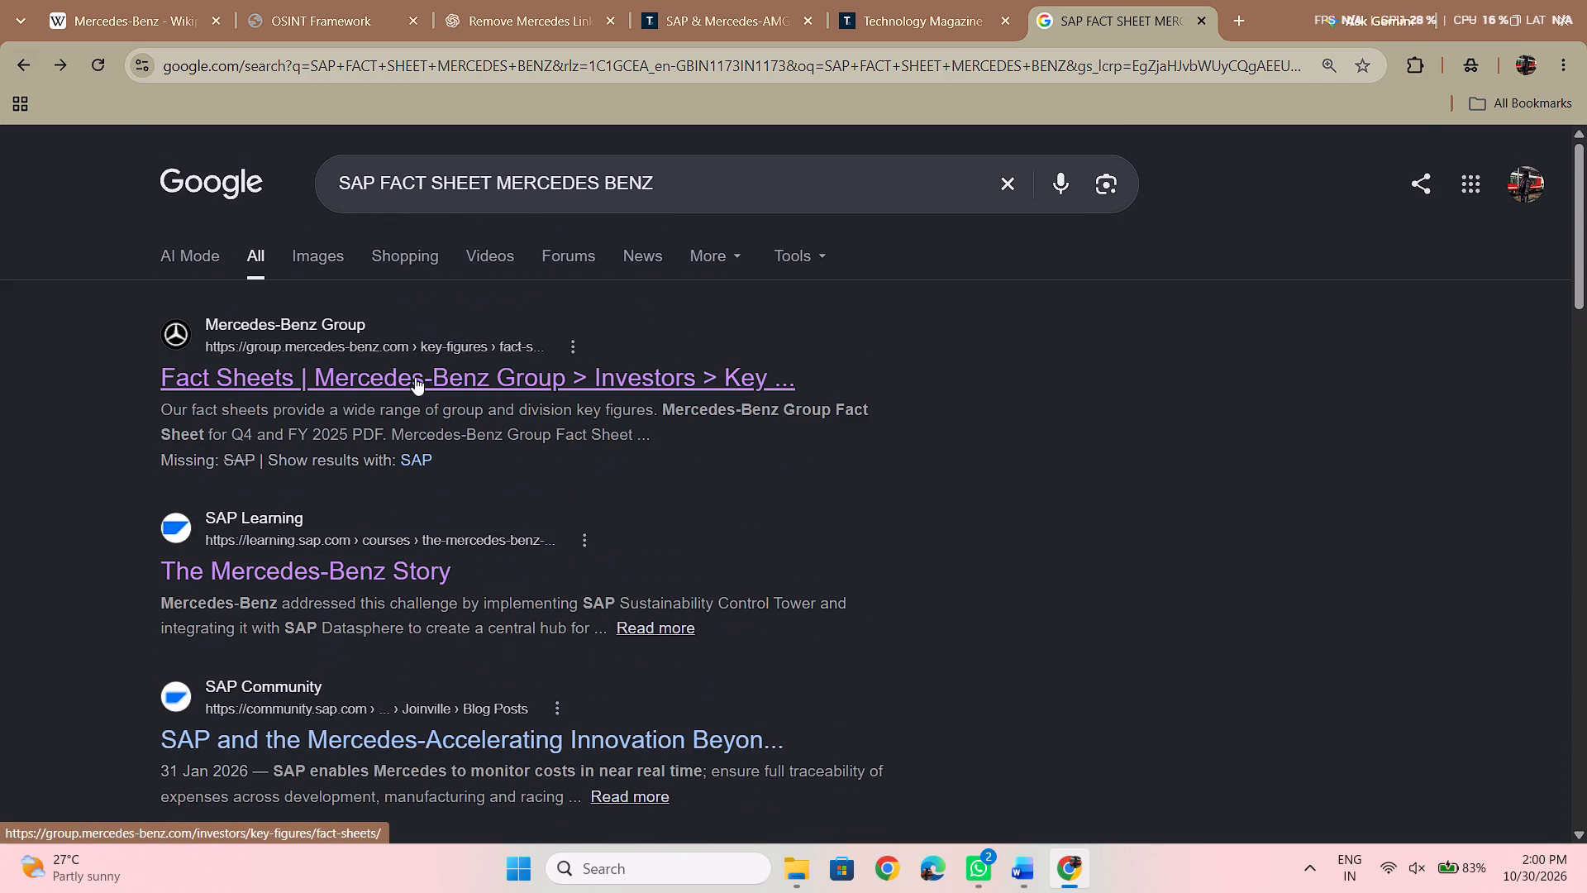
{"action": "scroll", "coordinate": [415, 377], "scroll_direction": "up", "scroll_amount": 1}
{"action": "left_click", "coordinate": [432, 368]}
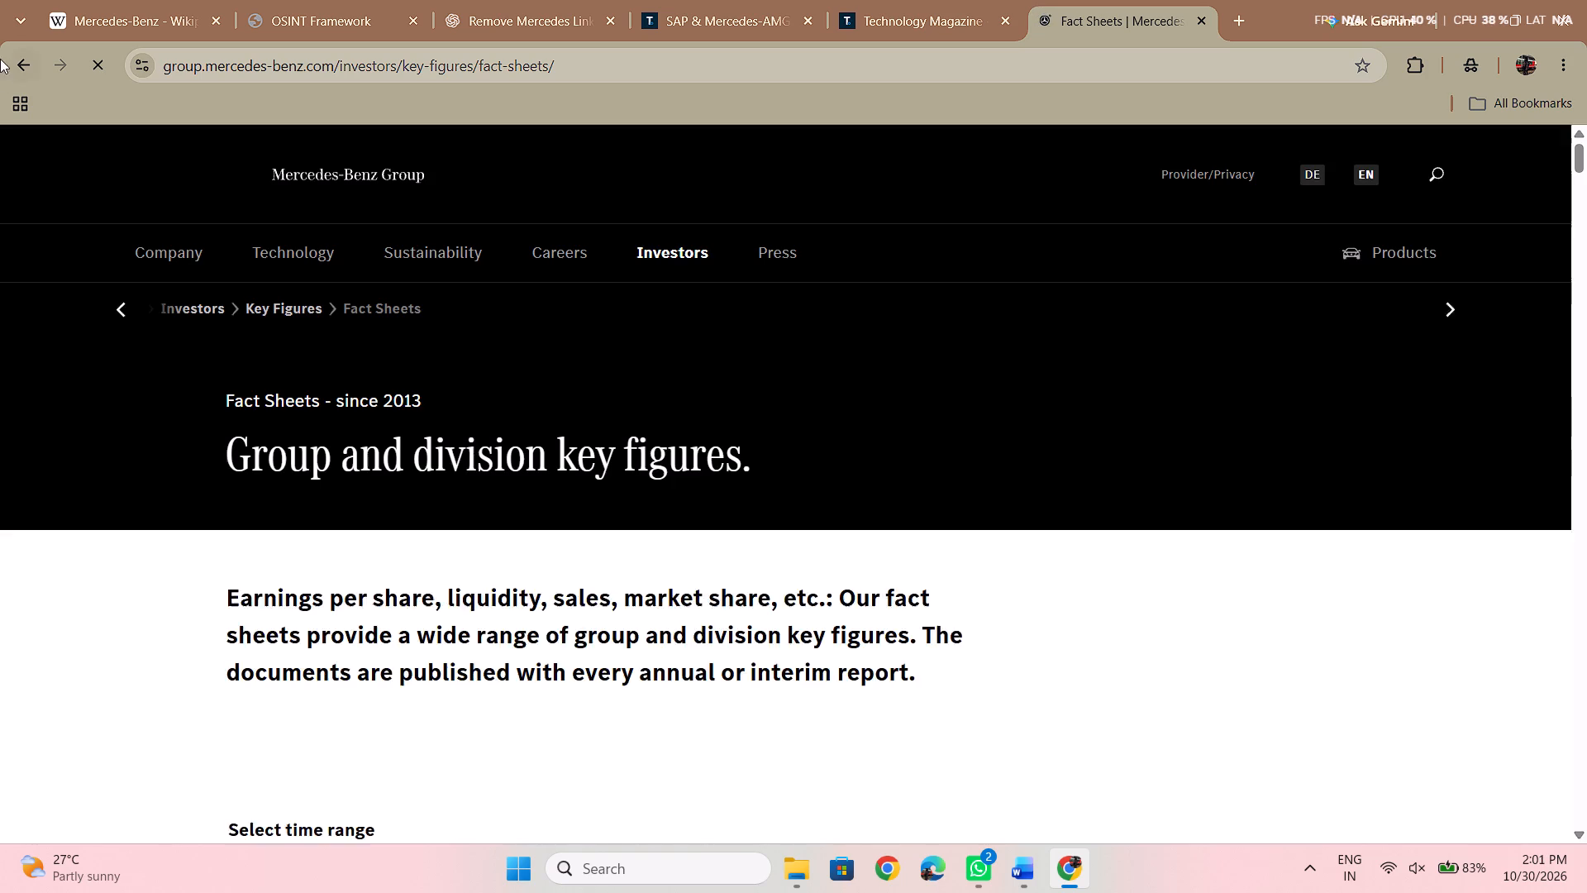
{"action": "left_click", "coordinate": [12, 58]}
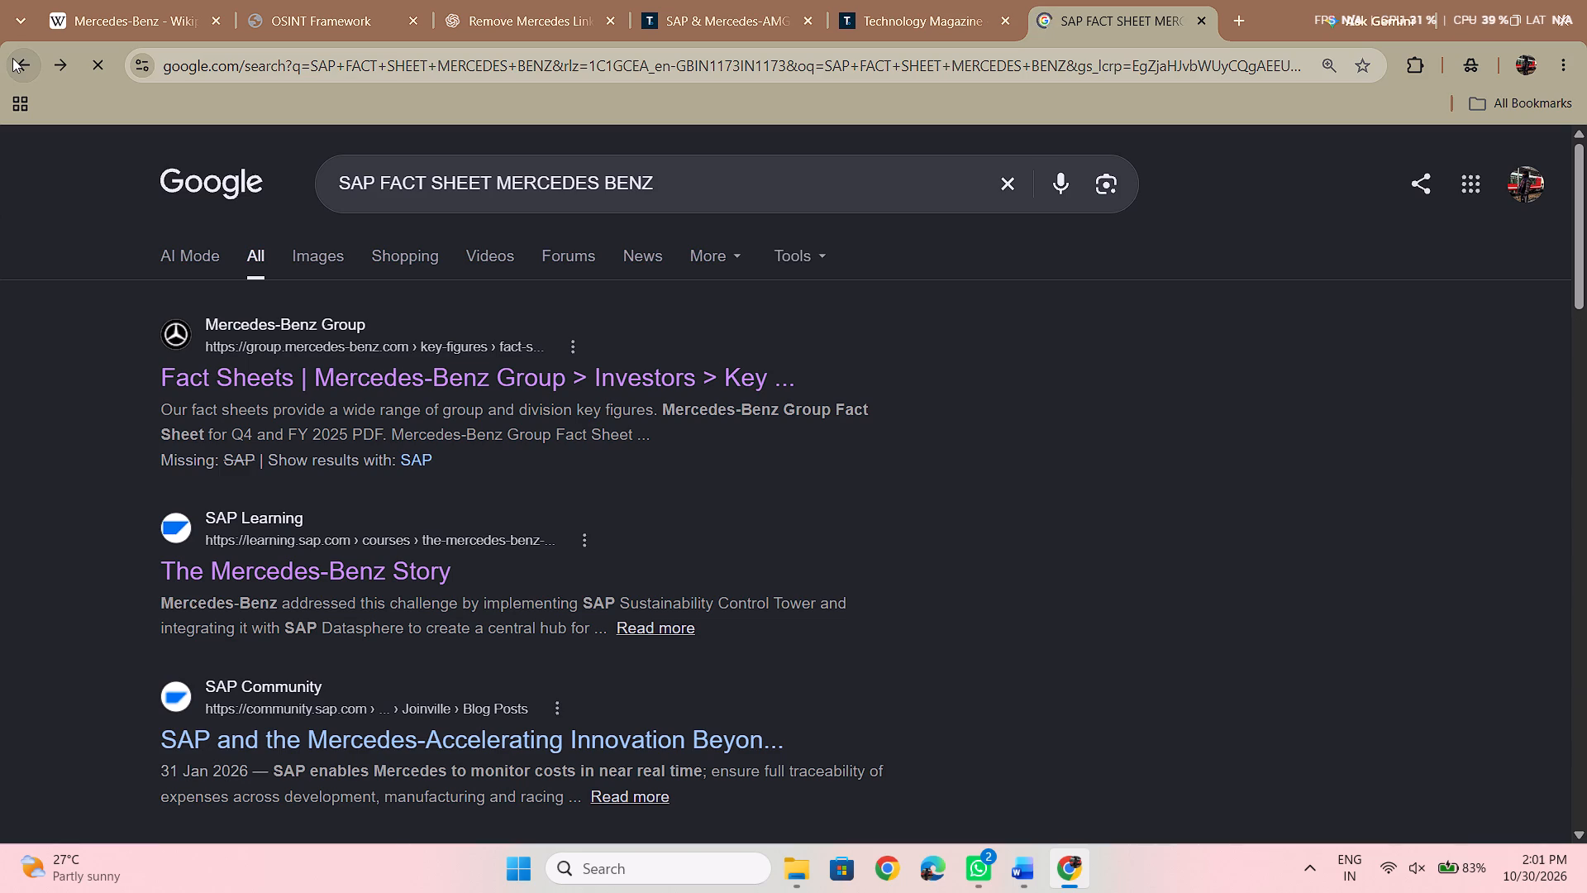
{"action": "left_click", "coordinate": [293, 396]}
{"action": "left_click", "coordinate": [307, 392]}
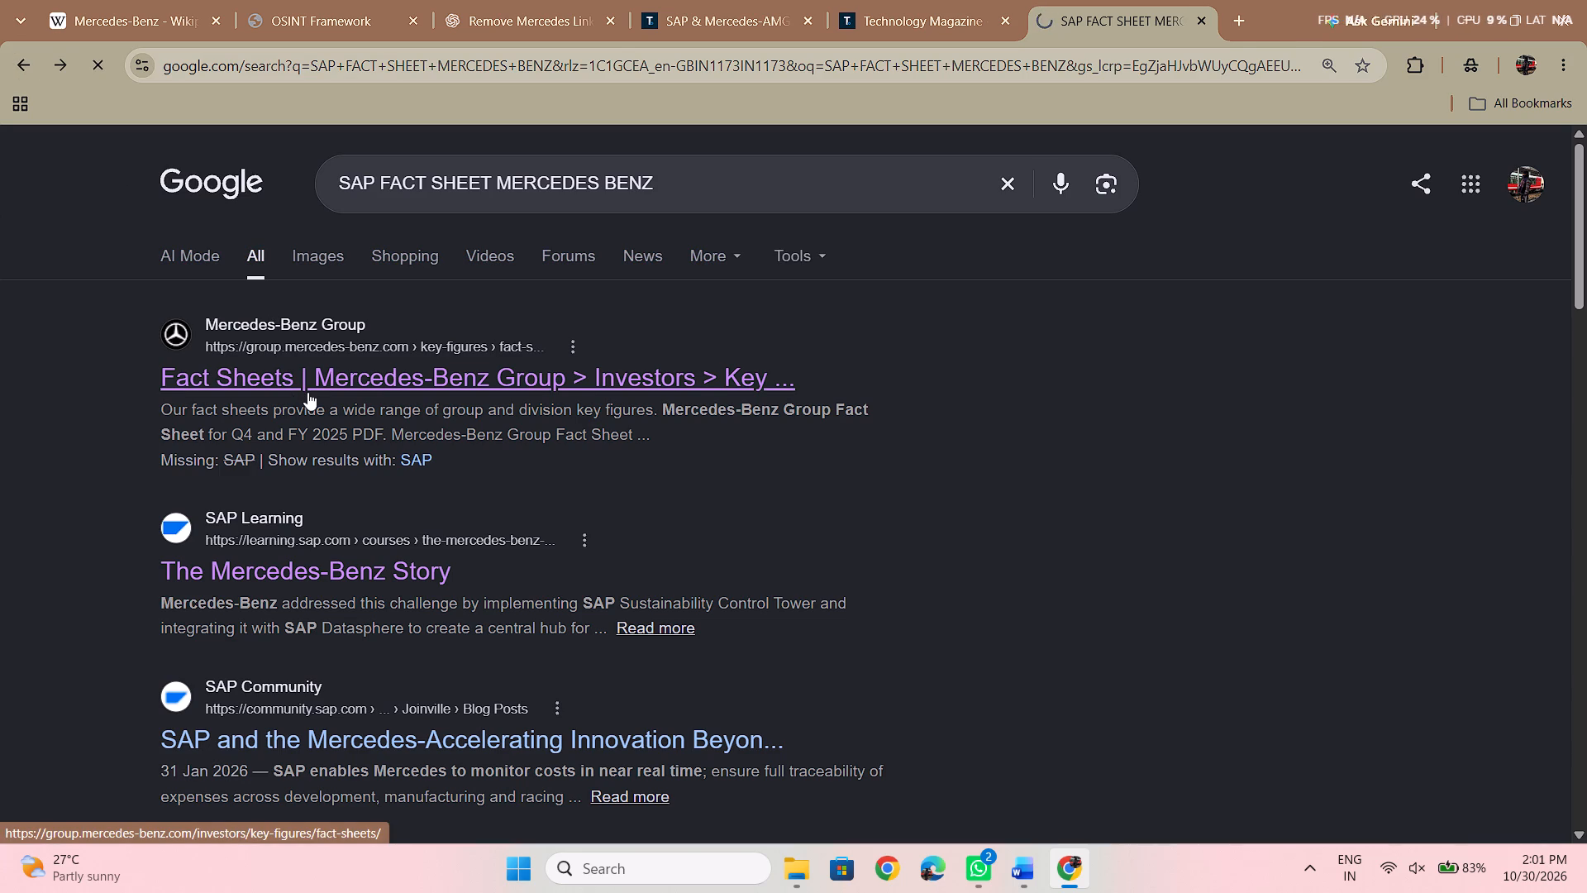
Look over the "Group and division key figures" page down to the 2026 fact sheets.
{"action": "scroll", "coordinate": [545, 515], "scroll_direction": "left", "scroll_amount": 1}
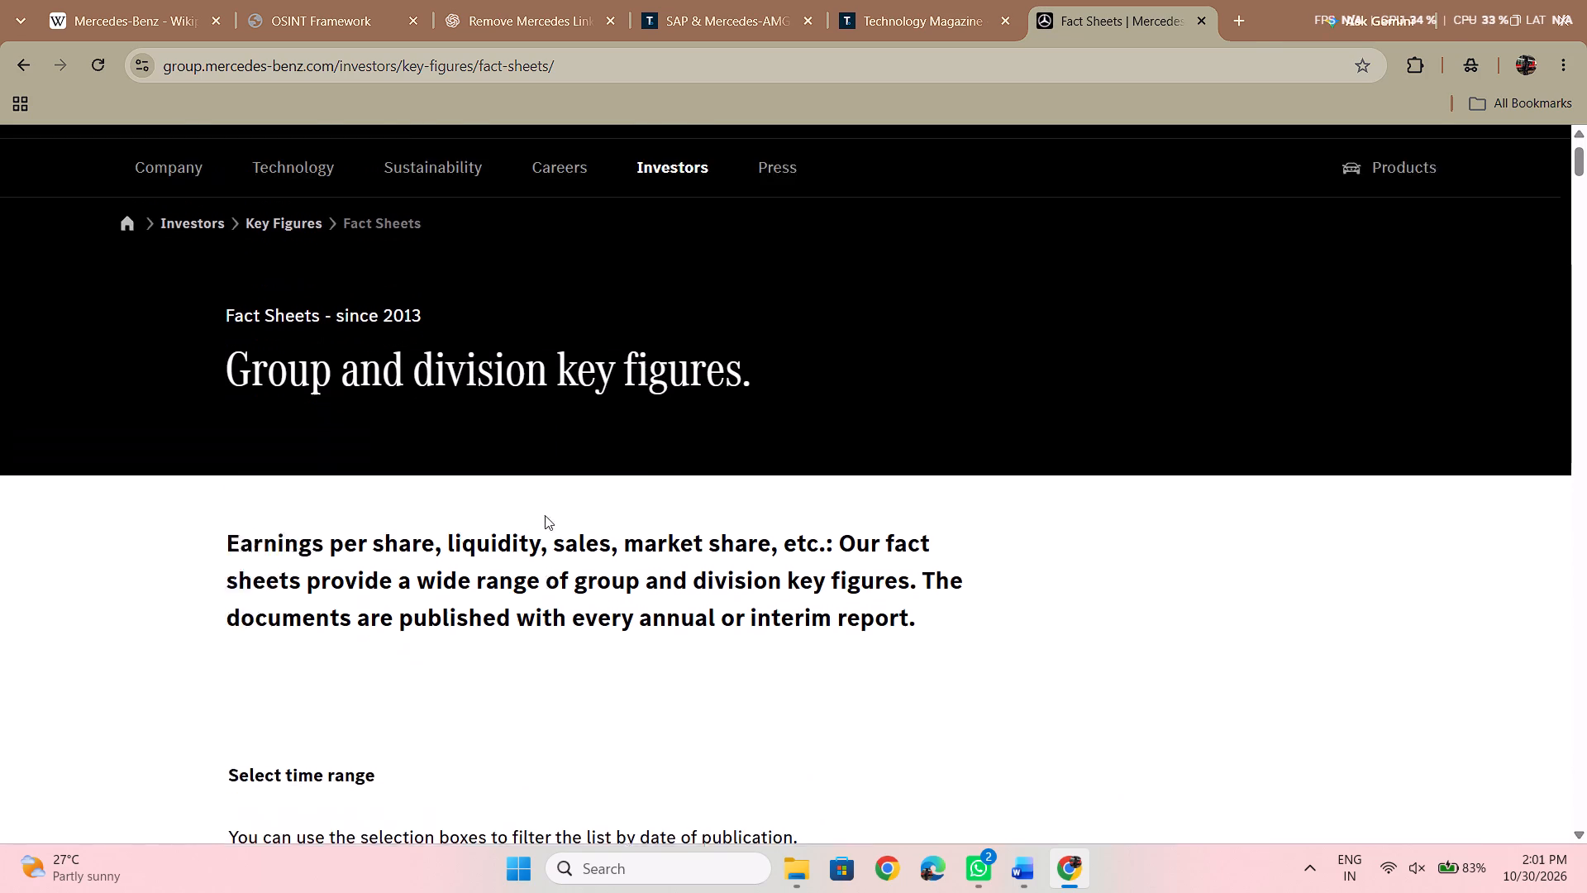
{"action": "scroll", "coordinate": [545, 515], "scroll_direction": "left", "scroll_amount": 1}
{"action": "scroll", "coordinate": [545, 515], "scroll_direction": "down", "scroll_amount": 4}
{"action": "scroll", "coordinate": [598, 481], "scroll_direction": "up", "scroll_amount": 1}
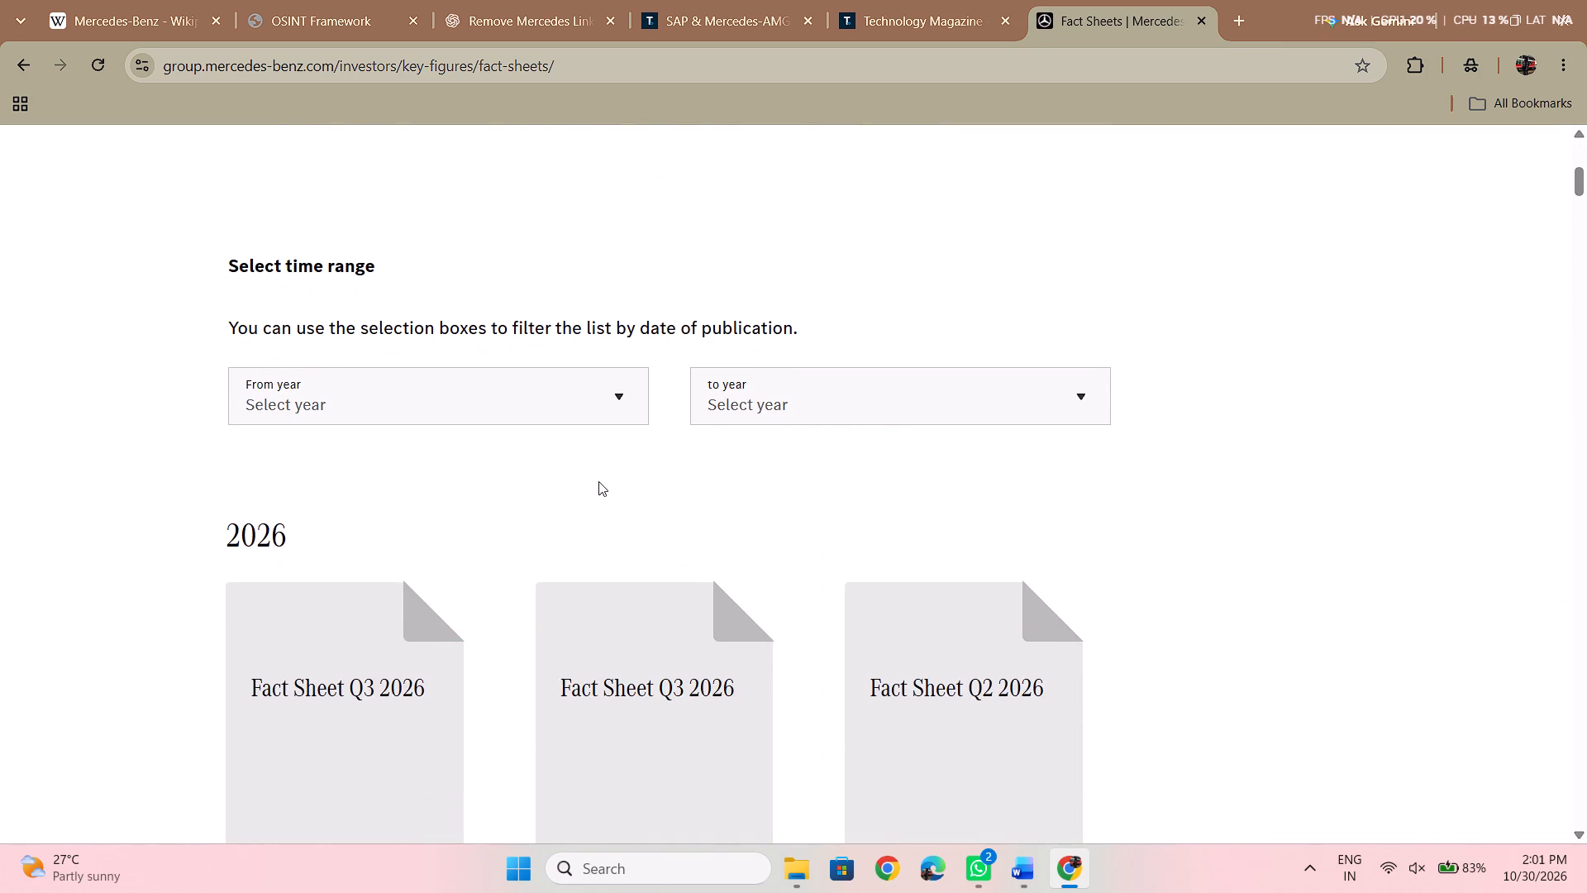
{"action": "scroll", "coordinate": [598, 481], "scroll_direction": "up", "scroll_amount": 8}
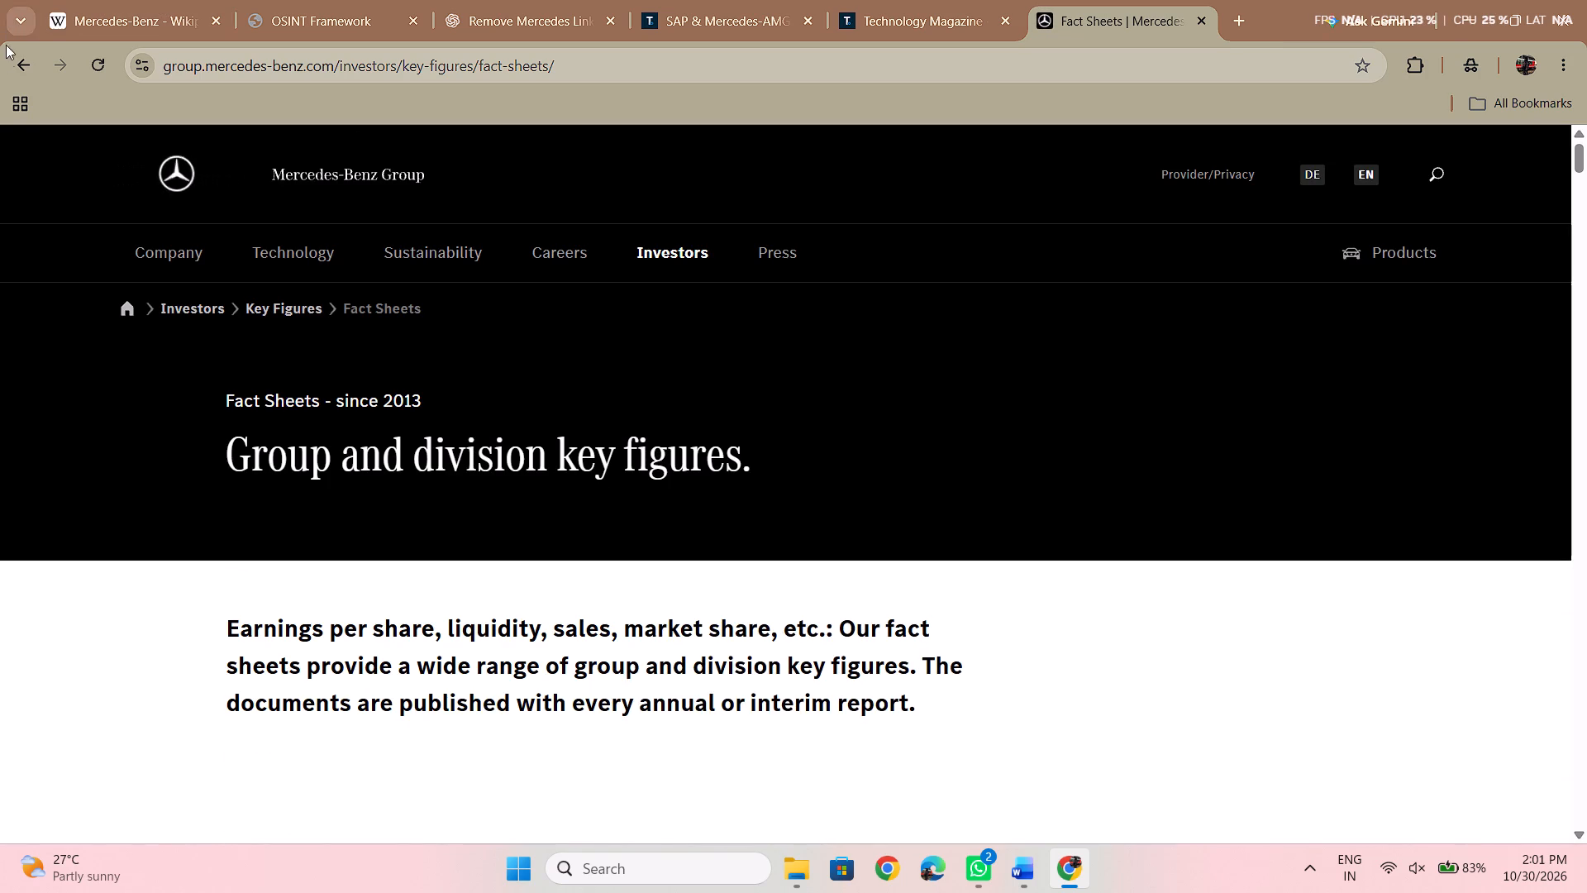
Return to the search results and look through the listed SAP and Mercedes-Benz sources down to the AI Overview.
{"action": "left_click", "coordinate": [7, 61]}
{"action": "scroll", "coordinate": [357, 365], "scroll_direction": "up", "scroll_amount": 1}
{"action": "scroll", "coordinate": [357, 365], "scroll_direction": "down", "scroll_amount": 1}
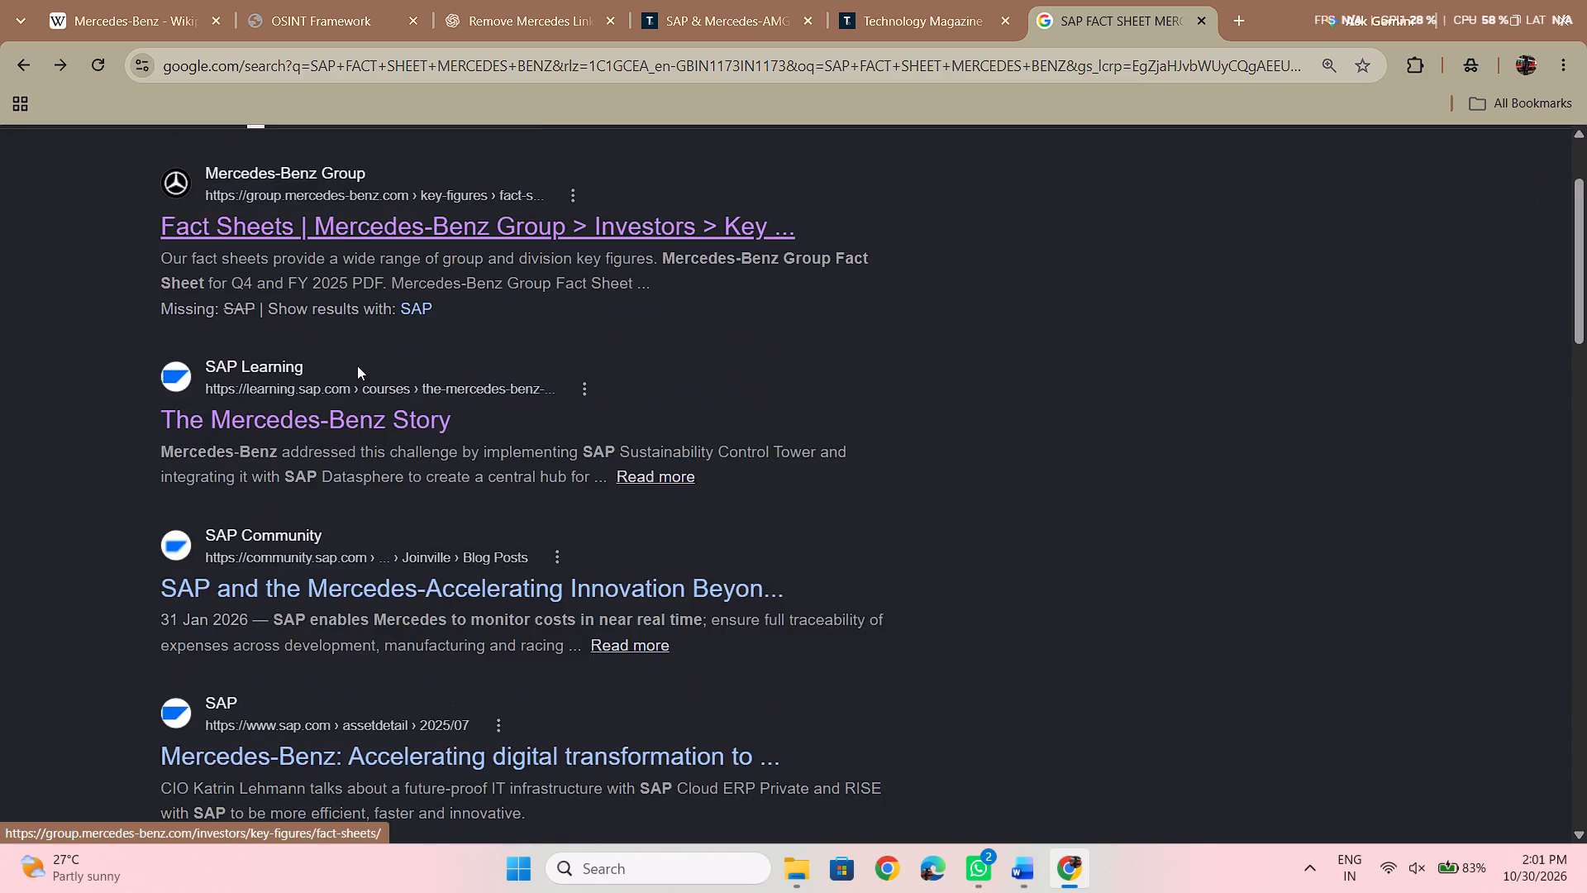
{"action": "scroll", "coordinate": [357, 365], "scroll_direction": "down", "scroll_amount": 1}
{"action": "scroll", "coordinate": [357, 365], "scroll_direction": "up", "scroll_amount": 1}
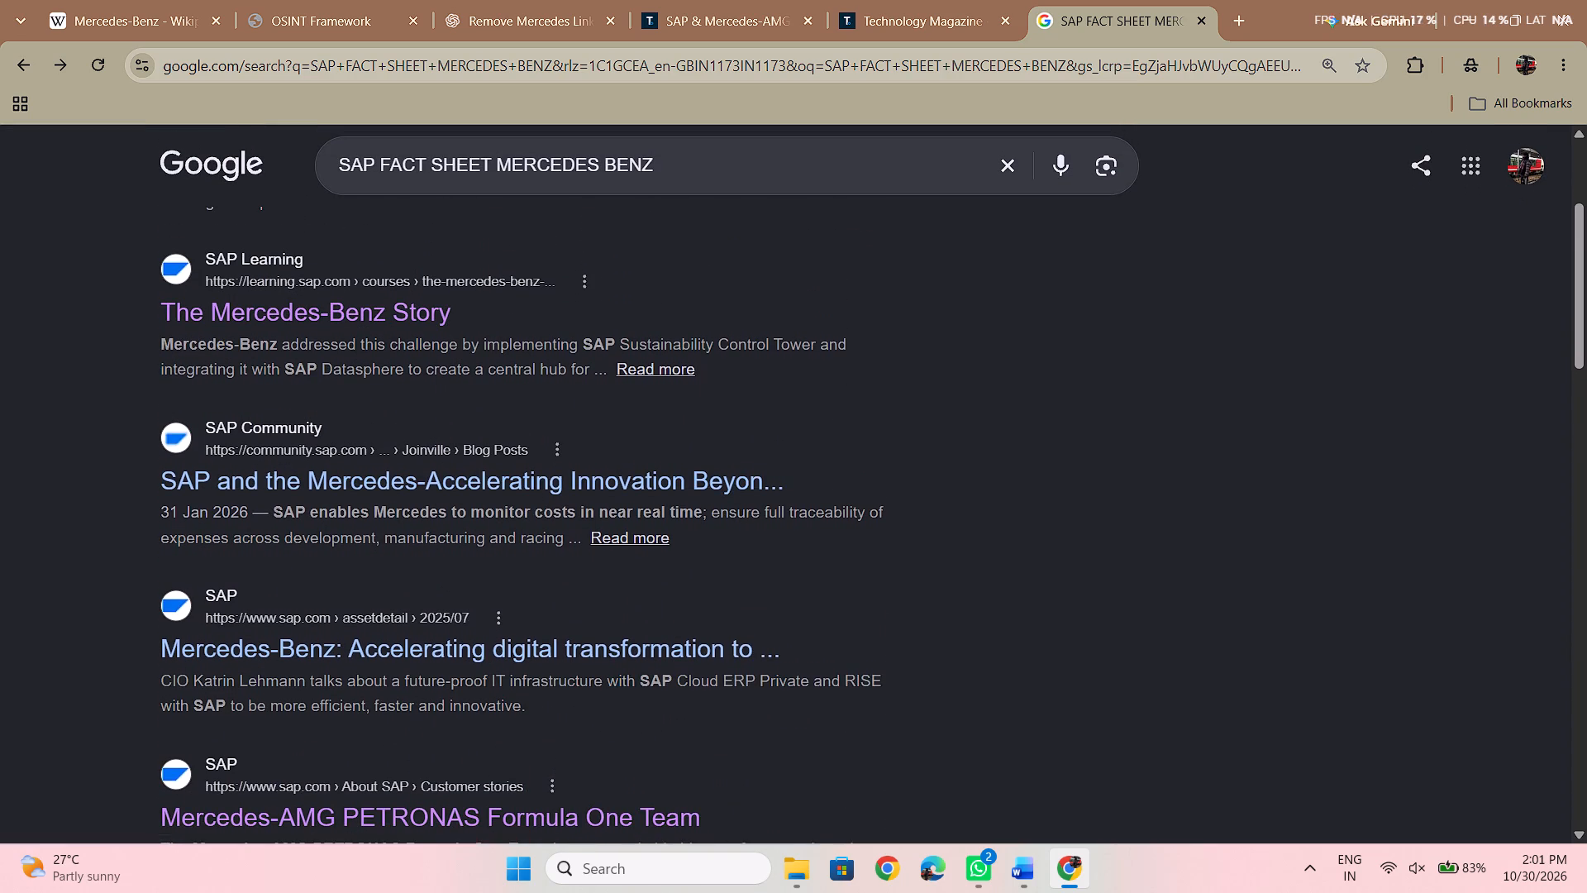
{"action": "scroll", "coordinate": [357, 365], "scroll_direction": "down", "scroll_amount": 1}
{"action": "scroll", "coordinate": [357, 365], "scroll_direction": "up", "scroll_amount": 3}
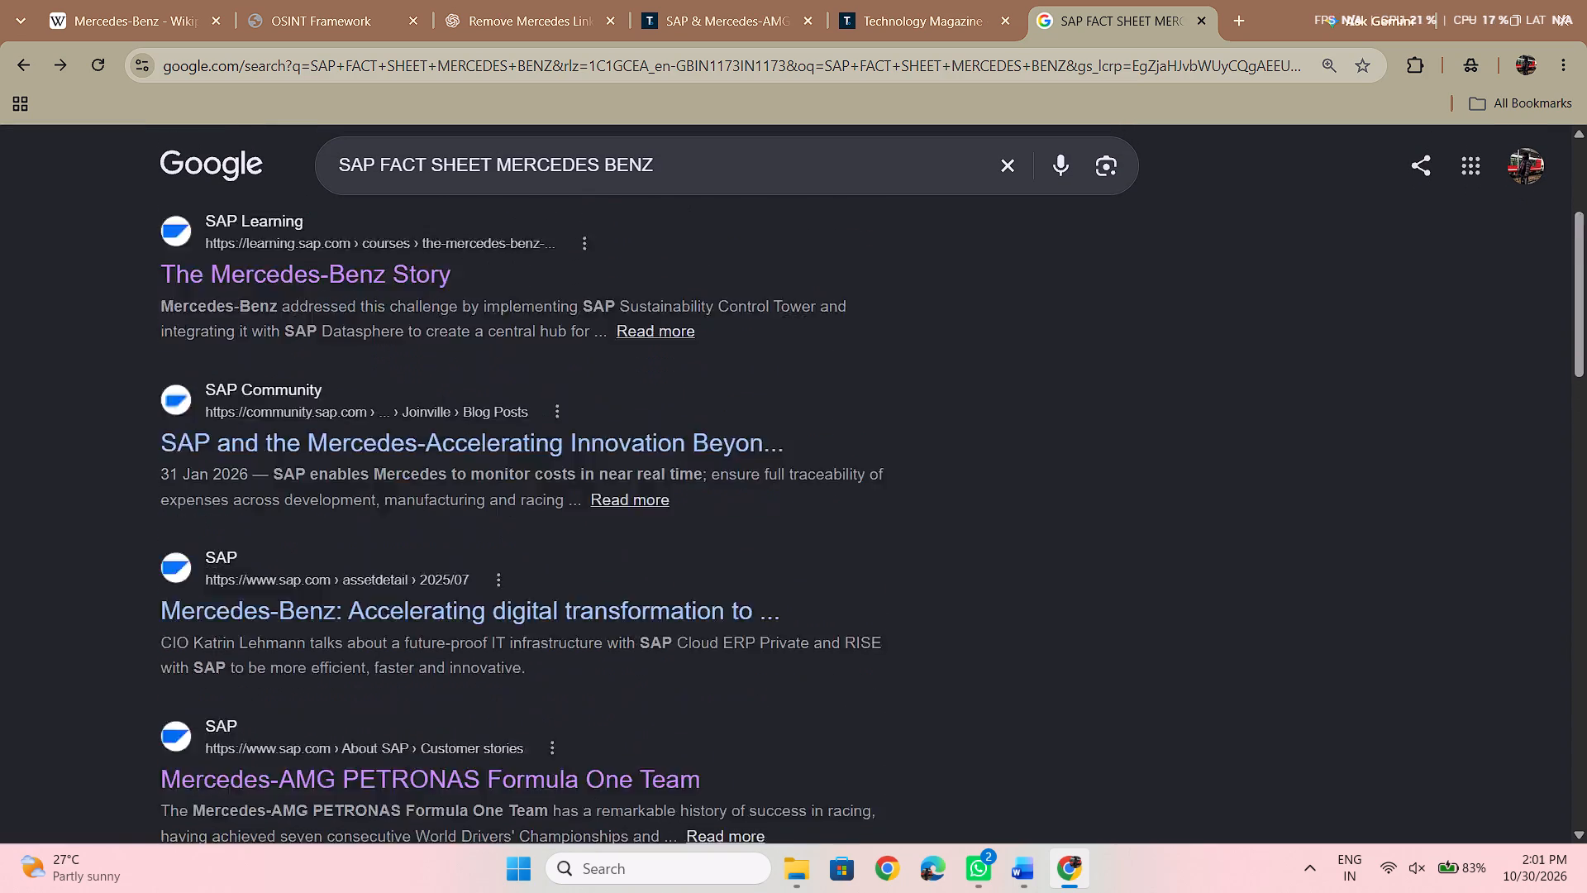
{"action": "scroll", "coordinate": [357, 365], "scroll_direction": "up", "scroll_amount": 1}
{"action": "scroll", "coordinate": [357, 365], "scroll_direction": "down", "scroll_amount": 6}
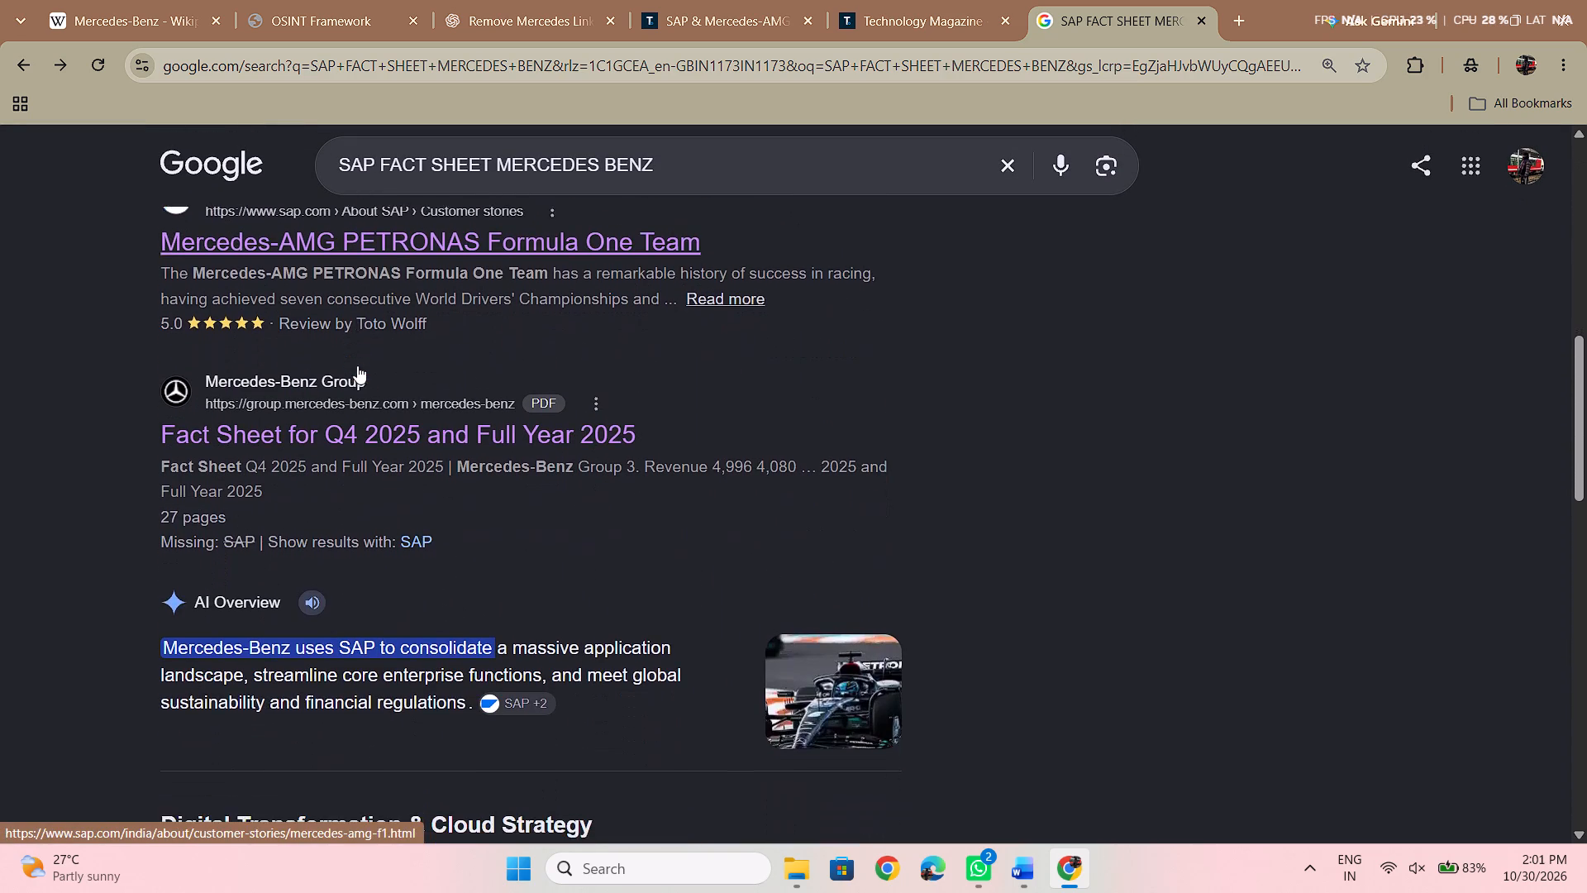
Expand the AI Overview on Mercedes-Benz's use of SAP and skim it from "Digital Transformation & Cloud Strategy" to its source cards.
{"action": "scroll", "coordinate": [357, 365], "scroll_direction": "down", "scroll_amount": 3}
{"action": "scroll", "coordinate": [357, 365], "scroll_direction": "up", "scroll_amount": 1}
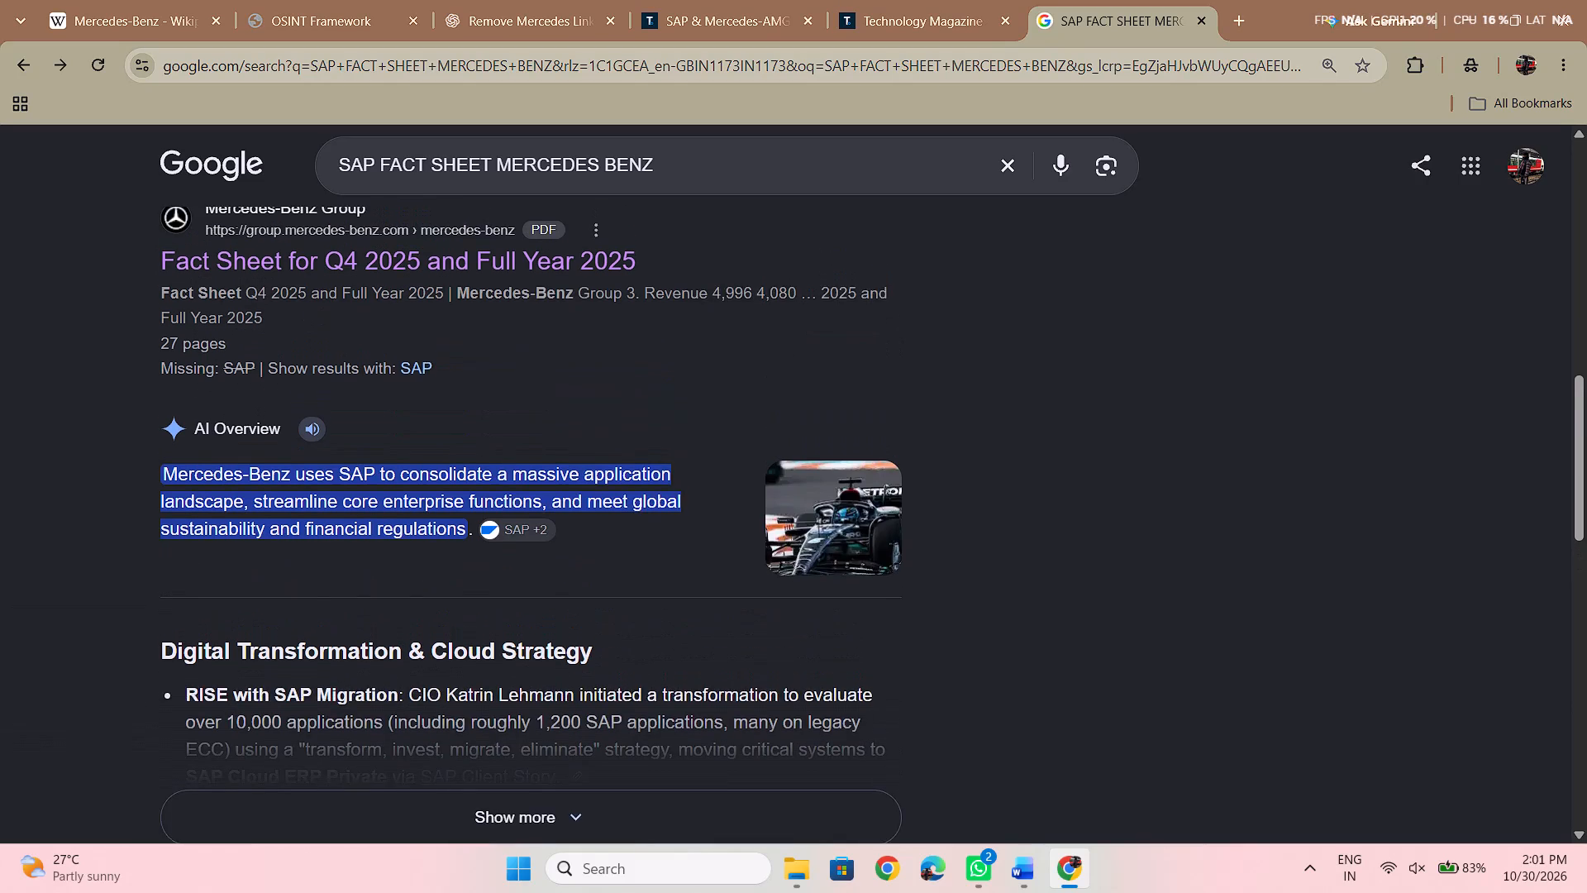
{"action": "scroll", "coordinate": [348, 528], "scroll_direction": "down", "scroll_amount": 2}
{"action": "left_click", "coordinate": [245, 603]}
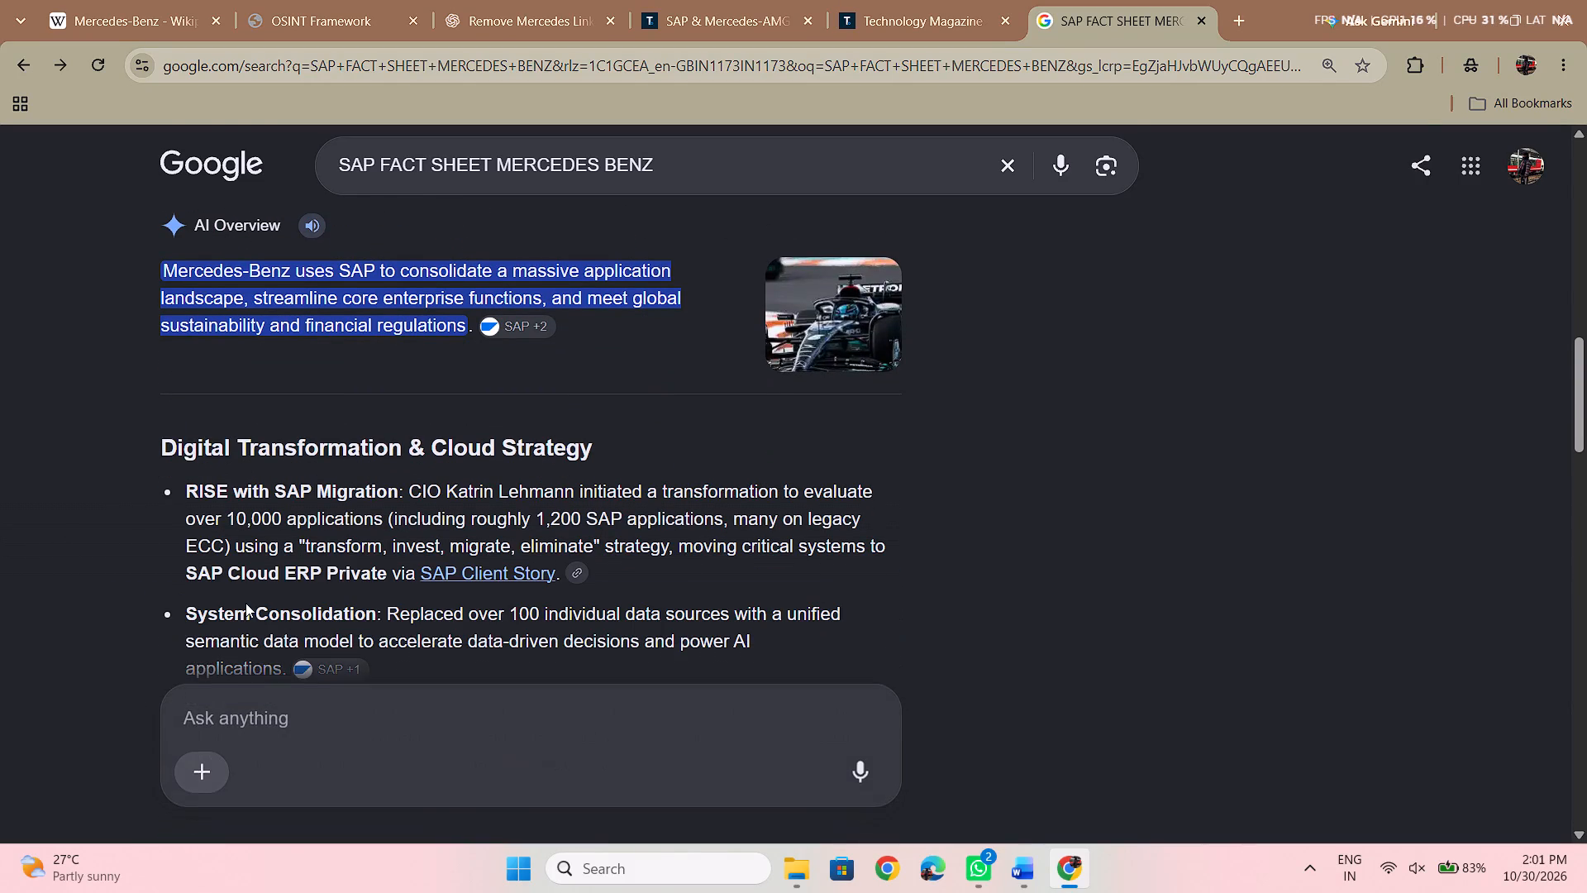
{"action": "scroll", "coordinate": [245, 603], "scroll_direction": "down", "scroll_amount": 9}
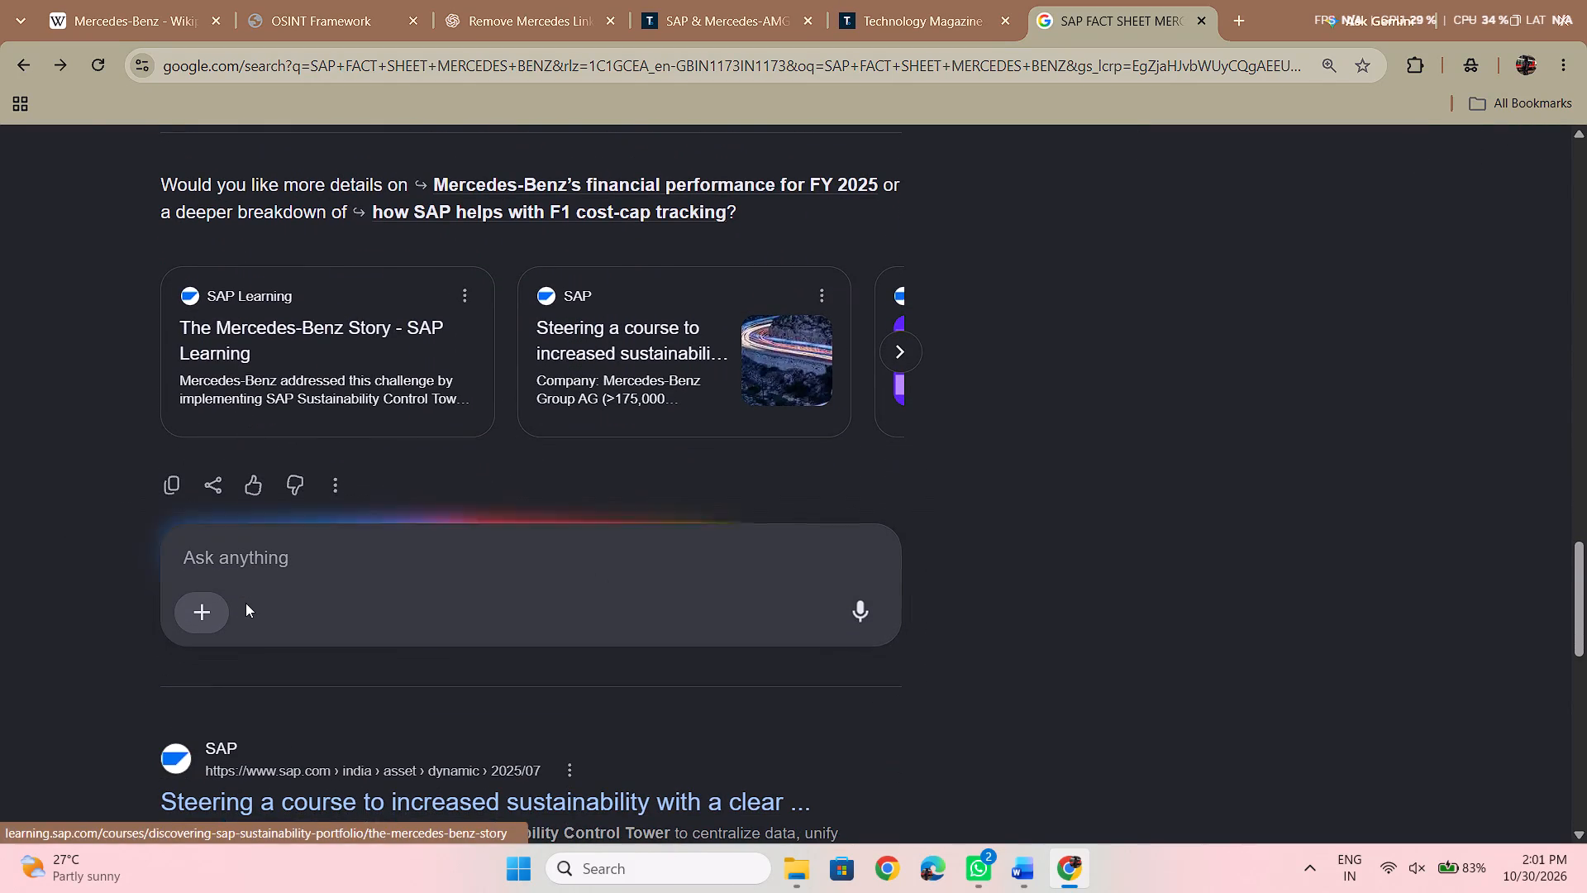
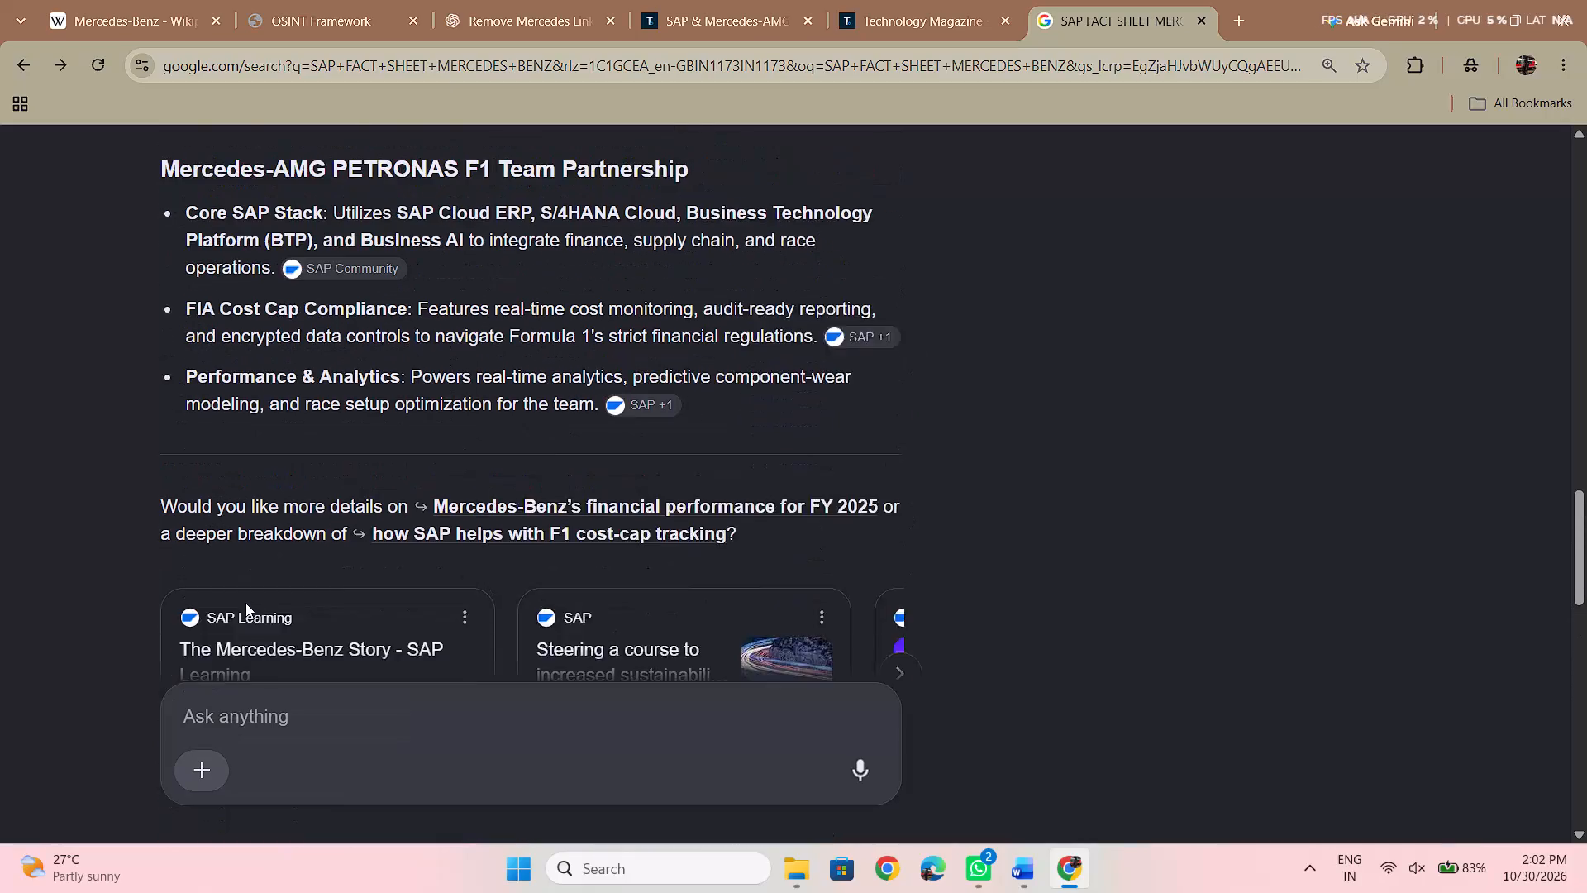
Go back over the AI Overview from "Mercedes-AMG PETRONAS F1 Team Partnership" to the "Sustainability & Compliance" section.
{"action": "scroll", "coordinate": [30, 615], "scroll_direction": "up", "scroll_amount": 2}
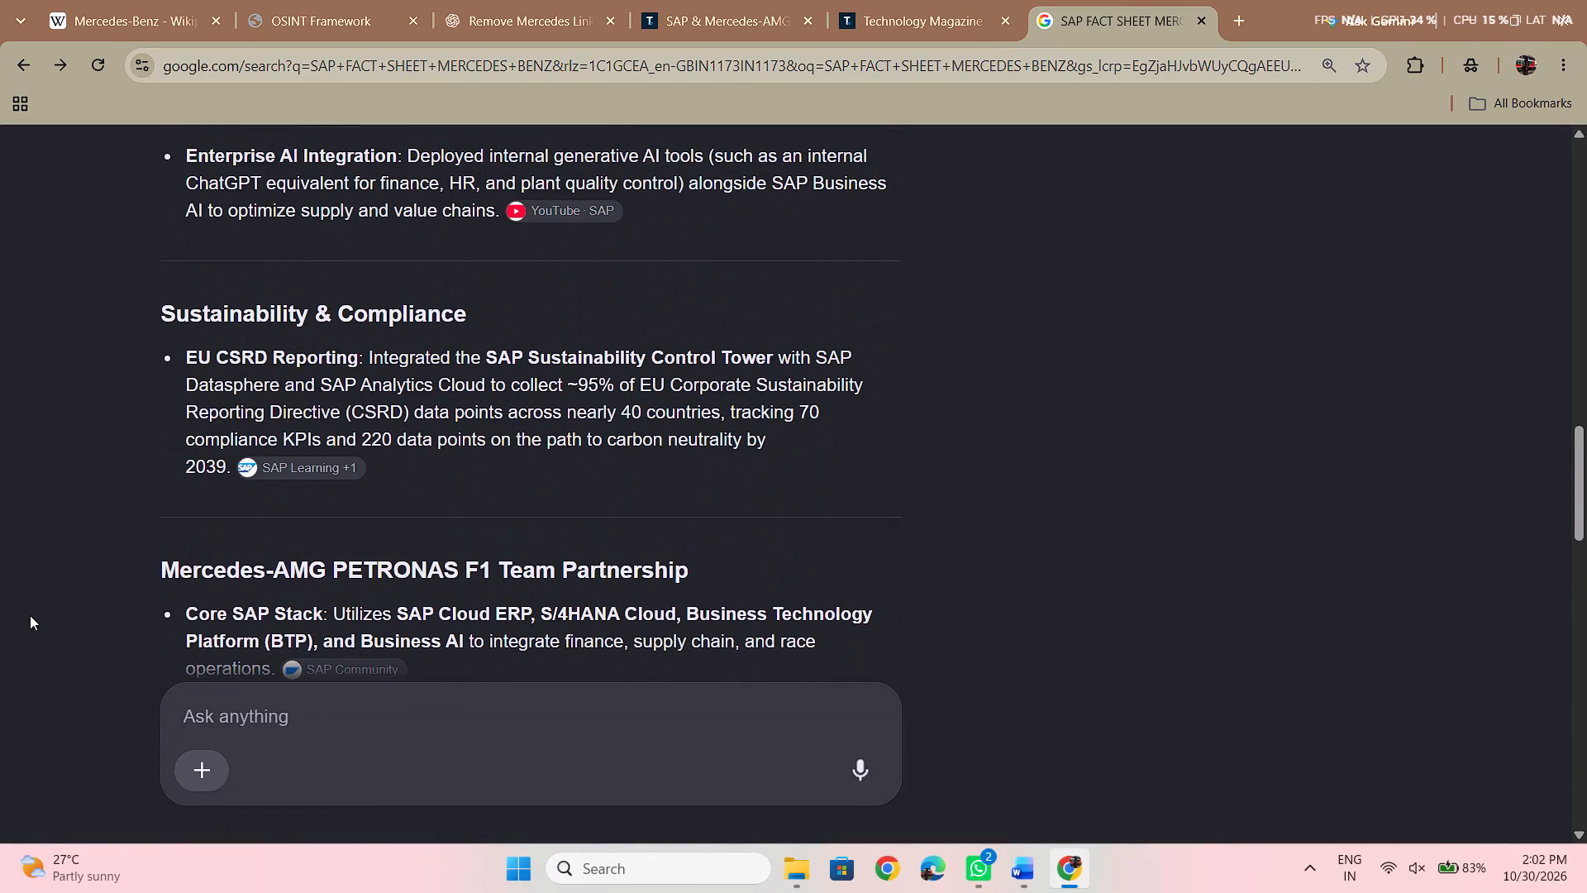